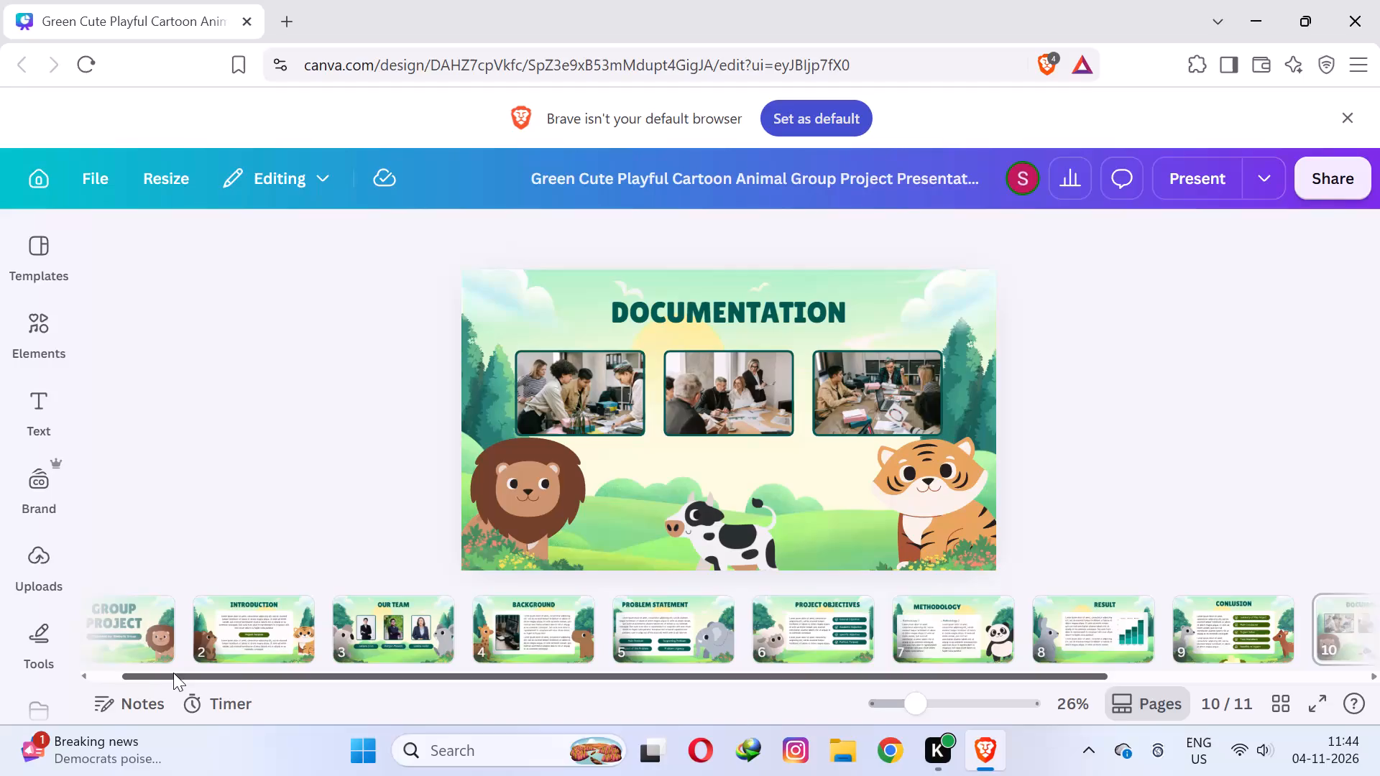
Change the presenter line on the first slide to "Presented by: sahil group".
{"action": "left_click_drag", "start_coordinate": [173, 673], "coordinate": [86, 670]}
{"action": "left_click", "coordinate": [169, 614]}
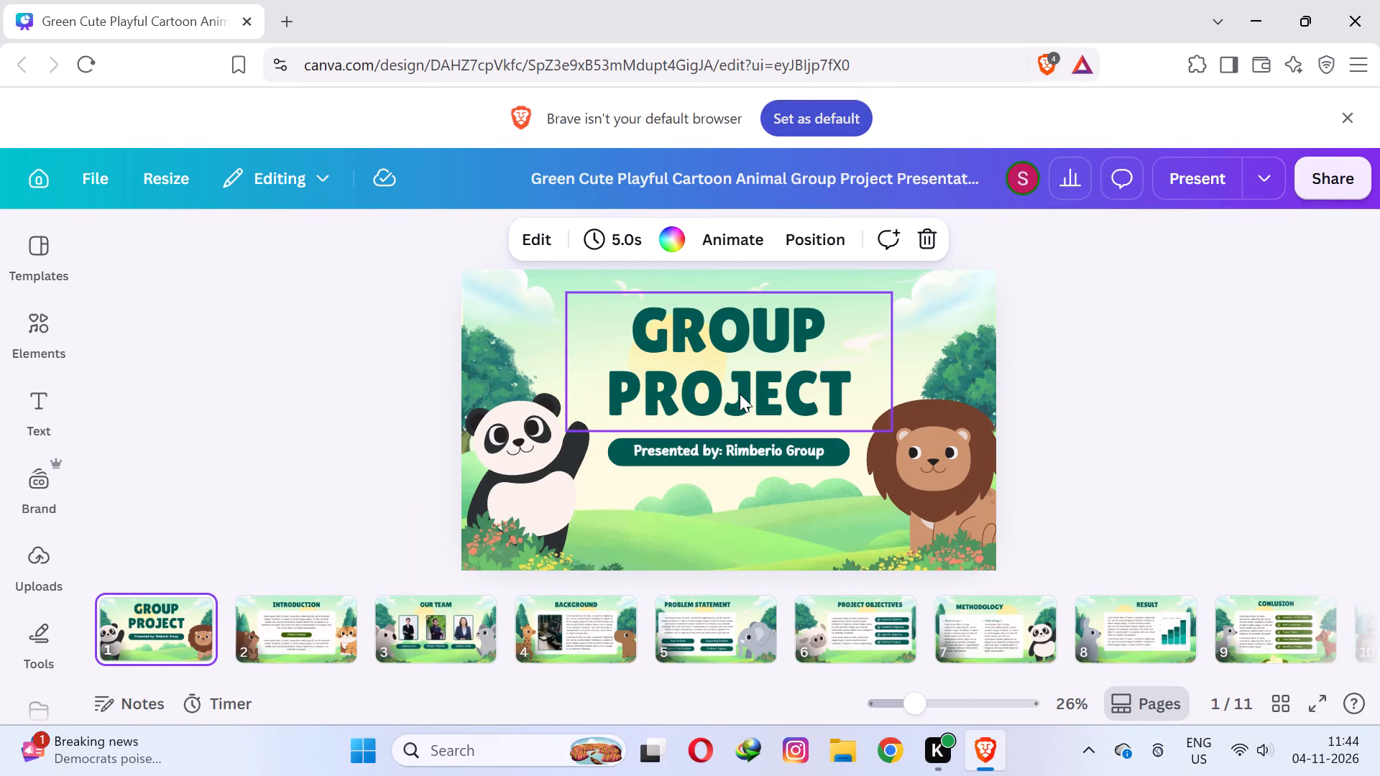
{"action": "left_click", "coordinate": [740, 394]}
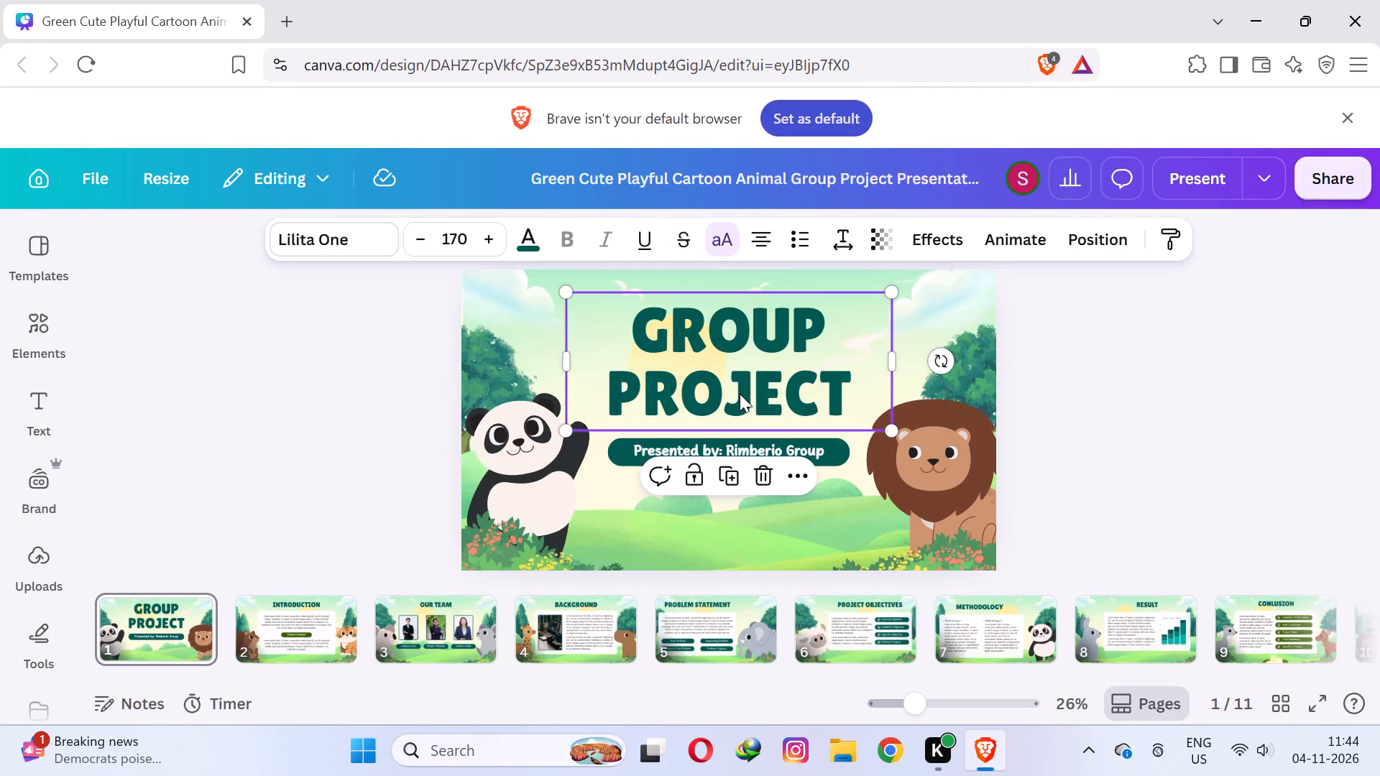
{"action": "triple_click", "coordinate": [774, 451]}
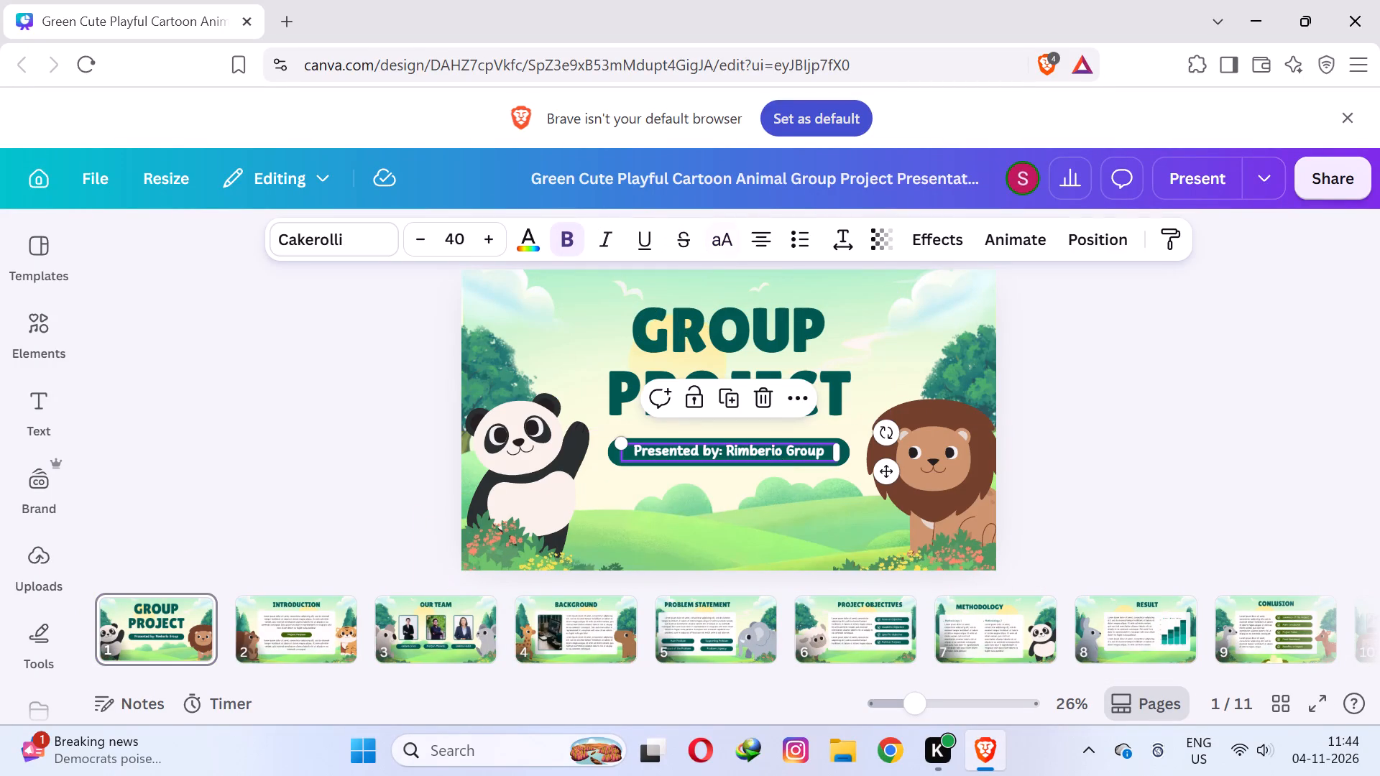
{"action": "left_click_drag", "start_coordinate": [822, 452], "coordinate": [763, 455]}
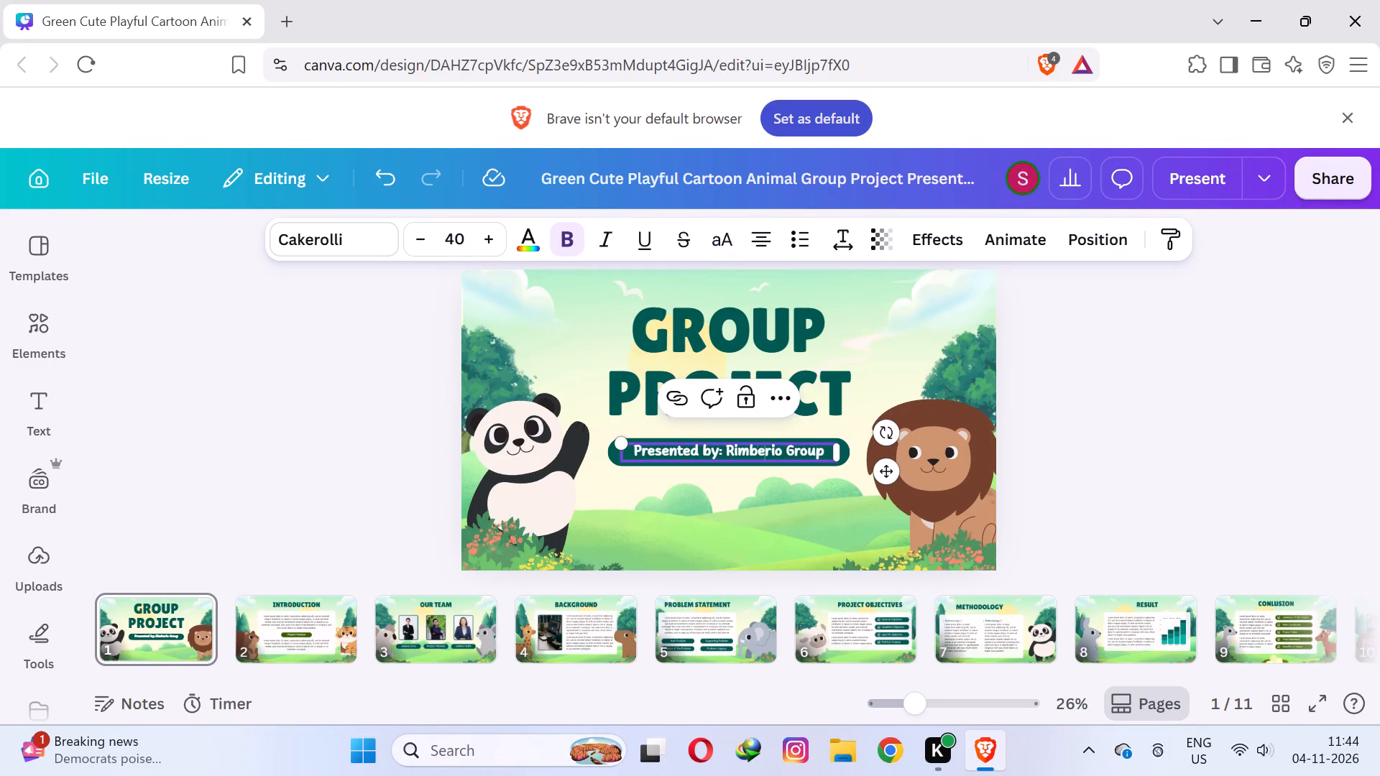
{"action": "left_click_drag", "start_coordinate": [763, 455], "coordinate": [727, 455]}
{"action": "left_click", "coordinate": [835, 453]}
{"action": "left_click_drag", "start_coordinate": [832, 453], "coordinate": [818, 454]}
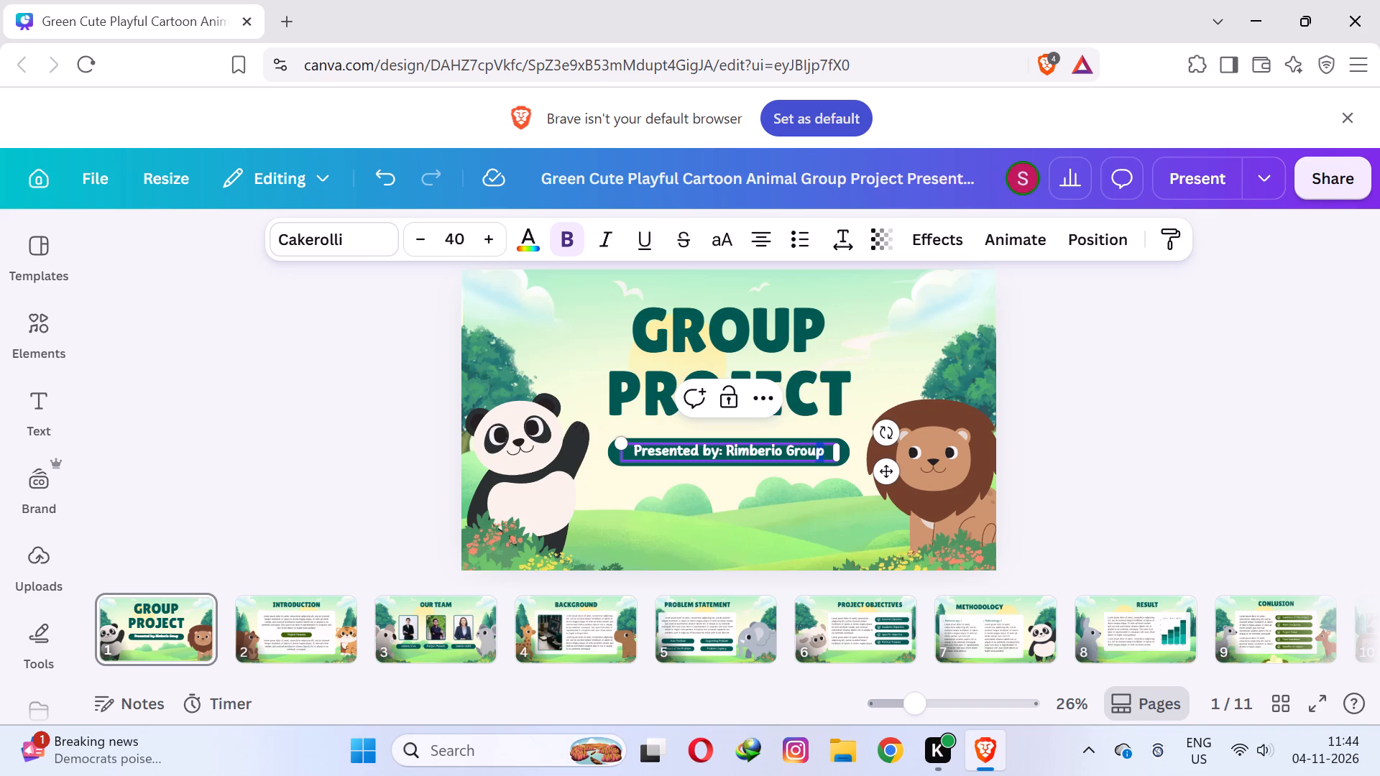
{"action": "left_click_drag", "start_coordinate": [818, 454], "coordinate": [758, 454]}
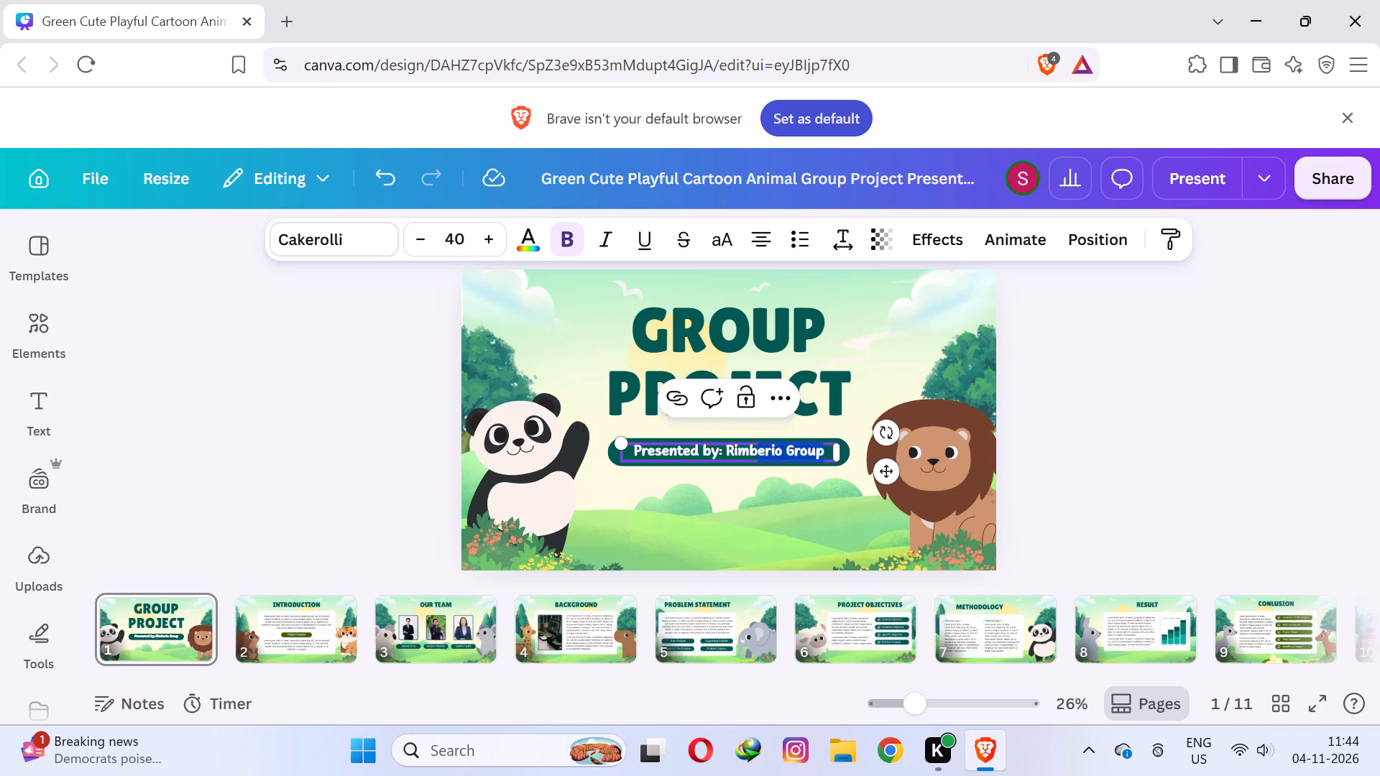
{"action": "left_click_drag", "start_coordinate": [722, 451], "coordinate": [829, 455]}
{"action": "type", "text": "sahil"}
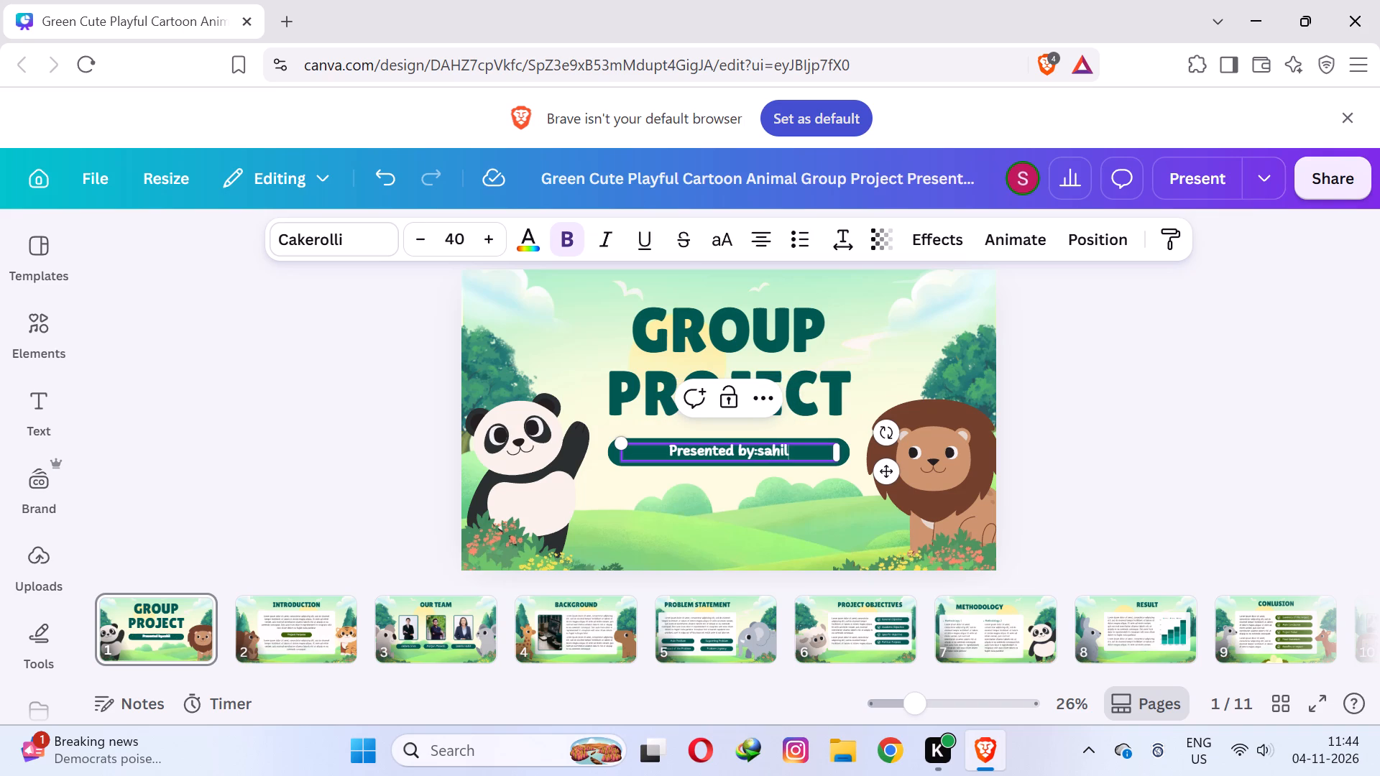
{"action": "key", "text": "space"}
{"action": "key", "text": "p"}
{"action": "type", "text": "roj"}
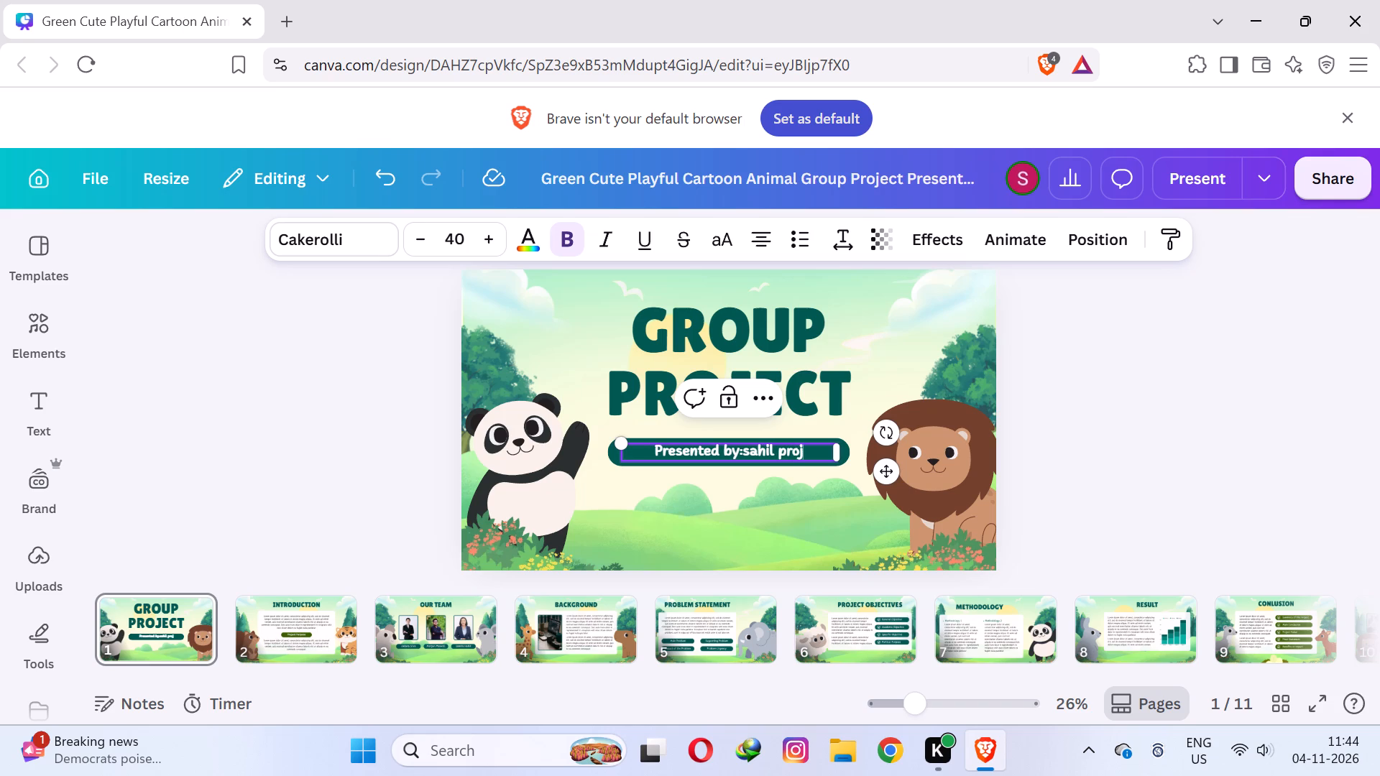
{"action": "key", "text": "BackSpace"}
{"action": "key", "text": "BackSpace"}
{"action": "key", "text": "BackSpace"}
{"action": "key", "text": "BackSpace"}
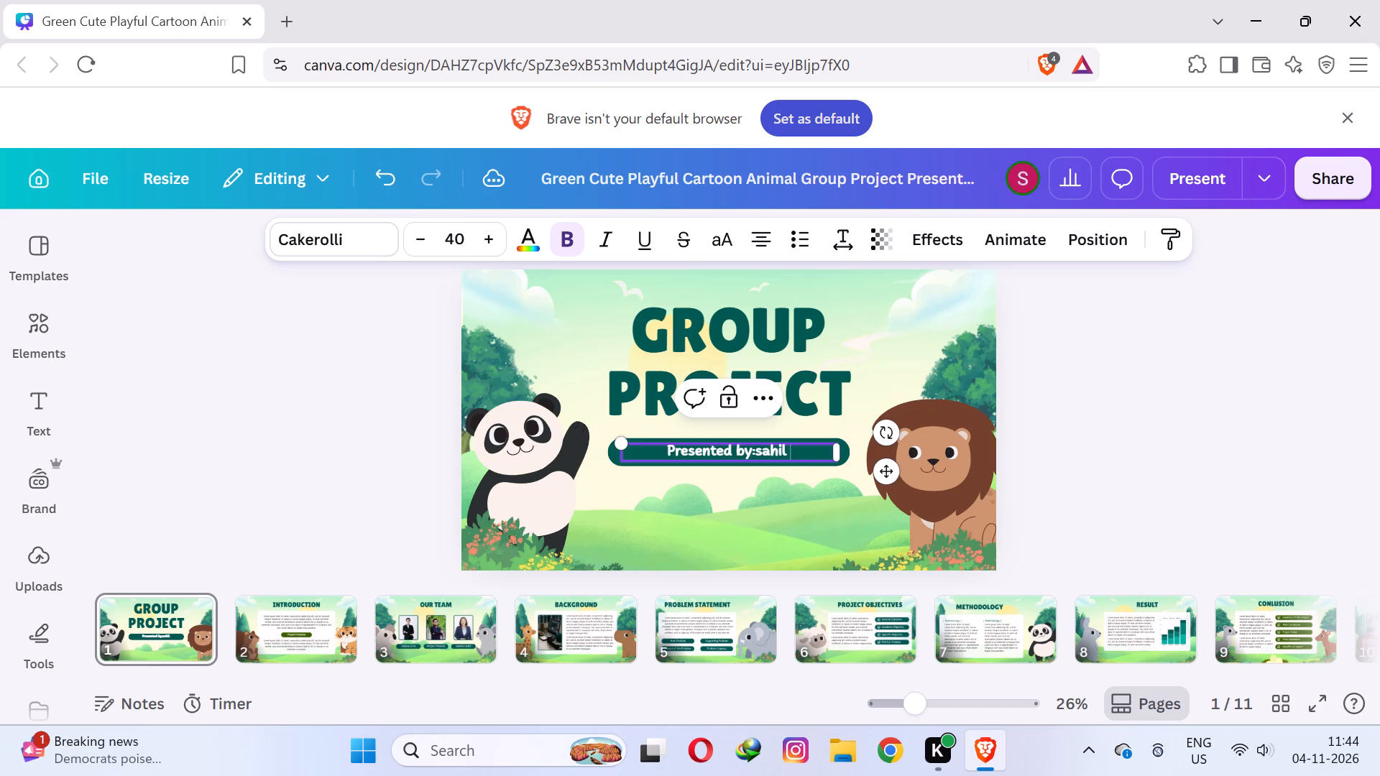
{"action": "type", "text": "group"}
{"action": "left_click", "coordinate": [737, 458]}
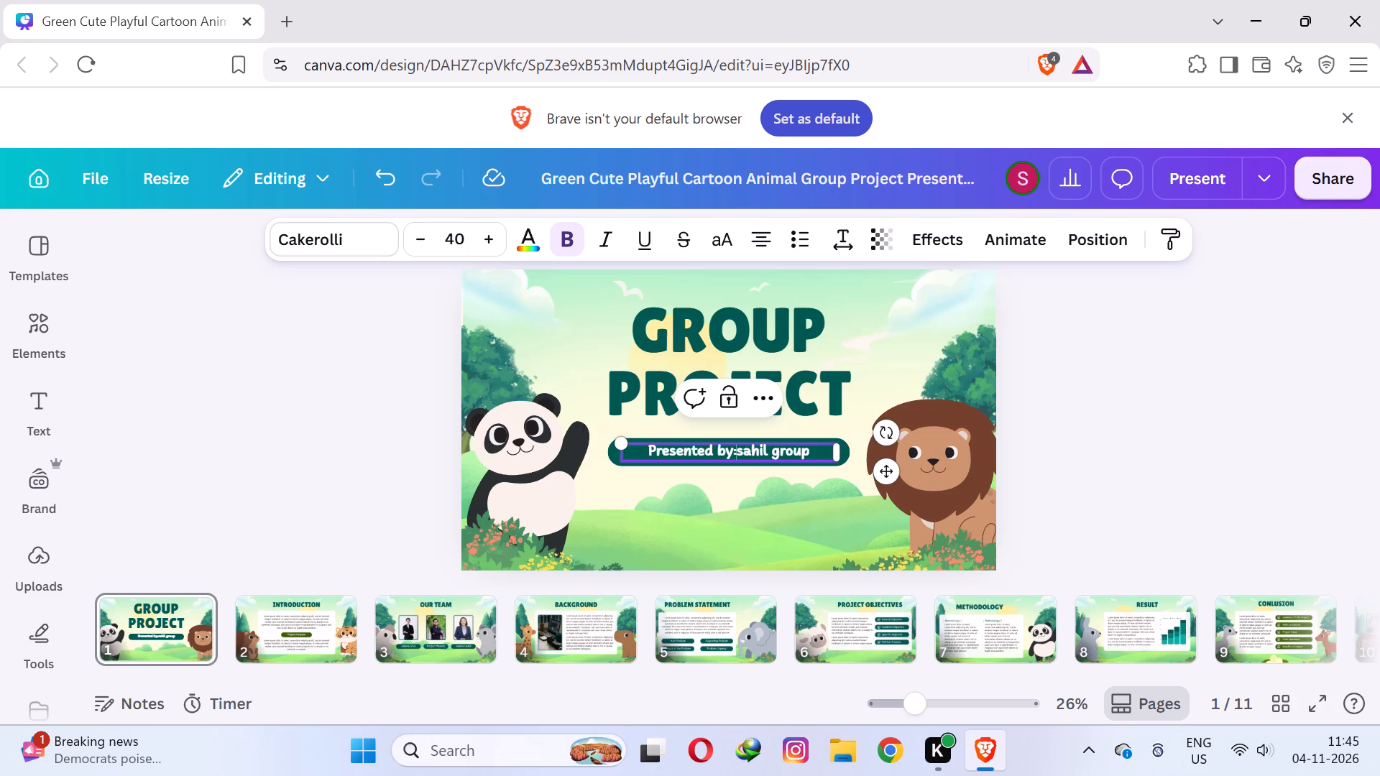
{"action": "key", "text": "space"}
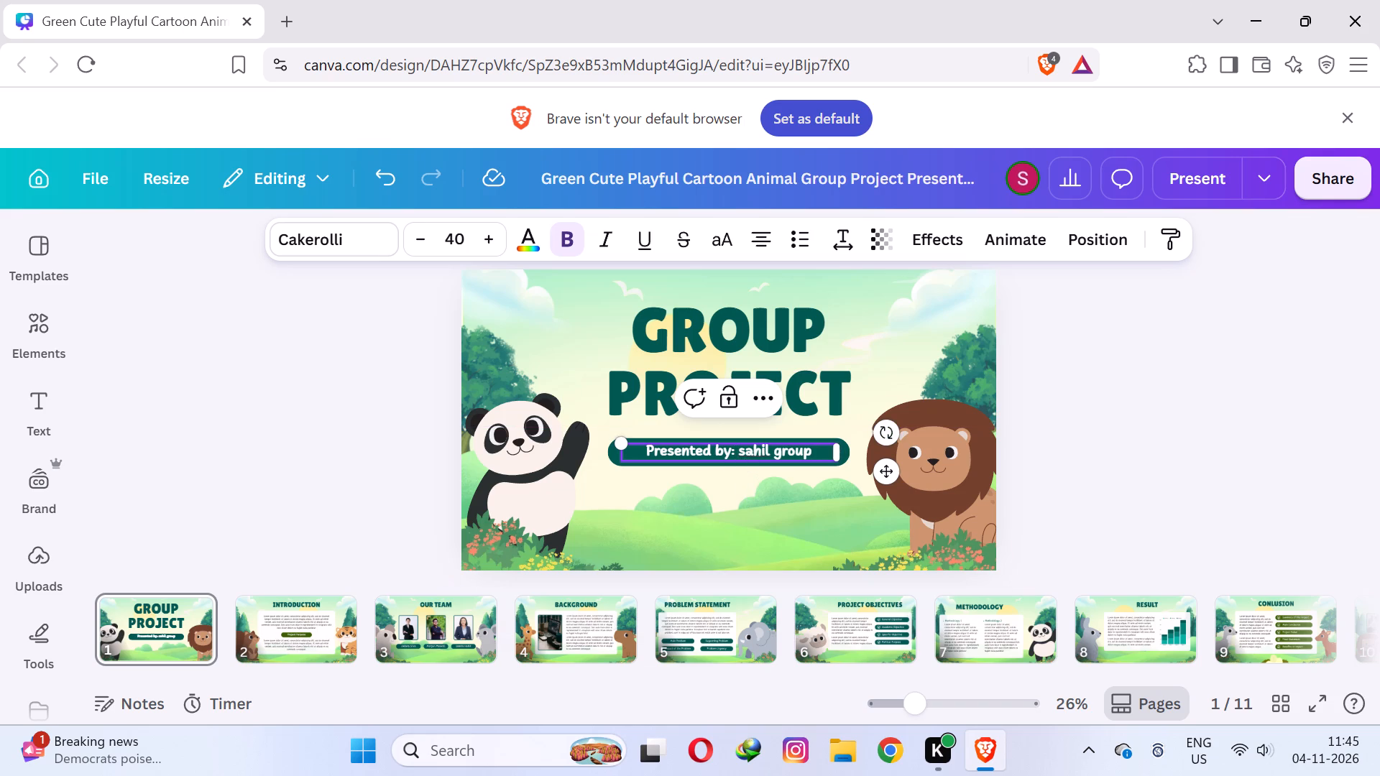
Make the presenter line under the first slide's title all uppercase.
{"action": "left_click_drag", "start_coordinate": [740, 451], "coordinate": [811, 452]}
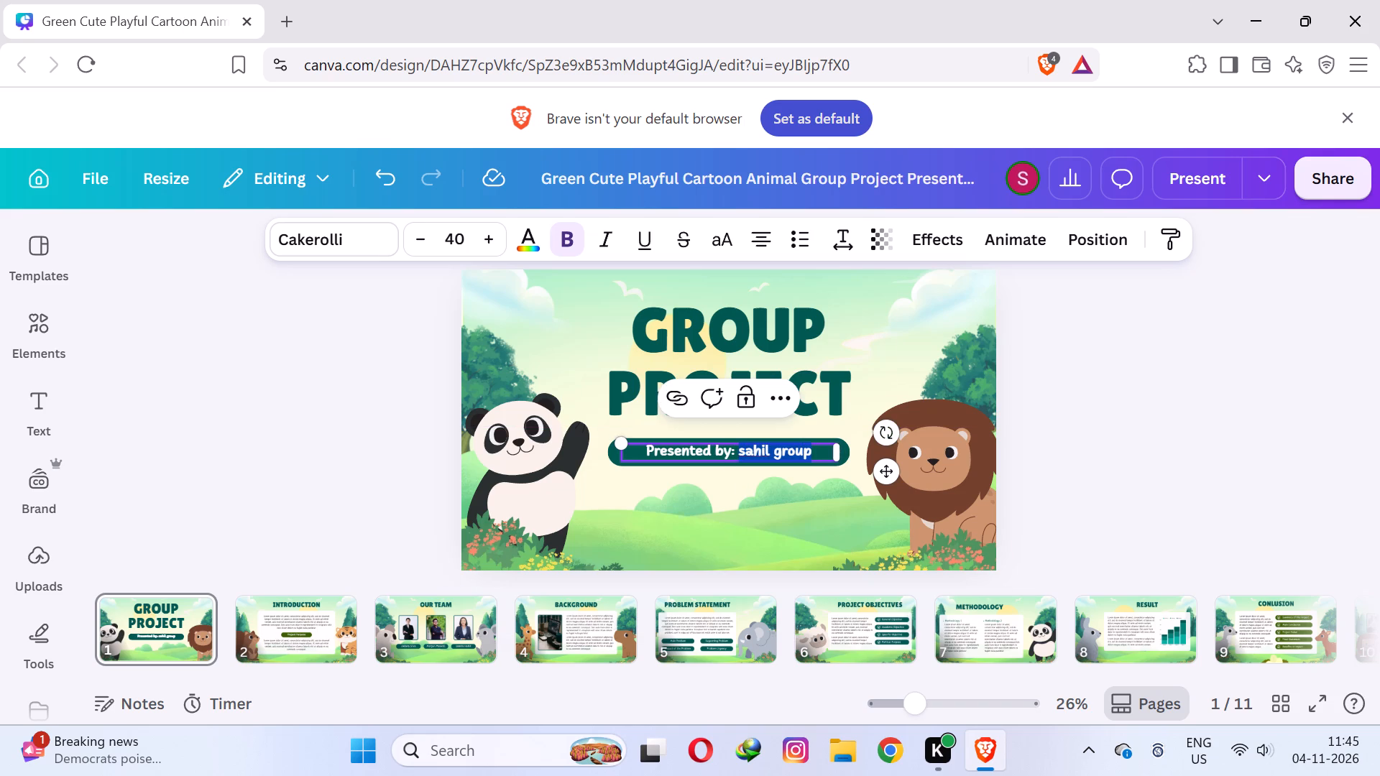
{"action": "left_click", "coordinate": [735, 234]}
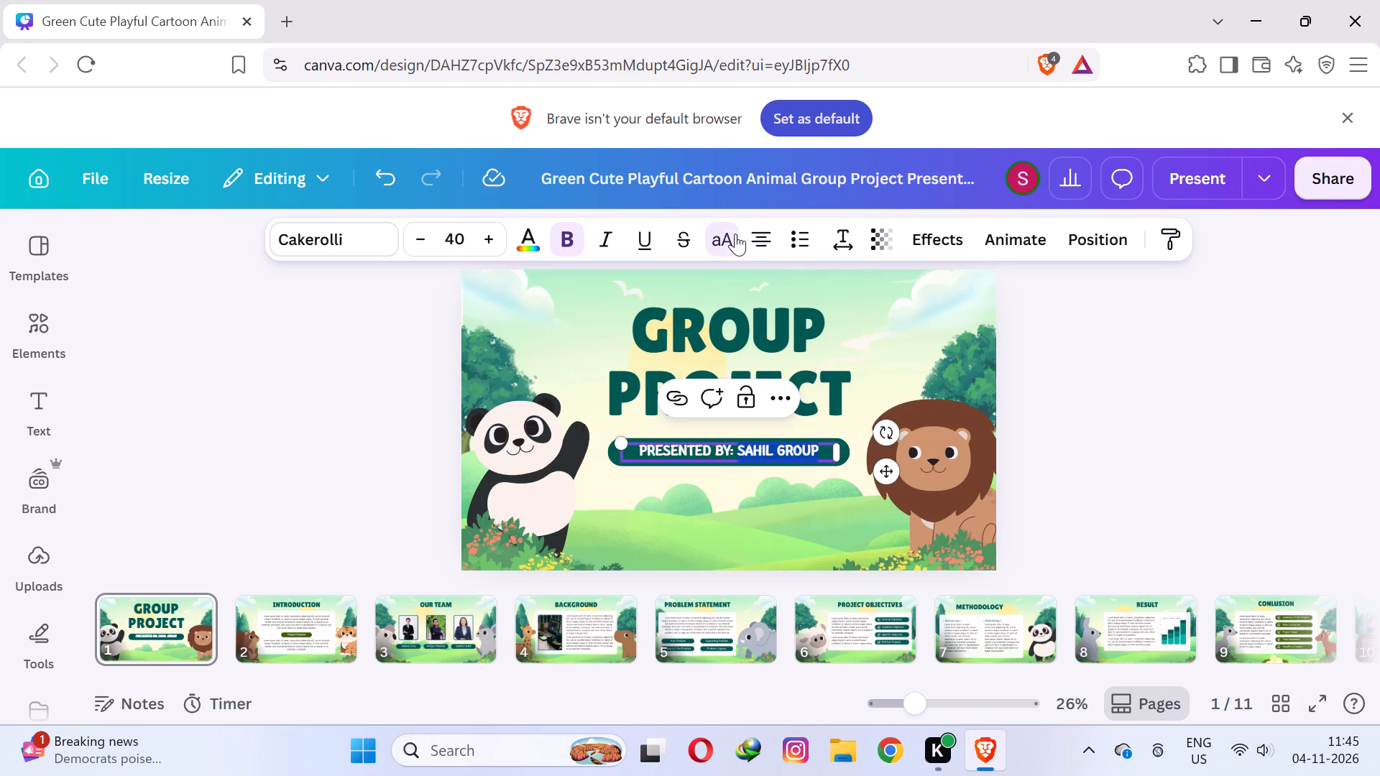
{"action": "left_click", "coordinate": [1233, 382]}
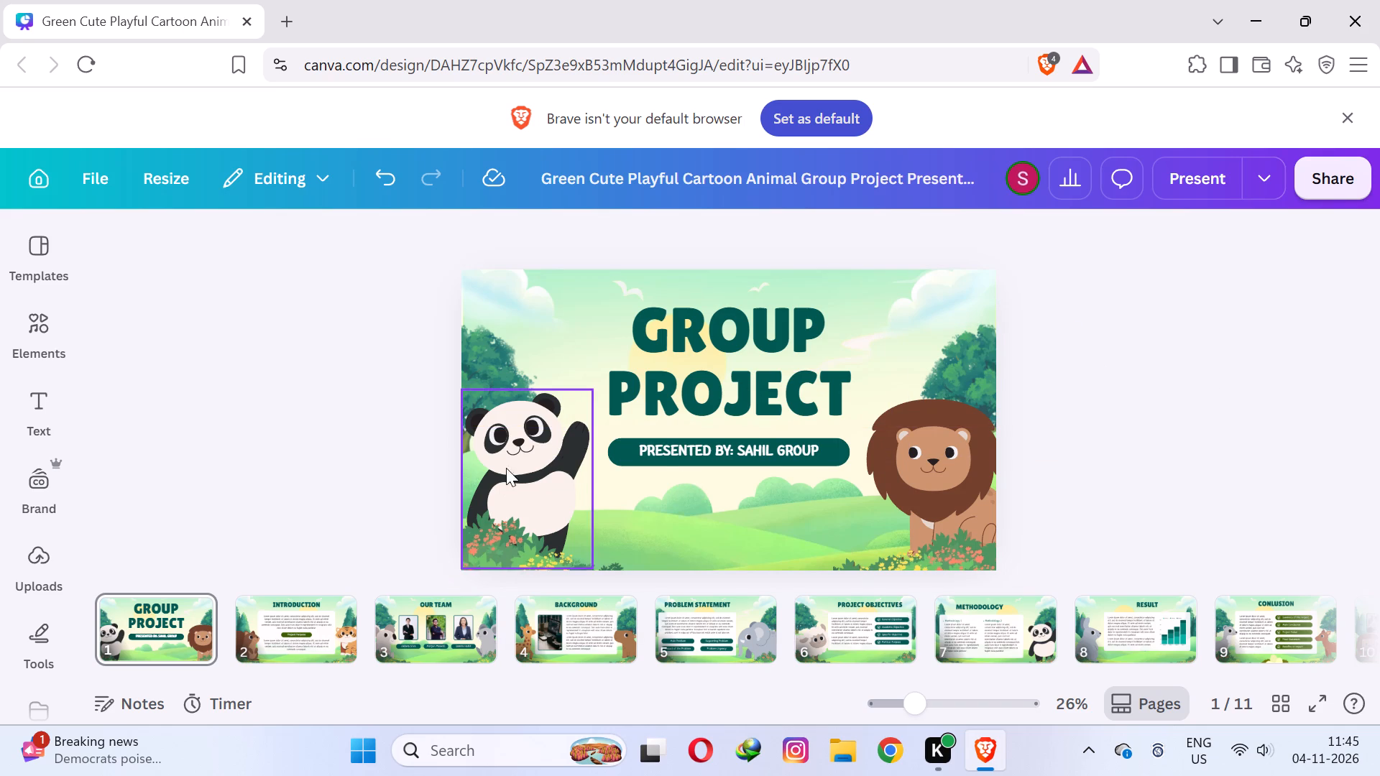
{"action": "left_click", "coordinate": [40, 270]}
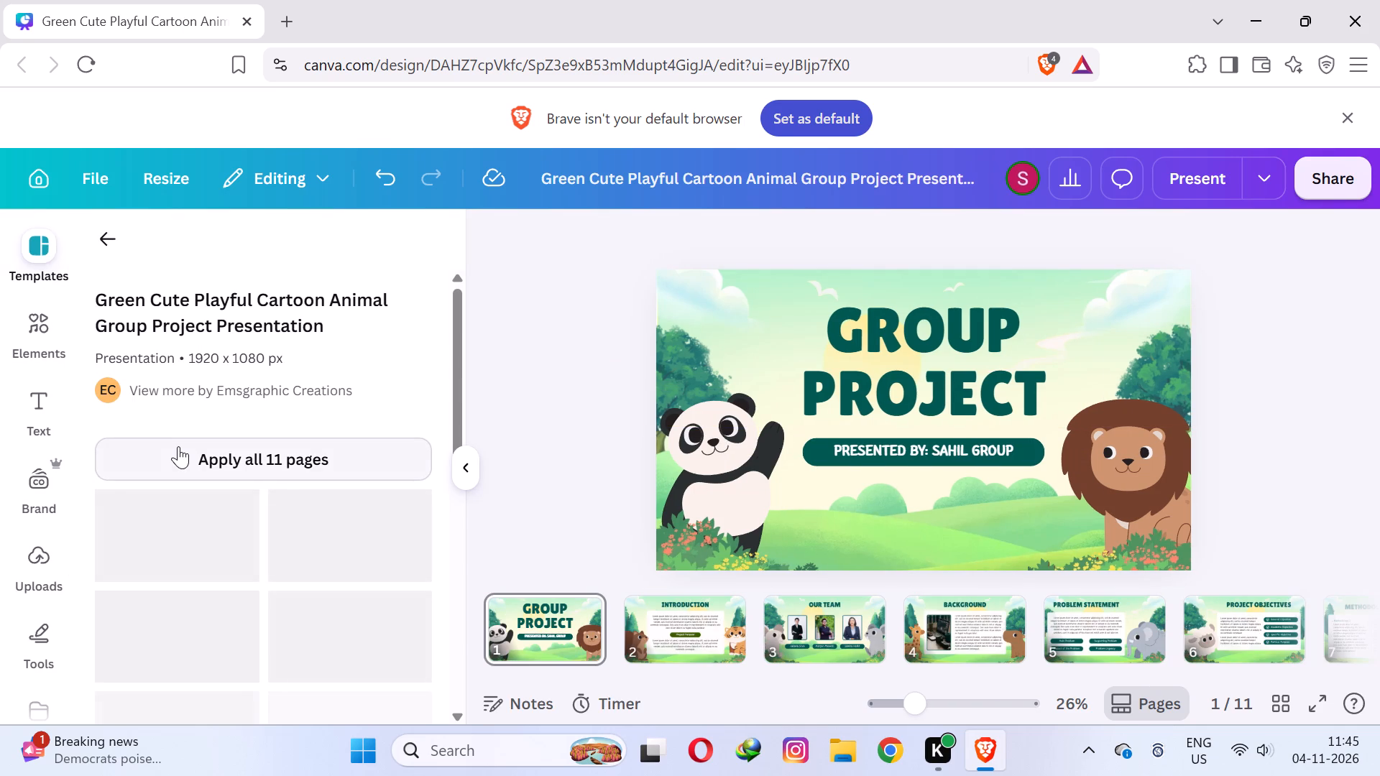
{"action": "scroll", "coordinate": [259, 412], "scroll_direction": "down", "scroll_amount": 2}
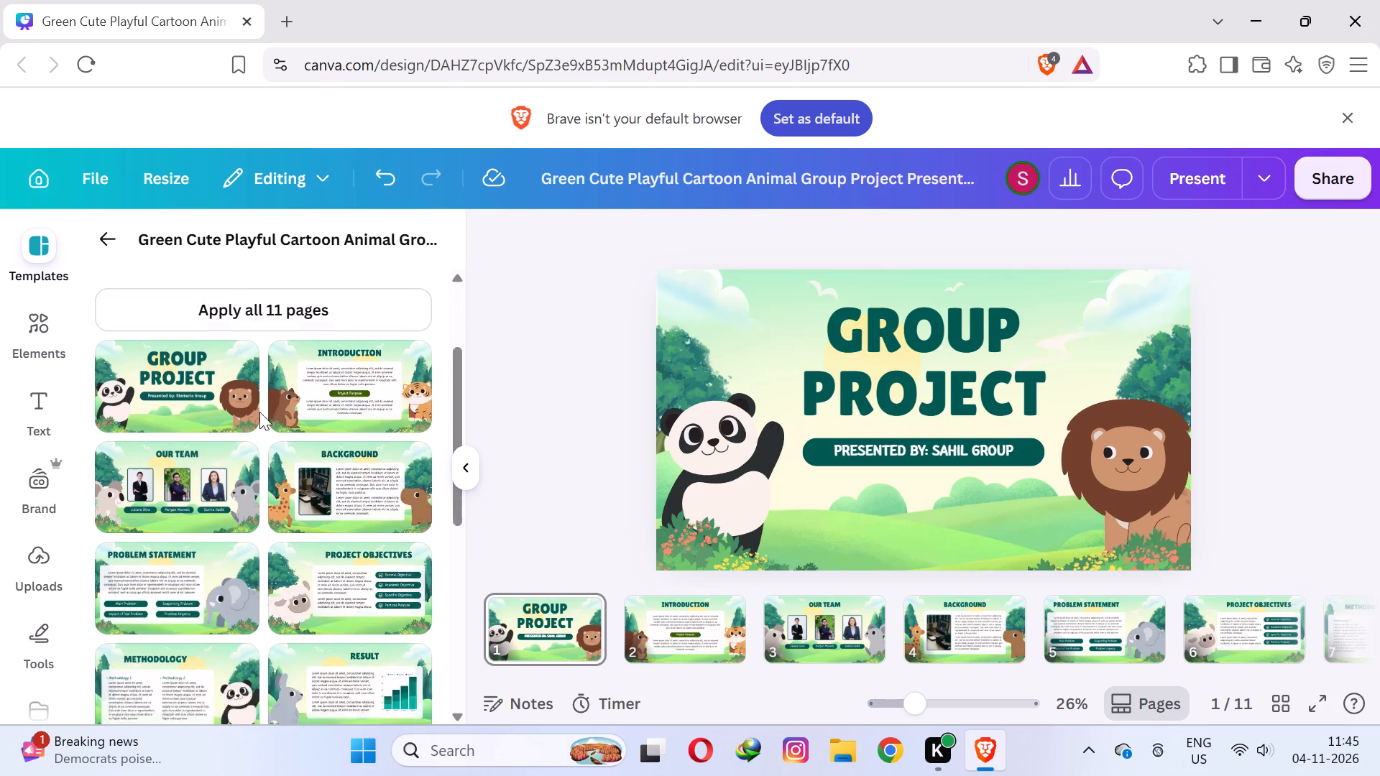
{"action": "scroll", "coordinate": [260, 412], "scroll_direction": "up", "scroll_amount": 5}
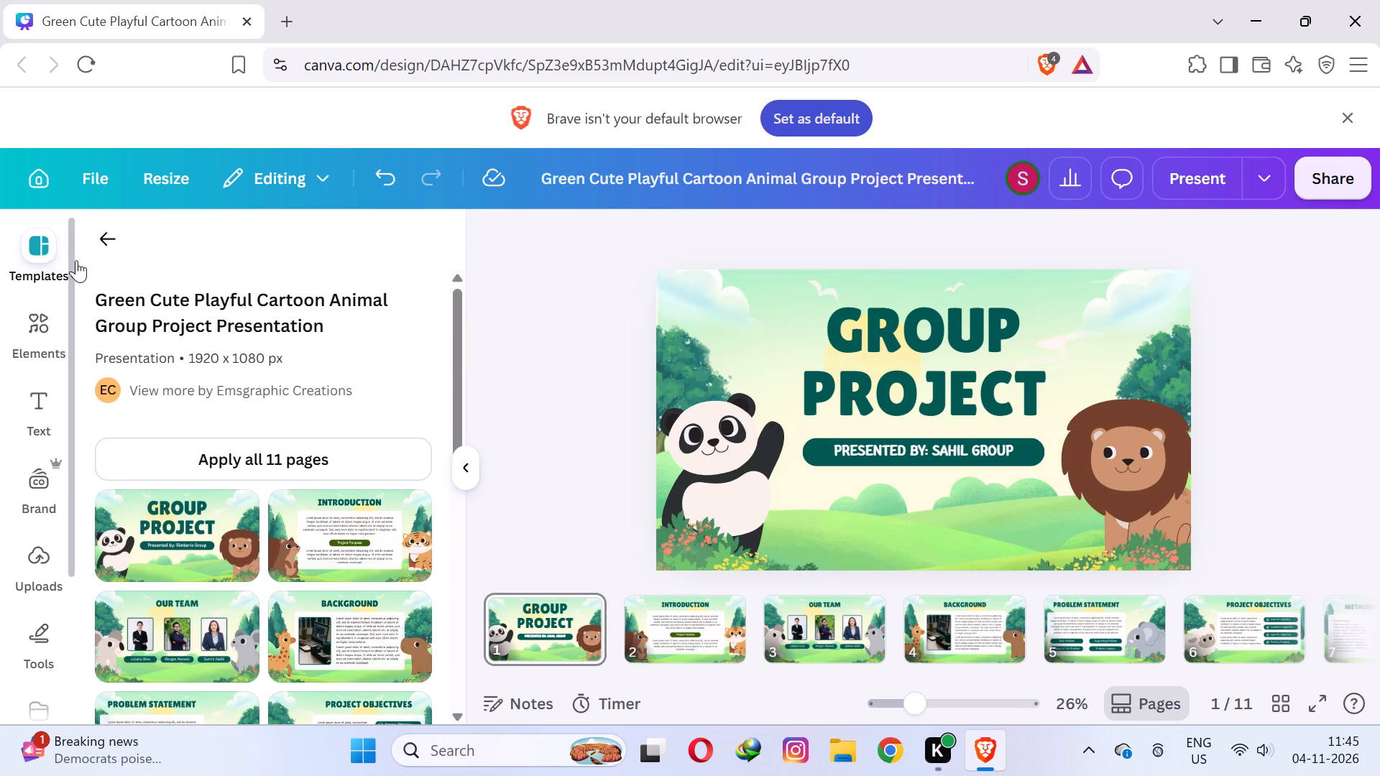
Search the elements library for "kids cartoon" and look through the results.
{"action": "left_click", "coordinate": [37, 343]}
{"action": "left_click", "coordinate": [246, 264]}
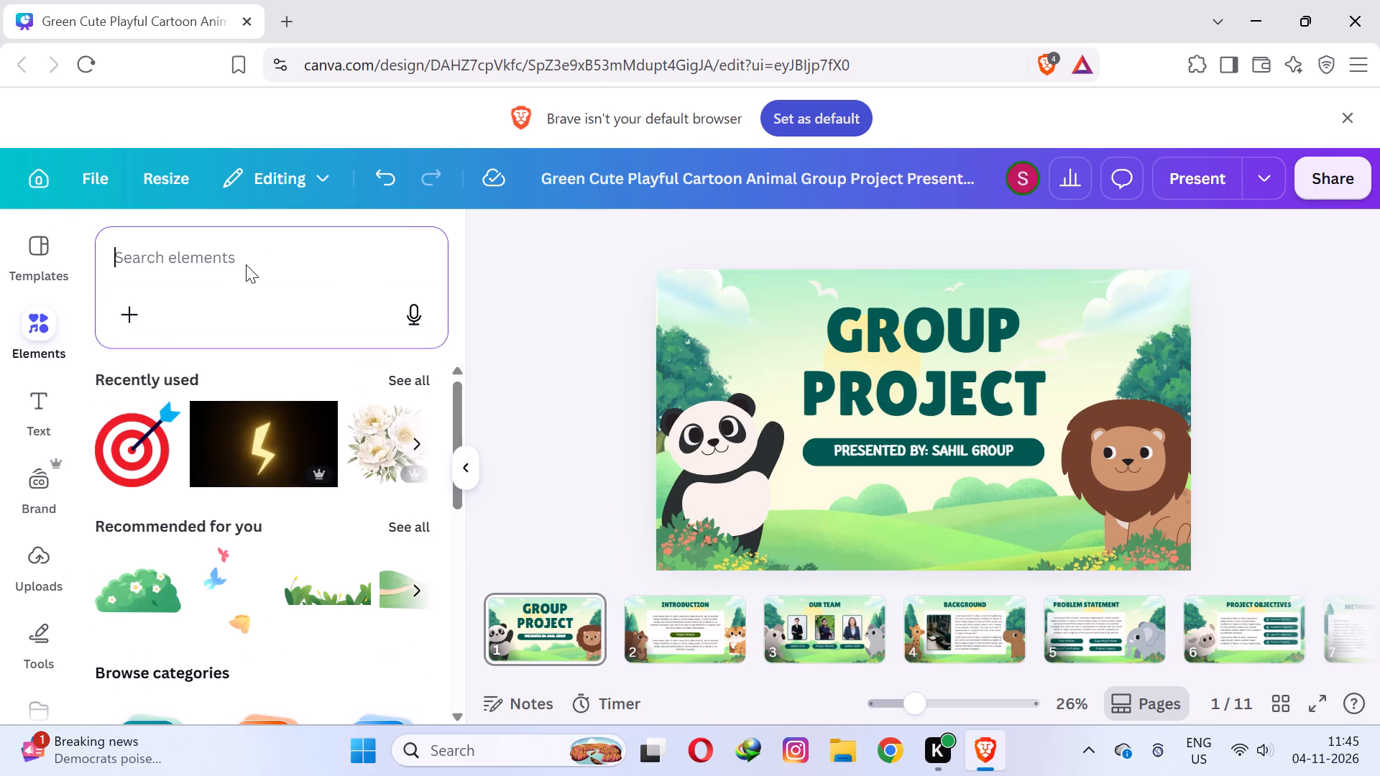
{"action": "type", "text": "kids cartoon"}
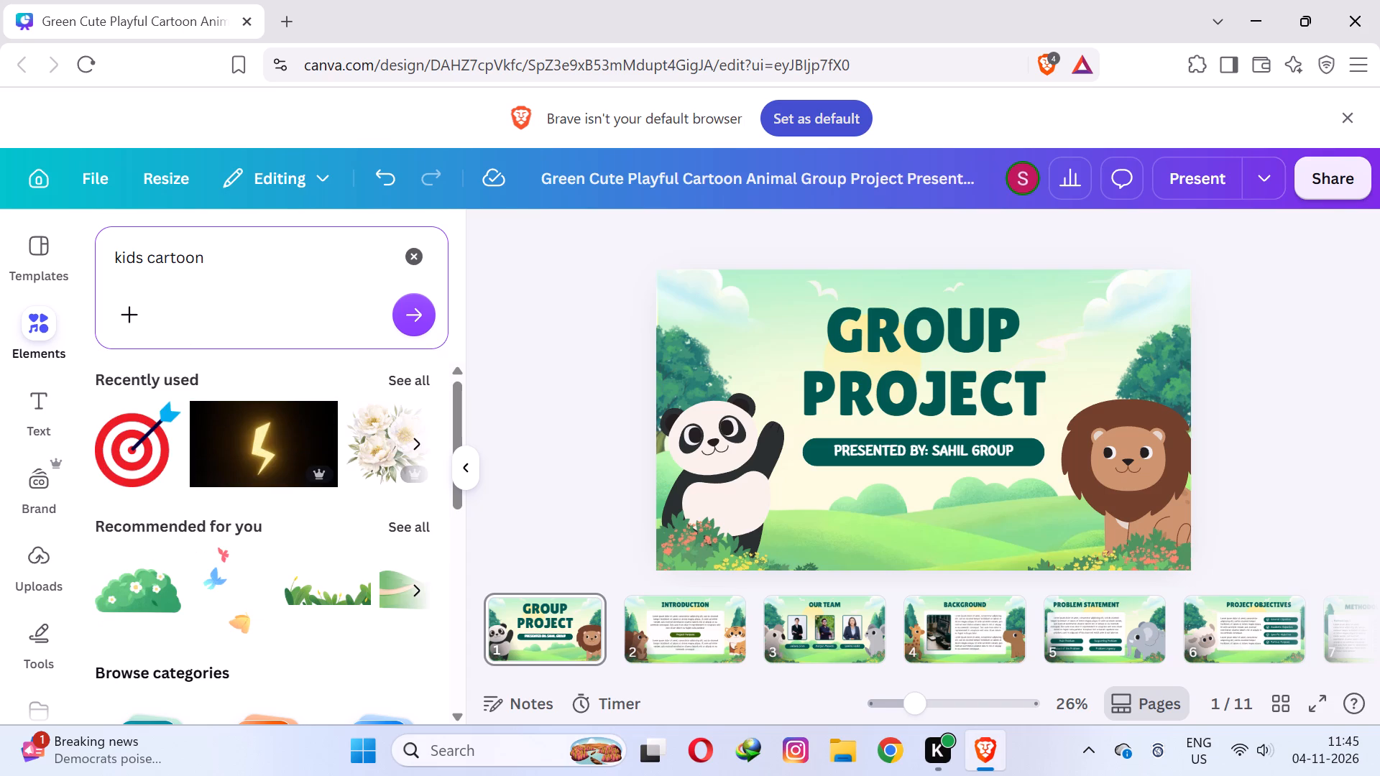
{"action": "key", "text": "Return"}
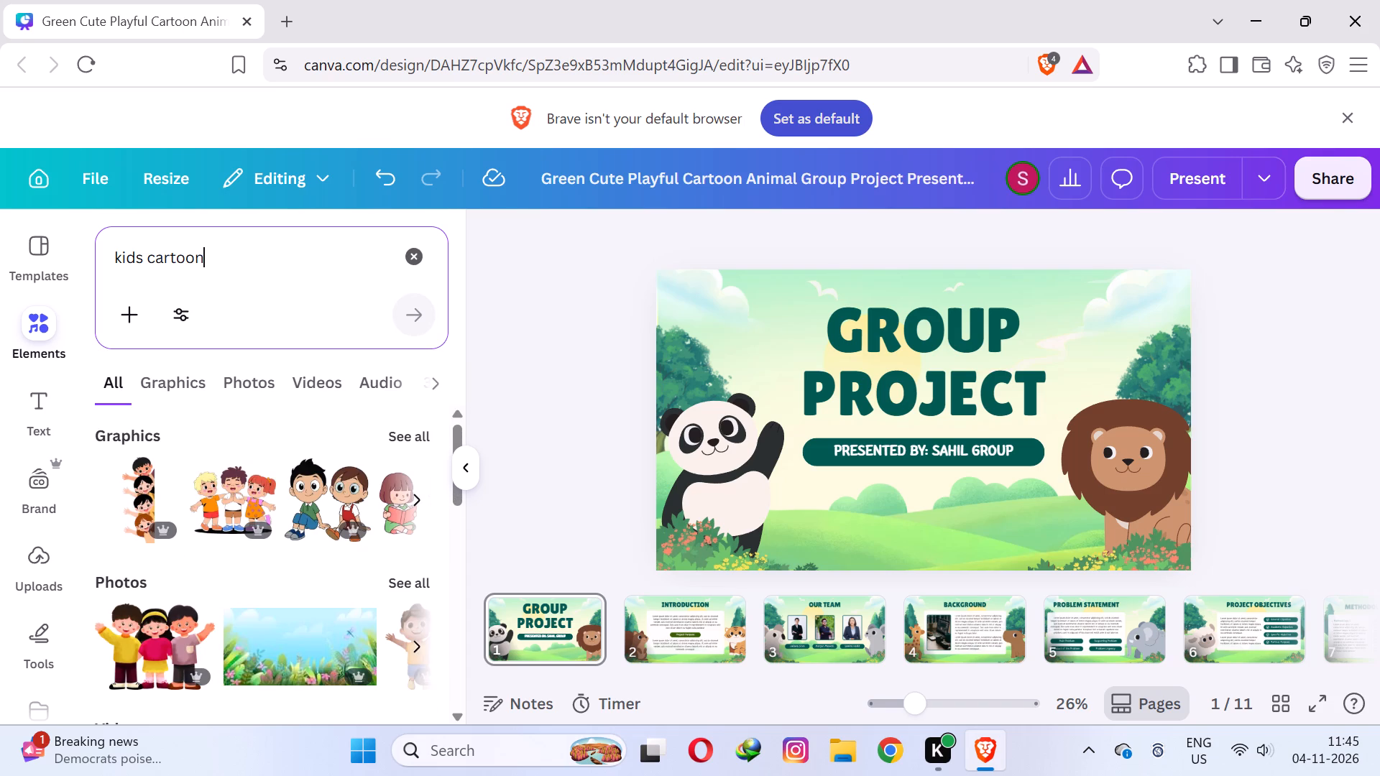
{"action": "scroll", "coordinate": [318, 421], "scroll_direction": "down", "scroll_amount": 11}
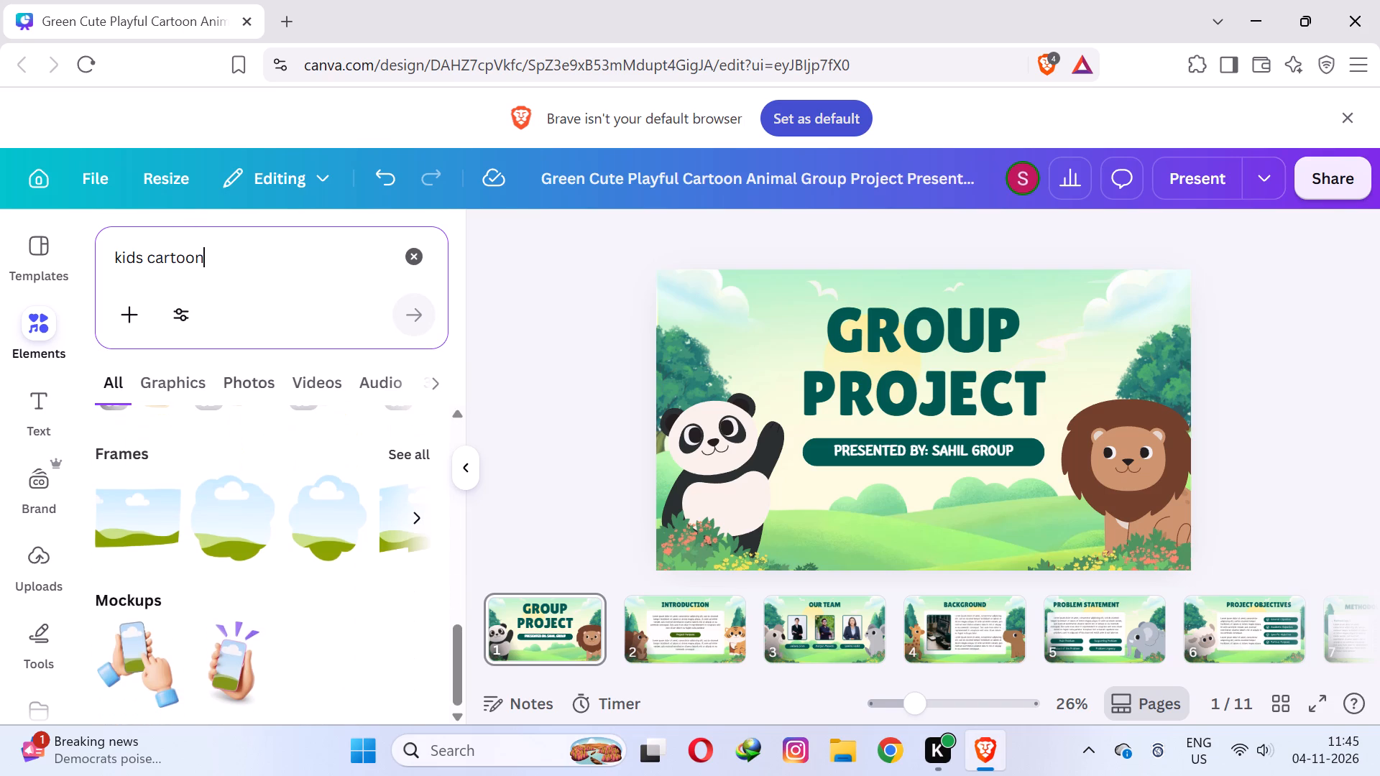
Search the elements for "kids cartoon sparrow" and add the brown flying sparrow graphic to the first slide.
{"action": "left_click", "coordinate": [231, 262]}
{"action": "key", "text": "space"}
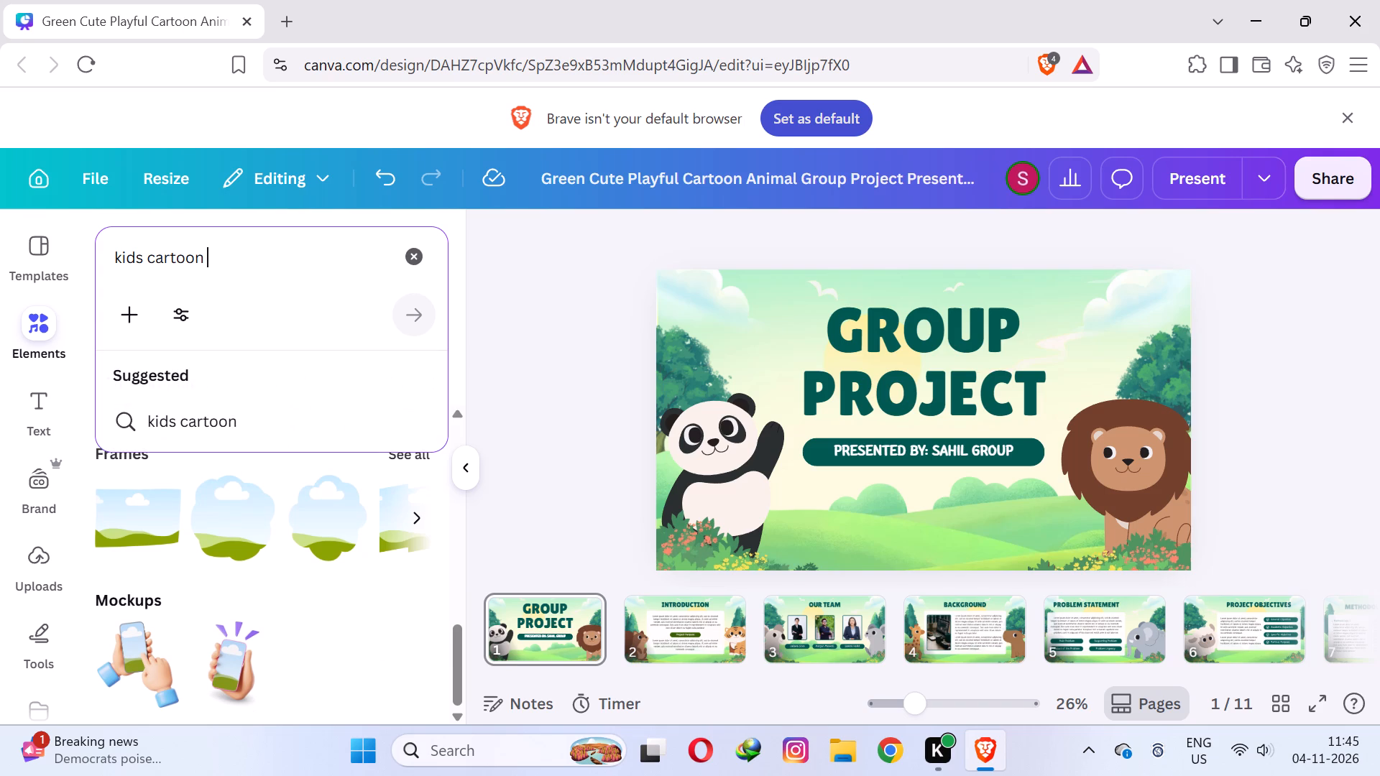
{"action": "type", "text": "sparrow"}
{"action": "key", "text": "Return"}
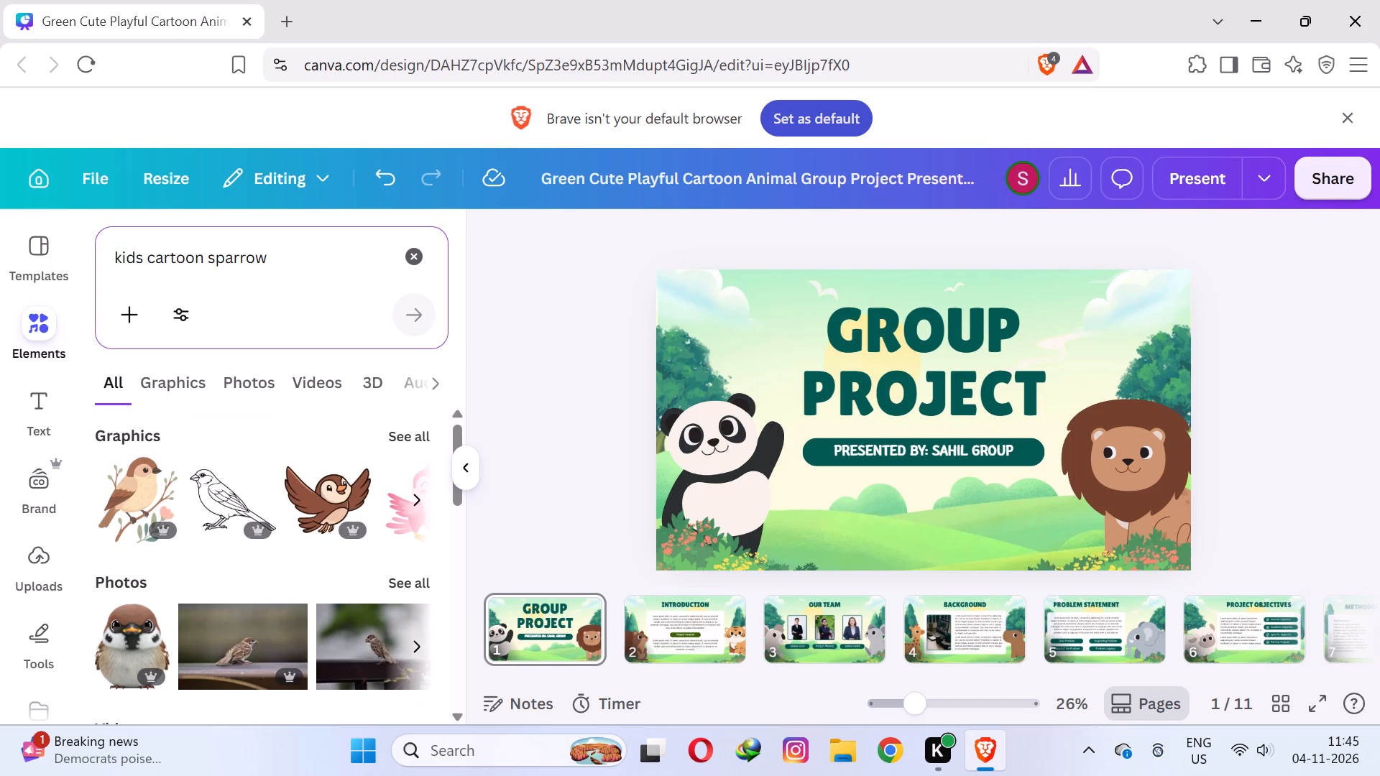
{"action": "left_click_drag", "start_coordinate": [313, 502], "coordinate": [679, 333]}
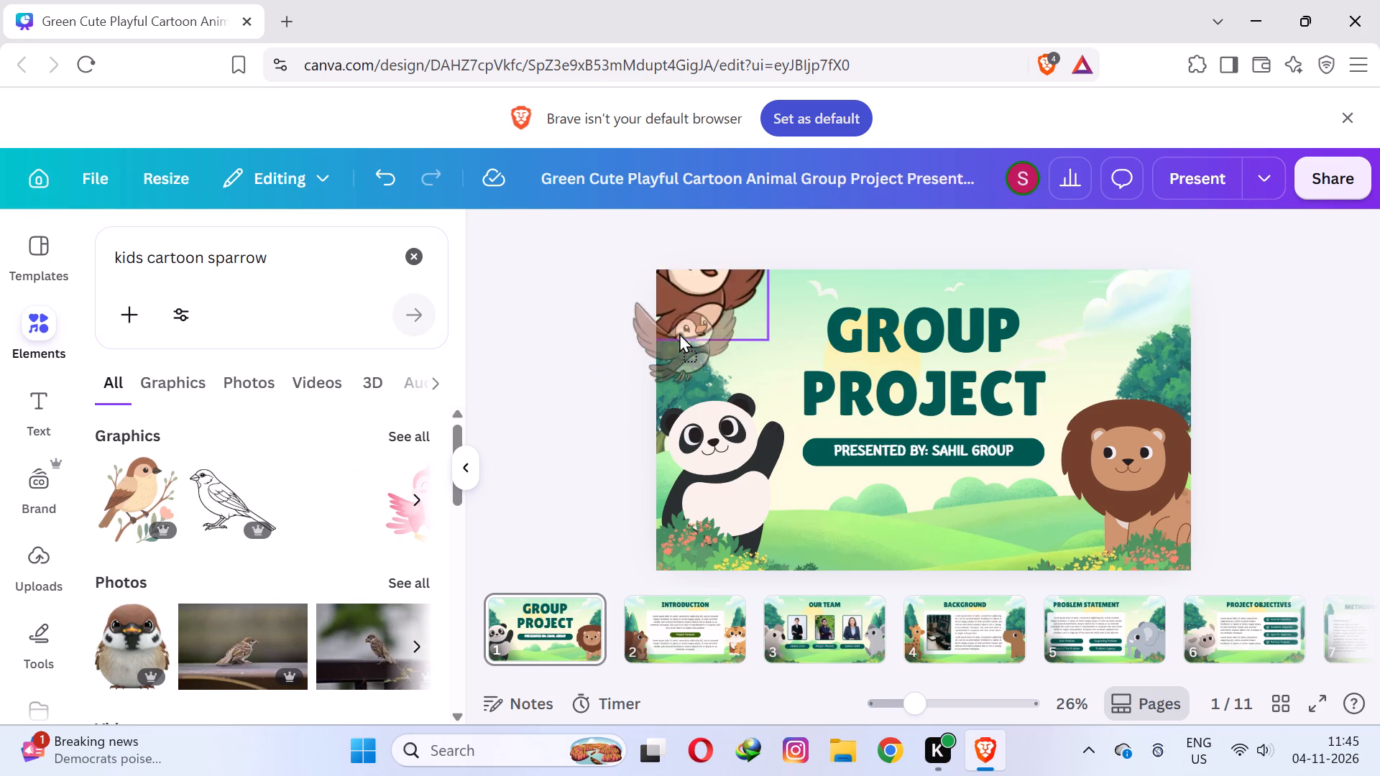
{"action": "left_click_drag", "start_coordinate": [679, 333], "coordinate": [747, 353]}
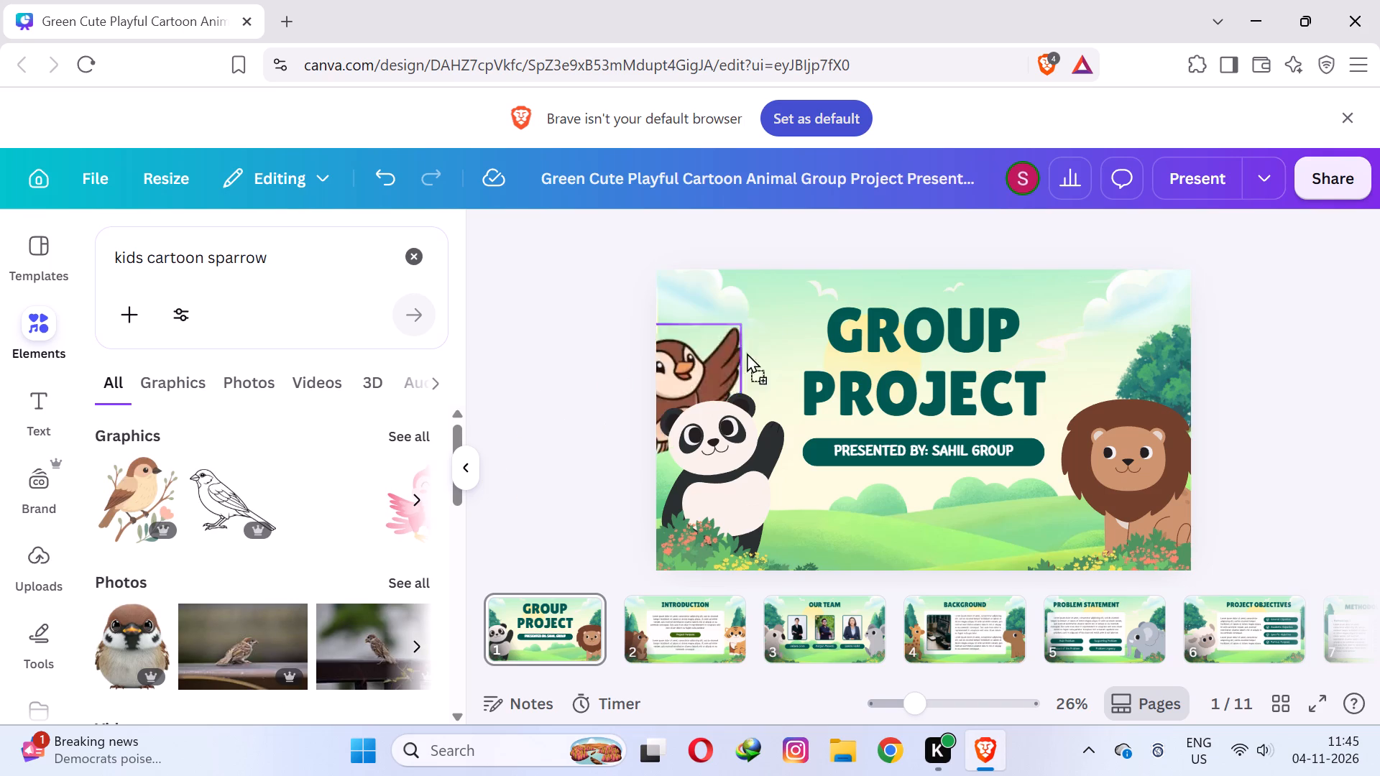
{"action": "left_click_drag", "start_coordinate": [747, 353], "coordinate": [754, 345]}
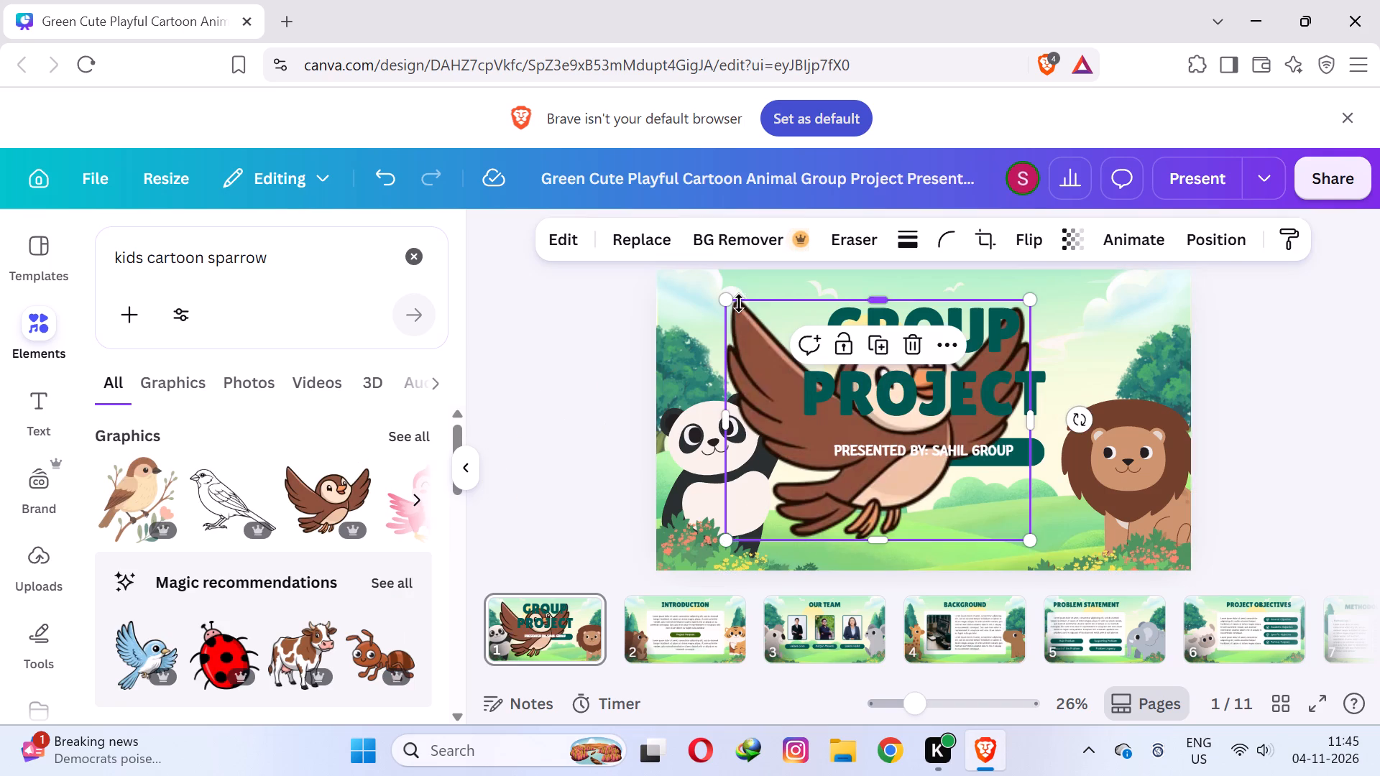
Shrink the sparrow to about 394 by 311 and place it above the panda, at the slide's top edge beside the title.
{"action": "left_click_drag", "start_coordinate": [719, 300], "coordinate": [894, 426]}
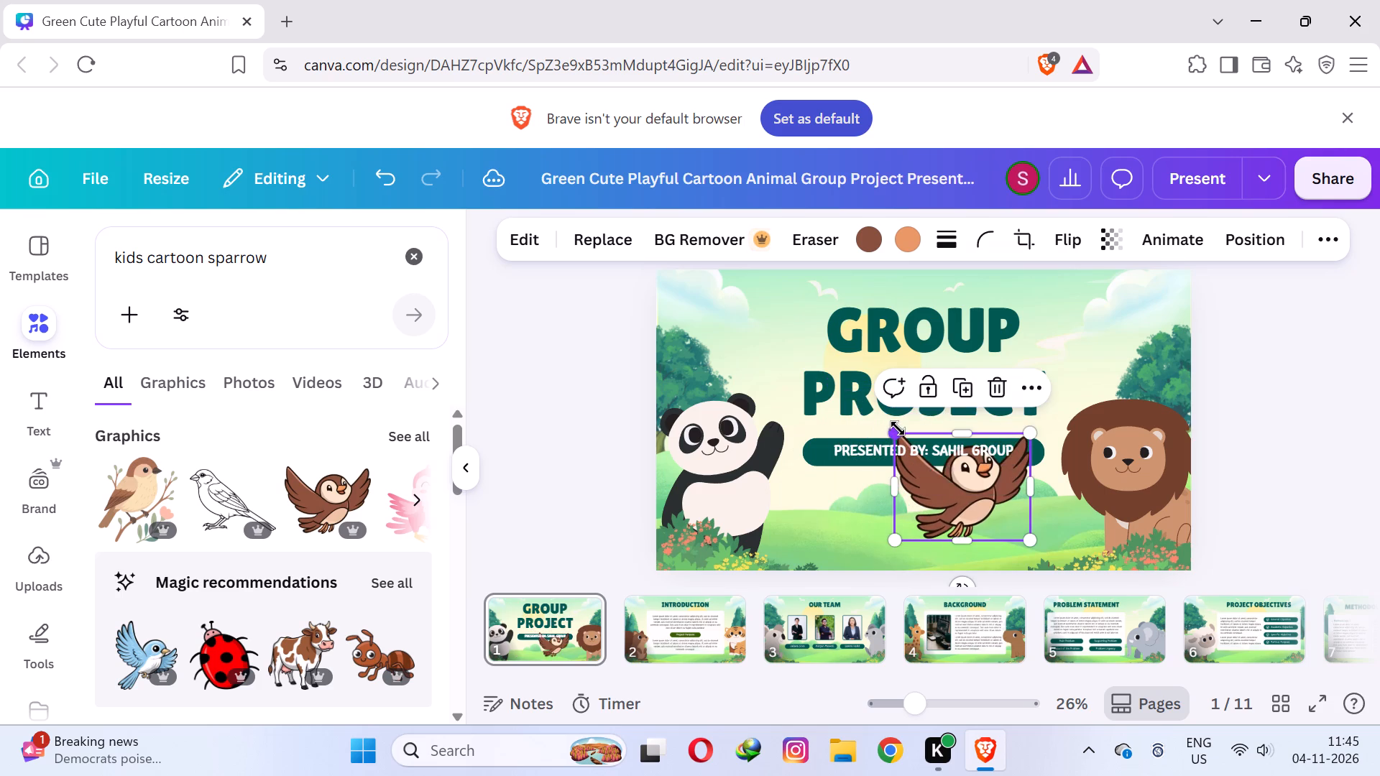
{"action": "left_click_drag", "start_coordinate": [969, 504], "coordinate": [765, 349]}
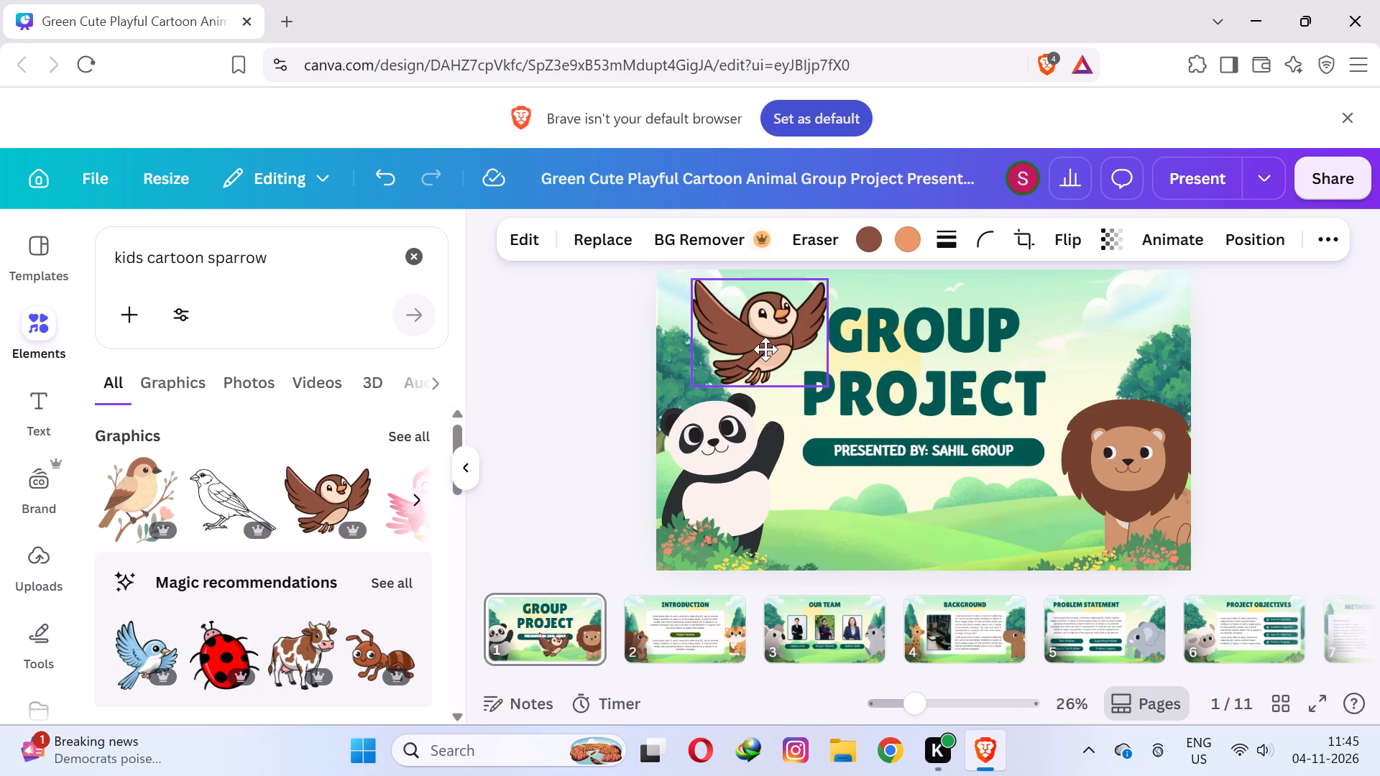
{"action": "left_click_drag", "start_coordinate": [765, 349], "coordinate": [766, 344]}
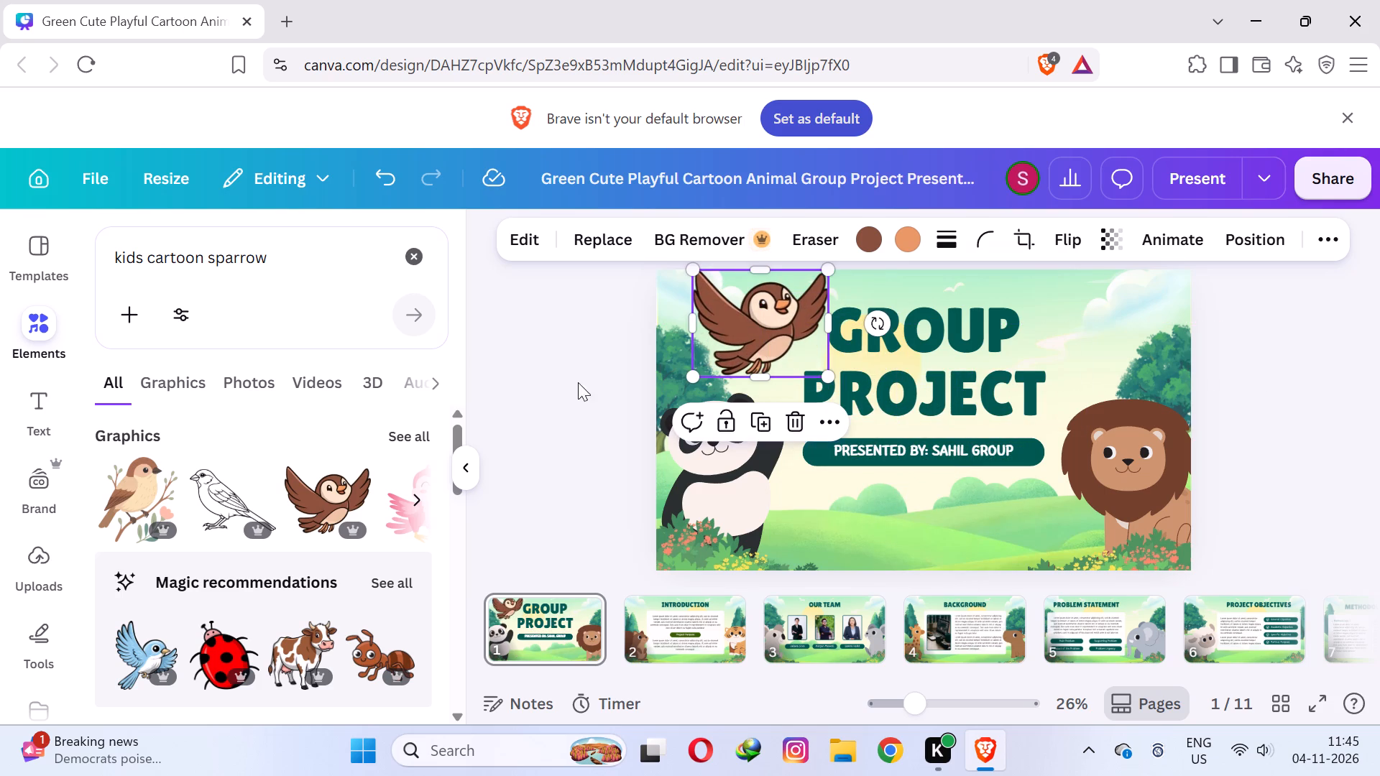
{"action": "left_click", "coordinate": [508, 333]}
{"action": "left_click", "coordinate": [771, 284]}
{"action": "left_click", "coordinate": [830, 384]}
{"action": "left_click_drag", "start_coordinate": [829, 381], "coordinate": [806, 363]}
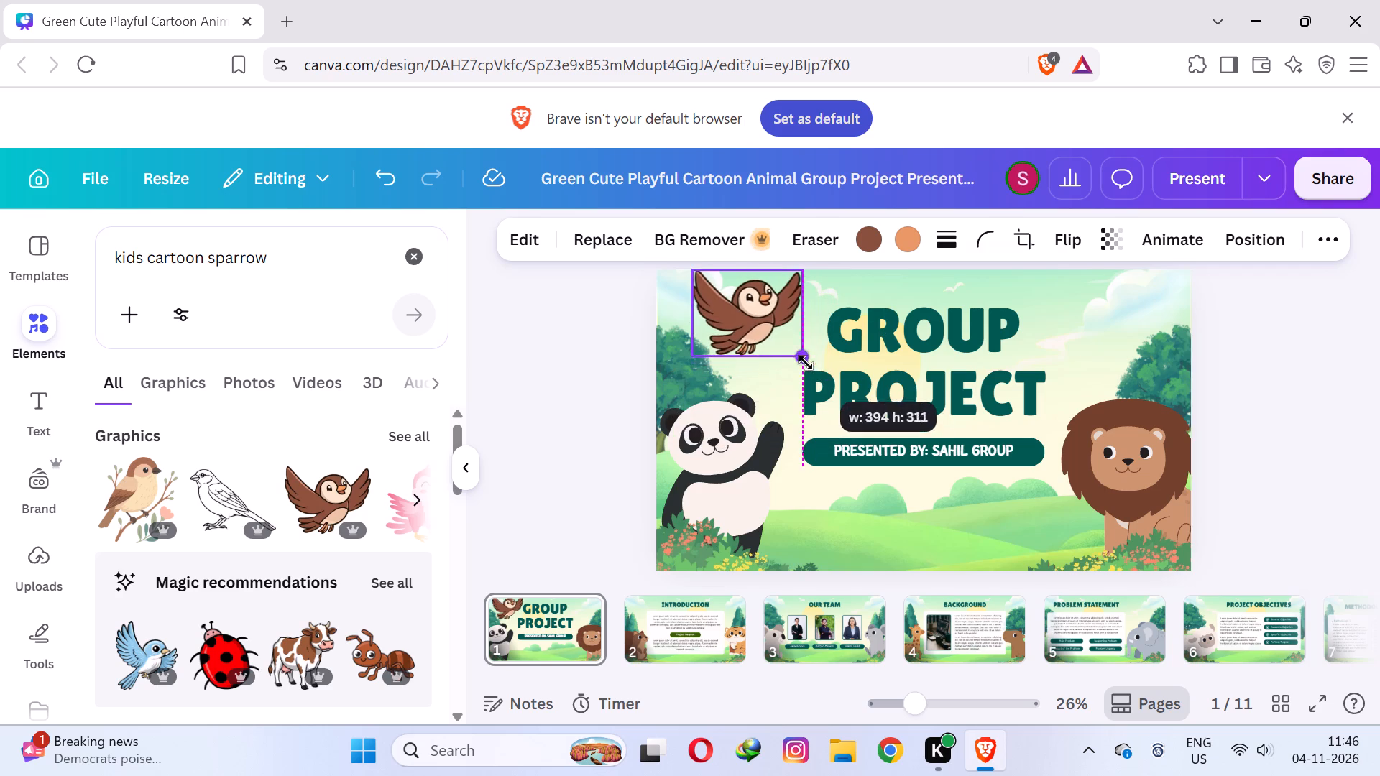
{"action": "left_click_drag", "start_coordinate": [728, 328], "coordinate": [741, 328]}
{"action": "left_click", "coordinate": [573, 375]}
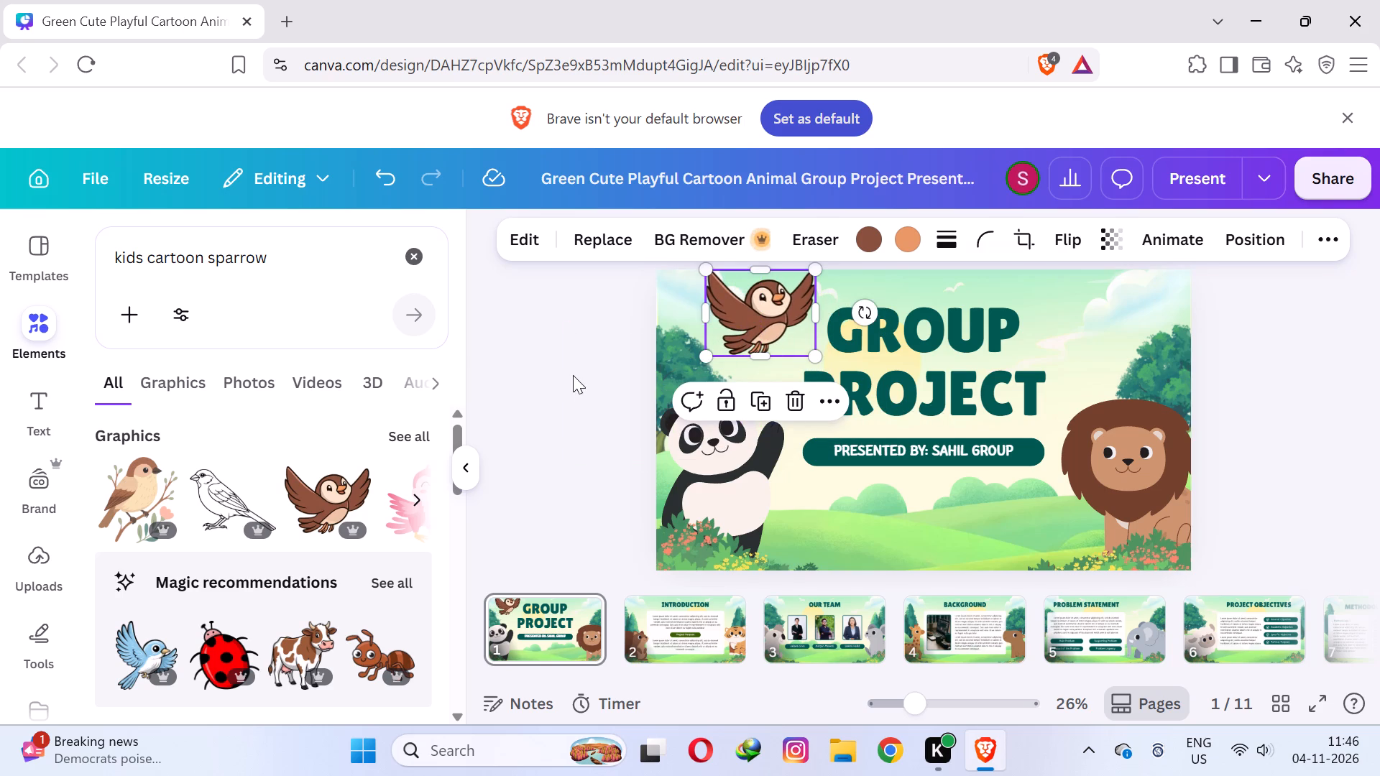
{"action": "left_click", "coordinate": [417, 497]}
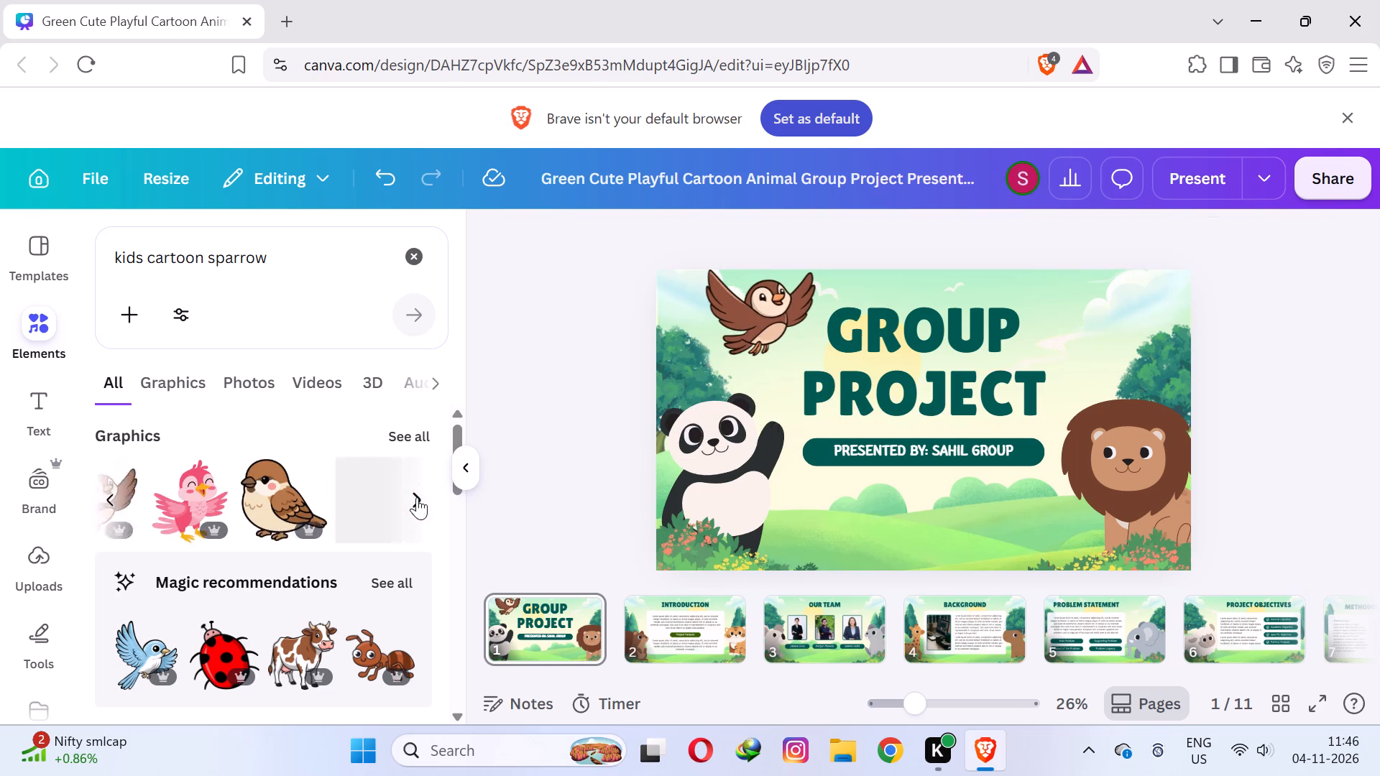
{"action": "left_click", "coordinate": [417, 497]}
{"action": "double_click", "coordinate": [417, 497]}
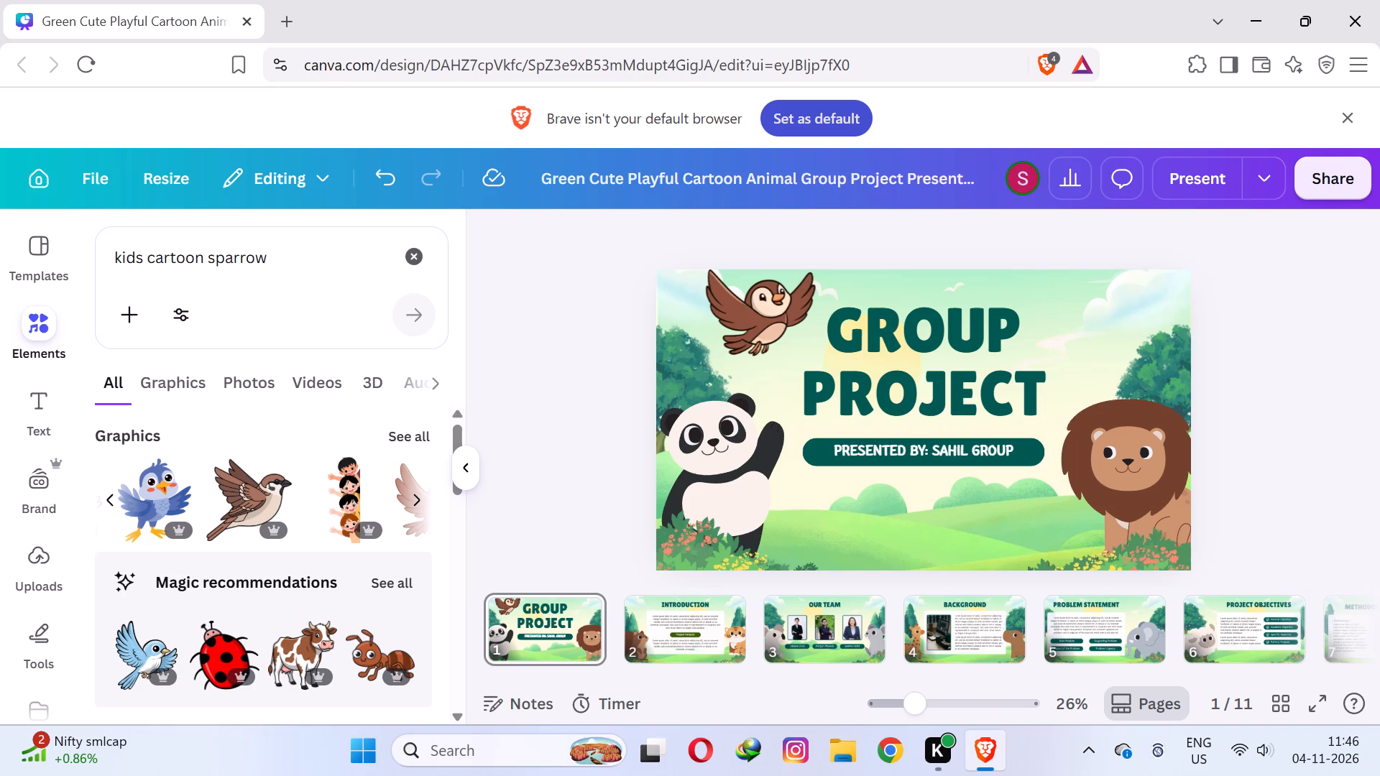
Search the elements library for "kids cartoon dove".
{"action": "left_click_drag", "start_coordinate": [277, 258], "coordinate": [236, 258]}
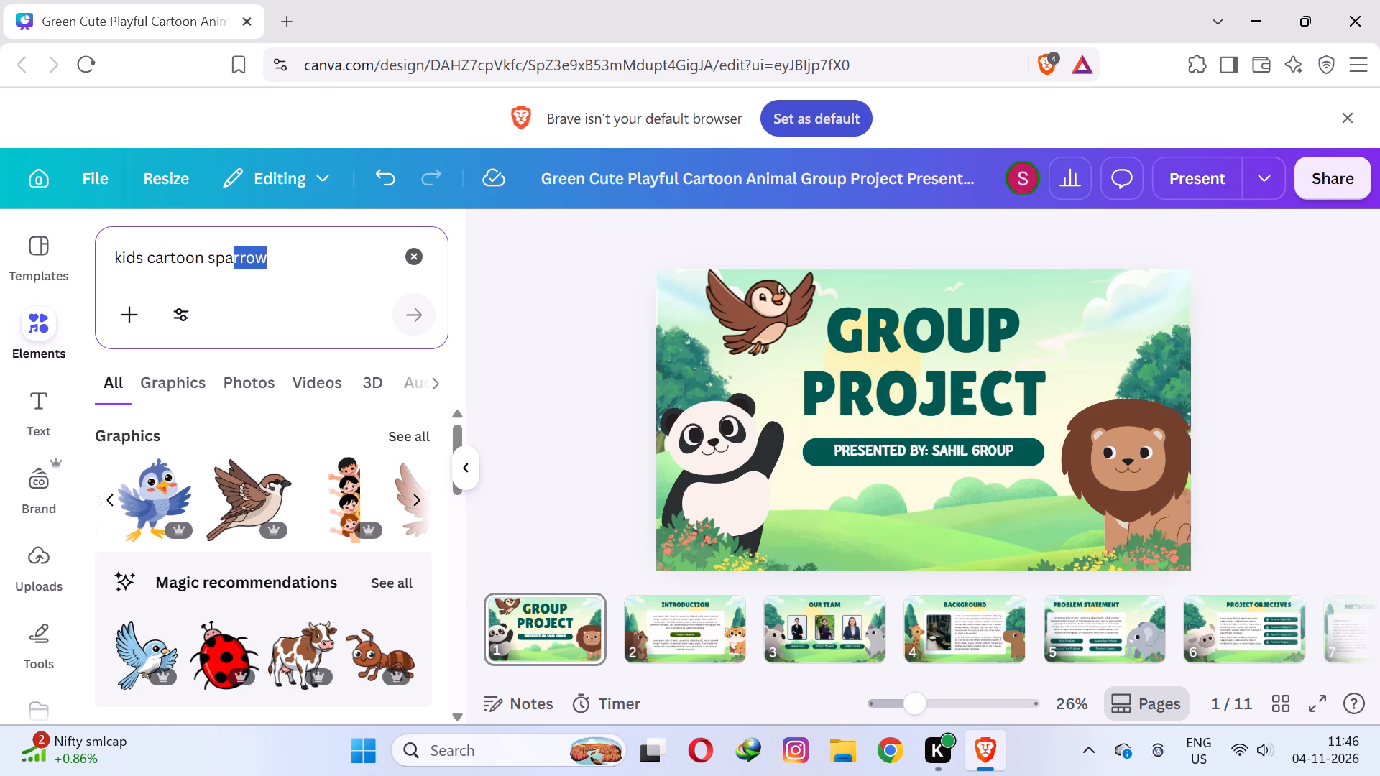
{"action": "left_click_drag", "start_coordinate": [236, 258], "coordinate": [212, 263]}
{"action": "key", "text": "BackSpace"}
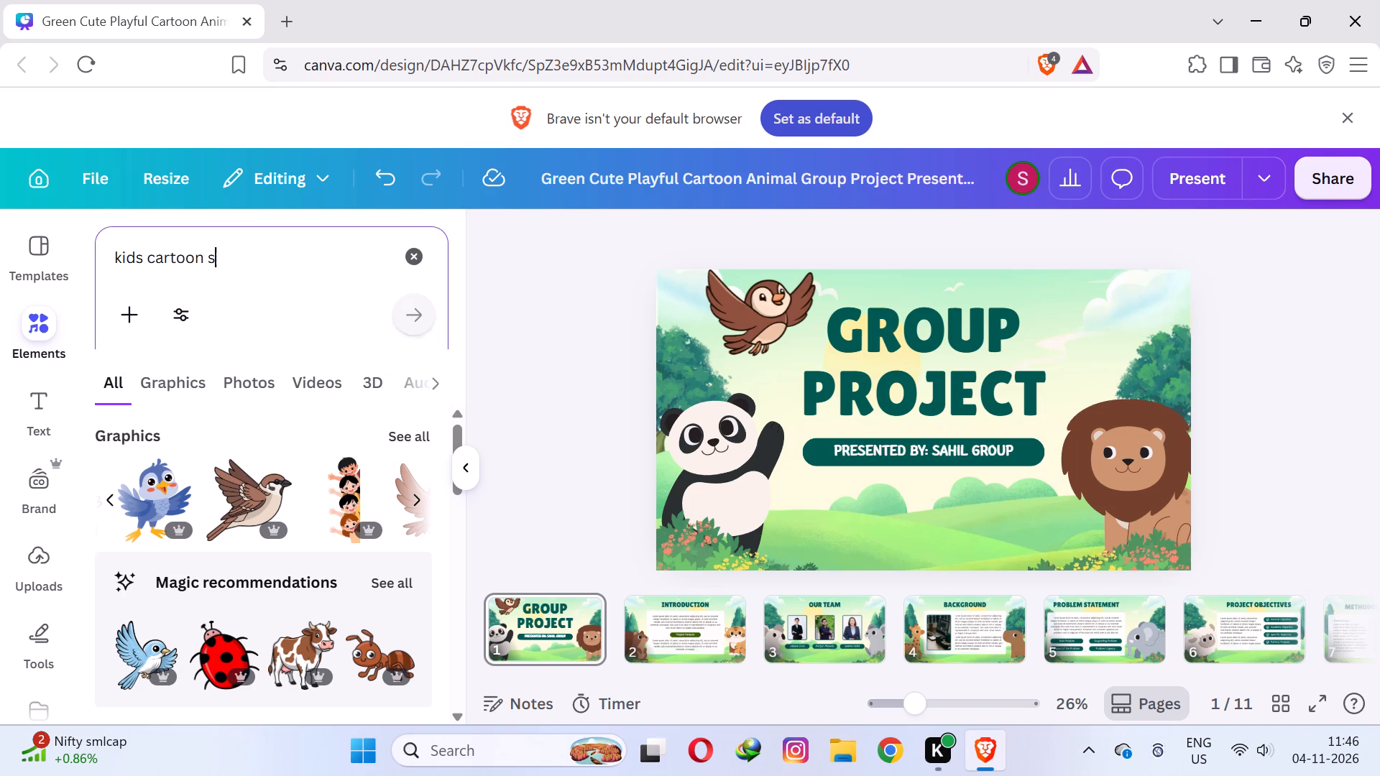
{"action": "type", "text": "dove"}
{"action": "key", "text": "Return"}
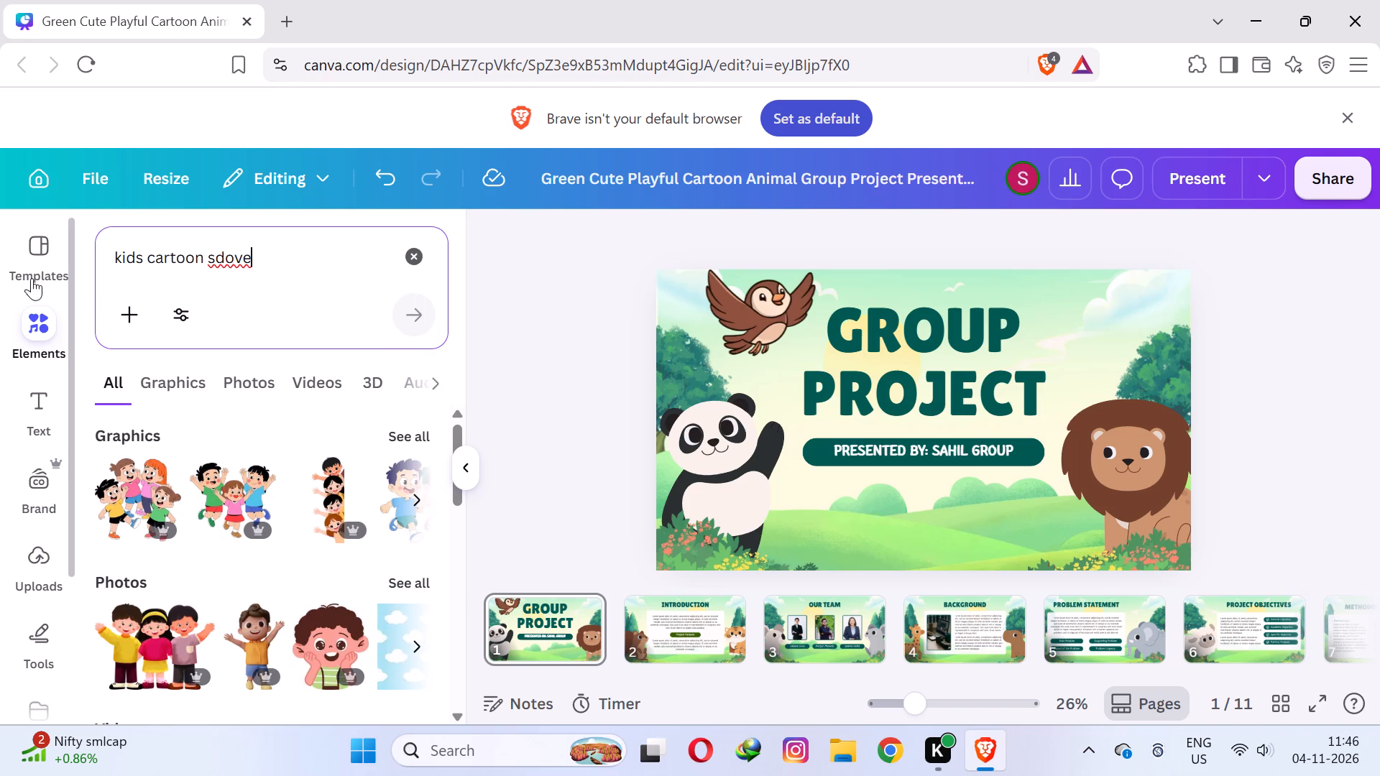
{"action": "left_click", "coordinate": [216, 259]}
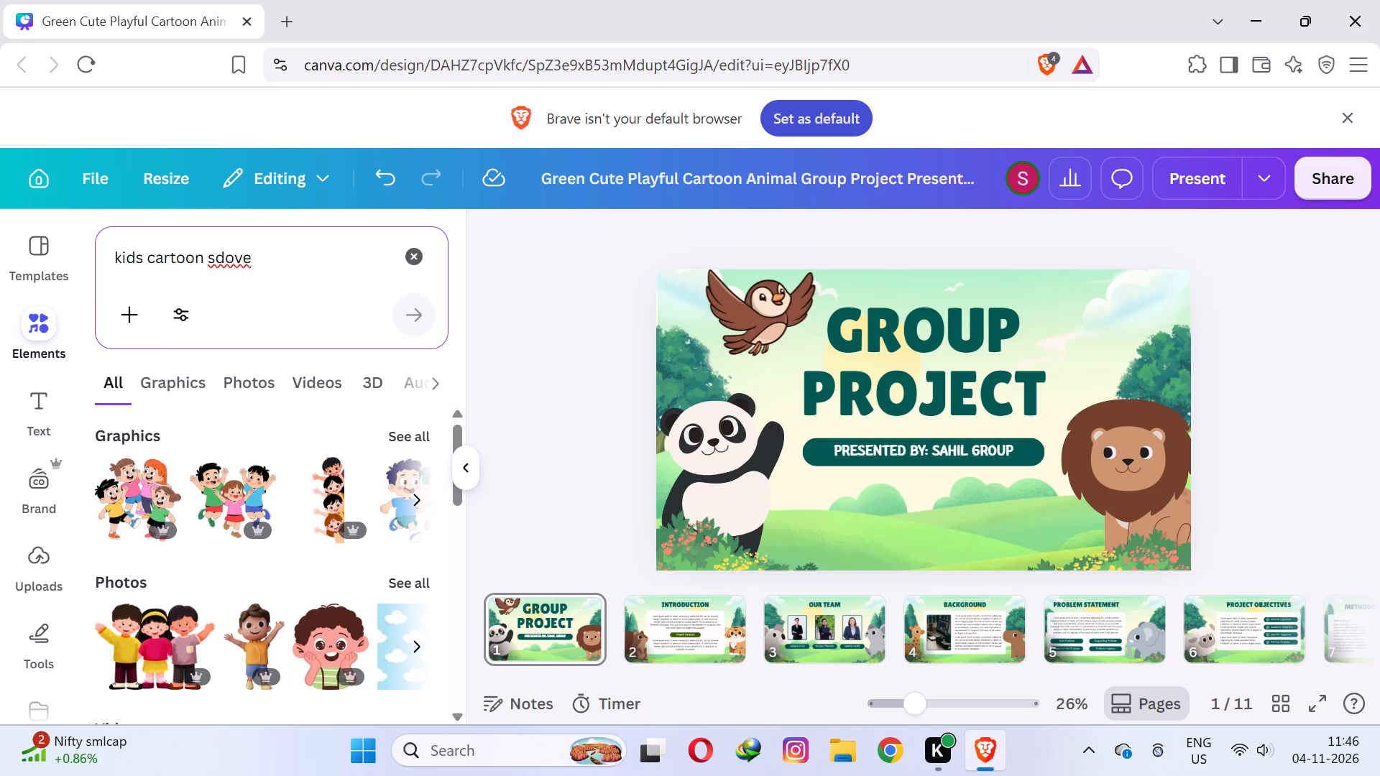
{"action": "key", "text": "BackSpace"}
{"action": "key", "text": "Return"}
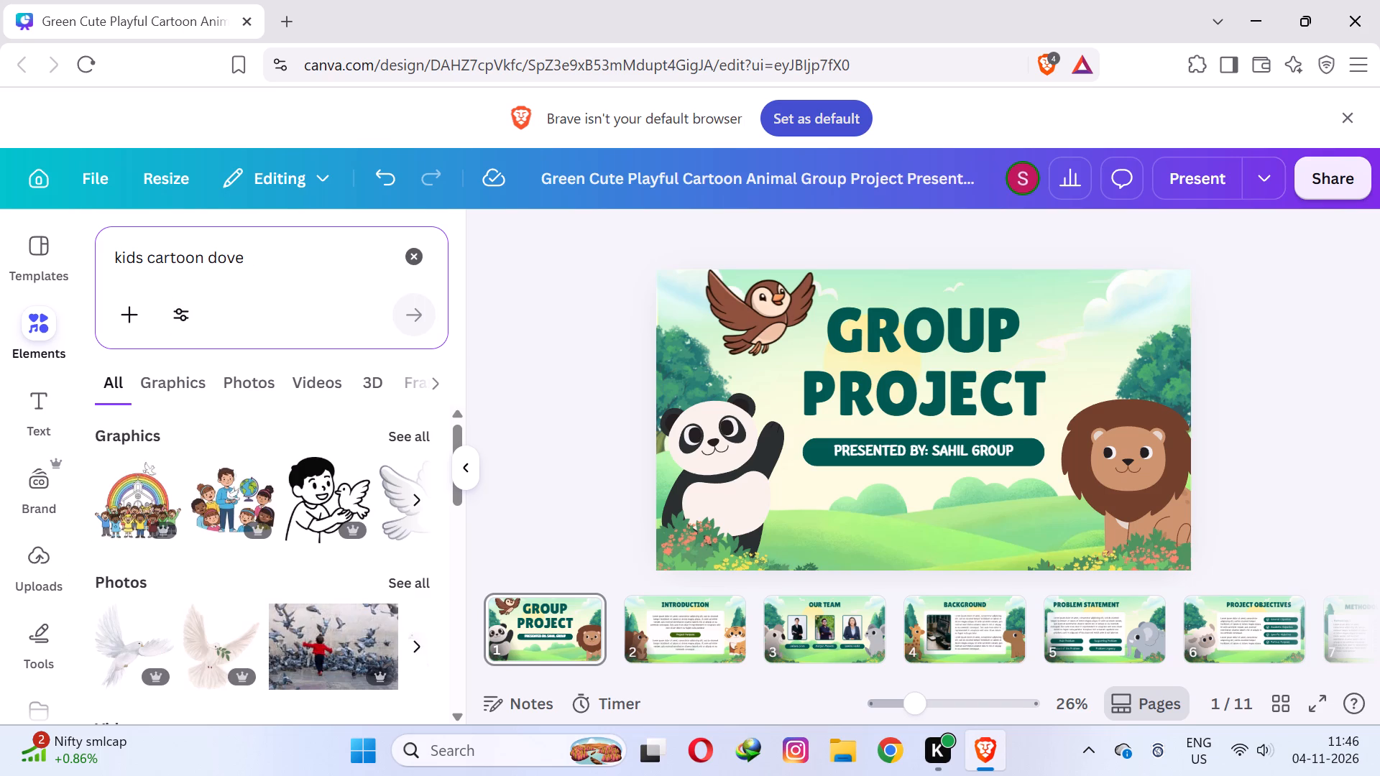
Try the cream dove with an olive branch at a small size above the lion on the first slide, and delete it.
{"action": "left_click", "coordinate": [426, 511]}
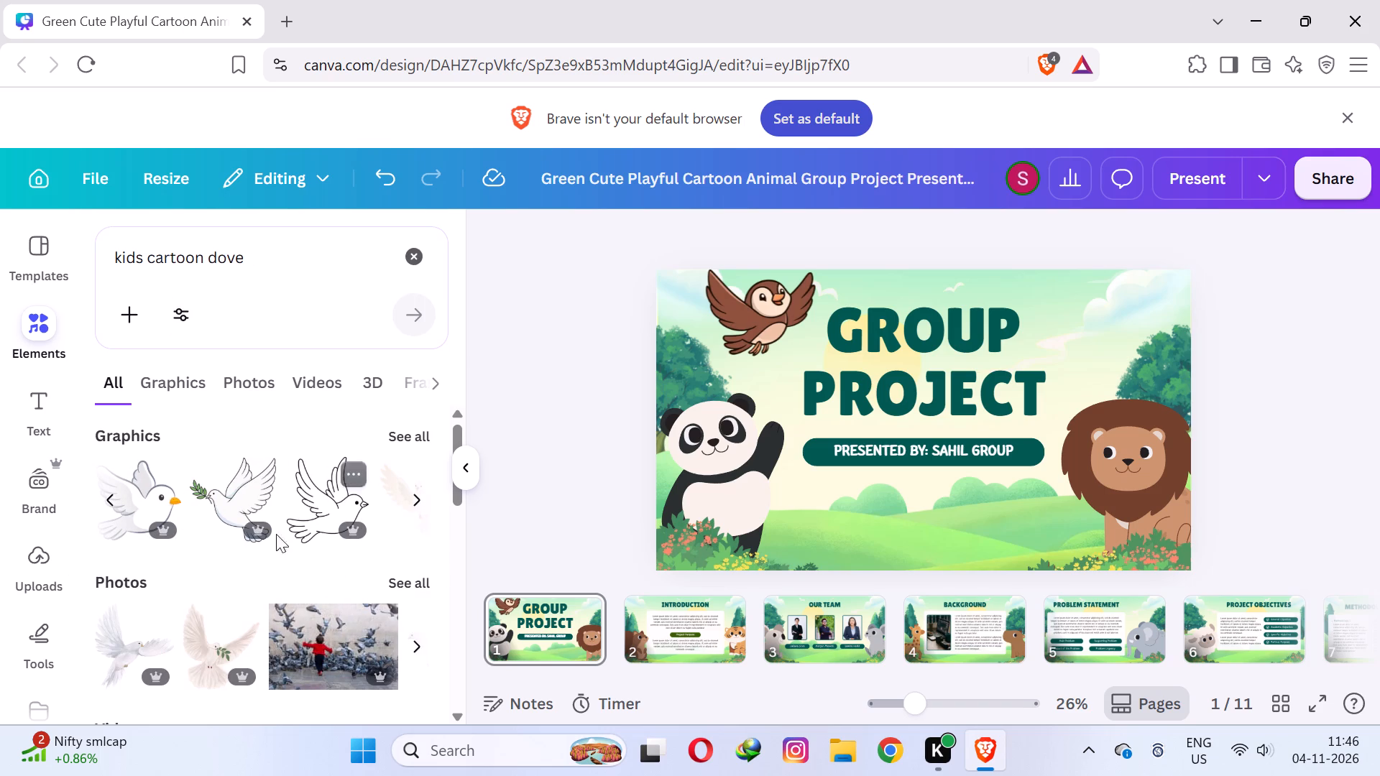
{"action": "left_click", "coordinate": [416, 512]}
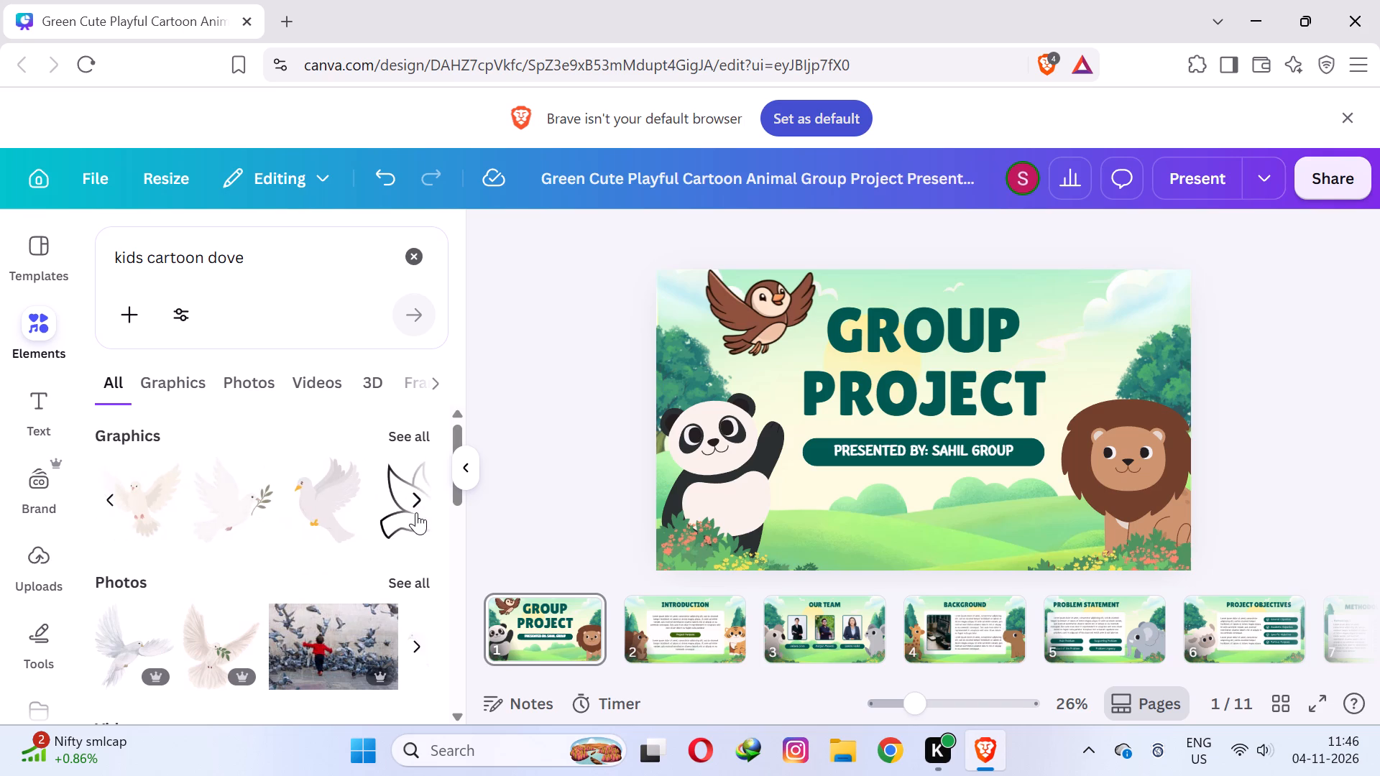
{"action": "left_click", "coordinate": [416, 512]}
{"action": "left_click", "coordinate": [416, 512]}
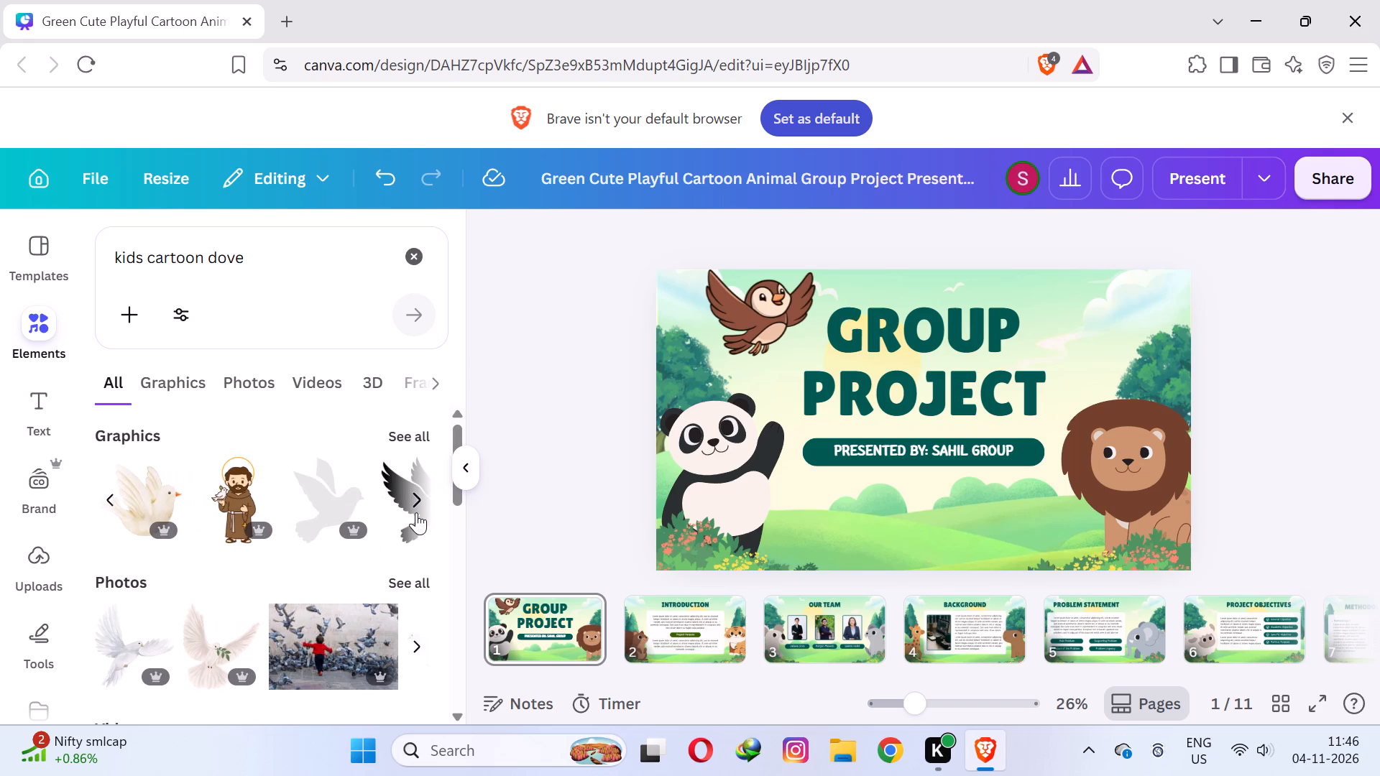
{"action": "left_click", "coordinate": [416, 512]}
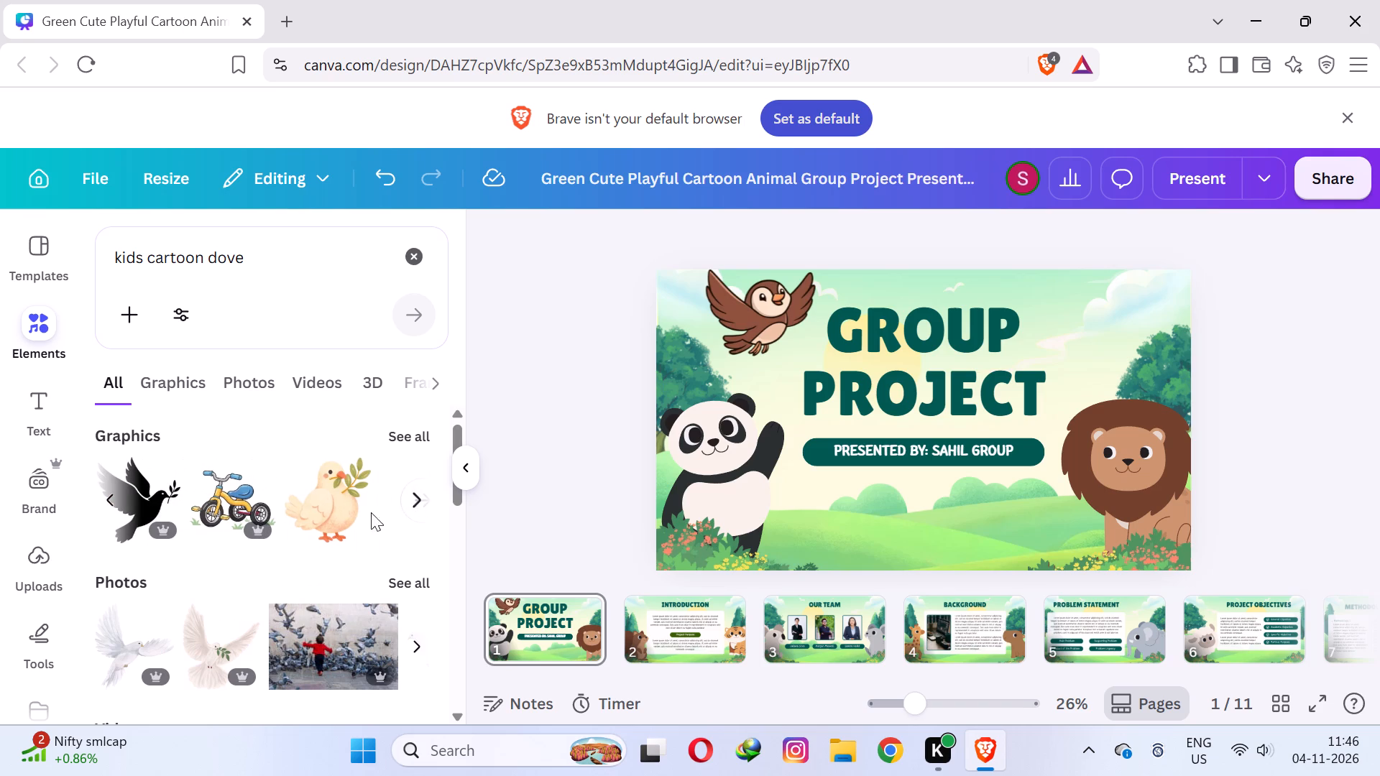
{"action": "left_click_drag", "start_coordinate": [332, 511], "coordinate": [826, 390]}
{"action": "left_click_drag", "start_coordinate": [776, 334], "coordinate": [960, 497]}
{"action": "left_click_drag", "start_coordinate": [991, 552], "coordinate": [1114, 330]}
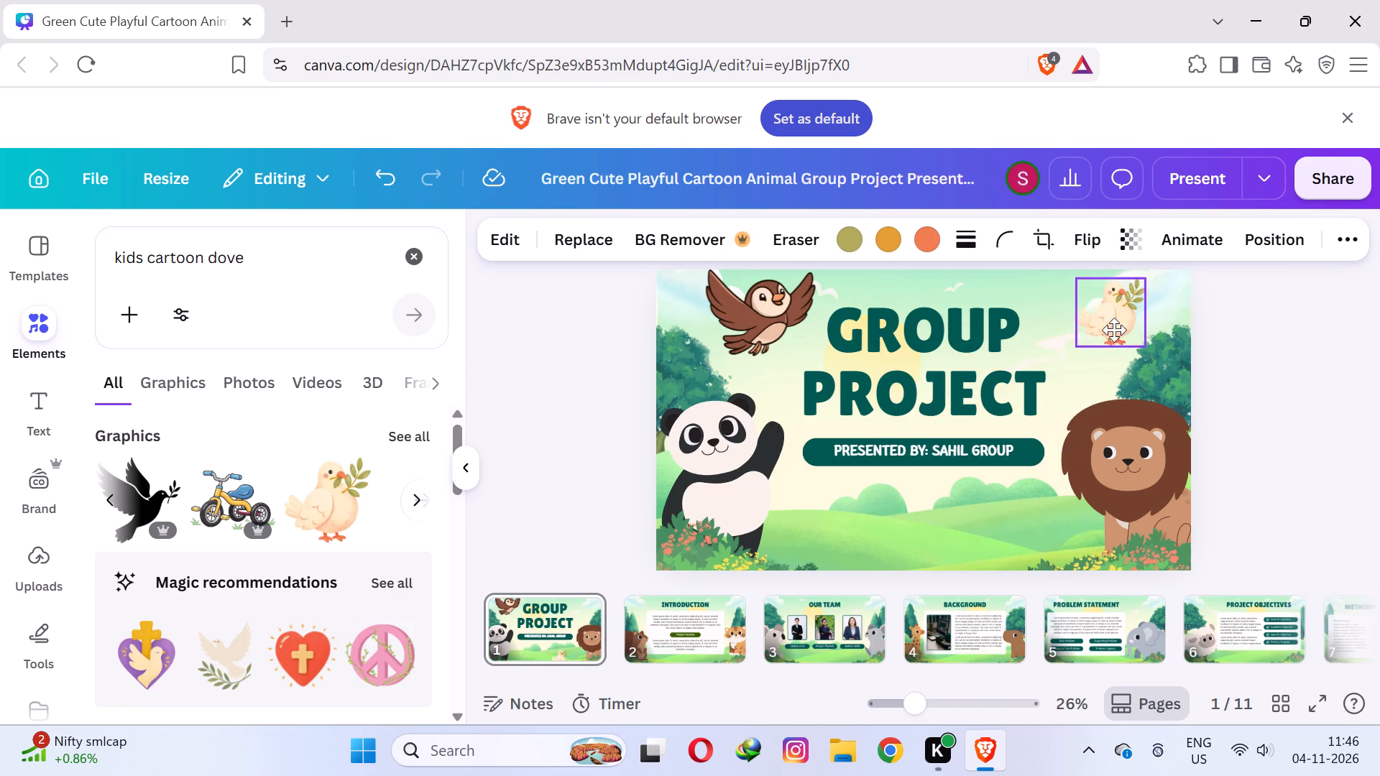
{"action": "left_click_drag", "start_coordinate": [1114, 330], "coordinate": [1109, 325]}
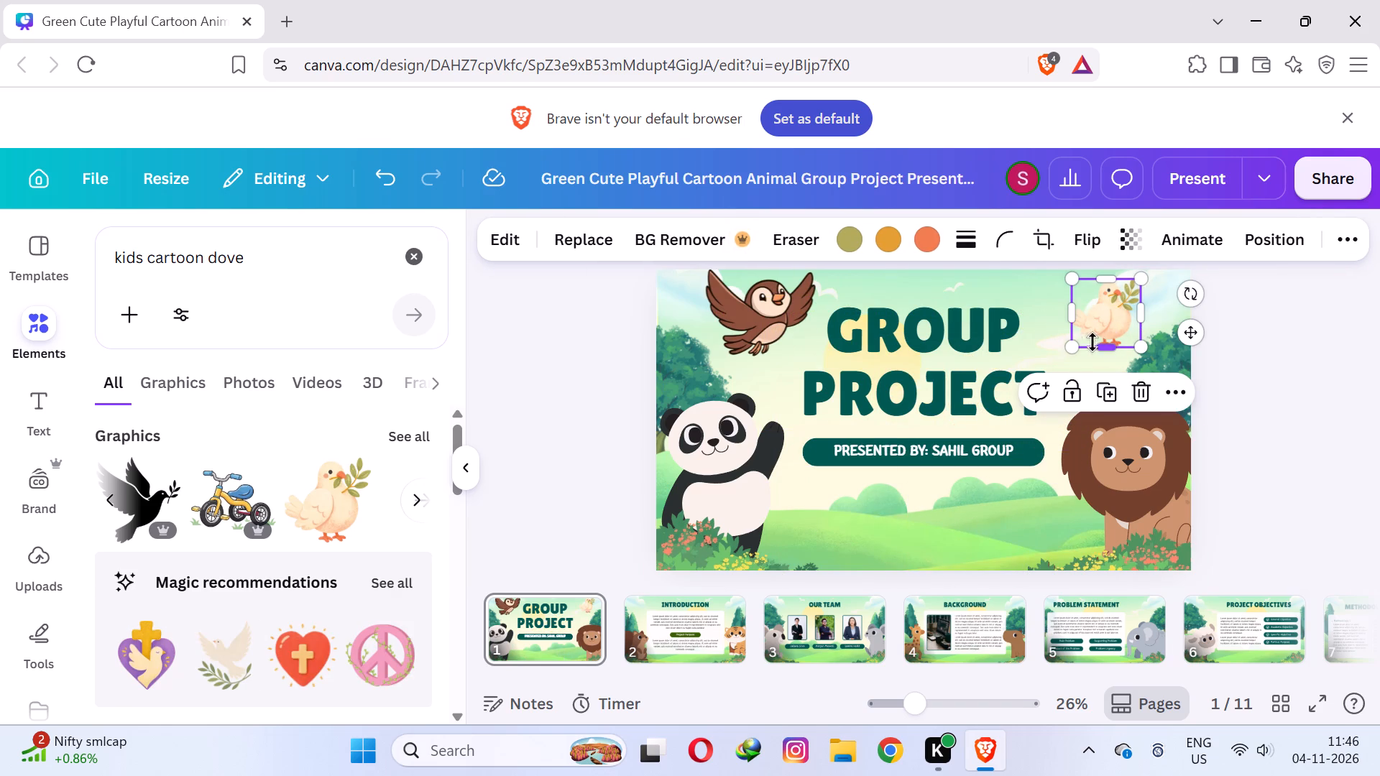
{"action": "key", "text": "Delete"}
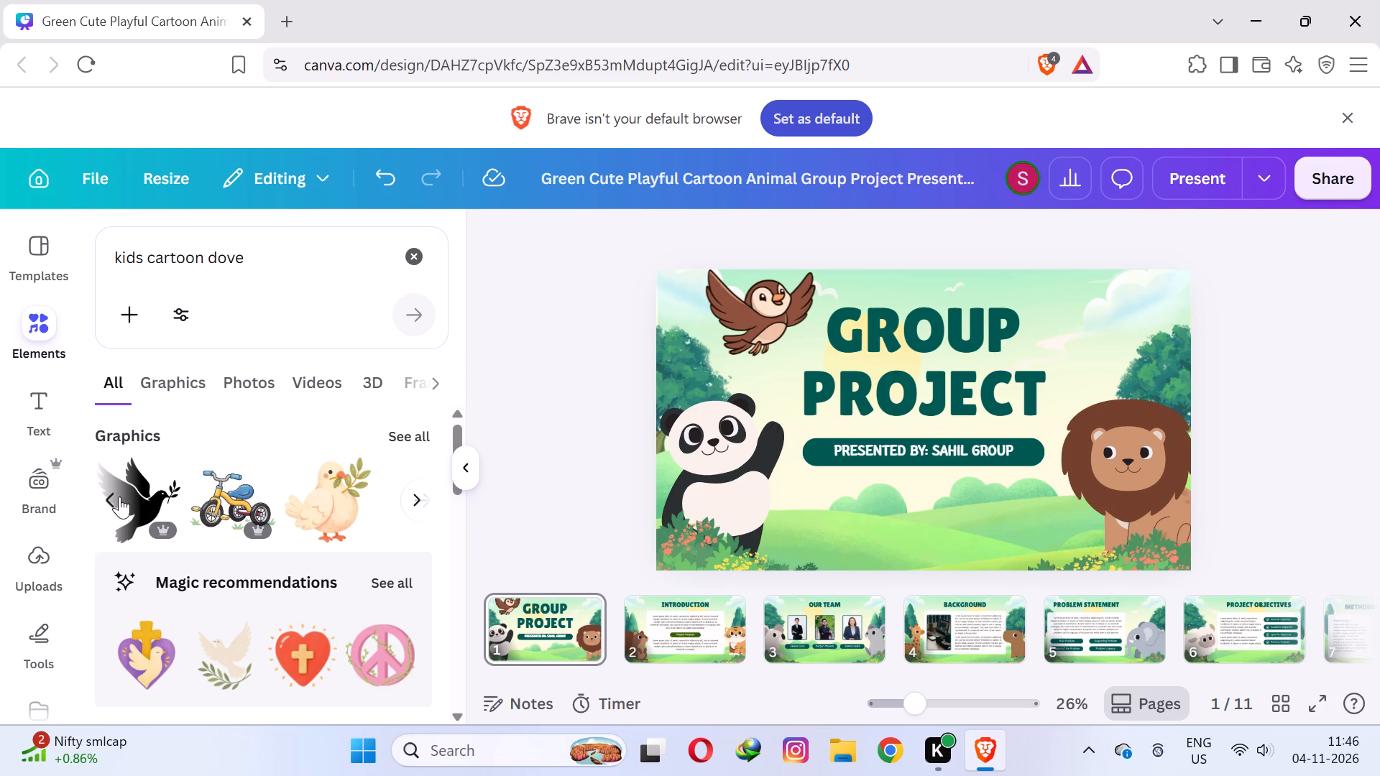
Go back through the dove graphics and add the pale grey-white flying dove to the first slide.
{"action": "left_click", "coordinate": [425, 504]}
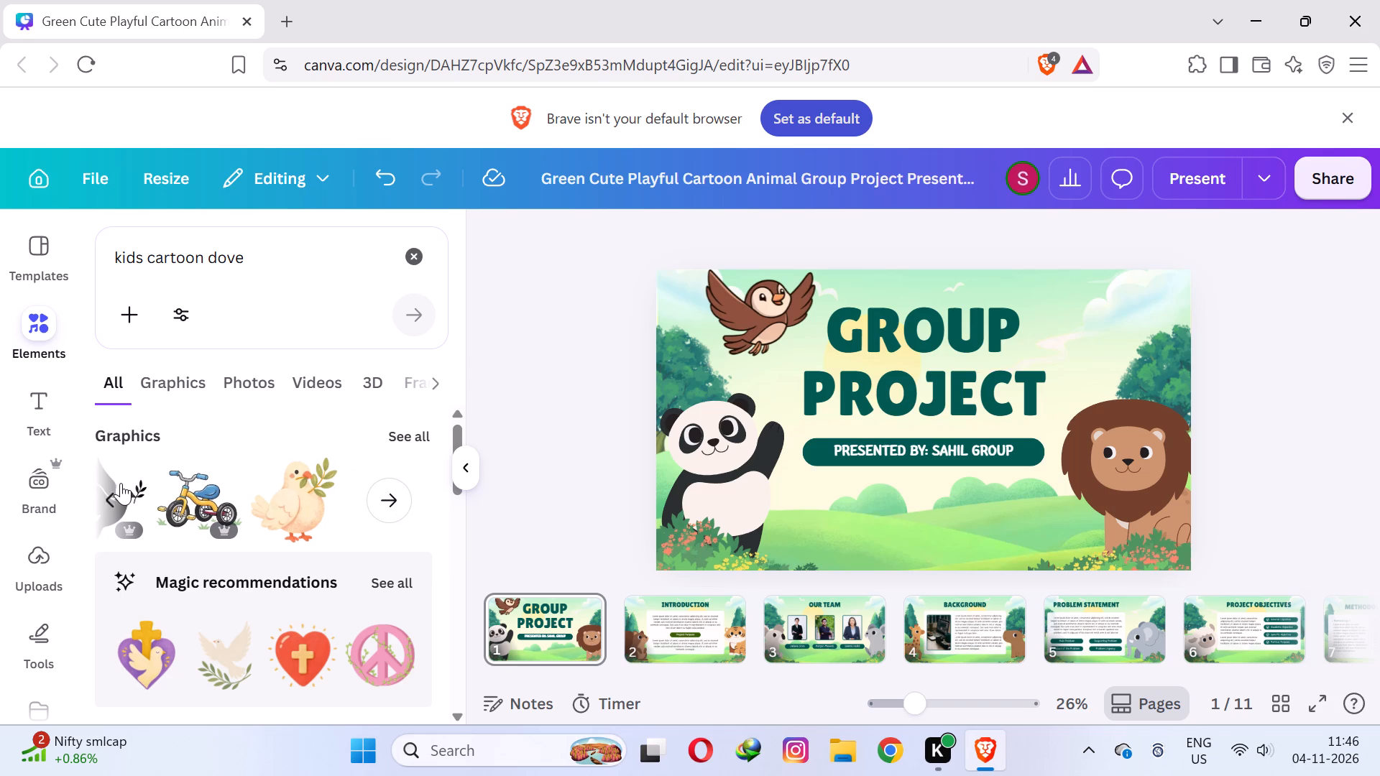
{"action": "left_click", "coordinate": [115, 490]}
{"action": "left_click", "coordinate": [115, 490]}
{"action": "left_click", "coordinate": [115, 490]}
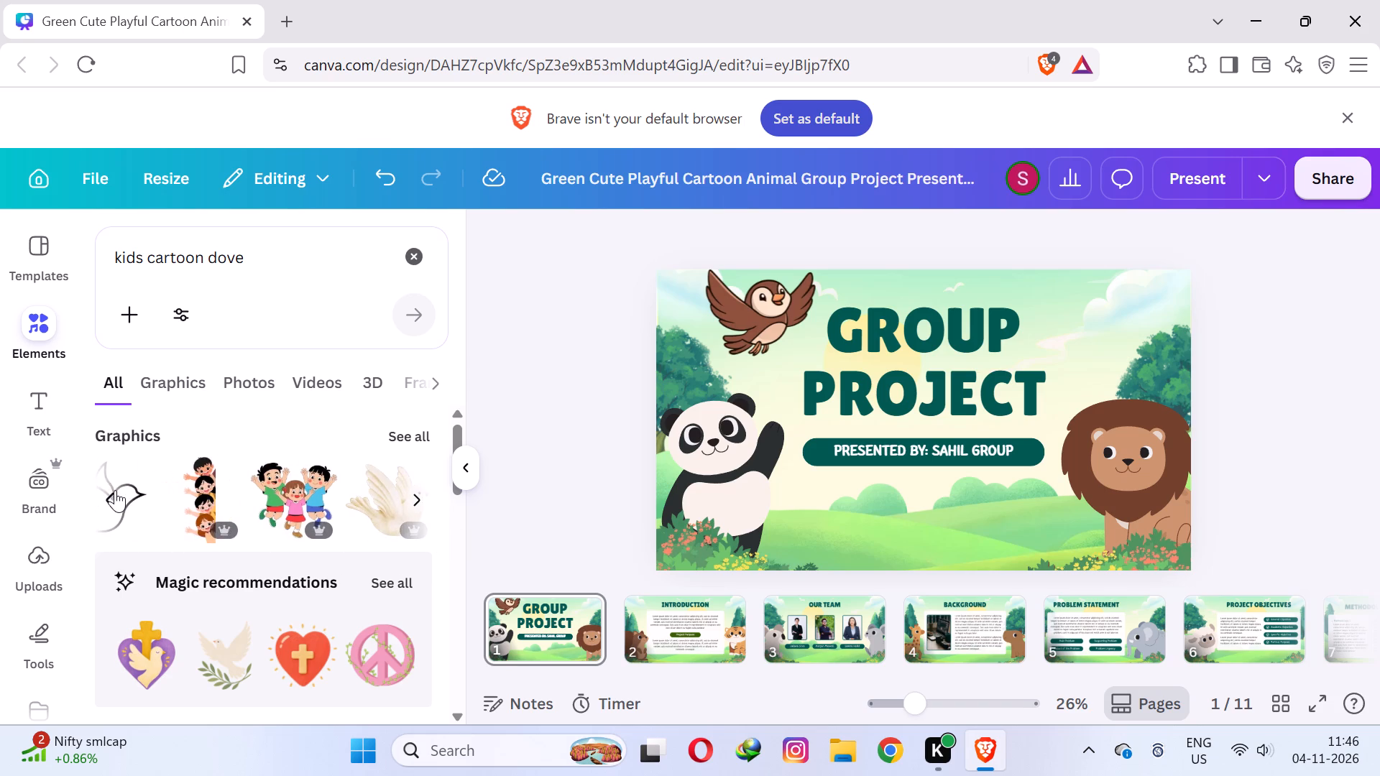
{"action": "left_click_drag", "start_coordinate": [279, 508], "coordinate": [624, 463]}
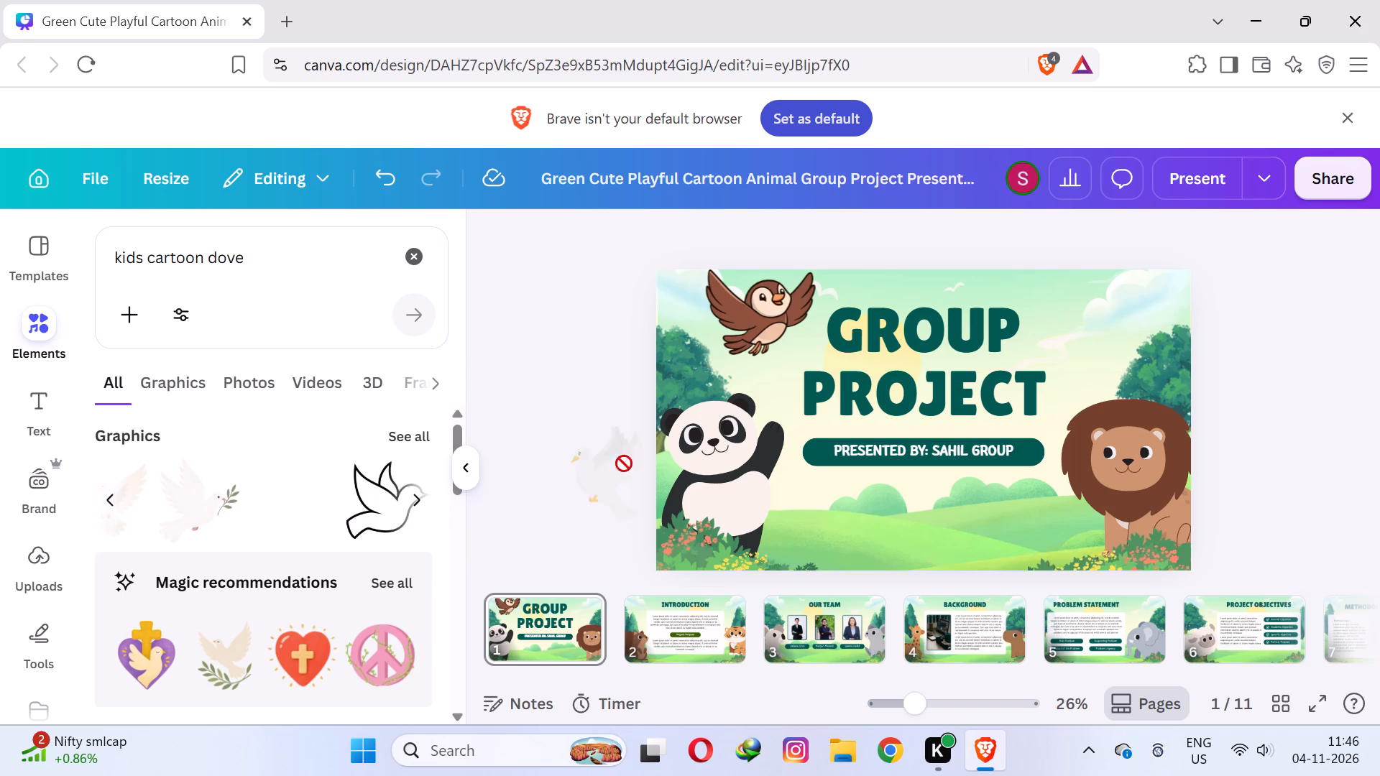
{"action": "left_click_drag", "start_coordinate": [624, 463], "coordinate": [1005, 354]}
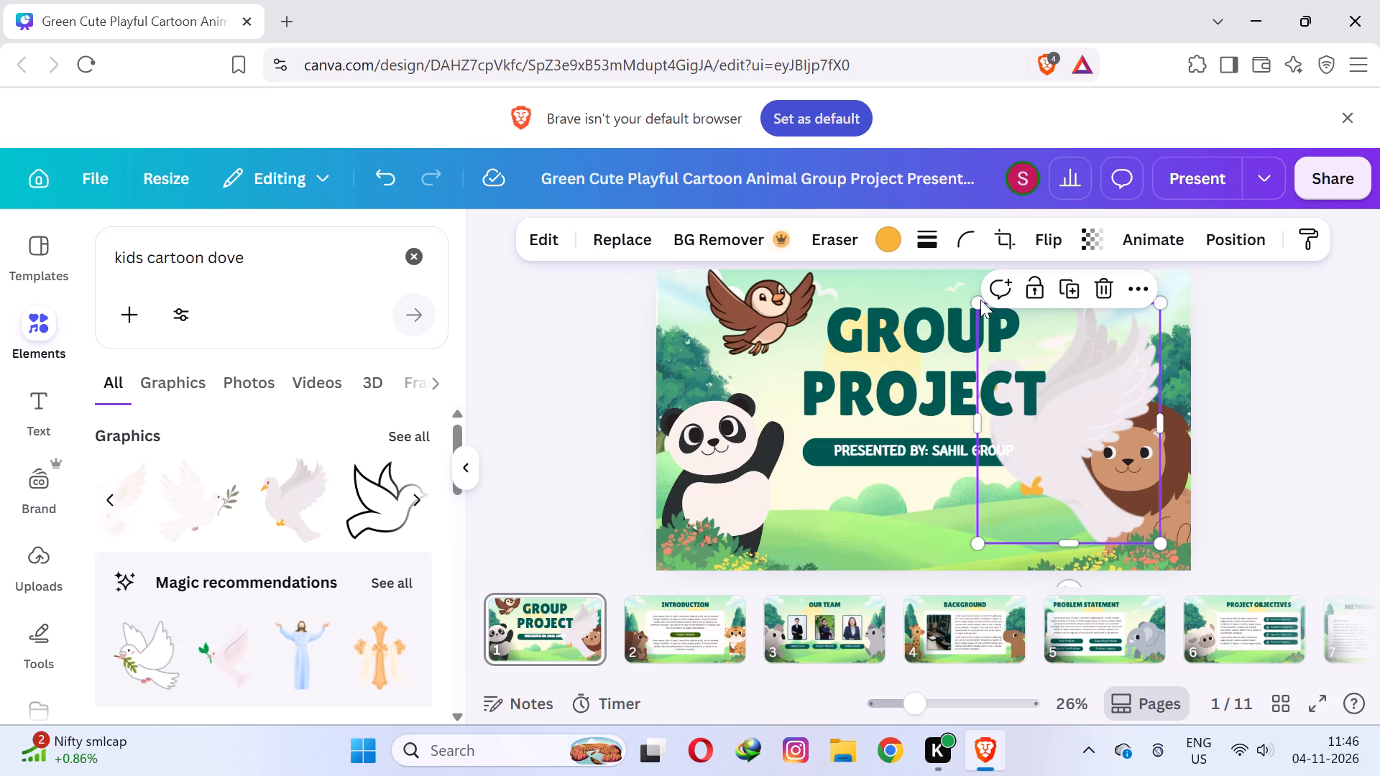
Shrink the flying dove and place it above the lion at the slide's top edge.
{"action": "left_click_drag", "start_coordinate": [978, 300], "coordinate": [1043, 412]}
{"action": "left_click_drag", "start_coordinate": [1074, 475], "coordinate": [1080, 430]}
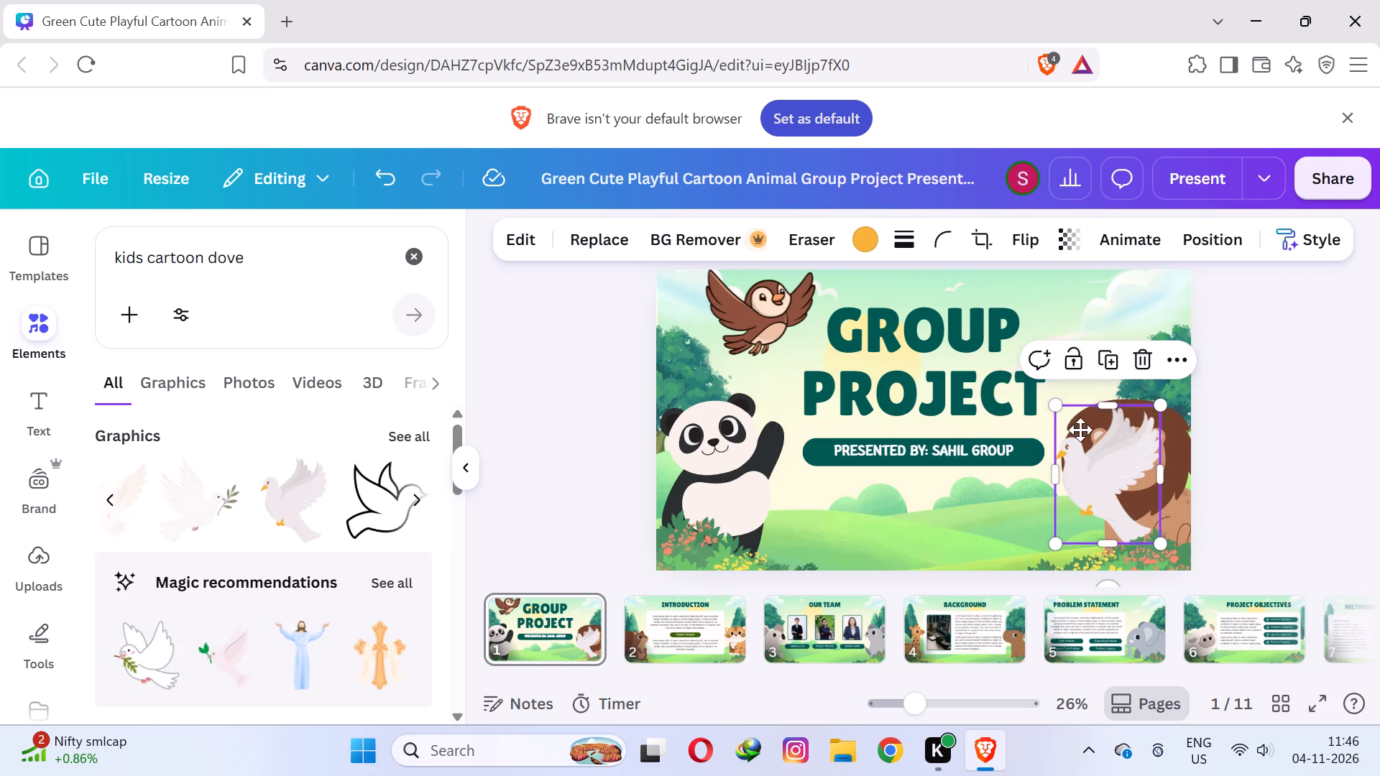
{"action": "left_click_drag", "start_coordinate": [1080, 430], "coordinate": [1085, 328]}
{"action": "left_click_drag", "start_coordinate": [1169, 395], "coordinate": [1095, 368]}
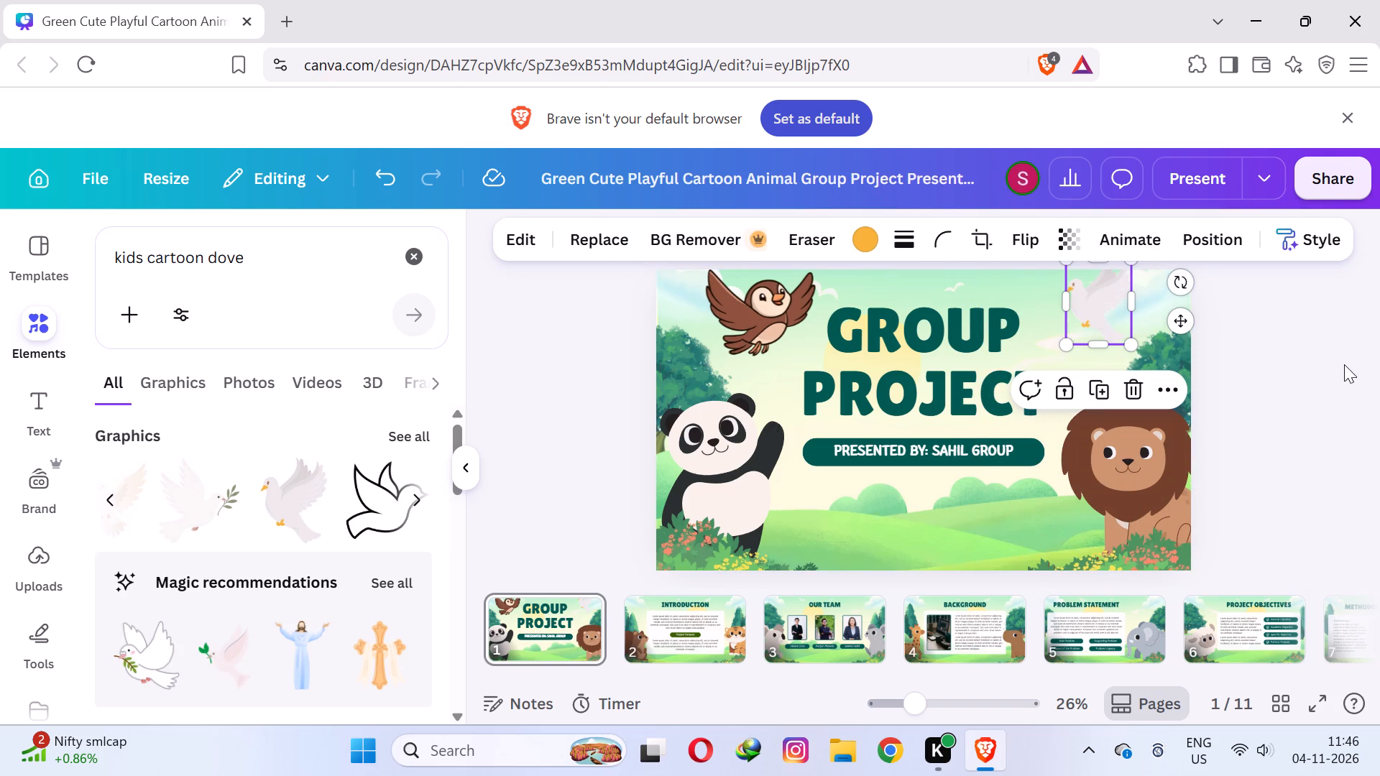
{"action": "left_click", "coordinate": [1342, 358]}
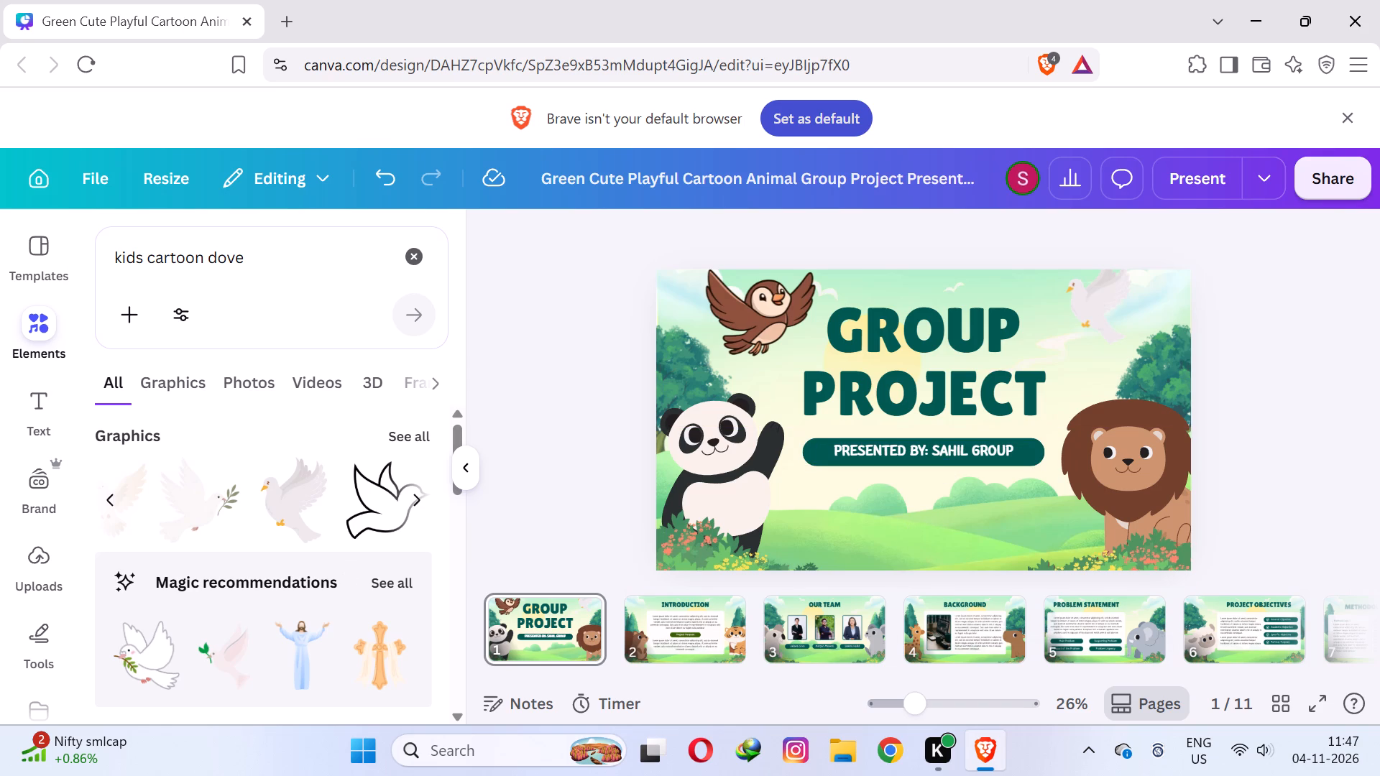
Search the elements for "kids cartoon tiger" and add the sitting orange tiger cub graphic to the first slide.
{"action": "left_click_drag", "start_coordinate": [265, 247], "coordinate": [211, 264]}
{"action": "type", "text": "ti"}
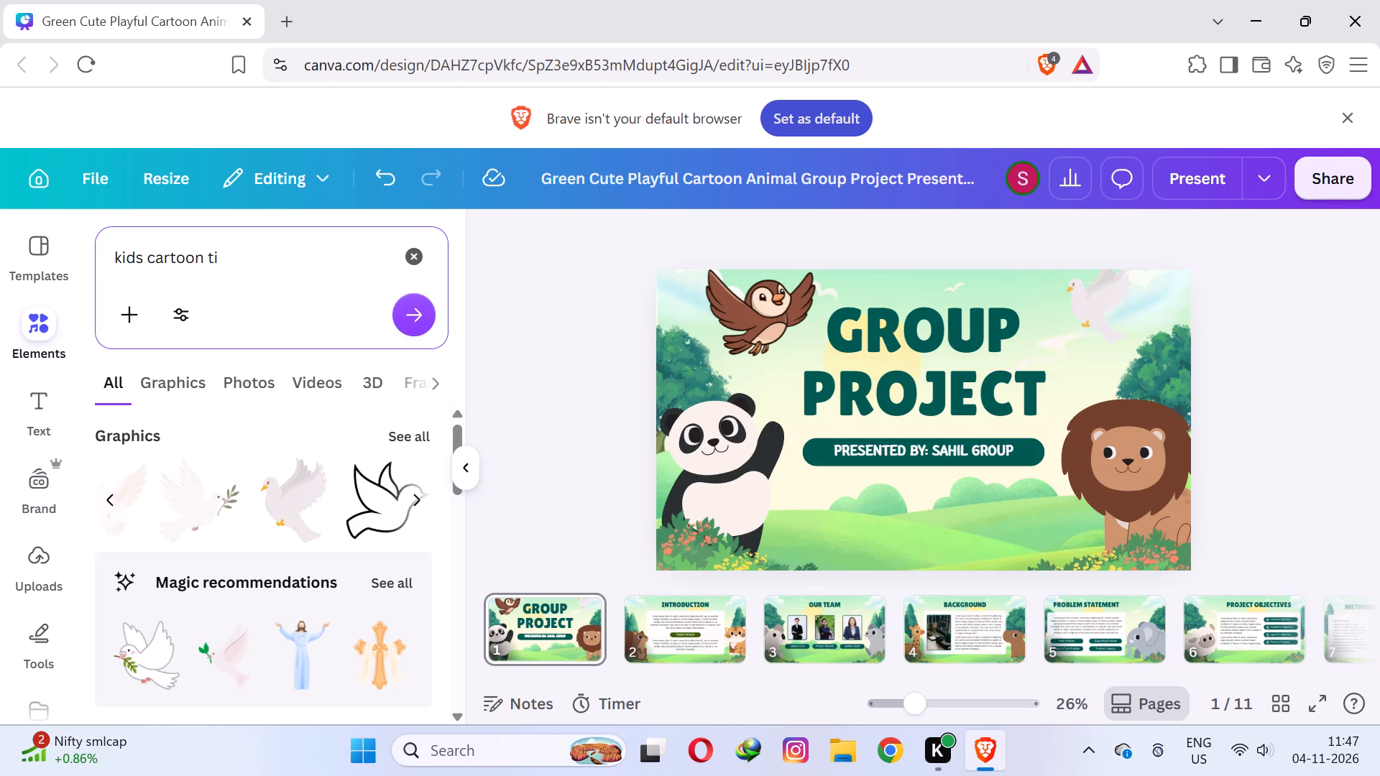
{"action": "type", "text": "ger"}
{"action": "left_click", "coordinate": [423, 331]}
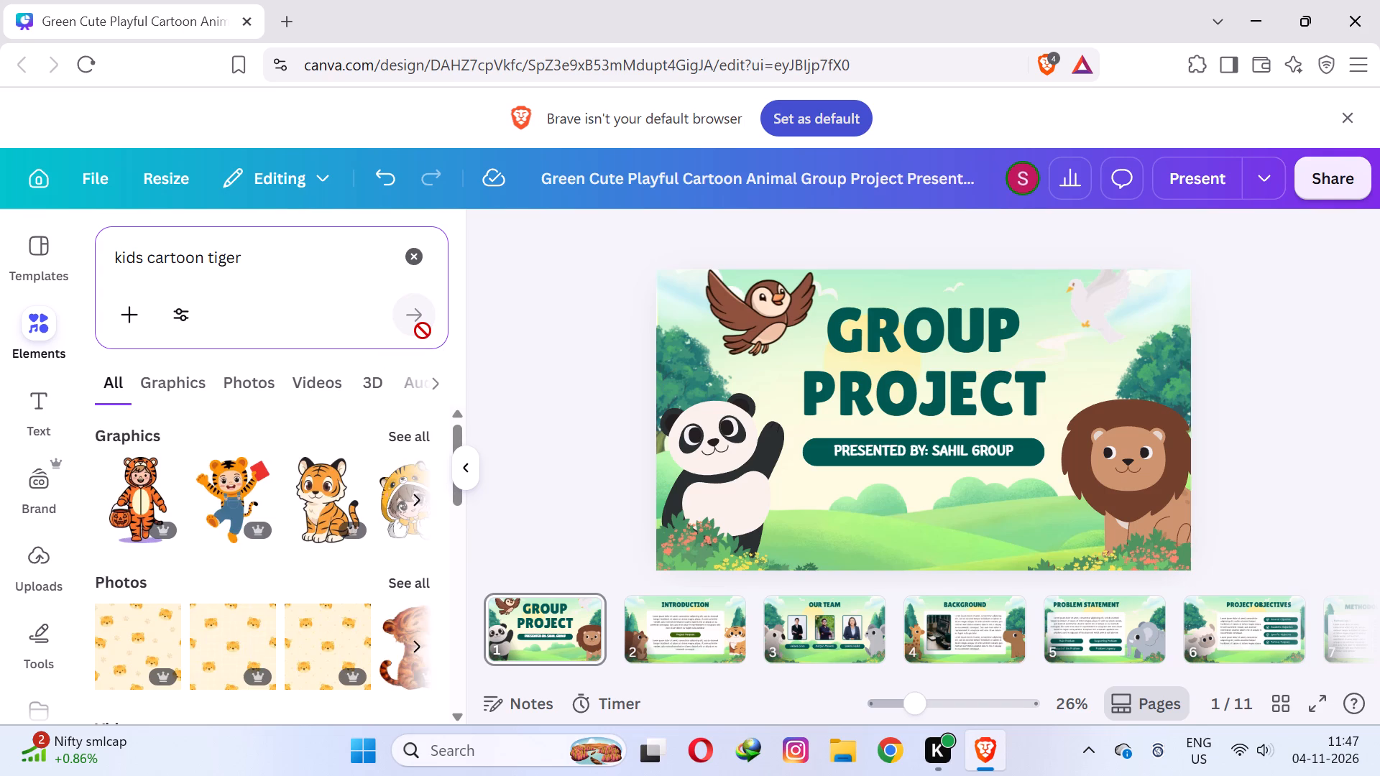
{"action": "left_click_drag", "start_coordinate": [328, 484], "coordinate": [624, 503]}
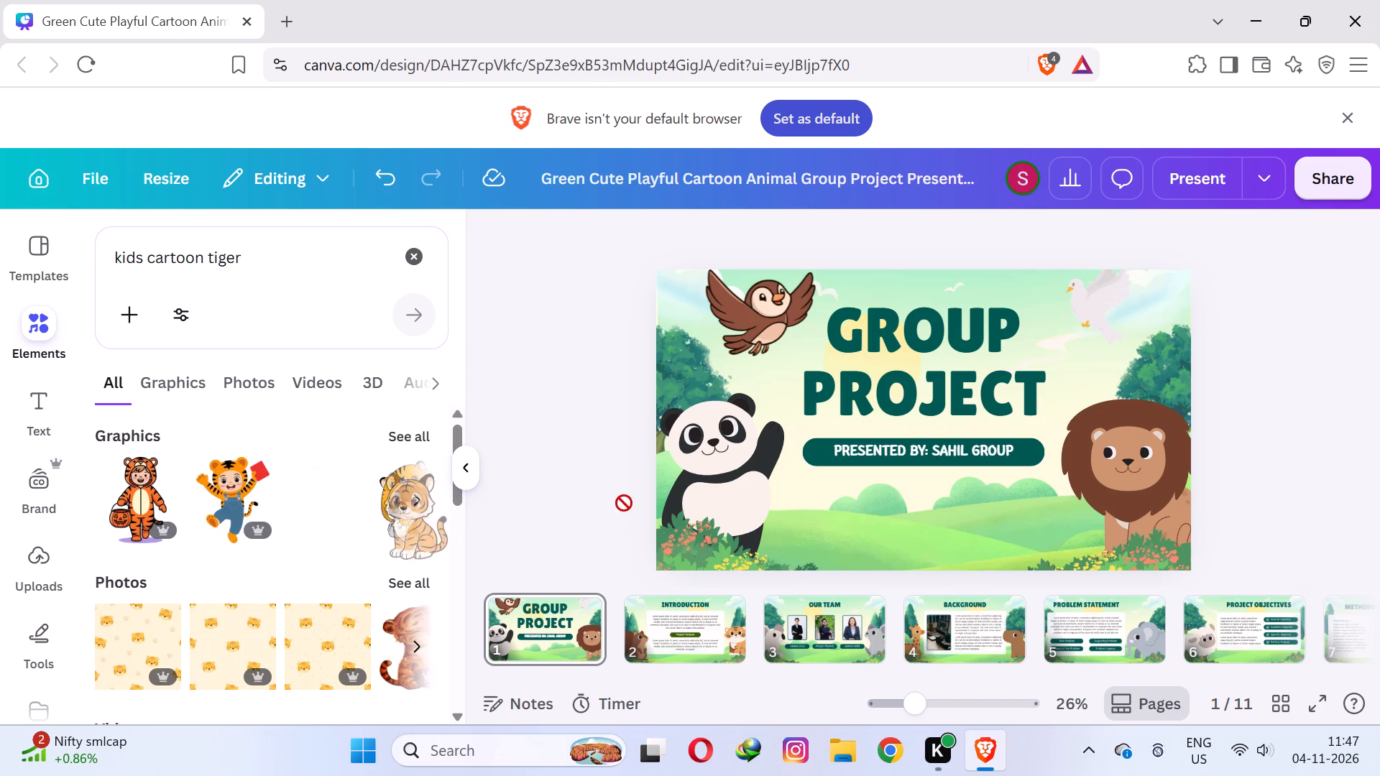
{"action": "left_click_drag", "start_coordinate": [624, 503], "coordinate": [870, 380]}
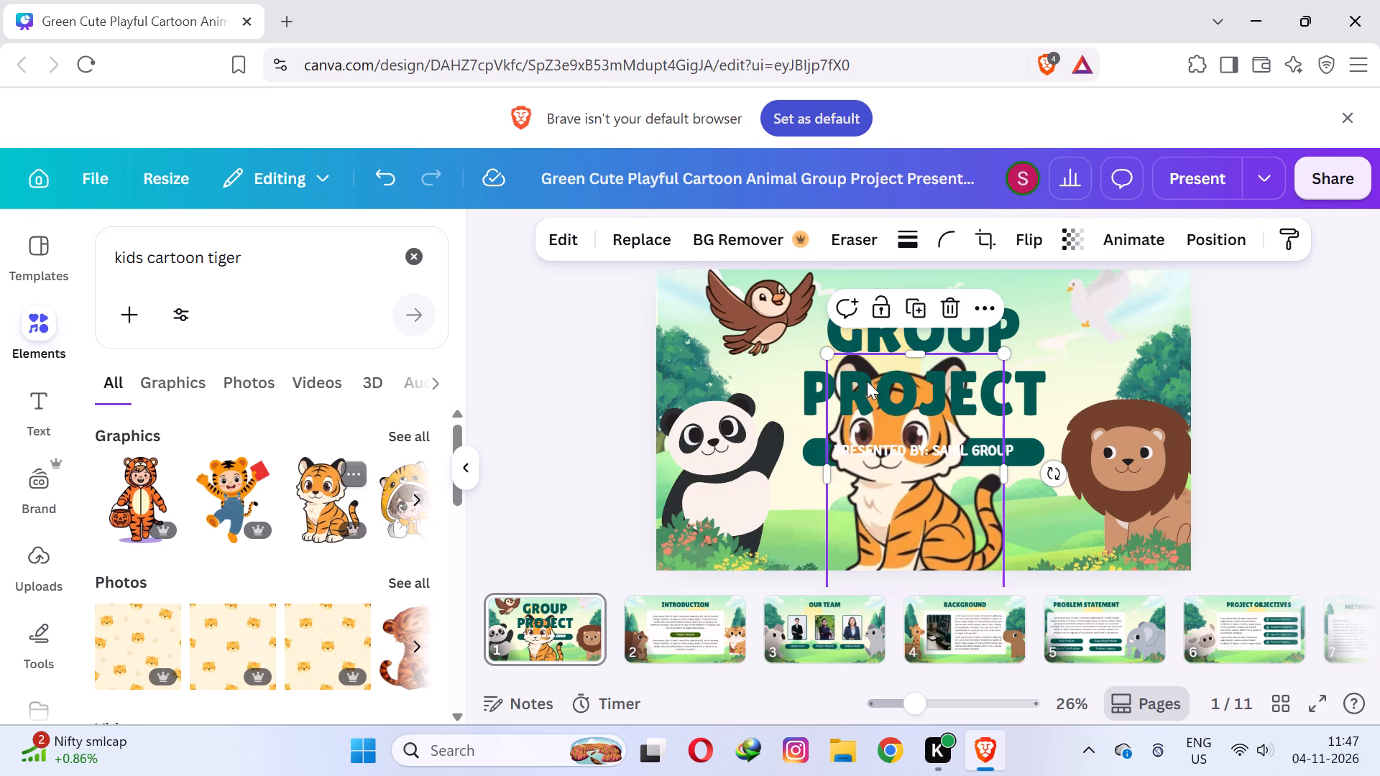
Shrink the tiger cub and place it at the slide's bottom centre, just below the presenter line.
{"action": "left_click_drag", "start_coordinate": [827, 359], "coordinate": [874, 481]}
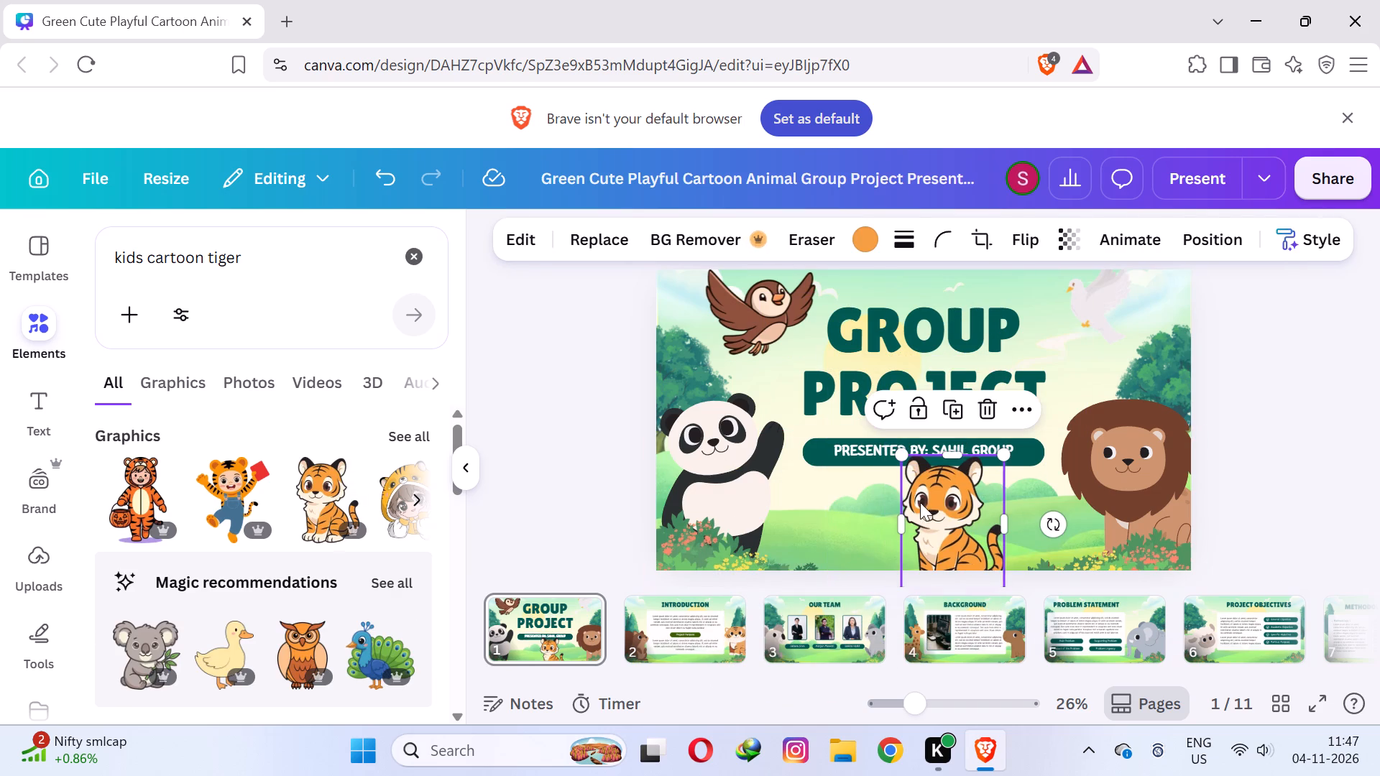
{"action": "left_click_drag", "start_coordinate": [943, 519], "coordinate": [896, 498]}
{"action": "left_click_drag", "start_coordinate": [853, 427], "coordinate": [873, 470]}
{"action": "left_click", "coordinate": [1337, 478]}
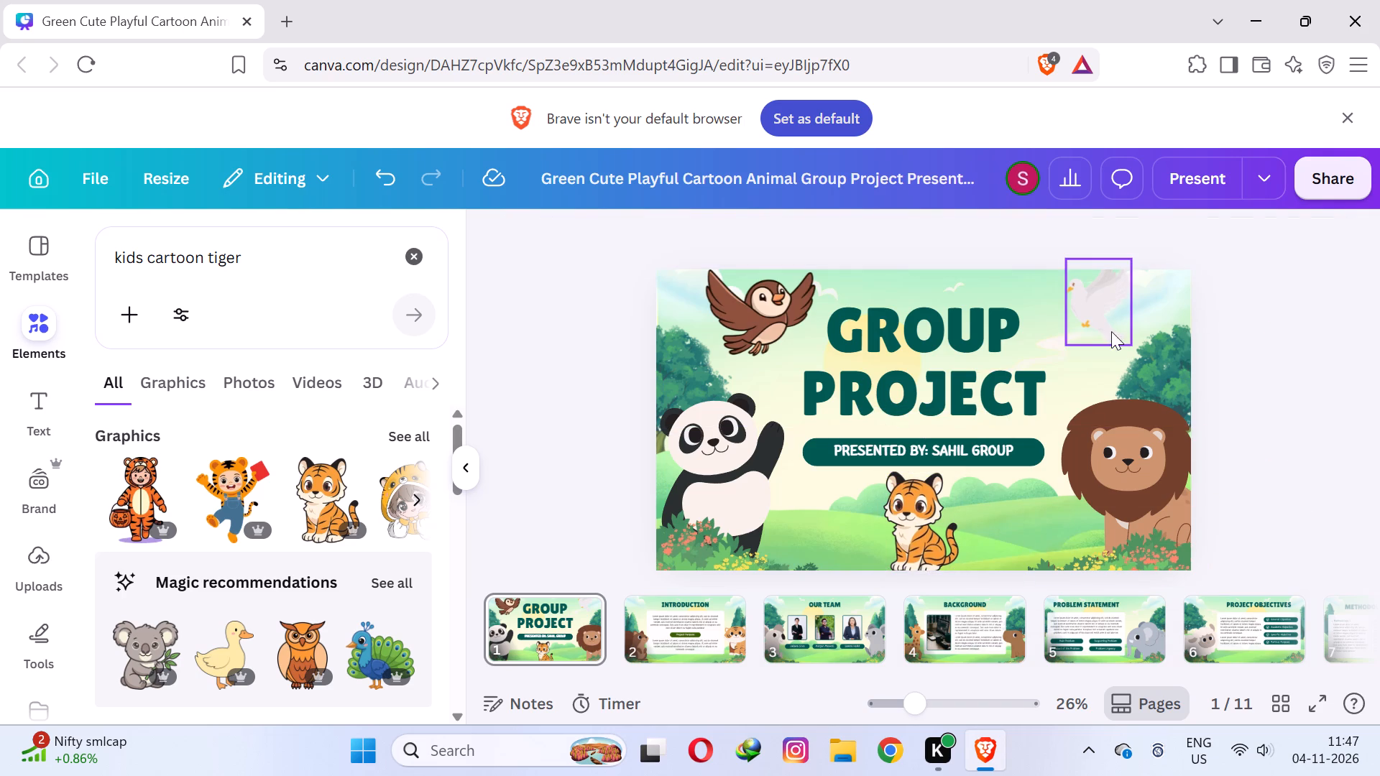
Move the flying dove across the top of the slide to sit beside the brown sparrow.
{"action": "left_click_drag", "start_coordinate": [1095, 303], "coordinate": [1063, 309]}
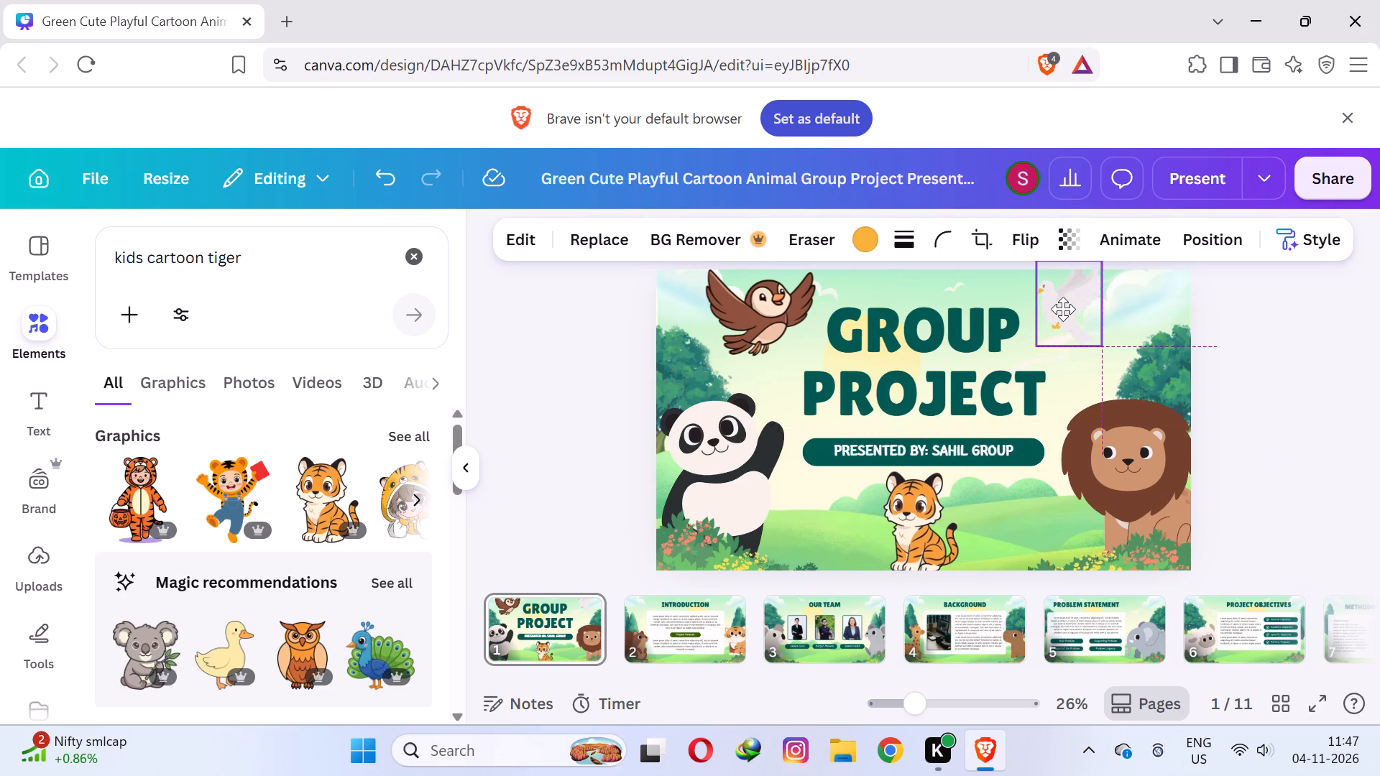
{"action": "left_click_drag", "start_coordinate": [1063, 309], "coordinate": [1062, 305]}
{"action": "left_click_drag", "start_coordinate": [1062, 305], "coordinate": [1025, 306]}
{"action": "left_click_drag", "start_coordinate": [1035, 298], "coordinate": [823, 299]}
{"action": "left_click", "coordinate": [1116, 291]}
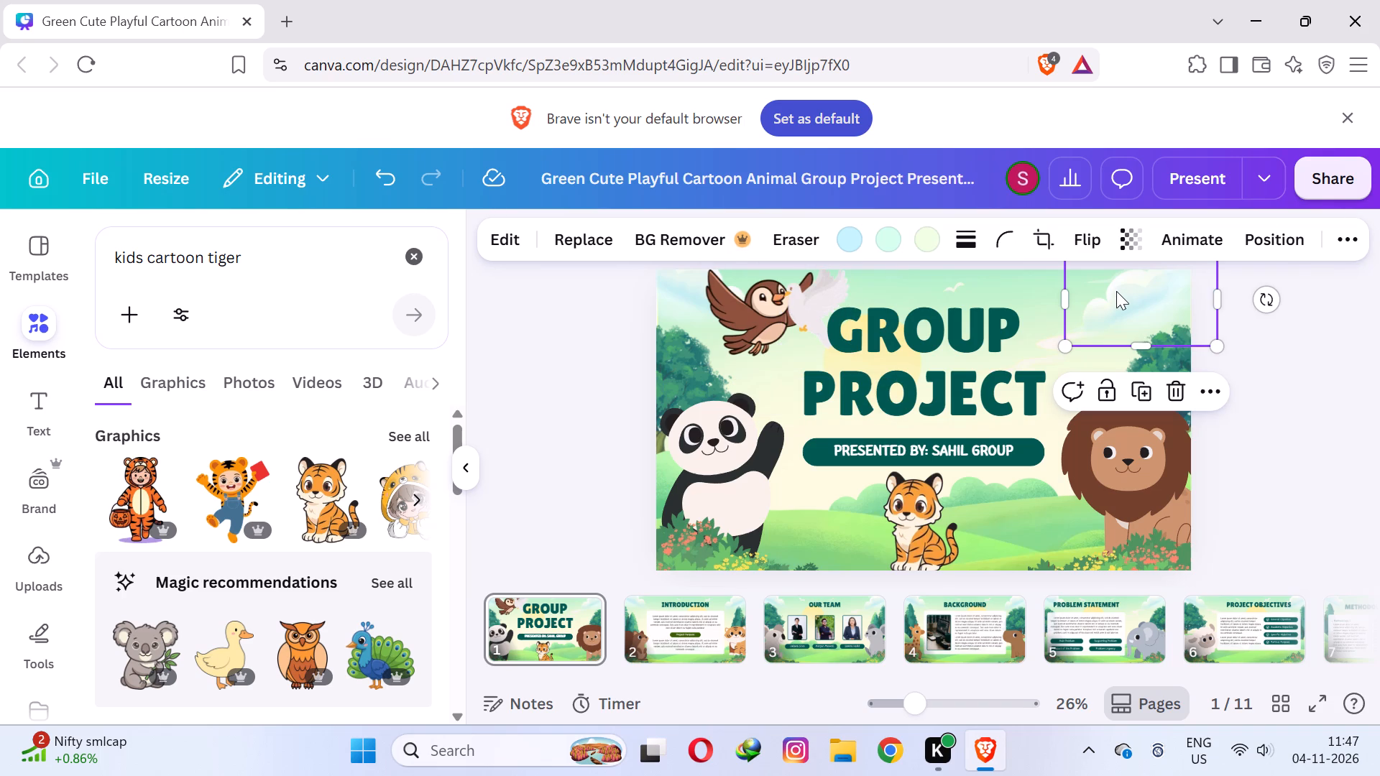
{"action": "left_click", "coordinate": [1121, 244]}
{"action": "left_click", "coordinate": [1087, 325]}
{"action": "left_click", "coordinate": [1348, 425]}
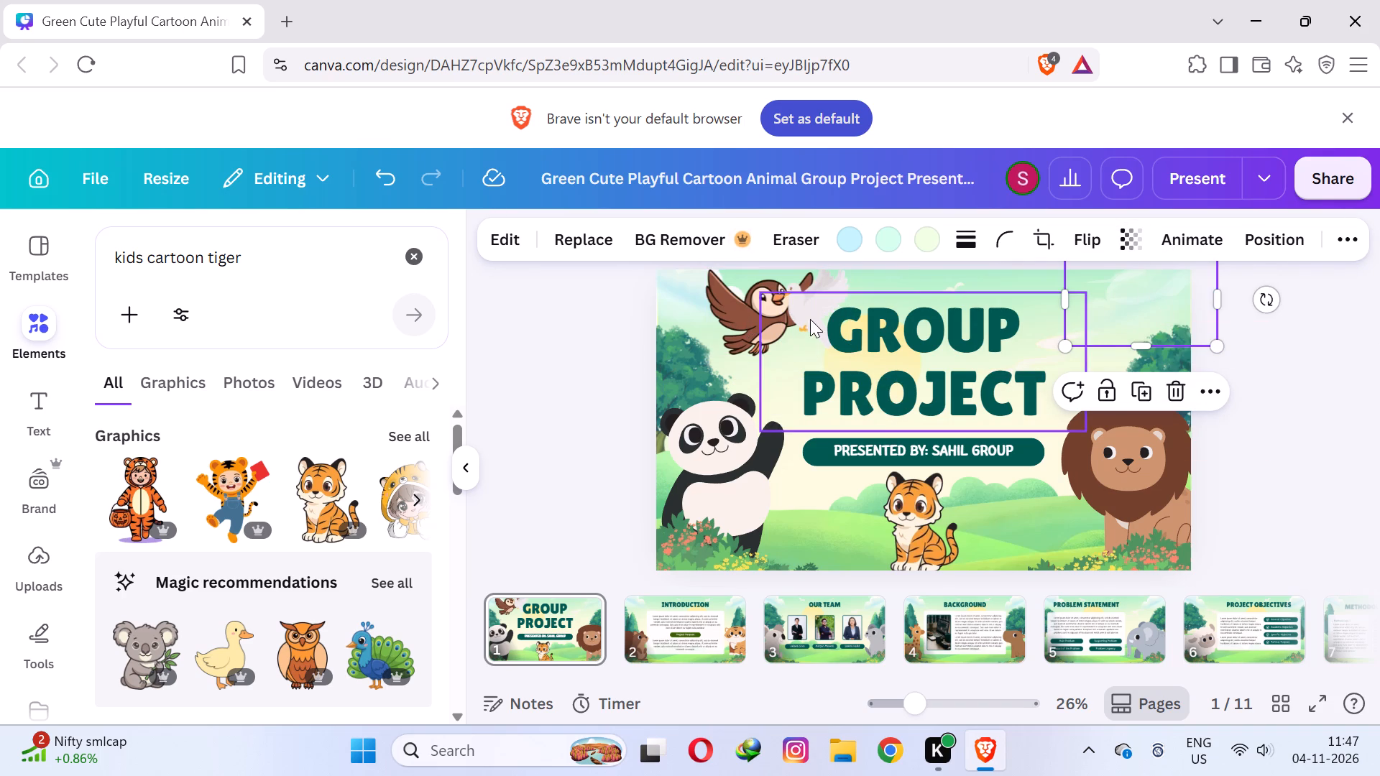
Move the GROUP PROJECT title slightly down, closer to the presenter line.
{"action": "left_click_drag", "start_coordinate": [810, 319], "coordinate": [806, 338]}
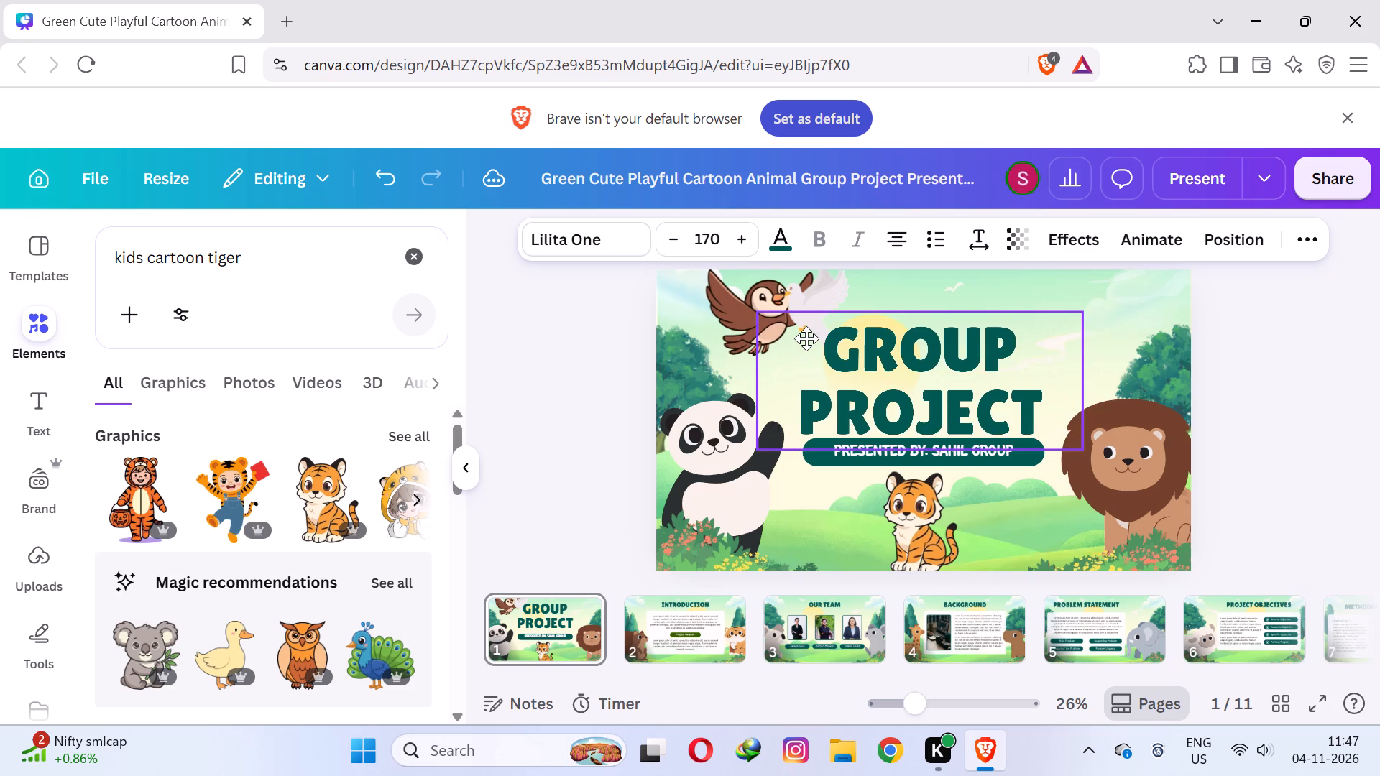
{"action": "left_click_drag", "start_coordinate": [806, 338], "coordinate": [811, 336]}
Move the white dove across the slide to its upper right corner, above the lion.
{"action": "left_click_drag", "start_coordinate": [824, 294], "coordinate": [894, 290]}
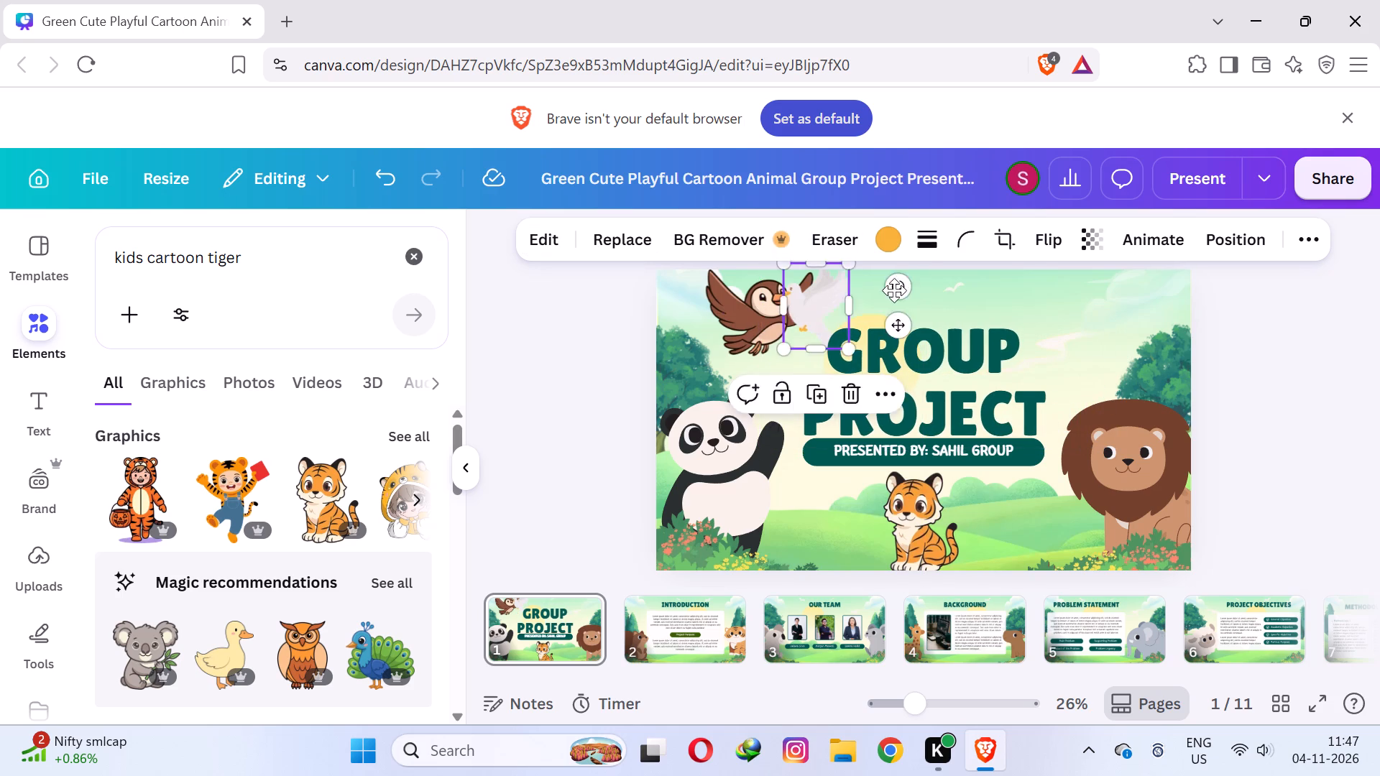
{"action": "left_click_drag", "start_coordinate": [894, 290], "coordinate": [1121, 292]}
{"action": "left_click", "coordinate": [1310, 318]}
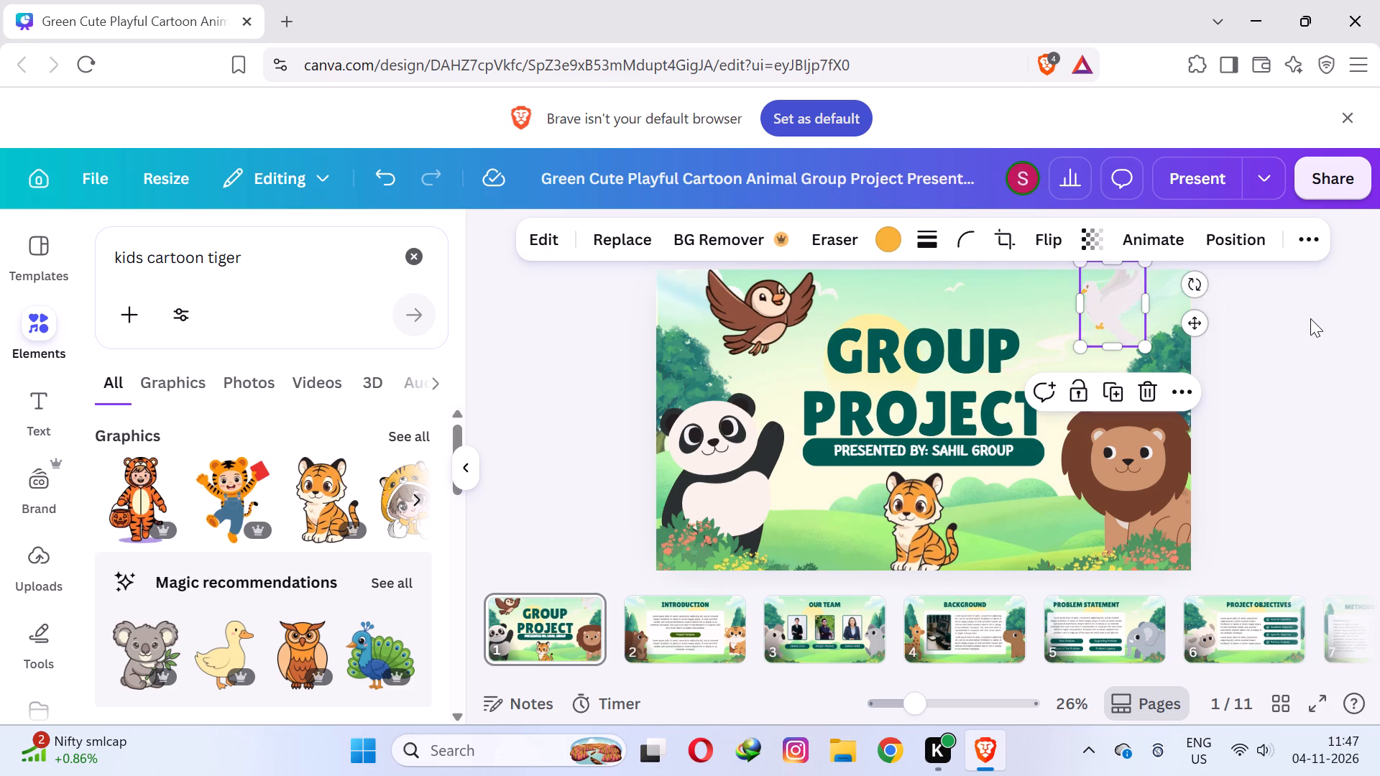
{"action": "left_click_drag", "start_coordinate": [1098, 310], "coordinate": [1092, 318]}
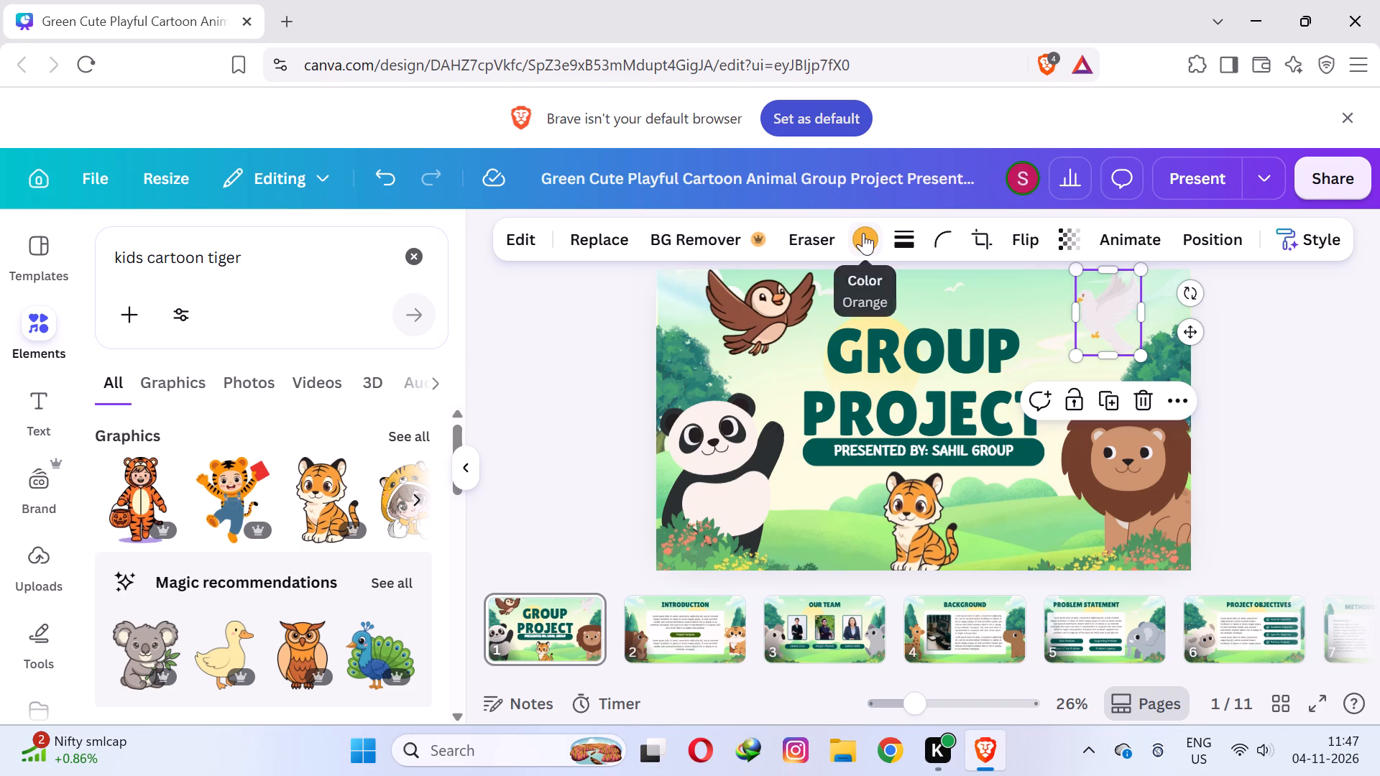
Recolor the dove's orange parts black, finding the color by searching for "black".
{"action": "left_click", "coordinate": [1111, 315]}
{"action": "left_click", "coordinate": [1114, 310]}
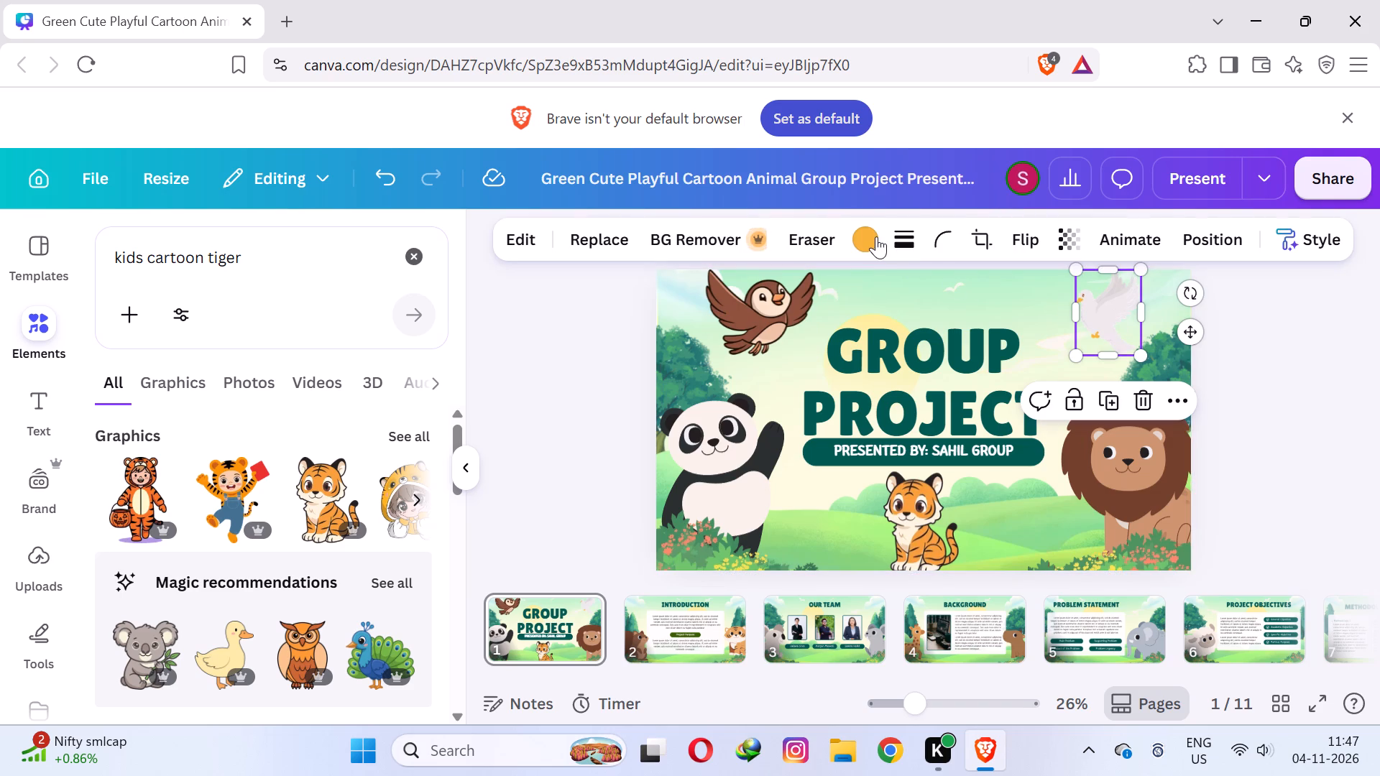
{"action": "left_click", "coordinate": [874, 235]}
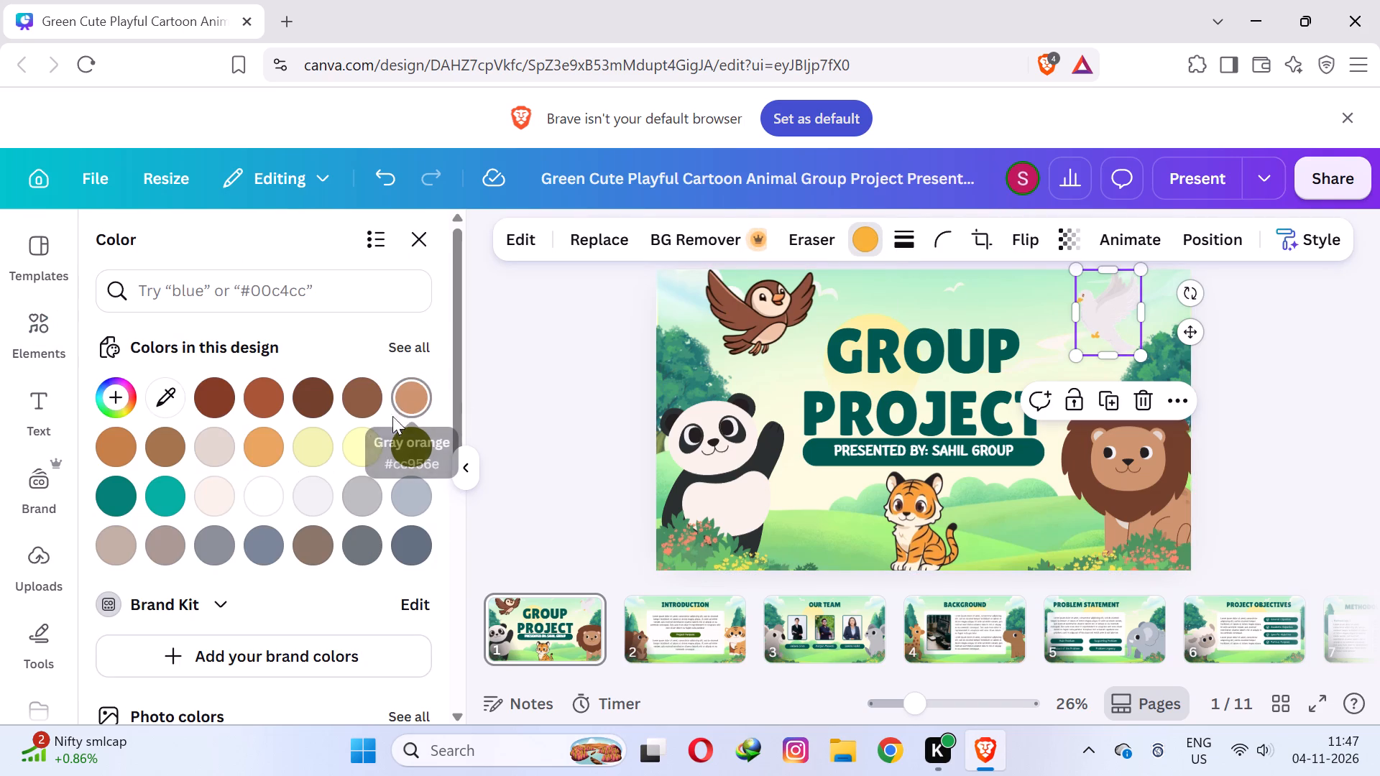
{"action": "left_click", "coordinate": [219, 294]}
{"action": "type", "text": "black"}
{"action": "left_click", "coordinate": [122, 393]}
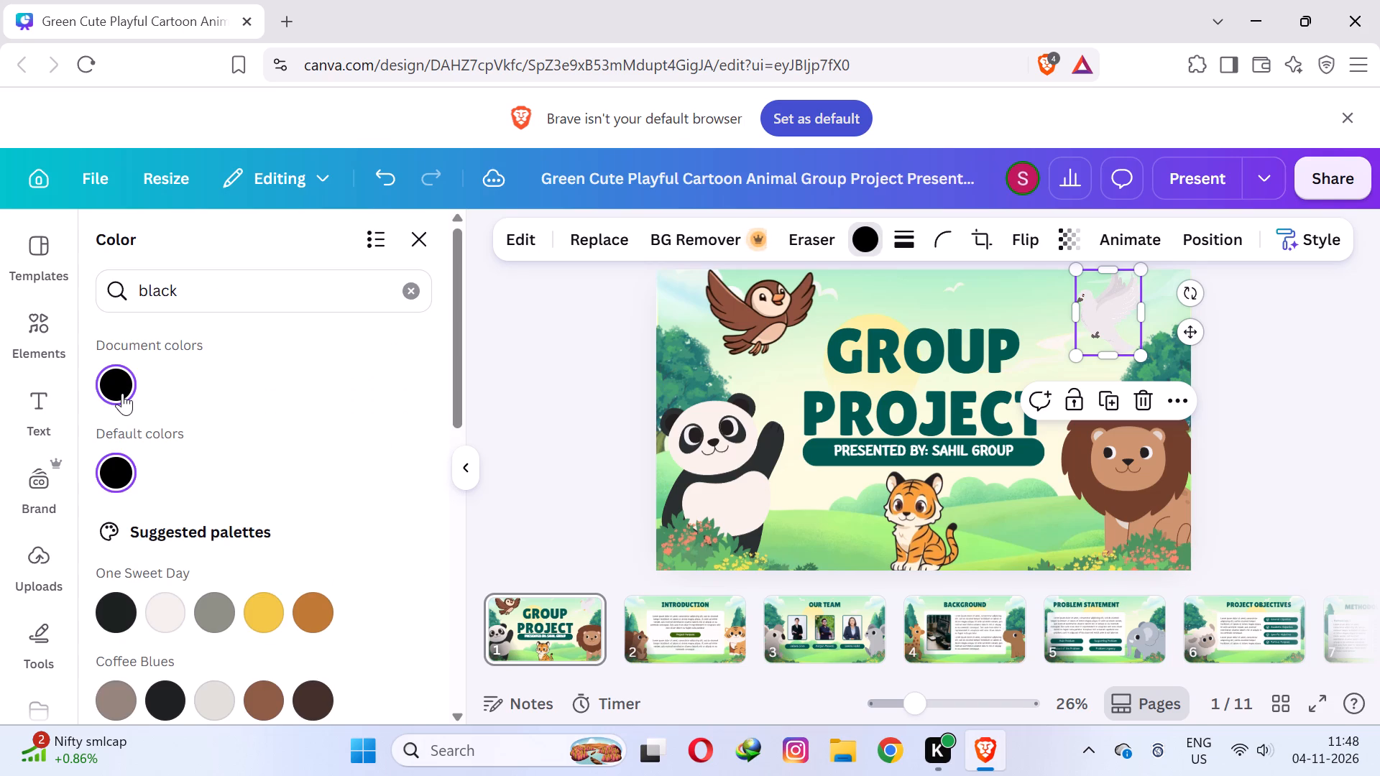
{"action": "left_click", "coordinate": [1298, 371]}
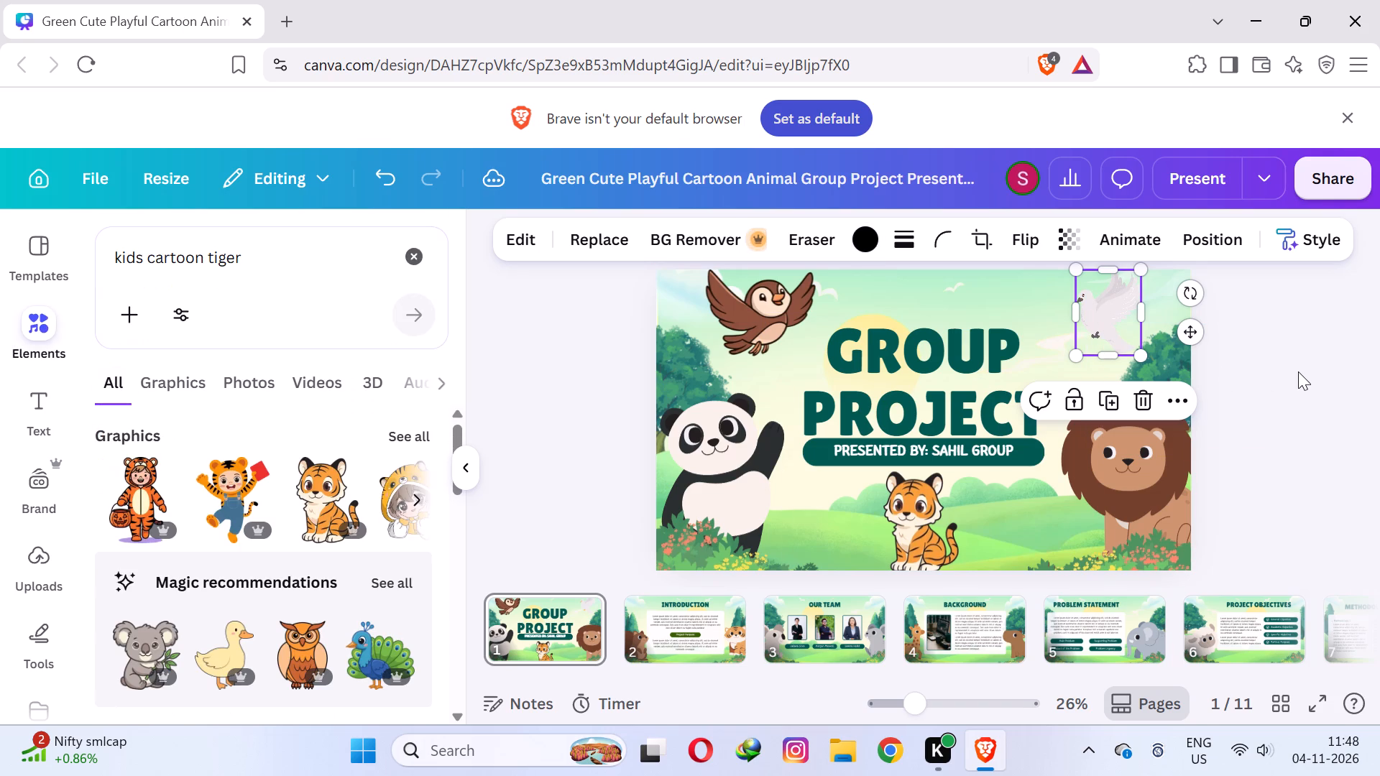
{"action": "left_click", "coordinate": [1298, 364]}
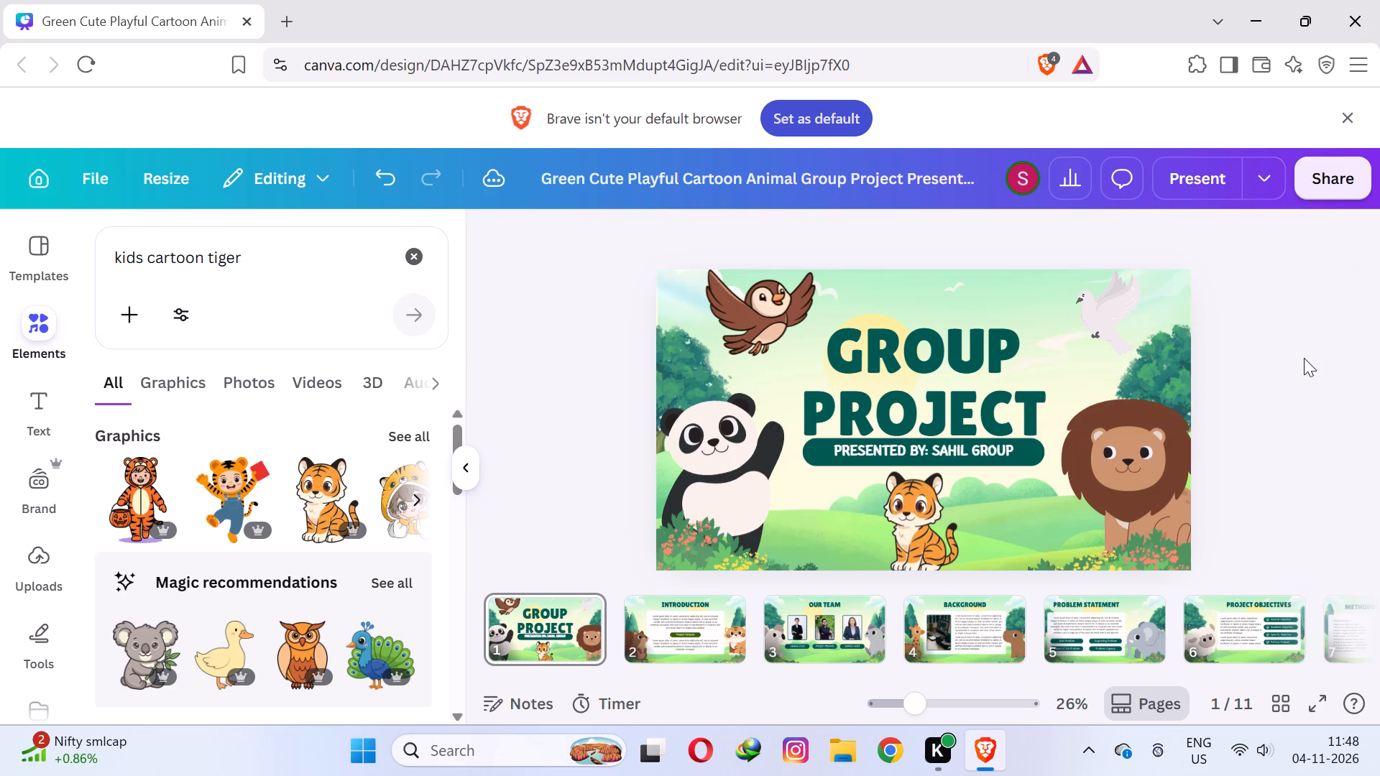
Move the GROUP PROJECT title slightly up and to the right, leaving a gap above the presenter line.
{"action": "left_click_drag", "start_coordinate": [887, 391], "coordinate": [891, 377]}
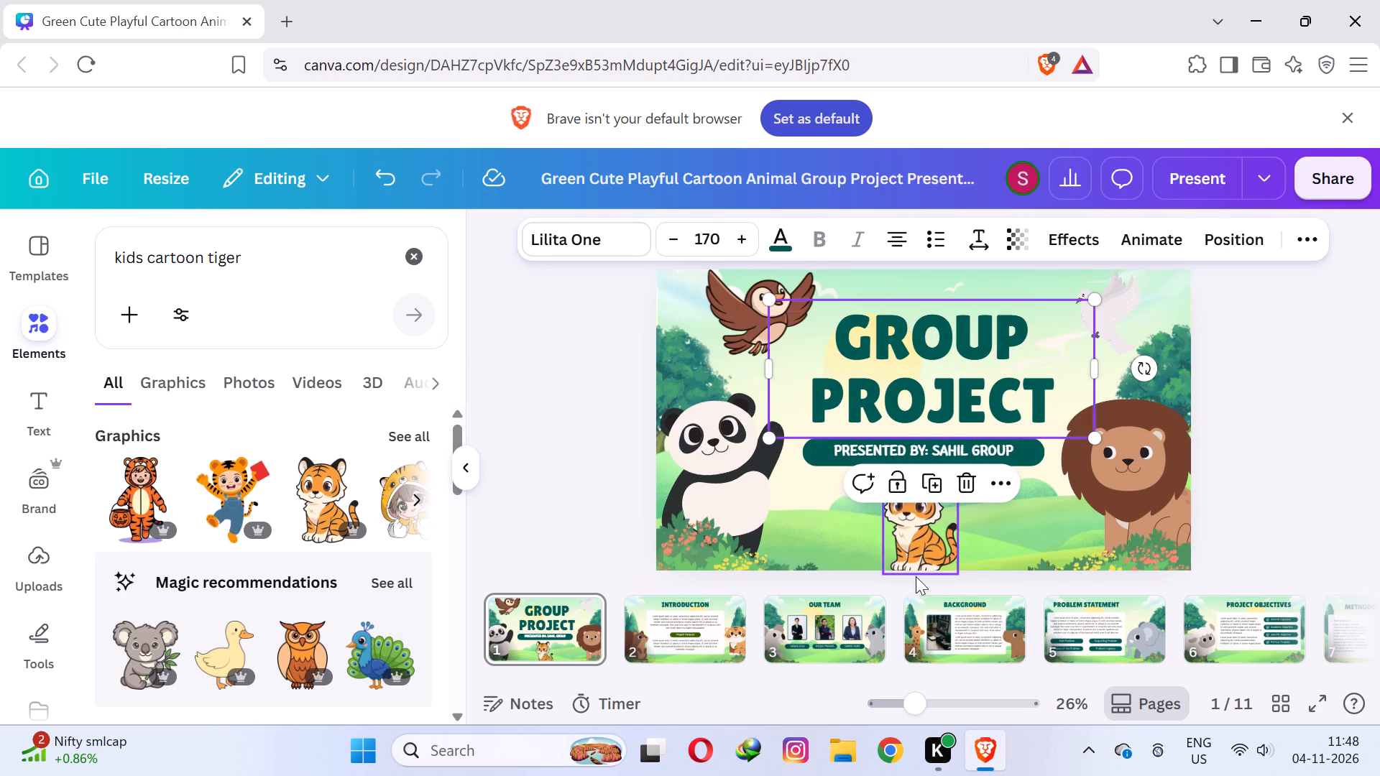
{"action": "left_click", "coordinate": [546, 416]}
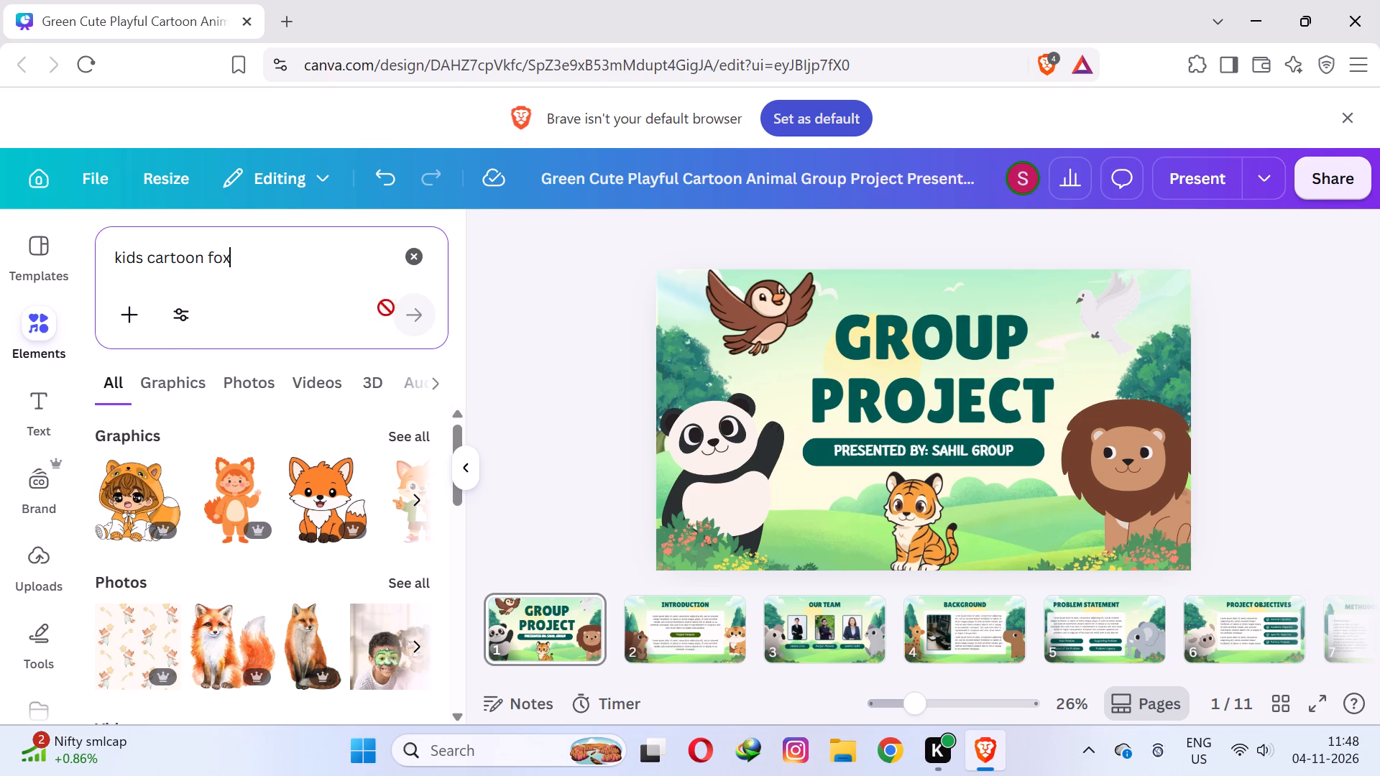
{"action": "scroll", "coordinate": [320, 452], "scroll_direction": "down", "scroll_amount": 1}
{"action": "scroll", "coordinate": [300, 456], "scroll_direction": "up", "scroll_amount": 1}
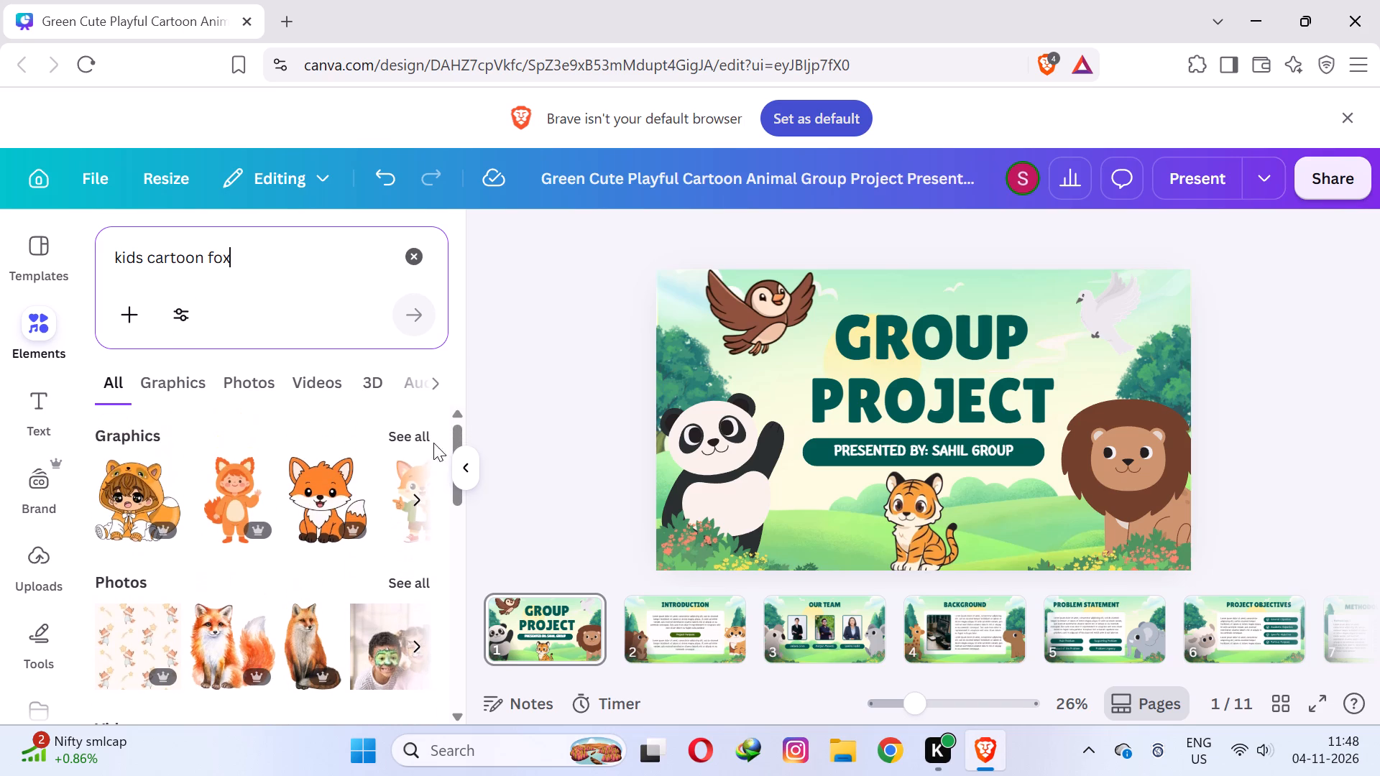
{"action": "left_click", "coordinate": [422, 440]}
{"action": "scroll", "coordinate": [411, 440], "scroll_direction": "down", "scroll_amount": 1}
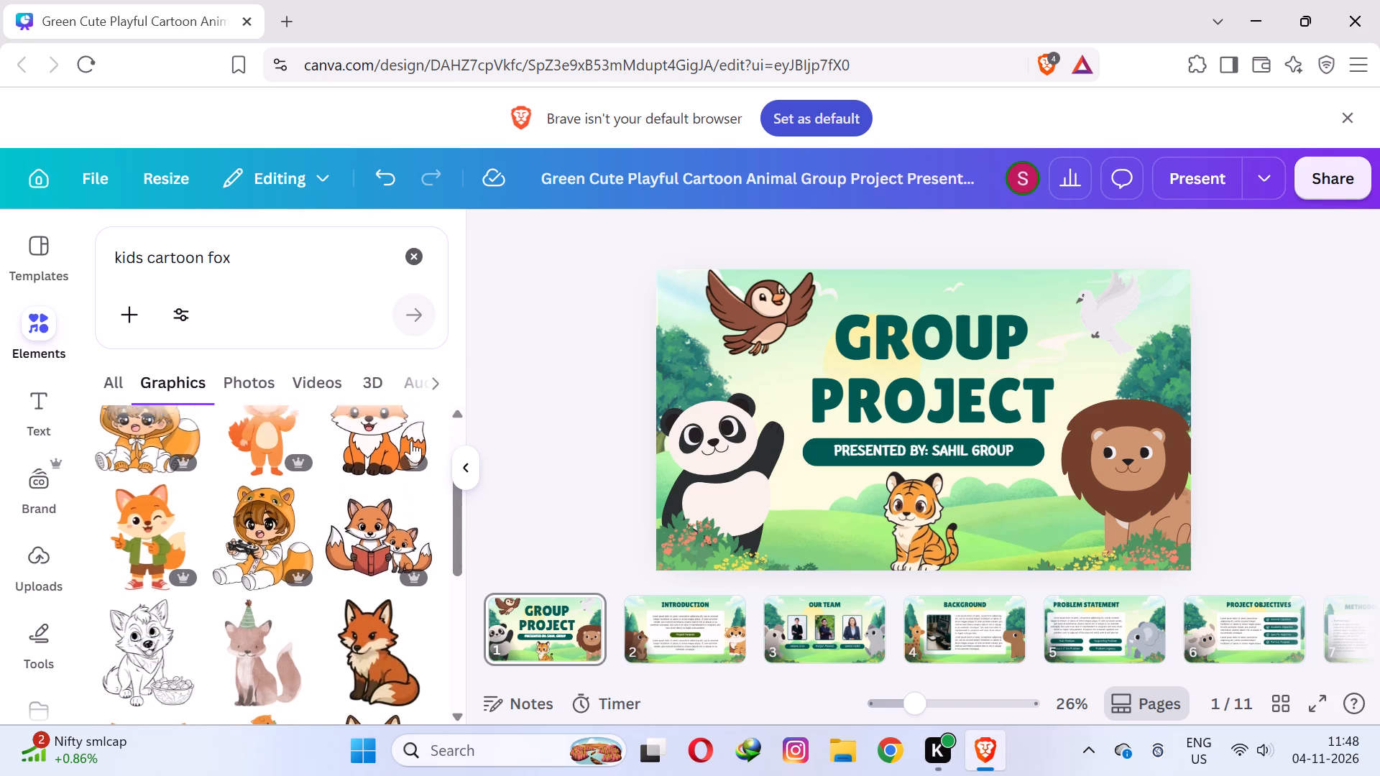
{"action": "scroll", "coordinate": [401, 446], "scroll_direction": "down", "scroll_amount": 1}
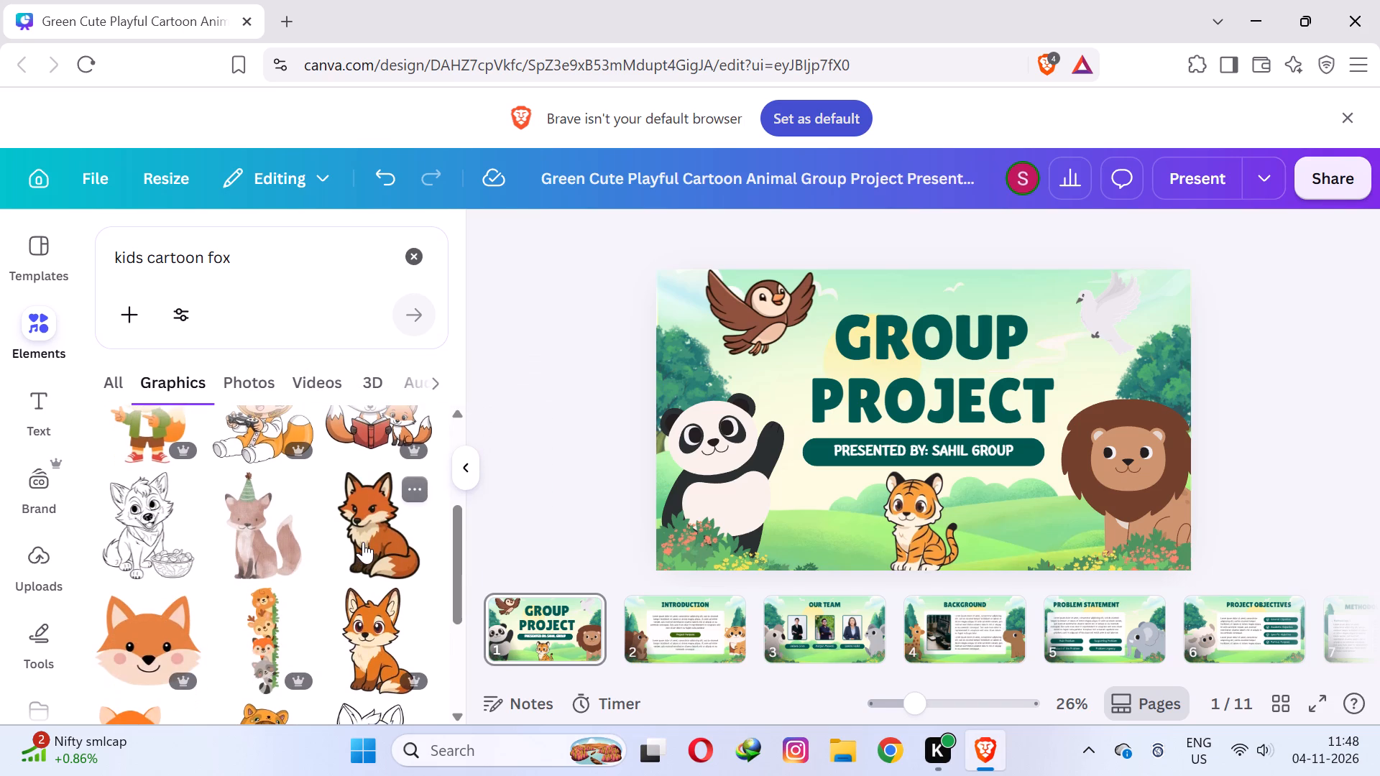
{"action": "left_click_drag", "start_coordinate": [363, 542], "coordinate": [748, 504]}
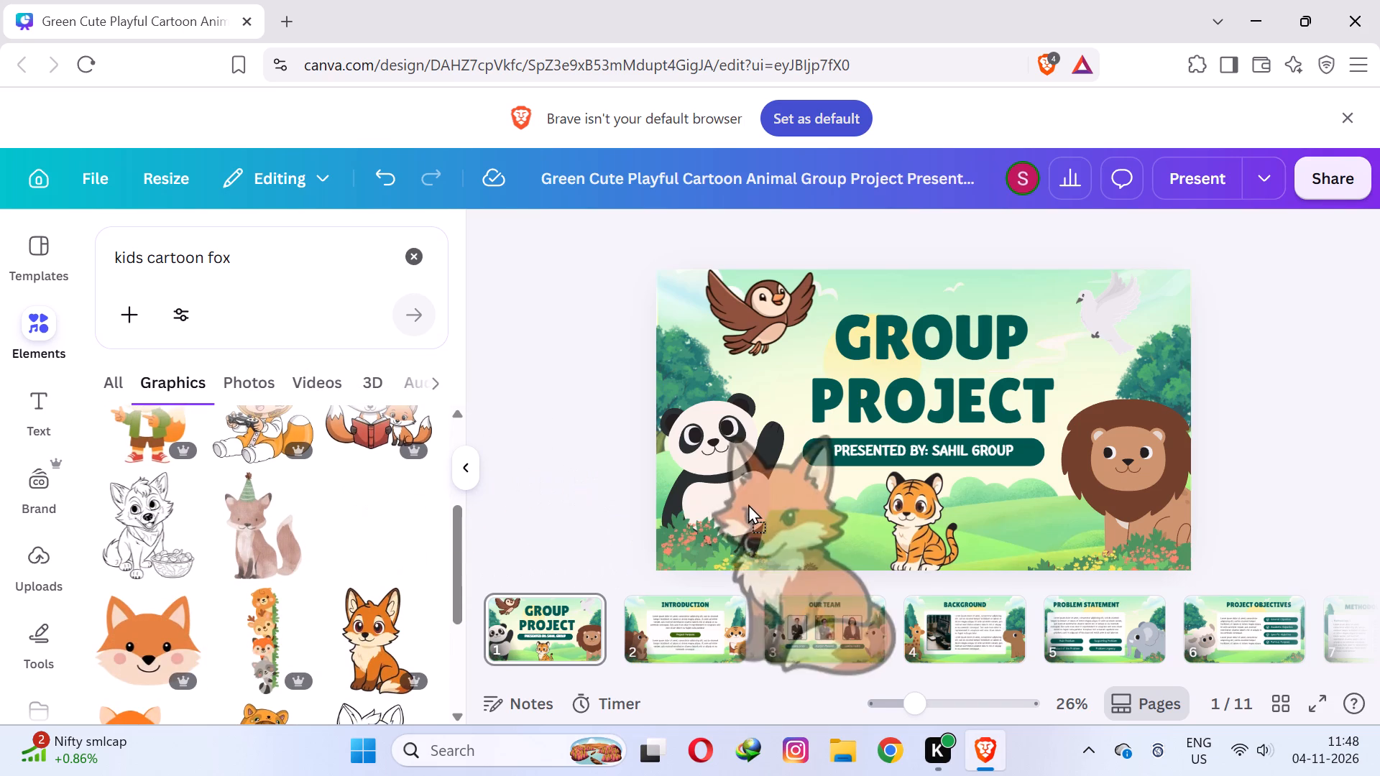
{"action": "left_click_drag", "start_coordinate": [748, 504], "coordinate": [764, 416]}
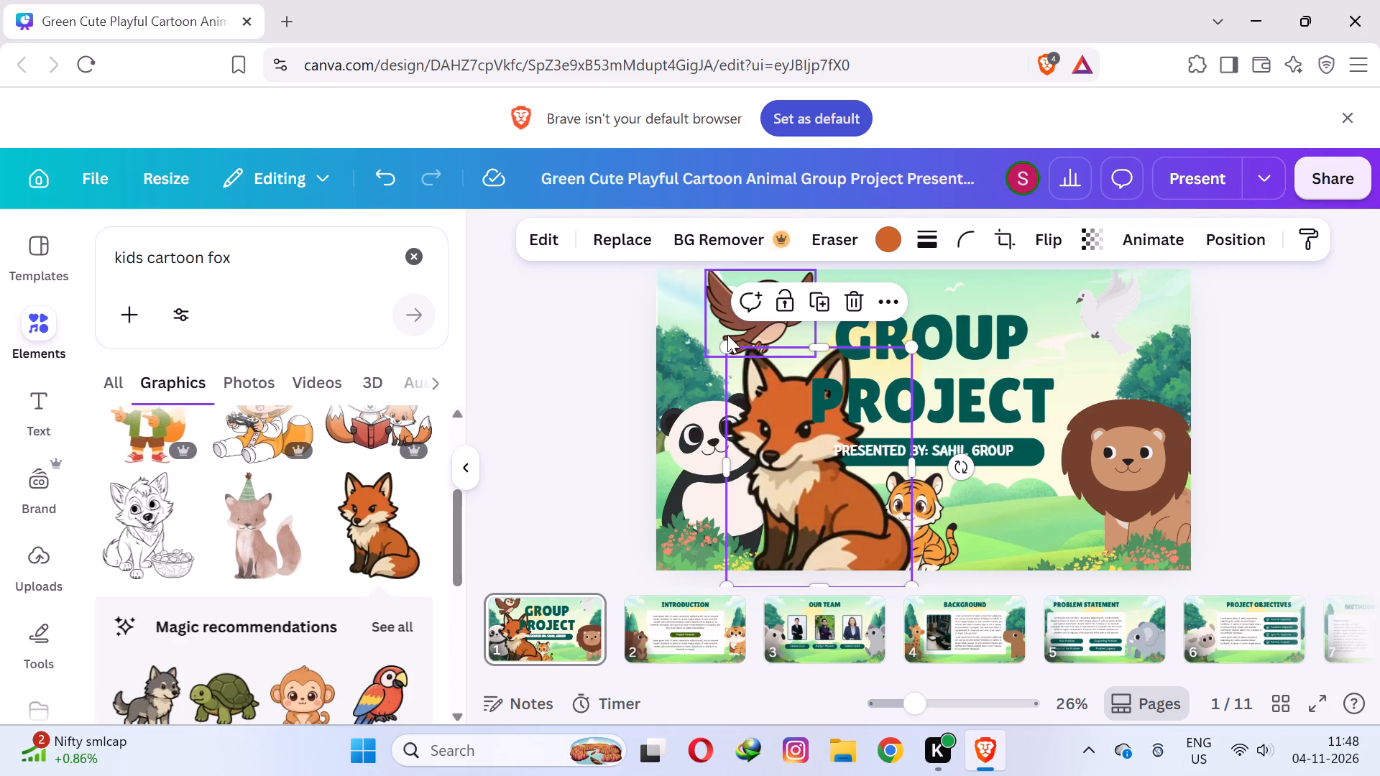
Shrink the fox to roughly the size of the tiger cub.
{"action": "left_click_drag", "start_coordinate": [724, 343], "coordinate": [801, 479]}
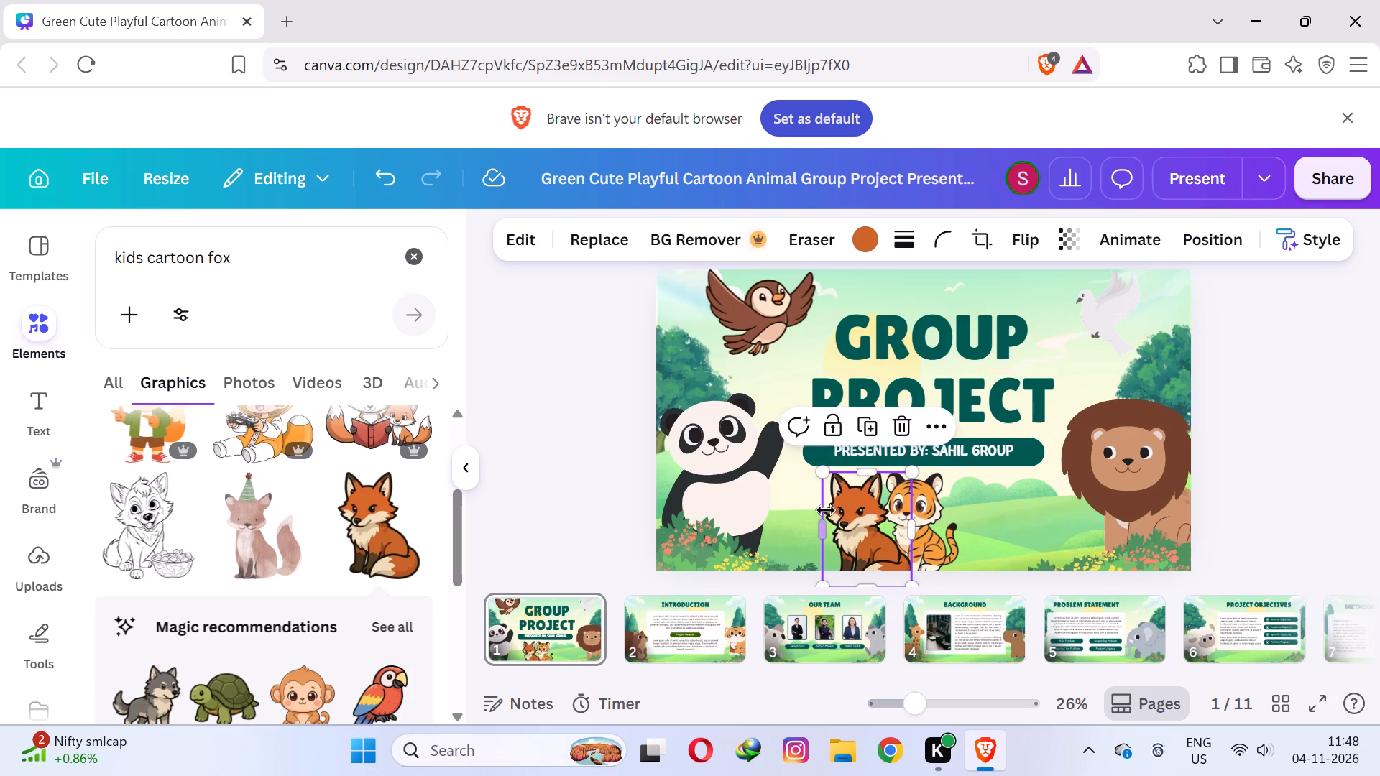
{"action": "left_click_drag", "start_coordinate": [830, 524], "coordinate": [823, 522]}
Move the tiger cub next to the lion and place the fox directly to the tiger's left, below the presenter line.
{"action": "left_click_drag", "start_coordinate": [851, 522], "coordinate": [977, 525]}
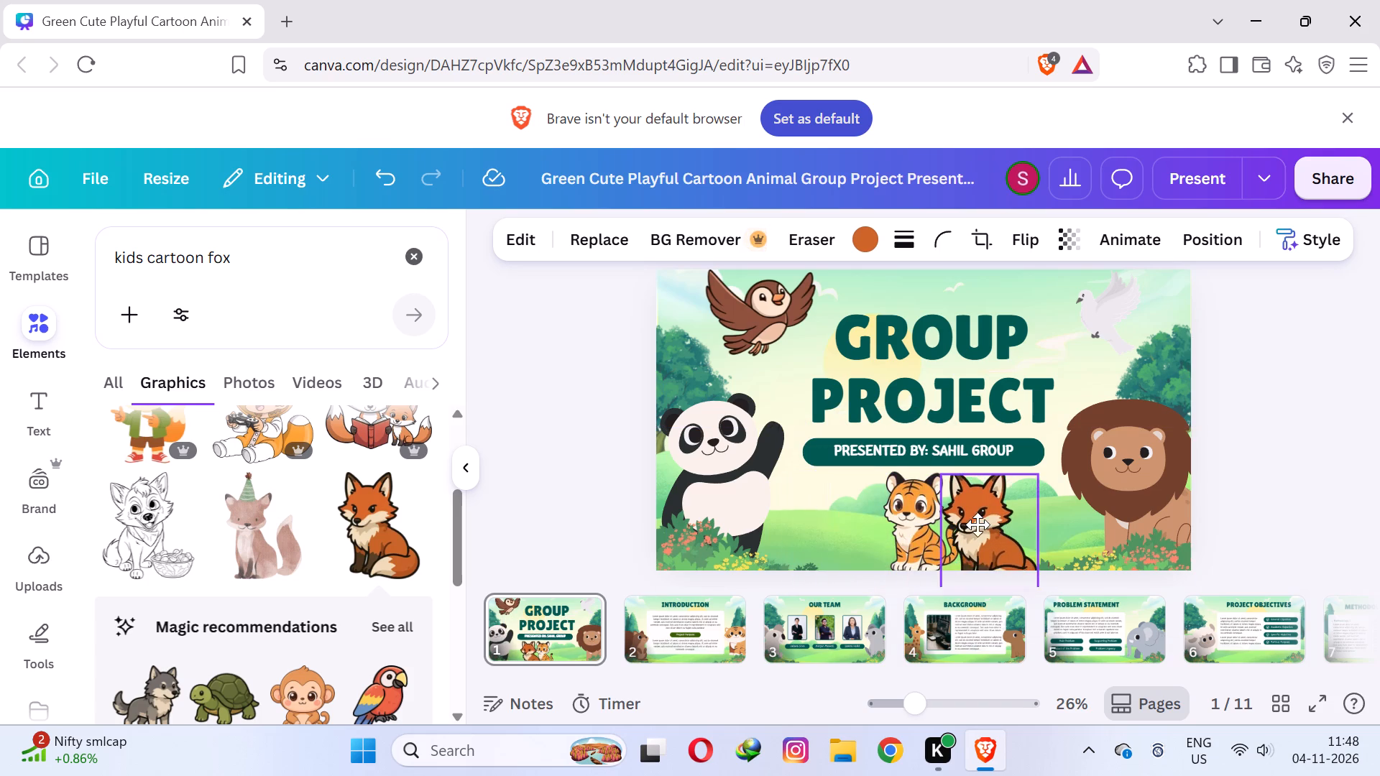
{"action": "left_click_drag", "start_coordinate": [977, 525], "coordinate": [834, 517]}
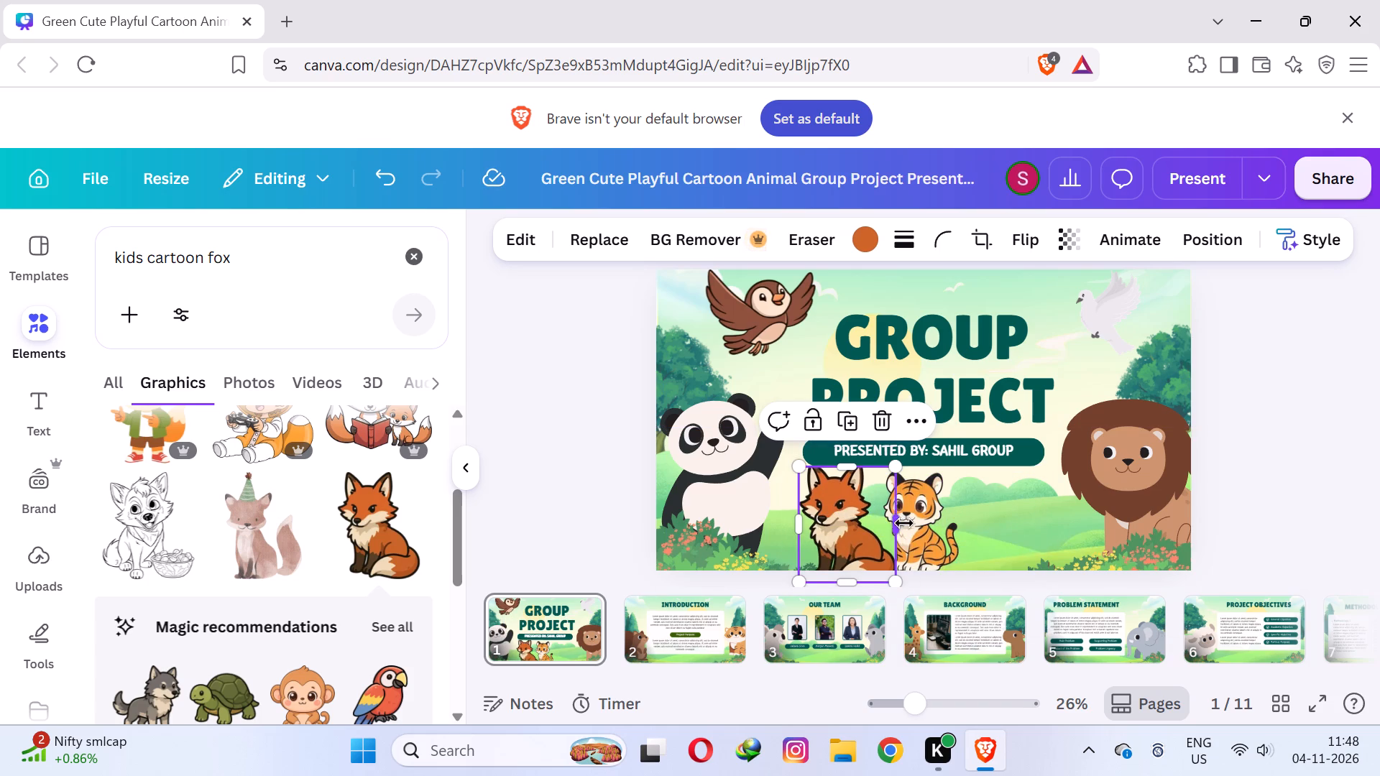
{"action": "left_click_drag", "start_coordinate": [909, 524], "coordinate": [1020, 524]}
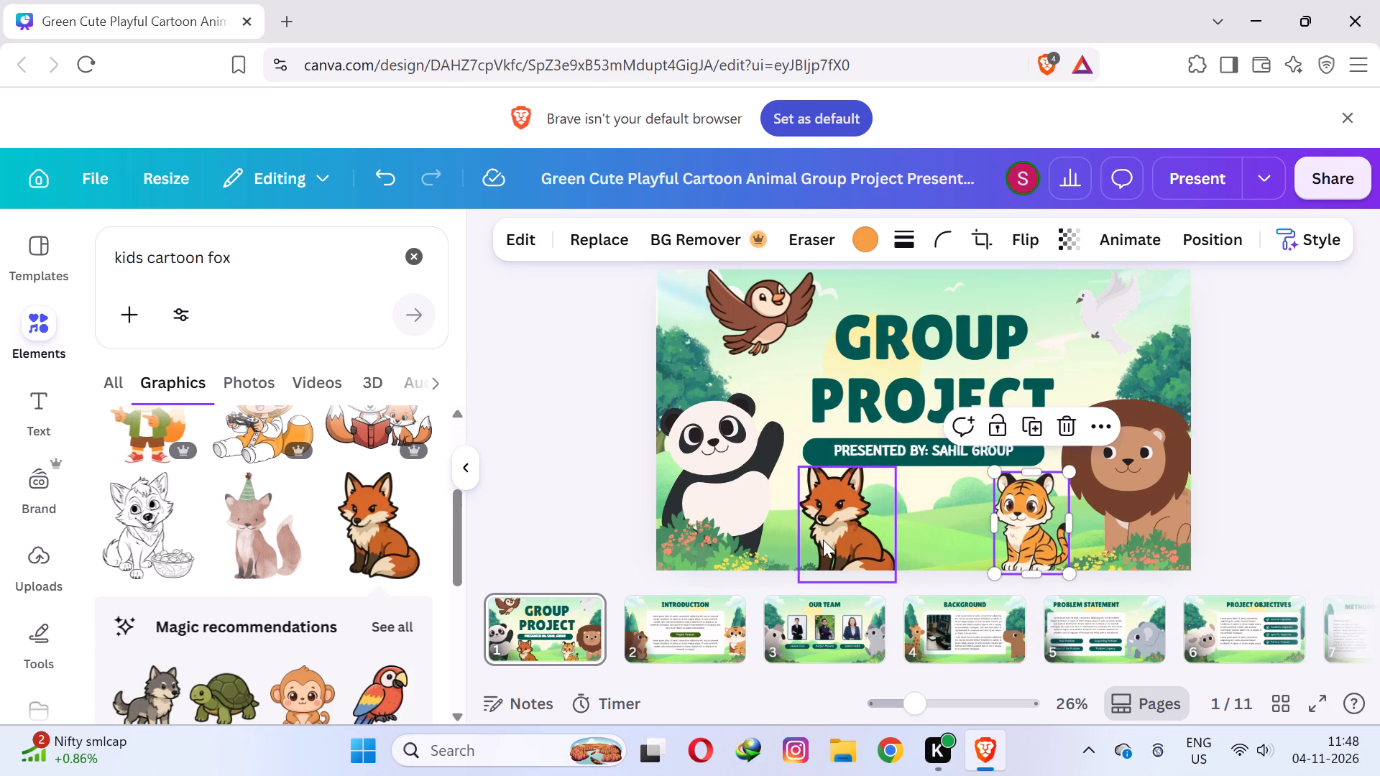
{"action": "left_click_drag", "start_coordinate": [828, 540], "coordinate": [929, 537]}
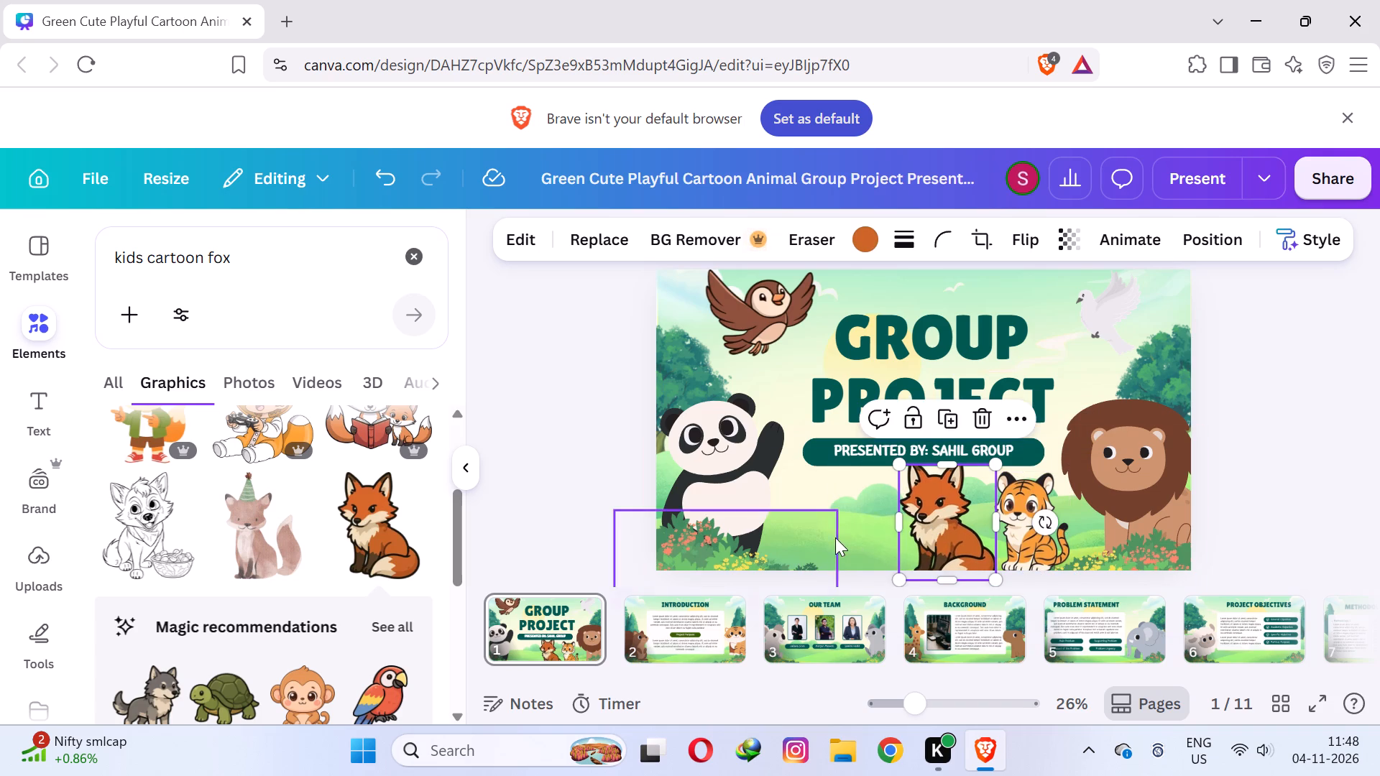
Search the graphics for "kids cartoon elephant" and add the sitting blue elephant between the panda and the fox.
{"action": "left_click_drag", "start_coordinate": [276, 270], "coordinate": [212, 276]}
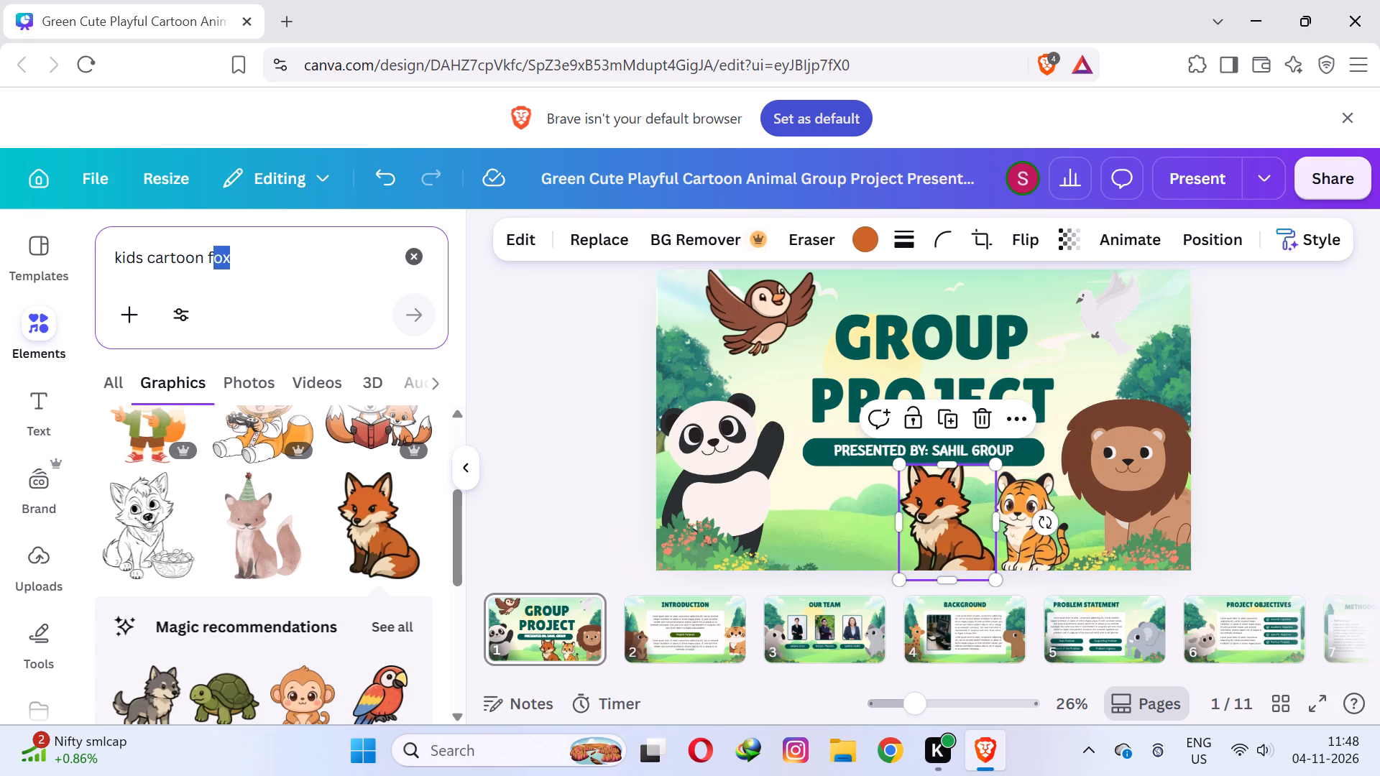
{"action": "left_click_drag", "start_coordinate": [212, 276], "coordinate": [206, 277]}
{"action": "key", "text": "BackSpace"}
{"action": "key", "text": "space"}
{"action": "type", "text": "elephant"}
{"action": "key", "text": "Return"}
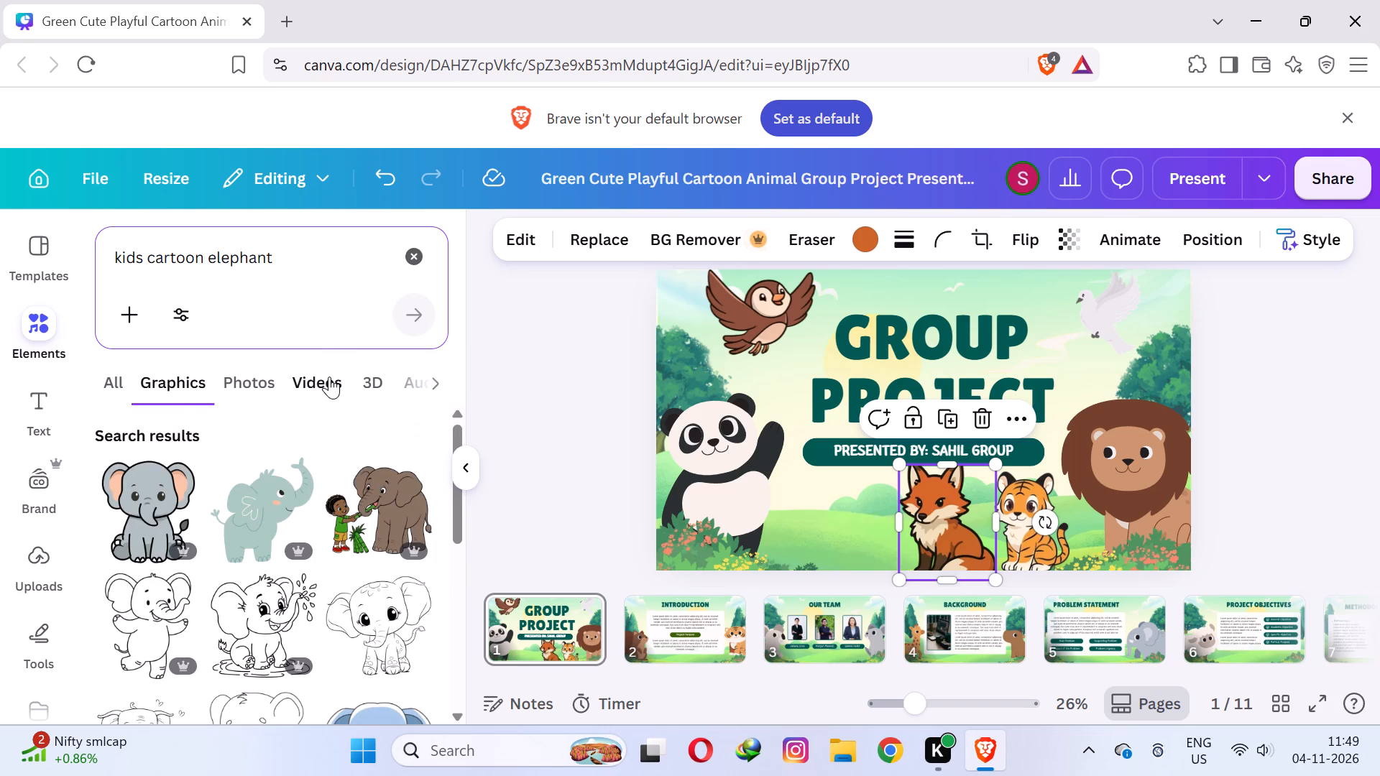
{"action": "scroll", "coordinate": [329, 377], "scroll_direction": "down", "scroll_amount": 2}
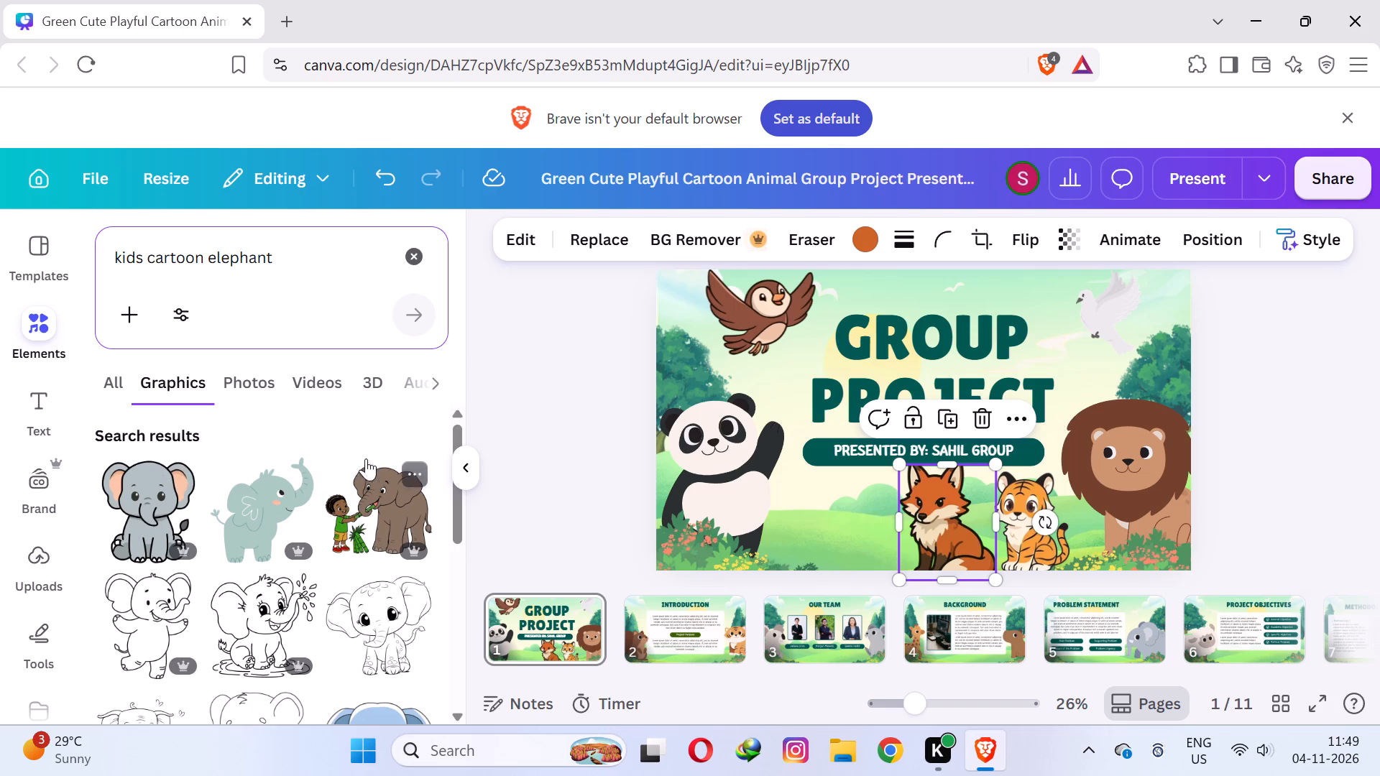
{"action": "scroll", "coordinate": [364, 455], "scroll_direction": "down", "scroll_amount": 2}
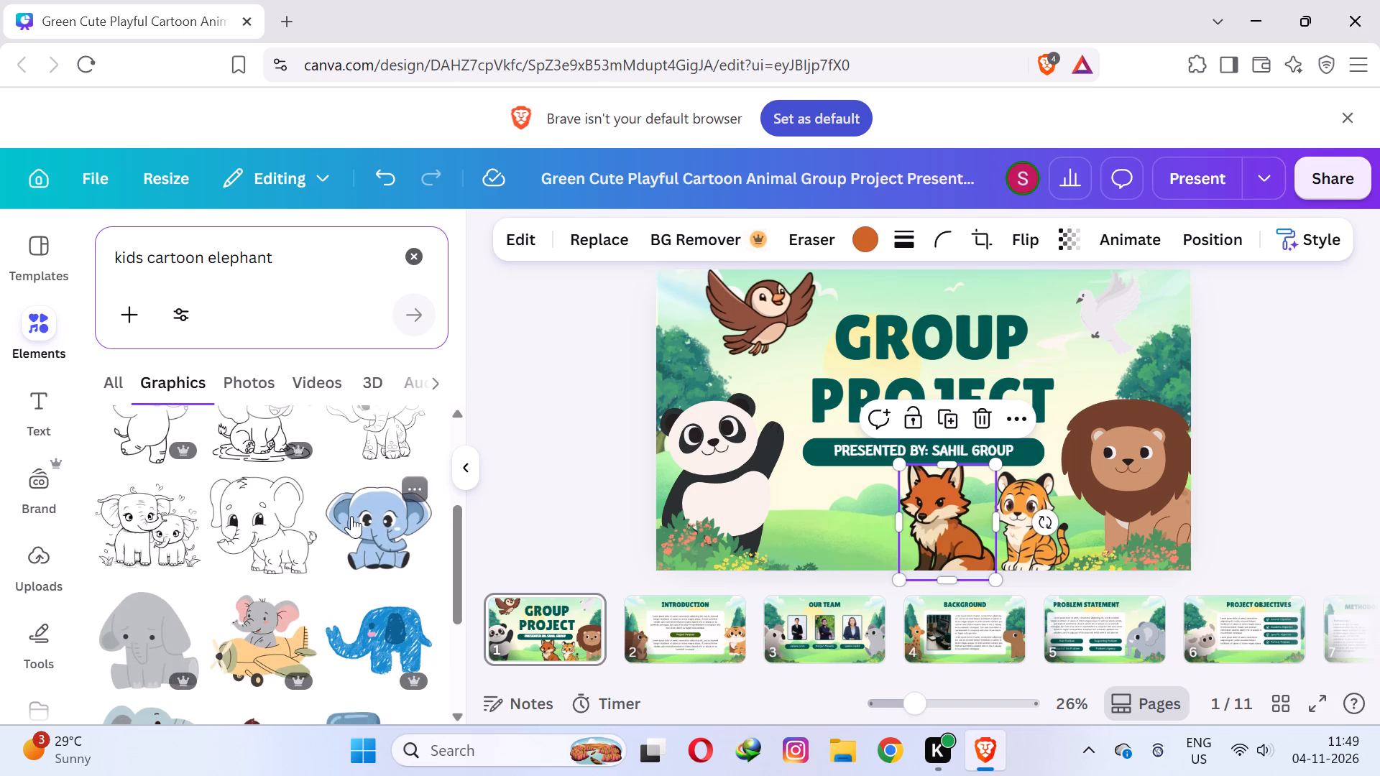
{"action": "left_click_drag", "start_coordinate": [351, 516], "coordinate": [757, 501]}
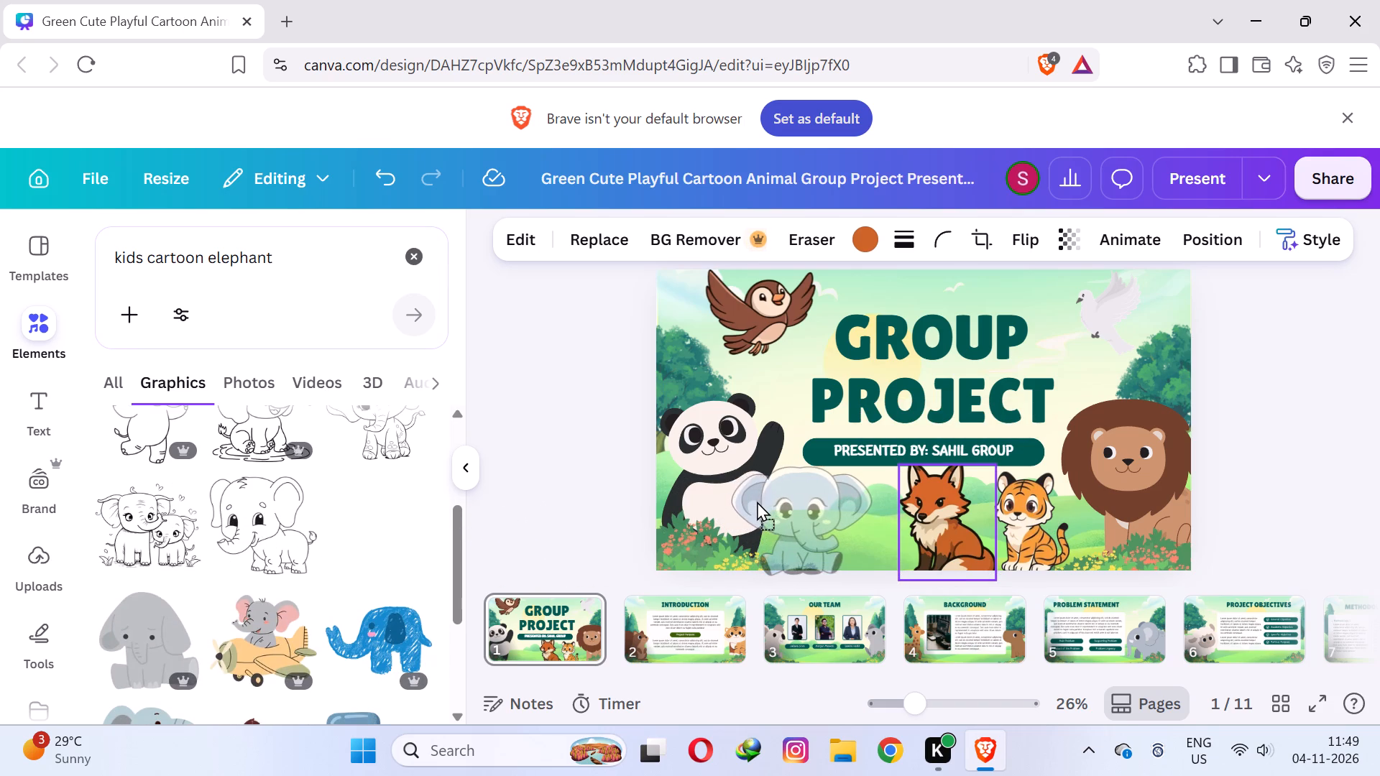
{"action": "left_click_drag", "start_coordinate": [757, 501], "coordinate": [786, 500]}
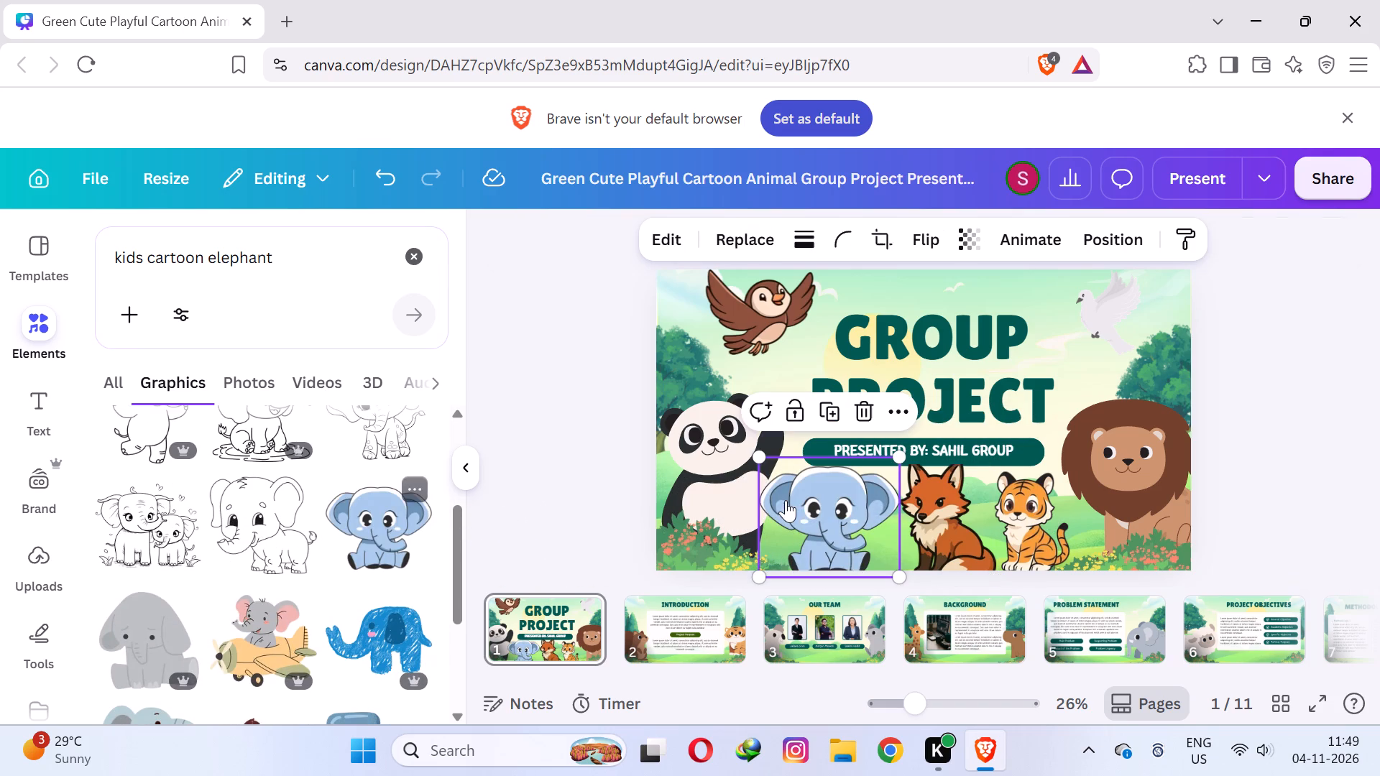
Shrink the blue elephant and nudge it into the gap between the panda and the fox.
{"action": "left_click_drag", "start_coordinate": [762, 455], "coordinate": [784, 471]}
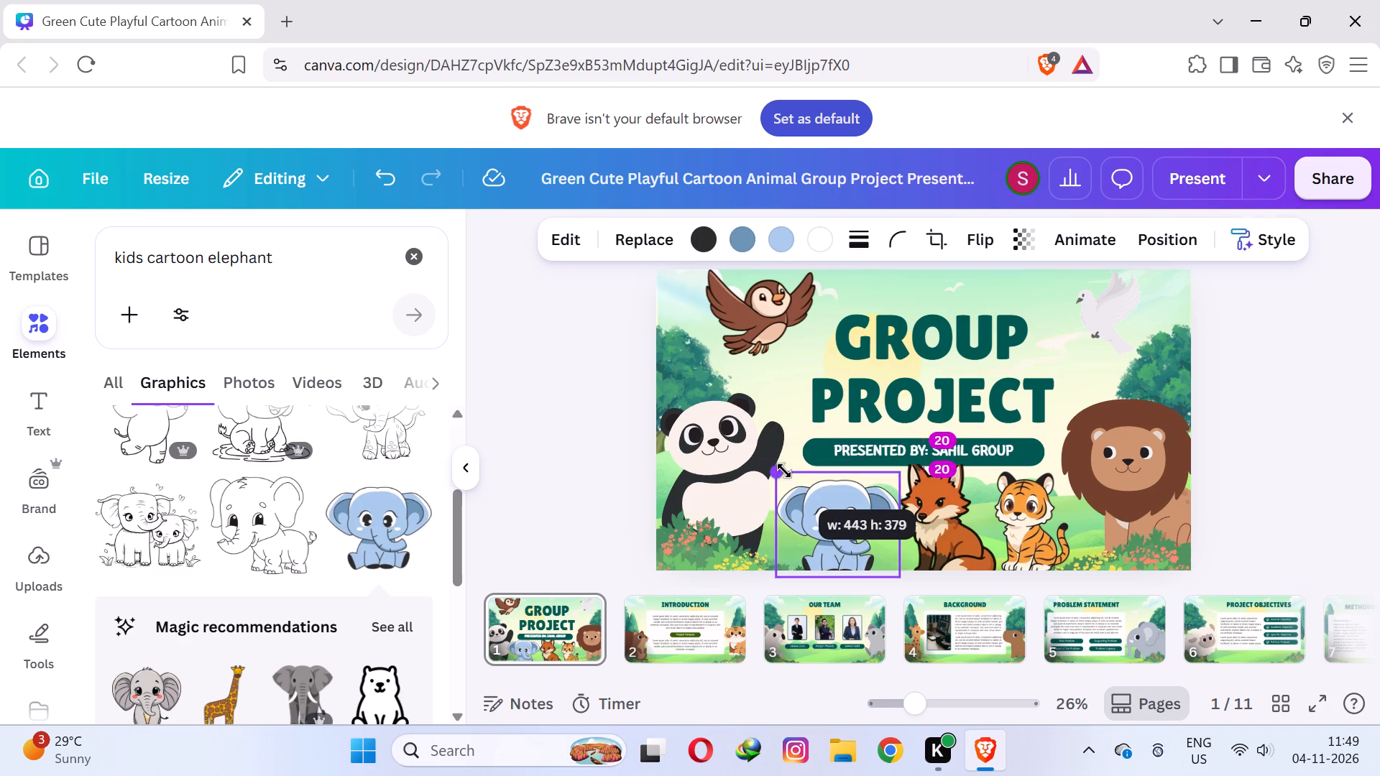
{"action": "left_click_drag", "start_coordinate": [784, 471], "coordinate": [791, 474]}
{"action": "left_click_drag", "start_coordinate": [818, 504], "coordinate": [818, 498]}
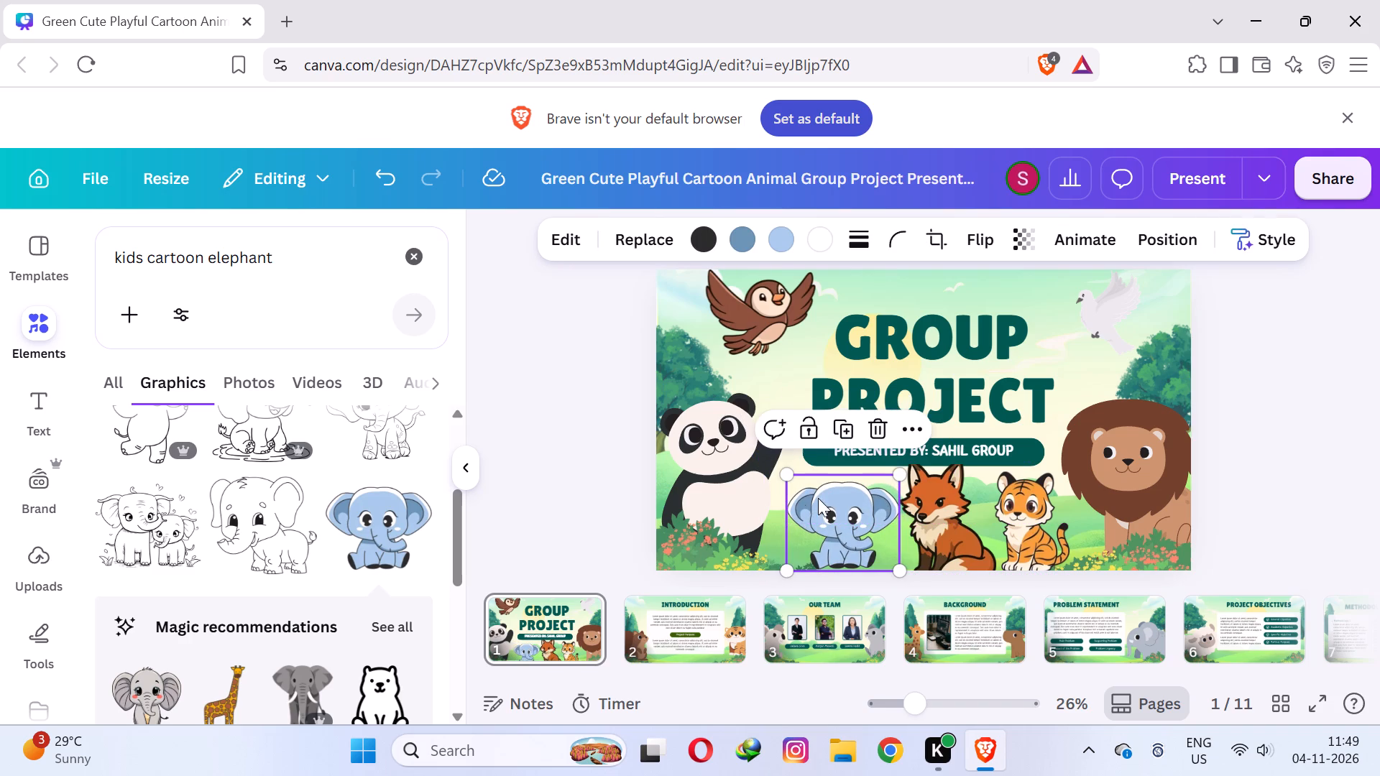
{"action": "left_click", "coordinate": [1312, 383]}
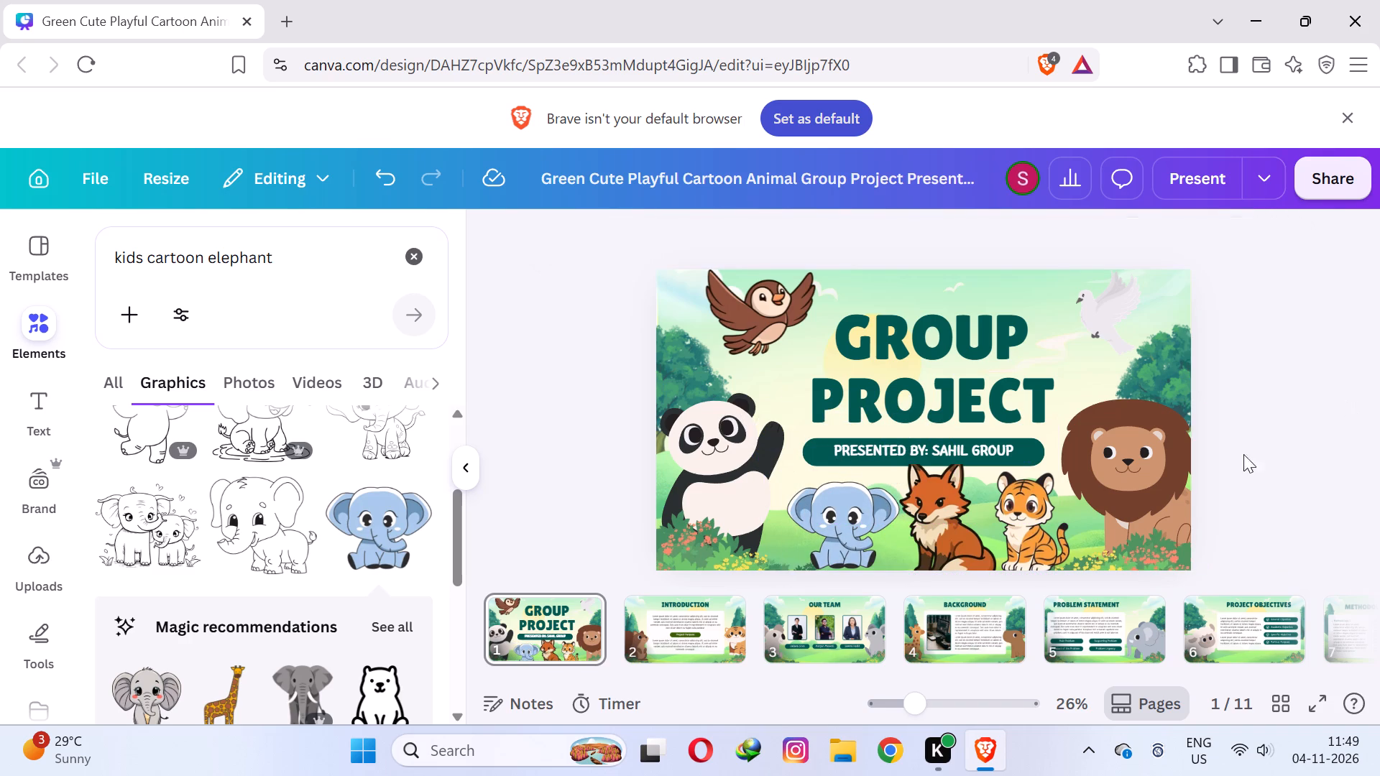
{"action": "left_click_drag", "start_coordinate": [838, 521], "coordinate": [829, 518]}
{"action": "left_click", "coordinate": [1304, 413]}
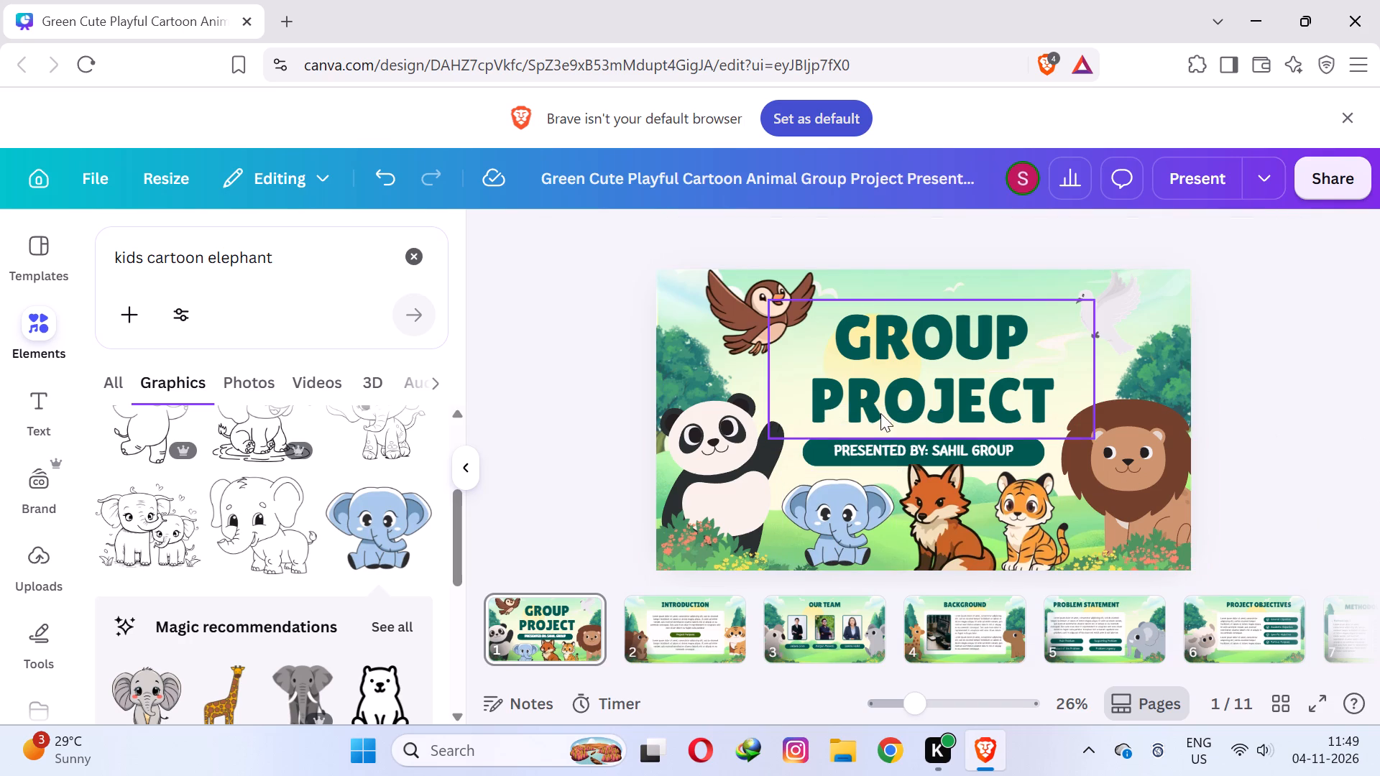
Apply the Shake Zoom animation to the brown sparrow above the panda.
{"action": "left_click", "coordinate": [768, 310]}
{"action": "left_click", "coordinate": [1172, 251]}
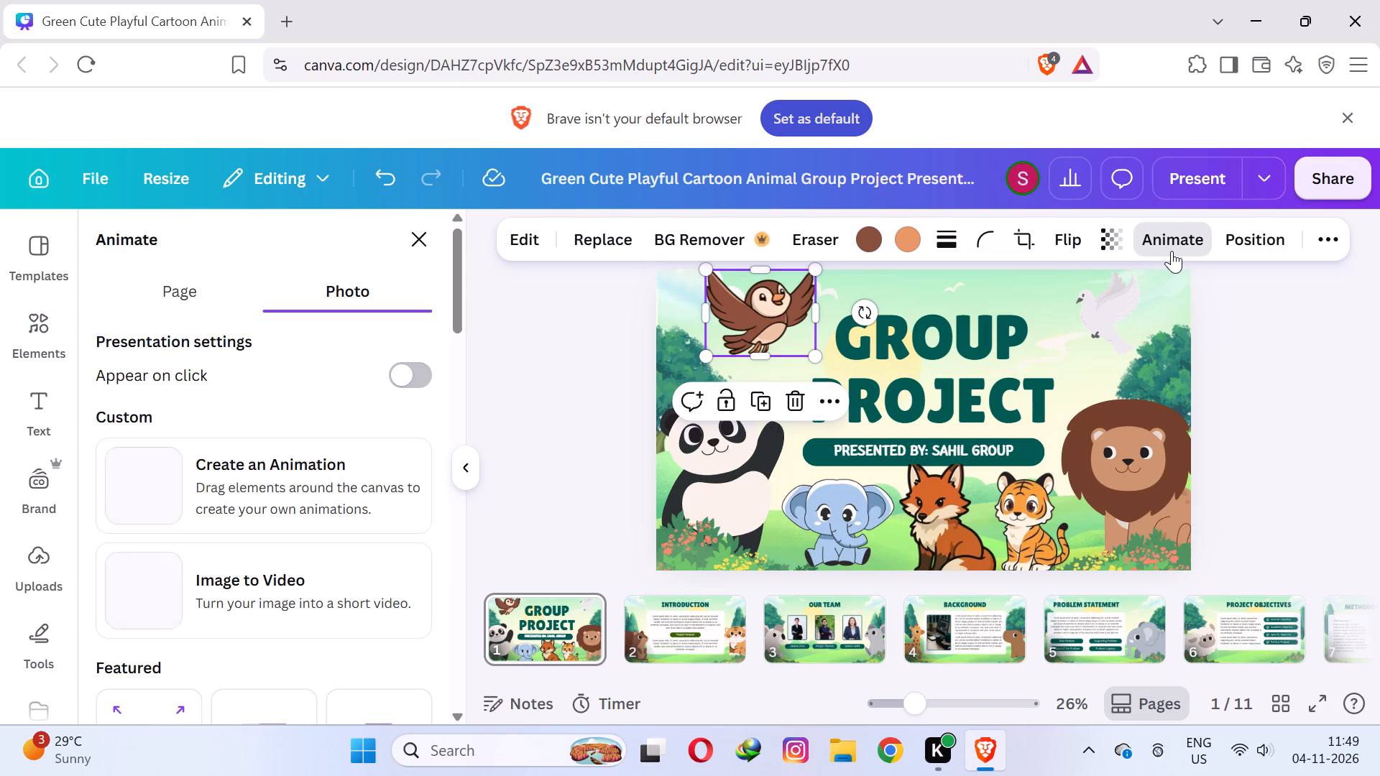
{"action": "scroll", "coordinate": [48, 414], "scroll_direction": "down", "scroll_amount": 1}
{"action": "scroll", "coordinate": [207, 408], "scroll_direction": "down", "scroll_amount": 1}
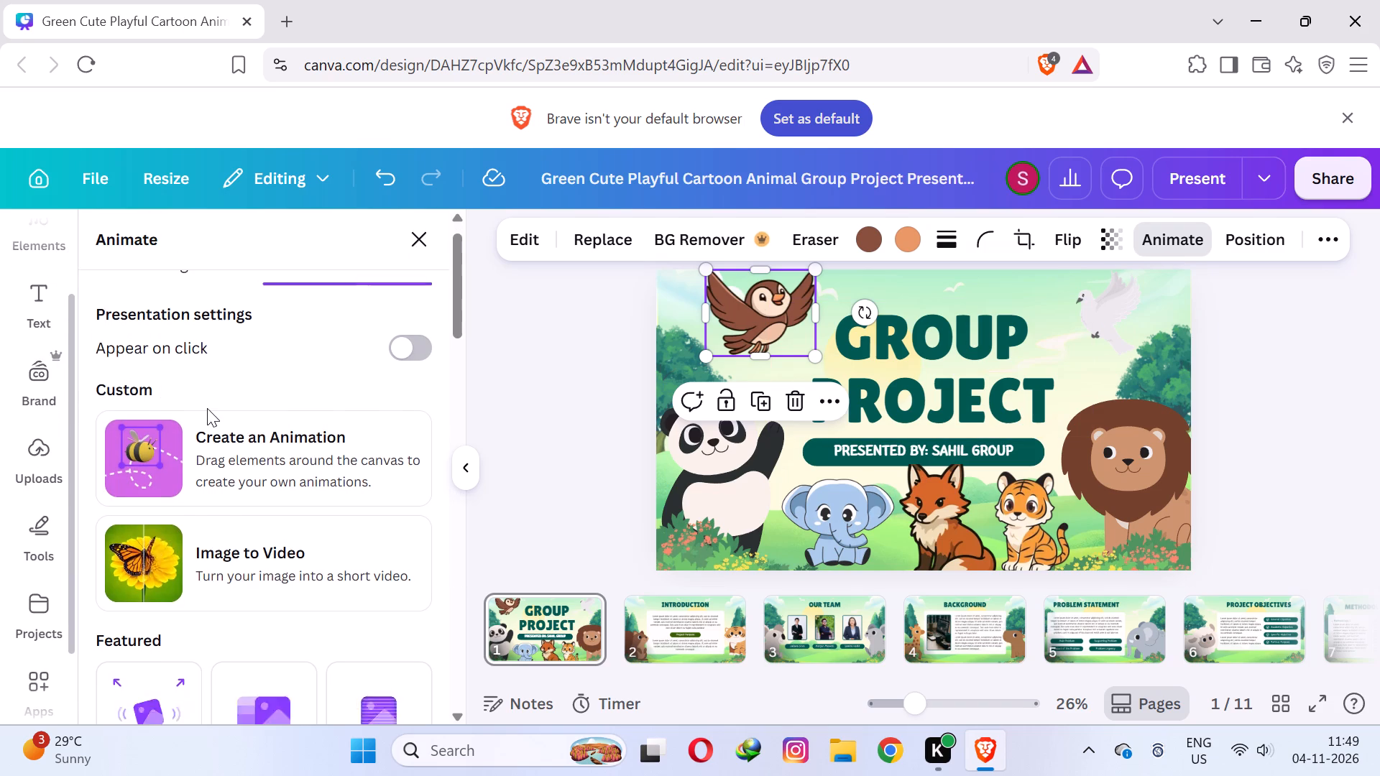
{"action": "scroll", "coordinate": [207, 408], "scroll_direction": "down", "scroll_amount": 3}
{"action": "scroll", "coordinate": [179, 422], "scroll_direction": "up", "scroll_amount": 1}
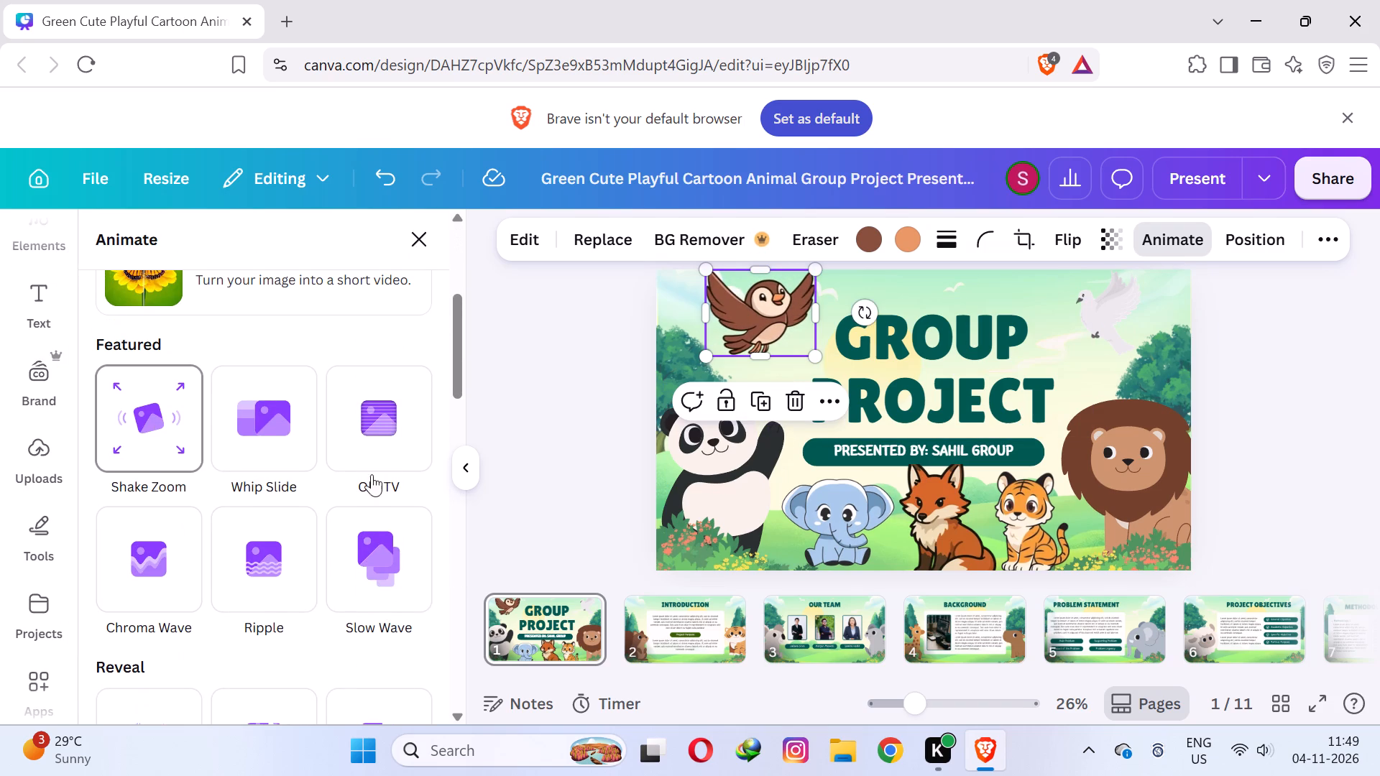
{"action": "left_click", "coordinate": [132, 427]}
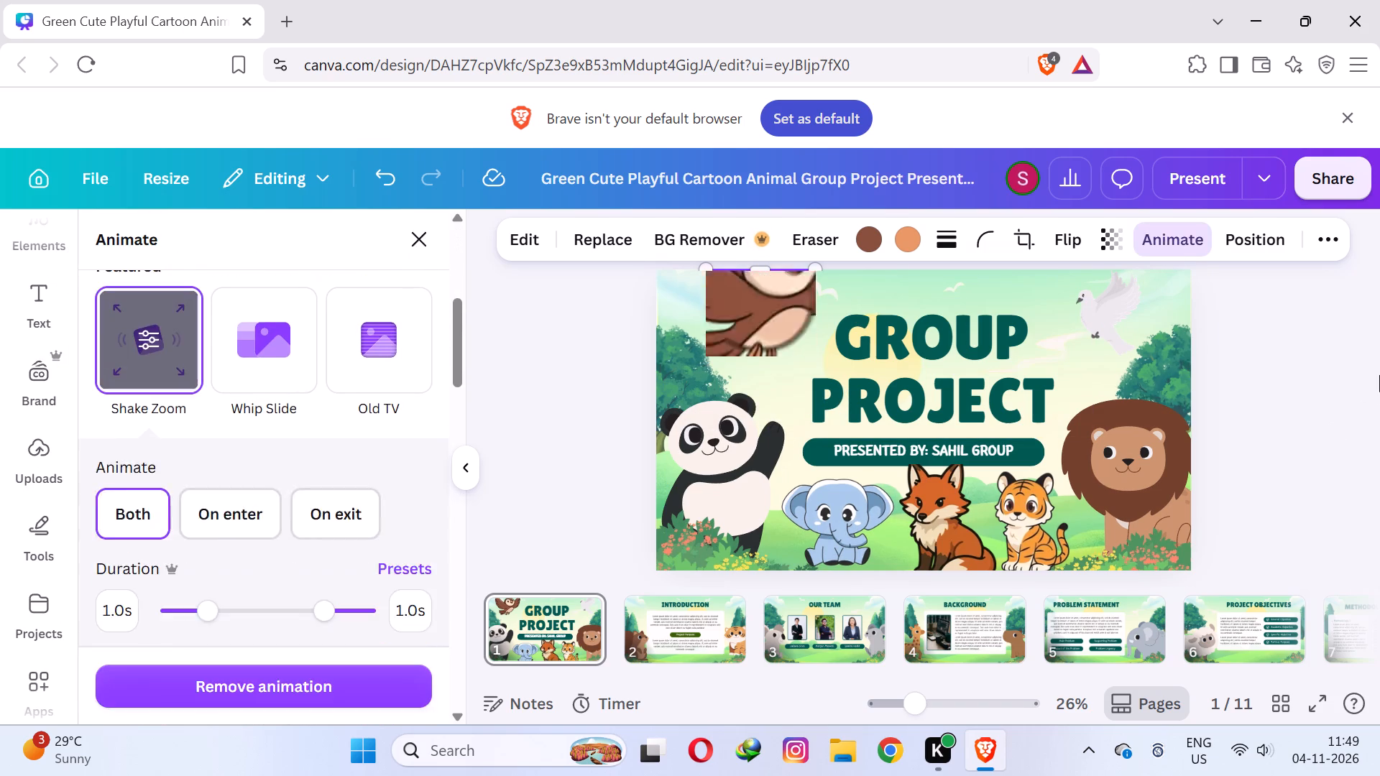
Apply the Shake Zoom animation to the white dove above the lion.
{"action": "left_click", "coordinate": [1086, 318]}
{"action": "left_click", "coordinate": [1379, 318]}
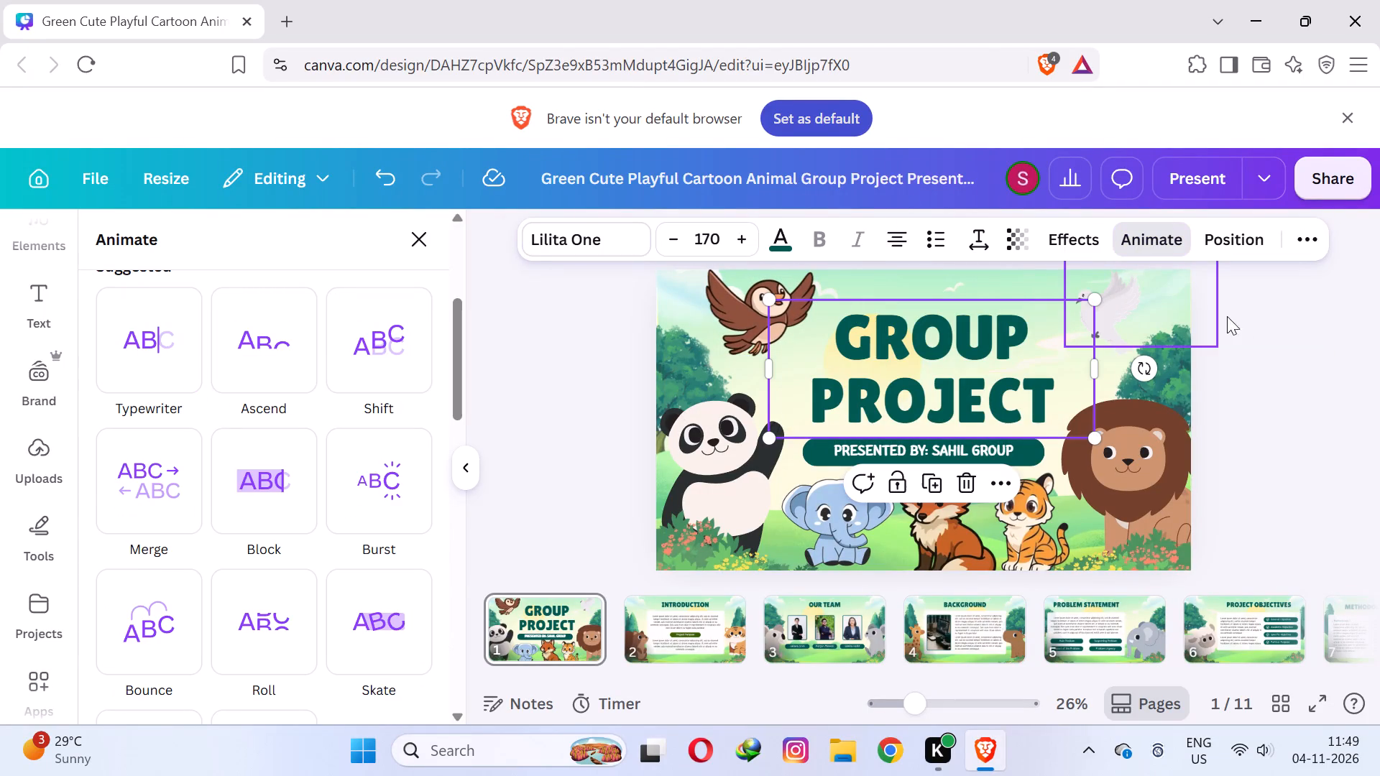
{"action": "left_click", "coordinate": [1127, 307]}
{"action": "scroll", "coordinate": [196, 430], "scroll_direction": "up", "scroll_amount": 7}
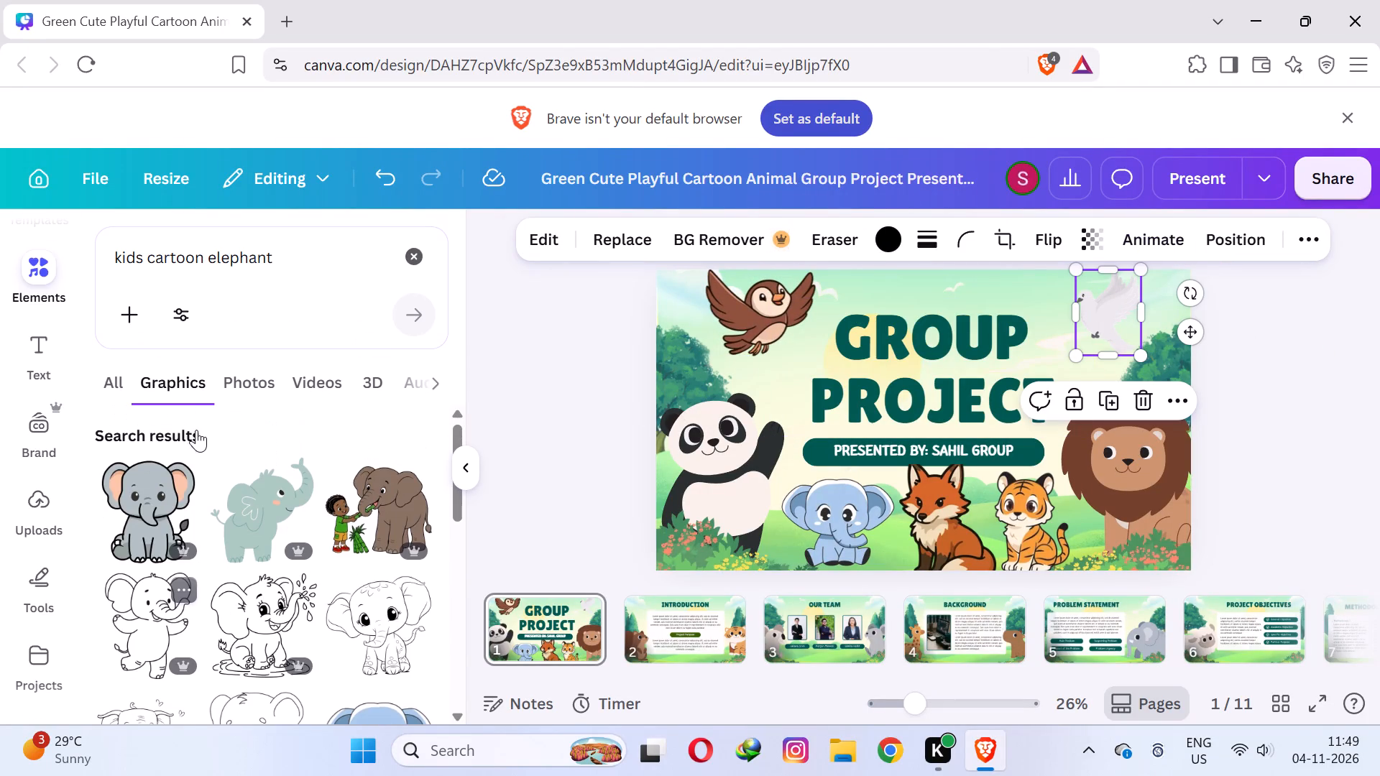
{"action": "scroll", "coordinate": [196, 430], "scroll_direction": "up", "scroll_amount": 1}
{"action": "left_click", "coordinate": [1161, 245]}
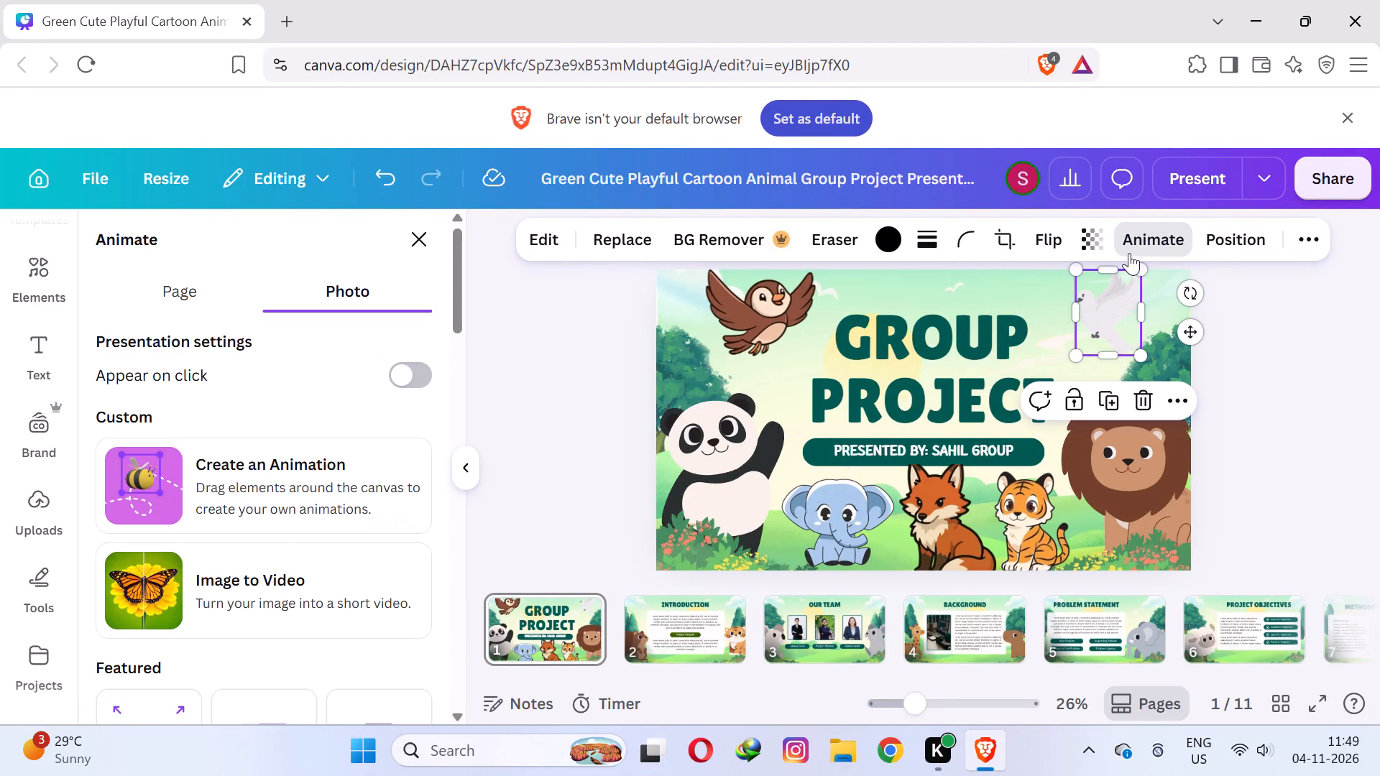
{"action": "scroll", "coordinate": [170, 489], "scroll_direction": "down", "scroll_amount": 3}
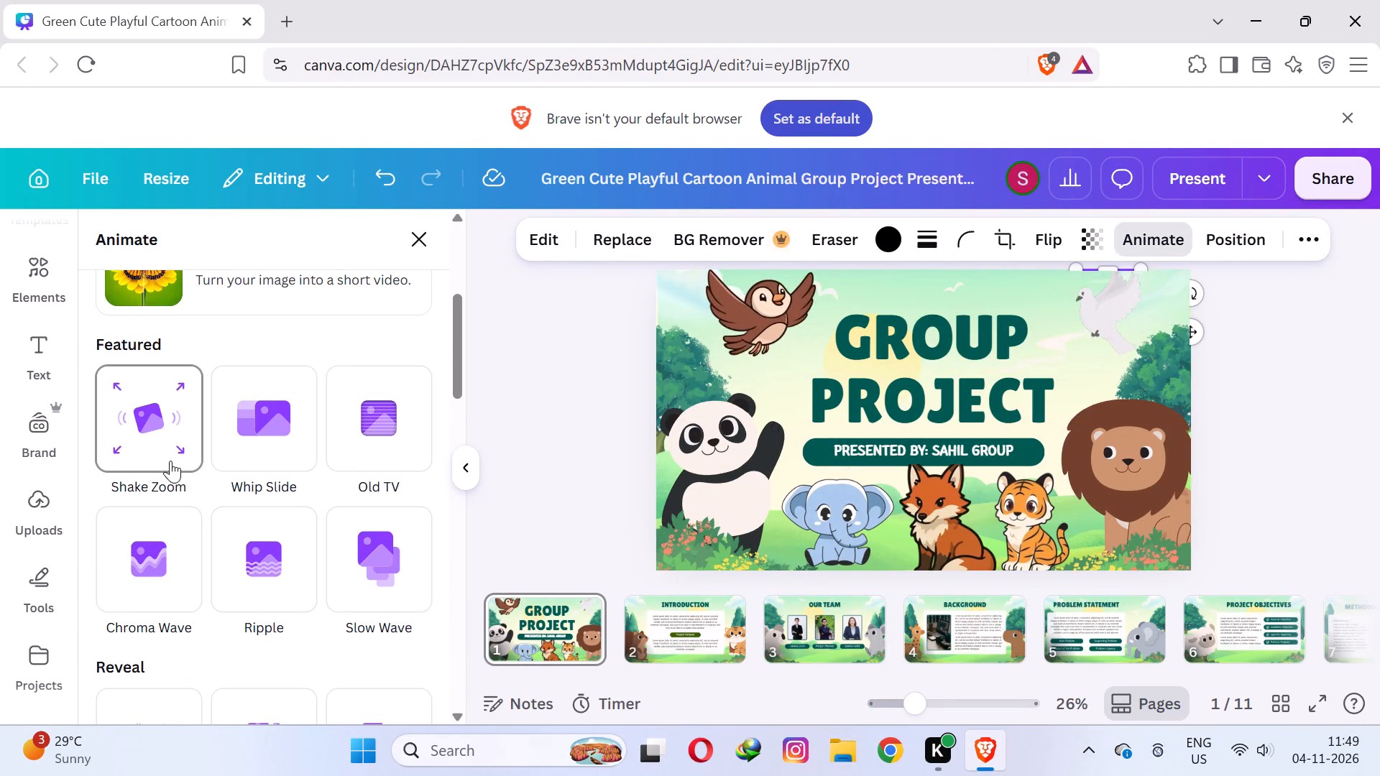
{"action": "left_click", "coordinate": [170, 461]}
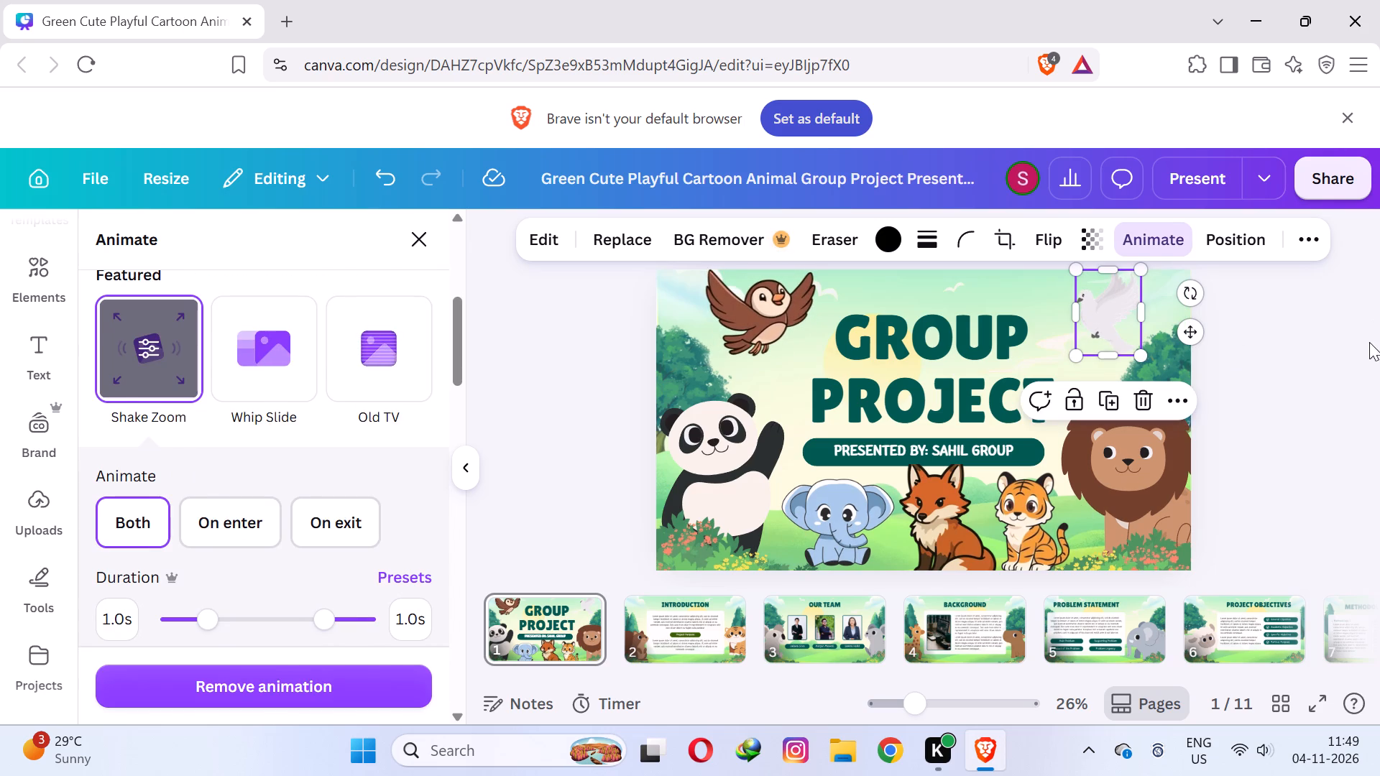
{"action": "left_click", "coordinate": [1369, 342]}
Apply the Pan animation to the waving panda on the cover slide.
{"action": "left_click", "coordinate": [689, 468]}
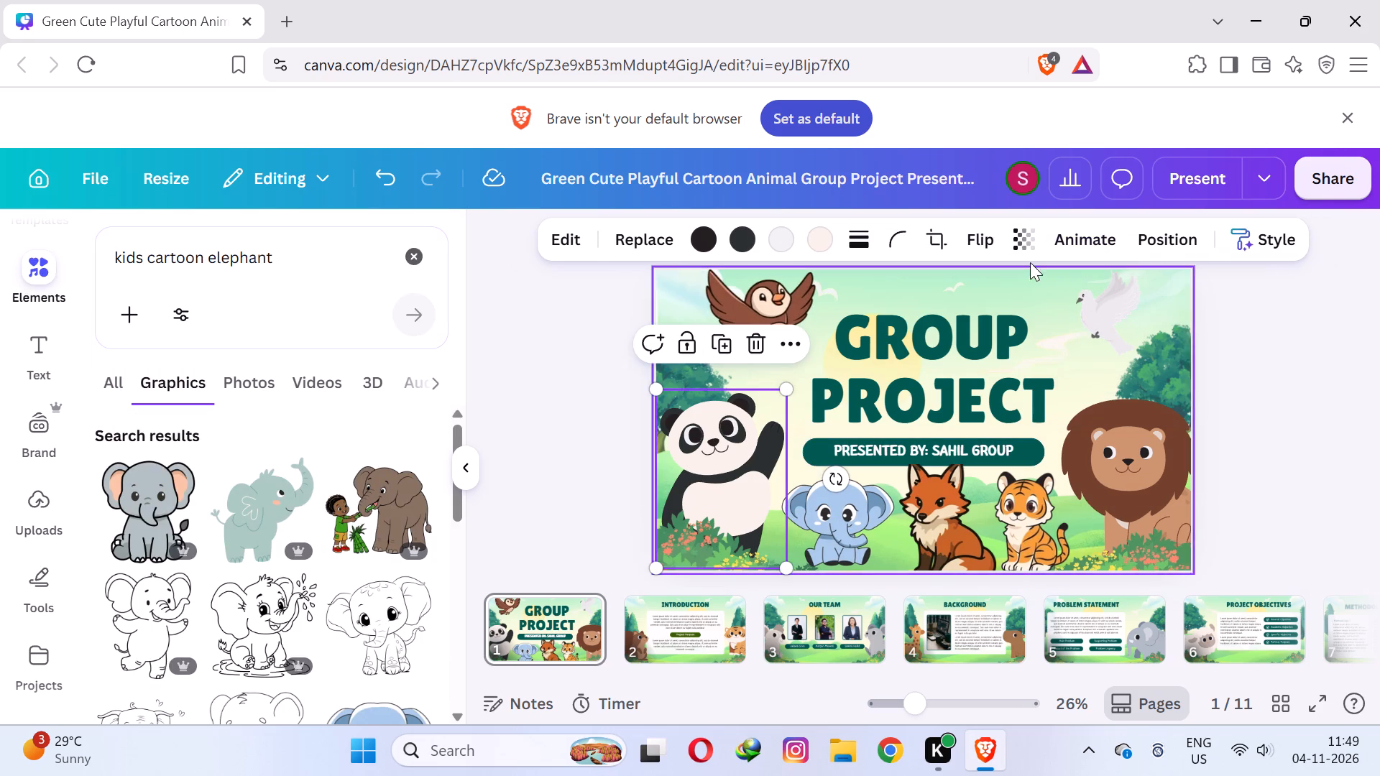
{"action": "left_click", "coordinate": [1080, 235]}
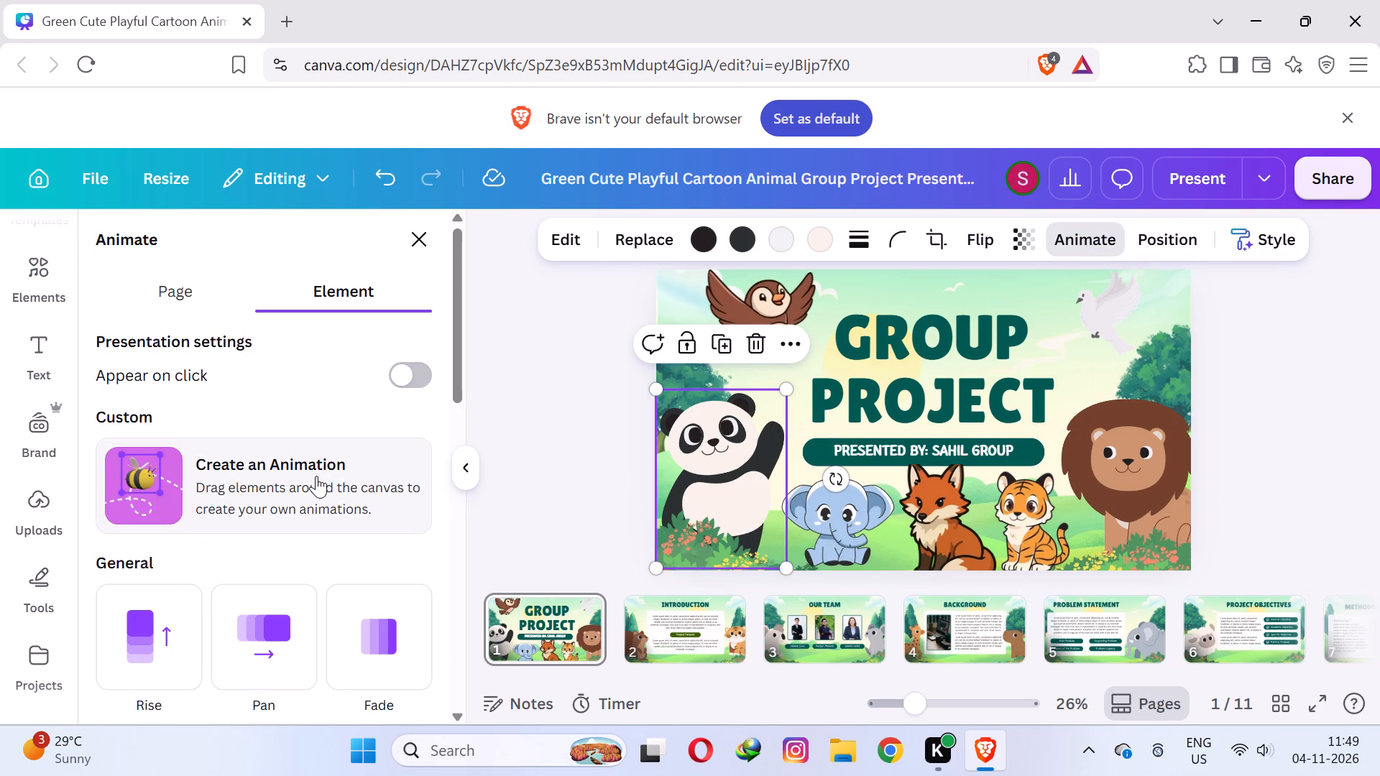
{"action": "scroll", "coordinate": [284, 399], "scroll_direction": "down", "scroll_amount": 1}
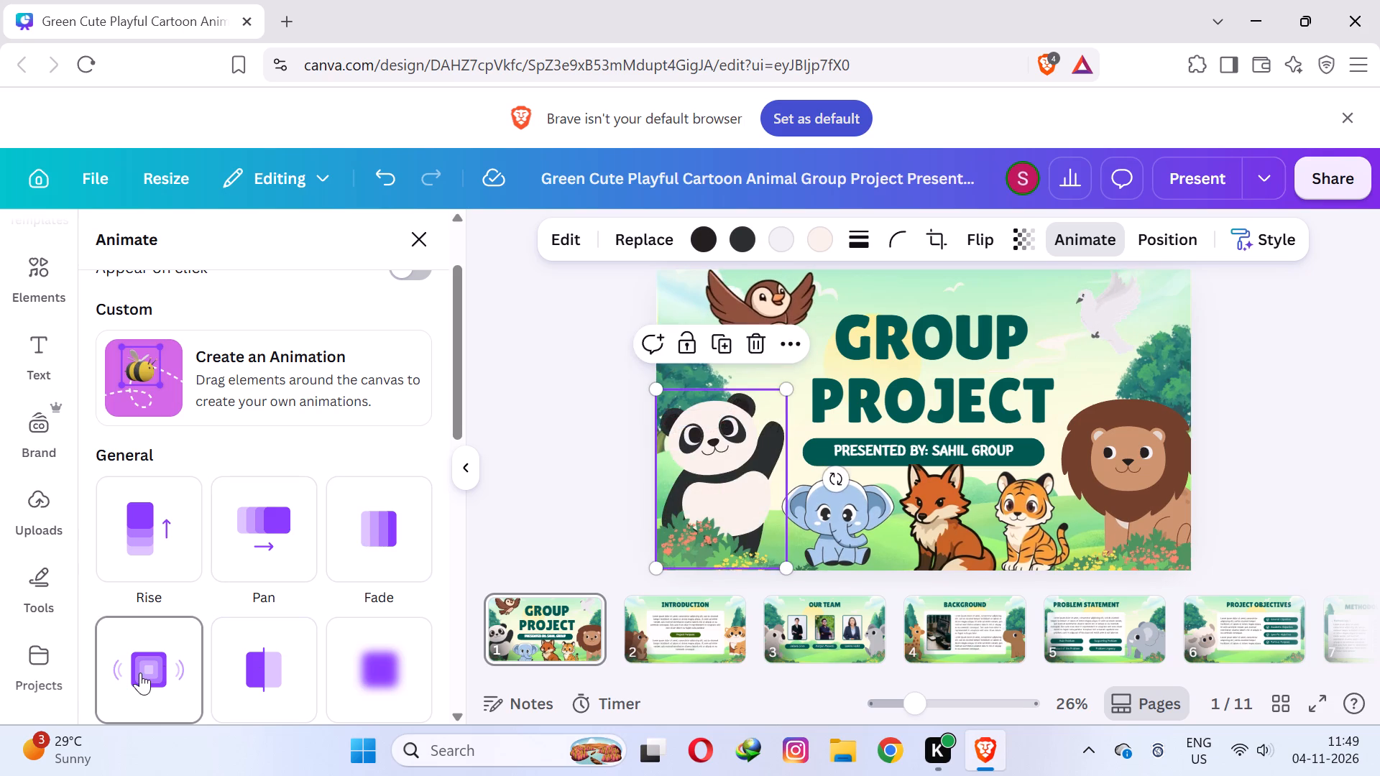
{"action": "left_click", "coordinate": [257, 565]}
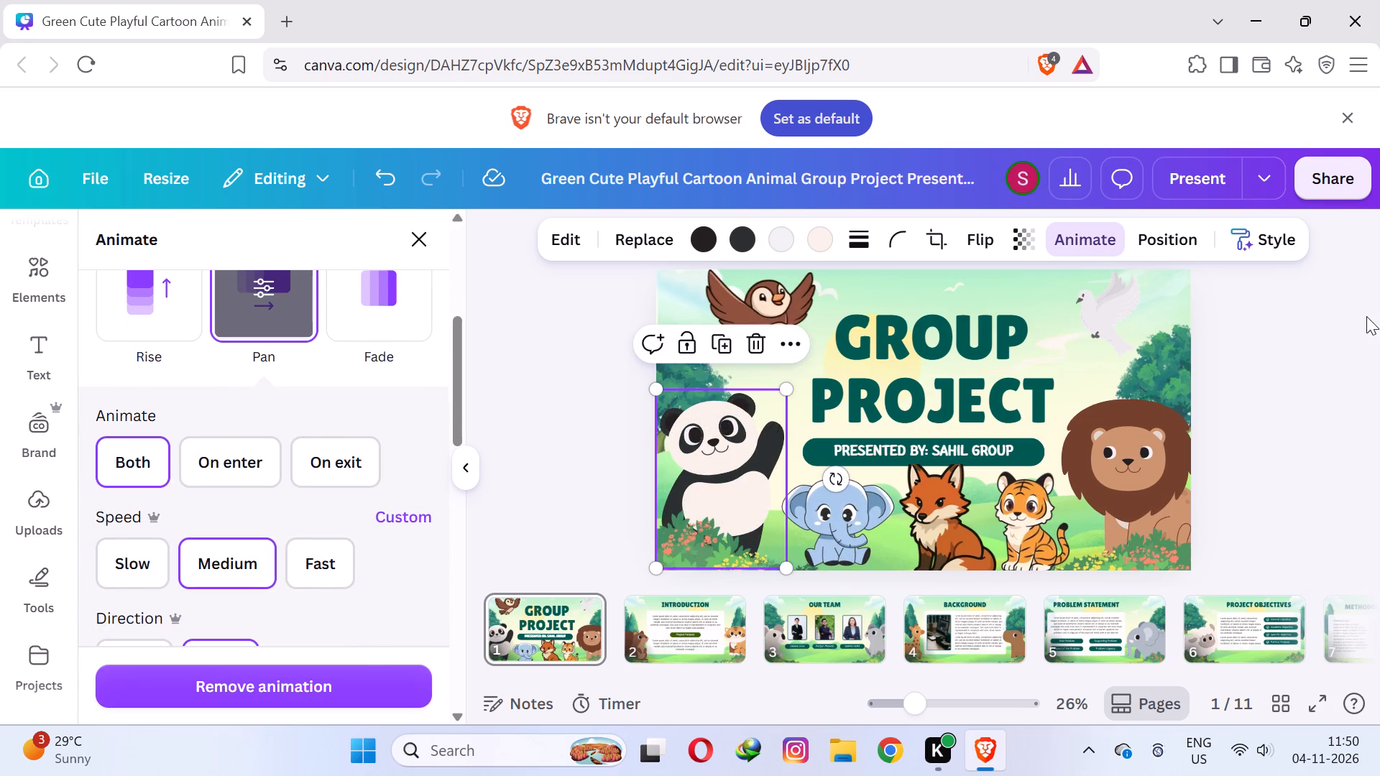
{"action": "left_click", "coordinate": [1362, 316]}
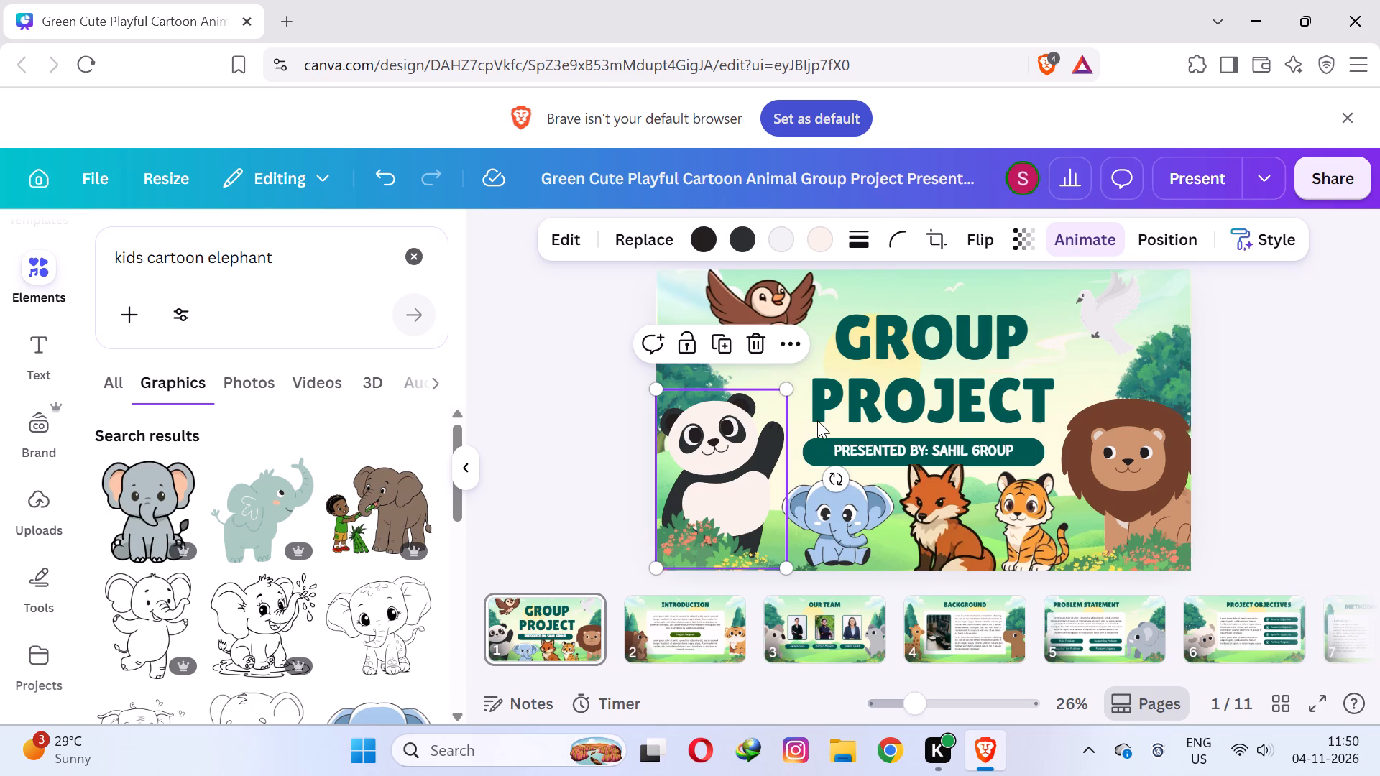
Apply the Drift animation to the blue elephant between the panda and the fox.
{"action": "left_click", "coordinate": [837, 515]}
{"action": "left_click", "coordinate": [1061, 238]}
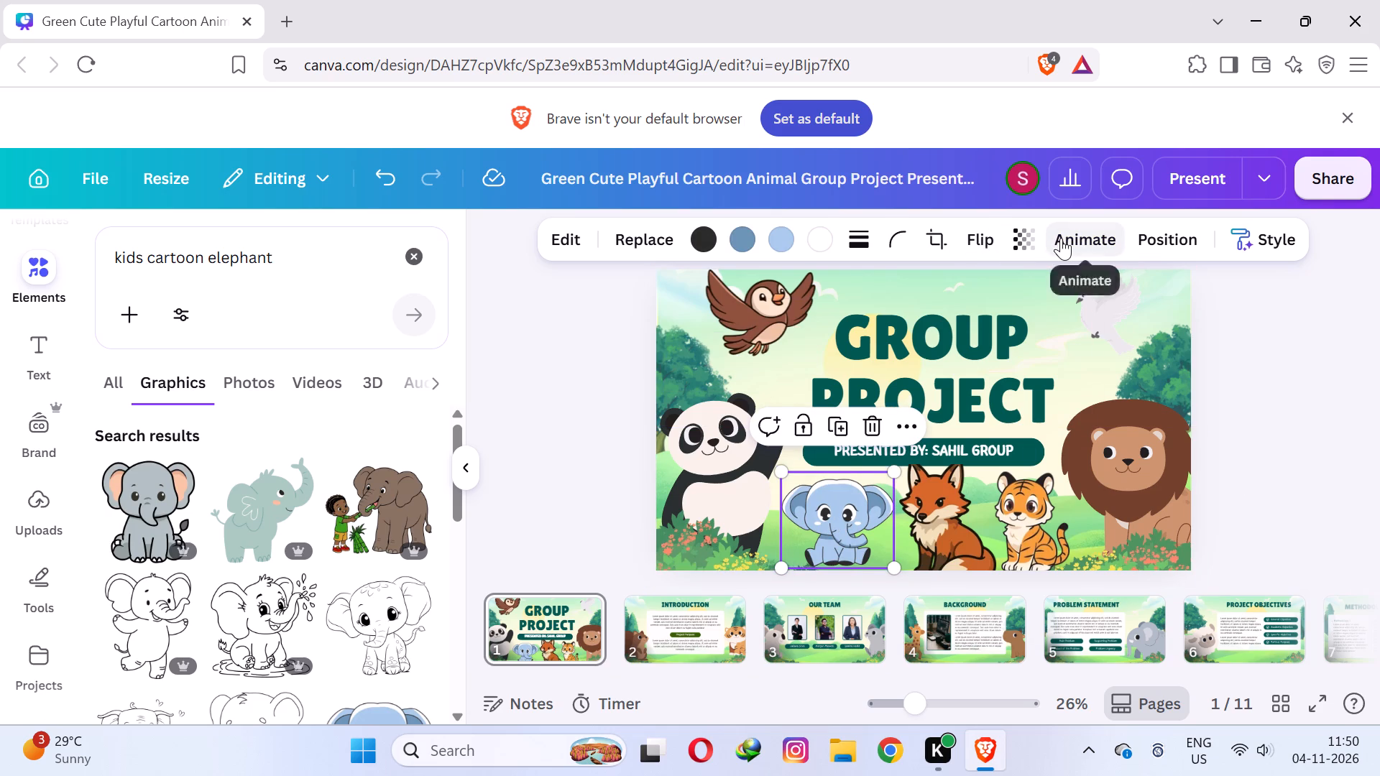
{"action": "scroll", "coordinate": [387, 410], "scroll_direction": "down", "scroll_amount": 2}
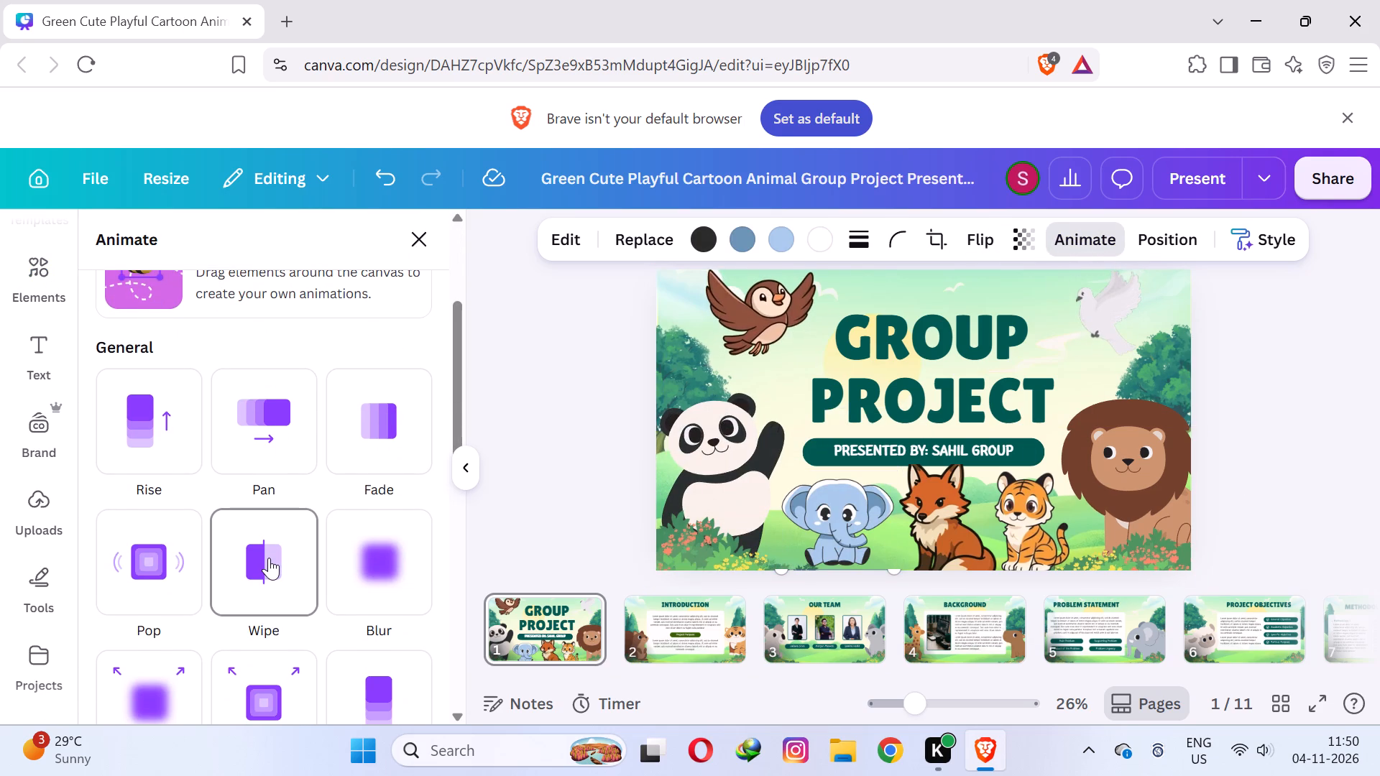
{"action": "scroll", "coordinate": [252, 558], "scroll_direction": "down", "scroll_amount": 1}
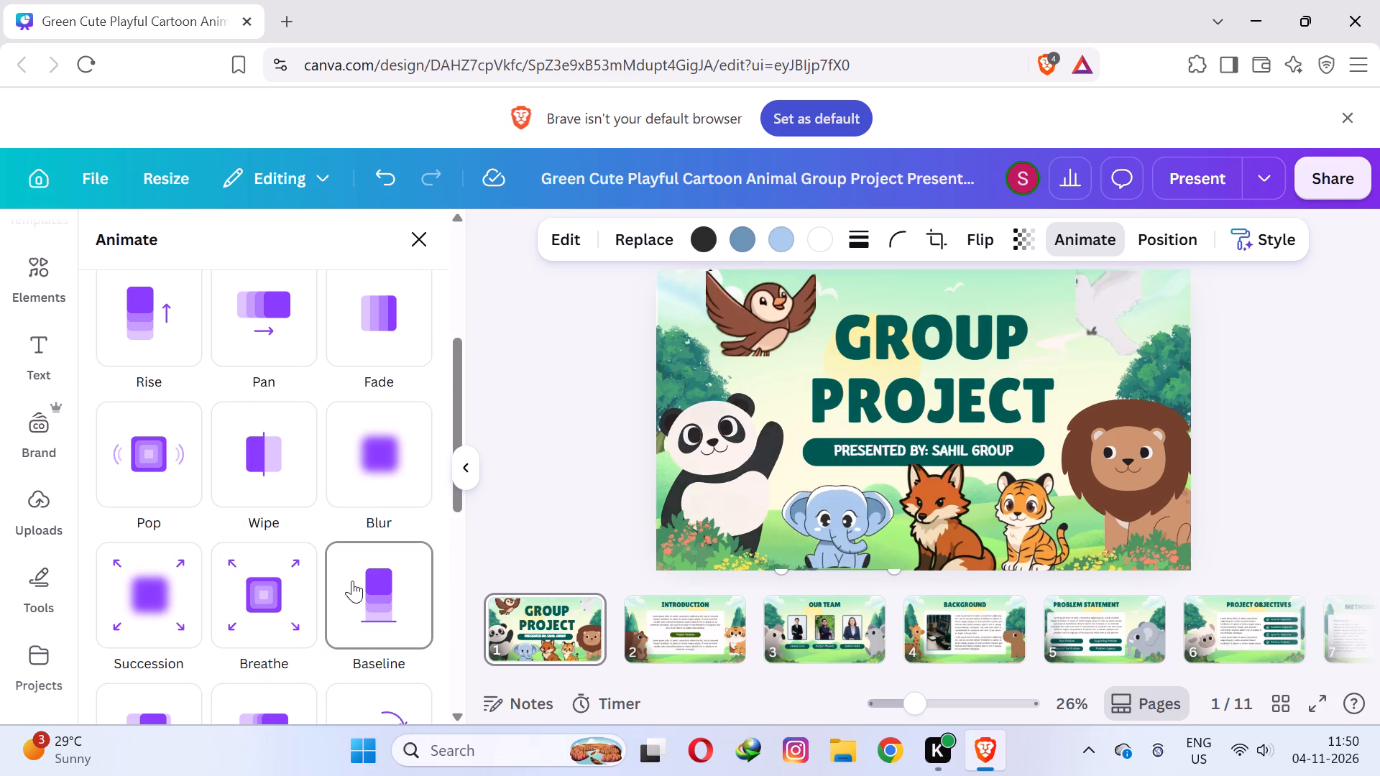
{"action": "scroll", "coordinate": [347, 584], "scroll_direction": "down", "scroll_amount": 1}
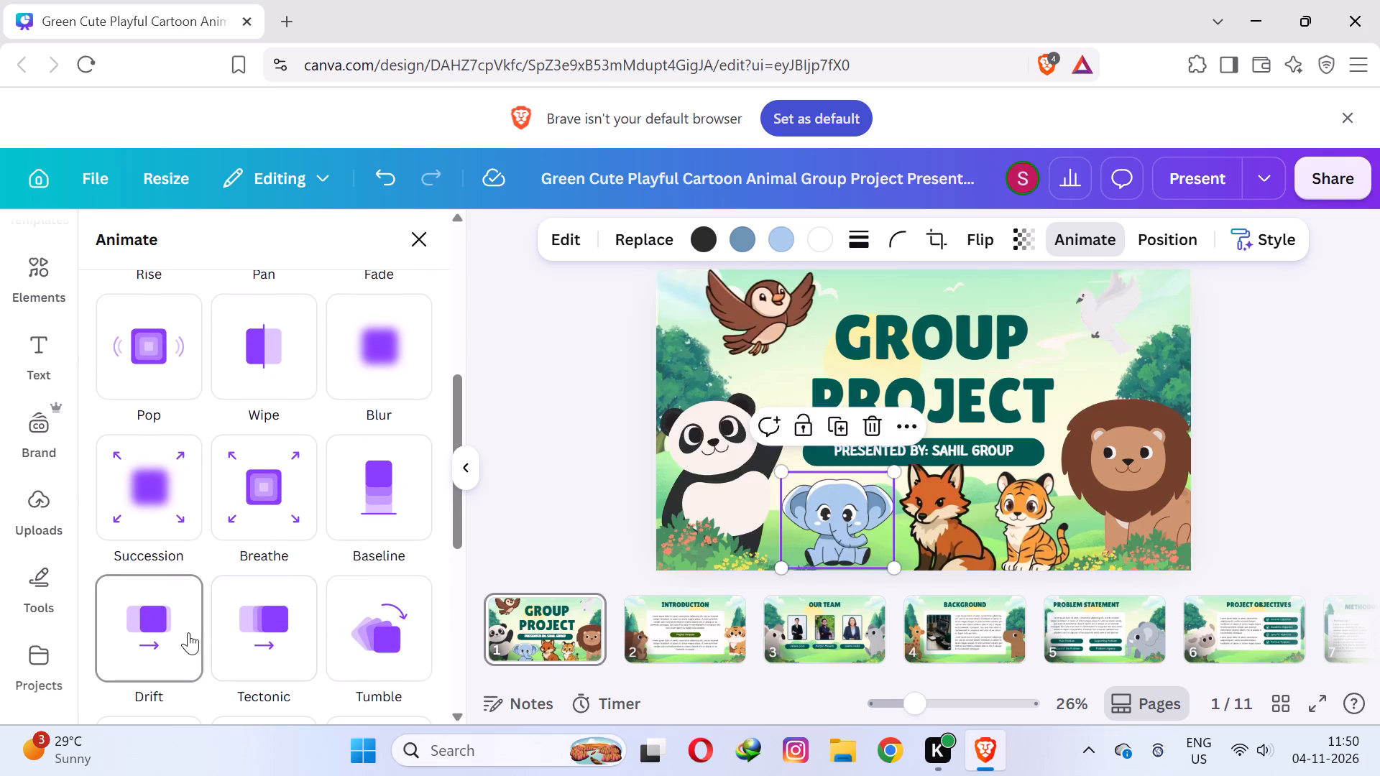
{"action": "left_click", "coordinate": [188, 632]}
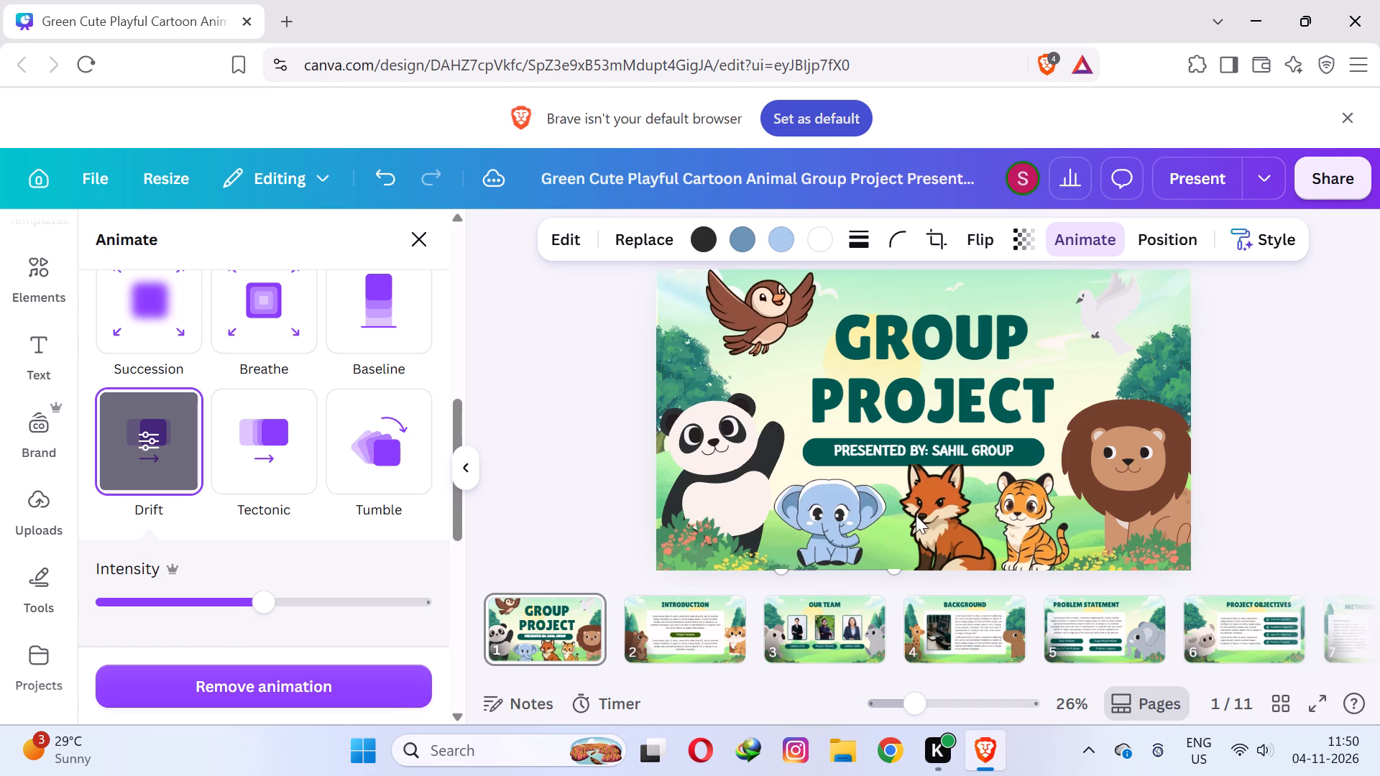
Apply the Ripple photo animation to the fox beside the tiger cub.
{"action": "left_click", "coordinate": [916, 514]}
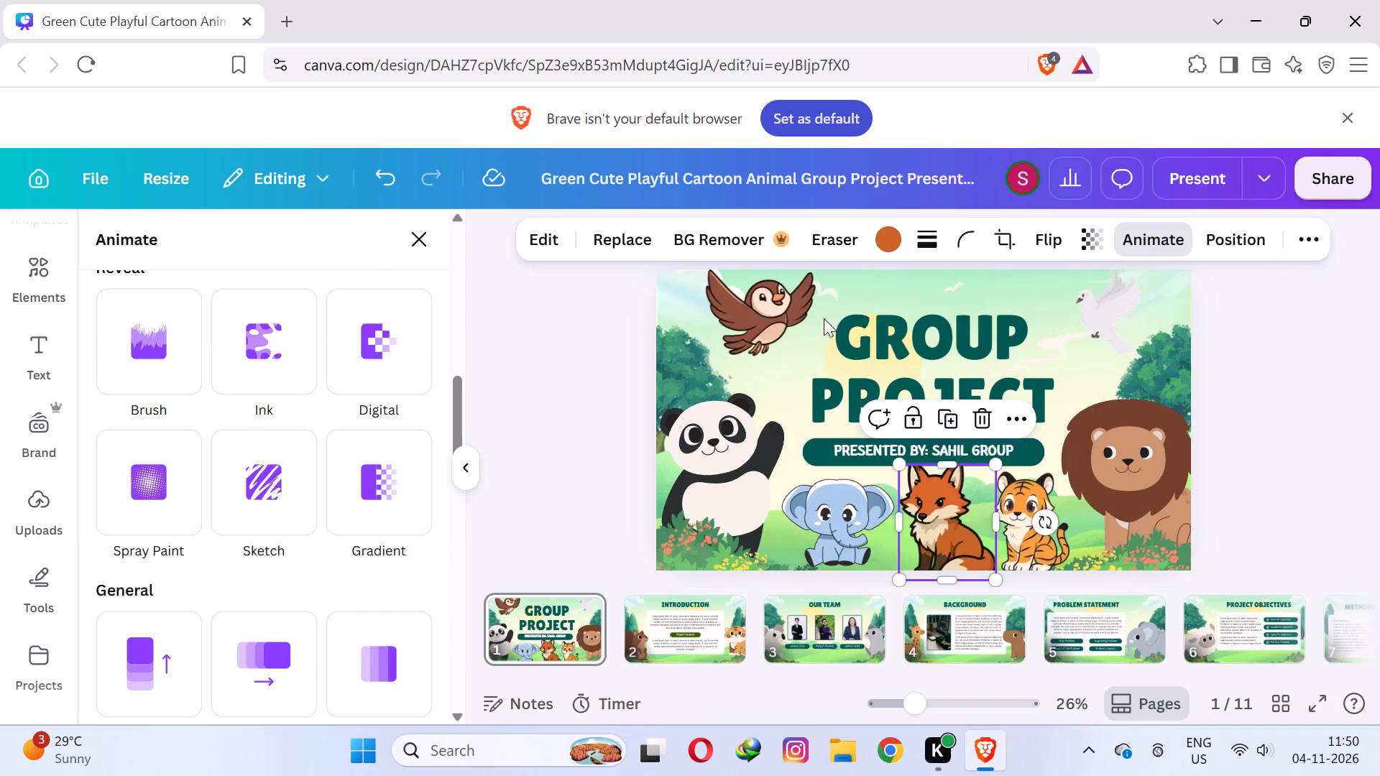
{"action": "left_click", "coordinate": [1134, 236]}
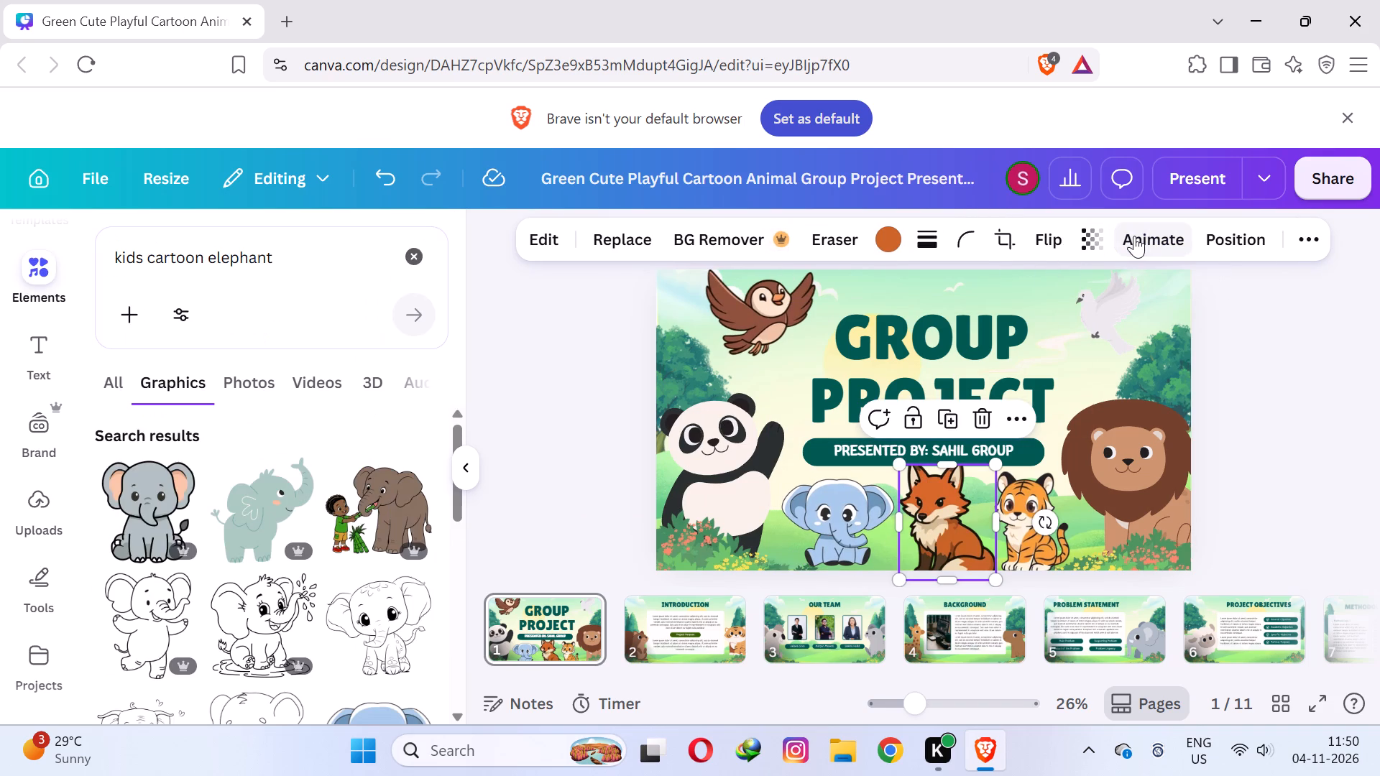
{"action": "scroll", "coordinate": [239, 535], "scroll_direction": "down", "scroll_amount": 2}
{"action": "scroll", "coordinate": [995, 448], "scroll_direction": "up", "scroll_amount": 2}
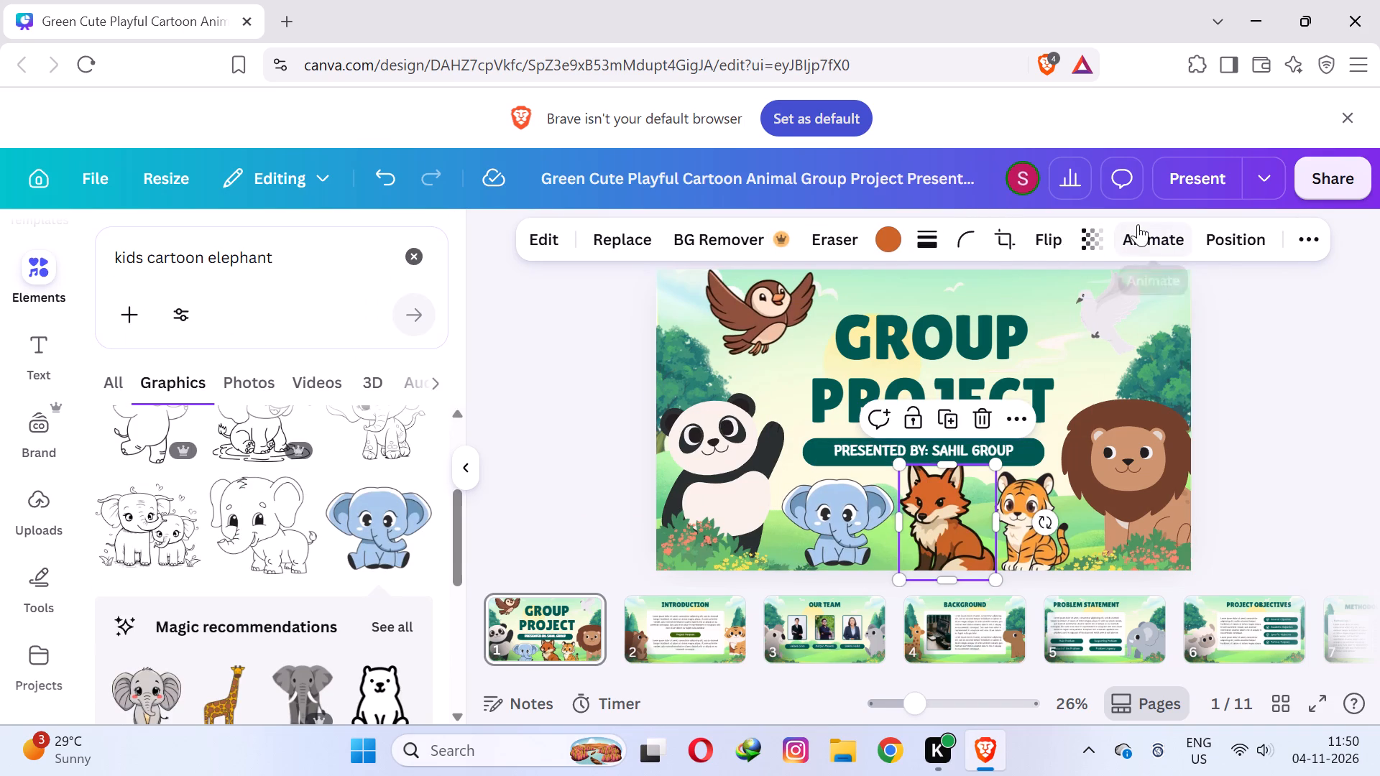
{"action": "left_click", "coordinate": [1140, 249]}
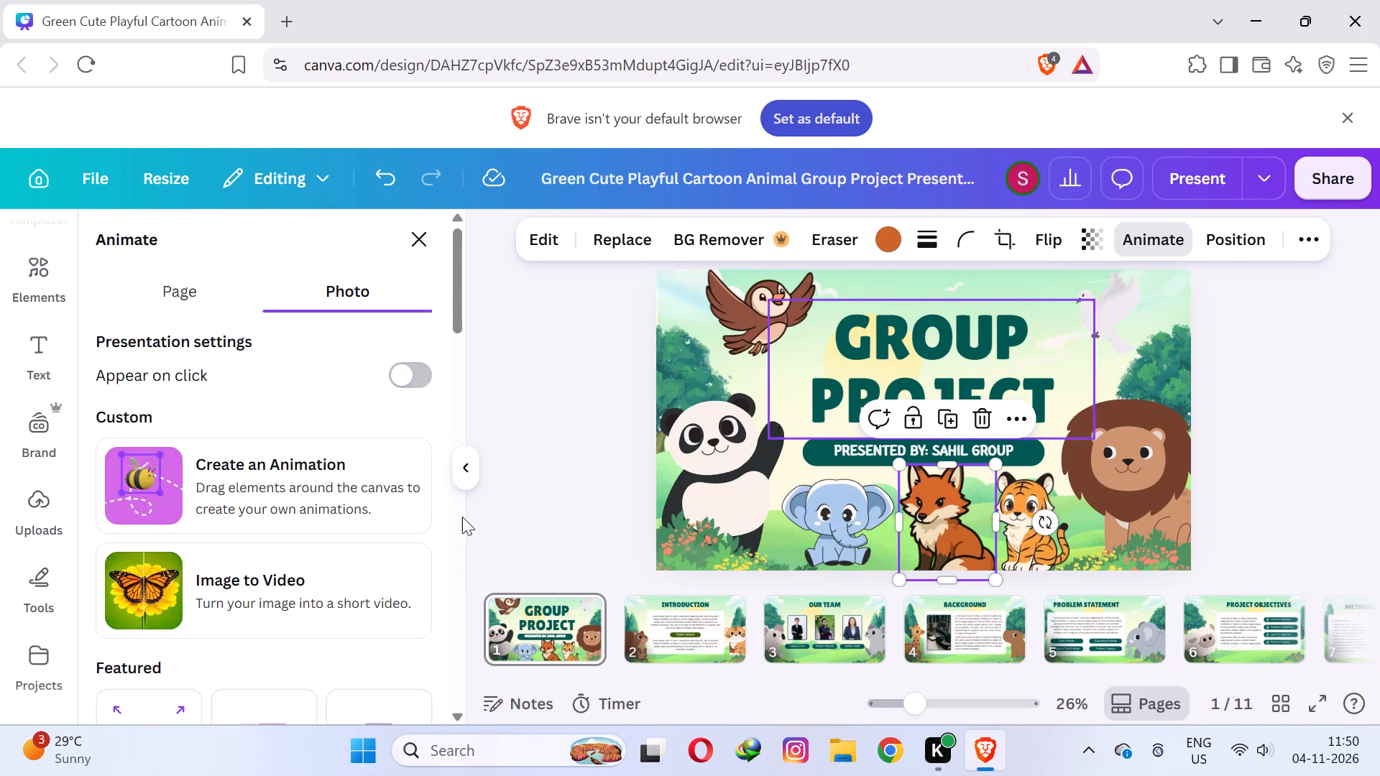
{"action": "scroll", "coordinate": [144, 600], "scroll_direction": "down", "scroll_amount": 4}
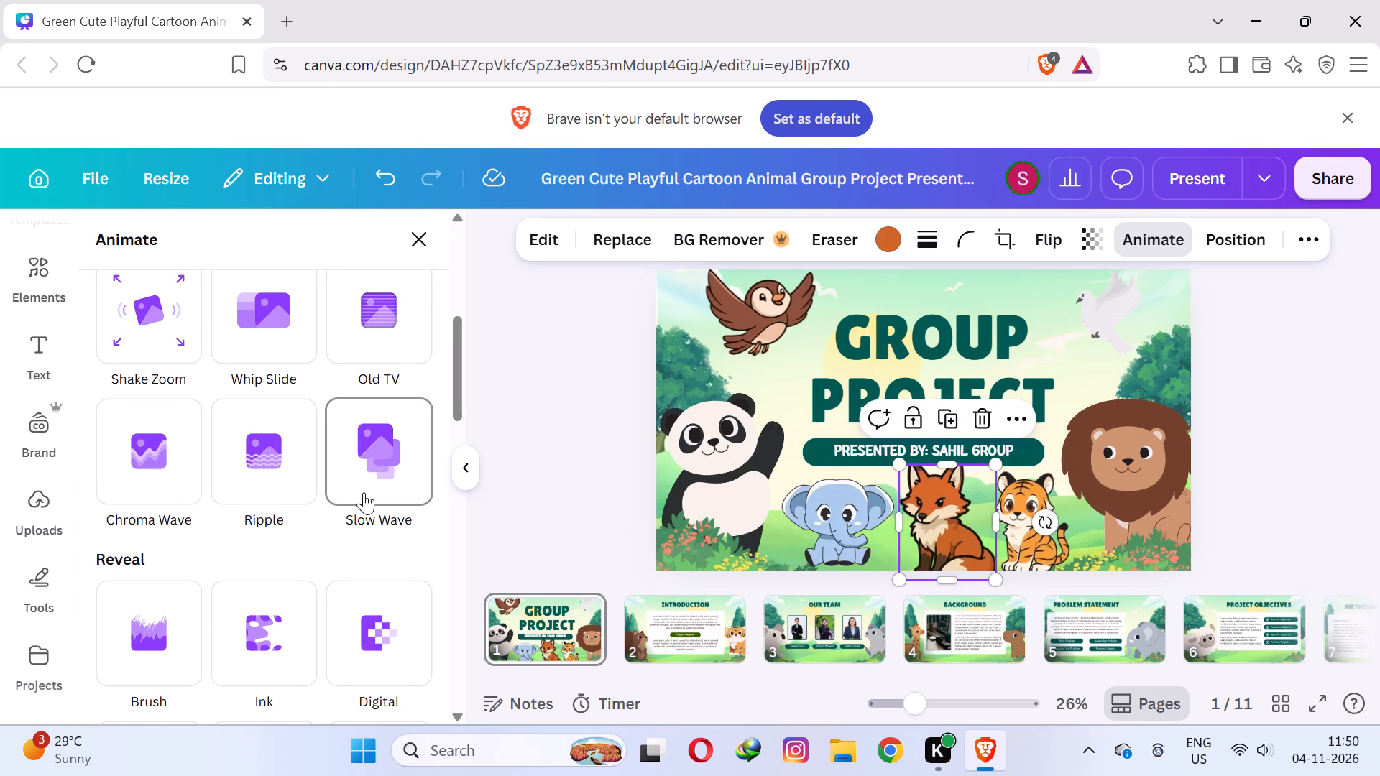
{"action": "left_click", "coordinate": [257, 472]}
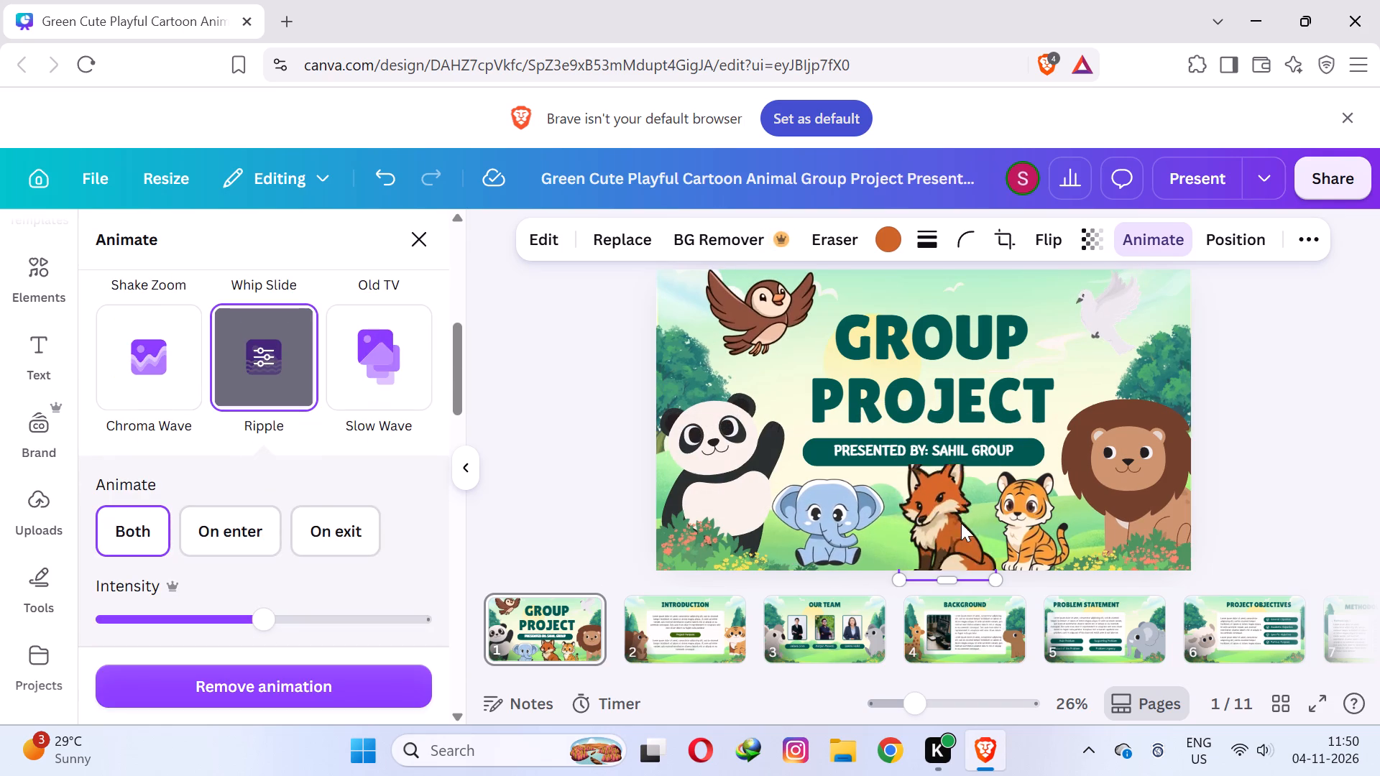
Apply the Succession animation to the lion on the cover slide.
{"action": "left_click", "coordinate": [1156, 435]}
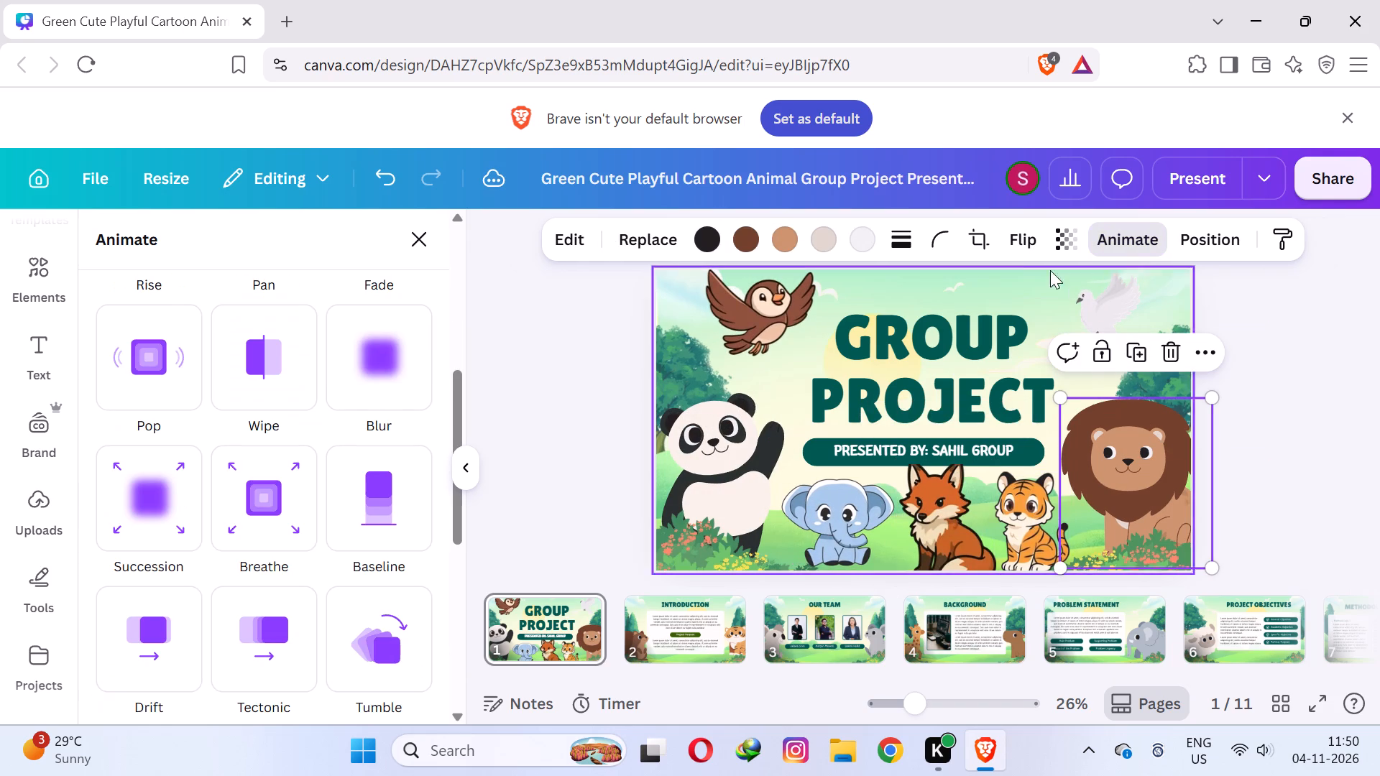
{"action": "left_click", "coordinate": [1123, 248]}
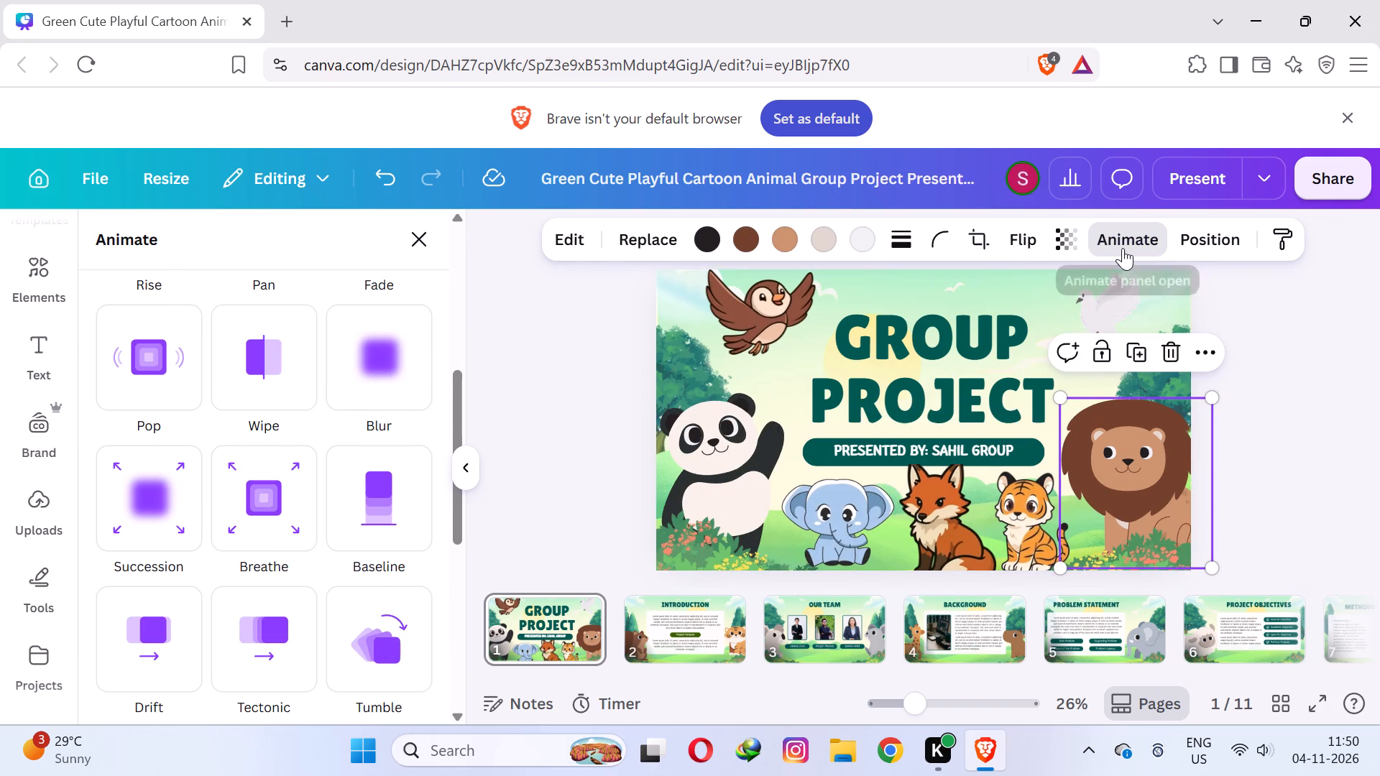
{"action": "left_click", "coordinate": [1110, 460]}
{"action": "left_click", "coordinate": [1105, 442]}
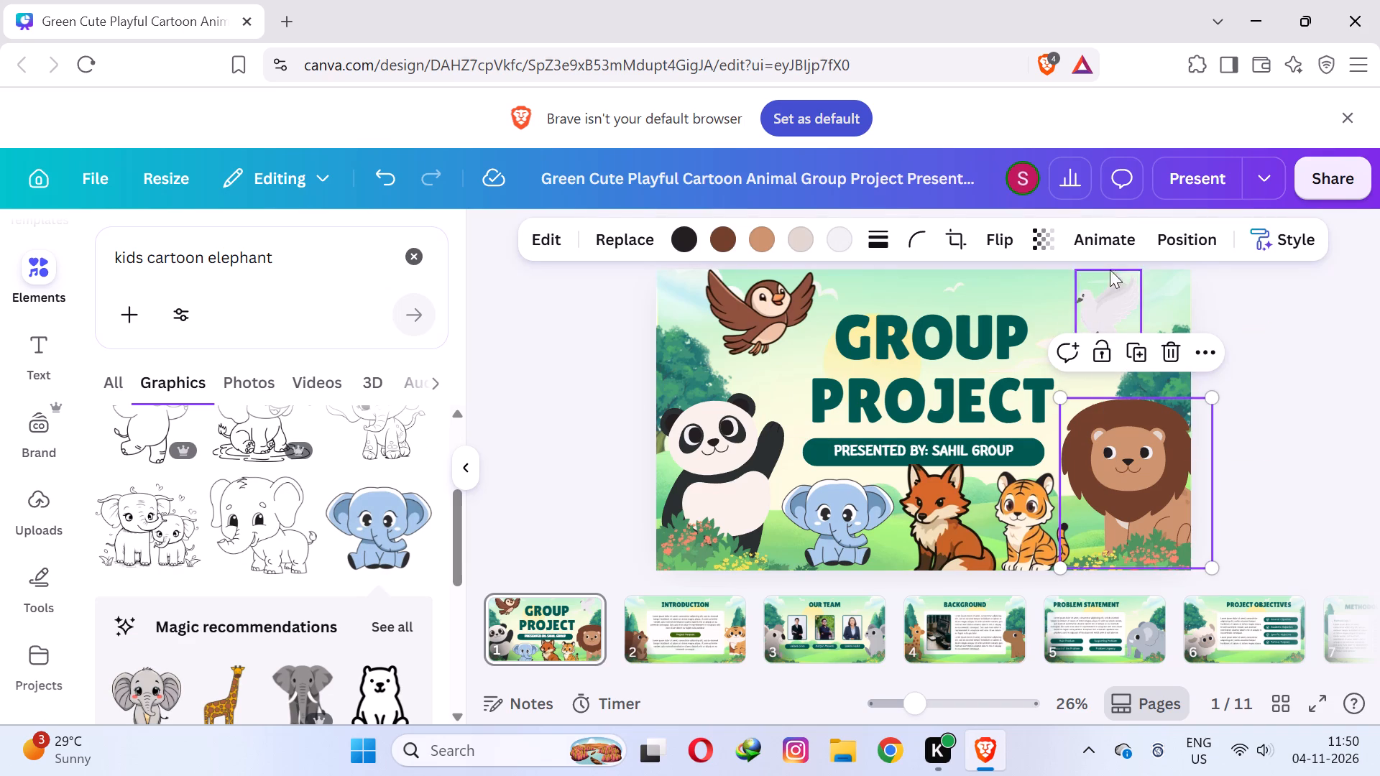
{"action": "left_click", "coordinate": [1111, 248]}
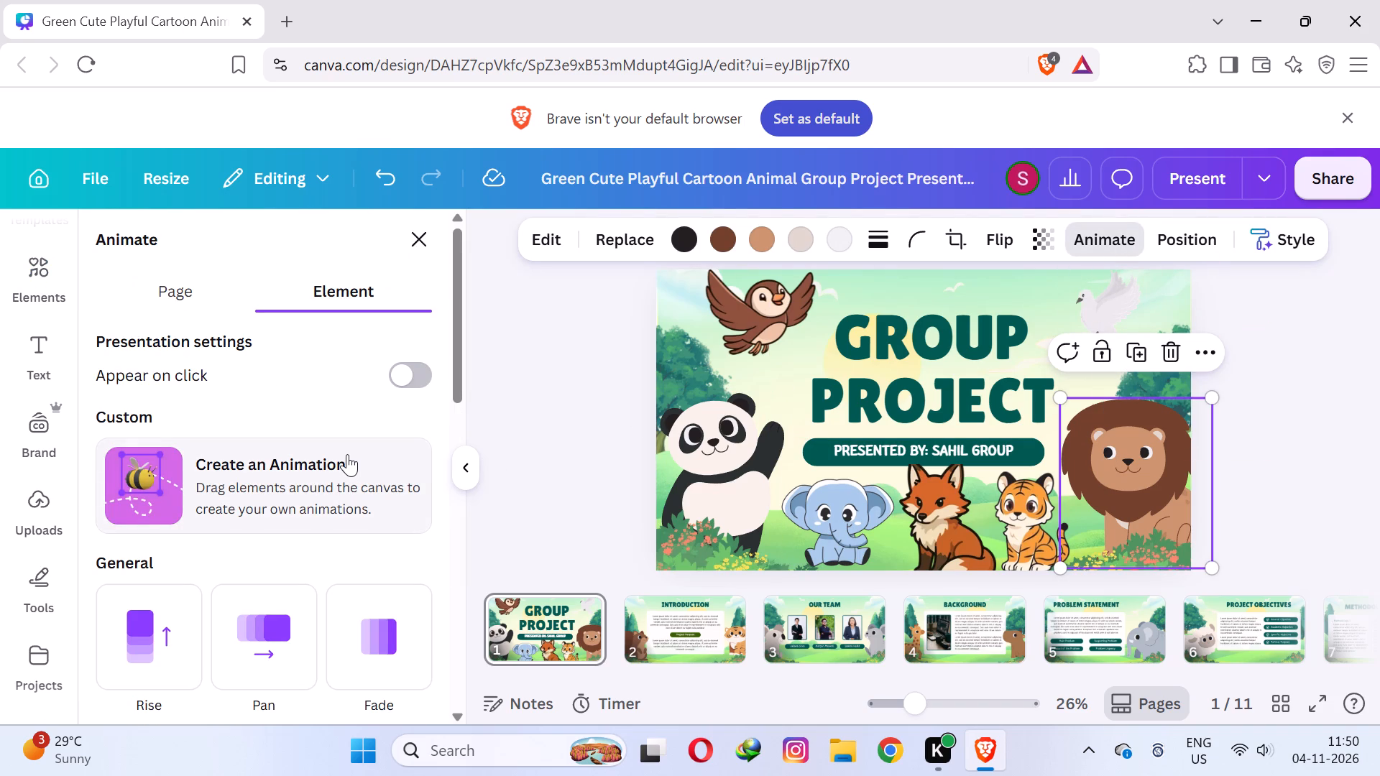
{"action": "scroll", "coordinate": [347, 454], "scroll_direction": "down", "scroll_amount": 6}
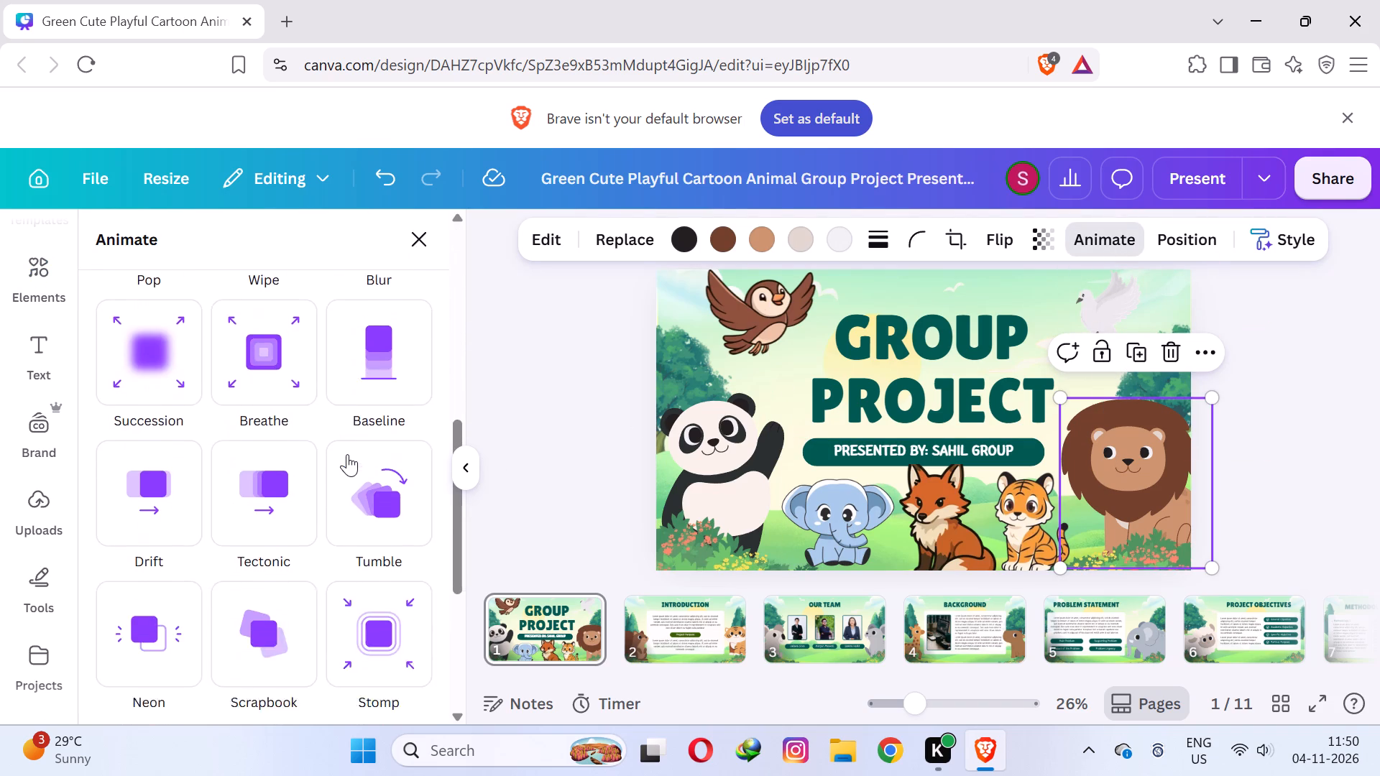
{"action": "scroll", "coordinate": [347, 454], "scroll_direction": "down", "scroll_amount": 2}
{"action": "scroll", "coordinate": [344, 456], "scroll_direction": "up", "scroll_amount": 8}
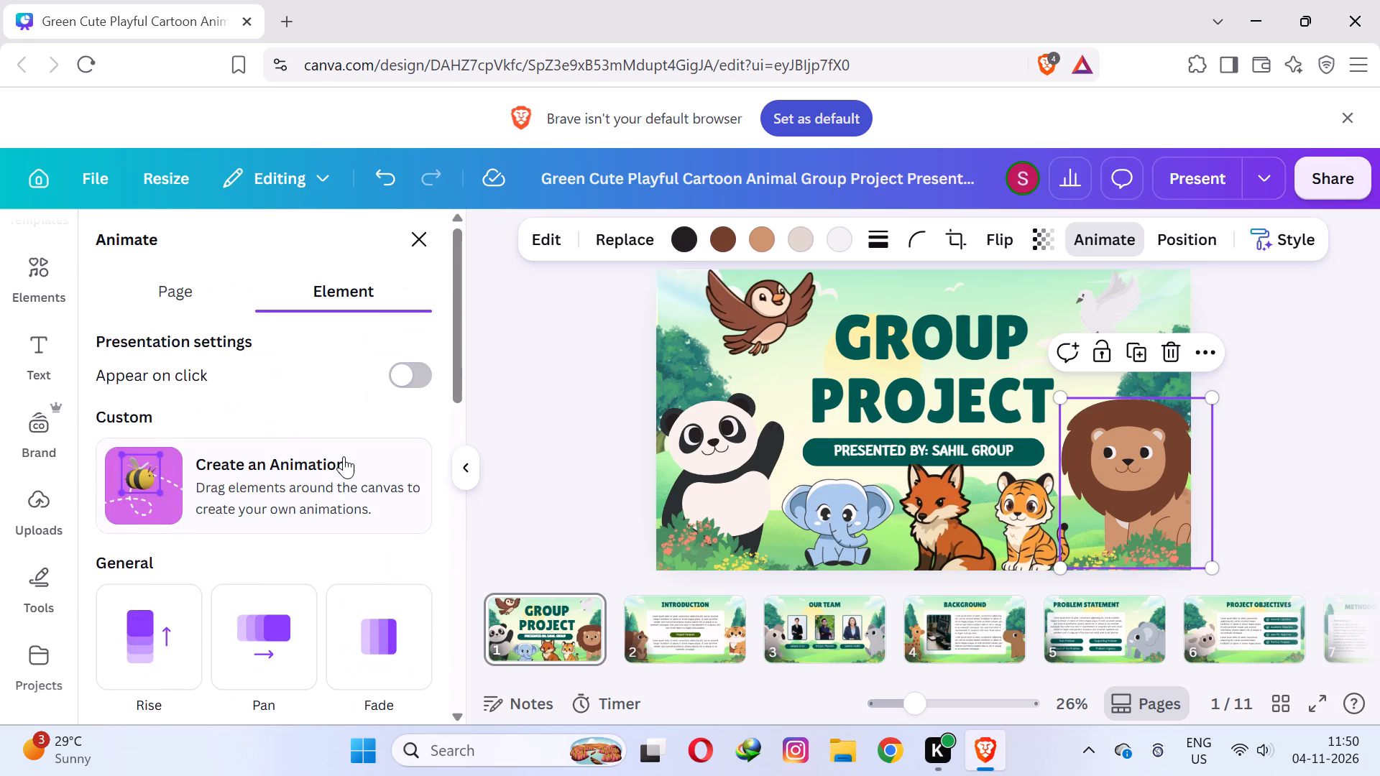
{"action": "scroll", "coordinate": [344, 456], "scroll_direction": "up", "scroll_amount": 2}
{"action": "scroll", "coordinate": [193, 422], "scroll_direction": "down", "scroll_amount": 3}
{"action": "scroll", "coordinate": [251, 440], "scroll_direction": "down", "scroll_amount": 1}
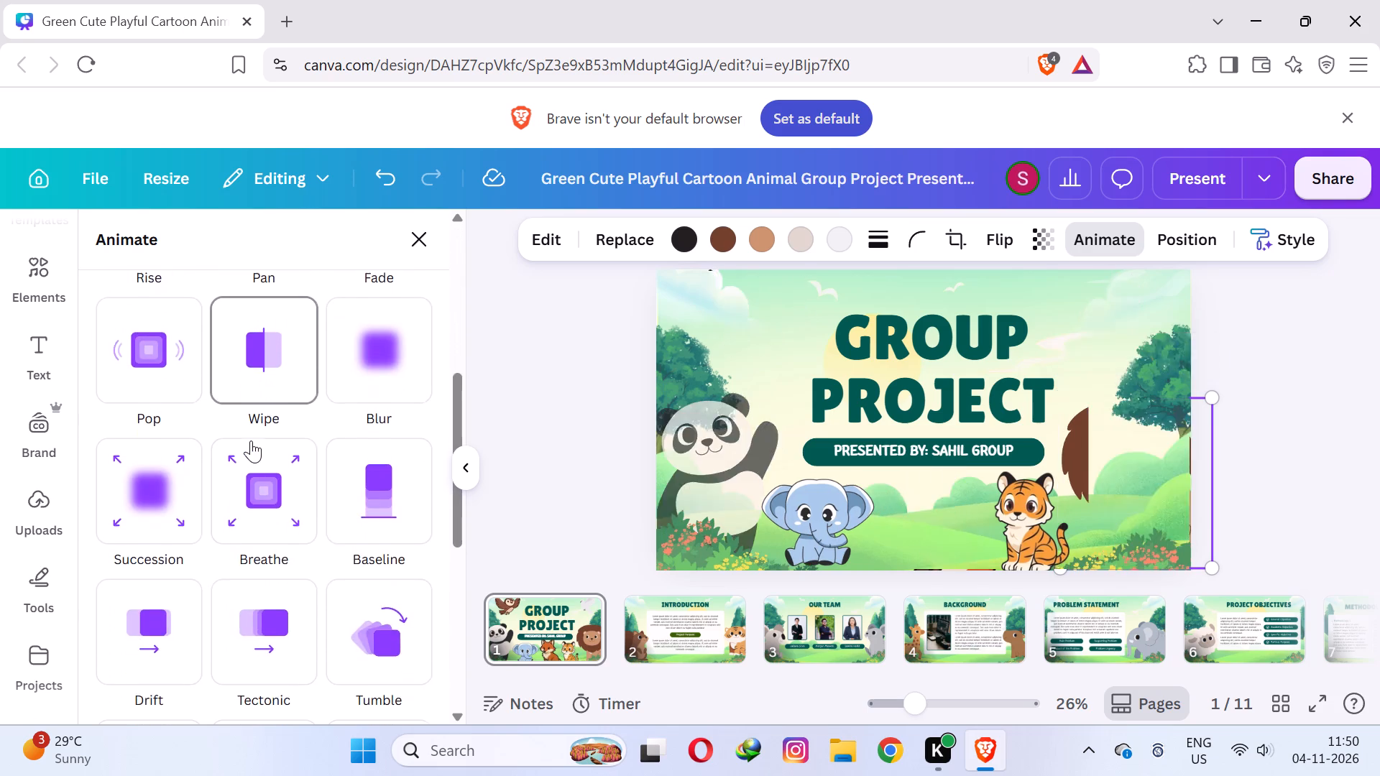
{"action": "scroll", "coordinate": [251, 440], "scroll_direction": "down", "scroll_amount": 4}
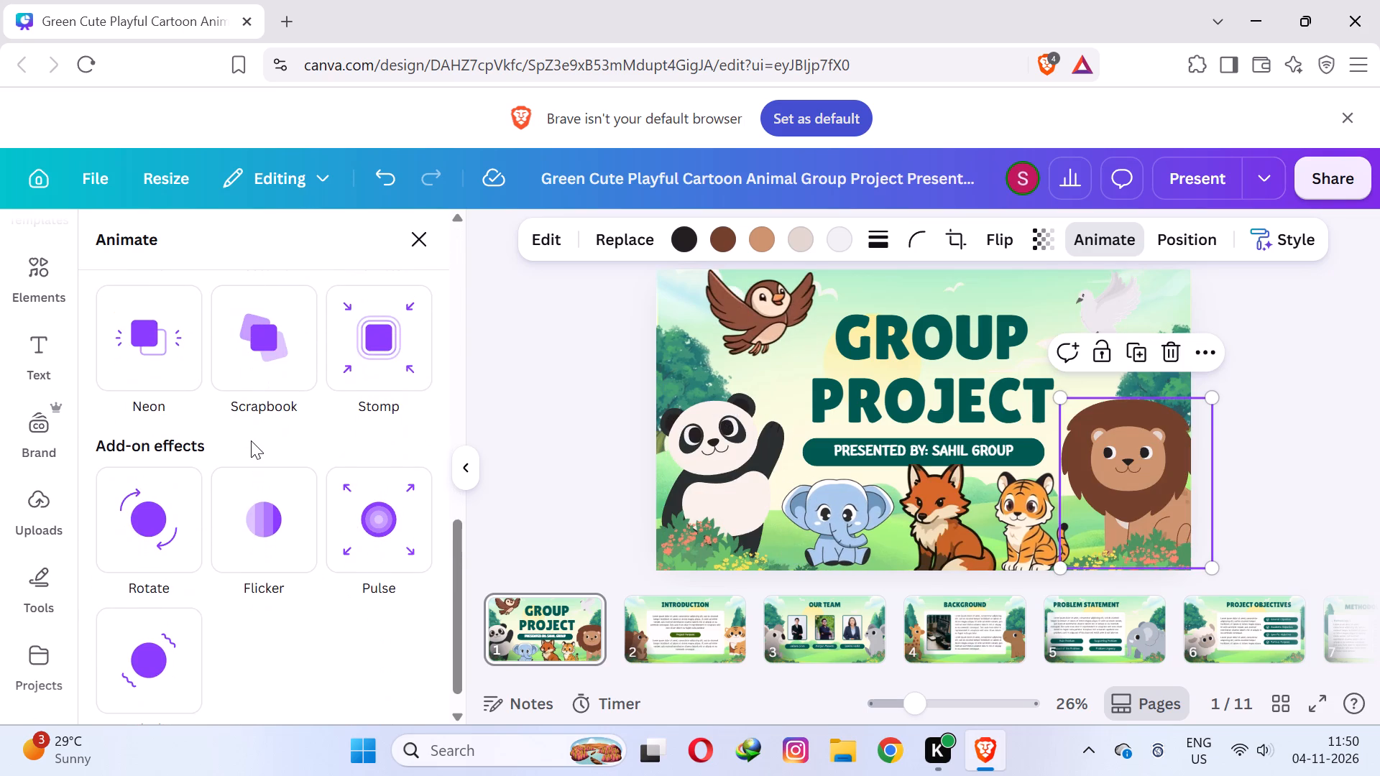
{"action": "scroll", "coordinate": [251, 440], "scroll_direction": "down", "scroll_amount": 2}
{"action": "scroll", "coordinate": [387, 528], "scroll_direction": "up", "scroll_amount": 1}
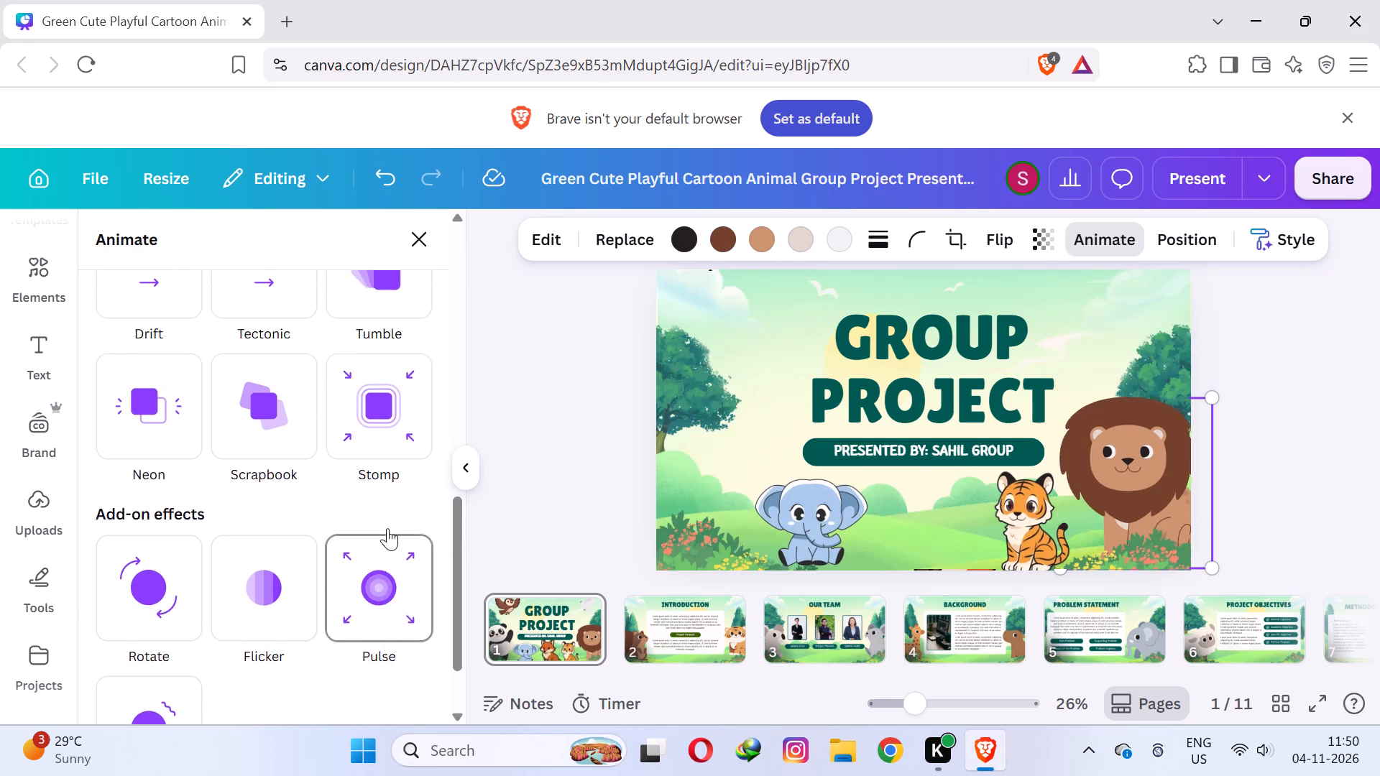
{"action": "scroll", "coordinate": [386, 528], "scroll_direction": "up", "scroll_amount": 1}
{"action": "scroll", "coordinate": [118, 523], "scroll_direction": "up", "scroll_amount": 2}
{"action": "scroll", "coordinate": [135, 415], "scroll_direction": "up", "scroll_amount": 5}
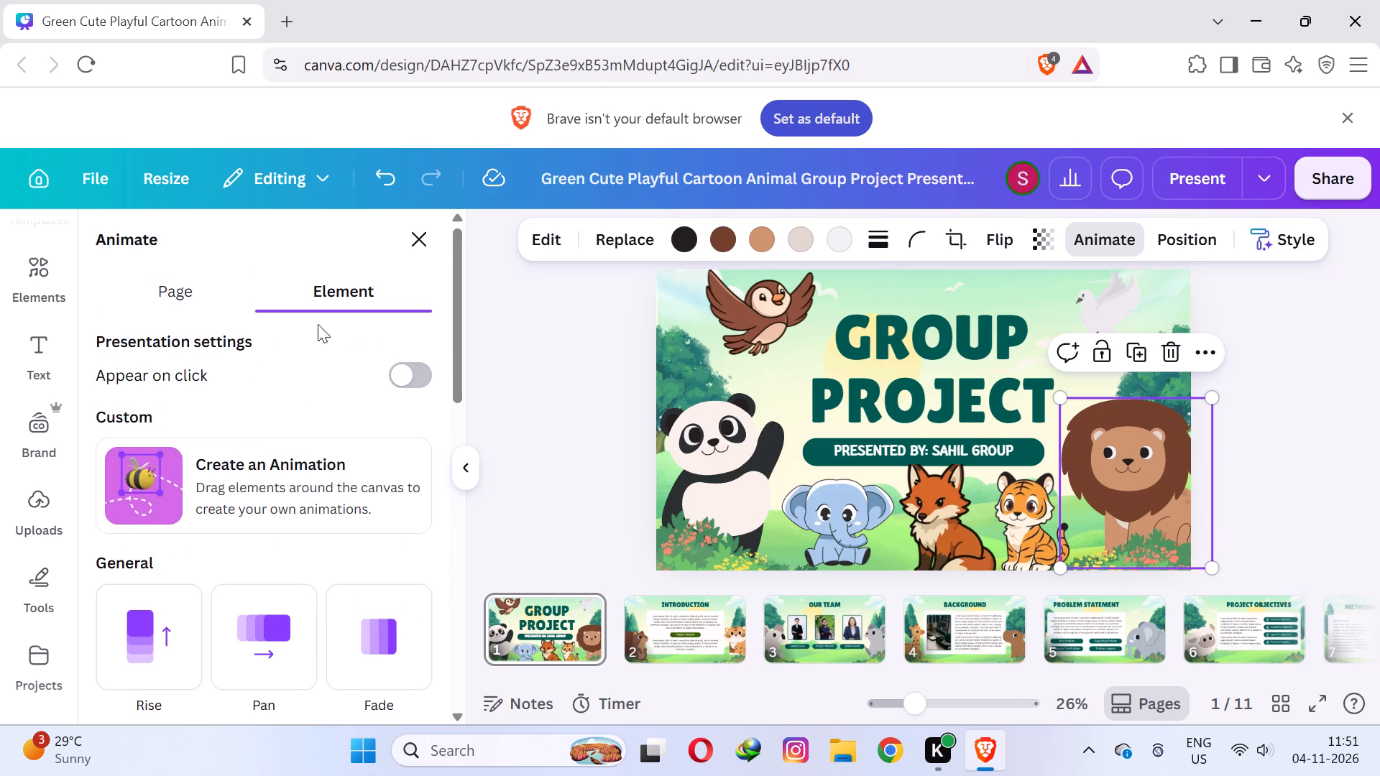
{"action": "scroll", "coordinate": [307, 333], "scroll_direction": "down", "scroll_amount": 2}
{"action": "scroll", "coordinate": [451, 332], "scroll_direction": "down", "scroll_amount": 2}
{"action": "left_click", "coordinate": [164, 484]}
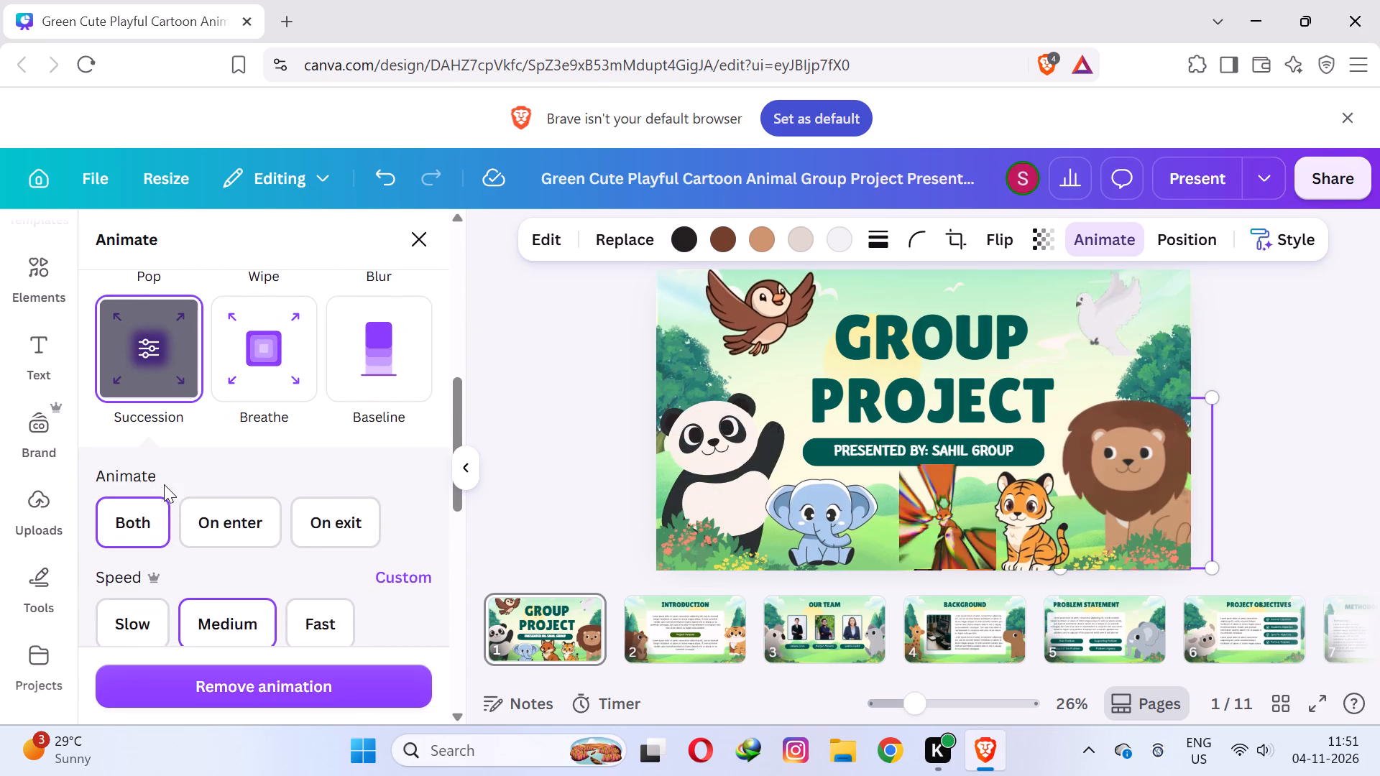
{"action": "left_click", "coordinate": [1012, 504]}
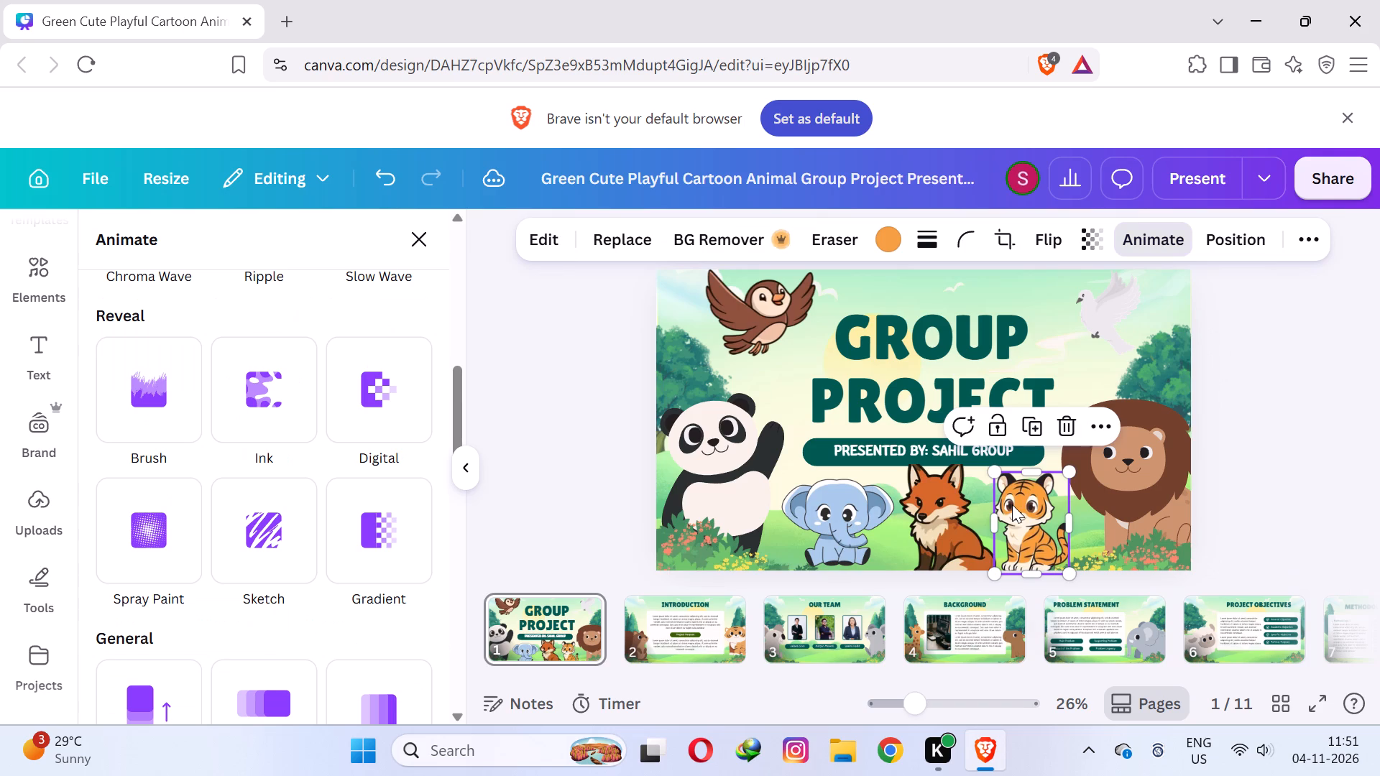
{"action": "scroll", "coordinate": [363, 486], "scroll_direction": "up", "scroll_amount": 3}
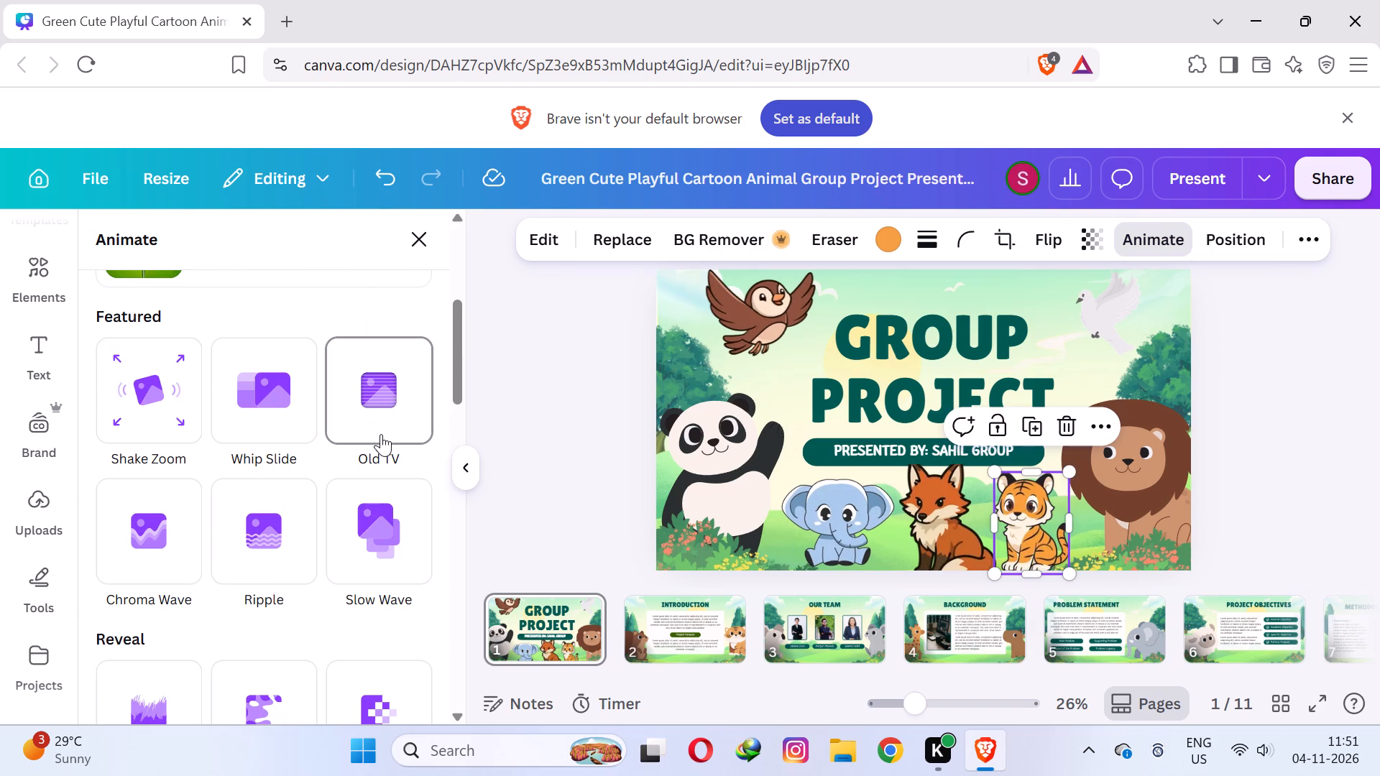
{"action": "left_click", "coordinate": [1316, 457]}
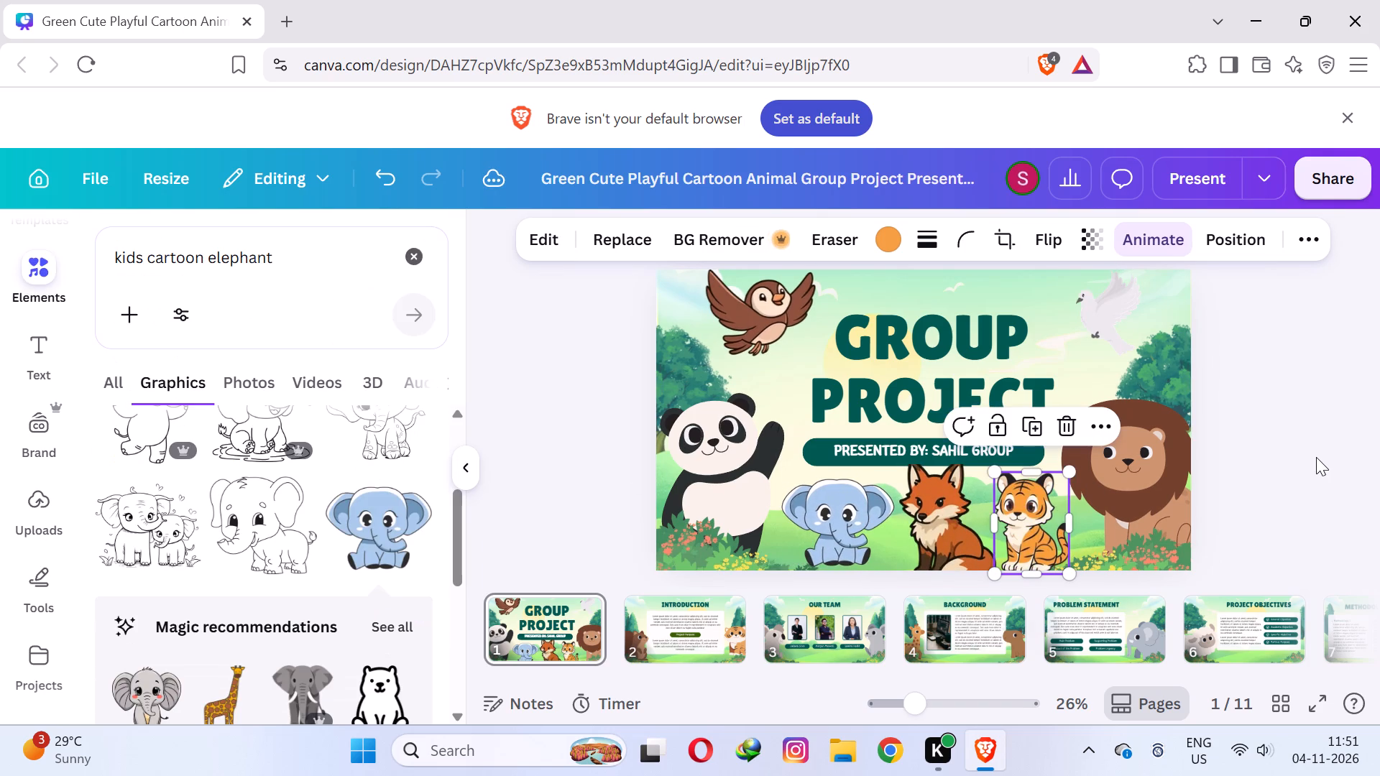
On the Introduction slide, replace the placeholder paragraph above Project Purpose with the greeting "hello, children".
{"action": "left_click", "coordinate": [704, 624]}
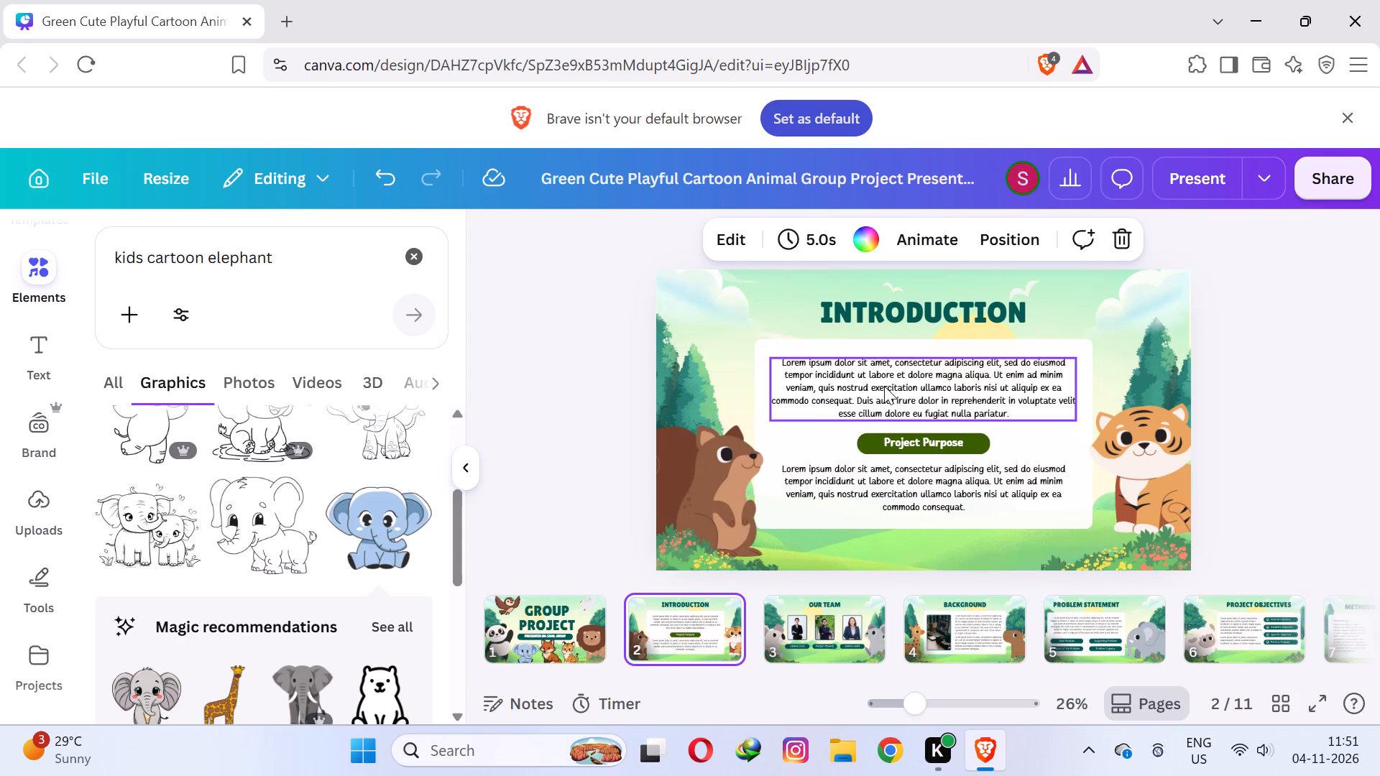
{"action": "triple_click", "coordinate": [995, 383]}
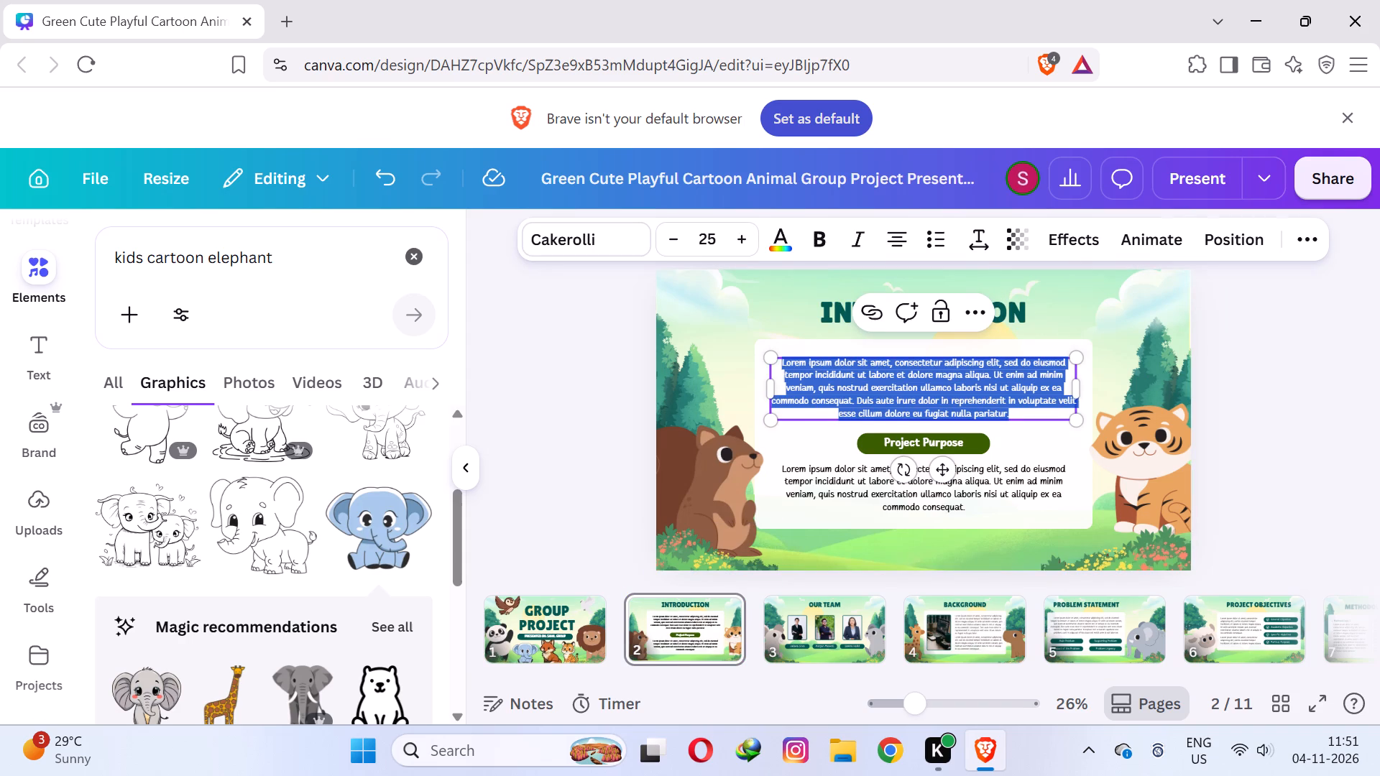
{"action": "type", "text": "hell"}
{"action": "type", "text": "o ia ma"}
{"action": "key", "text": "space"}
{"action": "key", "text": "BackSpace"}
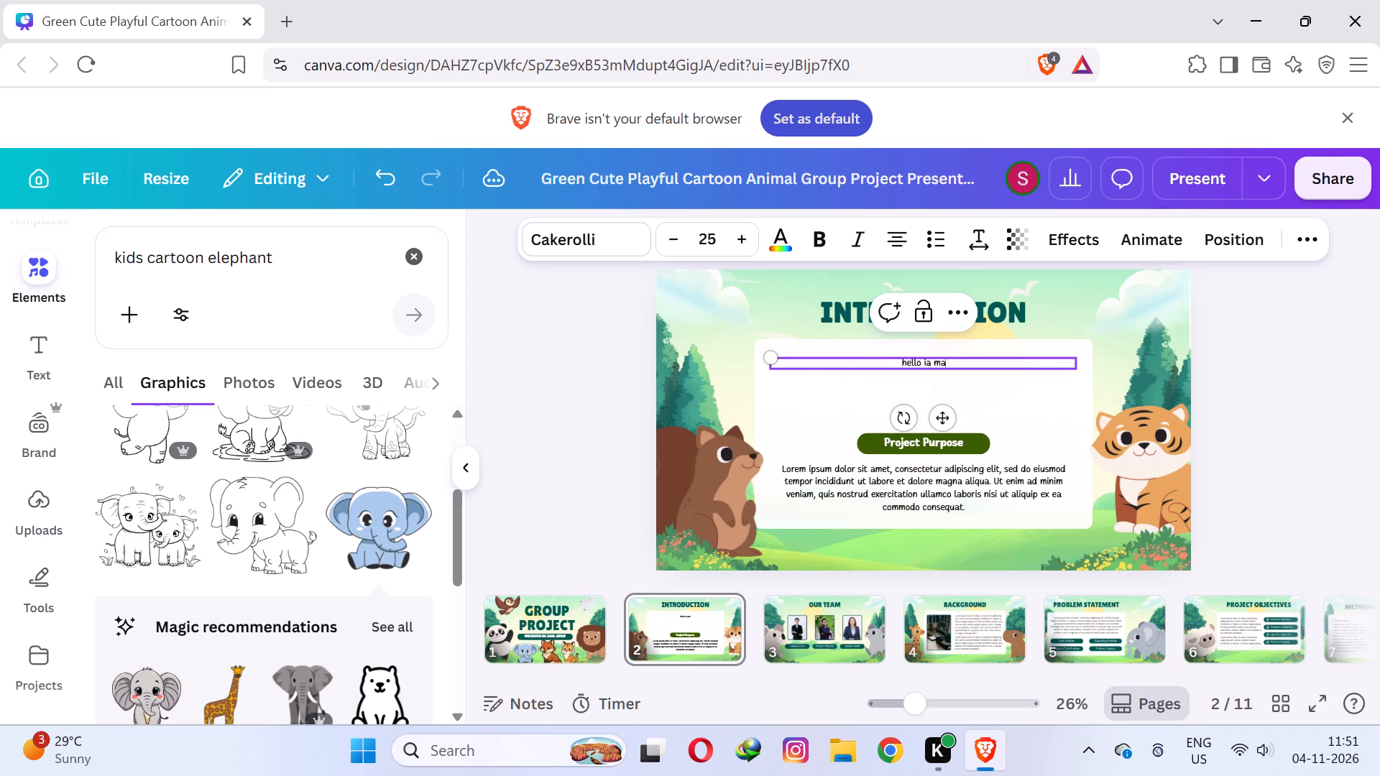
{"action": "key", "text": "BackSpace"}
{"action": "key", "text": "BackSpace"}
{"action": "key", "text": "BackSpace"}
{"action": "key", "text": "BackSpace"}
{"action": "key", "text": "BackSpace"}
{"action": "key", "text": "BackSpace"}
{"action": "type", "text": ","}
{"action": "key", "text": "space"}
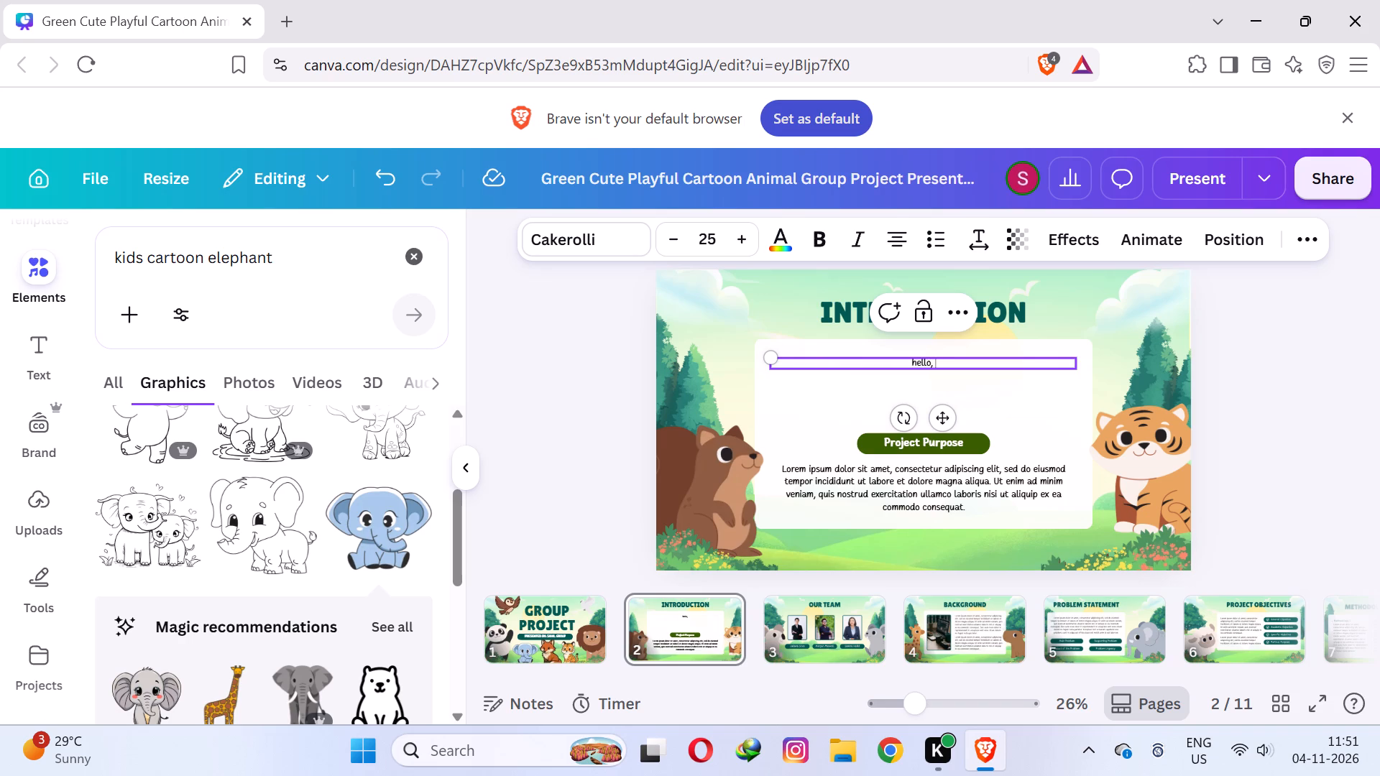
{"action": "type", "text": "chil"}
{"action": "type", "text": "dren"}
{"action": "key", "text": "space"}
Continue the introduction paragraph with "my name is", the presenter's name and a comma, followed by "i make a cartoon story".
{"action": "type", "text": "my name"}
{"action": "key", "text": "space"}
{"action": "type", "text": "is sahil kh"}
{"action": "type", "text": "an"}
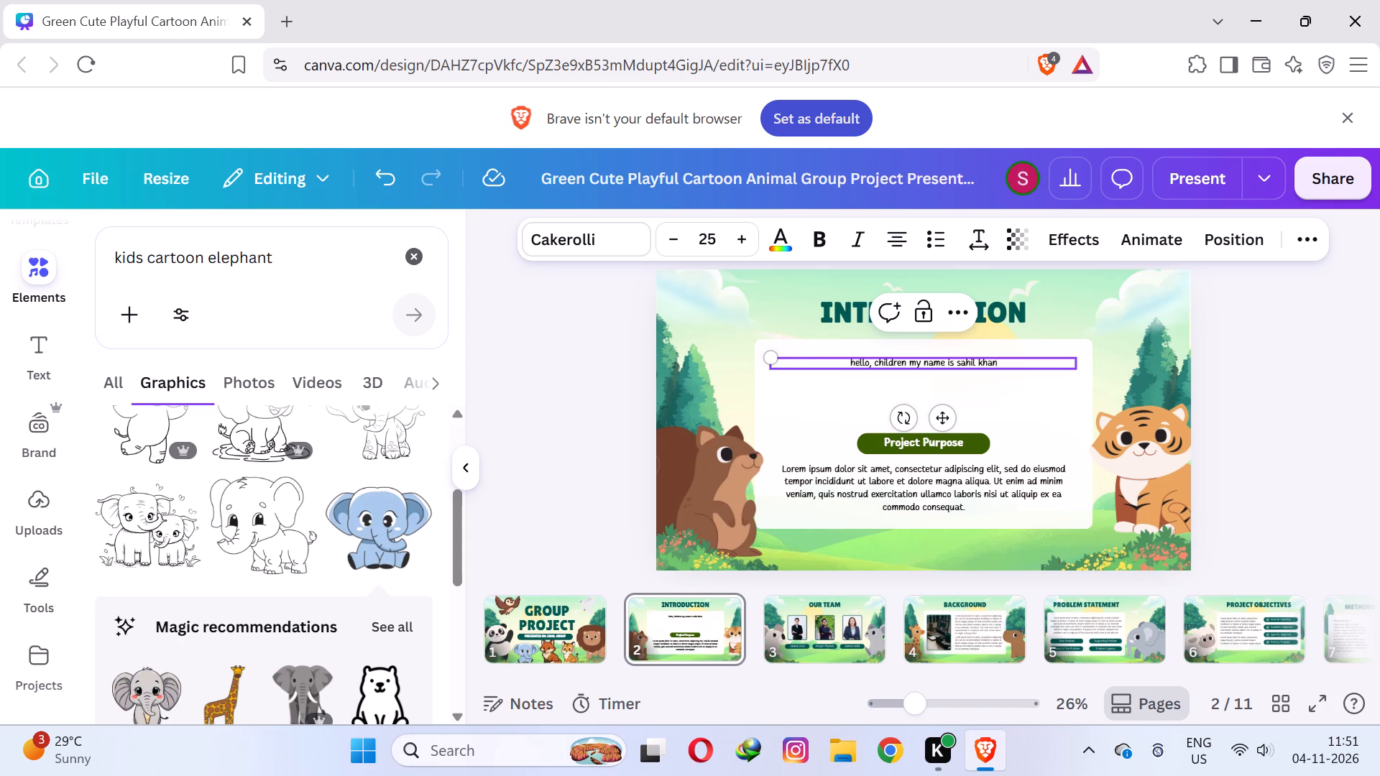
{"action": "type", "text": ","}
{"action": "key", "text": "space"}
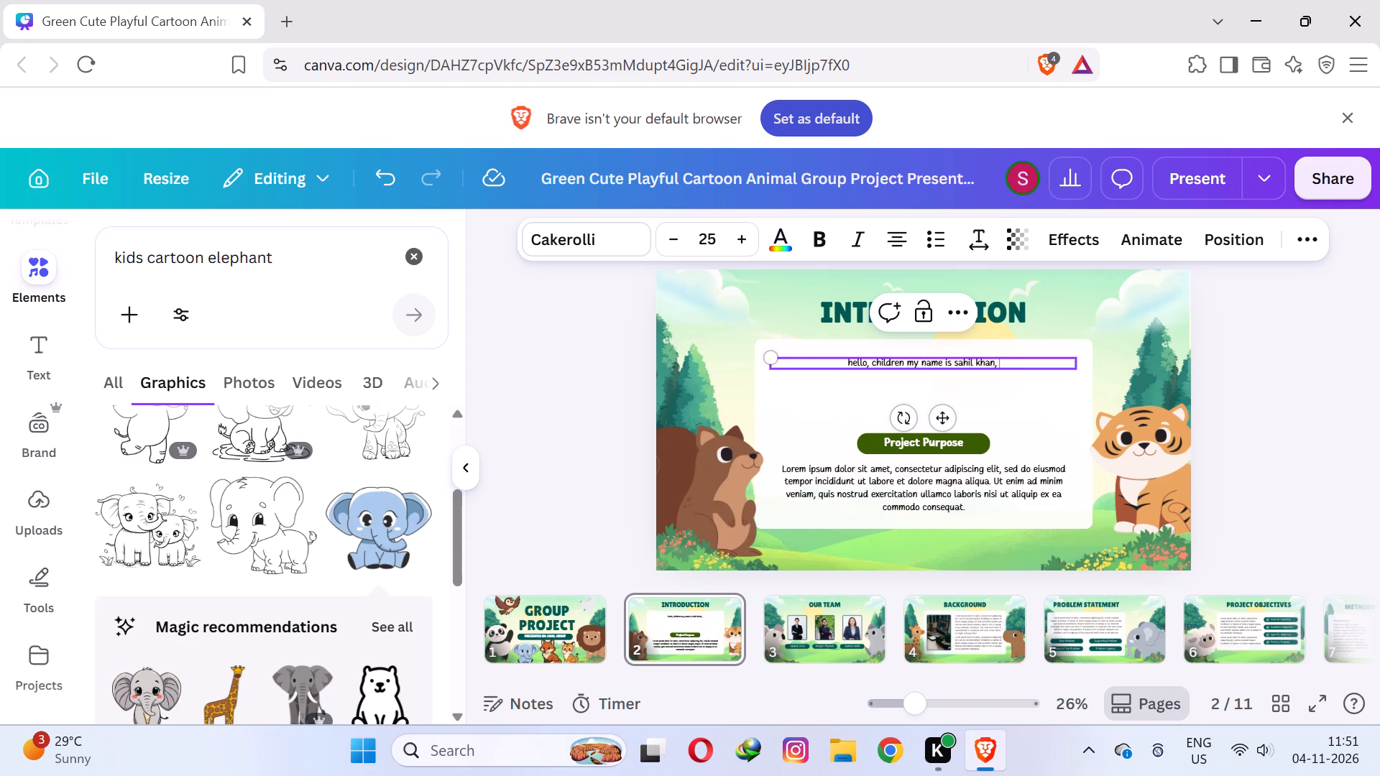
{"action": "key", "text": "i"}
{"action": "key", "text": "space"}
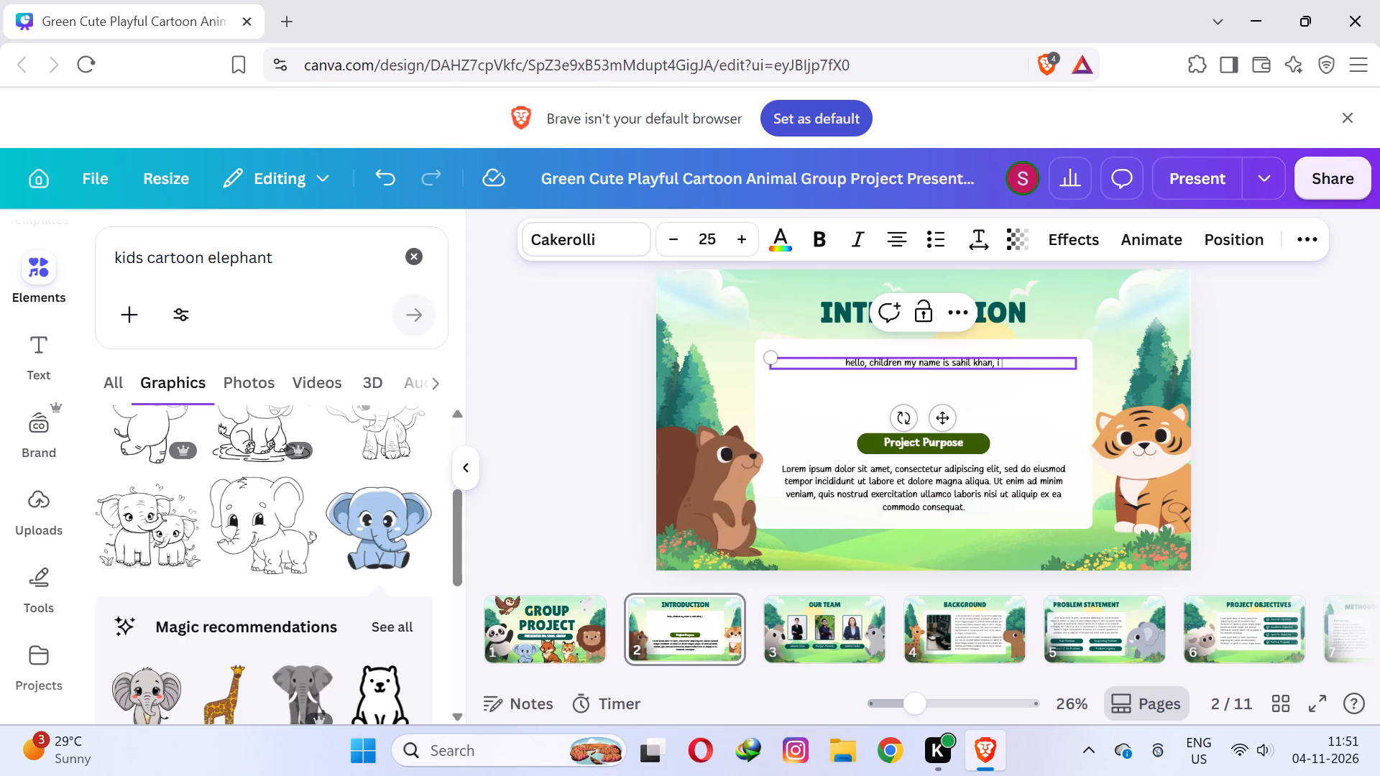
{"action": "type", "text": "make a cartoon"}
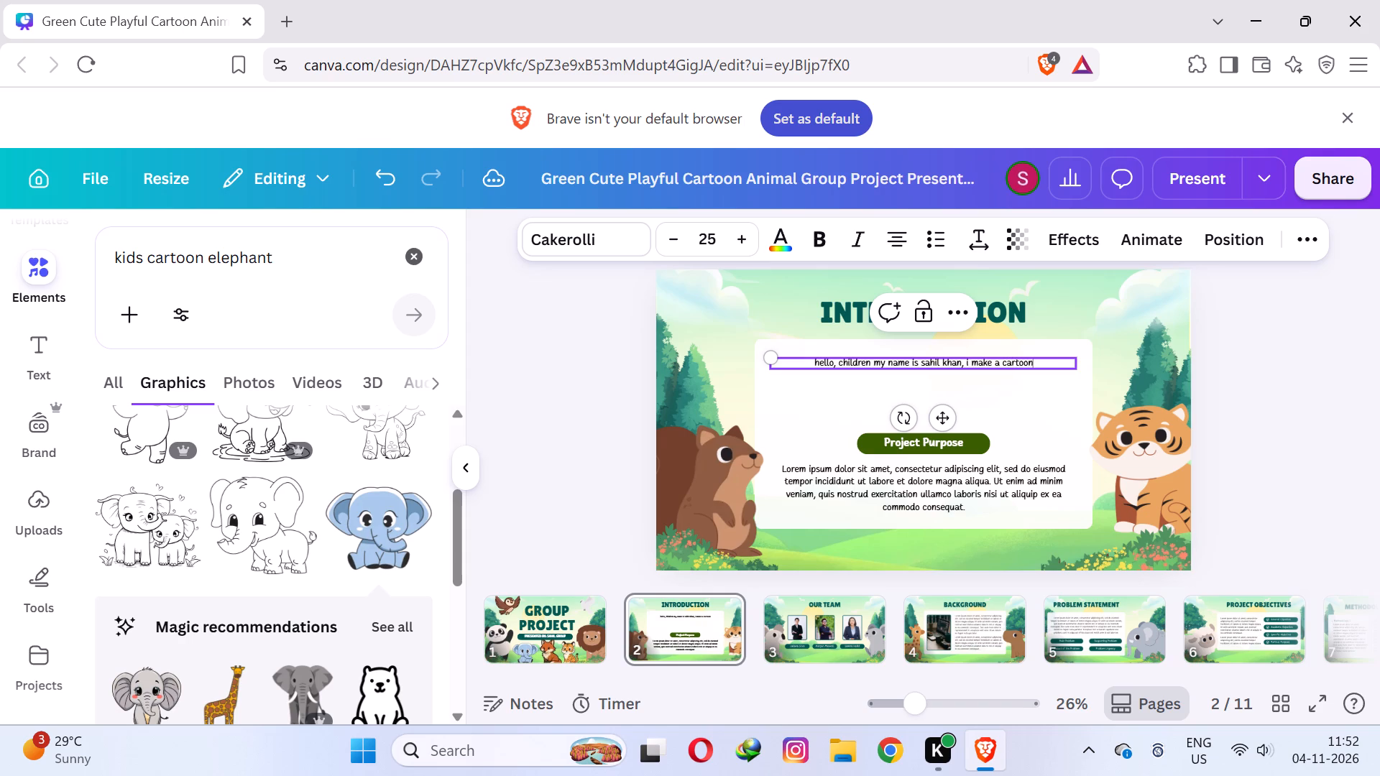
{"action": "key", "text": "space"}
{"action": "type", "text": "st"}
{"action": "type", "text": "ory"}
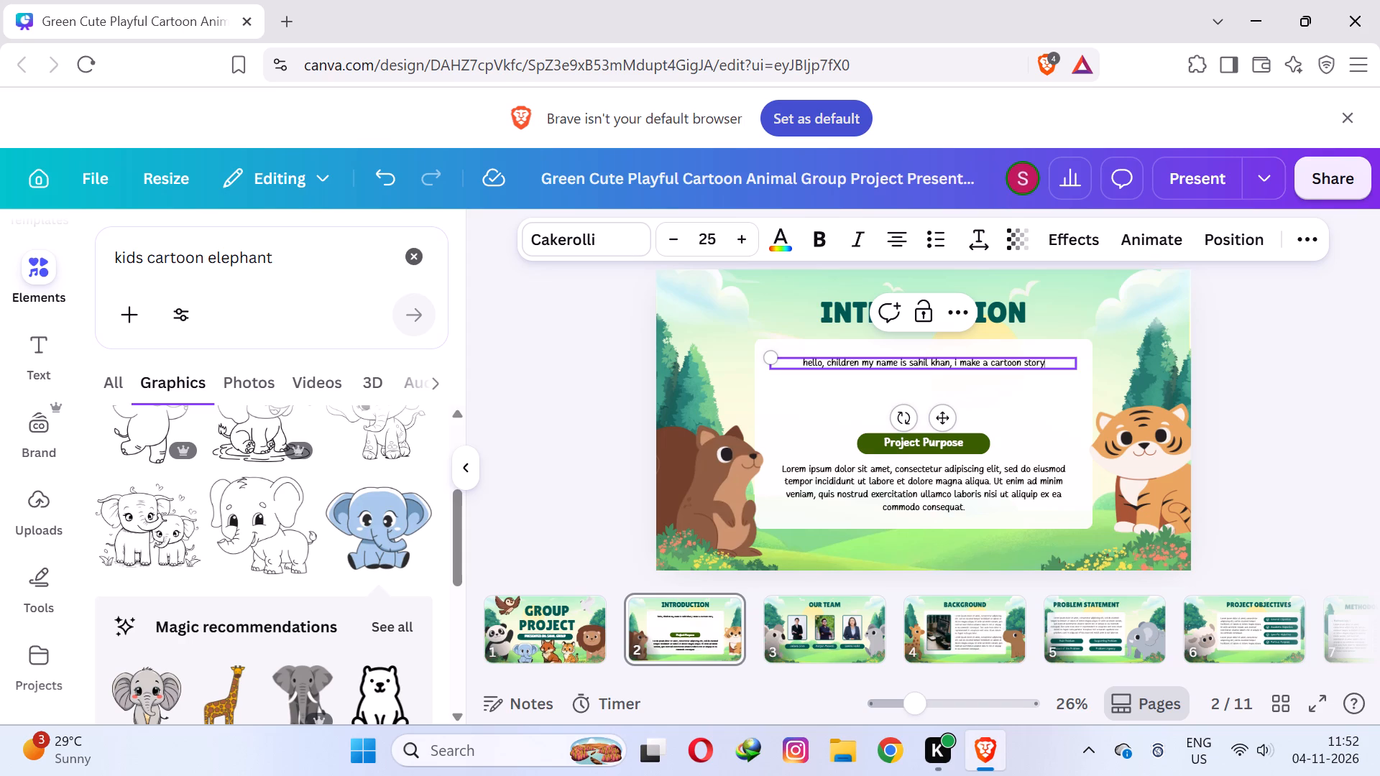
Extend the introduction paragraph with ", i have a group which name is story wriiting sahil group.".
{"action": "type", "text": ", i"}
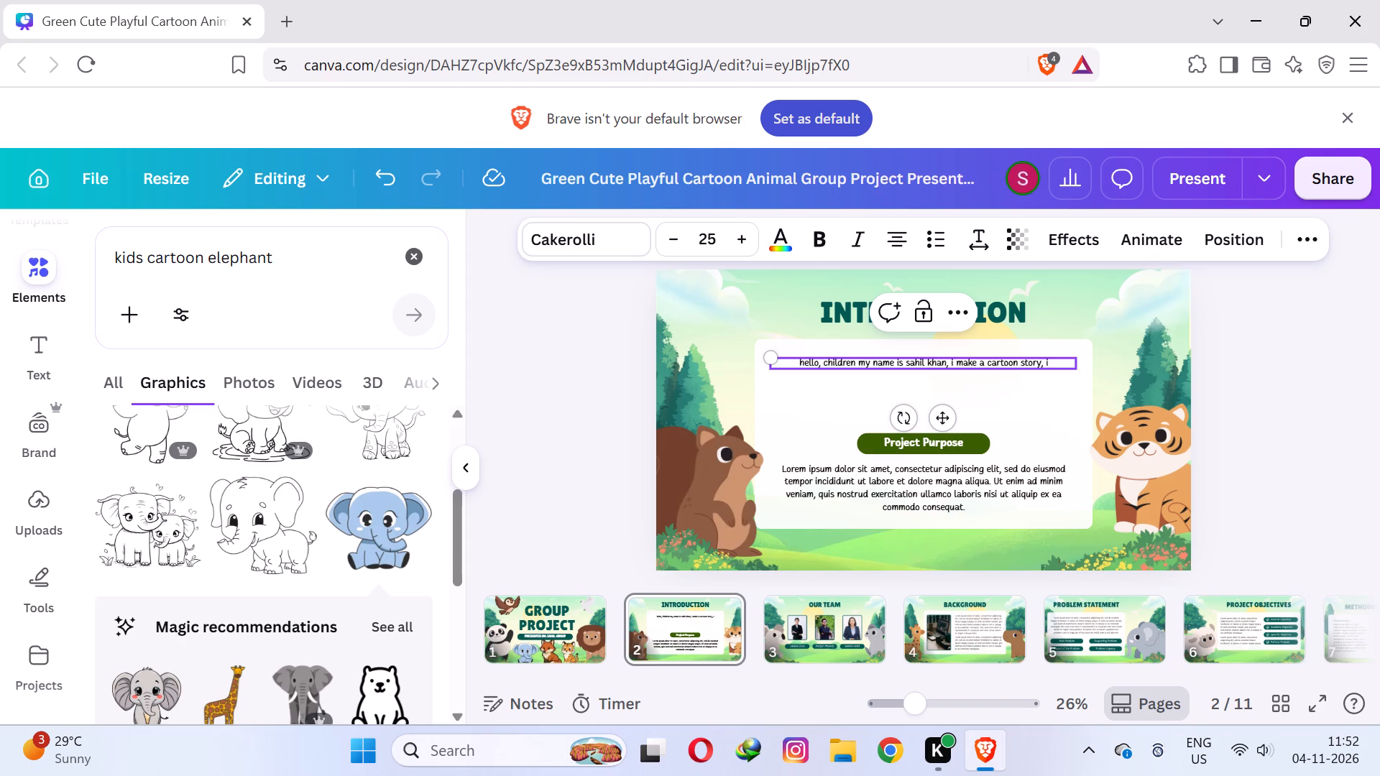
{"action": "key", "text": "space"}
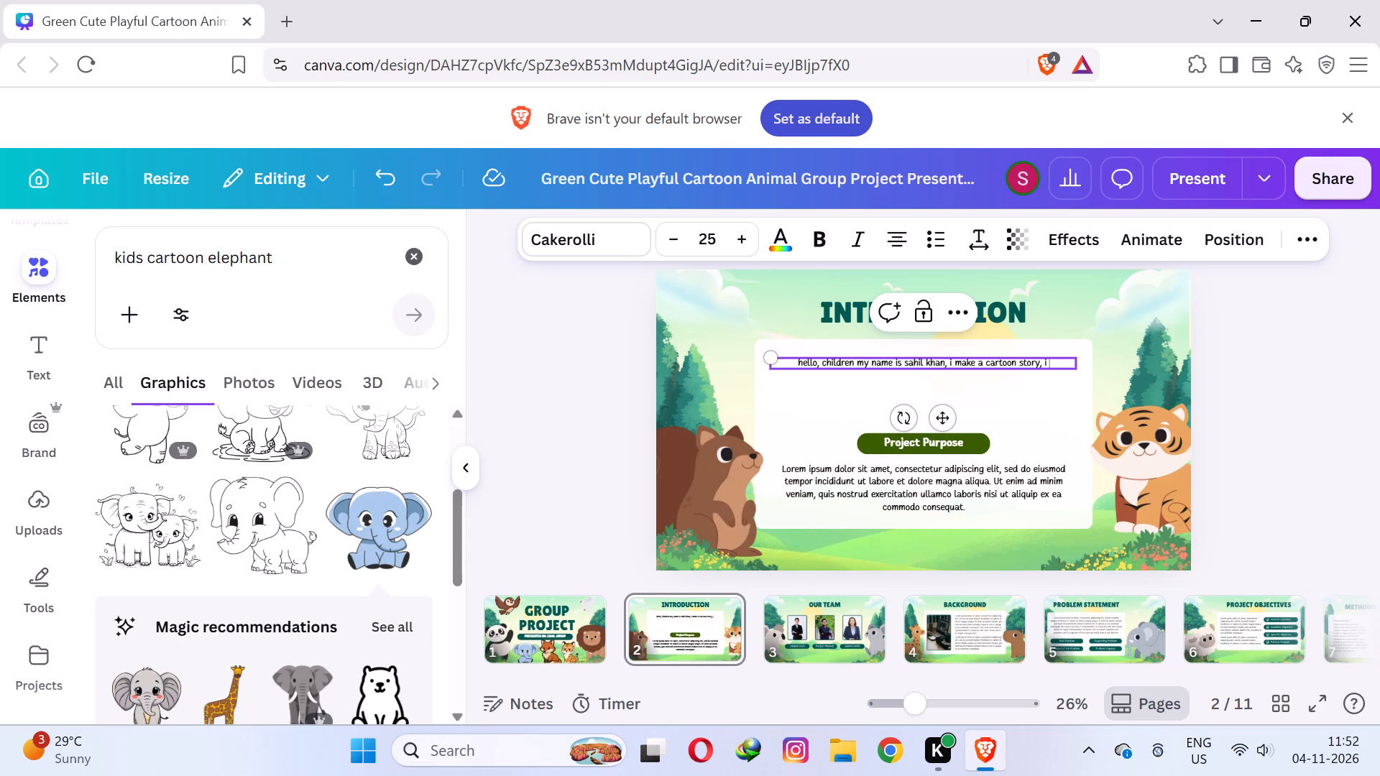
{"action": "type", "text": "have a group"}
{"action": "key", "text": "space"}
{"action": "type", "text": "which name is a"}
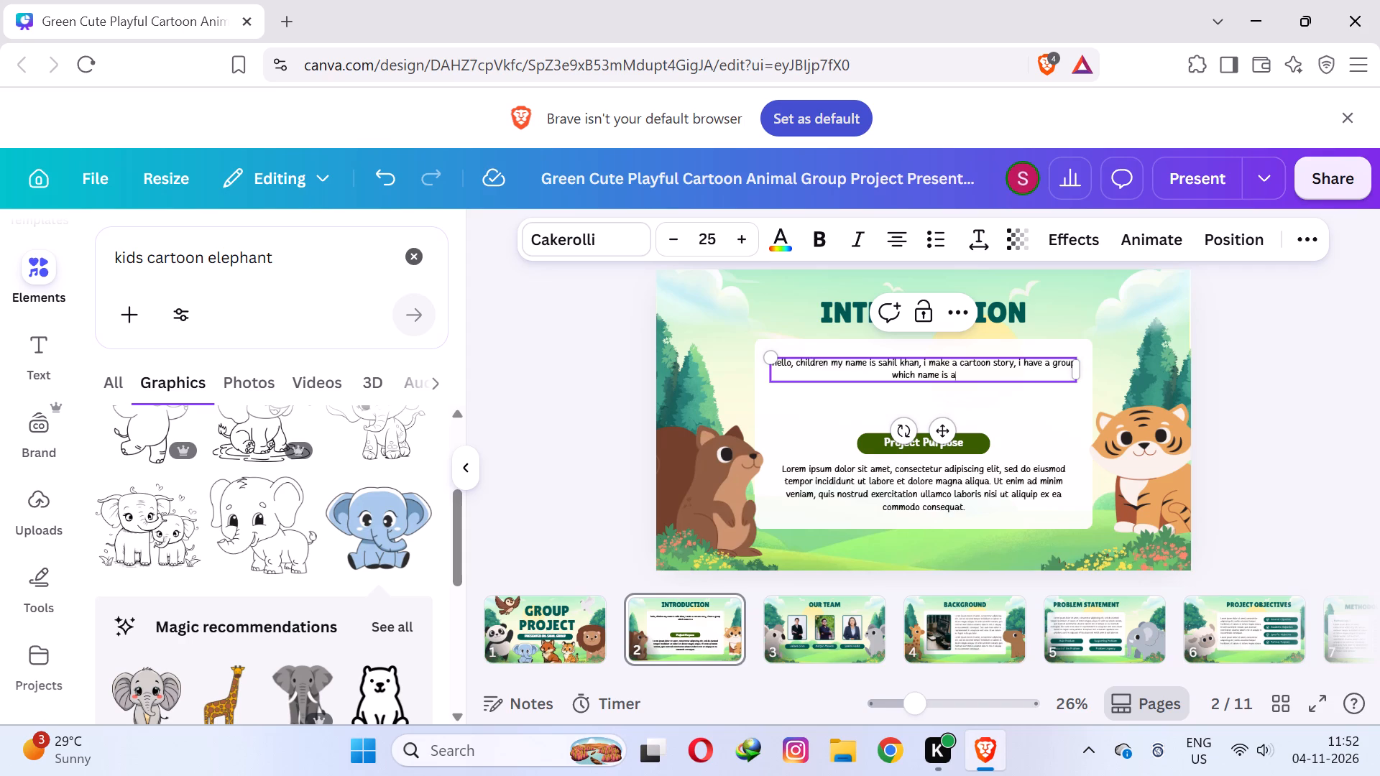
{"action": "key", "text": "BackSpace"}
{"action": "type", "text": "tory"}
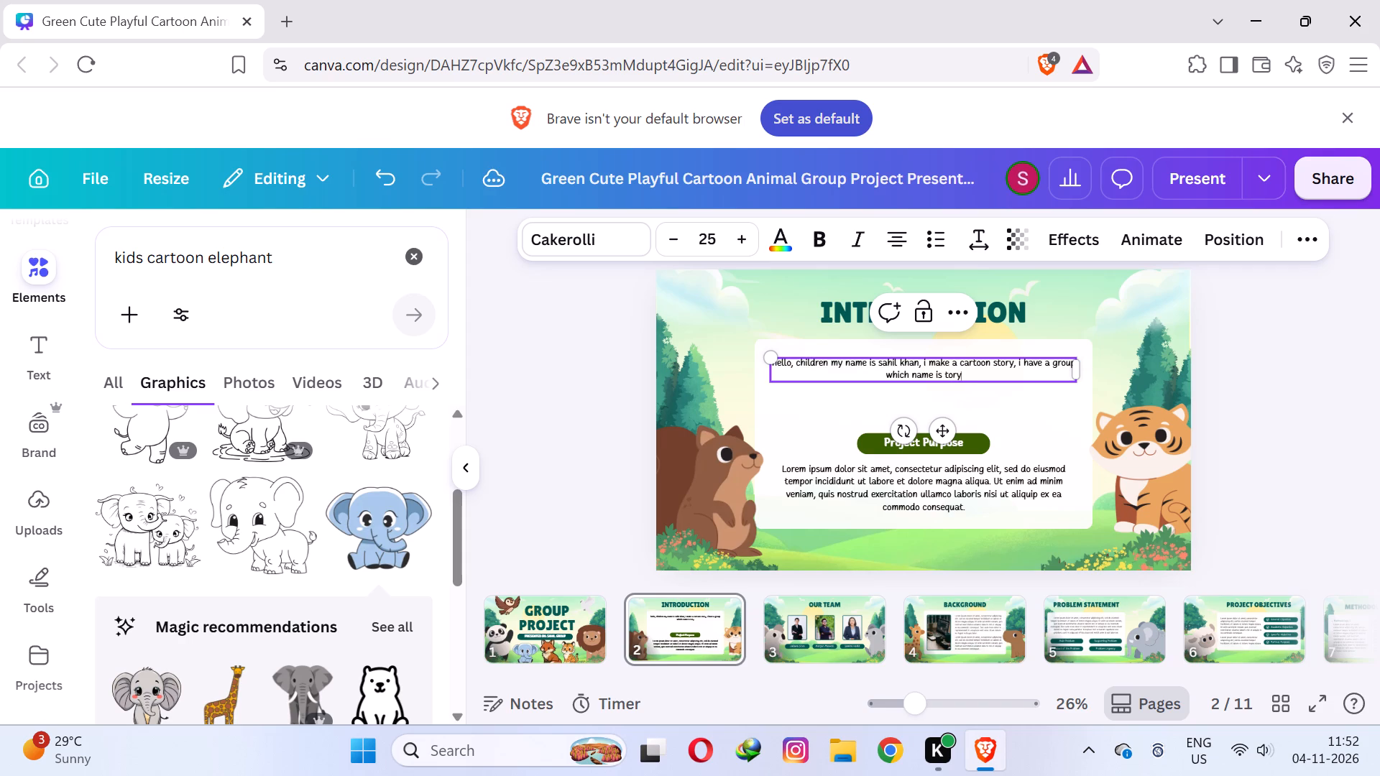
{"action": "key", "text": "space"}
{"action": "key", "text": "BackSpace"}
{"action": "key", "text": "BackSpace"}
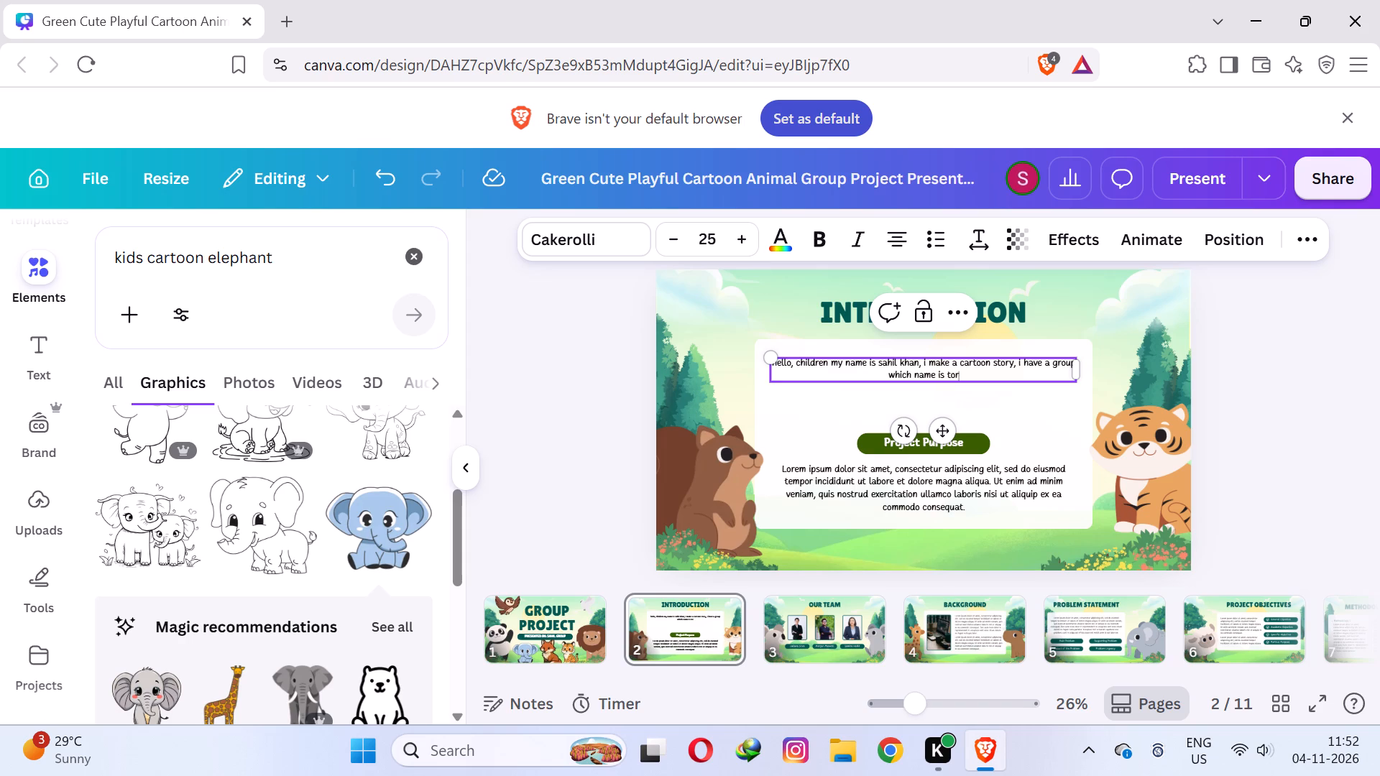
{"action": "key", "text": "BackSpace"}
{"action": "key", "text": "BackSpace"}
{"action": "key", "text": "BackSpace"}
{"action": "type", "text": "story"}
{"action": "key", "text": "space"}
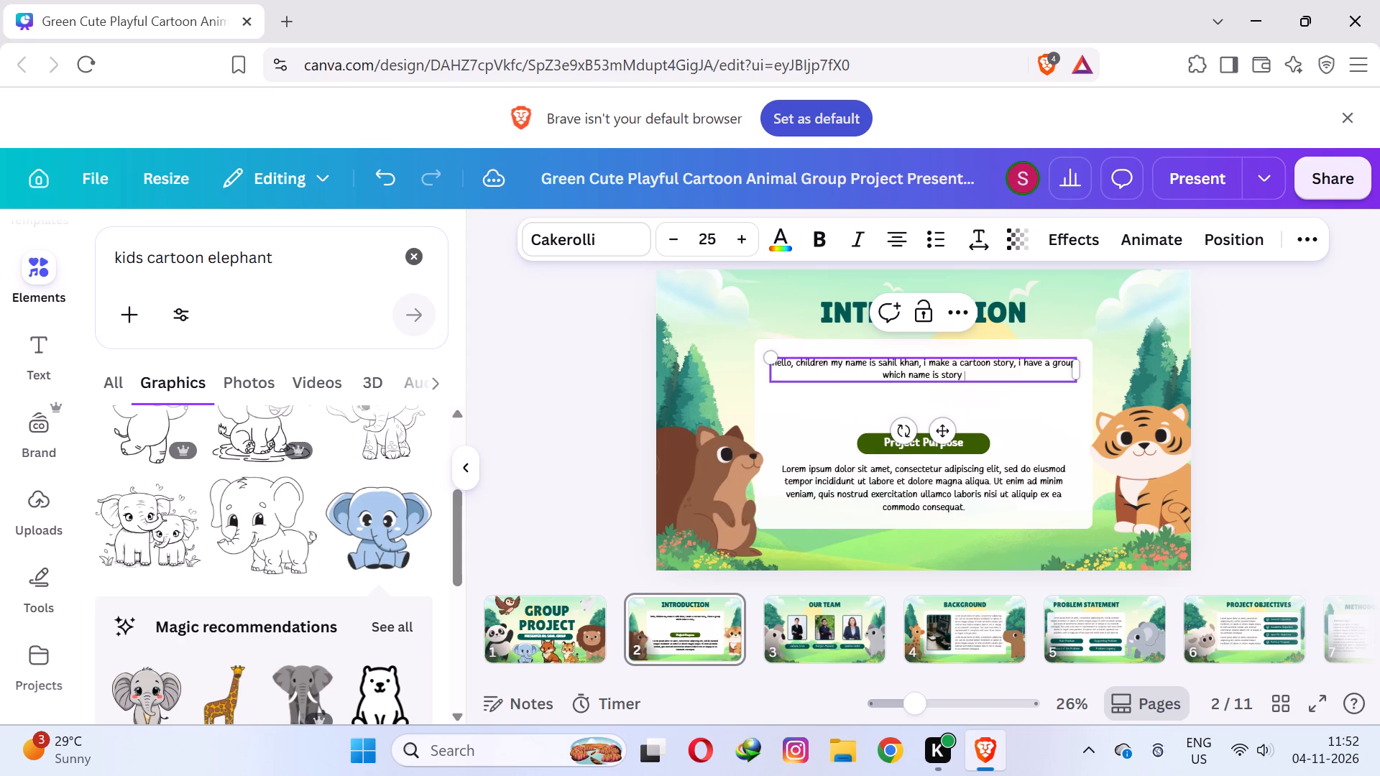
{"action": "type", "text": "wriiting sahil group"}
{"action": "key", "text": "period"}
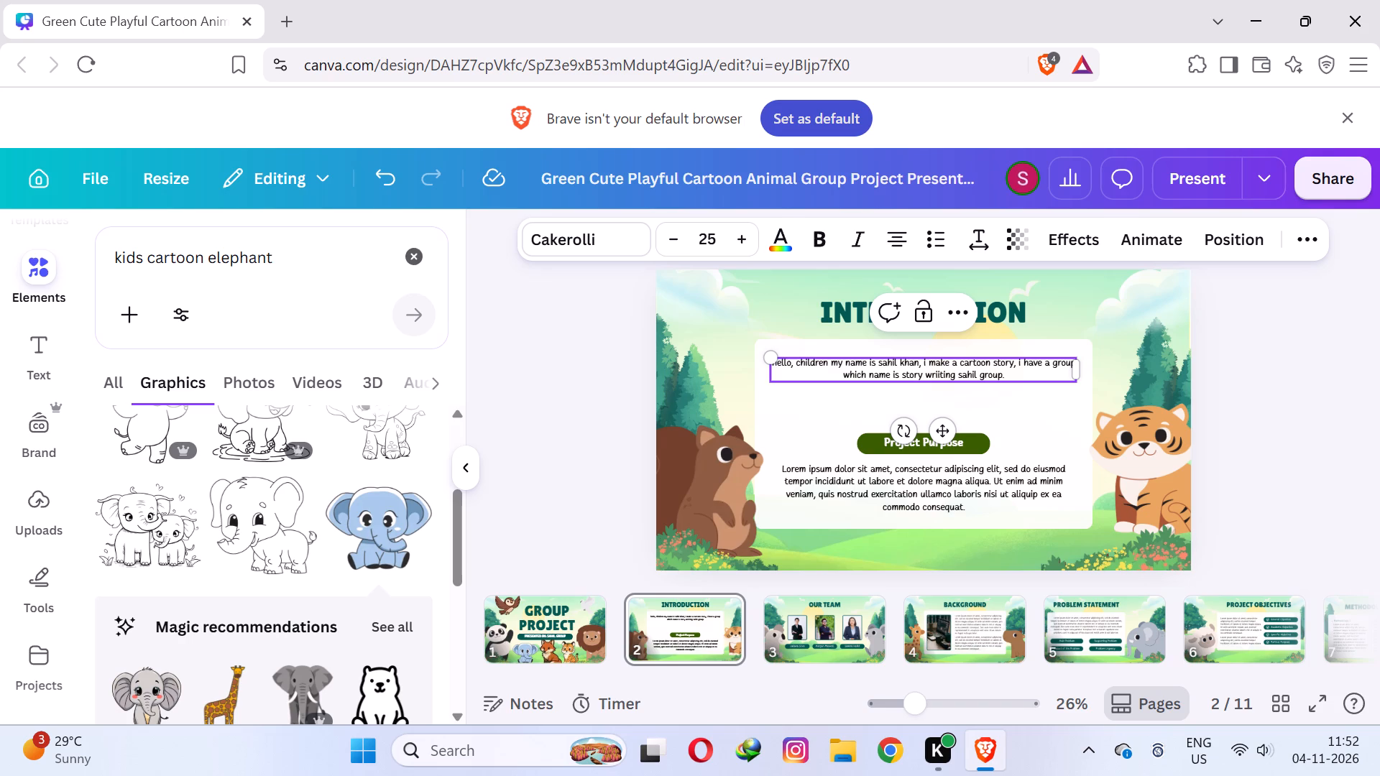
Extend the introduction paragraph on the Introduction slide with "i work many storay.".
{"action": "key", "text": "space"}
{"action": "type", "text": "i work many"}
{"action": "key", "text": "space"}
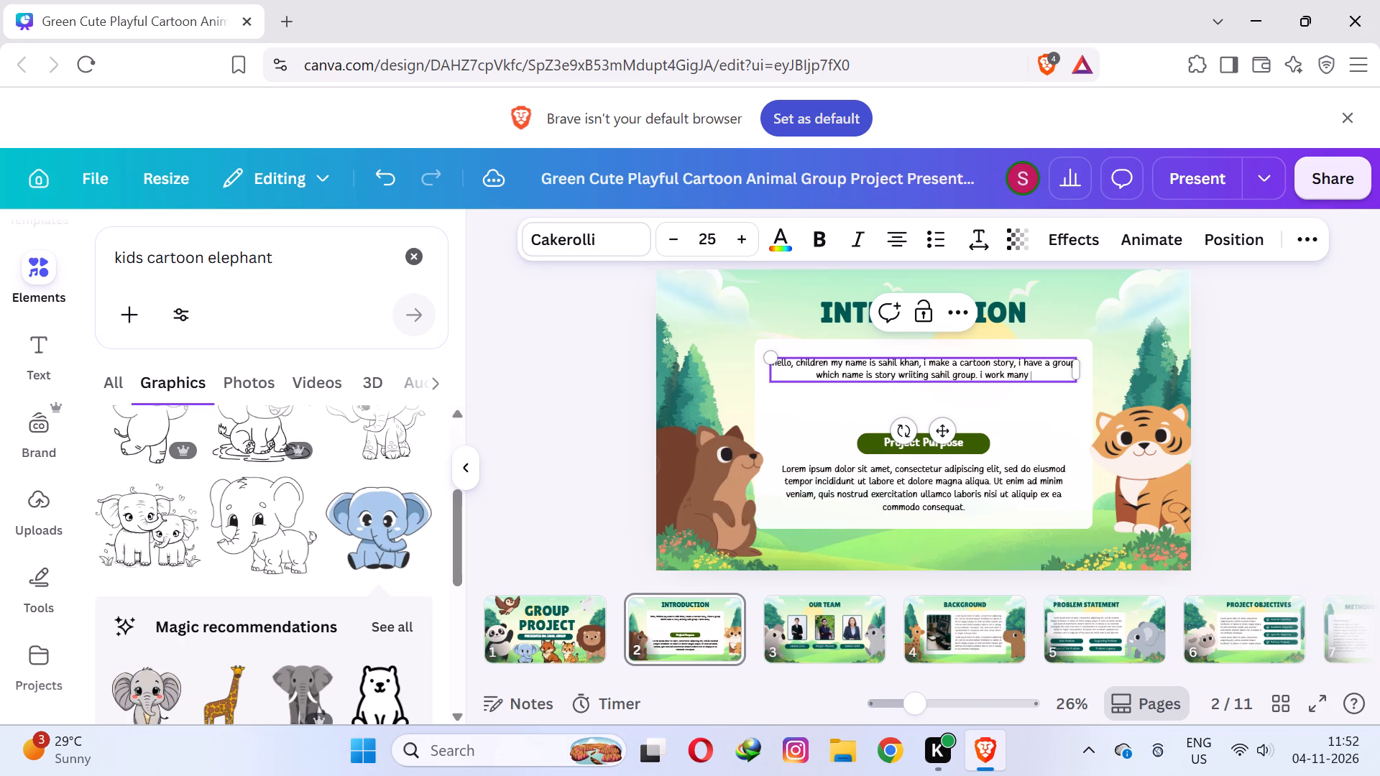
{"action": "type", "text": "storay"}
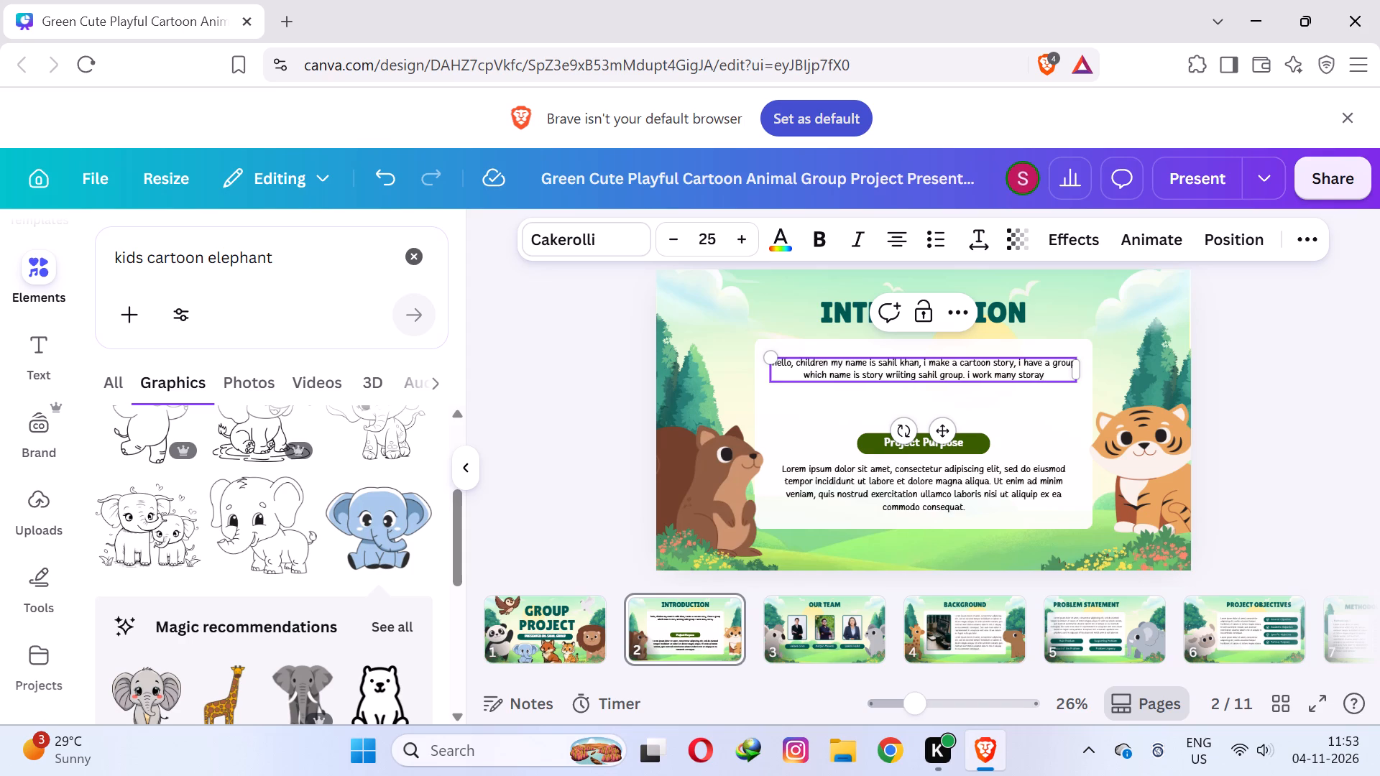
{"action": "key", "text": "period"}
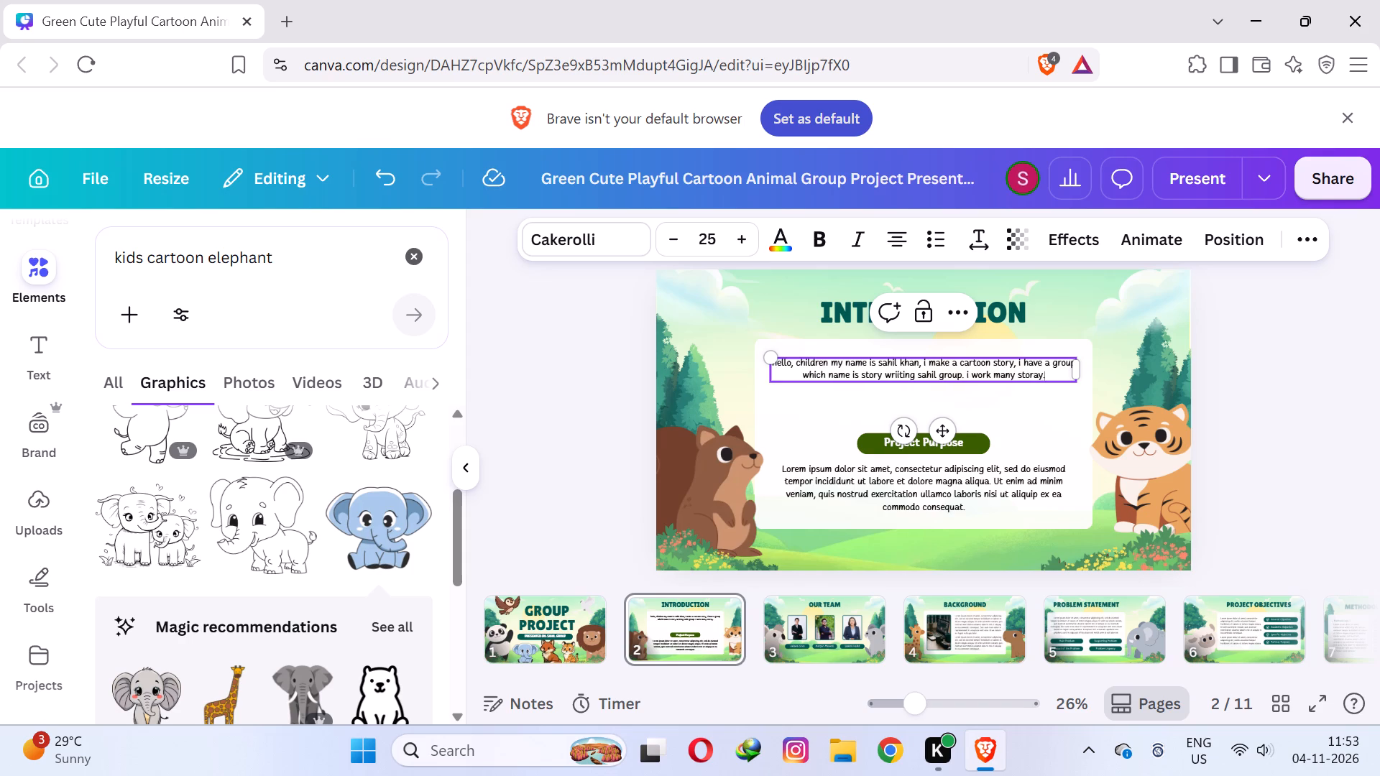
Add a new line to the introduction paragraph reading "i write a sotry which title jungle history,".
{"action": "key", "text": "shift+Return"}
{"action": "type", "text": "i write a sory"}
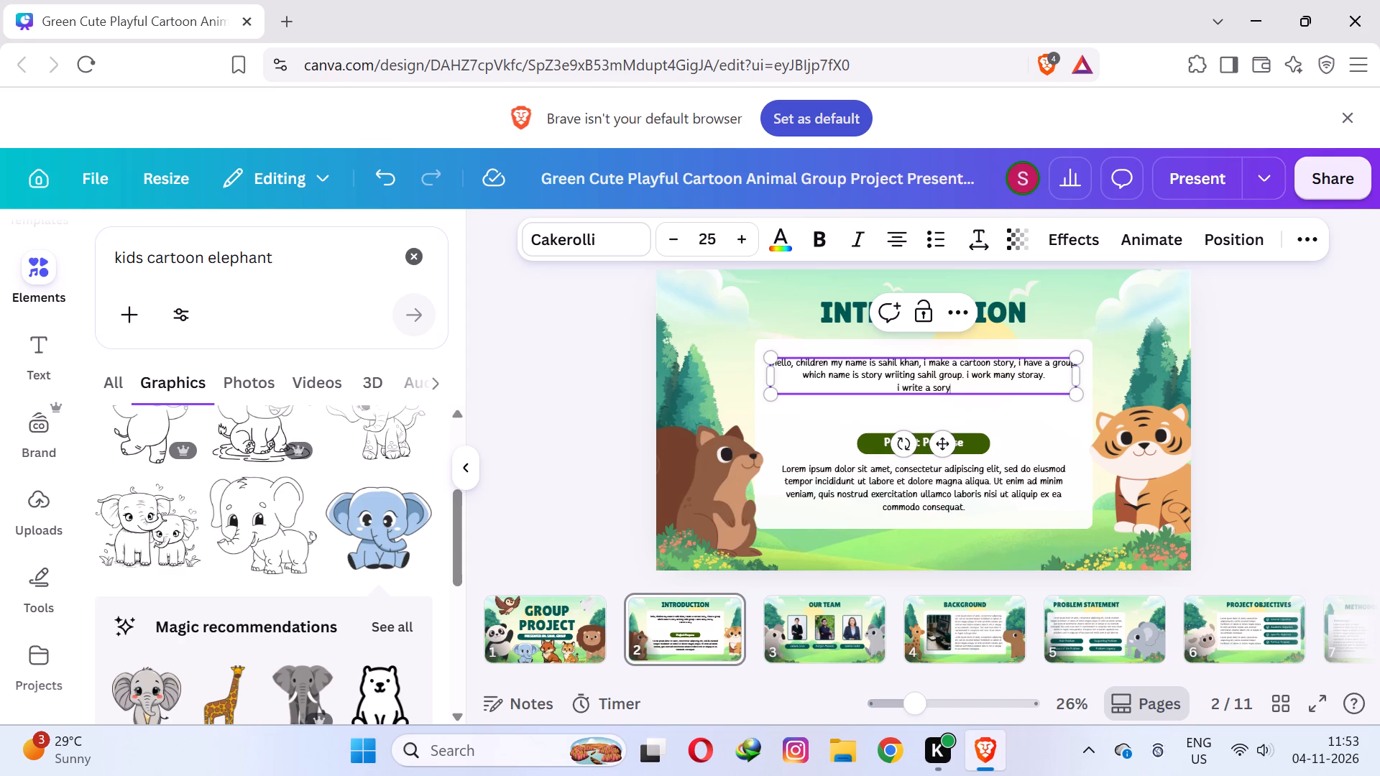
{"action": "key", "text": "space"}
{"action": "type", "text": "hel"}
{"action": "key", "text": "BackSpace"}
{"action": "key", "text": "BackSpace"}
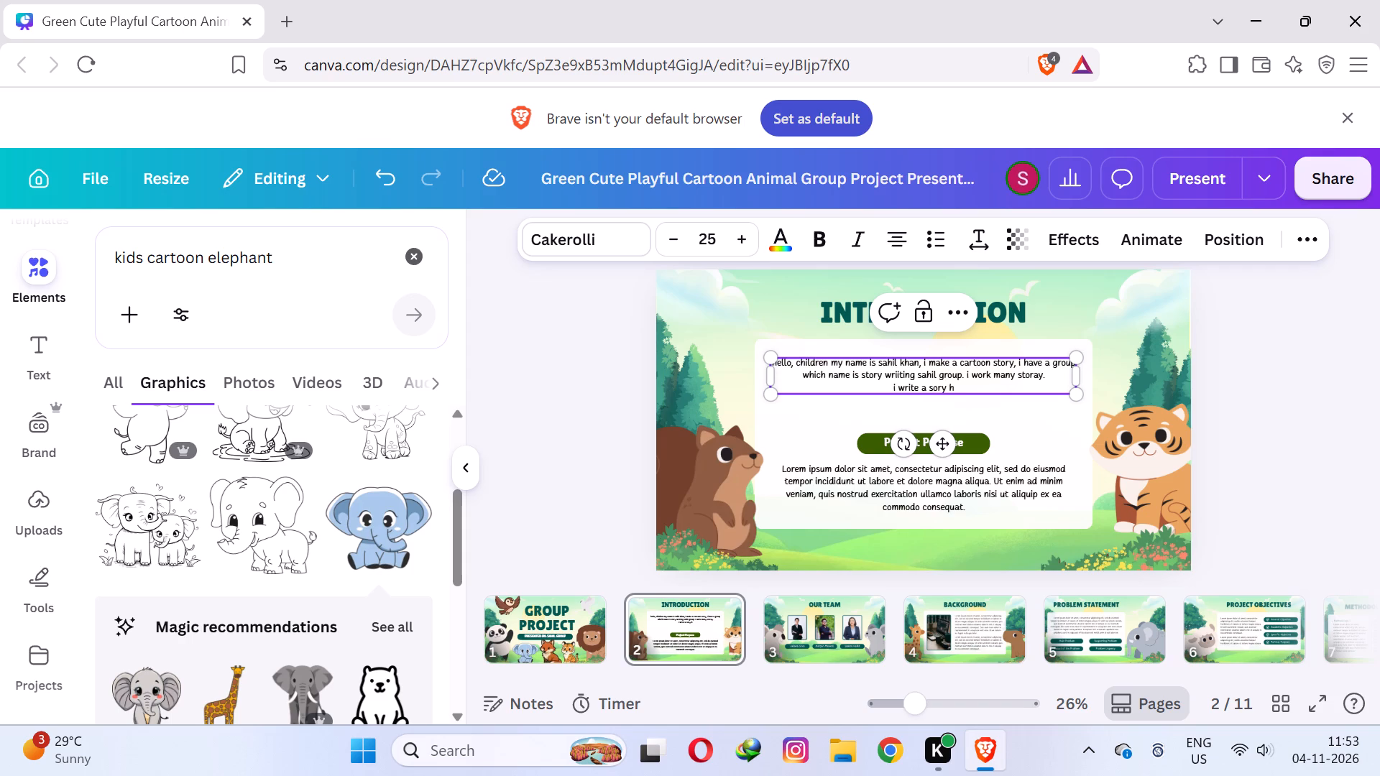
{"action": "key", "text": "BackSpace"}
{"action": "key", "text": "BackSpace"}
{"action": "key", "text": "BackSpace"}
{"action": "key", "text": "BackSpace"}
{"action": "type", "text": "try"}
{"action": "key", "text": "space"}
{"action": "type", "text": "which"}
{"action": "key", "text": "space"}
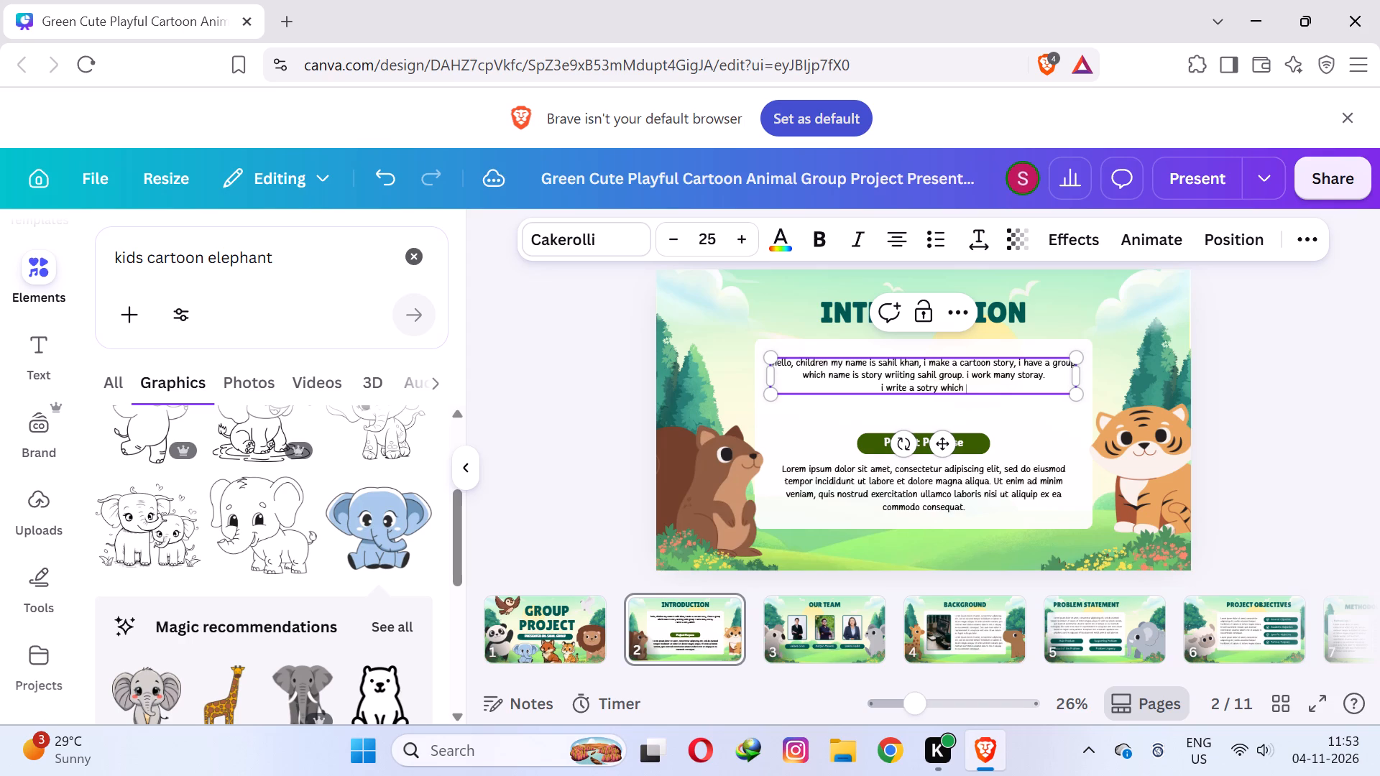
{"action": "type", "text": "tit"}
{"action": "type", "text": "le jun"}
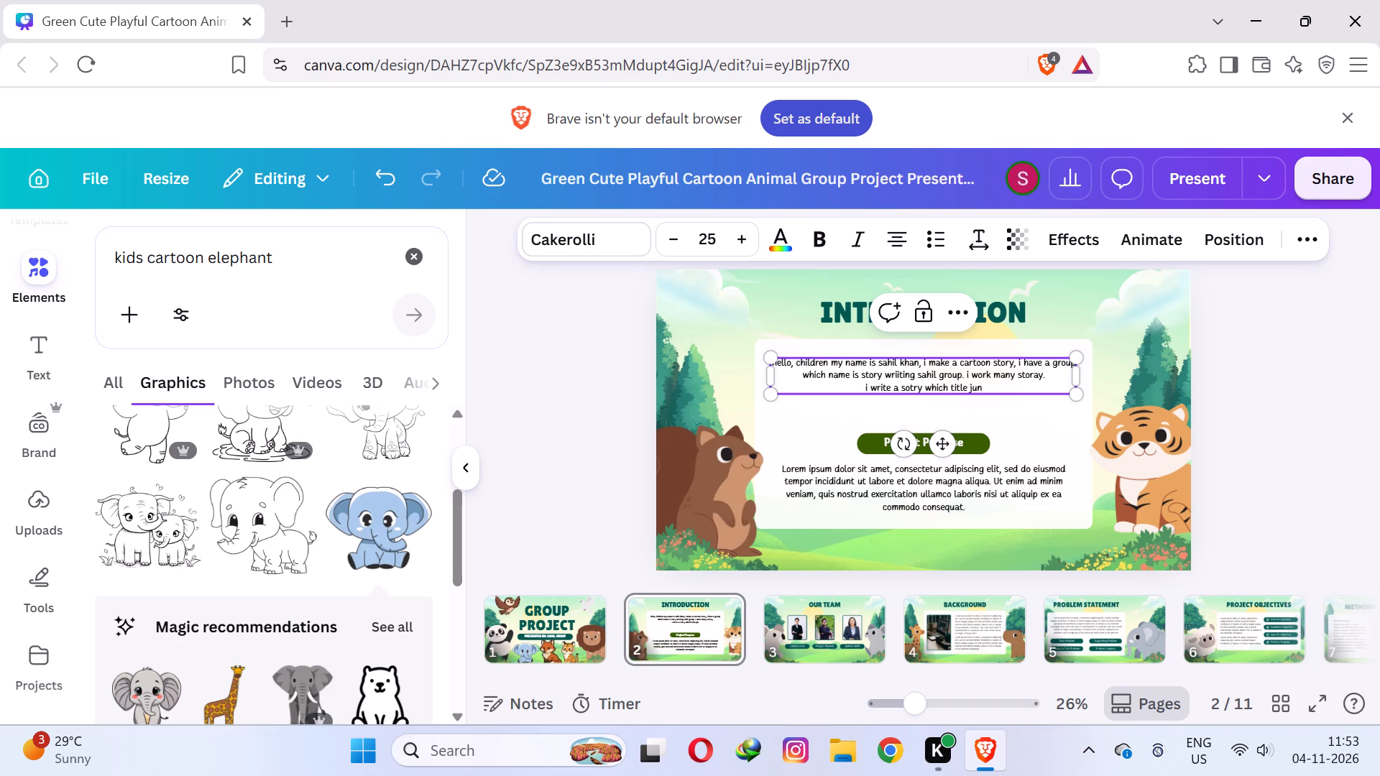
{"action": "type", "text": "gle"}
{"action": "key", "text": "space"}
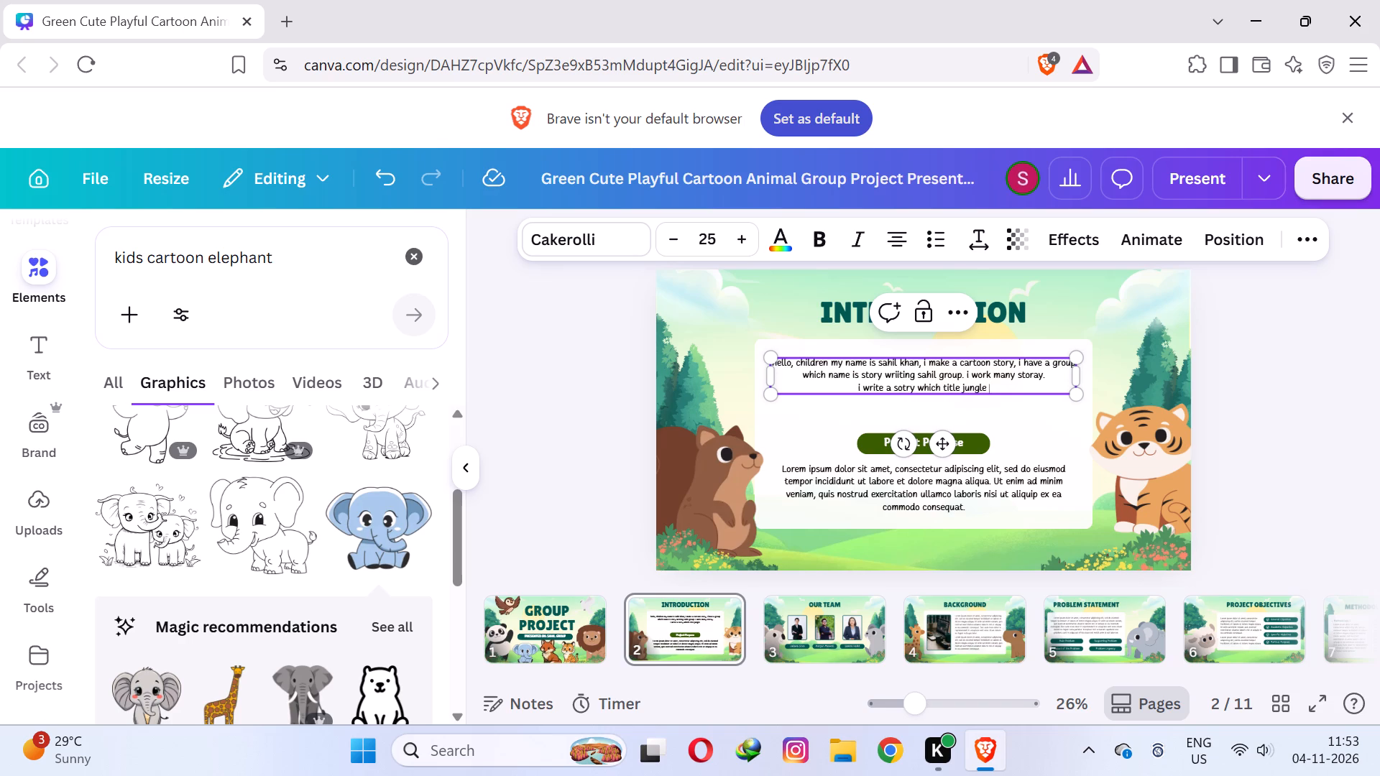
{"action": "type", "text": "history"}
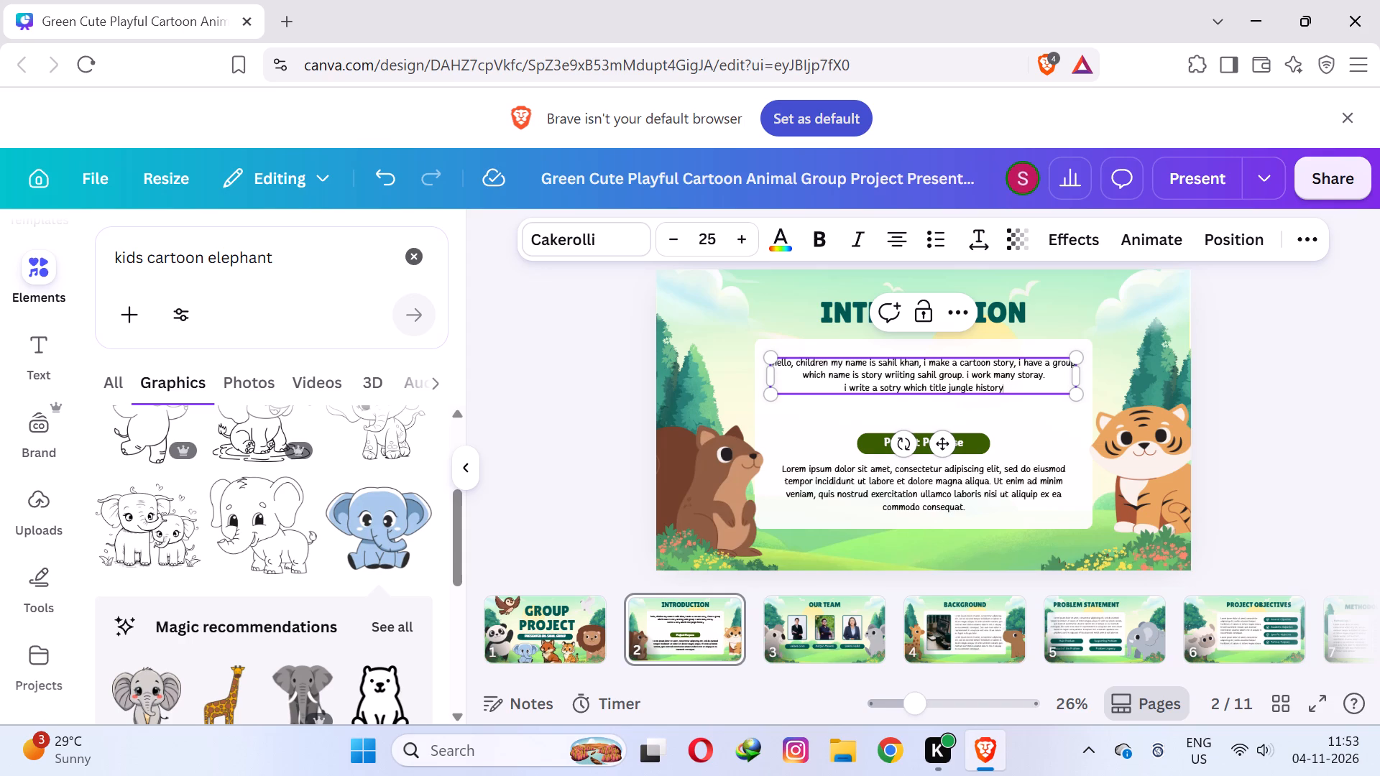
{"action": "key", "text": "comma"}
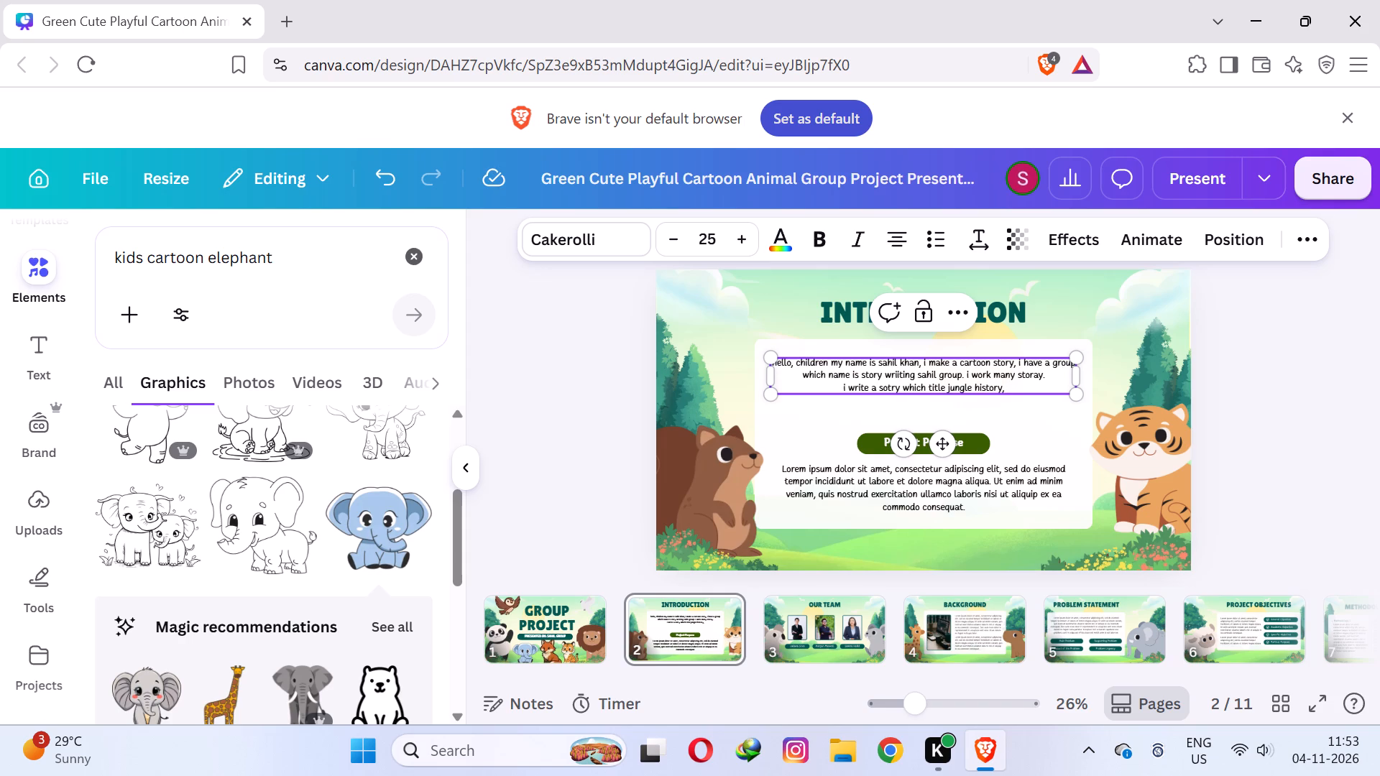
Enclose the story title jungle history in double quotation marks and end that line with a period instead of the comma.
{"action": "key", "text": "Left"}
{"action": "key", "text": "Left"}
{"action": "key", "text": "Left"}
{"action": "key", "text": "Left"}
{"action": "key", "text": "Left"}
{"action": "key", "text": "Left"}
{"action": "key", "text": "Left"}
{"action": "key", "text": "Left"}
{"action": "key", "text": "Left"}
{"action": "key", "text": "Left"}
{"action": "key", "text": "Left"}
{"action": "key", "text": "Left"}
{"action": "key", "text": "Left"}
{"action": "key", "text": "Left"}
{"action": "key", "text": "Left"}
{"action": "key", "text": "shift+quotedbl"}
{"action": "key", "text": "Right"}
{"action": "key", "text": "Right"}
{"action": "key", "text": "Right"}
{"action": "key", "text": "Right"}
{"action": "key", "text": "Right"}
{"action": "key", "text": "Right"}
{"action": "key", "text": "Right"}
{"action": "key", "text": "Right"}
{"action": "key", "text": "Right"}
{"action": "key", "text": "Right"}
{"action": "key", "text": "Right"}
{"action": "key", "text": "Right"}
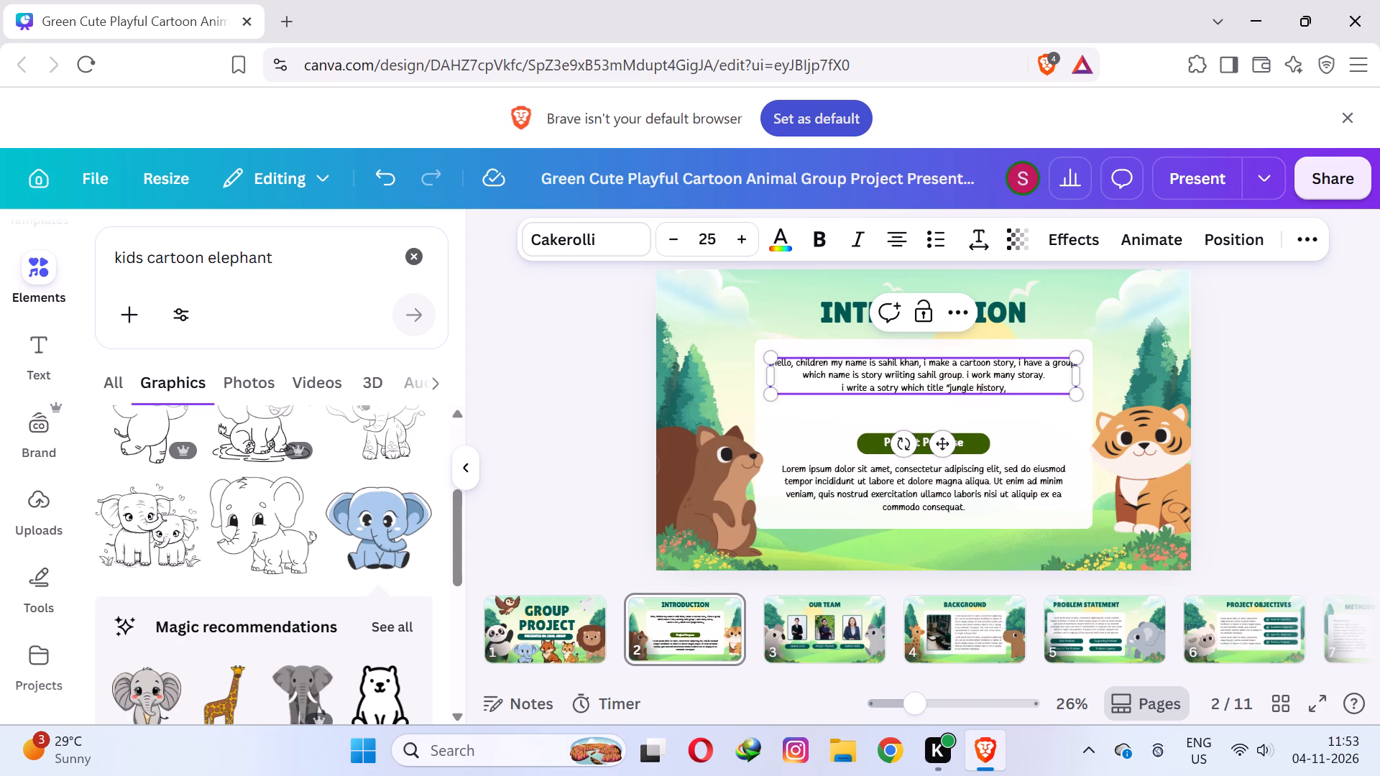
{"action": "key", "text": "Right"}
{"action": "key", "text": "Right"}
{"action": "key", "text": "Right"}
{"action": "key", "text": "BackSpace"}
{"action": "key", "text": "shift+quotedbl"}
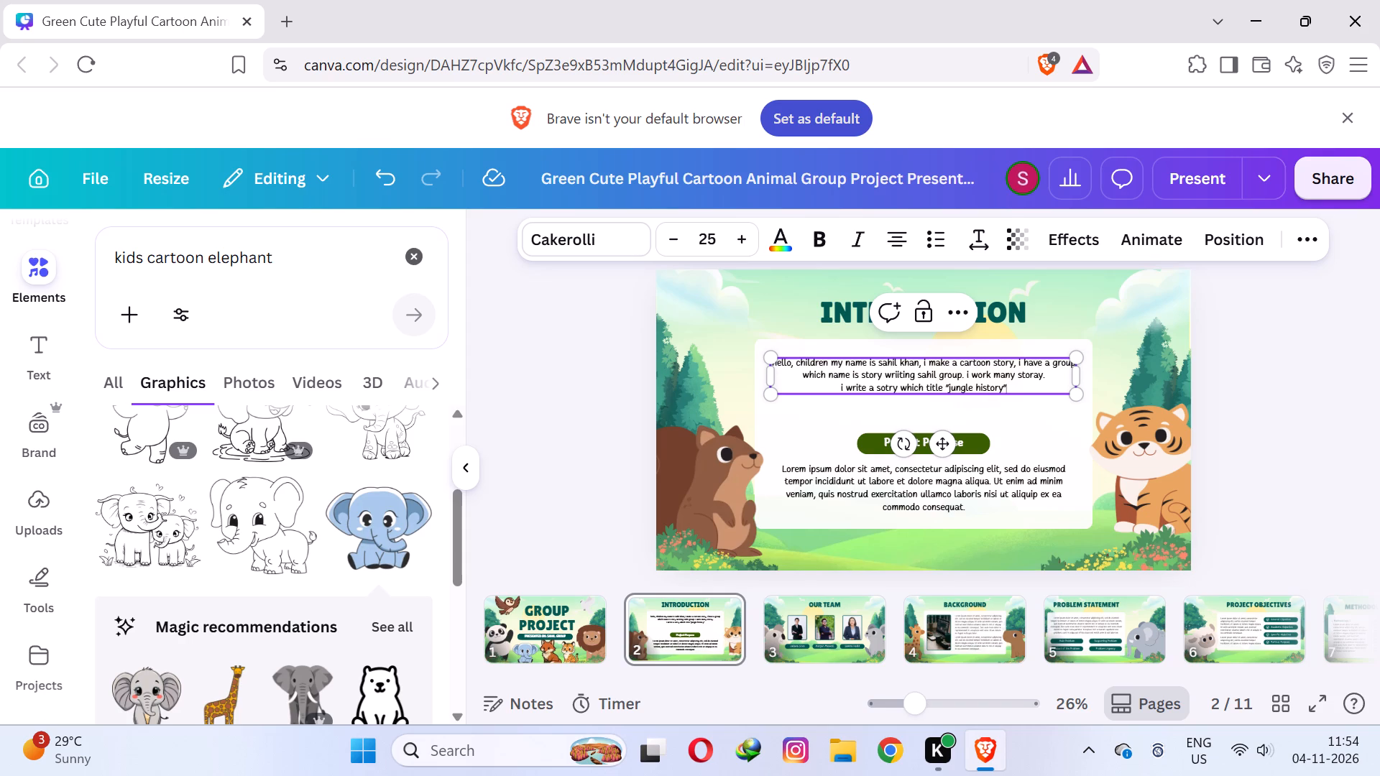
{"action": "key", "text": "period"}
Add a new line to the introduction paragraph reading "in this storay character lion squireel elephant fox paanda and other.".
{"action": "key", "text": "shift+Return"}
{"action": "type", "text": "in"}
{"action": "key", "text": "space"}
{"action": "type", "text": "this"}
{"action": "key", "text": "space"}
{"action": "type", "text": "storay"}
{"action": "key", "text": "space"}
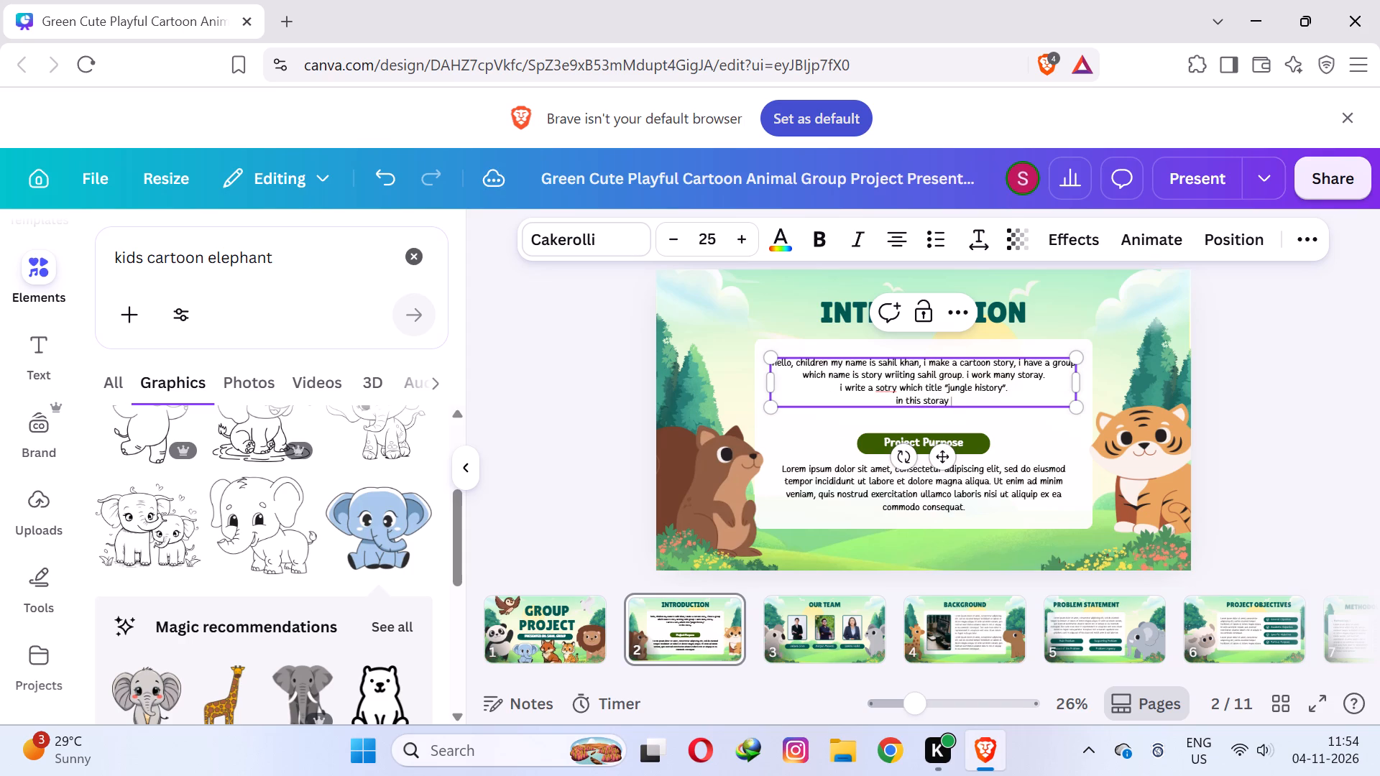
{"action": "type", "text": "character"}
{"action": "key", "text": "space"}
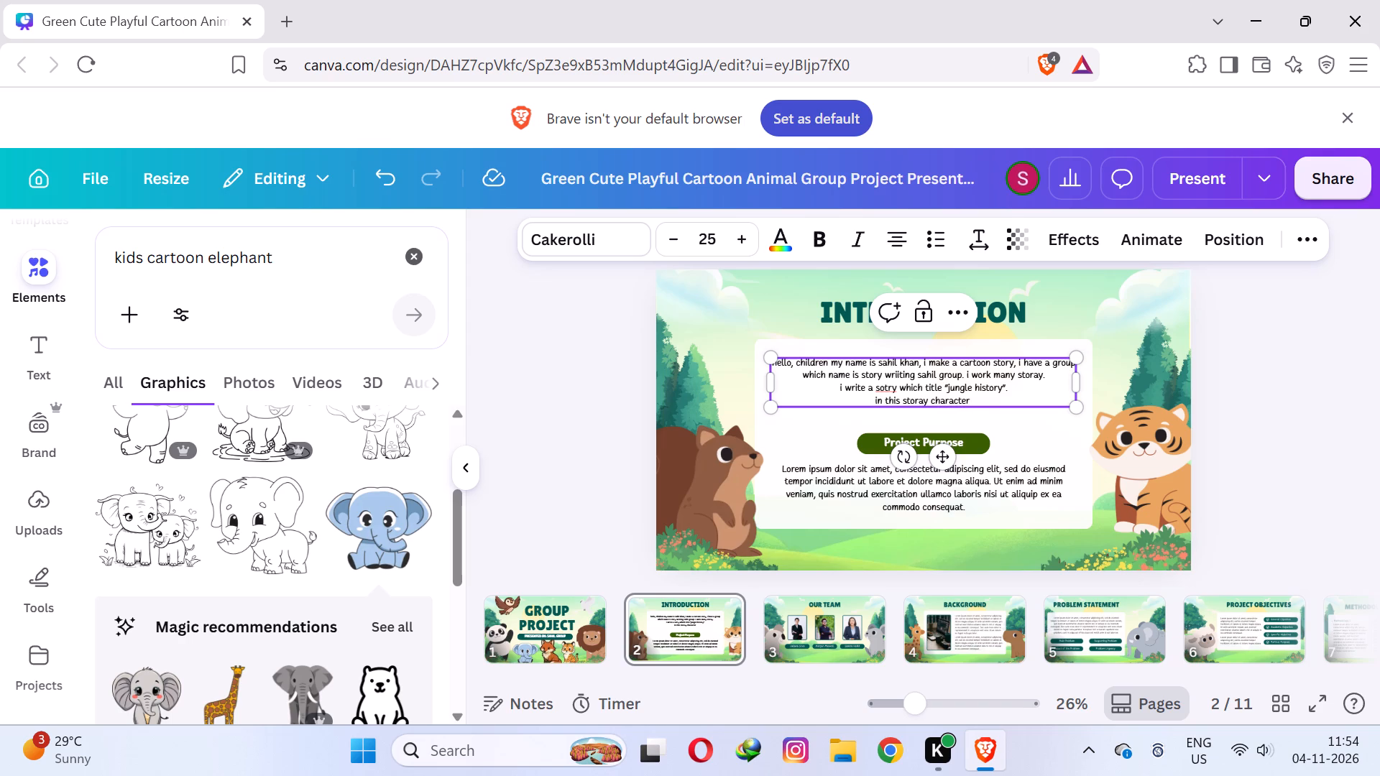
{"action": "type", "text": "lion"}
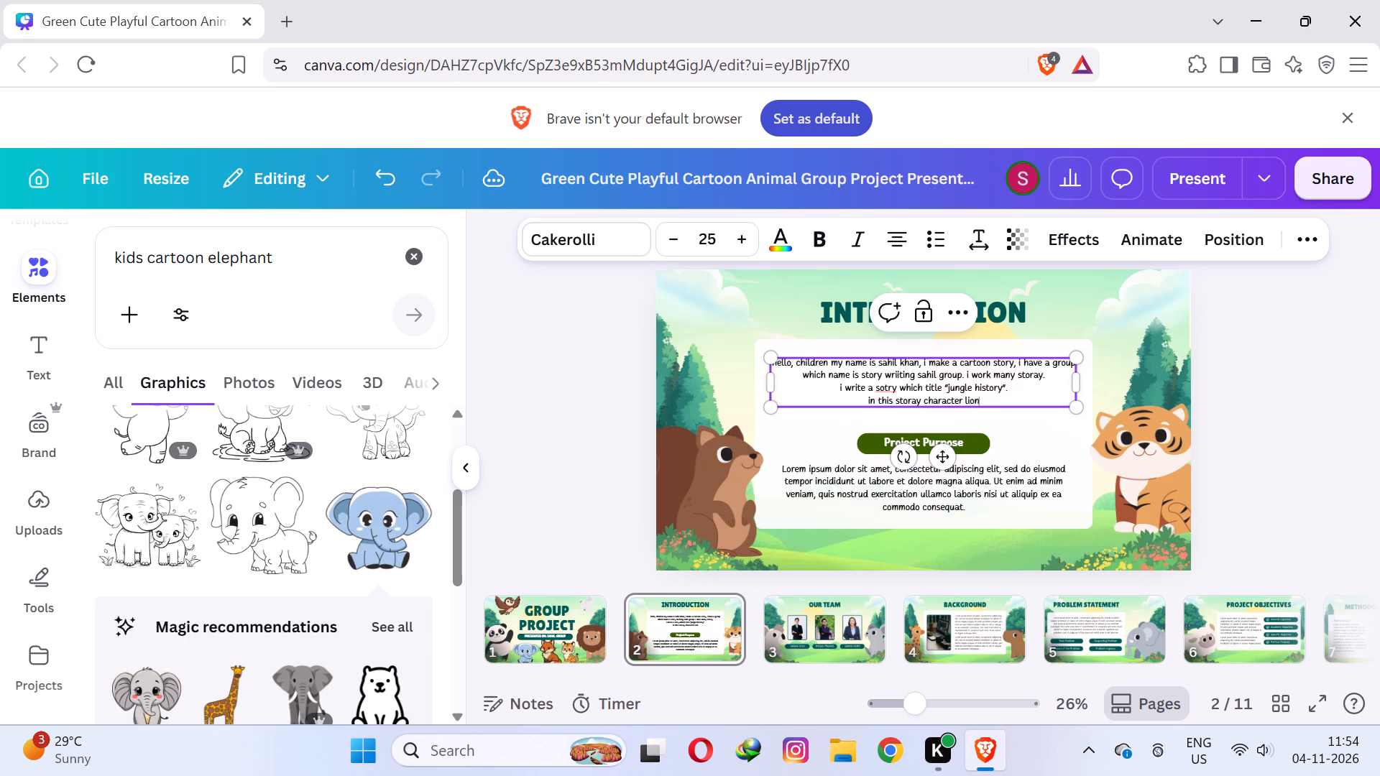
{"action": "key", "text": "space"}
{"action": "type", "text": "squireel"}
{"action": "key", "text": "space"}
{"action": "type", "text": "elephant fox"}
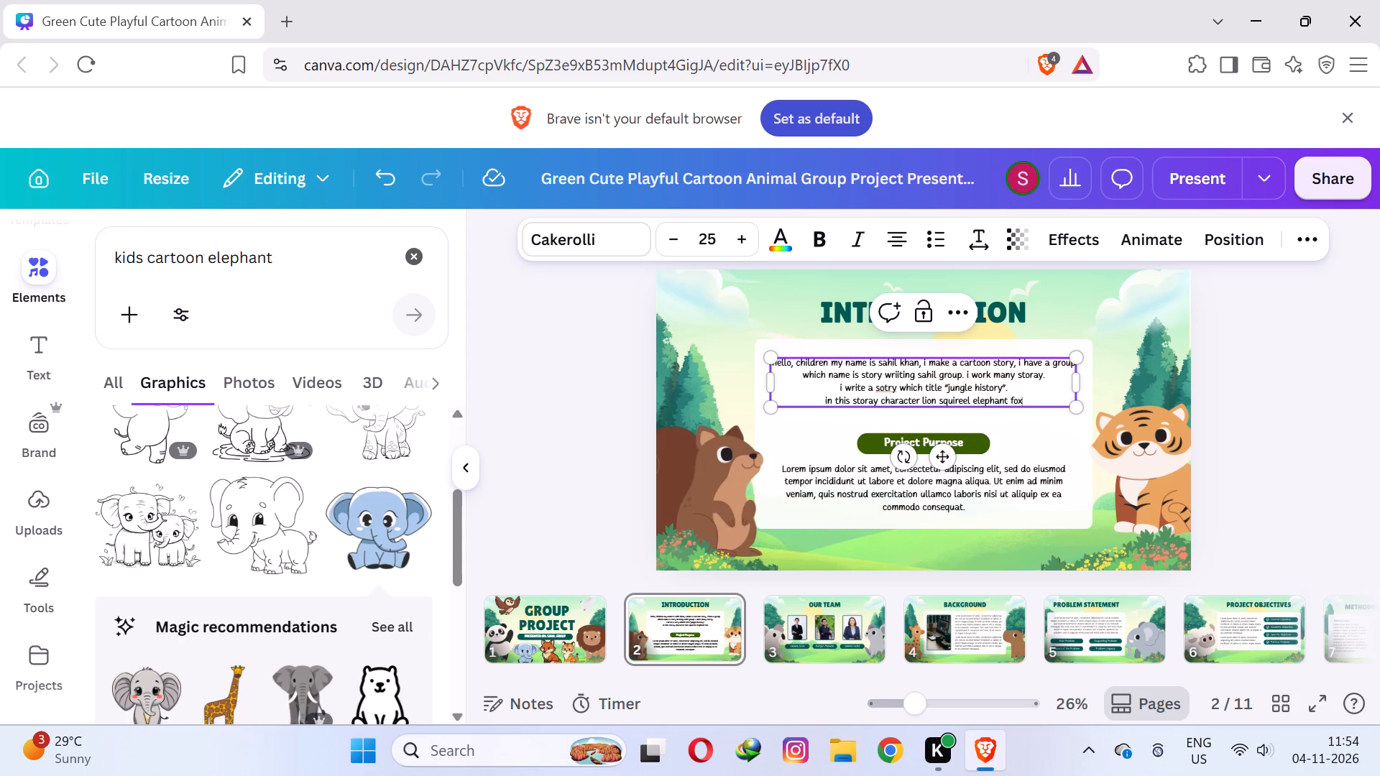
{"action": "key", "text": "space"}
{"action": "type", "text": "paanda"}
{"action": "key", "text": "space"}
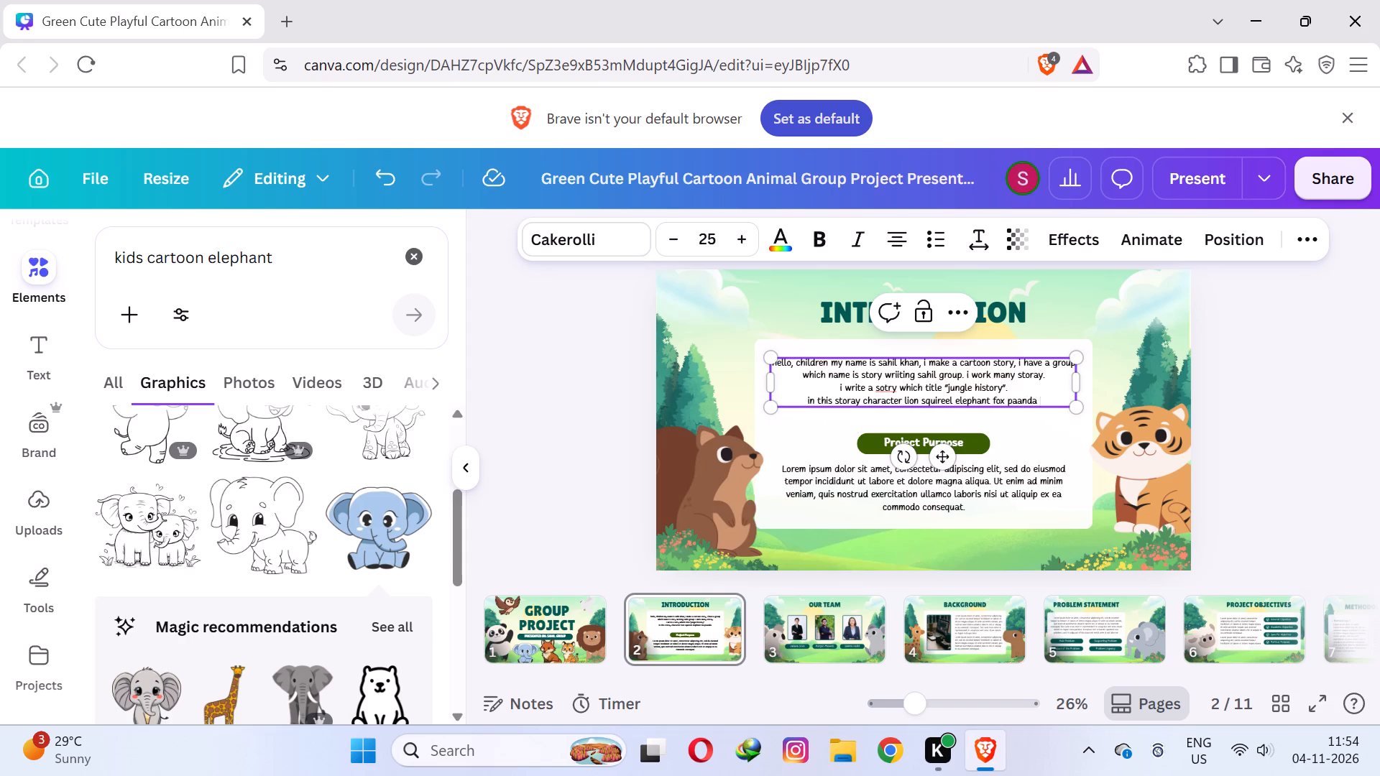
{"action": "type", "text": "and other."}
Add a closing line to the introduction paragraph reading "this story is amazing and fantastic".
{"action": "key", "text": "shift+Return"}
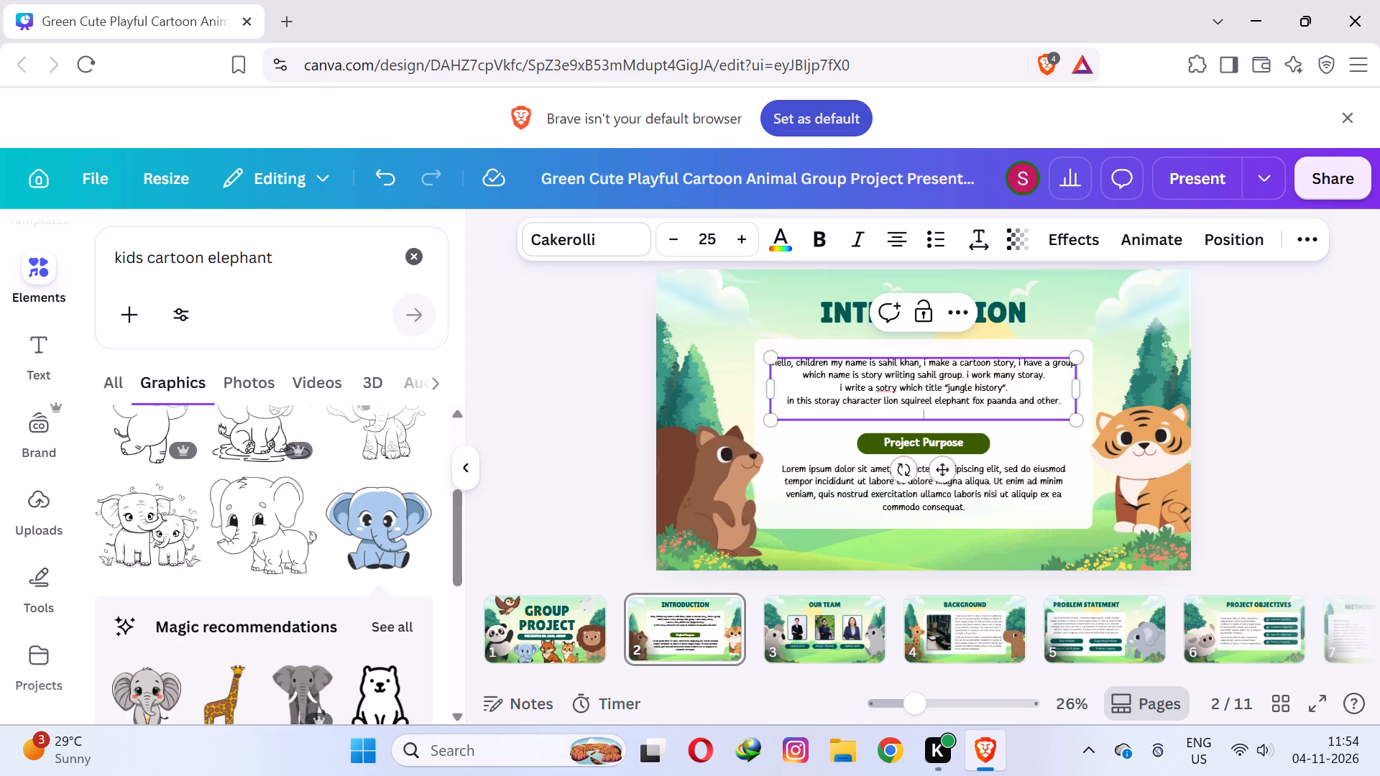
{"action": "type", "text": "tis"}
{"action": "key", "text": "space"}
{"action": "key", "text": "BackSpace"}
{"action": "key", "text": "BackSpace"}
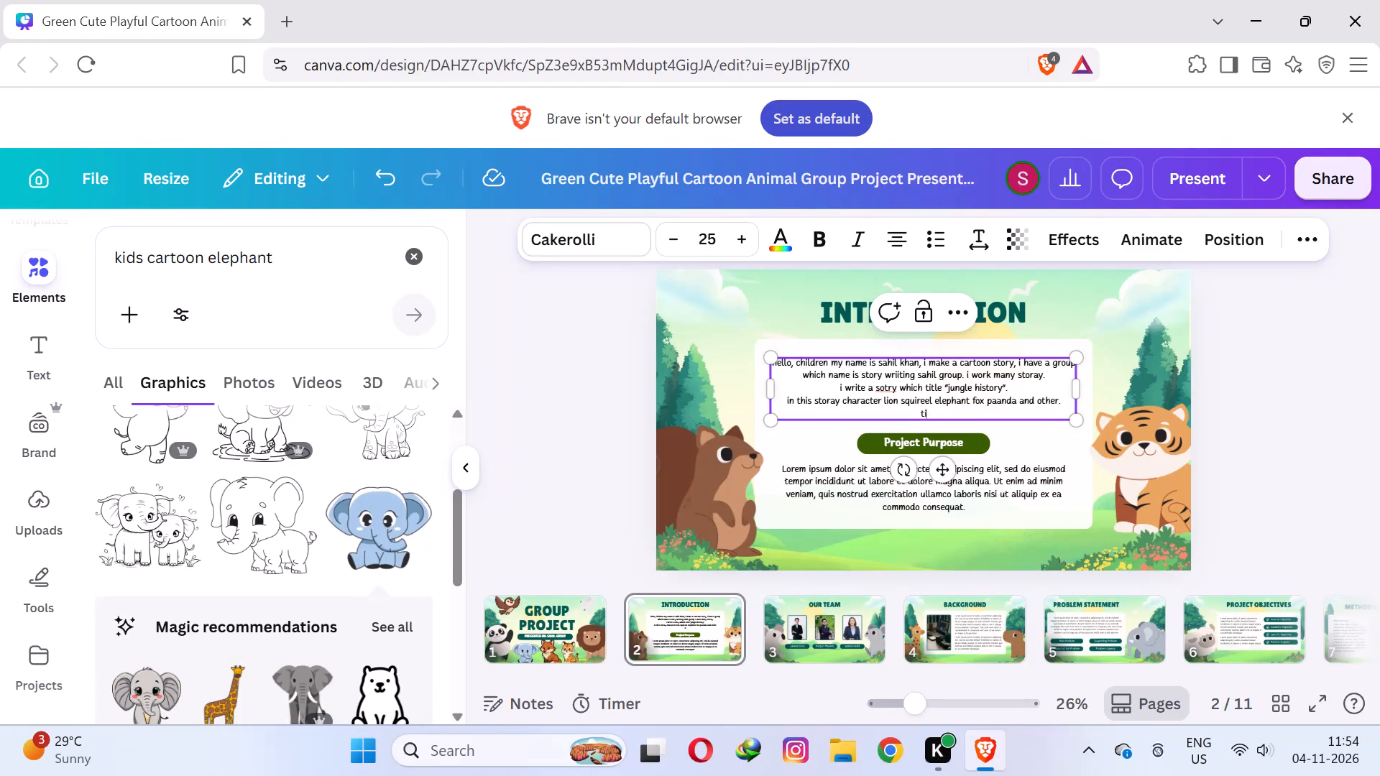
{"action": "key", "text": "BackSpace"}
{"action": "type", "text": "his s"}
{"action": "type", "text": "tory"}
{"action": "key", "text": "space"}
{"action": "type", "text": "is amazing and fantastic"}
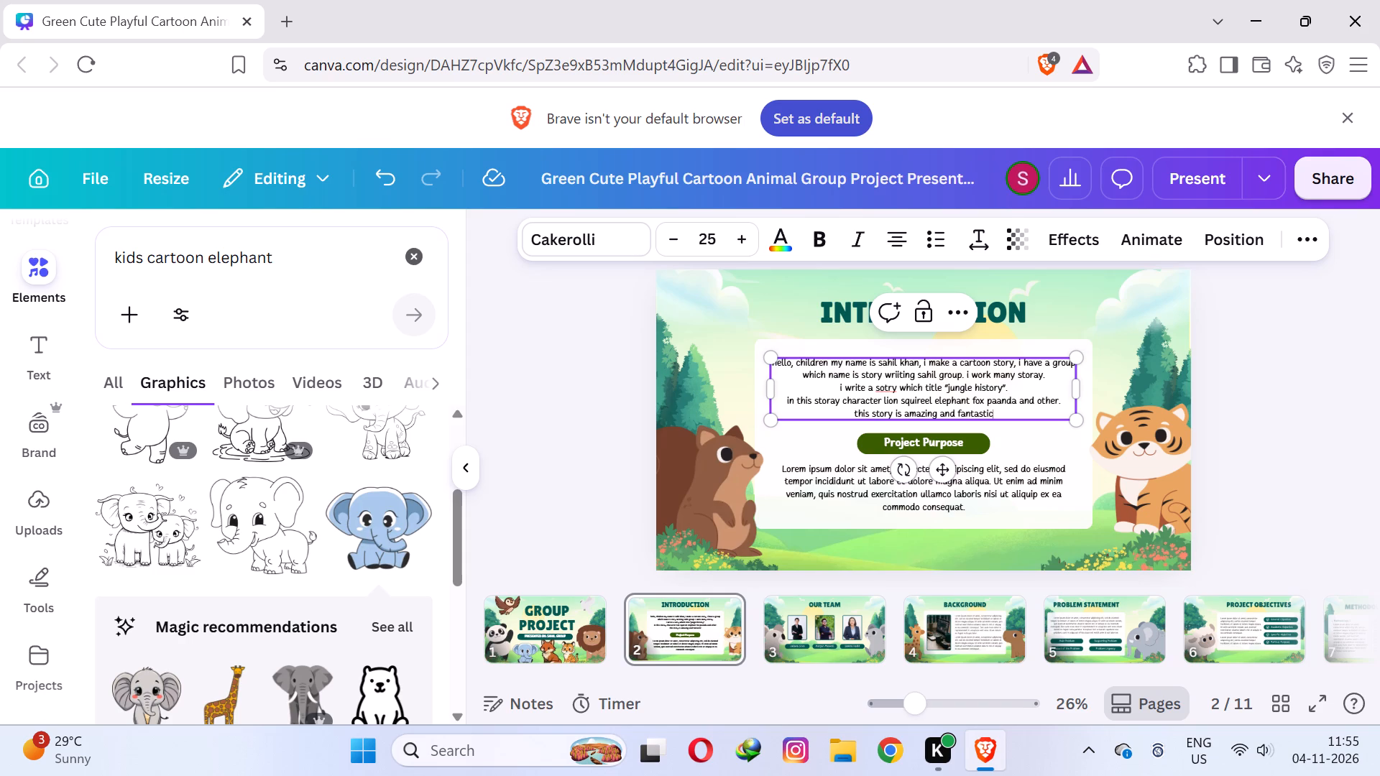
Replace the Project Purpose heading in the green label with "purpose of story".
{"action": "triple_click", "coordinate": [957, 448]}
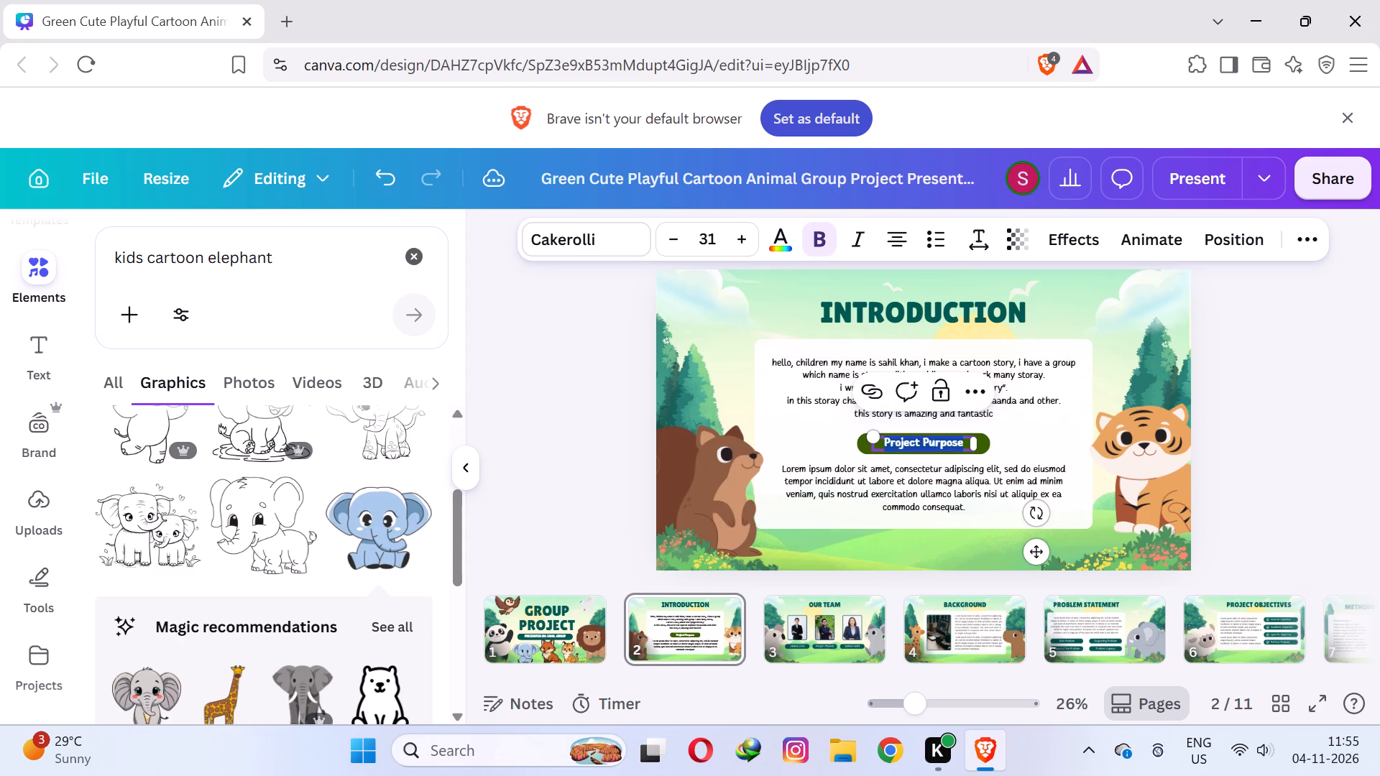
{"action": "key", "text": "BackSpace"}
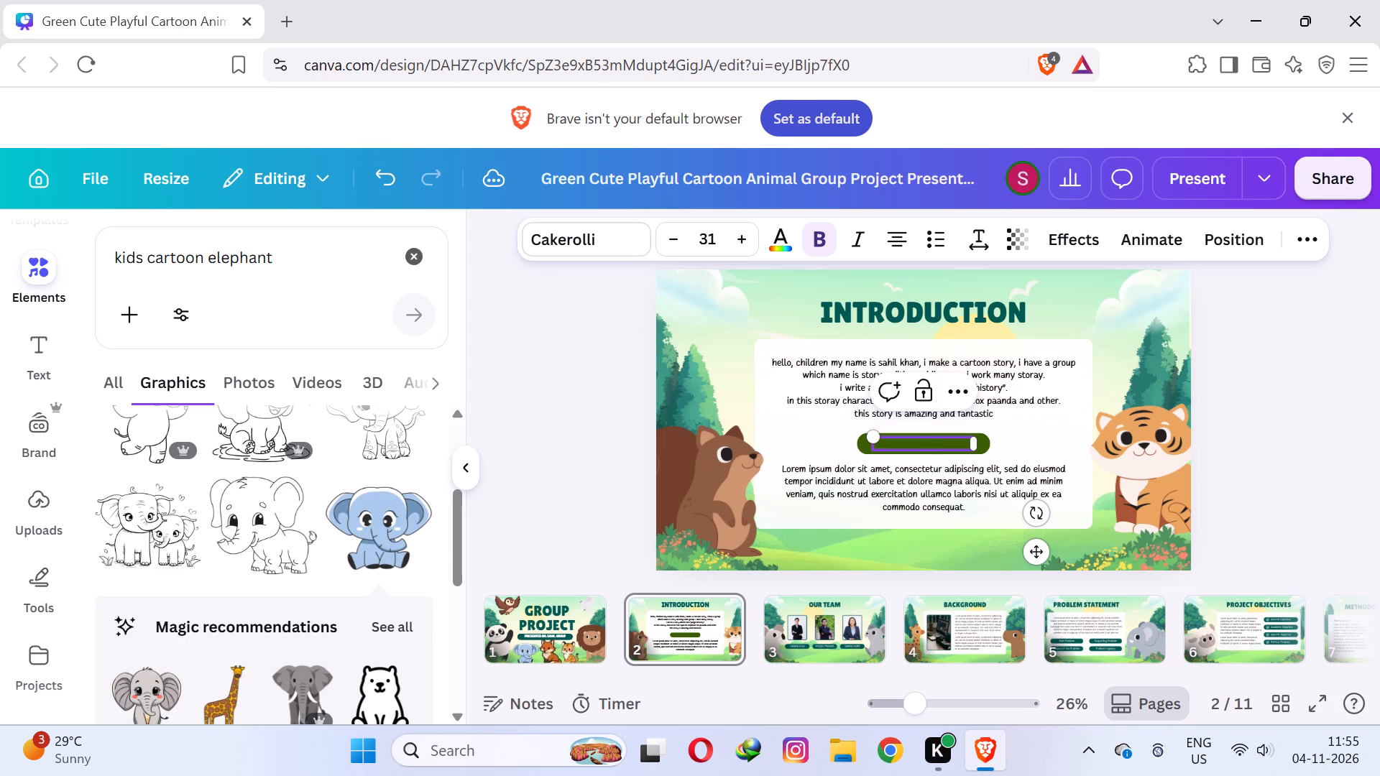
{"action": "type", "text": "purpose of story"}
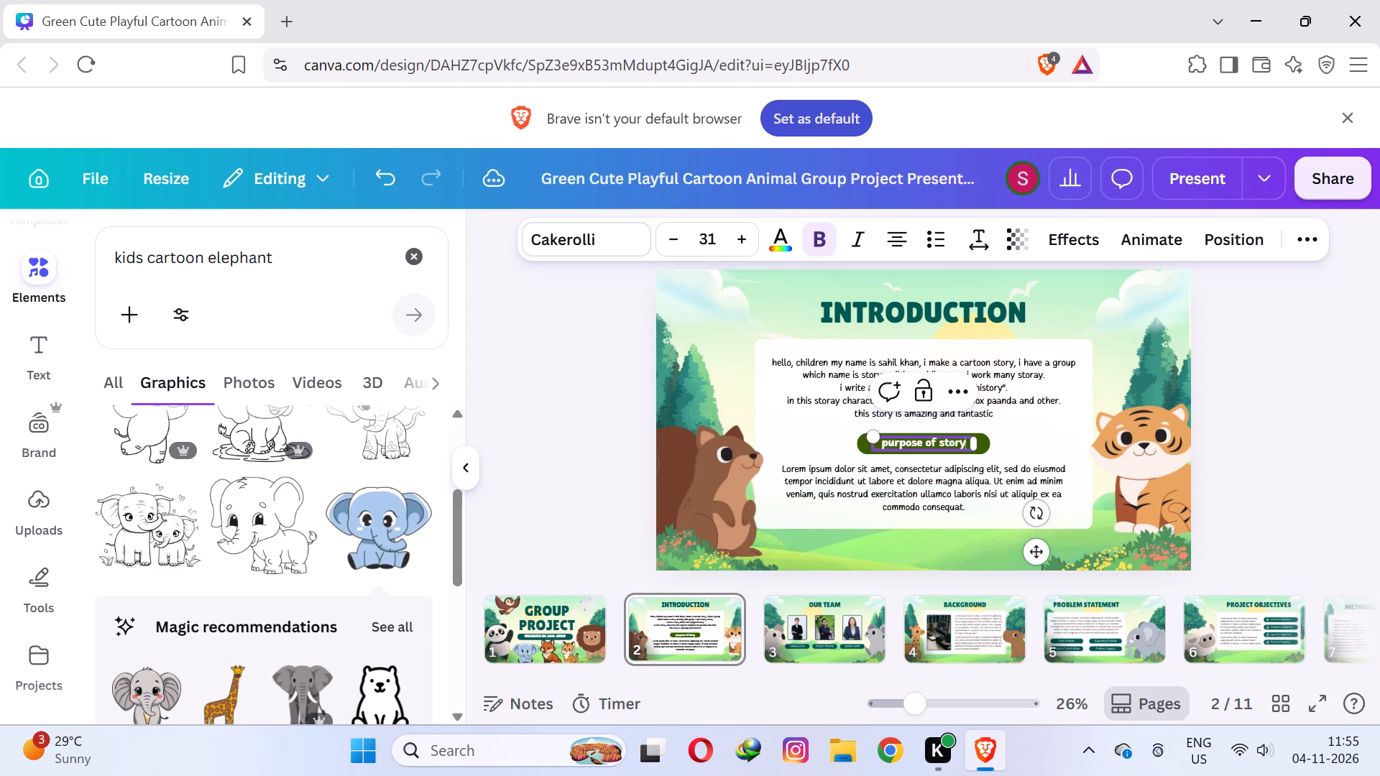
{"action": "left_click", "coordinate": [1289, 494]}
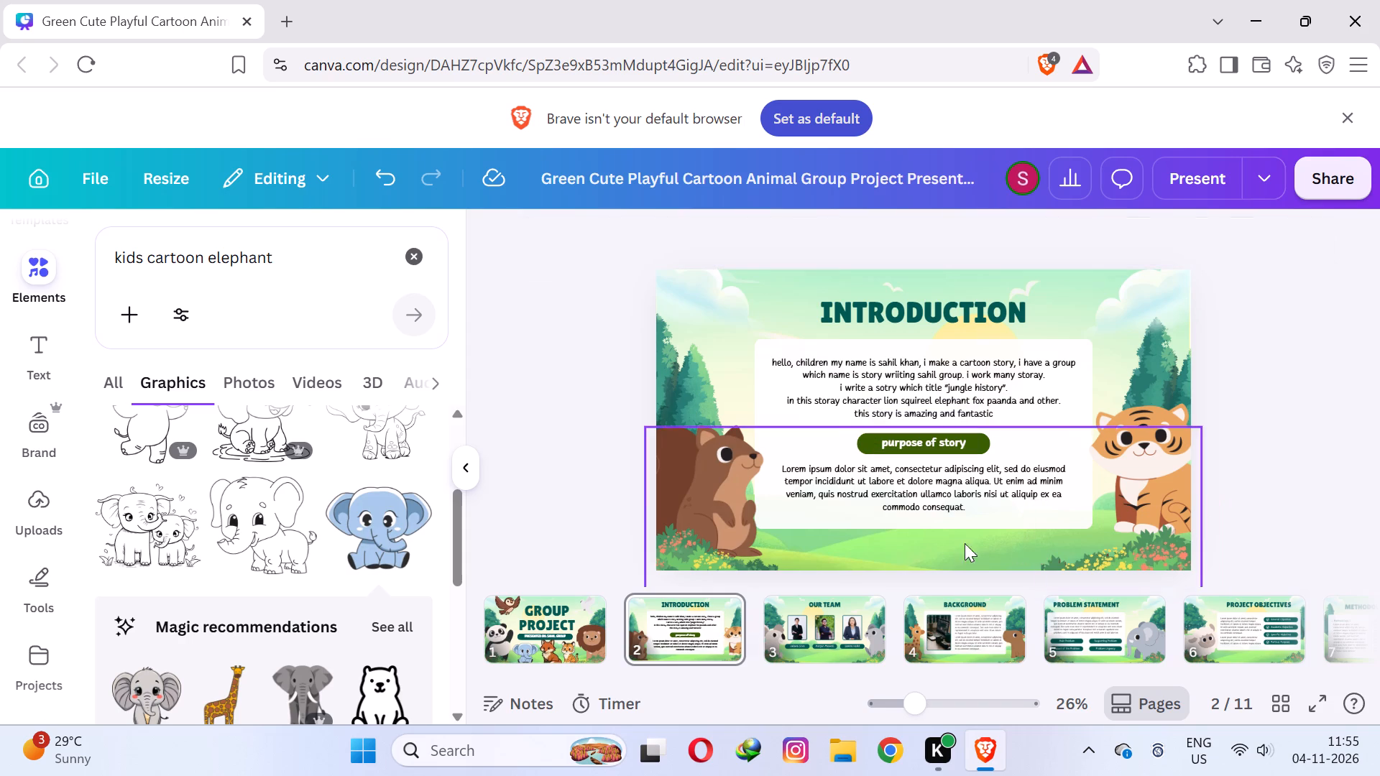
Replace the placeholder paragraph under the purpose of story label with "the main purpose of story thait i love animal".
{"action": "triple_click", "coordinate": [923, 491]}
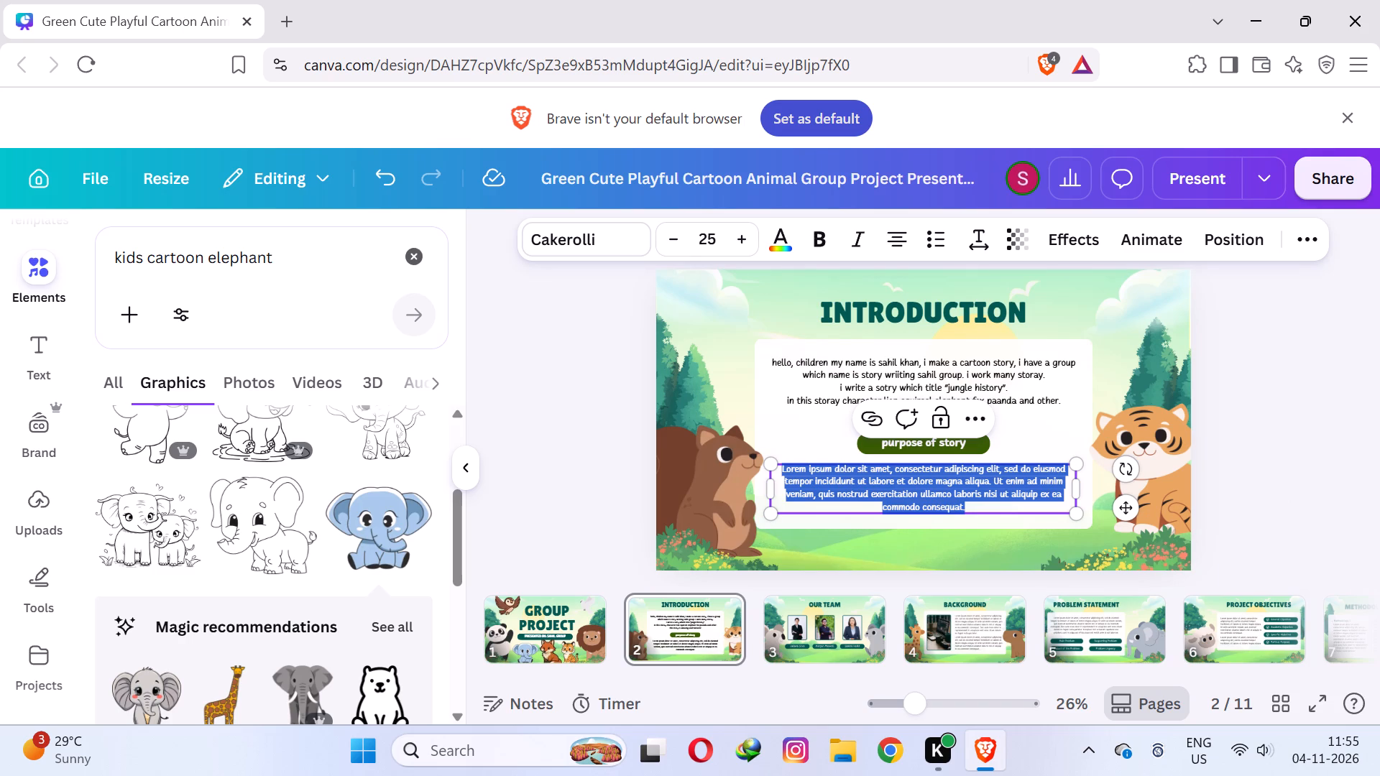
{"action": "key", "text": "space"}
{"action": "type", "text": "the"}
{"action": "key", "text": "space"}
{"action": "type", "text": "main purpose of story"}
{"action": "key", "text": "space"}
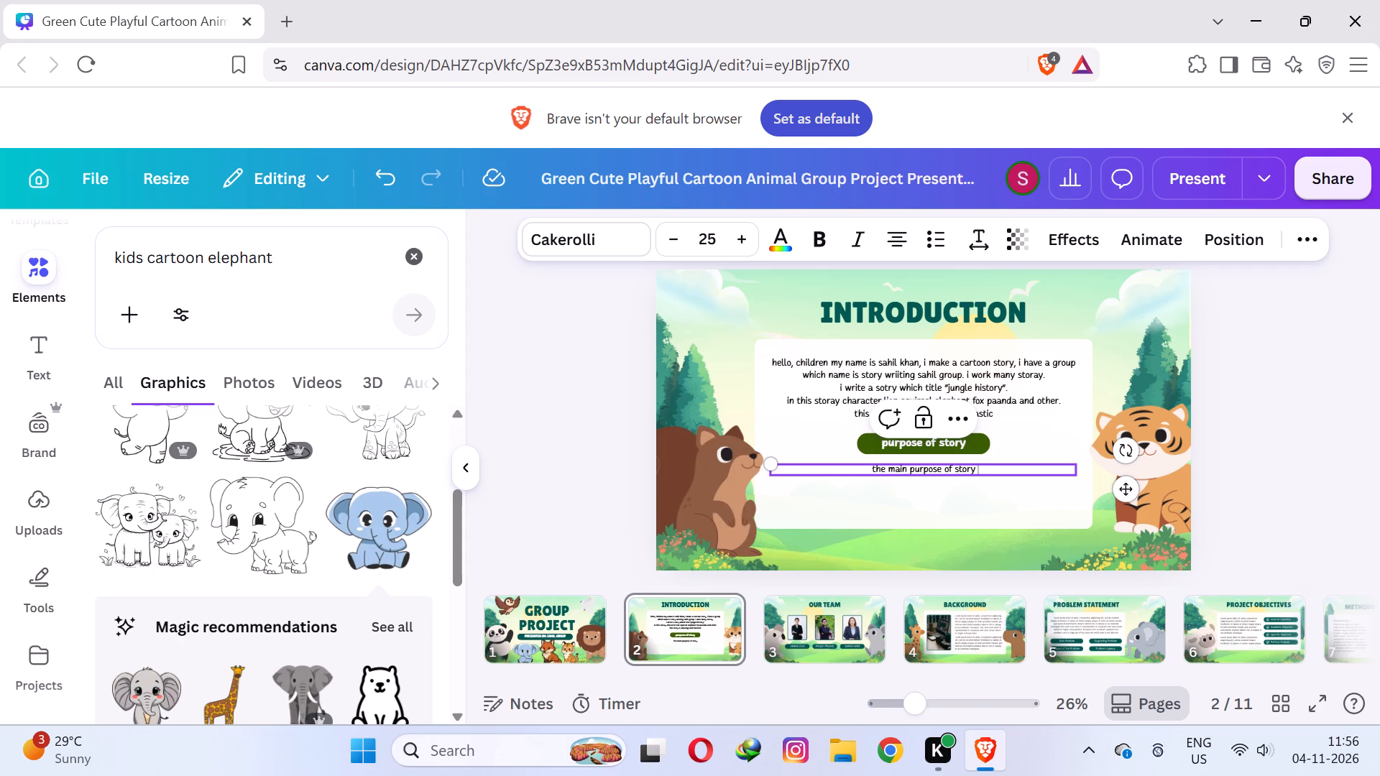
{"action": "type", "text": "beca"}
{"action": "key", "text": "BackSpace"}
{"action": "key", "text": "BackSpace"}
{"action": "key", "text": "BackSpace"}
{"action": "key", "text": "BackSpace"}
{"action": "type", "text": "thai"}
{"action": "key", "text": "space"}
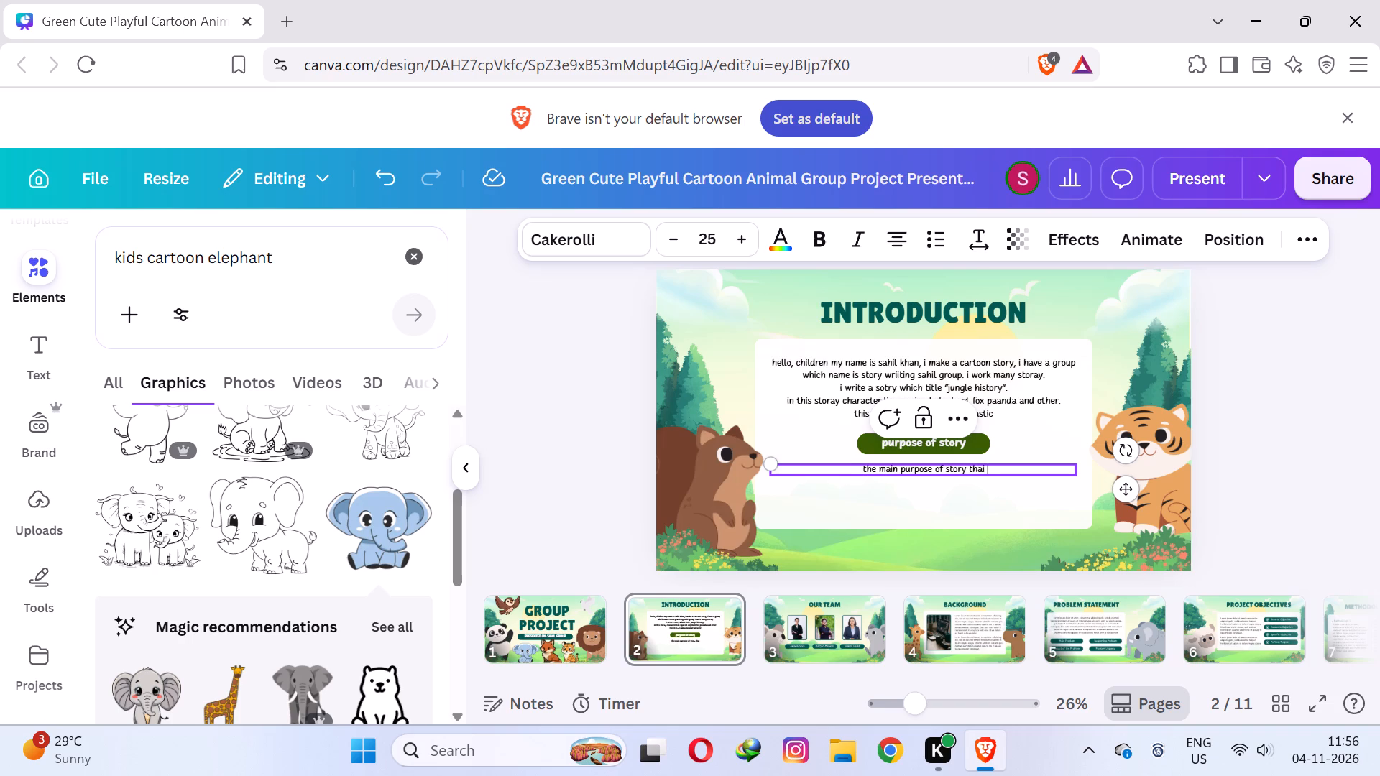
{"action": "key", "text": "BackSpace"}
{"action": "type", "text": "t i love"}
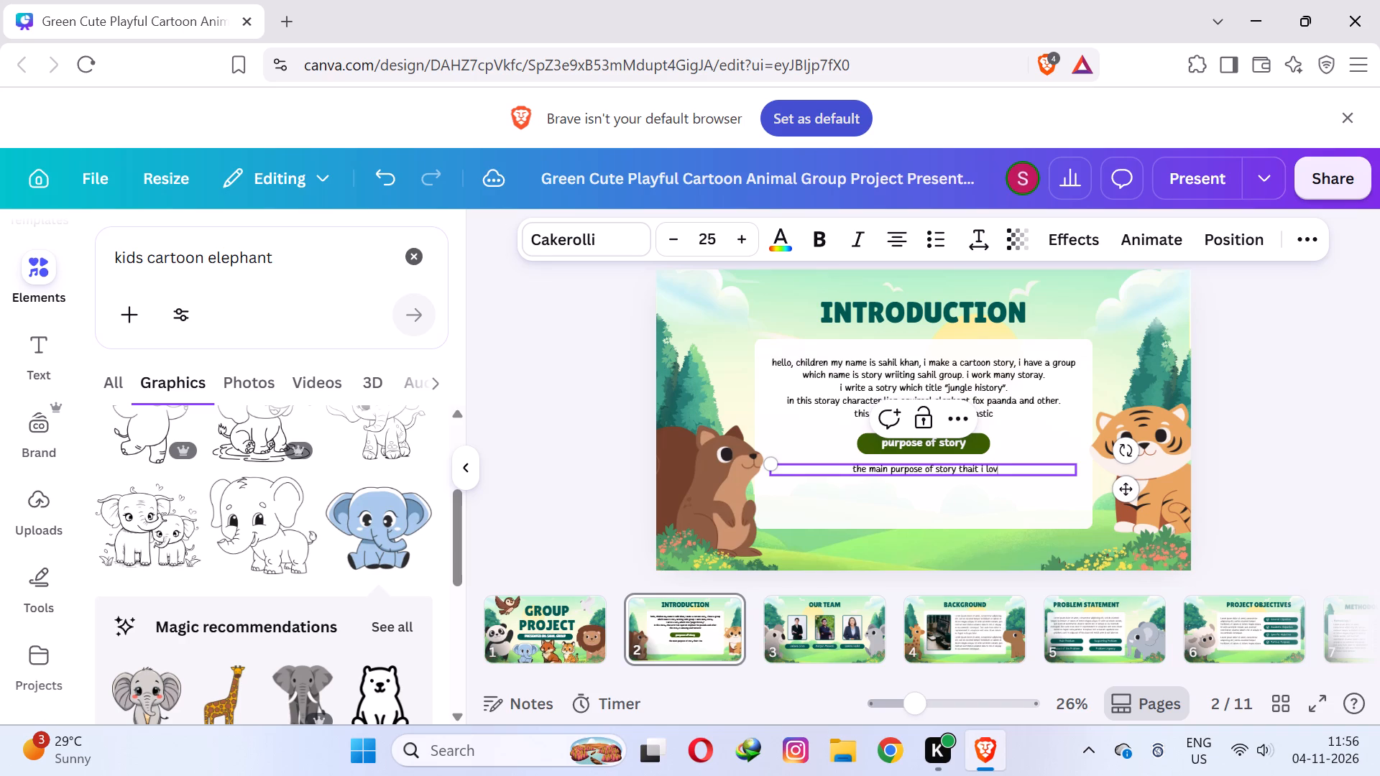
{"action": "key", "text": "space"}
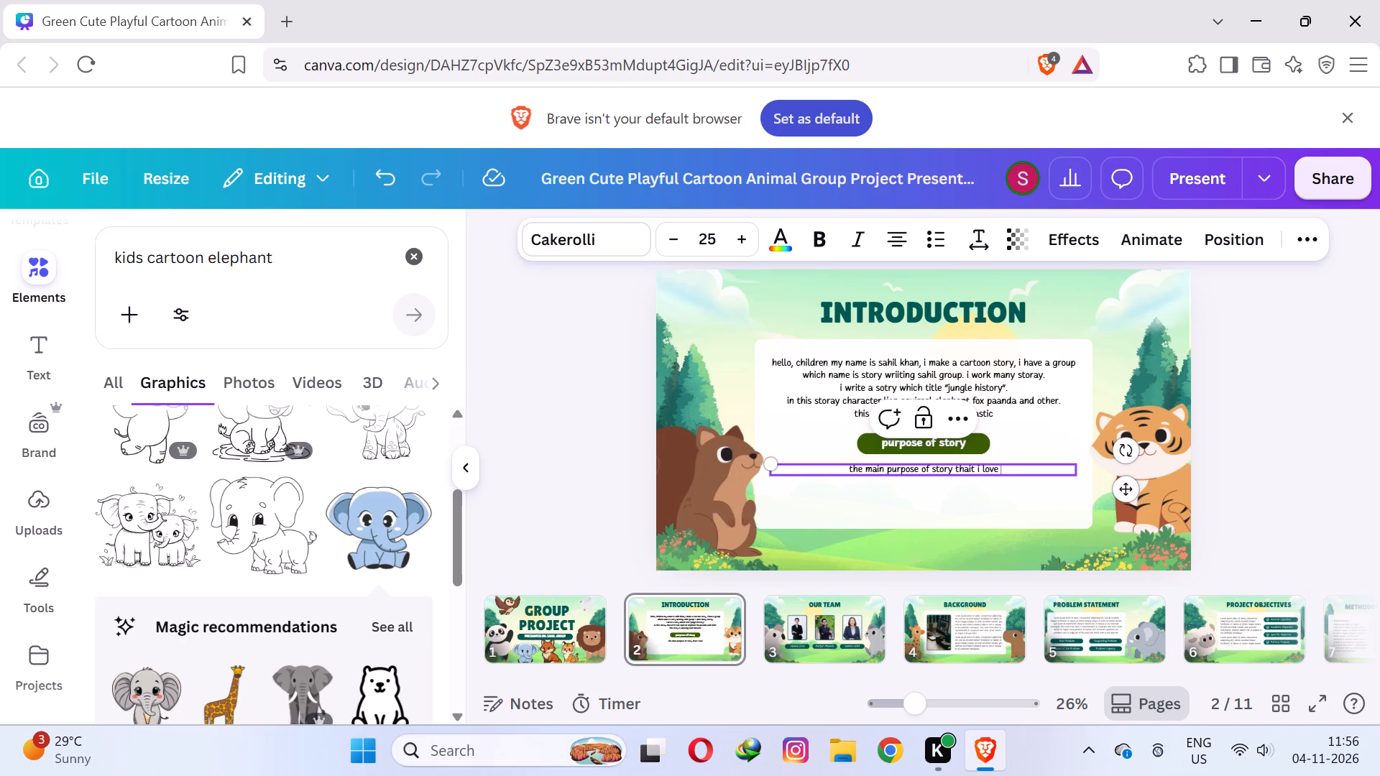
{"action": "type", "text": "an"}
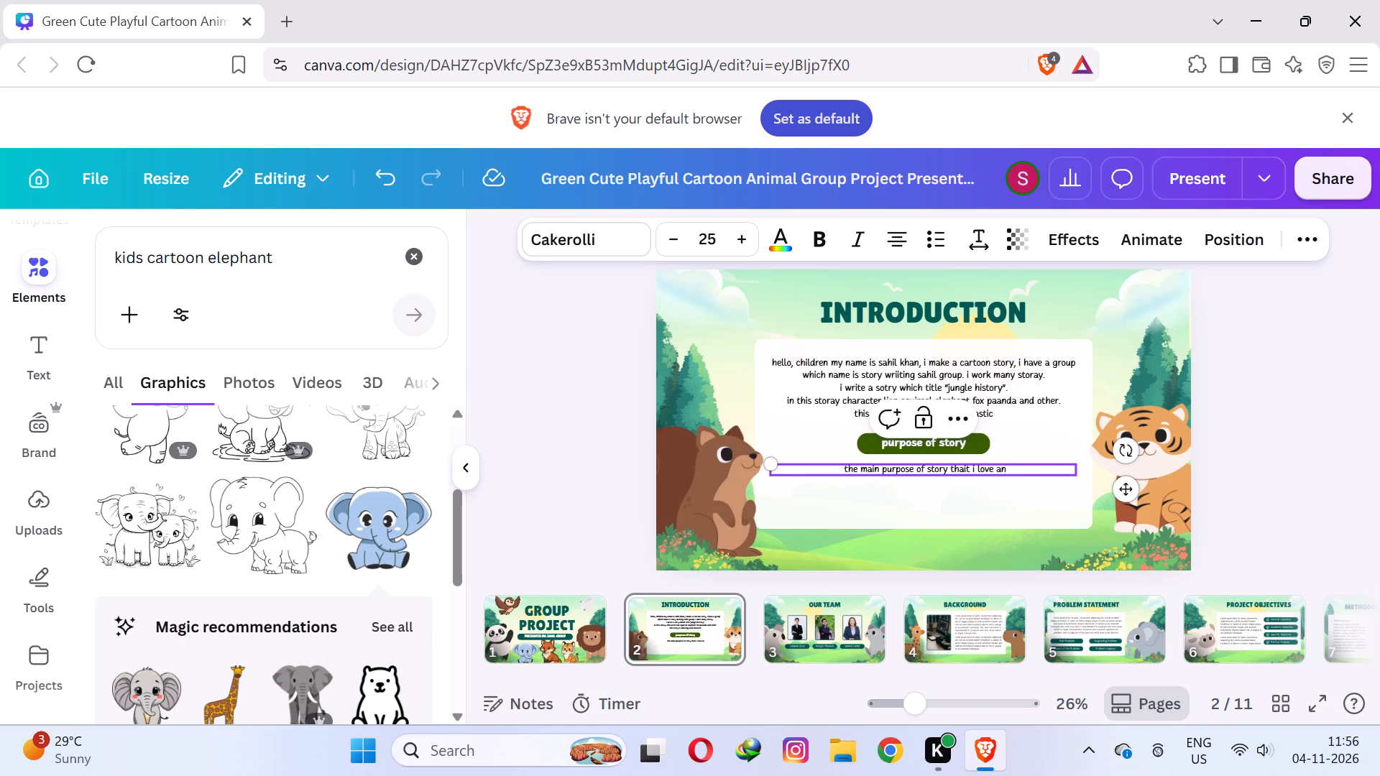
{"action": "type", "text": "imal"}
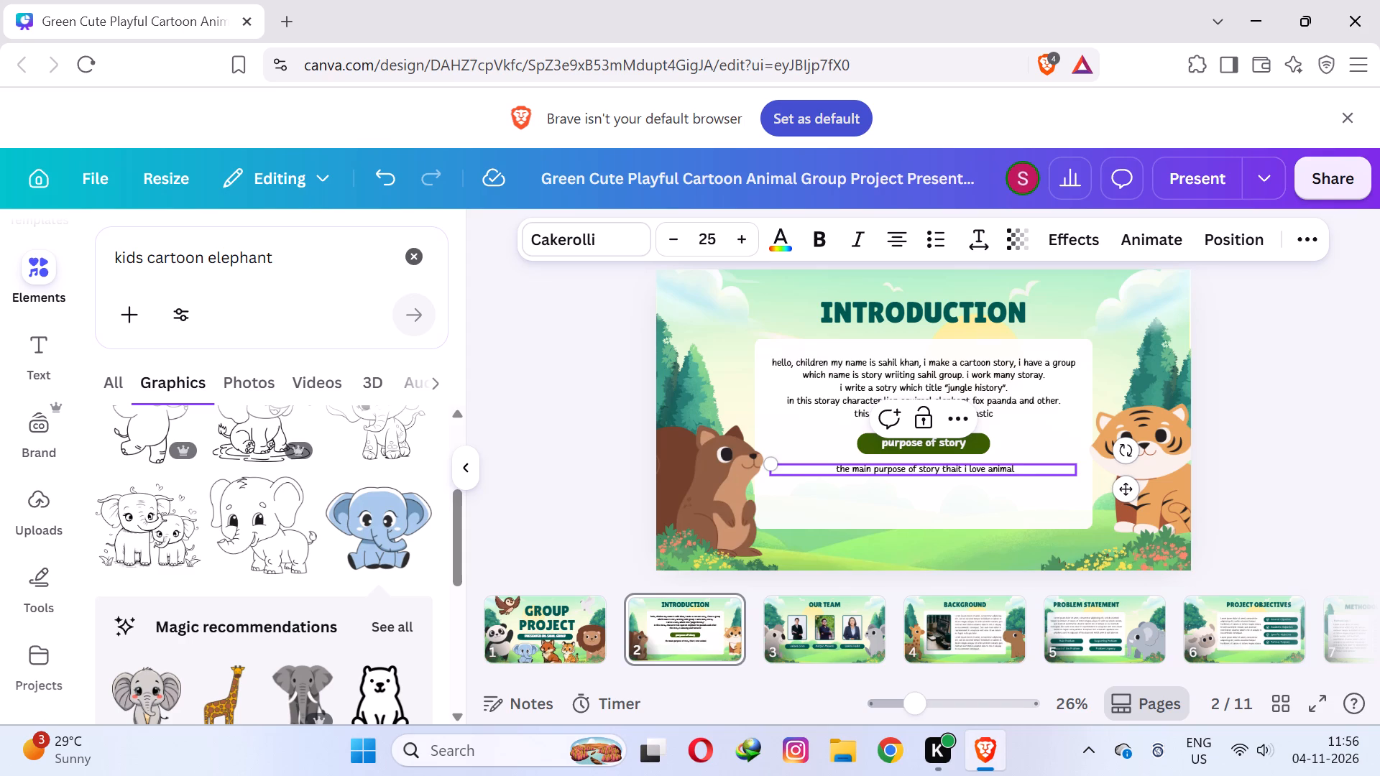
Continue the purpose paragraph's first line with ", mostly i like animal.".
{"action": "type", "text": ", mostly l"}
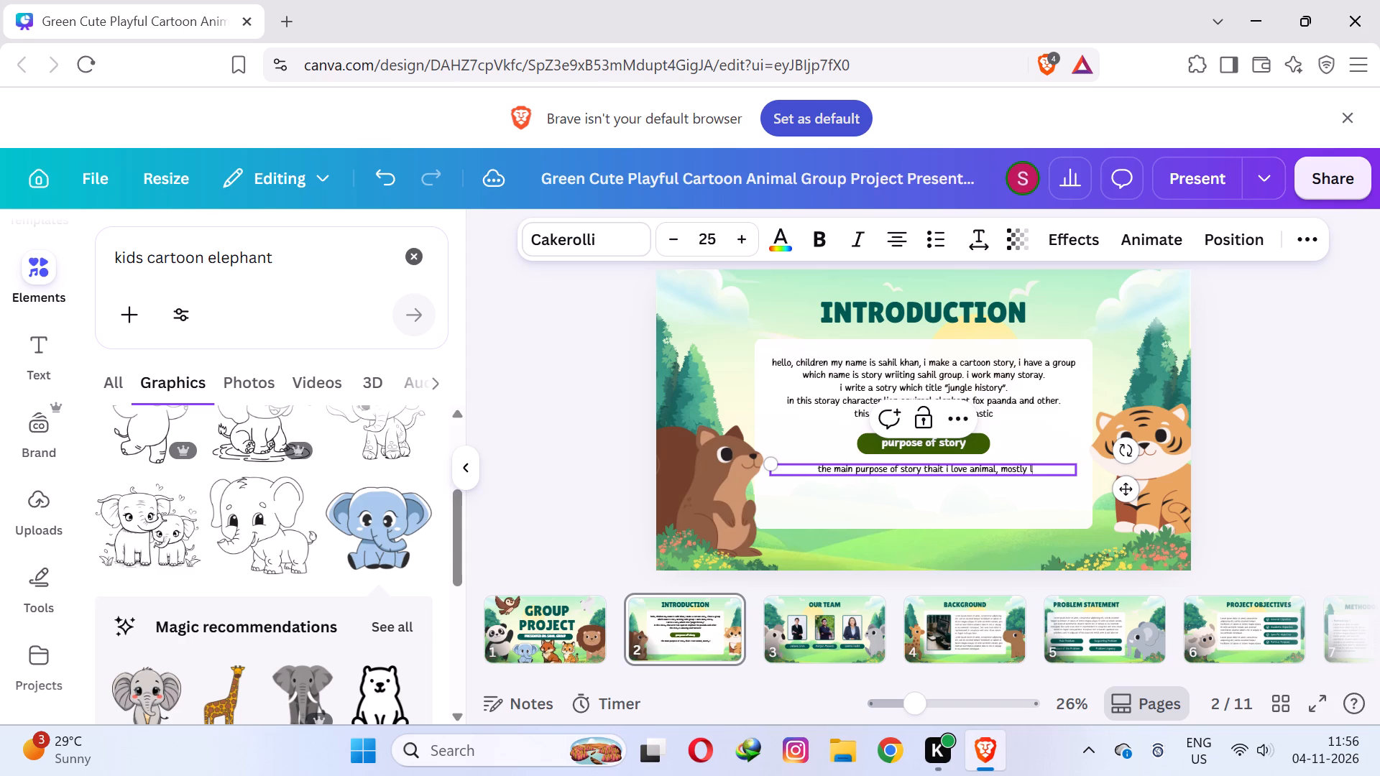
{"action": "key", "text": "BackSpace"}
{"action": "type", "text": "i likhe"}
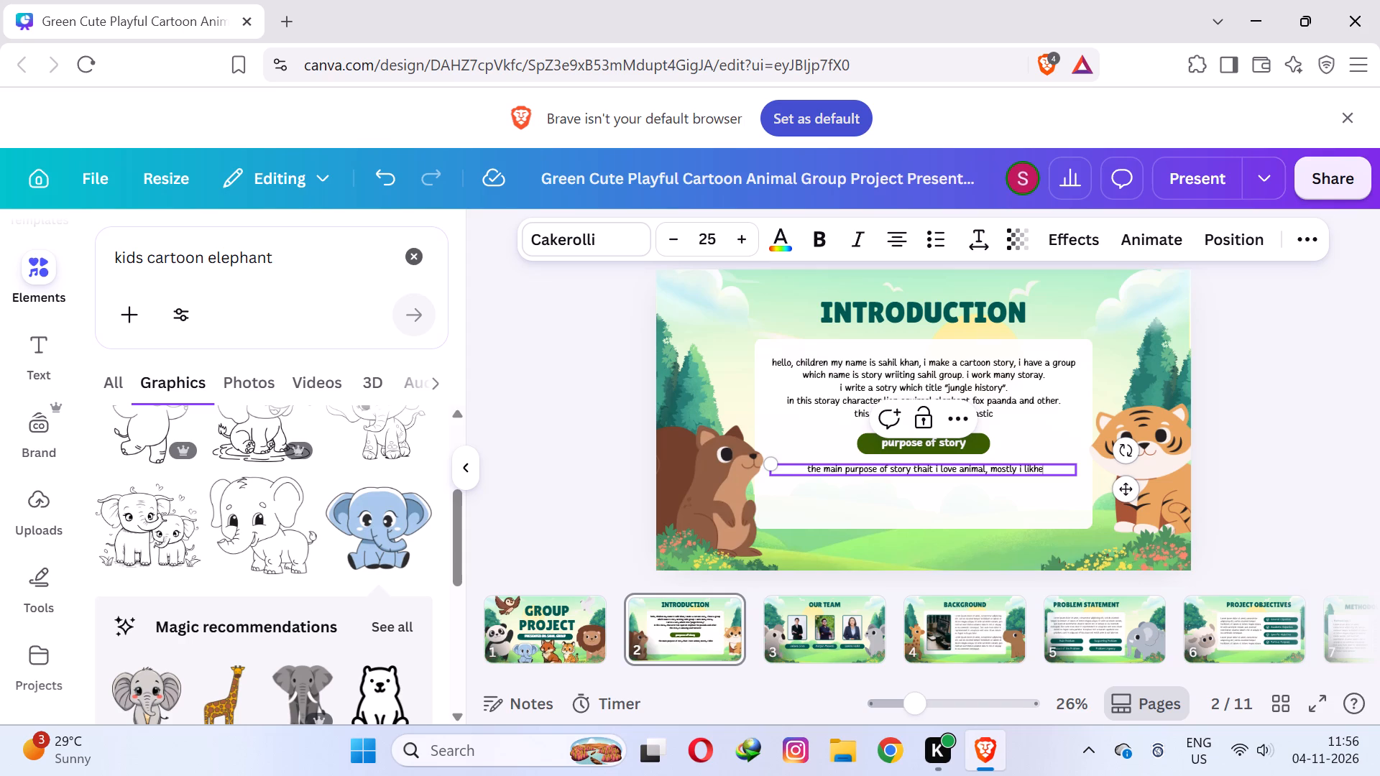
{"action": "key", "text": "Left"}
{"action": "key", "text": "Left"}
{"action": "key", "text": "Right"}
{"action": "key", "text": "BackSpace"}
{"action": "key", "text": "Right"}
{"action": "key", "text": "Right"}
{"action": "key", "text": "space"}
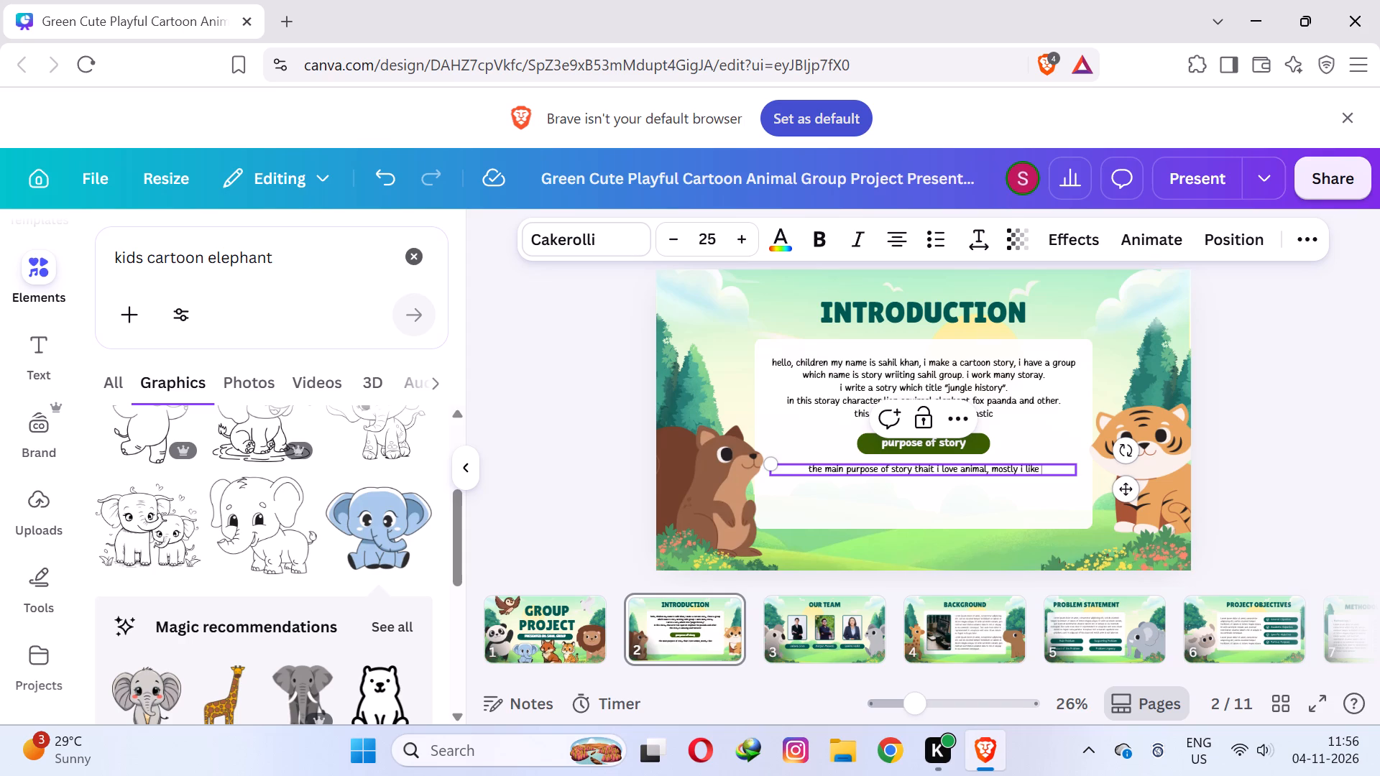
{"action": "type", "text": "animal"}
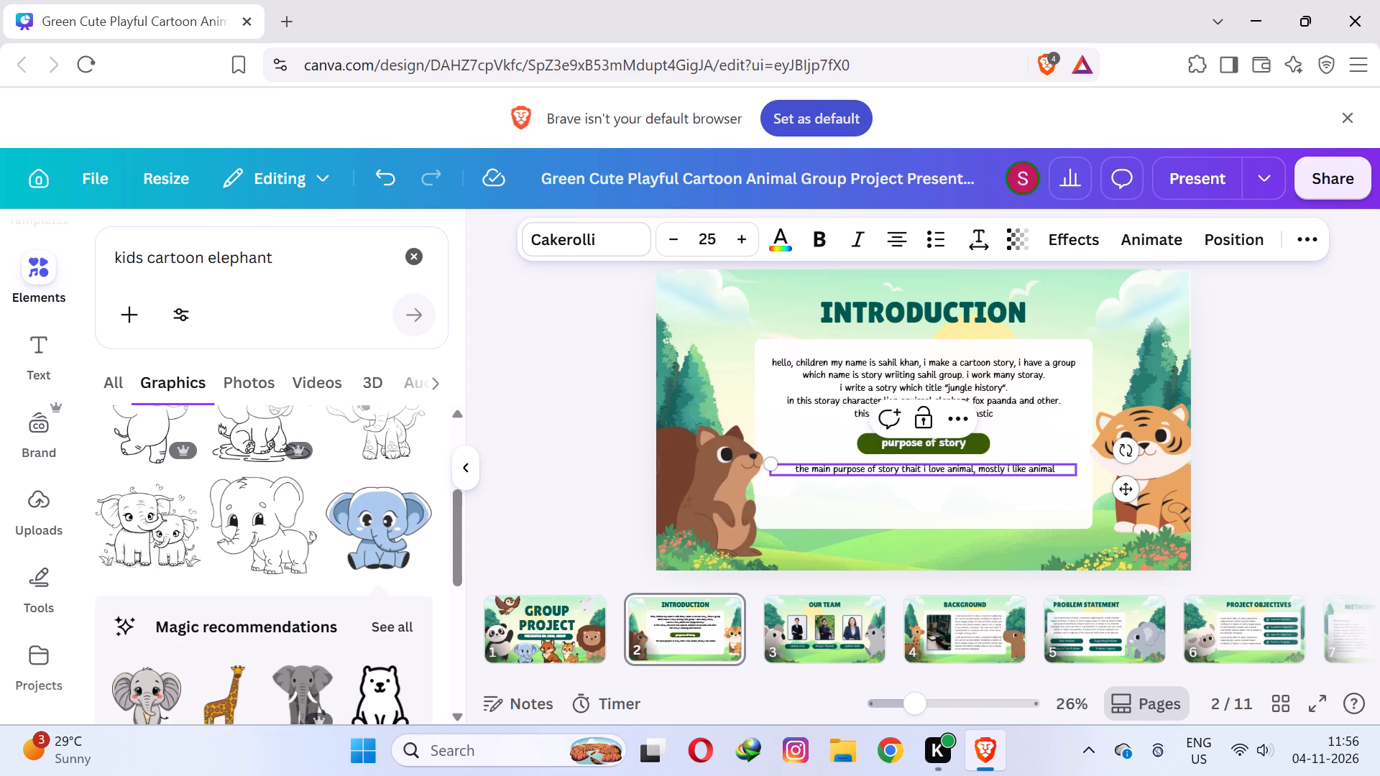
{"action": "key", "text": "period"}
Add two new lines to the purpose paragraph reading "i like animal" and "like panda squirel elephant".
{"action": "key", "text": "shift+Return"}
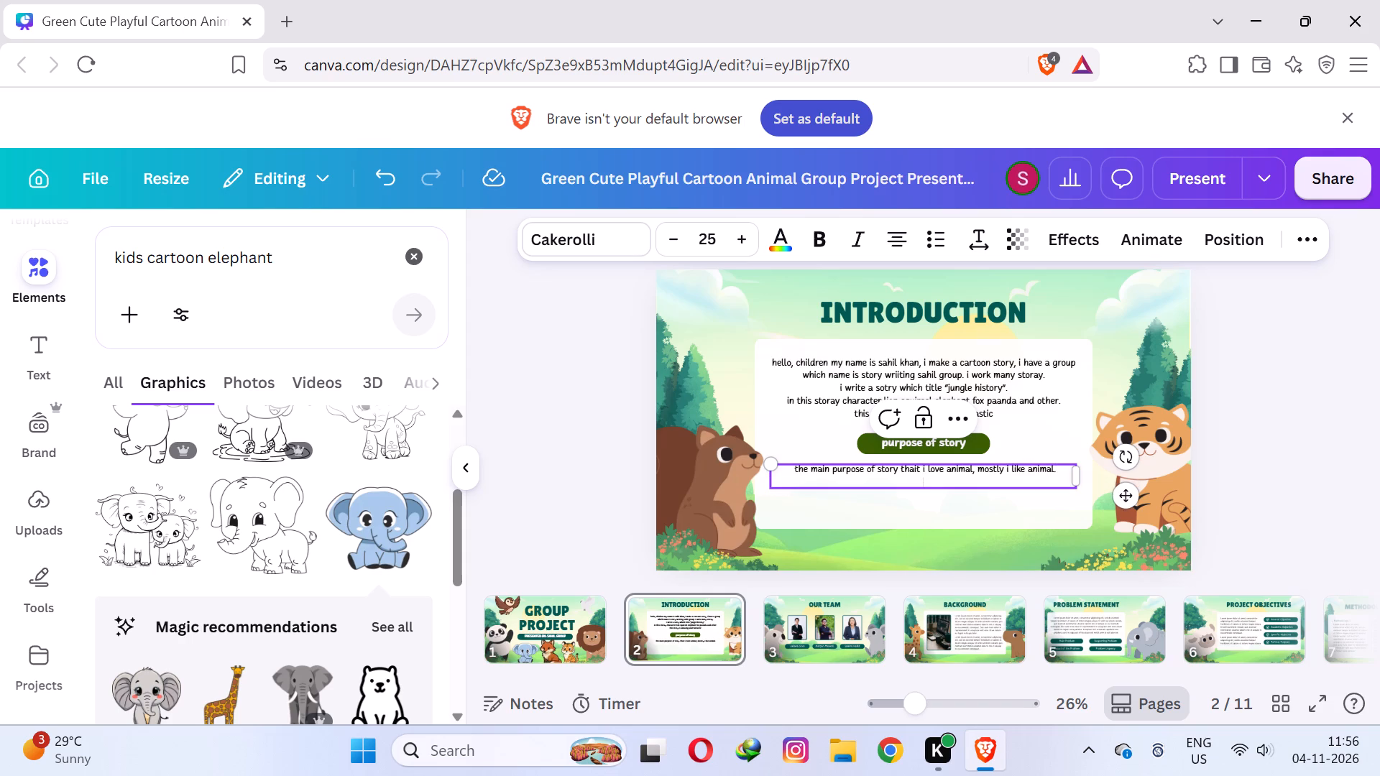
{"action": "type", "text": "i like"}
{"action": "key", "text": "space"}
{"action": "type", "text": "animal"}
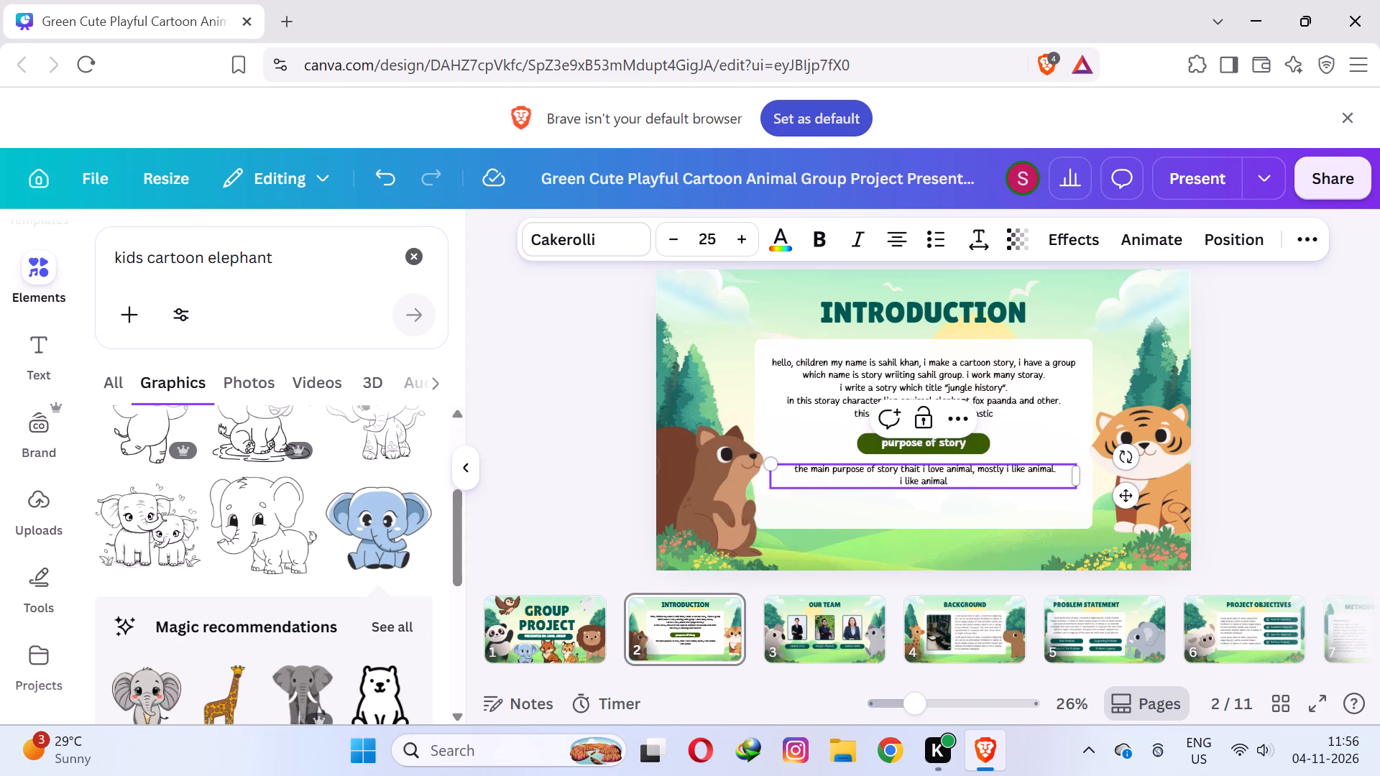
{"action": "key", "text": "shift+Return"}
{"action": "type", "text": "like"}
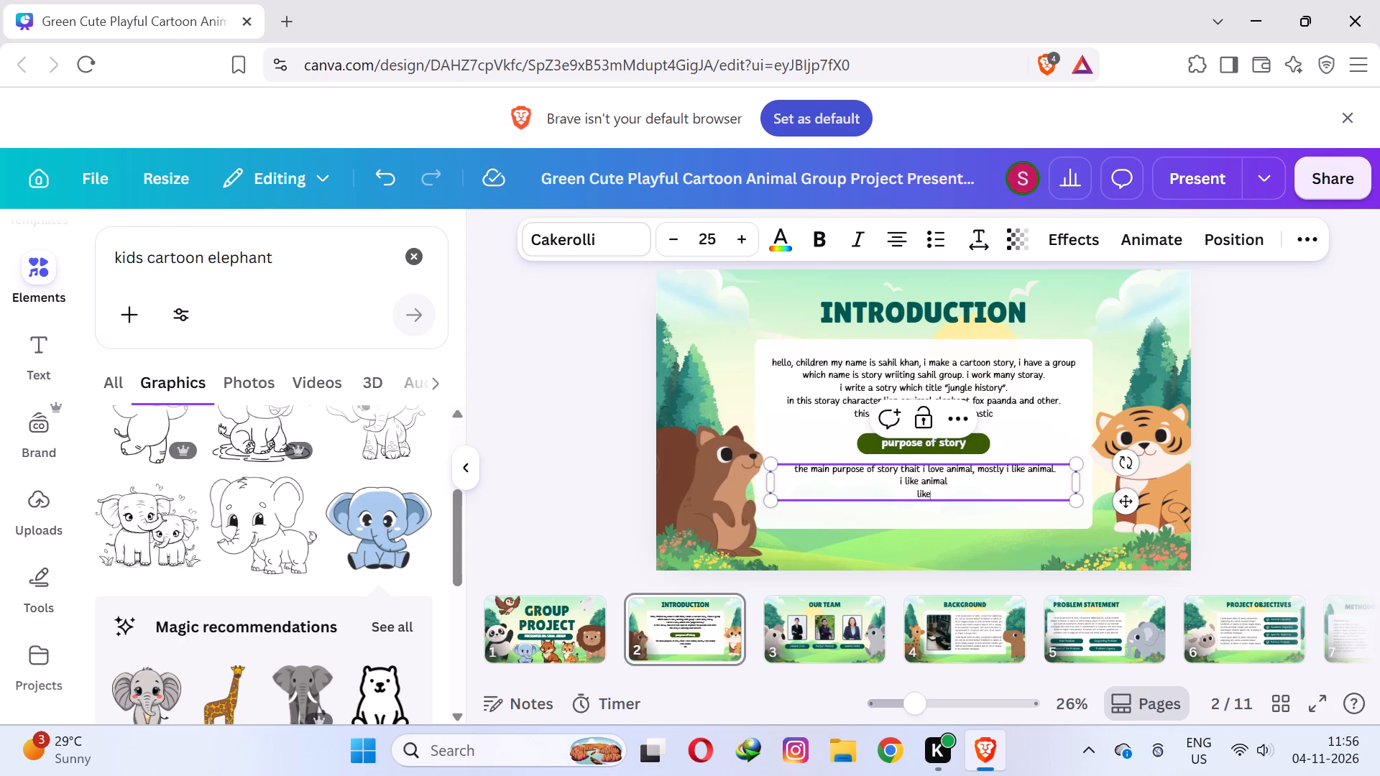
{"action": "key", "text": "space"}
{"action": "type", "text": "panda"}
{"action": "key", "text": "space"}
{"action": "key", "text": "s"}
{"action": "type", "text": "quire"}
{"action": "type", "text": "l"}
{"action": "key", "text": "space"}
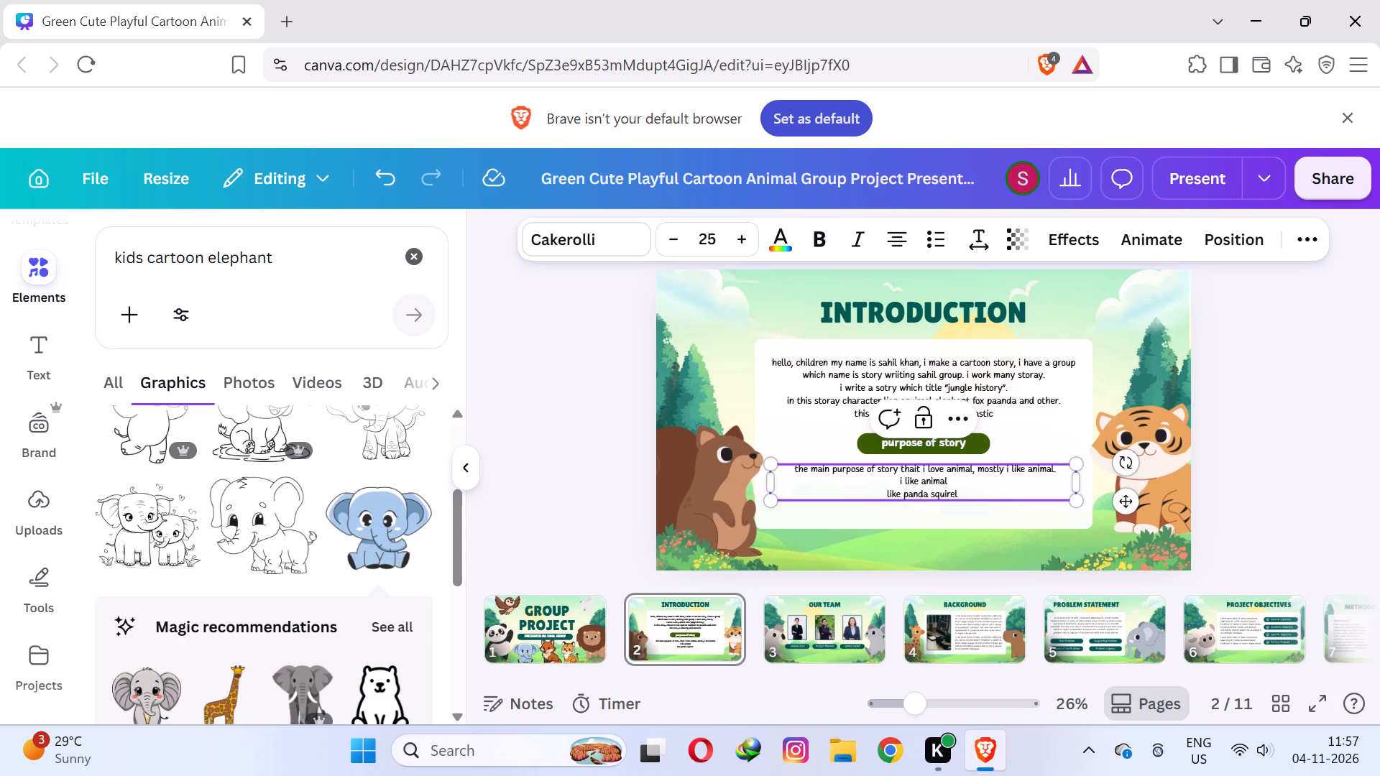
{"action": "type", "text": "elephan"}
{"action": "key", "text": "t"}
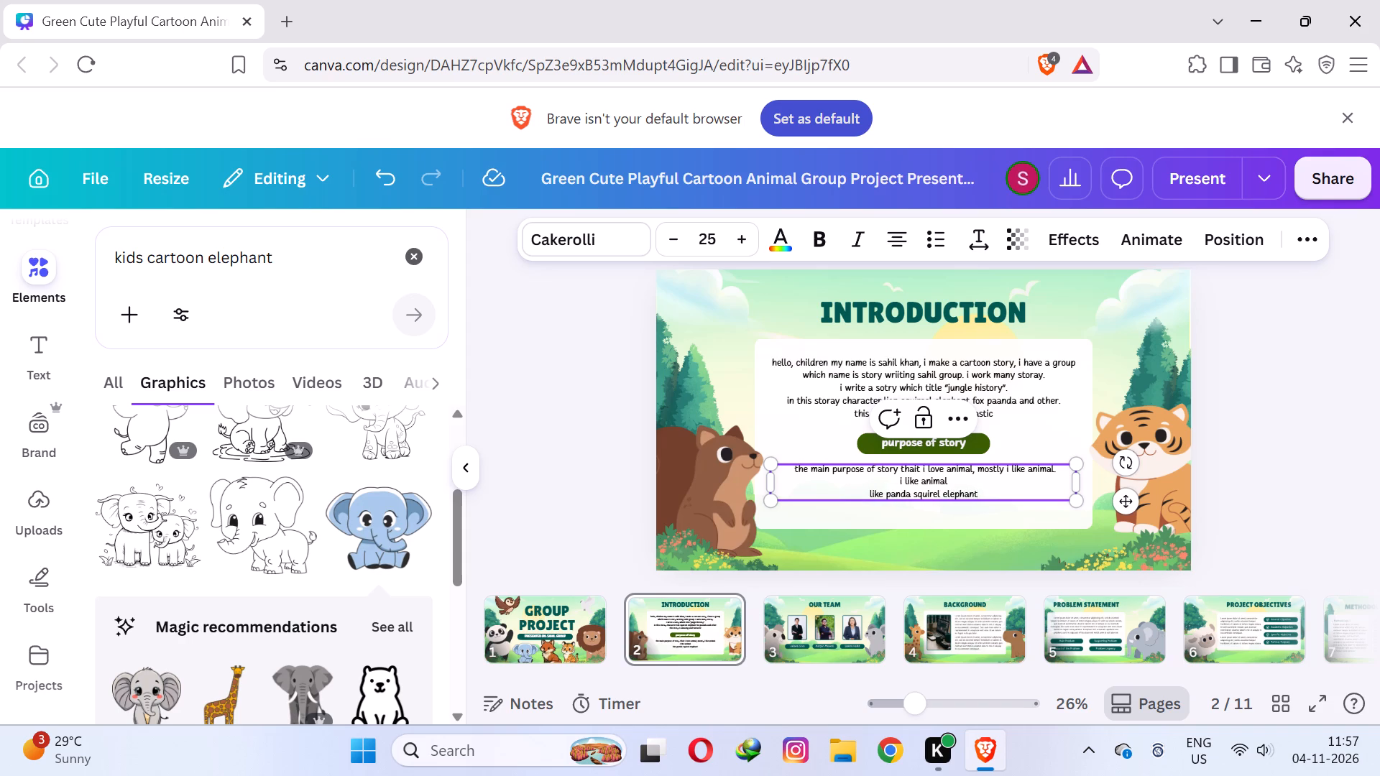
Add a closing line to the purpose paragraph reading "i want you see there life of jungle".
{"action": "key", "text": "shift+Return"}
{"action": "type", "text": "i want"}
{"action": "key", "text": "space"}
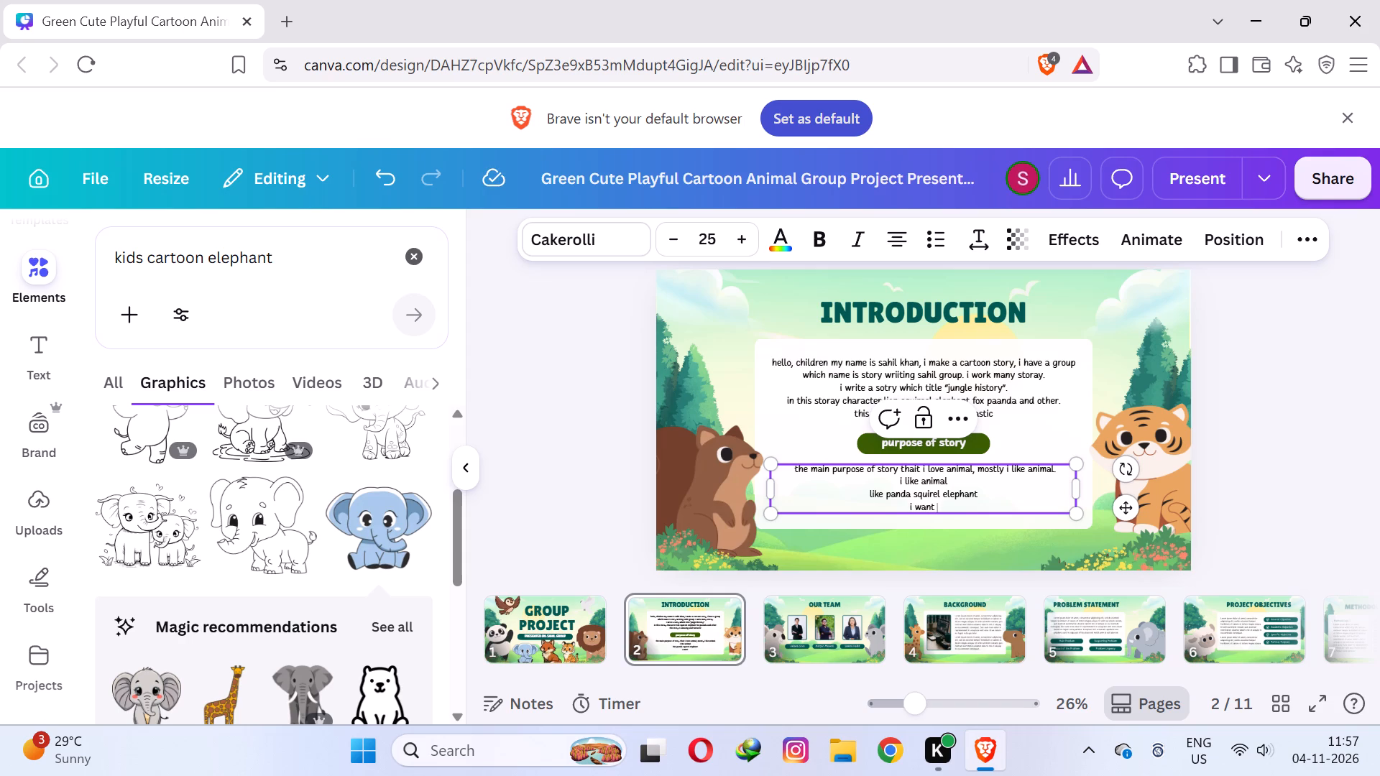
{"action": "type", "text": "you see there"}
{"action": "key", "text": "space"}
{"action": "type", "text": "life of jungle"}
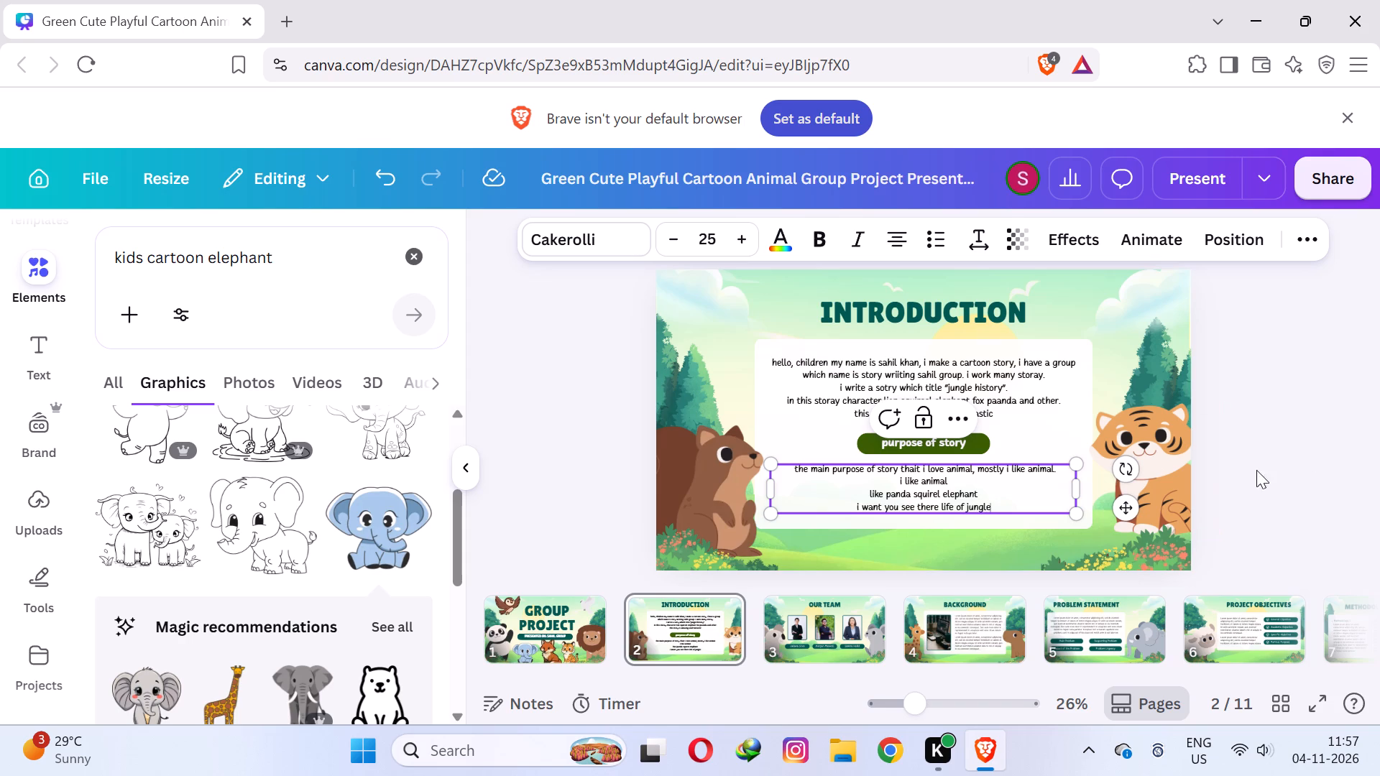
{"action": "left_click", "coordinate": [1310, 437]}
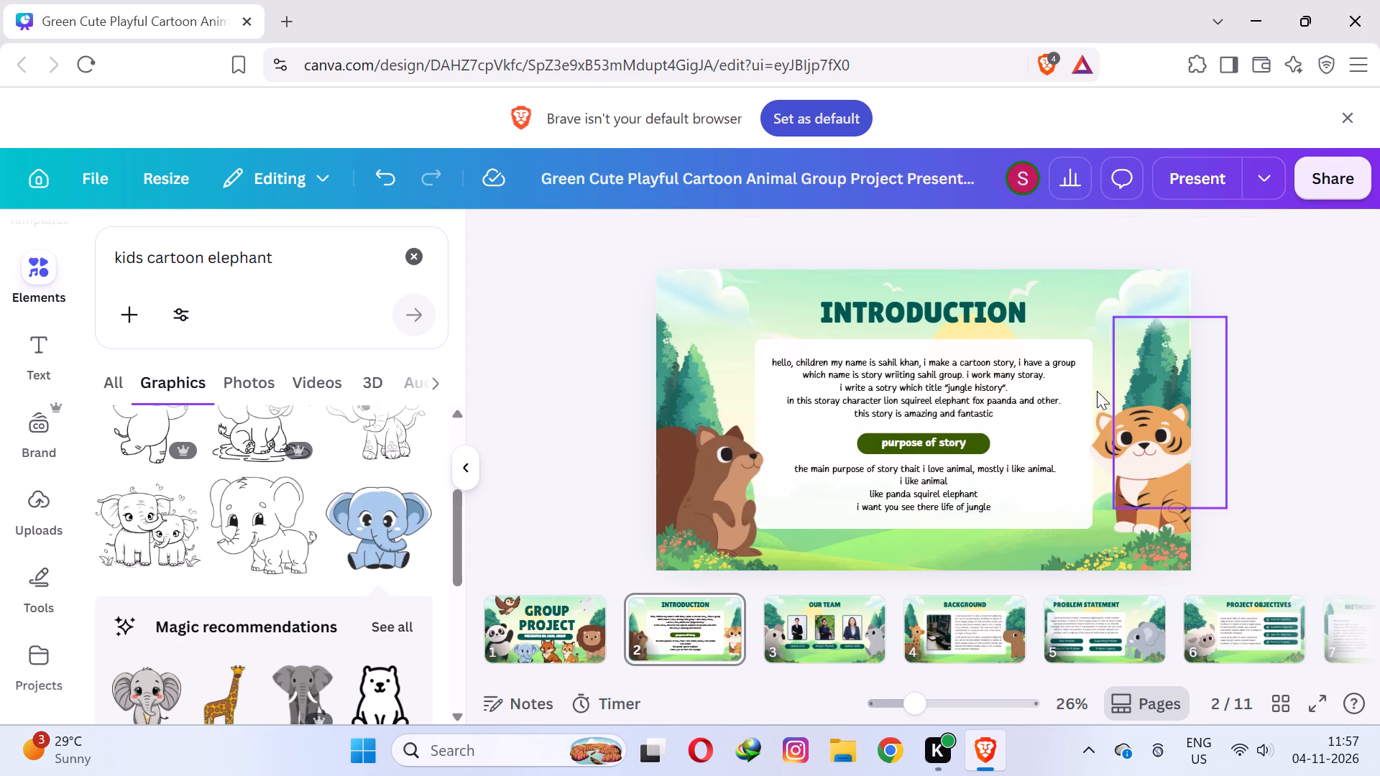
Apply the Typewriter text animation to the INTRODUCTION title.
{"action": "left_click", "coordinate": [976, 323]}
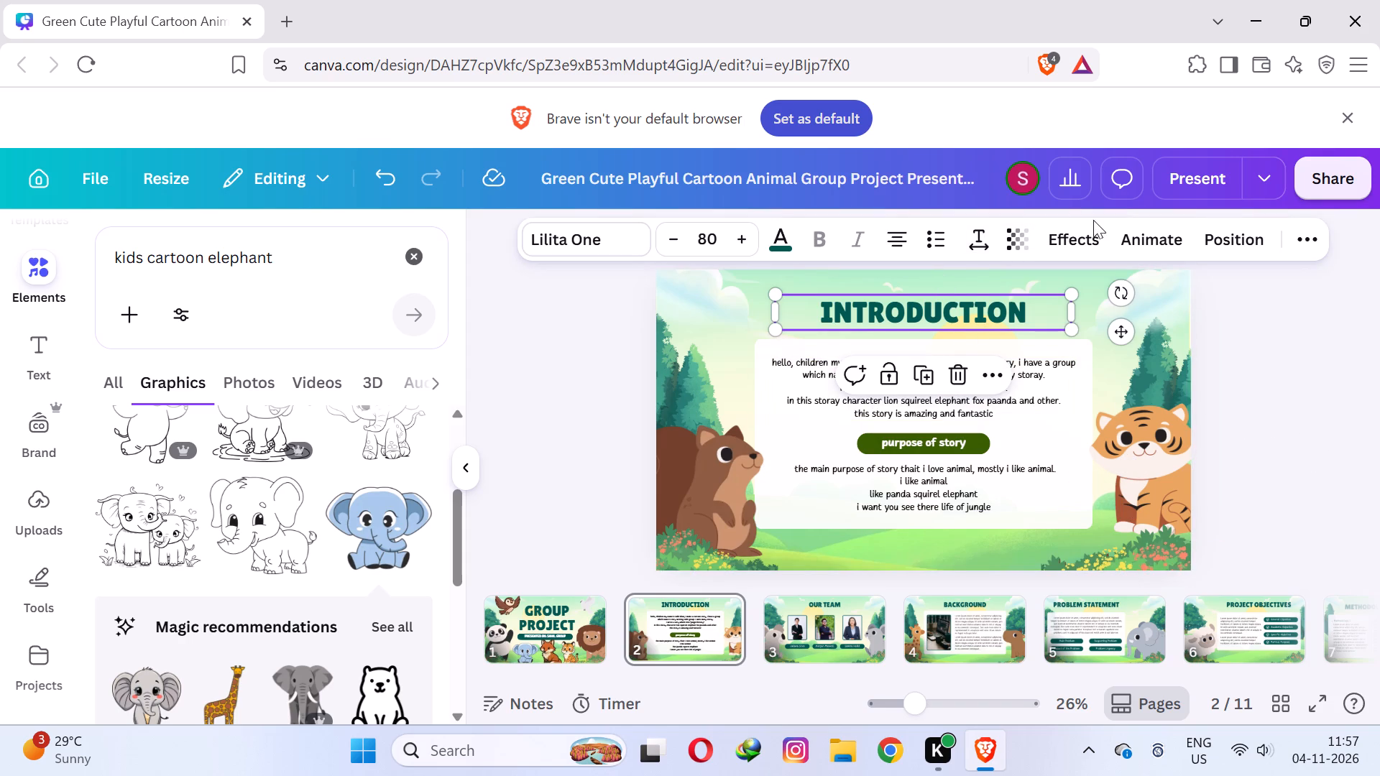
{"action": "left_click", "coordinate": [1140, 232]}
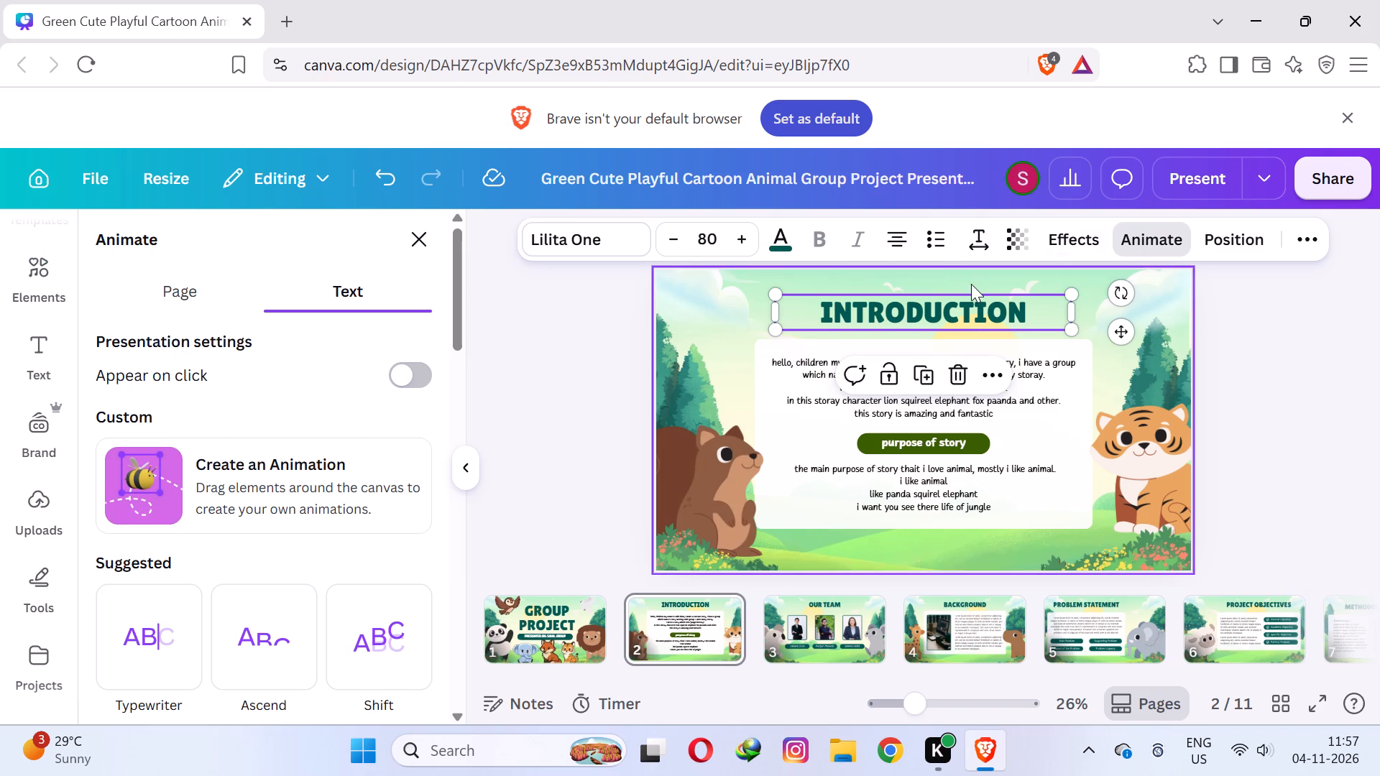
{"action": "left_click", "coordinate": [1123, 239]}
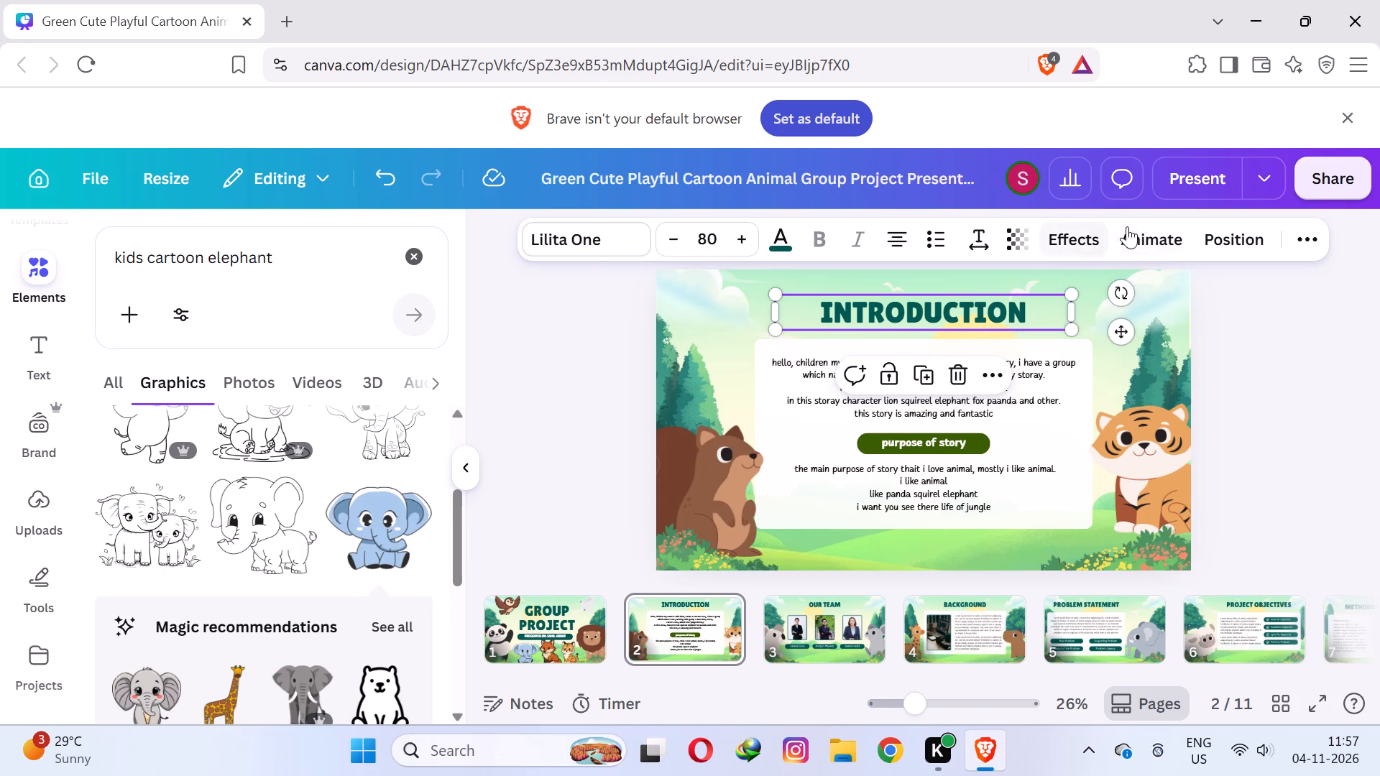
{"action": "left_click", "coordinate": [1144, 241]}
{"action": "scroll", "coordinate": [301, 403], "scroll_direction": "down", "scroll_amount": 1}
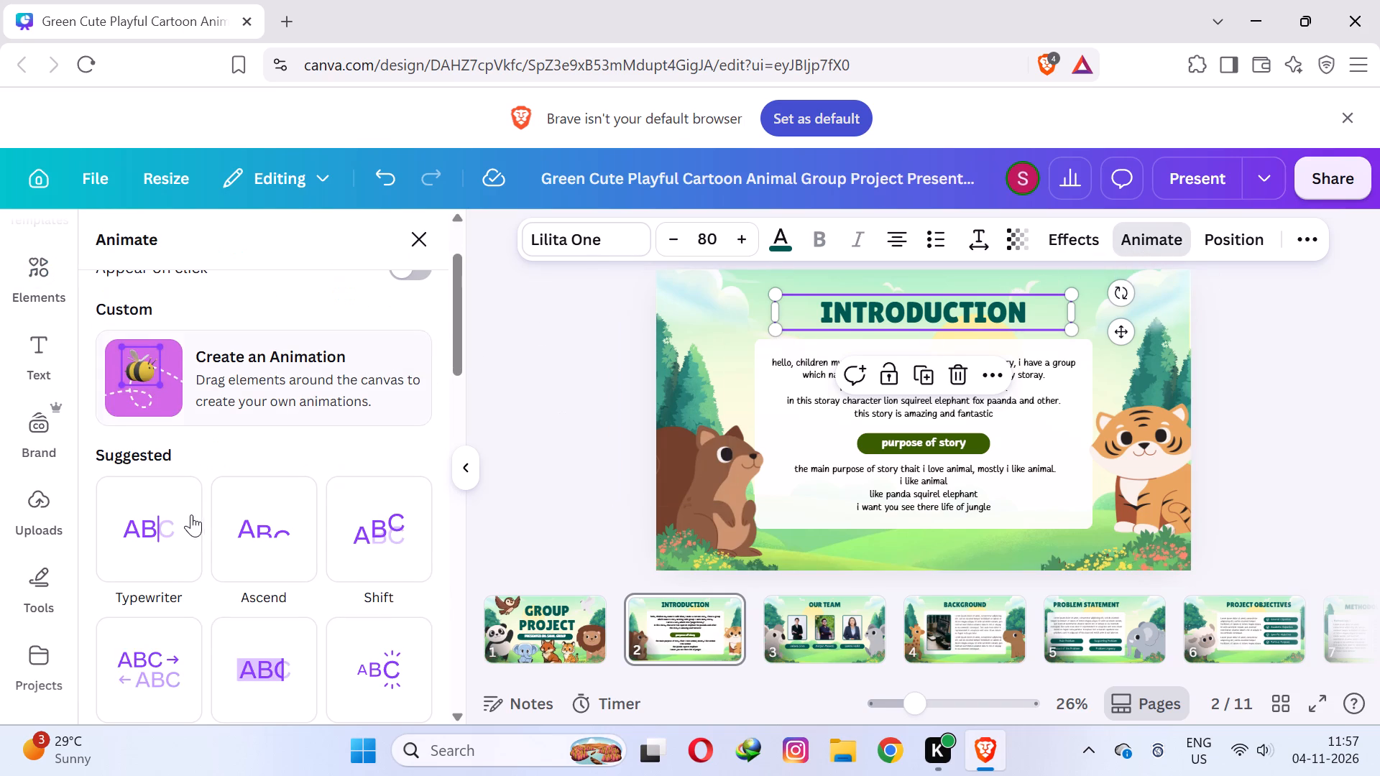
{"action": "left_click", "coordinate": [178, 519]}
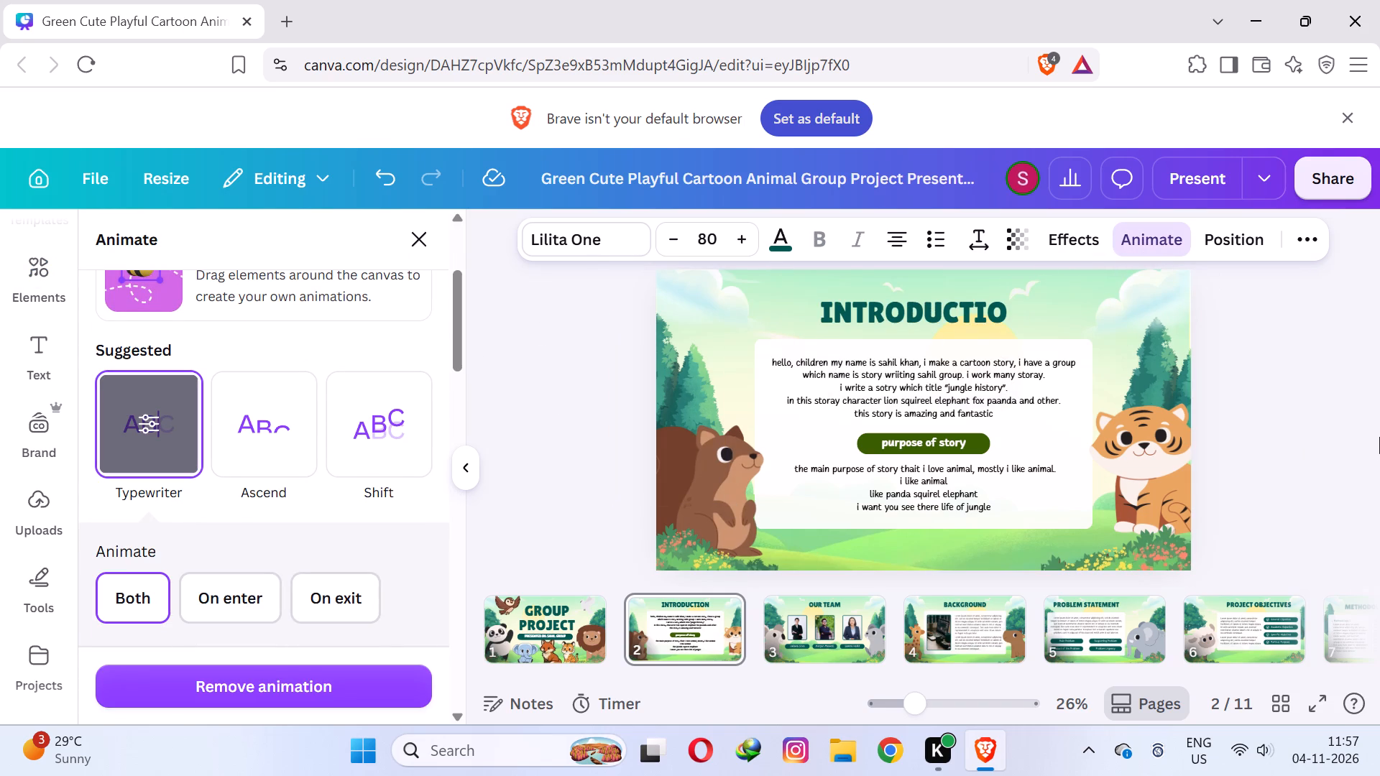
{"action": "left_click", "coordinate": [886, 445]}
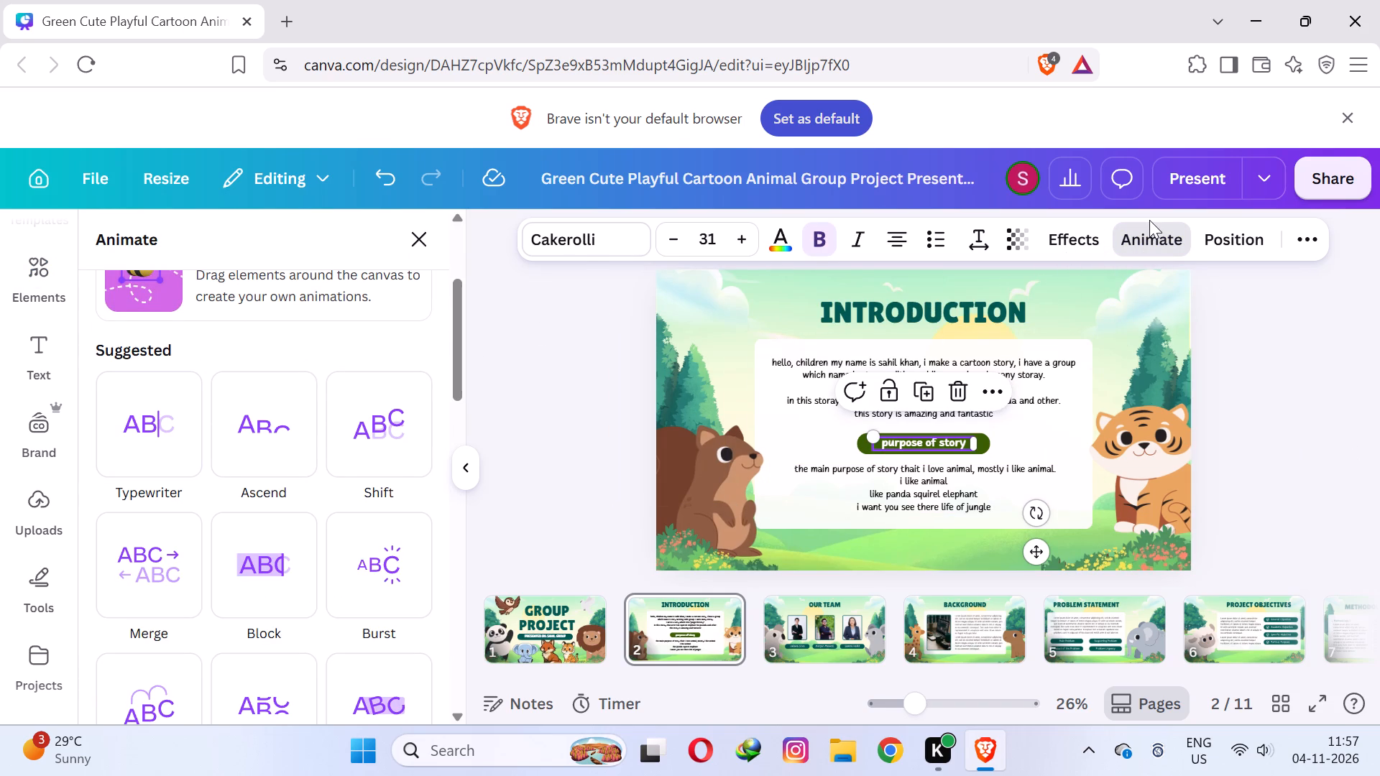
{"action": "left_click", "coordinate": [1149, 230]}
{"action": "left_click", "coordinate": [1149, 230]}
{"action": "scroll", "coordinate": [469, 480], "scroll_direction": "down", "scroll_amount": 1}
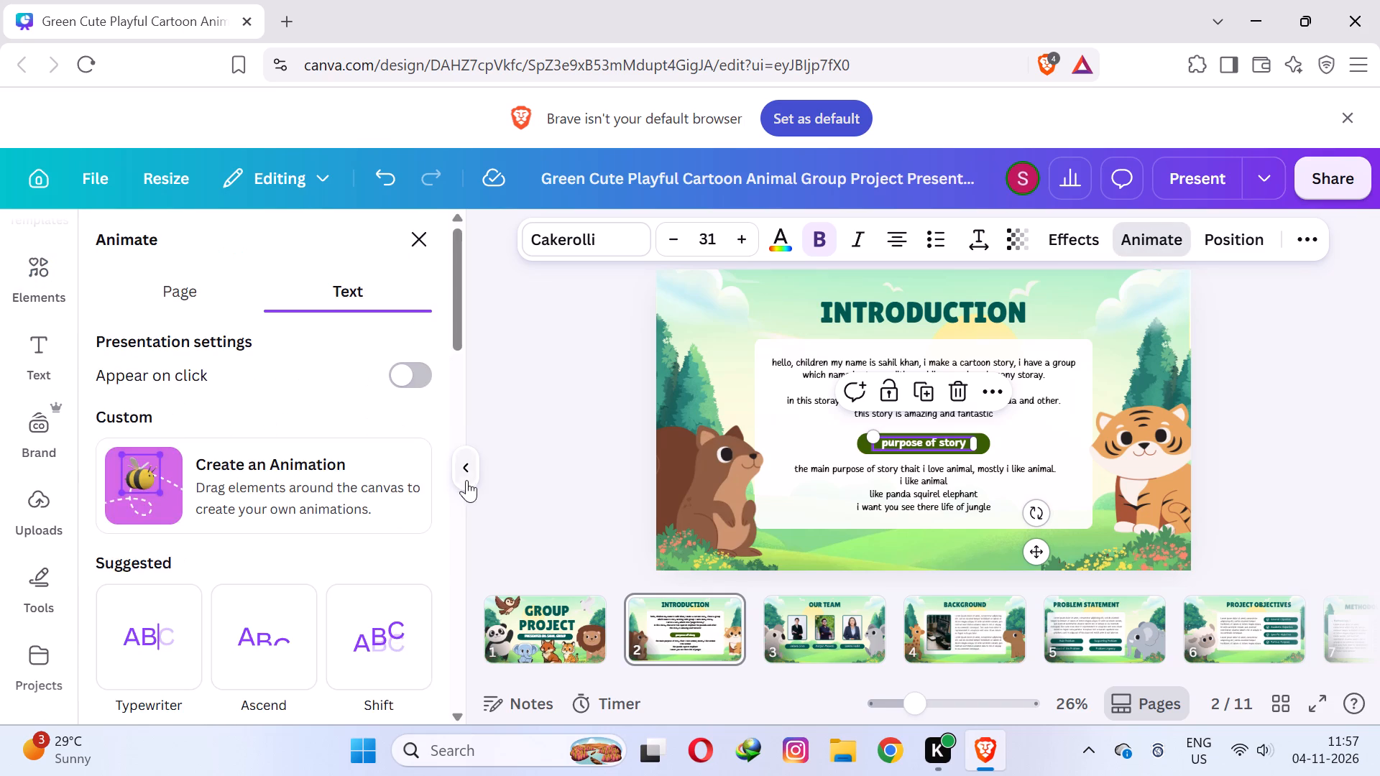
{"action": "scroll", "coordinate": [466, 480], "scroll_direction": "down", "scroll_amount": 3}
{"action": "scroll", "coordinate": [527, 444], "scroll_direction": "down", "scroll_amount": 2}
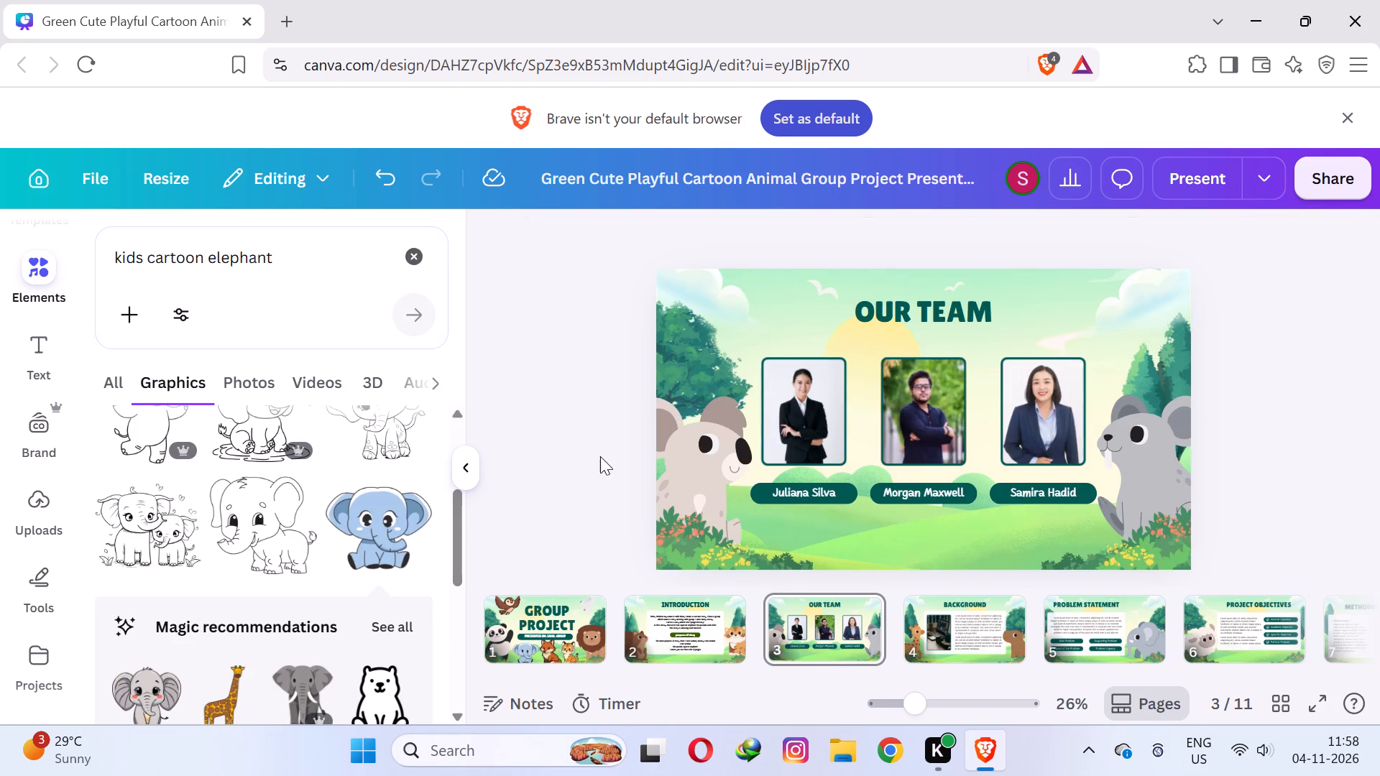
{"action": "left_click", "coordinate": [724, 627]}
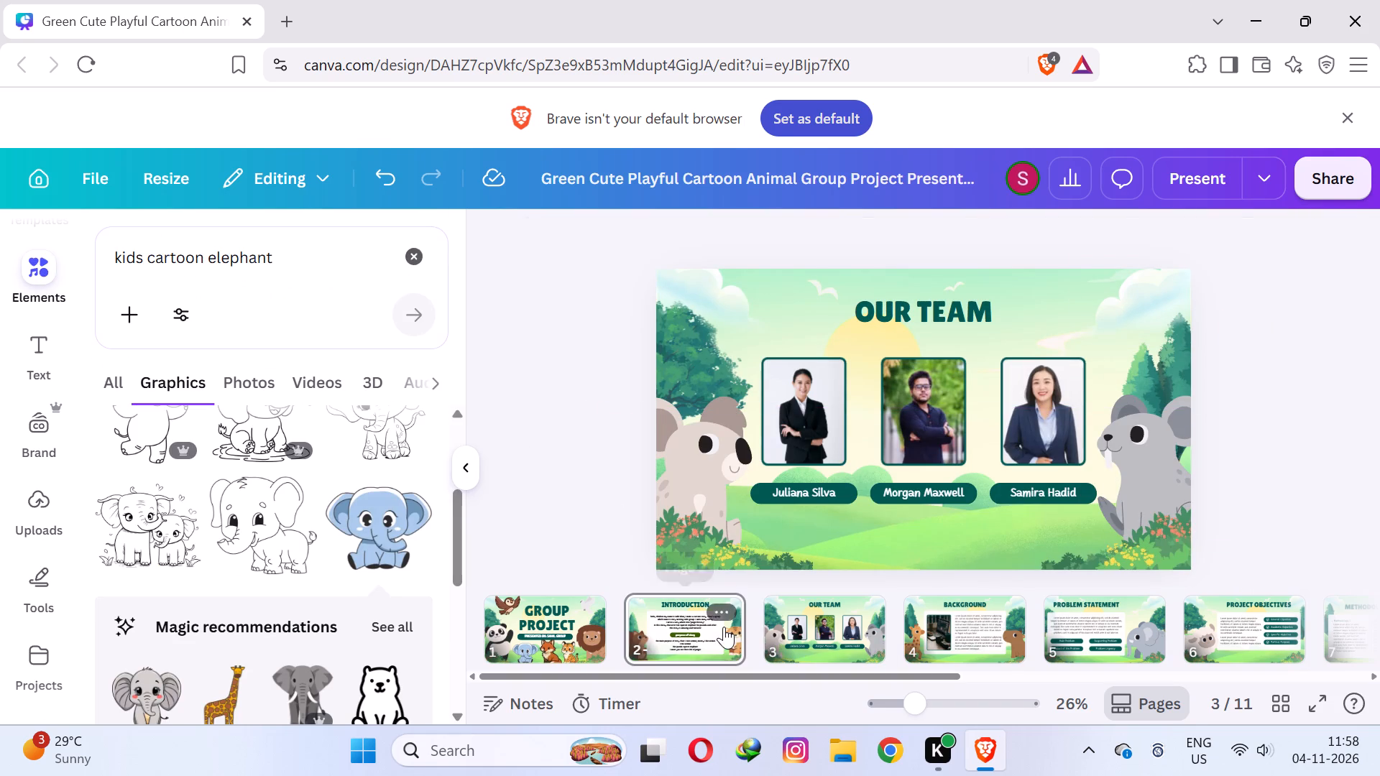
Apply the Spread text animation to the "purpose of story" label on the Introduction slide.
{"action": "left_click", "coordinate": [928, 441]}
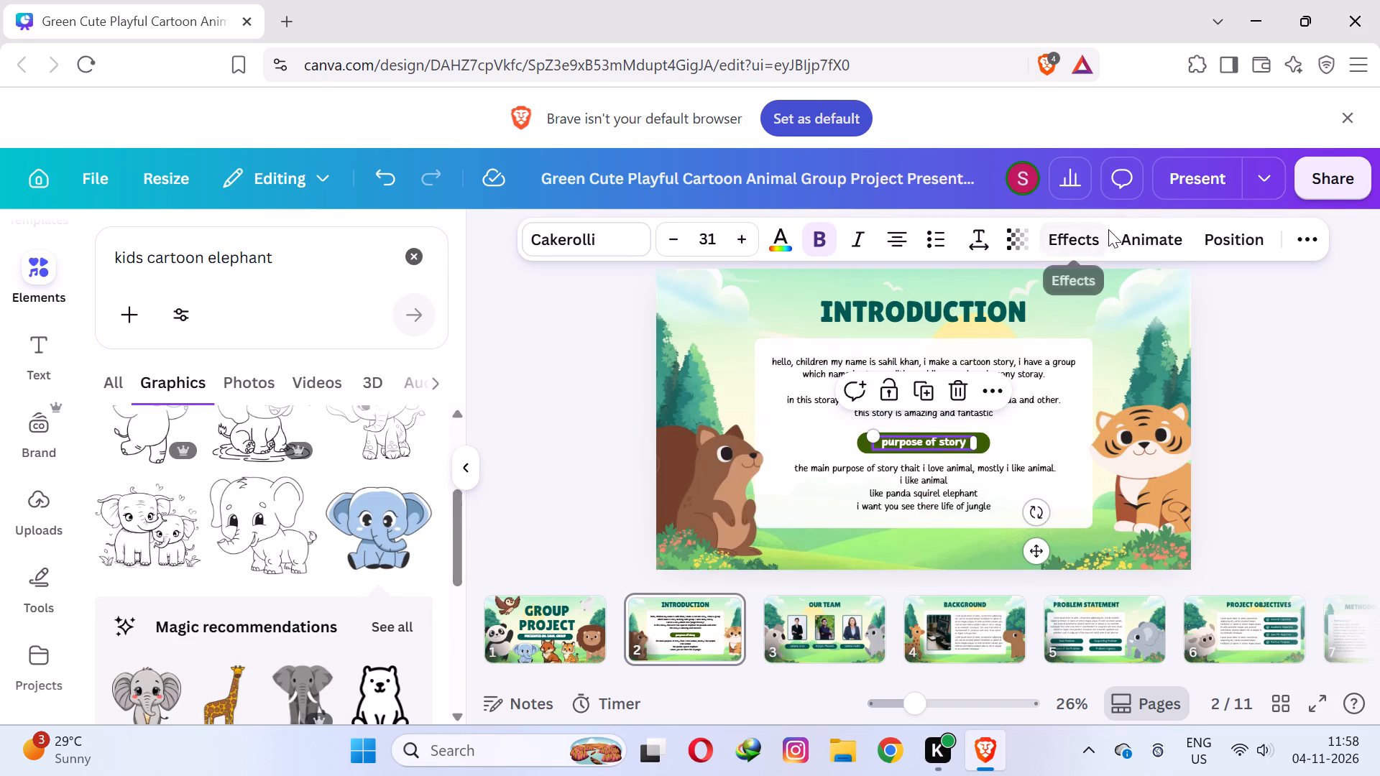
{"action": "left_click", "coordinate": [1133, 229]}
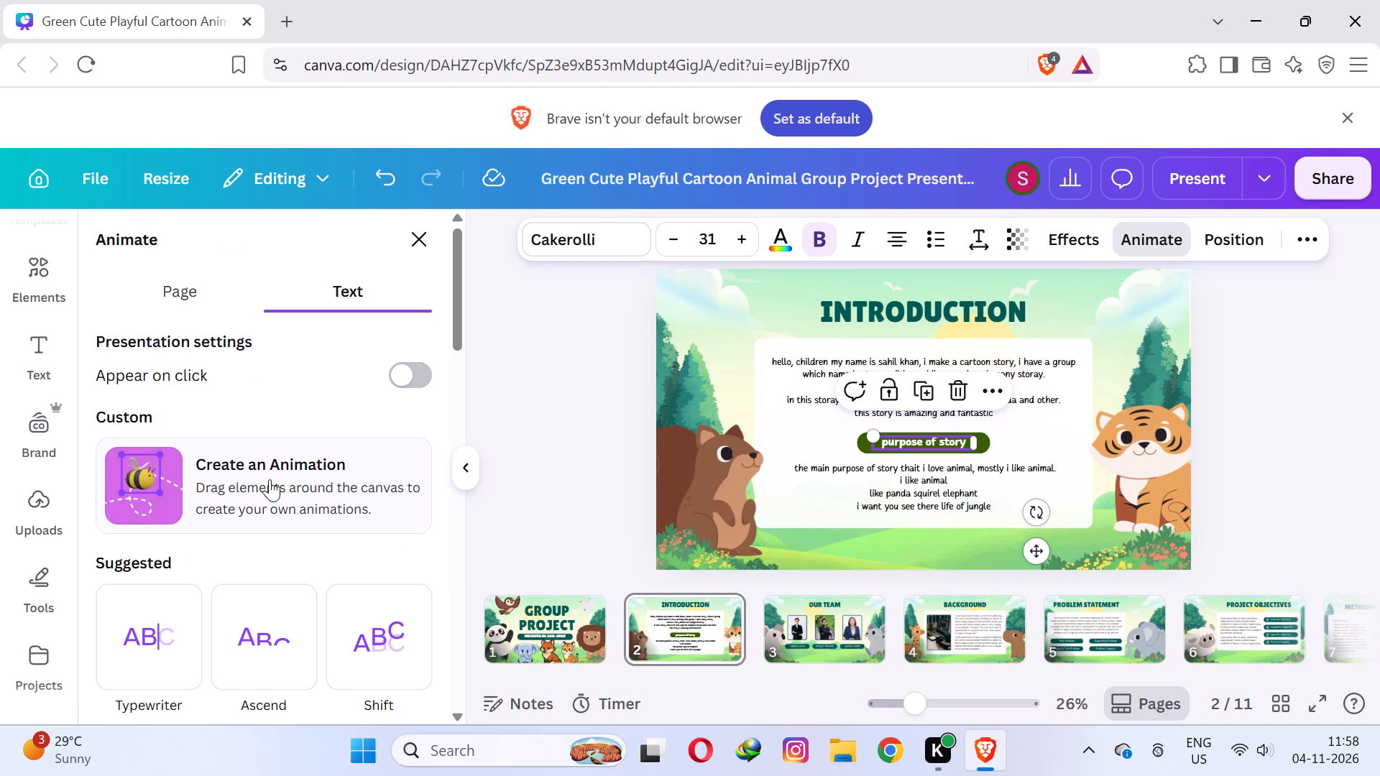
{"action": "scroll", "coordinate": [266, 428], "scroll_direction": "down", "scroll_amount": 5}
{"action": "scroll", "coordinate": [370, 540], "scroll_direction": "up", "scroll_amount": 1}
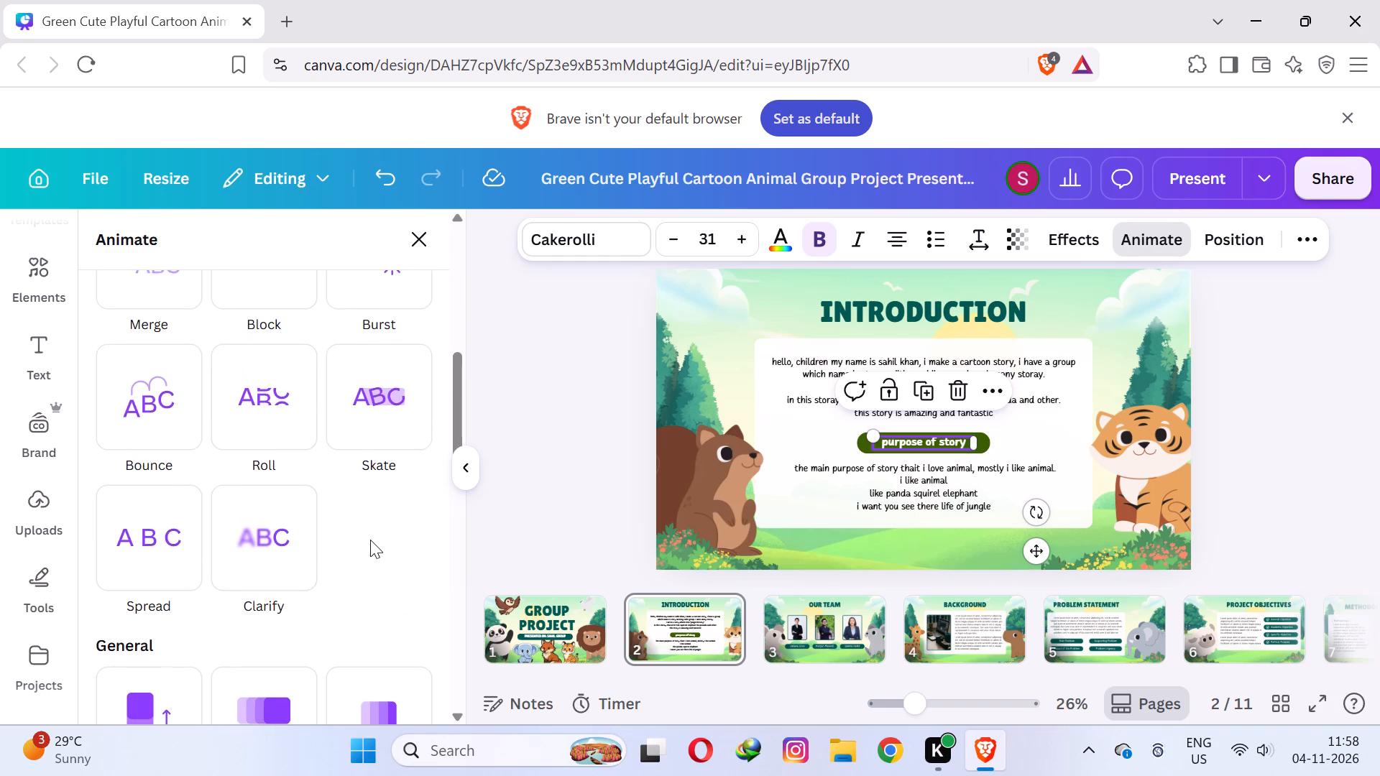
{"action": "left_click", "coordinate": [124, 511]}
{"action": "left_click", "coordinate": [1356, 364]}
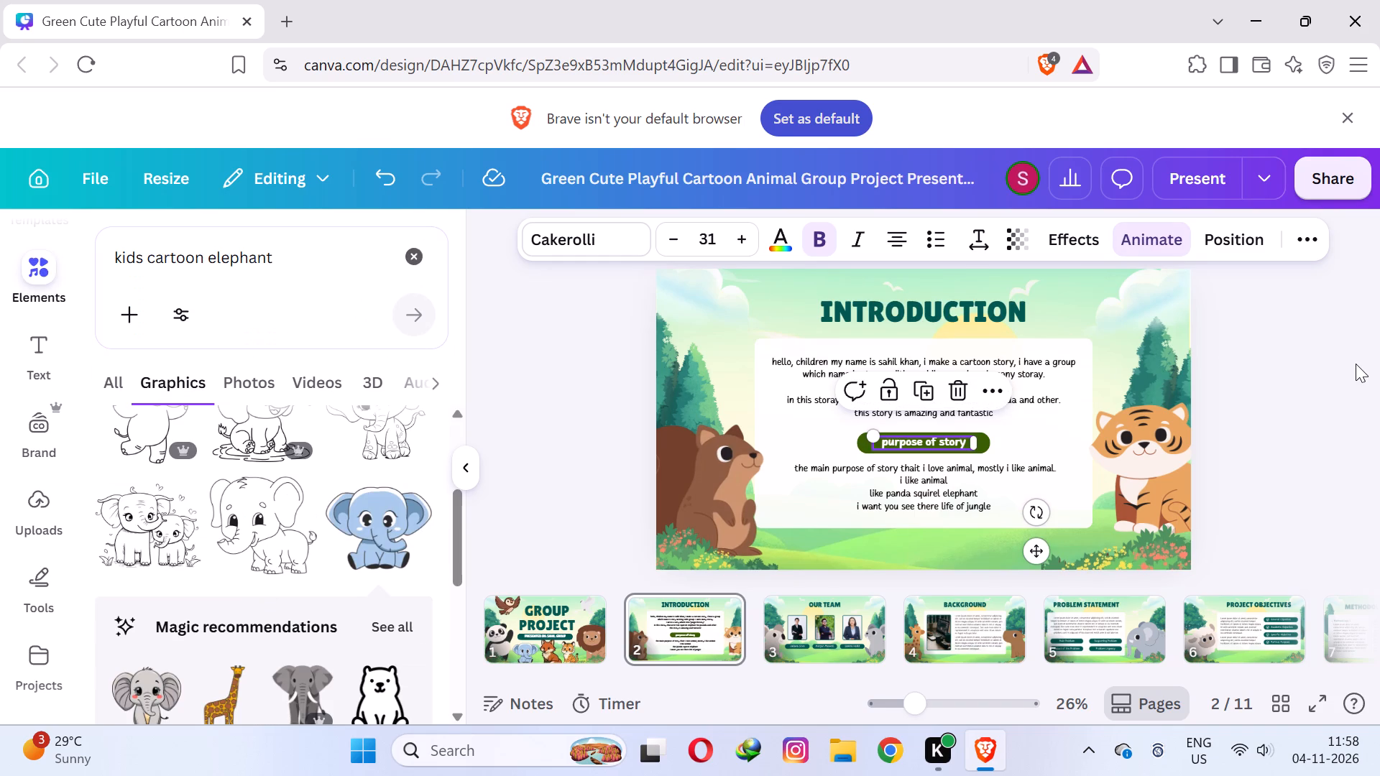
Replace the first placeholder paragraph on the Background slide with "my frien with me write this story.".
{"action": "left_click", "coordinate": [980, 619]}
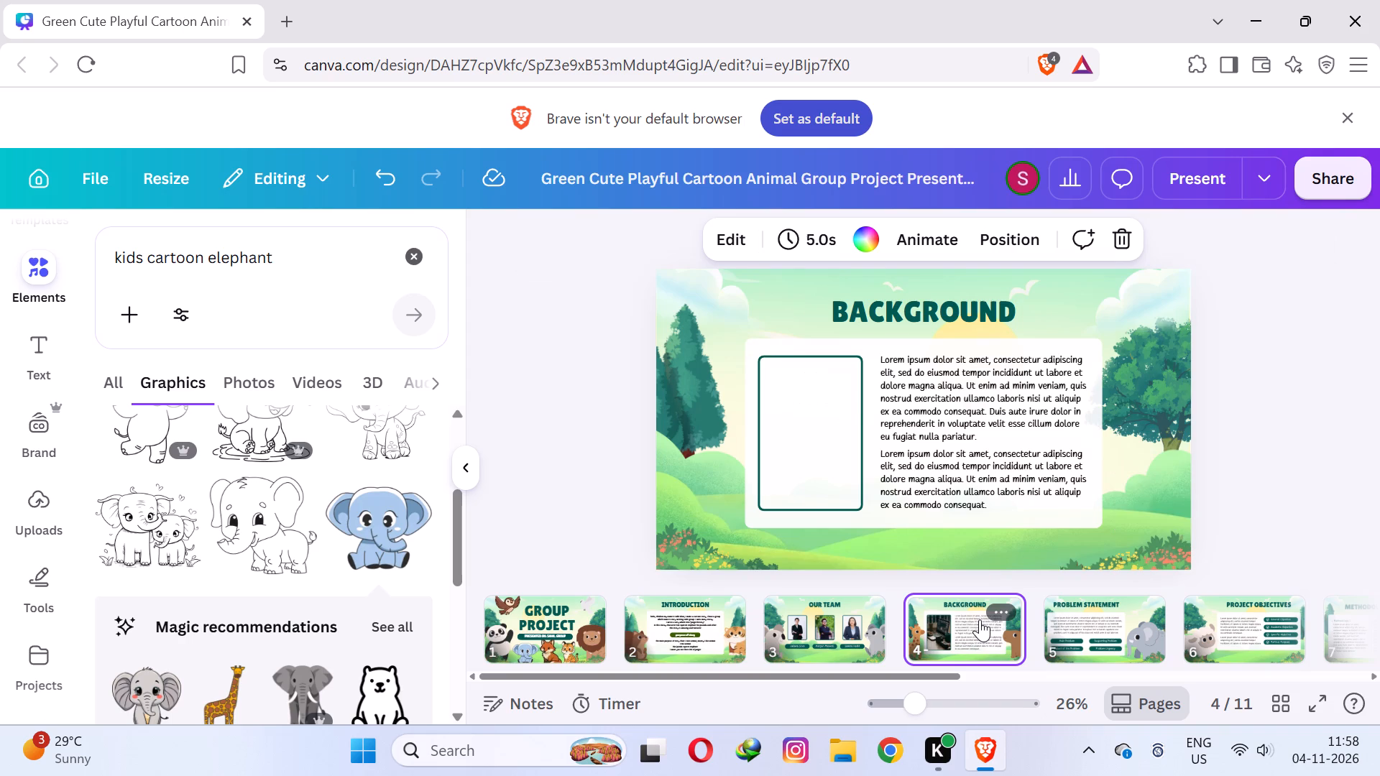
{"action": "left_click", "coordinate": [1287, 280]}
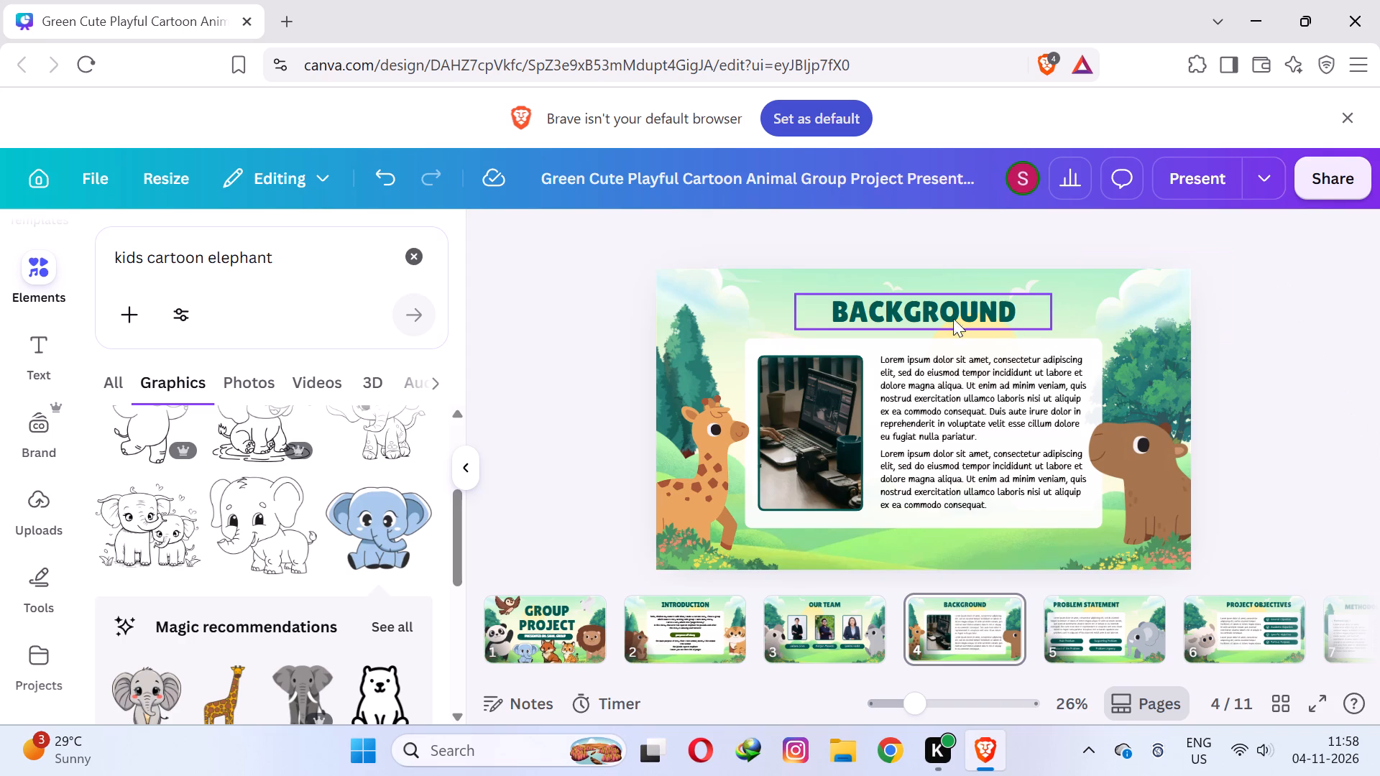
{"action": "left_click", "coordinate": [925, 318]}
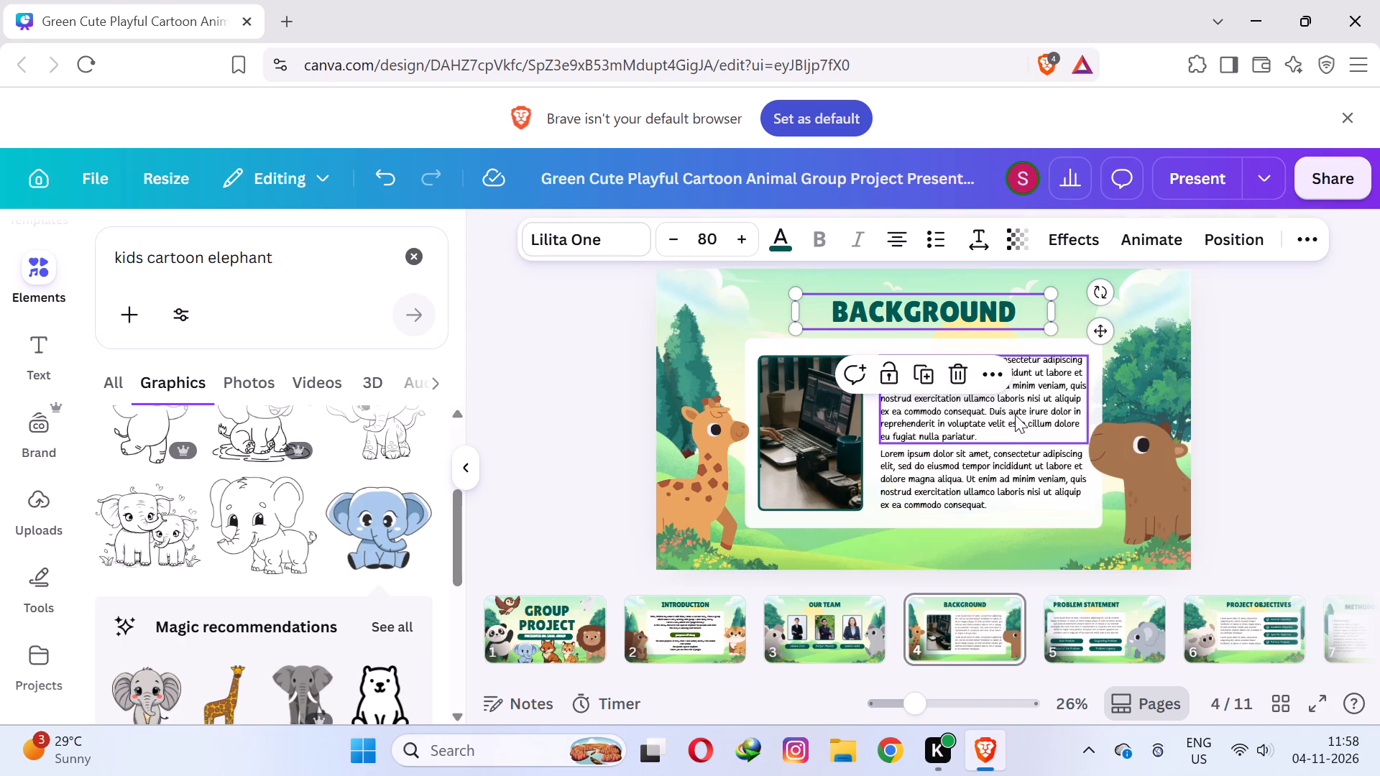
{"action": "double_click", "coordinate": [1015, 415]}
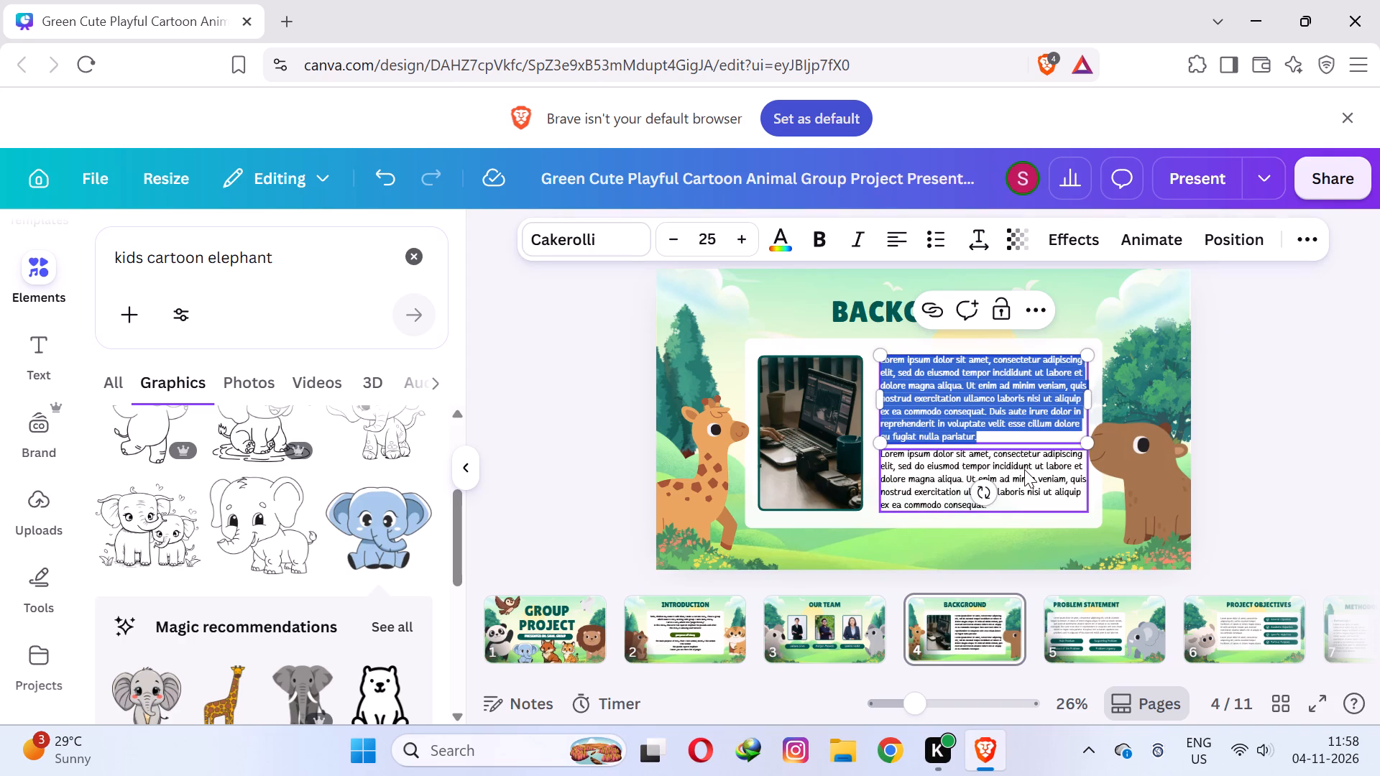
{"action": "type", "text": "my frien with me"}
{"action": "key", "text": "space"}
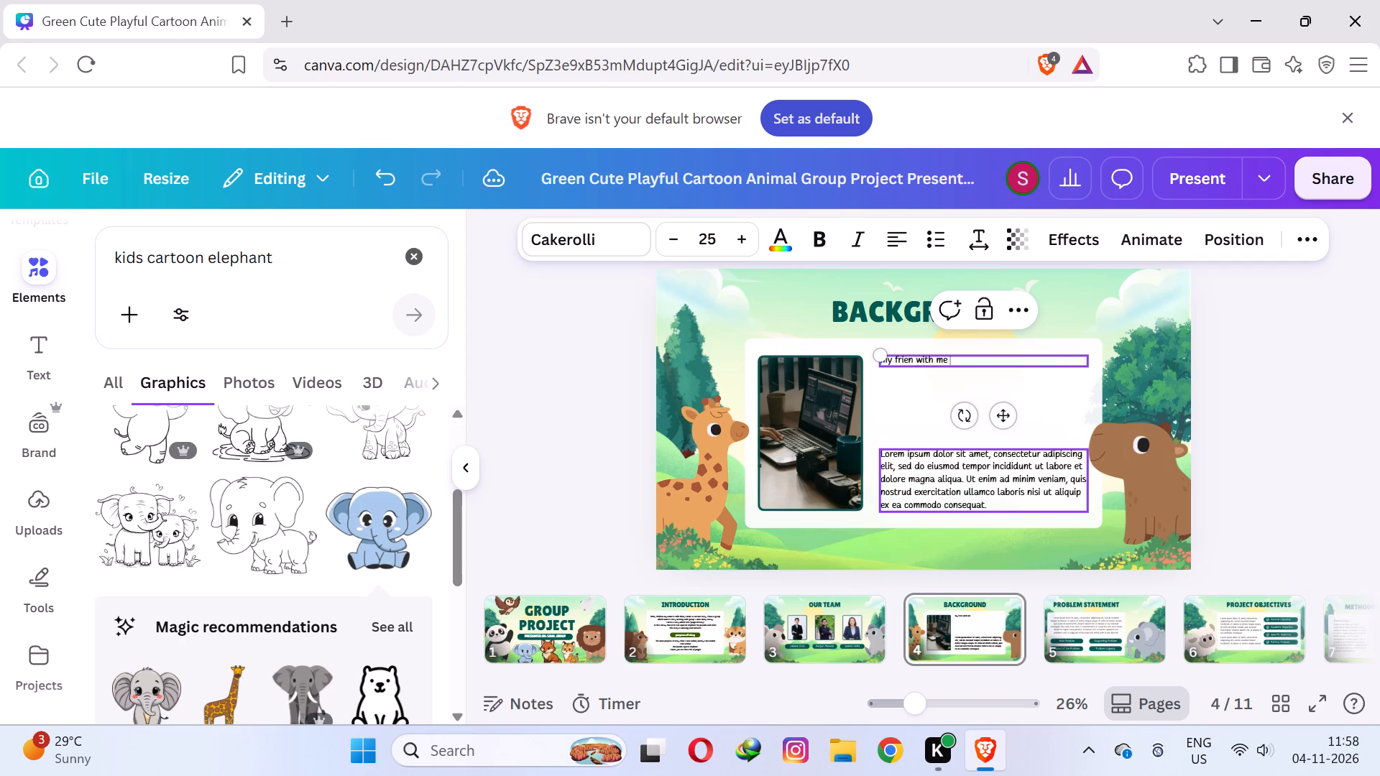
{"action": "type", "text": "write"}
{"action": "key", "text": "space"}
{"action": "type", "text": "this"}
{"action": "key", "text": "space"}
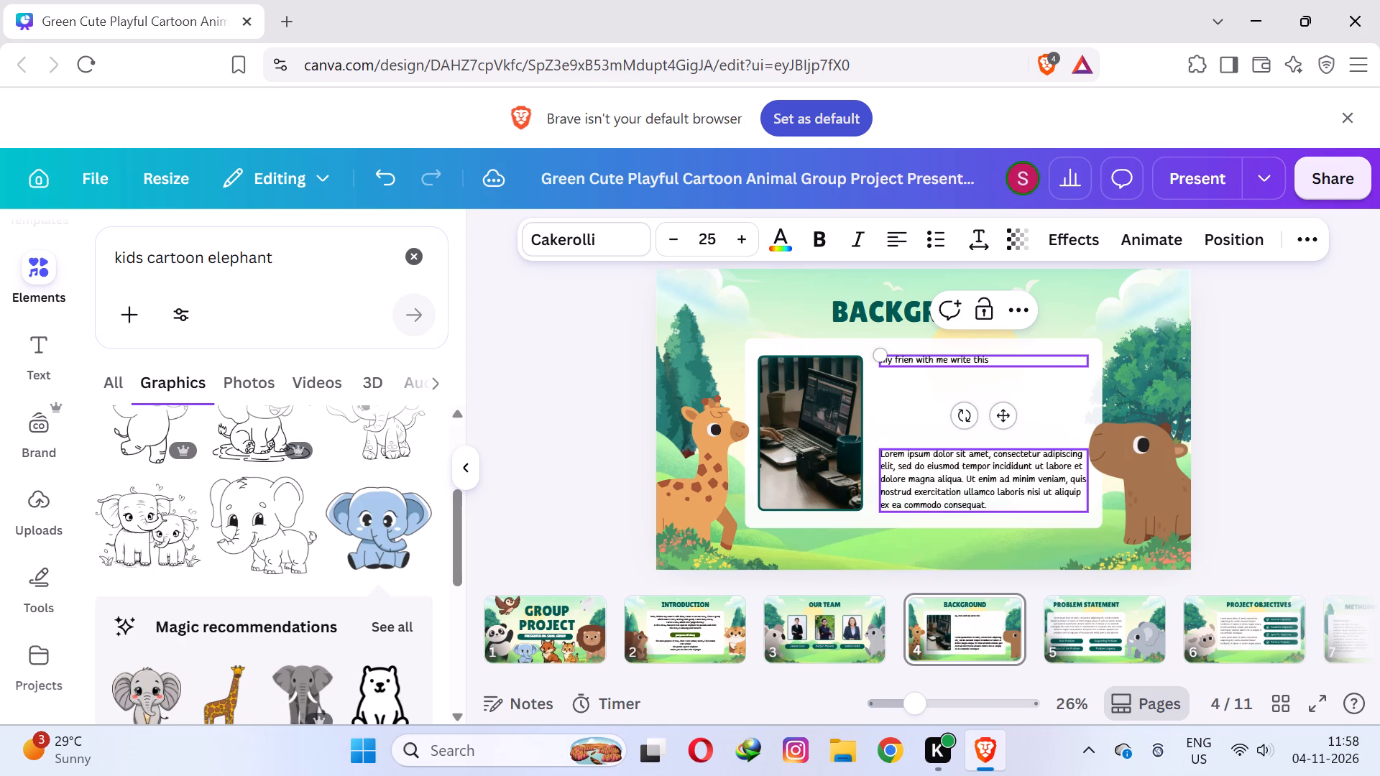
{"action": "key", "text": "s"}
{"action": "key", "text": "t"}
{"action": "type", "text": "ory"}
{"action": "key", "text": "space"}
{"action": "key", "text": "BackSpace"}
{"action": "key", "text": "period"}
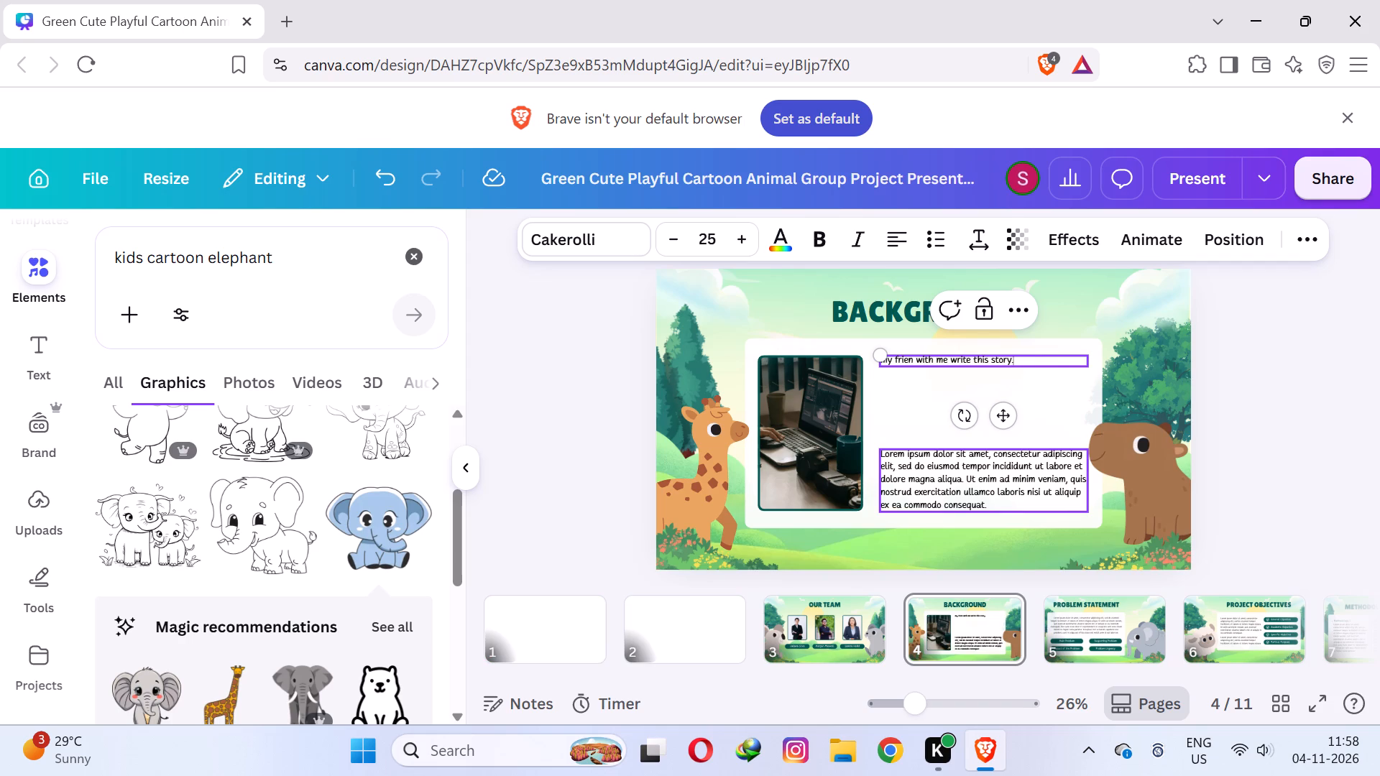
Continue the Background slide's first paragraph with "i make on cartoon vido on this story.".
{"action": "key", "text": "space"}
{"action": "type", "text": "i make on v"}
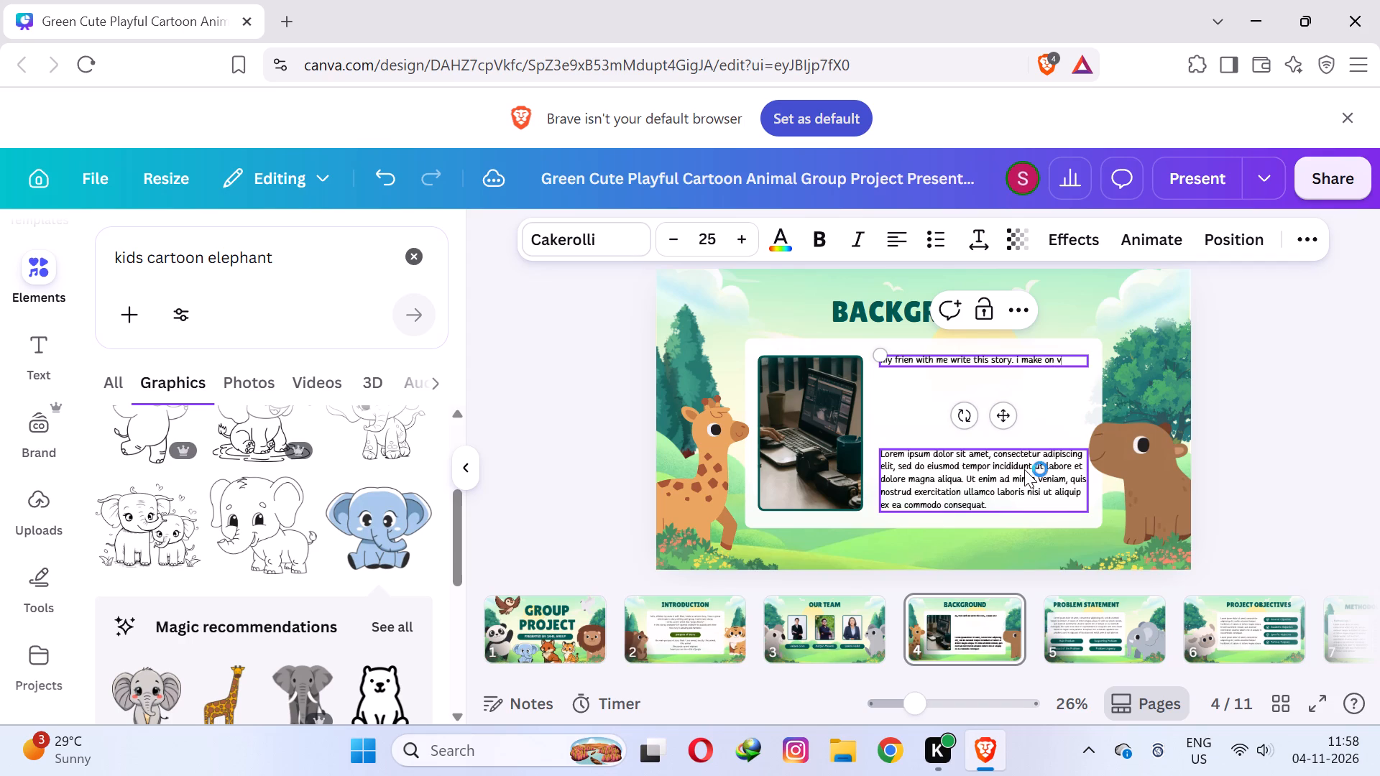
{"action": "key", "text": "BackSpace"}
{"action": "key", "text": "BackSpace"}
{"action": "key", "text": "space"}
{"action": "type", "text": "cartoon vido"}
{"action": "key", "text": "space"}
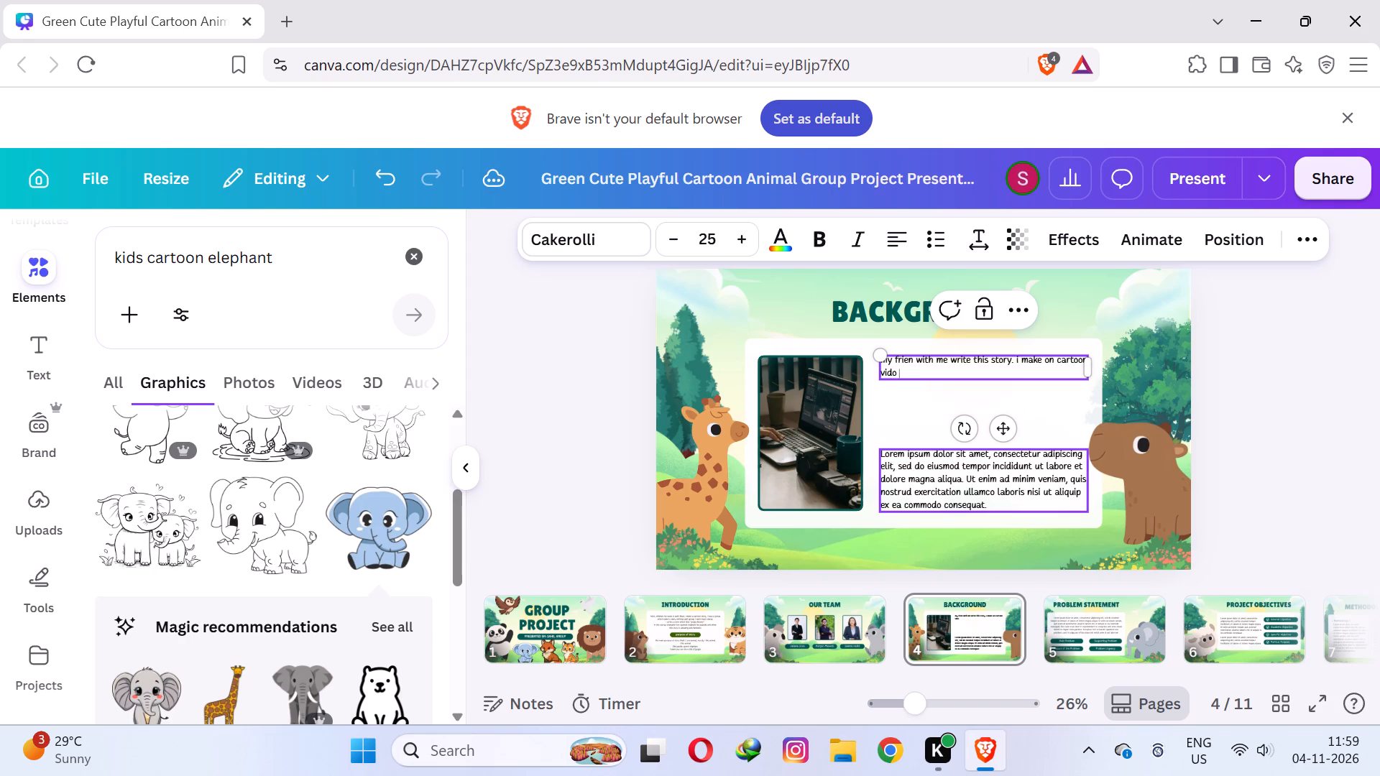
{"action": "key", "text": "space"}
{"action": "type", "text": "on this"}
{"action": "key", "text": "space"}
{"action": "type", "text": "stot"}
{"action": "key", "text": "BackSpace"}
{"action": "type", "text": "ry"}
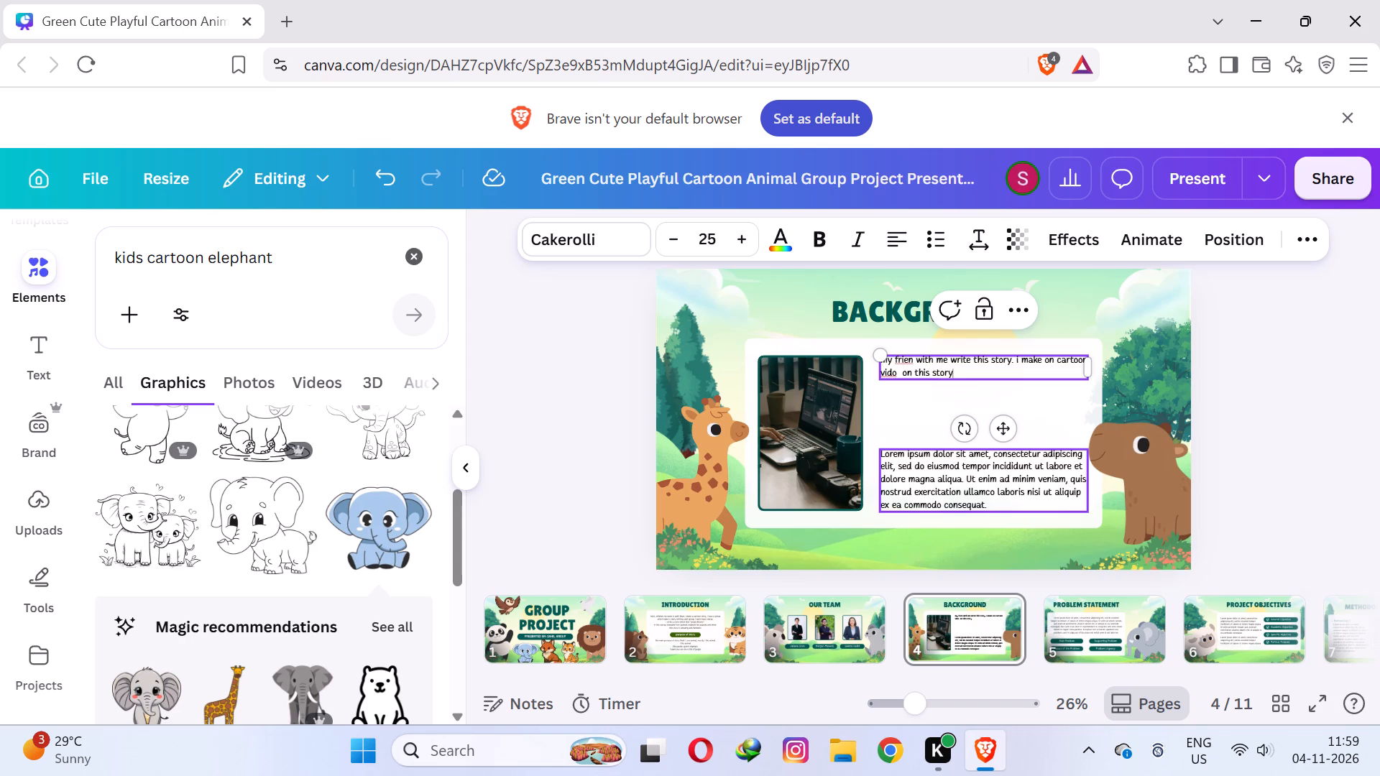
{"action": "key", "text": "period"}
Add the sentence "please see my story the jundle." to the end of the Background slide's first paragraph.
{"action": "key", "text": "space"}
{"action": "type", "text": "pleasse"}
{"action": "key", "text": "space"}
{"action": "key", "text": "BackSpace"}
{"action": "key", "text": "BackSpace"}
{"action": "key", "text": "BackSpace"}
{"action": "key", "text": "BackSpace"}
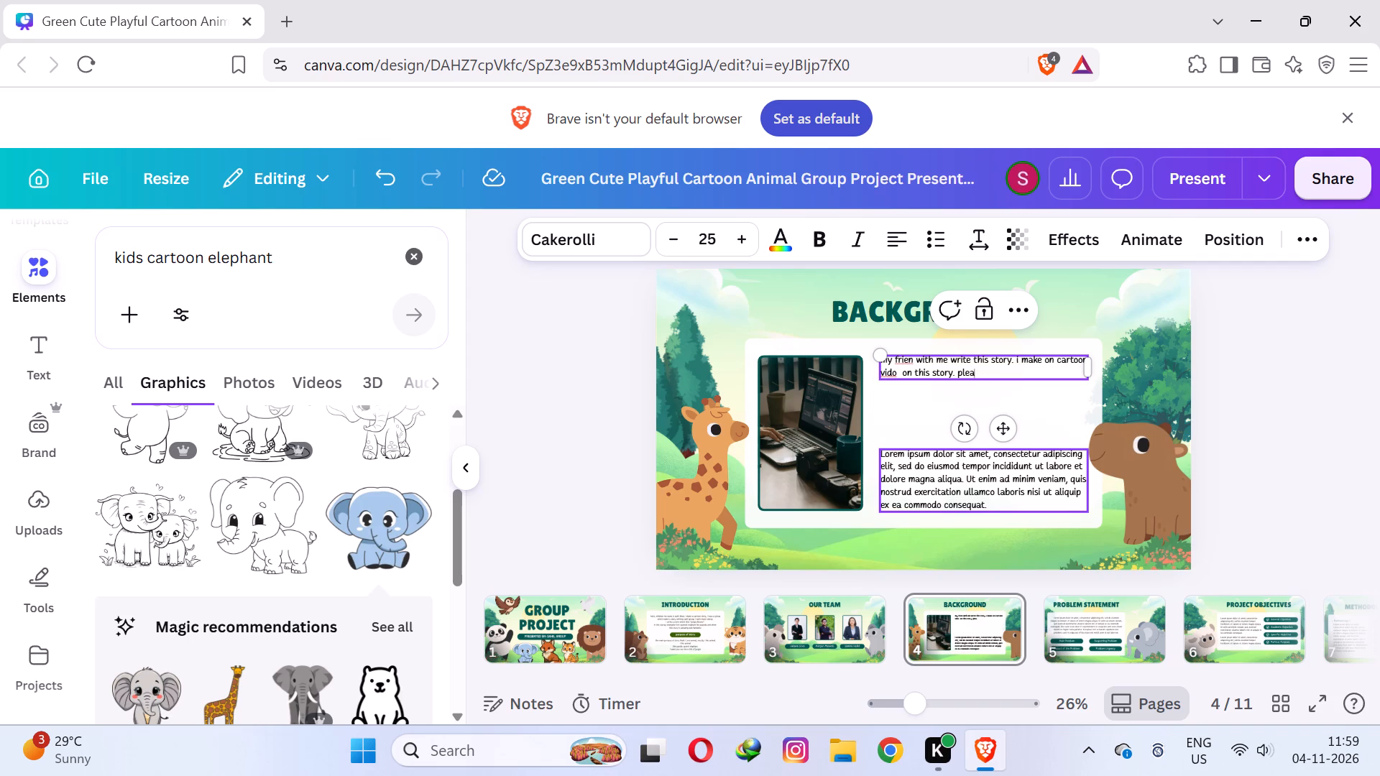
{"action": "type", "text": "se see my story"}
{"action": "key", "text": "space"}
{"action": "type", "text": "the ju"}
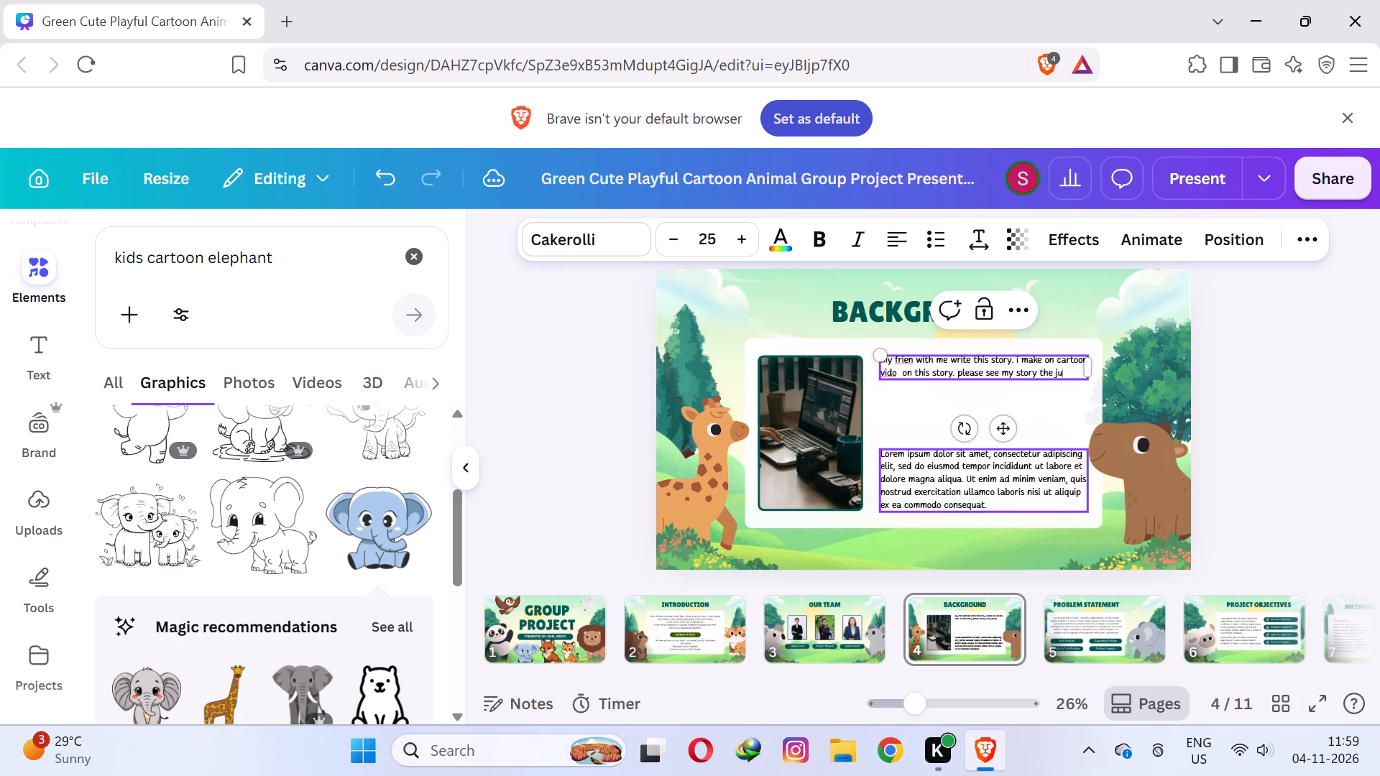
{"action": "type", "text": "ndle"}
{"action": "key", "text": "period"}
Add a new line "you like it. imake differnt episode on this." to the end of the Background slide's first paragraph.
{"action": "key", "text": "shift+Return"}
{"action": "type", "text": "you like it"}
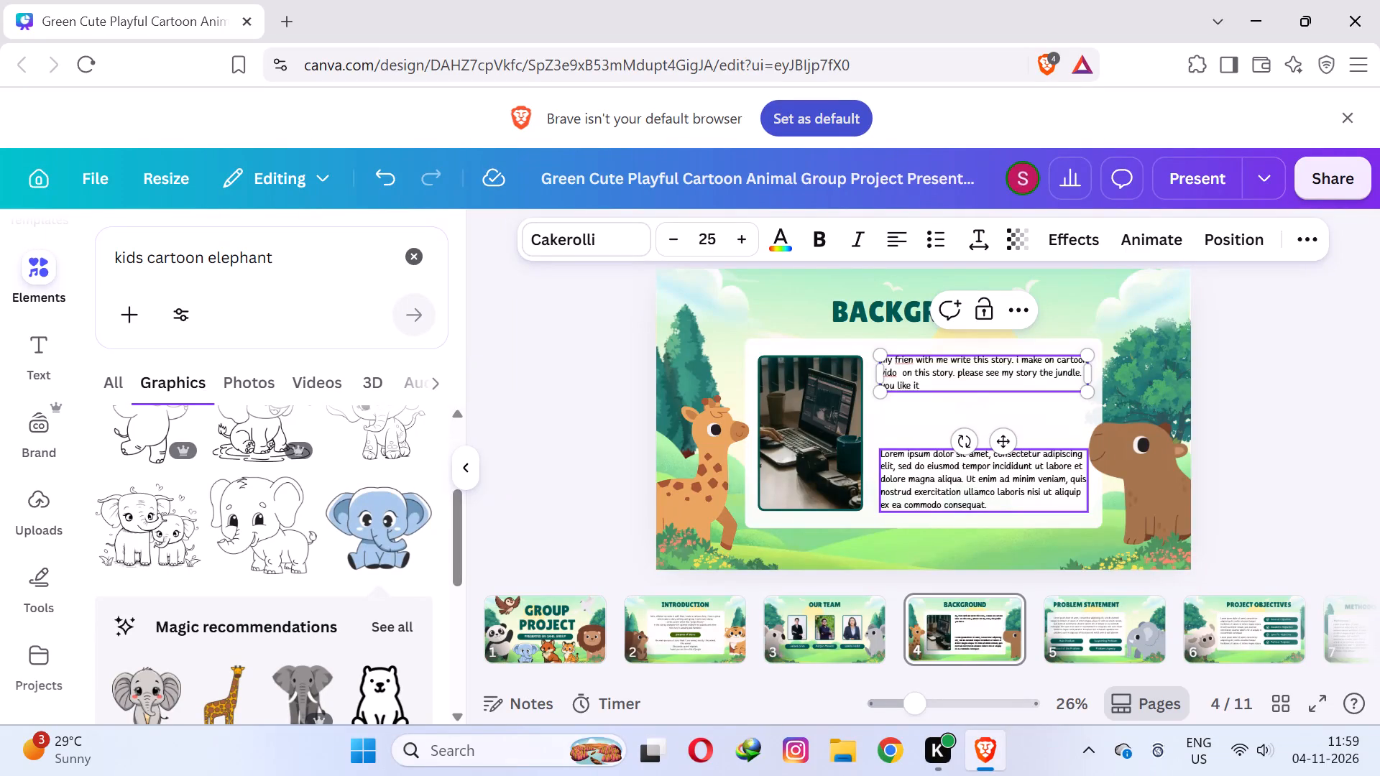
{"action": "key", "text": "period"}
{"action": "key", "text": "space"}
{"action": "type", "text": "imake"}
{"action": "key", "text": "space"}
{"action": "type", "text": "differnt"}
{"action": "key", "text": "space"}
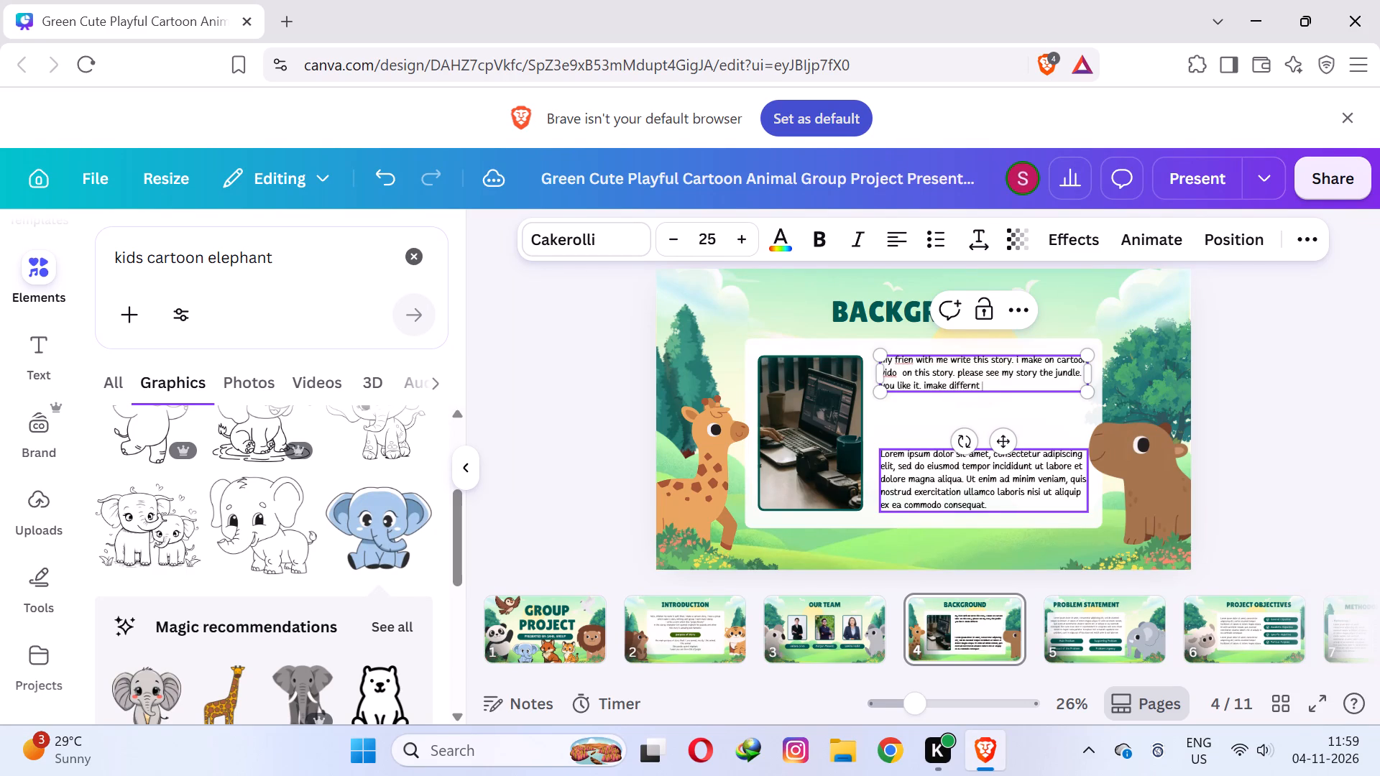
{"action": "type", "text": "episode on this"}
{"action": "key", "text": "period"}
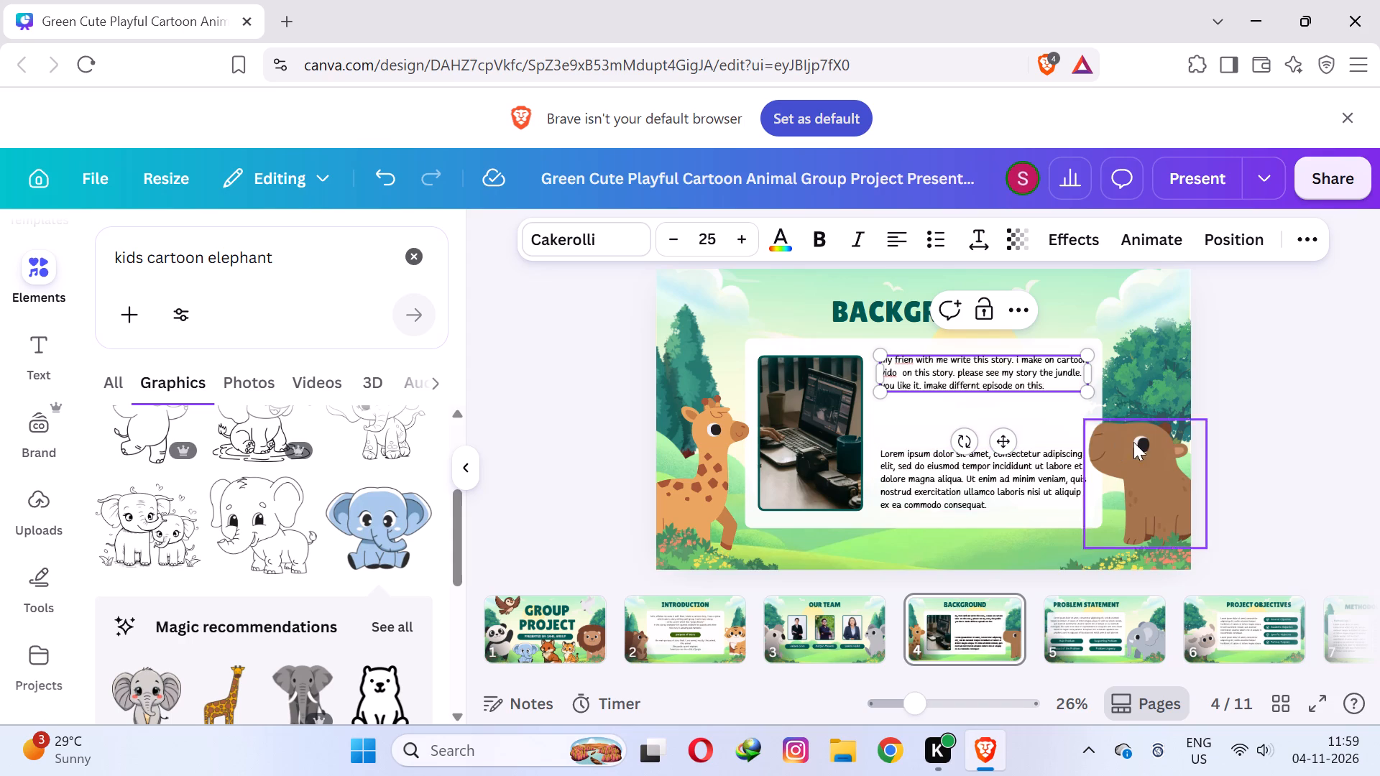
{"action": "left_click", "coordinate": [1299, 422]}
Replace the second placeholder paragraph on the Background slide with "my friend who work this i pay you".
{"action": "triple_click", "coordinate": [939, 481]}
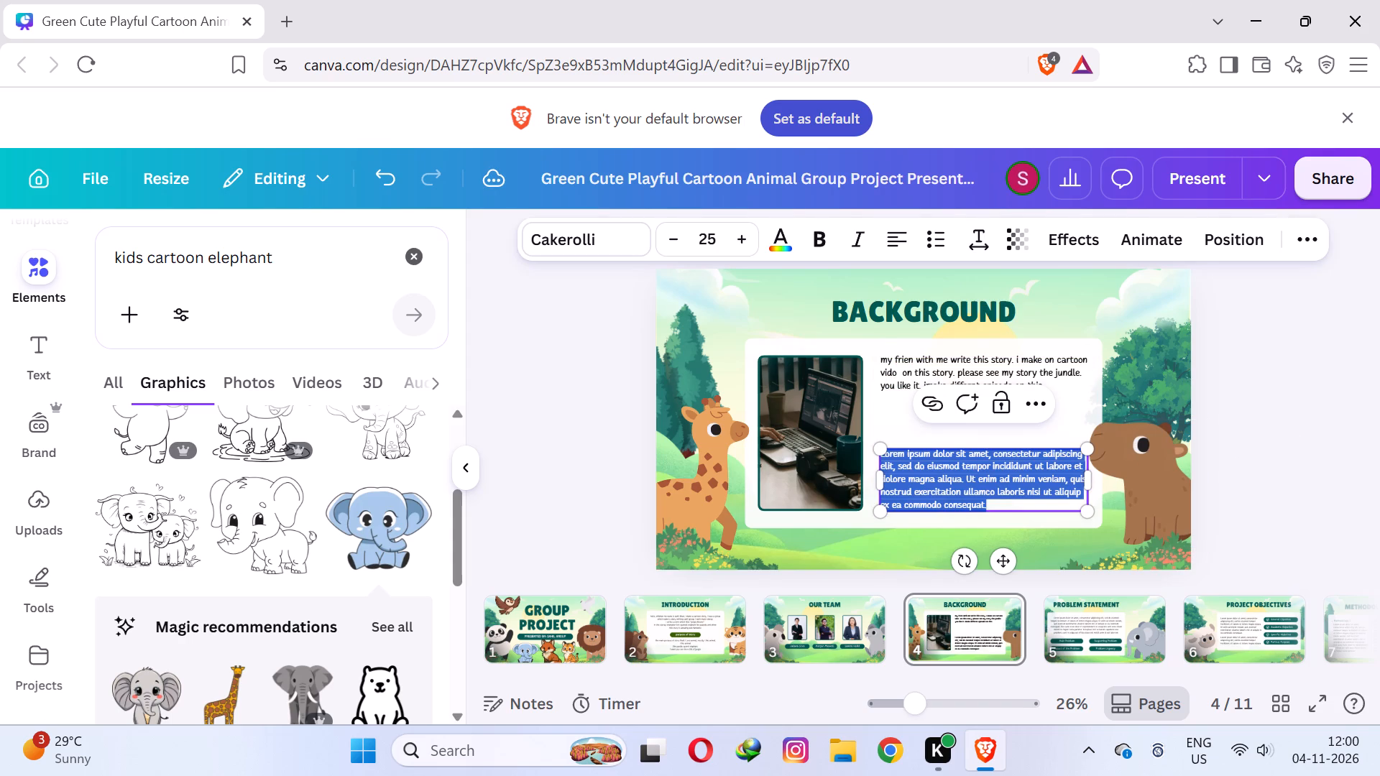
{"action": "type", "text": "my"}
{"action": "key", "text": "space"}
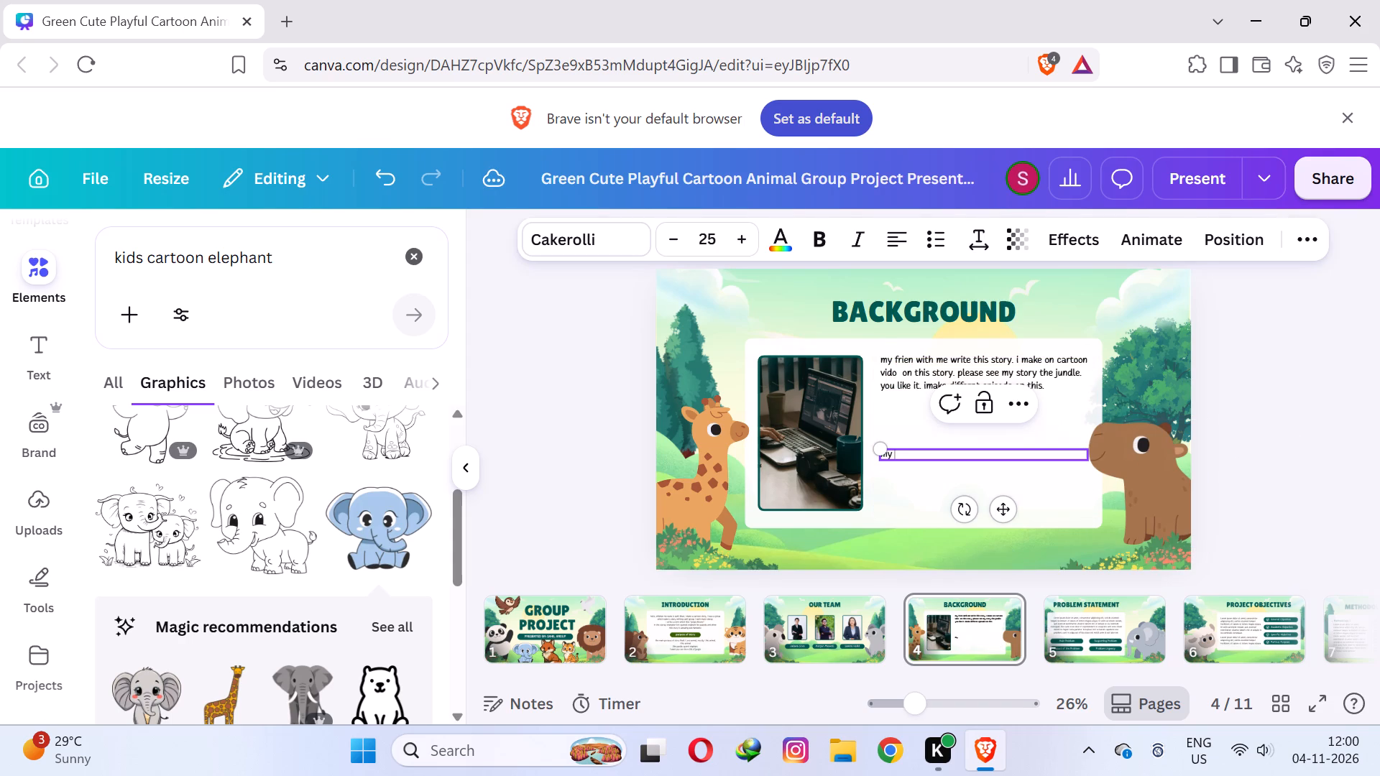
{"action": "type", "text": "frienf"}
{"action": "key", "text": "BackSpace"}
{"action": "type", "text": "d who work this"}
{"action": "key", "text": "space"}
{"action": "type", "text": "i pay"}
{"action": "key", "text": "space"}
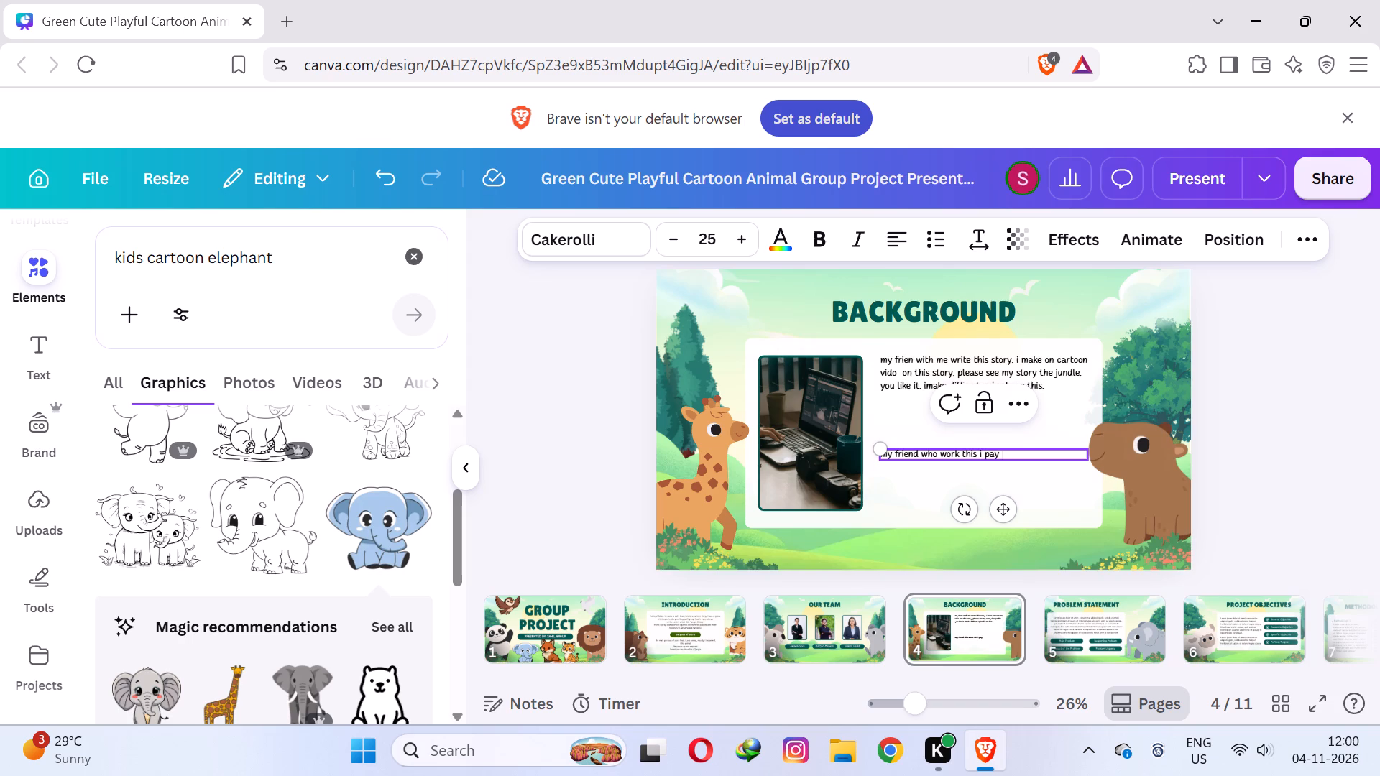
{"action": "type", "text": "uo"}
{"action": "key", "text": "BackSpace"}
{"action": "key", "text": "BackSpace"}
{"action": "key", "text": "u"}
{"action": "key", "text": "BackSpace"}
{"action": "type", "text": "you"}
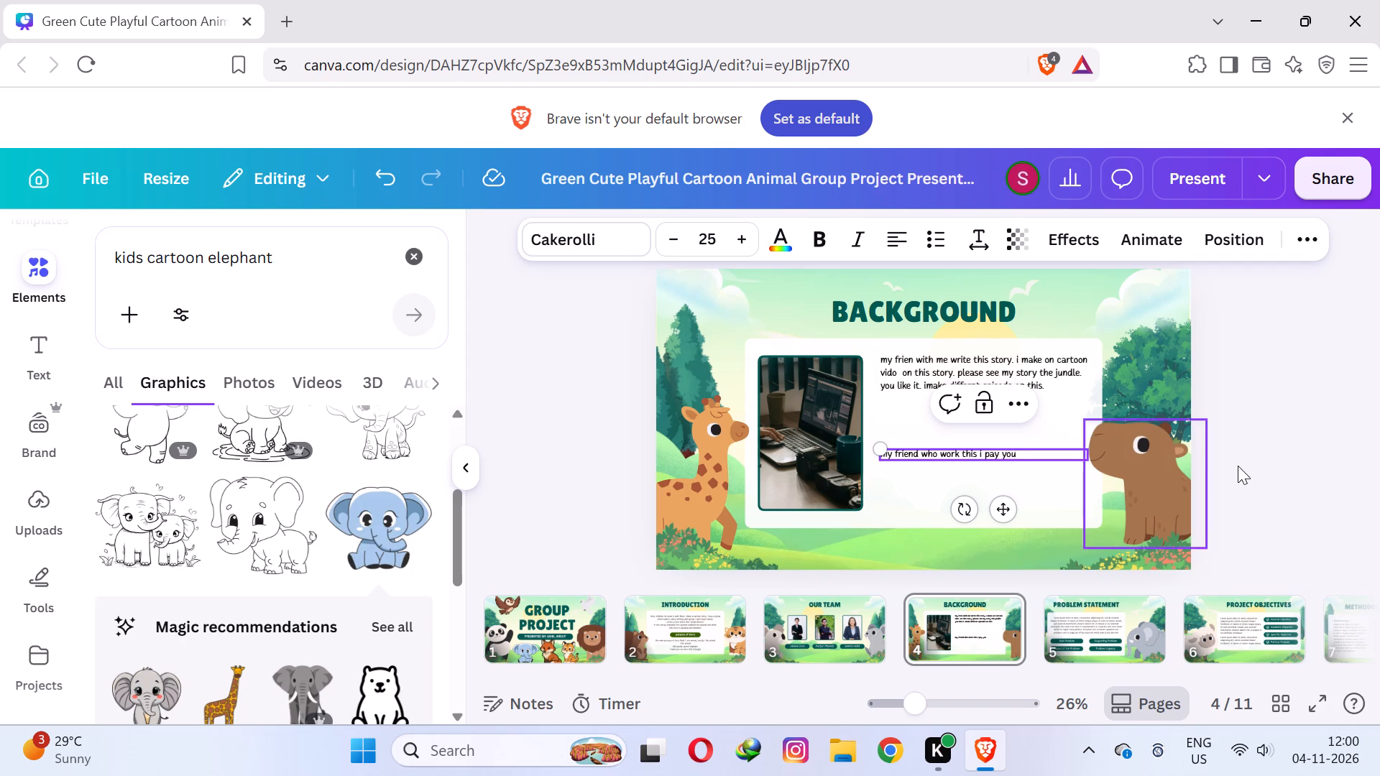
{"action": "left_click", "coordinate": [1269, 464]}
Add a second line "if you help me i will pay u." to the Background slide's lower paragraph.
{"action": "double_click", "coordinate": [1012, 458]}
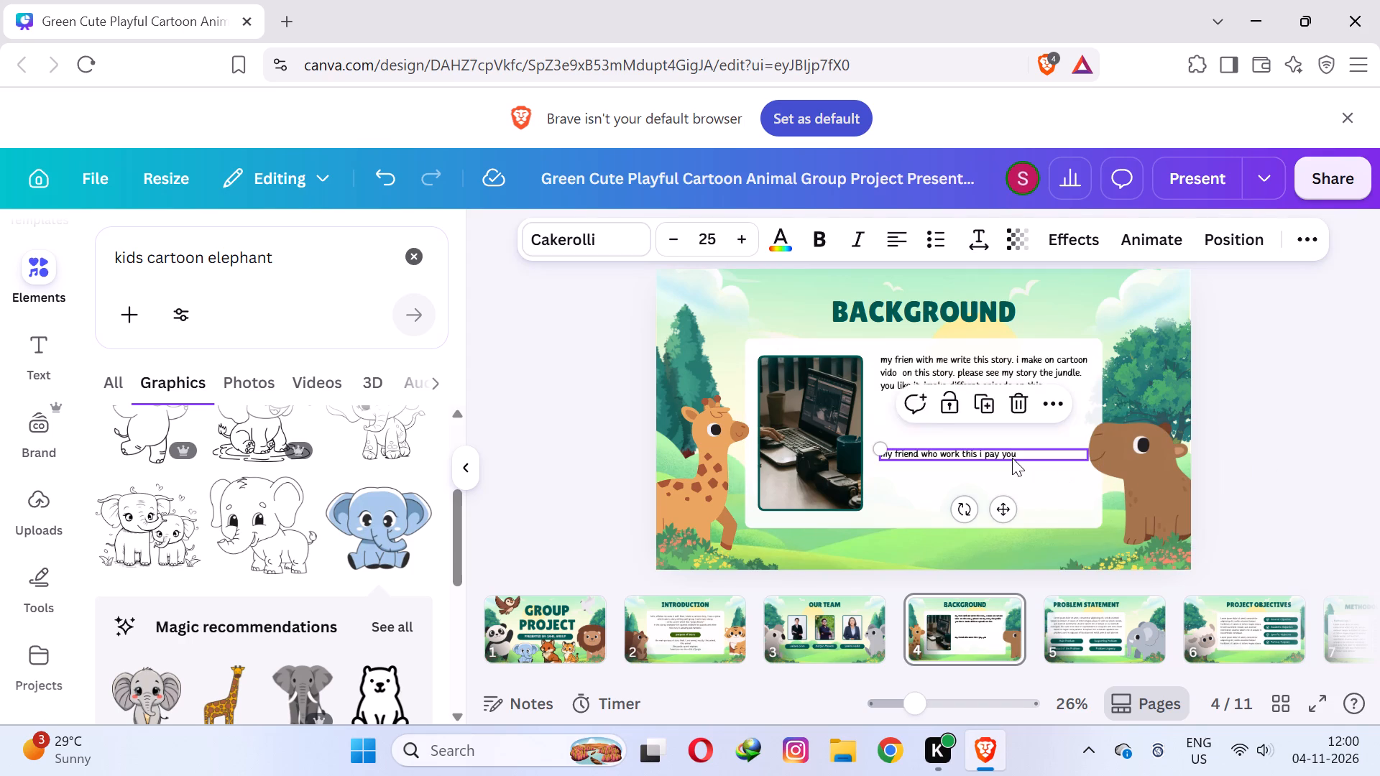
{"action": "left_click", "coordinate": [1021, 458]}
{"action": "key", "text": "shift+Return"}
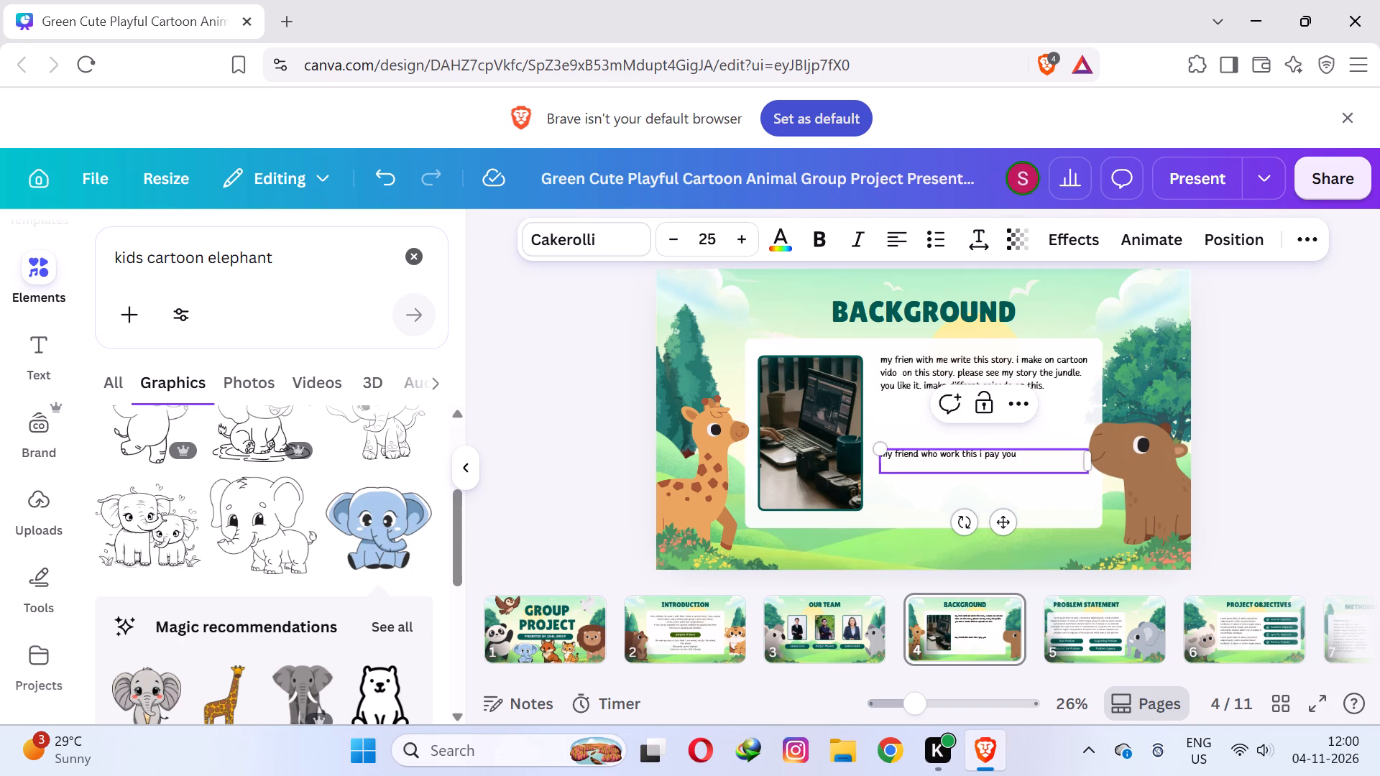
{"action": "key", "text": "i"}
{"action": "type", "text": "f yo"}
{"action": "key", "text": "y"}
{"action": "key", "text": "BackSpace"}
{"action": "type", "text": "u"}
{"action": "key", "text": "space"}
{"action": "type", "text": "hel"}
{"action": "type", "text": "p me"}
{"action": "key", "text": "space"}
{"action": "type", "text": "i will"}
{"action": "key", "text": "space"}
{"action": "type", "text": "pay u"}
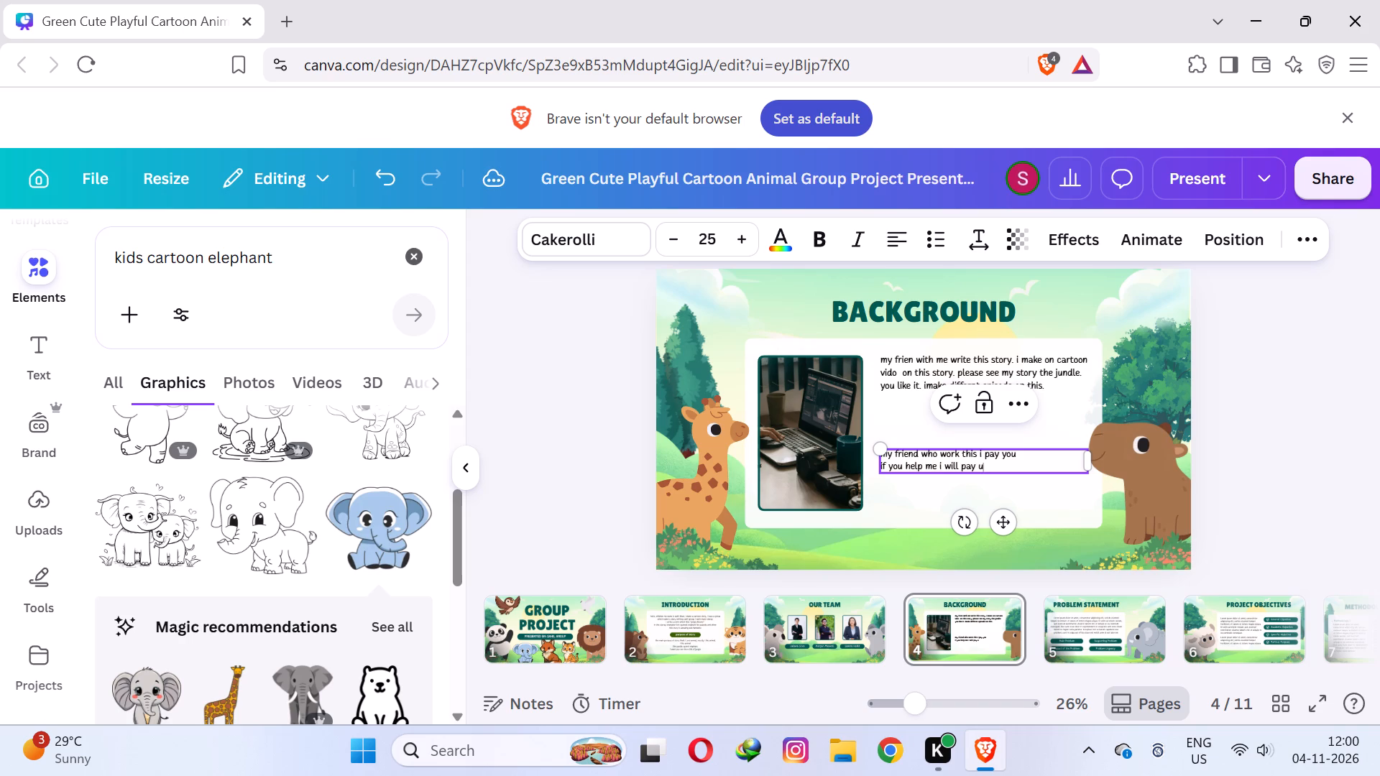
{"action": "key", "text": "period"}
{"action": "left_click", "coordinate": [1333, 387]}
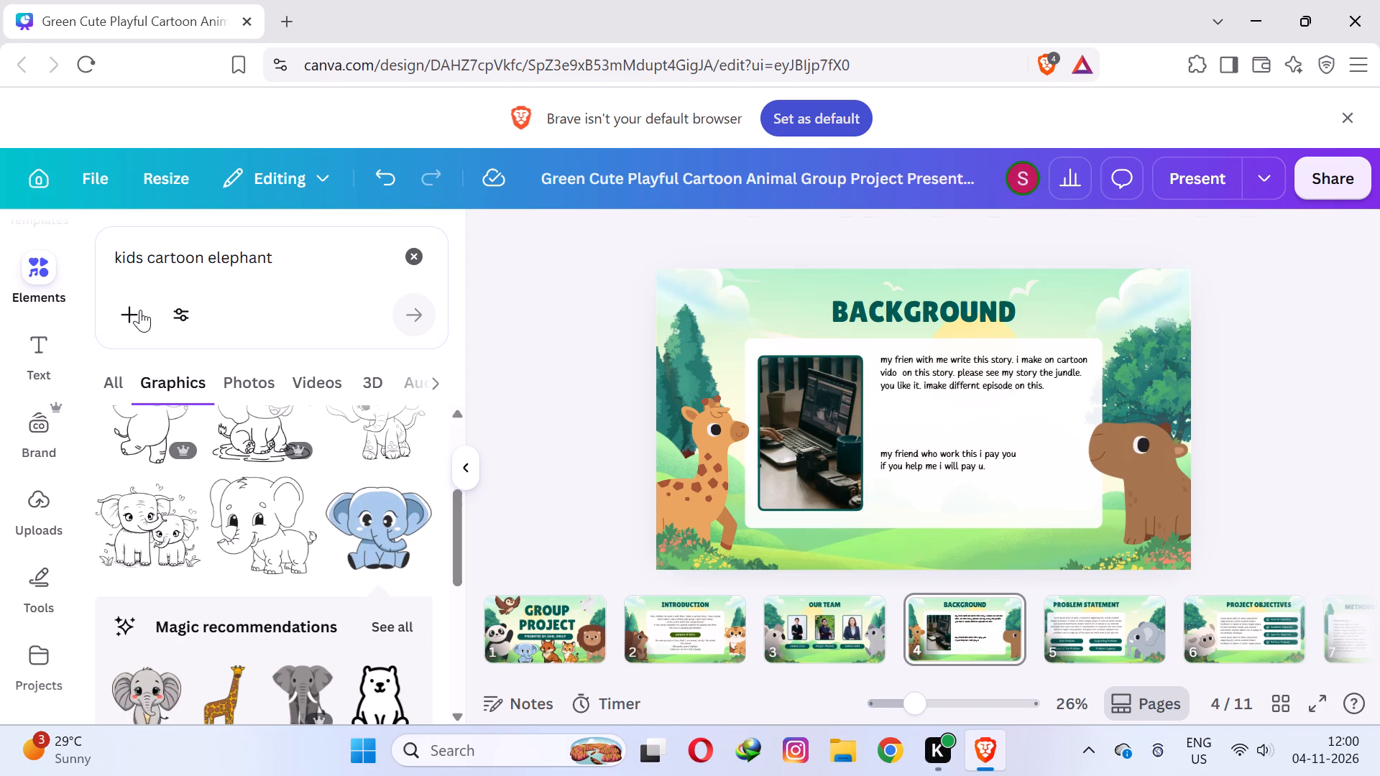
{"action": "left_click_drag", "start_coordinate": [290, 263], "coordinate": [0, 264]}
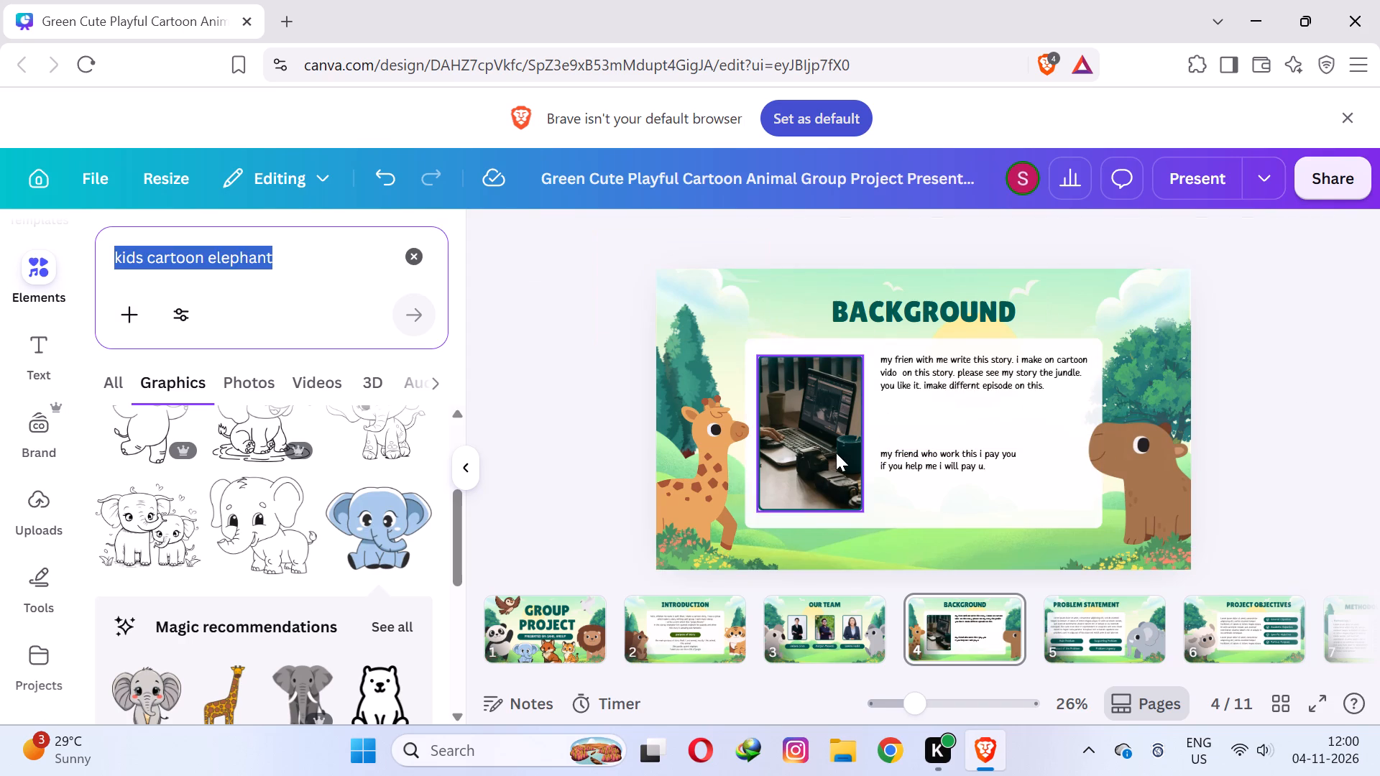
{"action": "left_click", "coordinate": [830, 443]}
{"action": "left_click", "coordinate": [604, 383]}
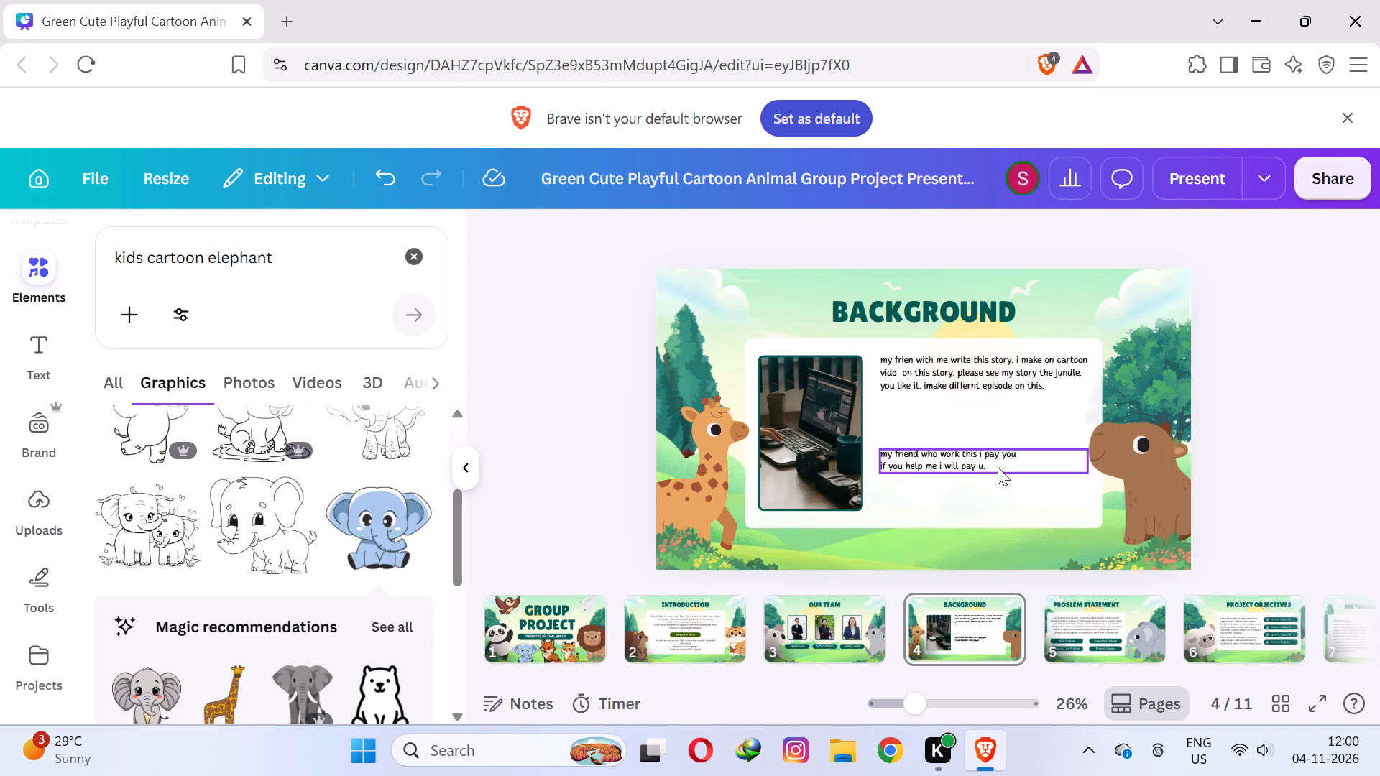
Replace the Background slide's laptop photo with the handwritten "Story" pen photo from a "cartoon story" photo search.
{"action": "left_click", "coordinate": [836, 443]}
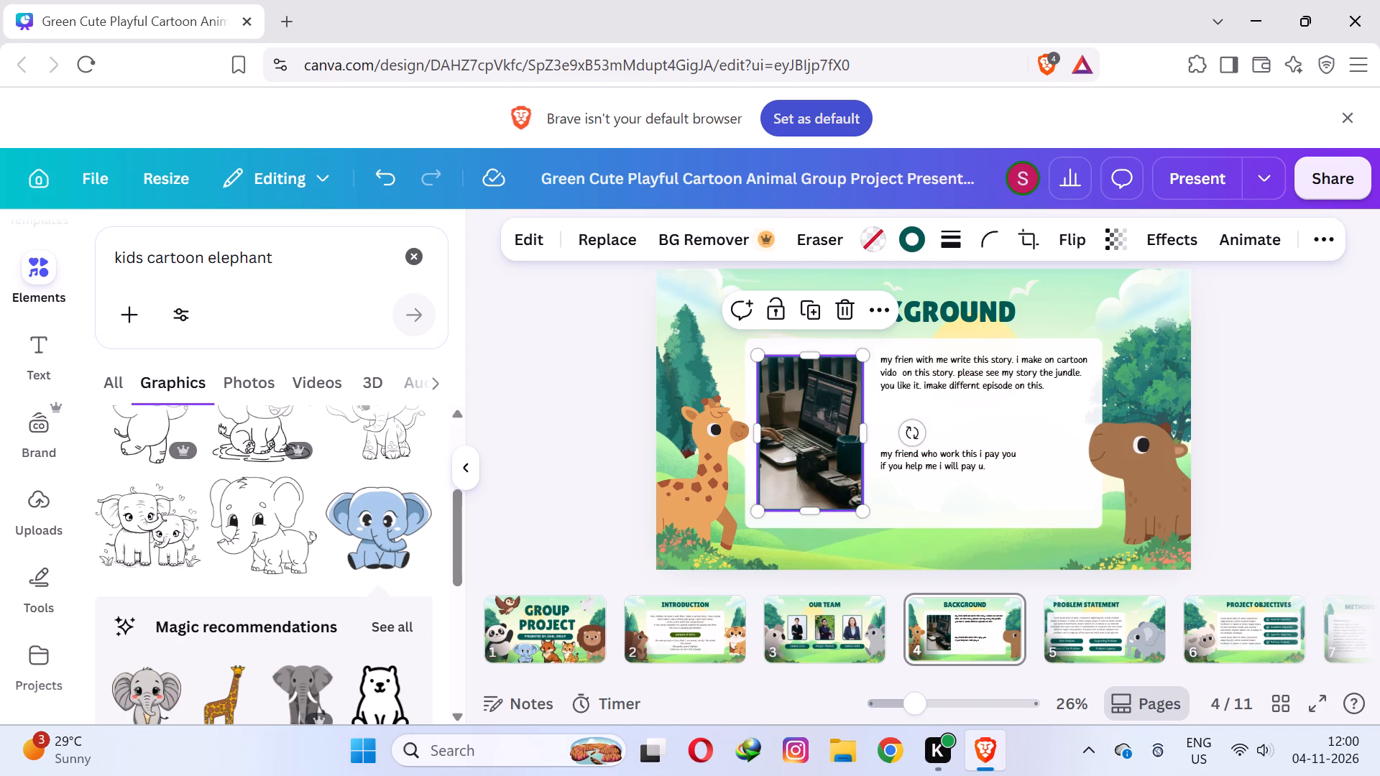
{"action": "left_click", "coordinate": [606, 240]}
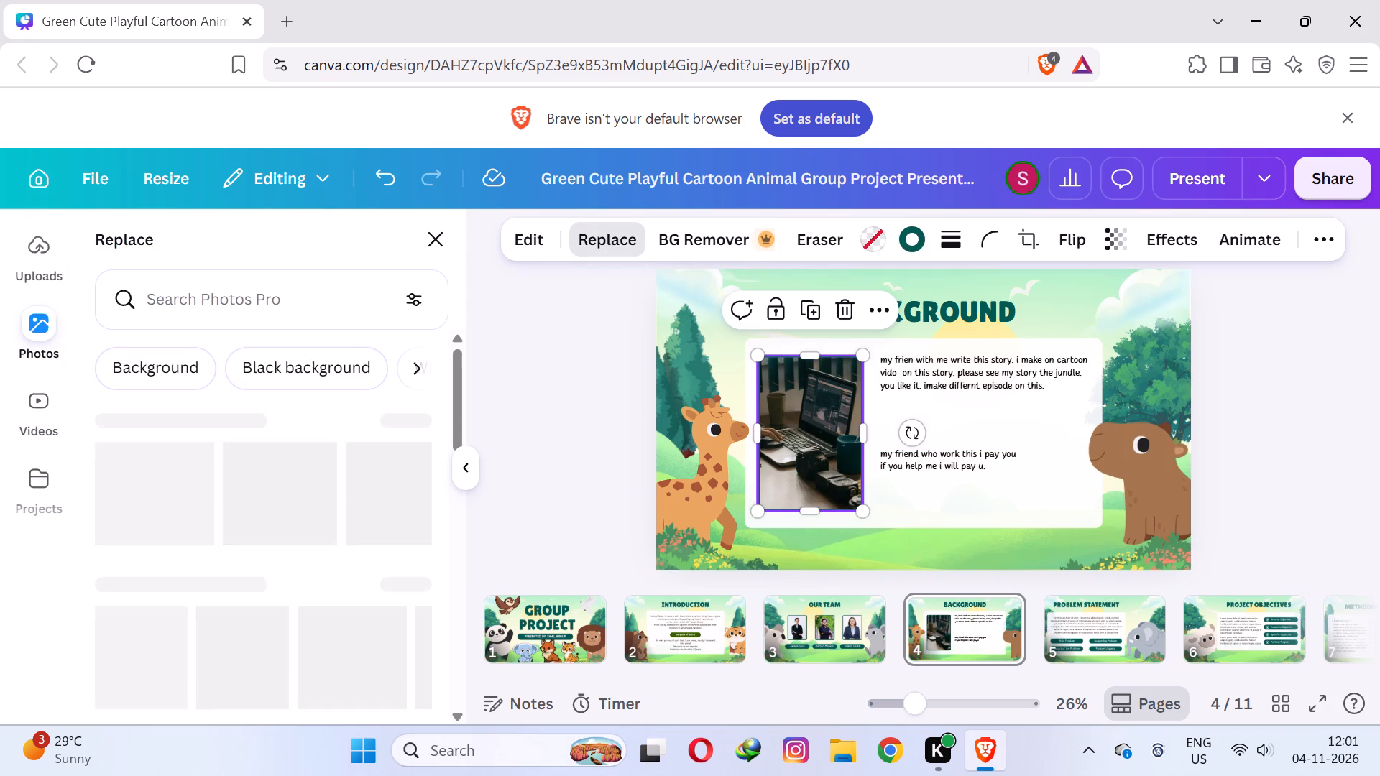
{"action": "left_click_drag", "start_coordinate": [323, 292], "coordinate": [0, 264]}
{"action": "type", "text": "cartoon st"}
{"action": "type", "text": "ory"}
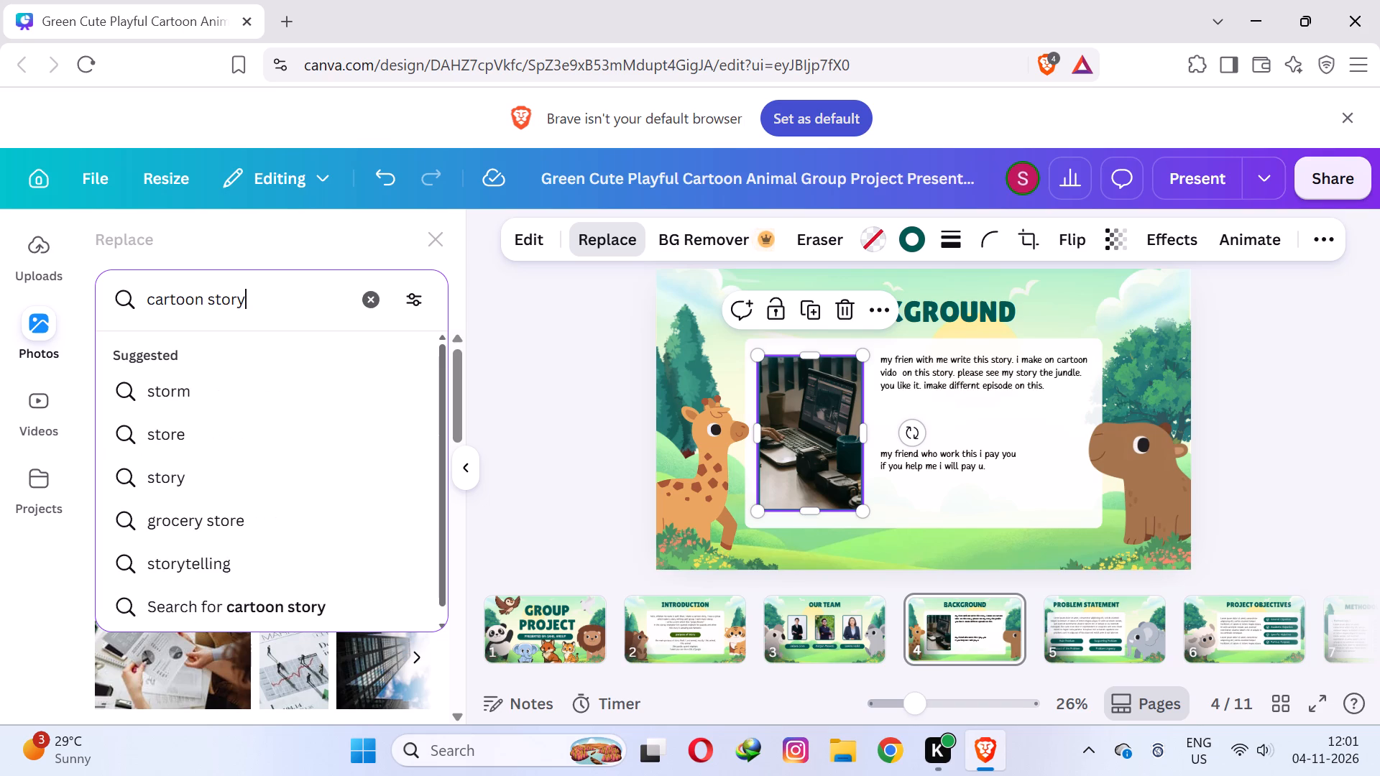
{"action": "key", "text": "Return"}
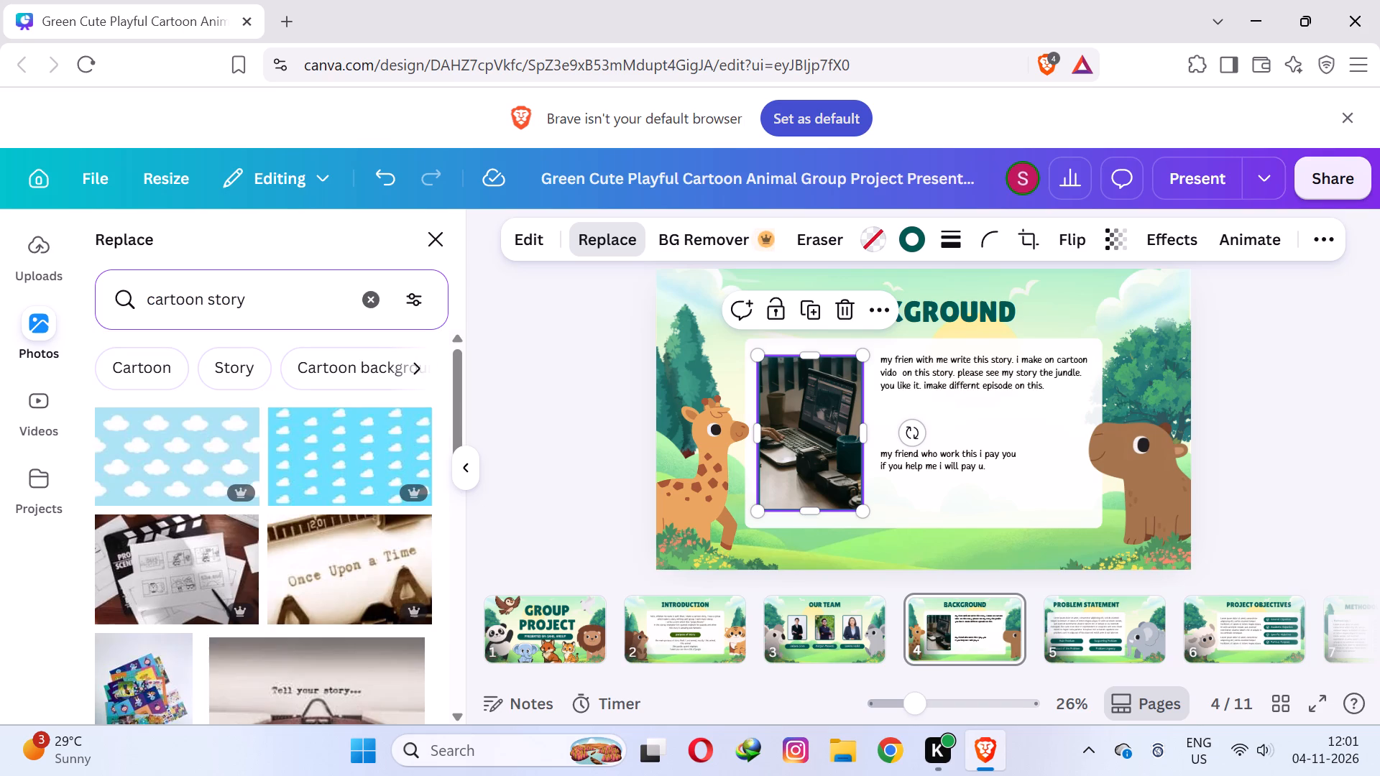
{"action": "scroll", "coordinate": [273, 284], "scroll_direction": "down", "scroll_amount": 2}
{"action": "scroll", "coordinate": [292, 456], "scroll_direction": "down", "scroll_amount": 3}
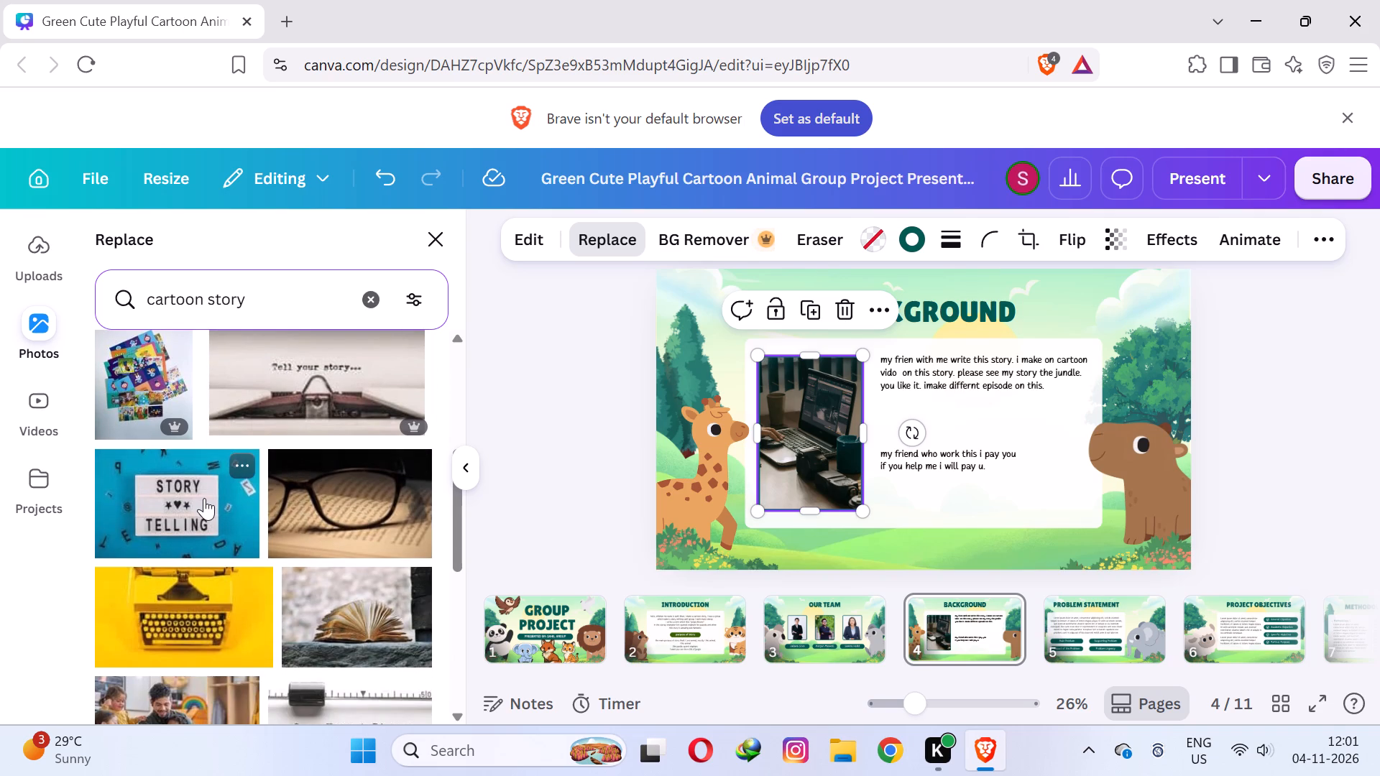
{"action": "scroll", "coordinate": [204, 498], "scroll_direction": "down", "scroll_amount": 2}
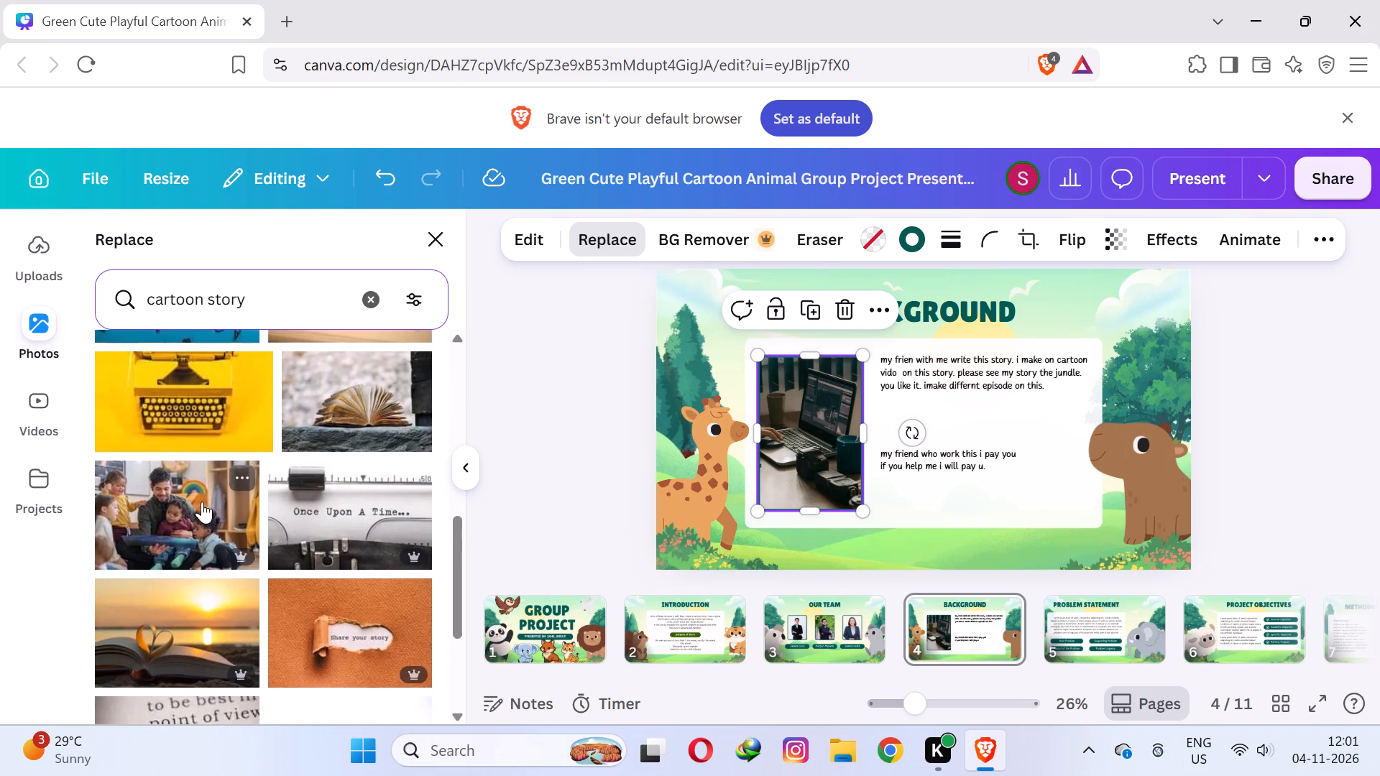
{"action": "scroll", "coordinate": [201, 504], "scroll_direction": "down", "scroll_amount": 3}
{"action": "left_click", "coordinate": [386, 421]}
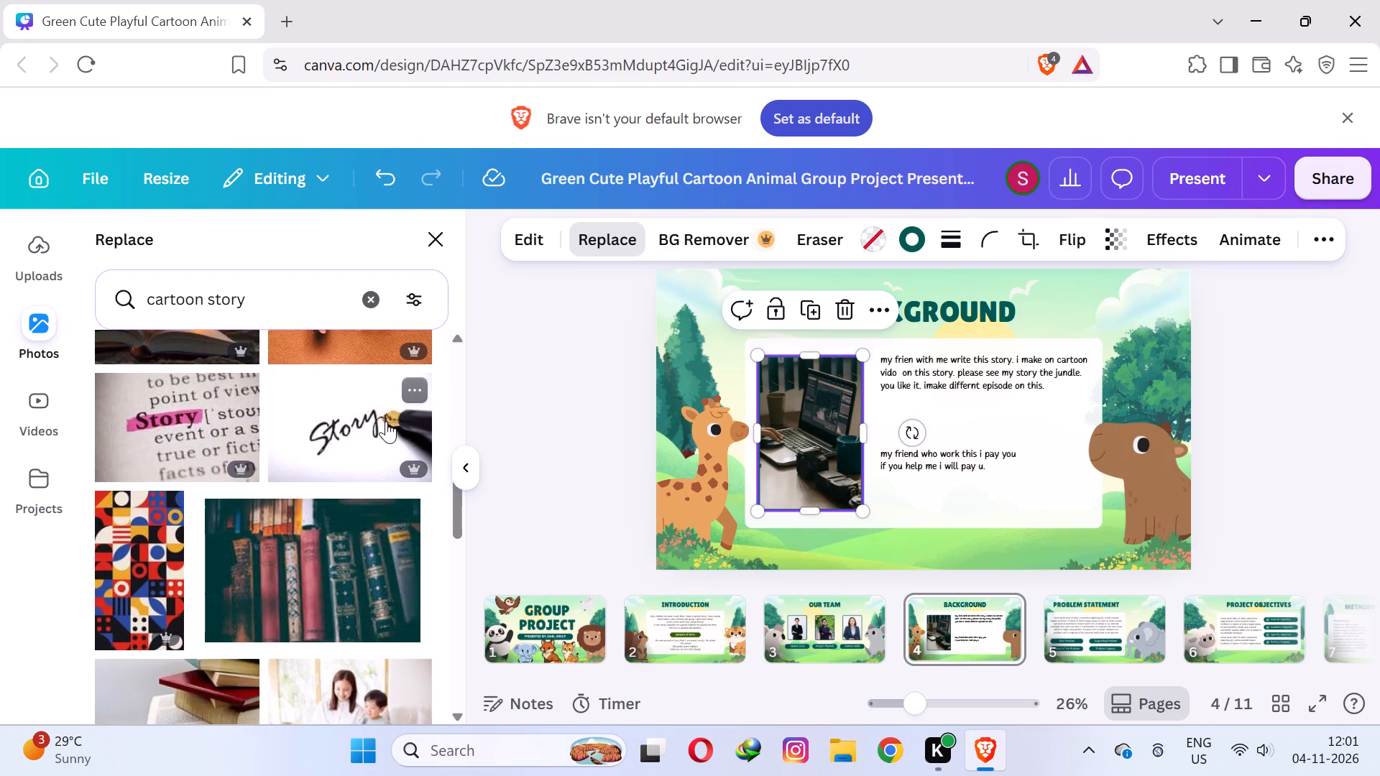
{"action": "left_click", "coordinate": [1330, 406]}
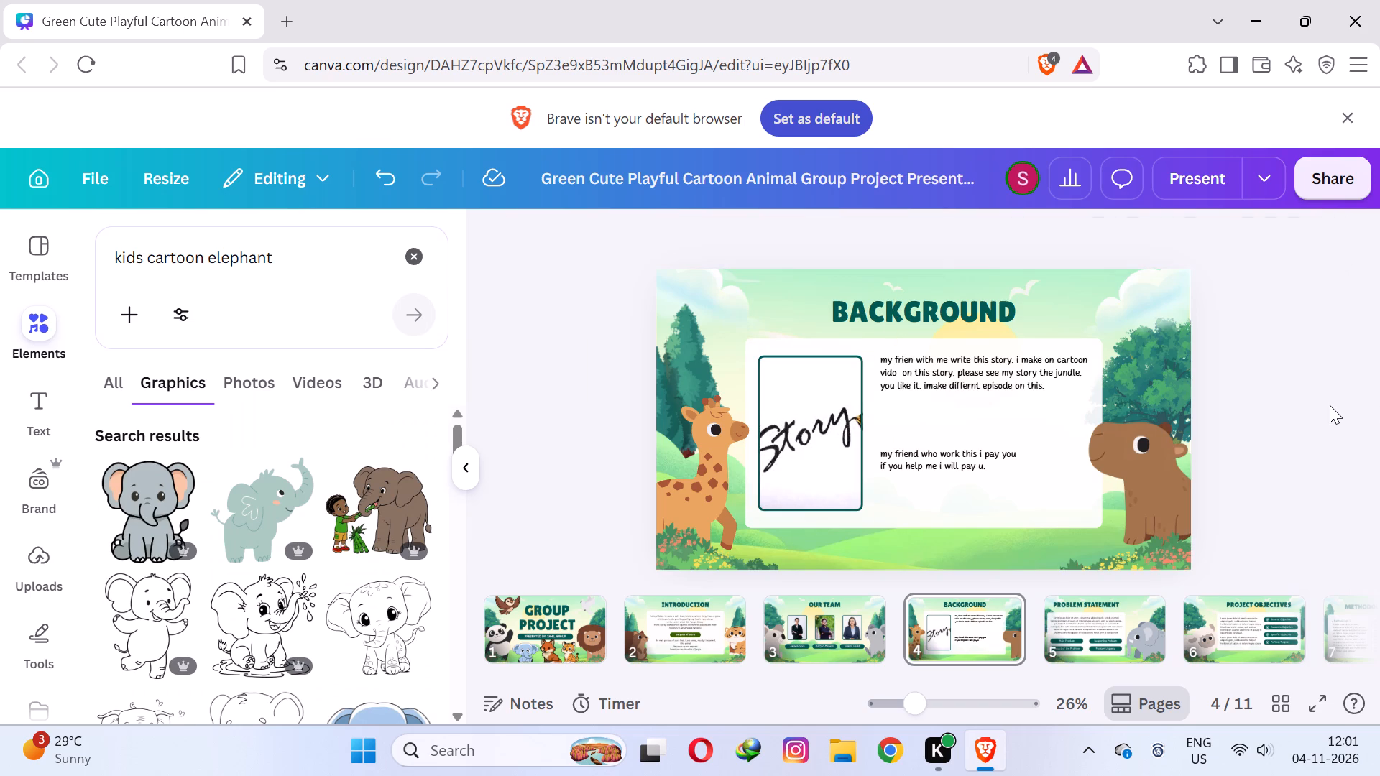
Add the flying brown eagle graphic from an "eagle cartoon" search to the Problem Statement slide.
{"action": "left_click", "coordinate": [1127, 616]}
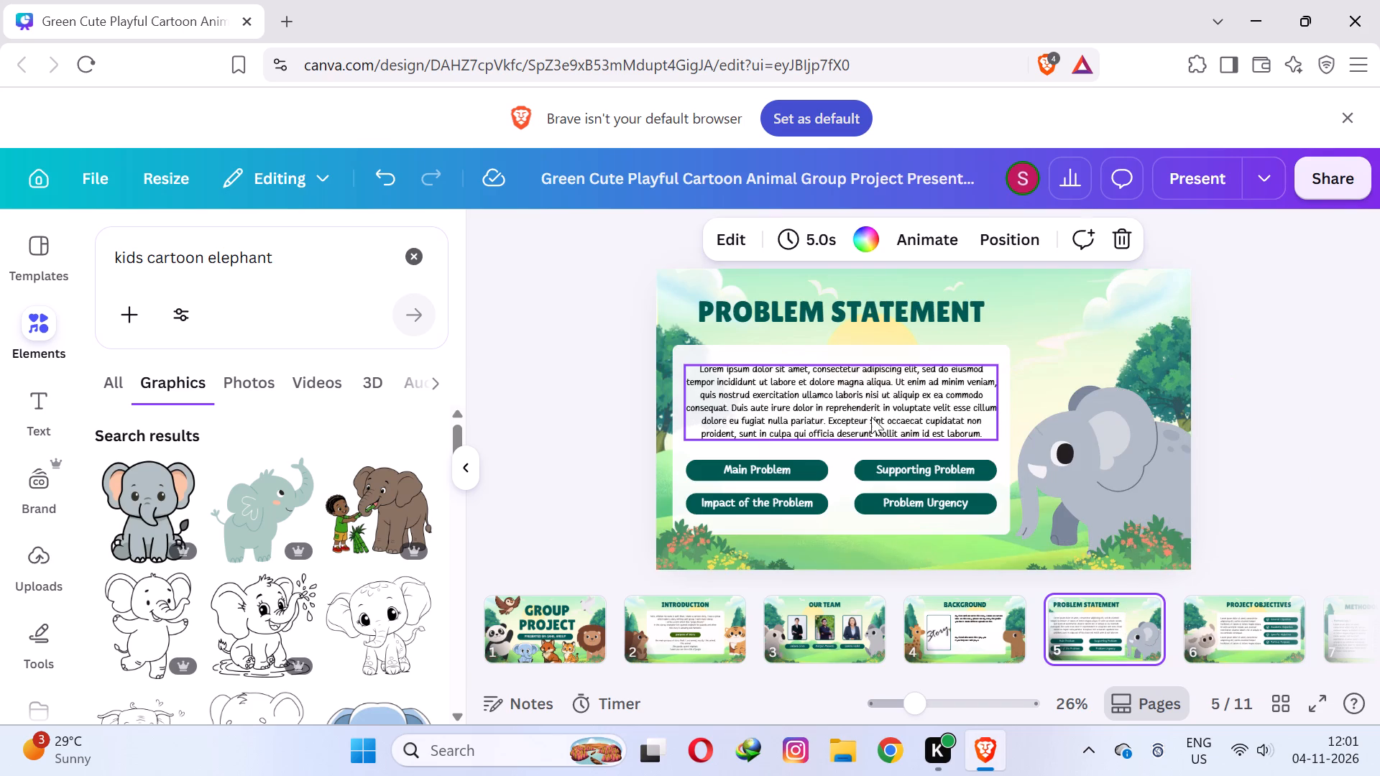
{"action": "left_click", "coordinate": [844, 410]}
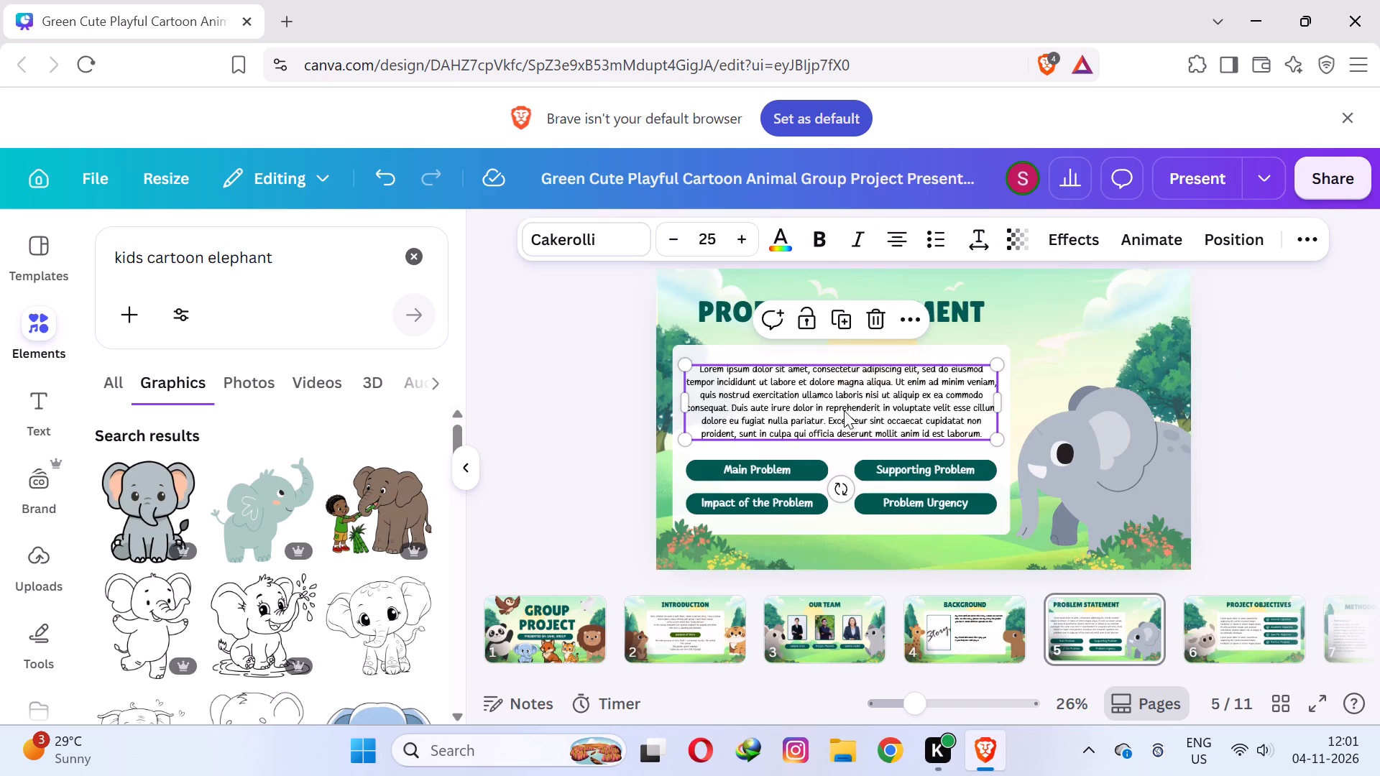
{"action": "left_click", "coordinate": [1325, 374]}
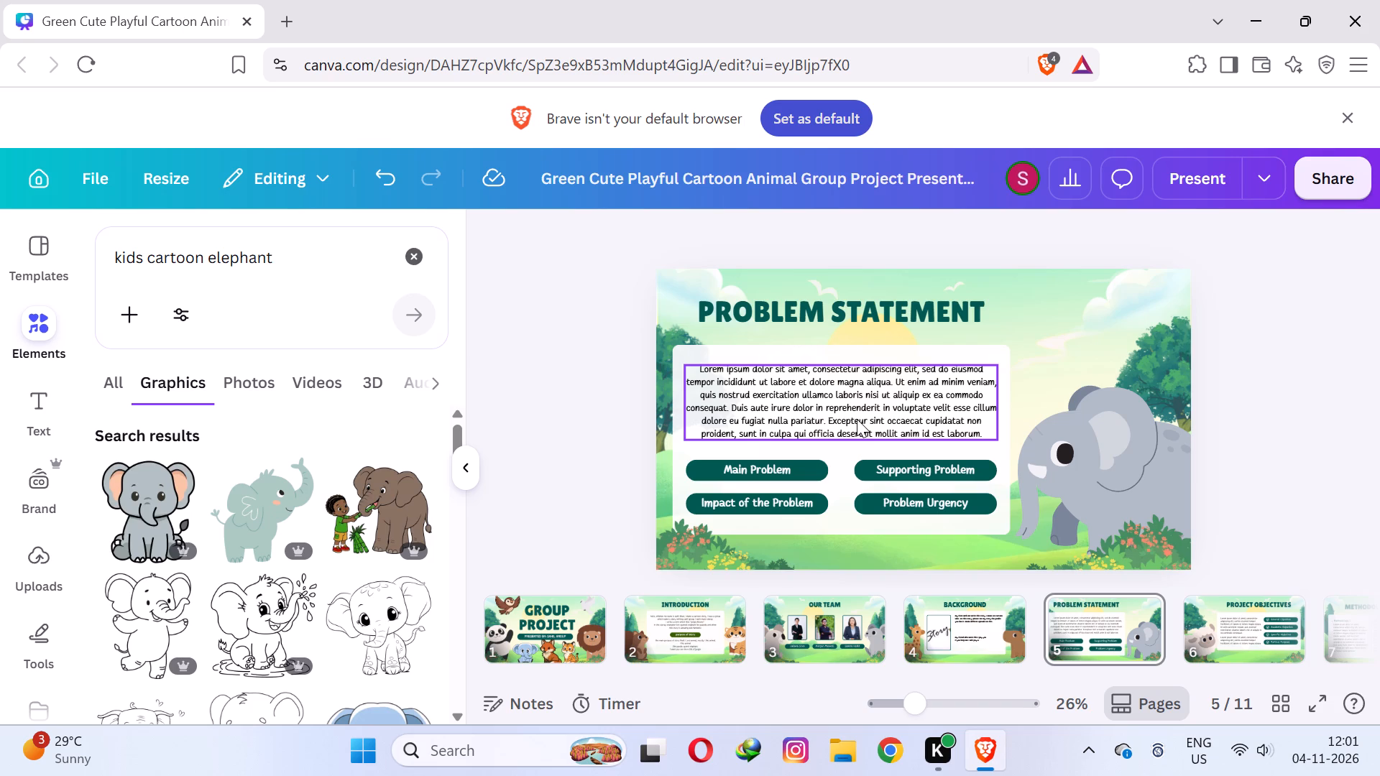
{"action": "left_click", "coordinate": [1067, 424]}
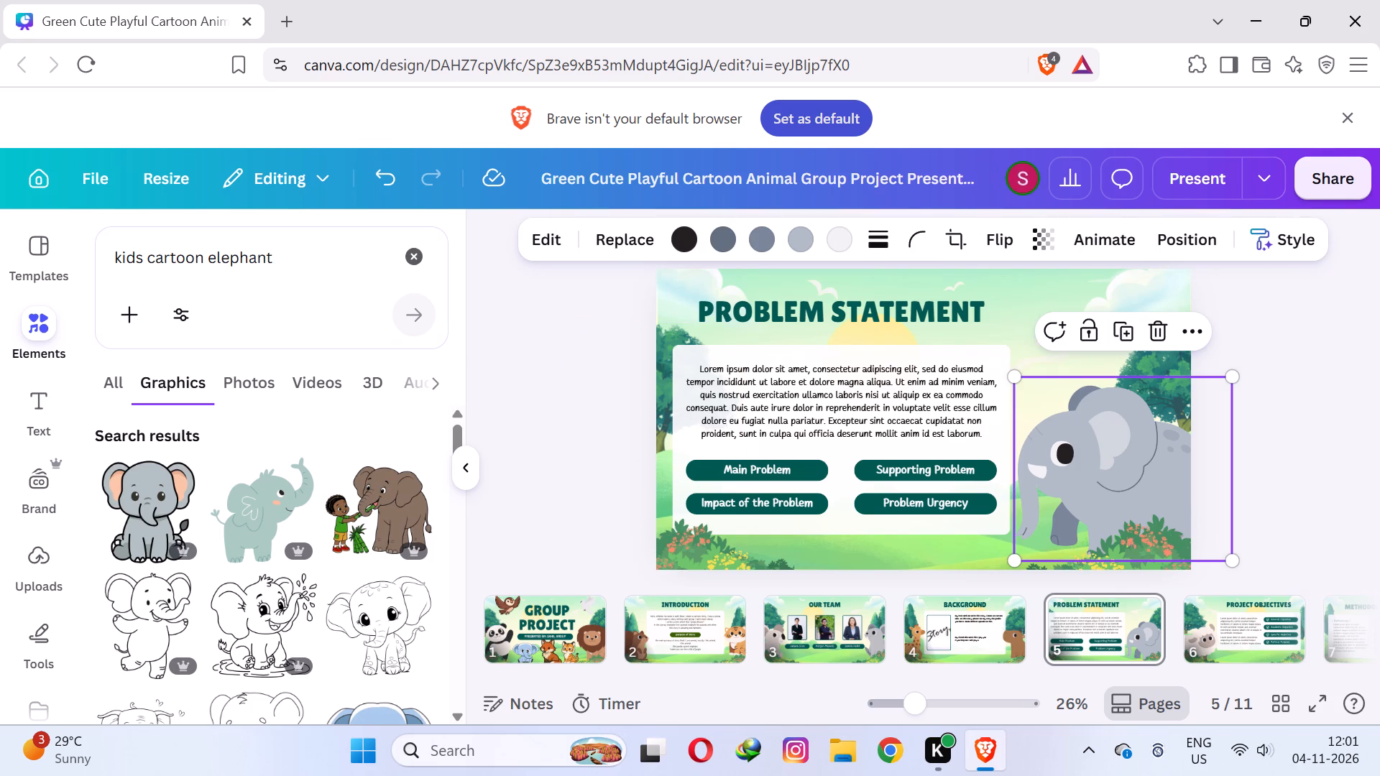
{"action": "left_click_drag", "start_coordinate": [308, 269], "coordinate": [0, 277]}
{"action": "type", "text": "eagle"}
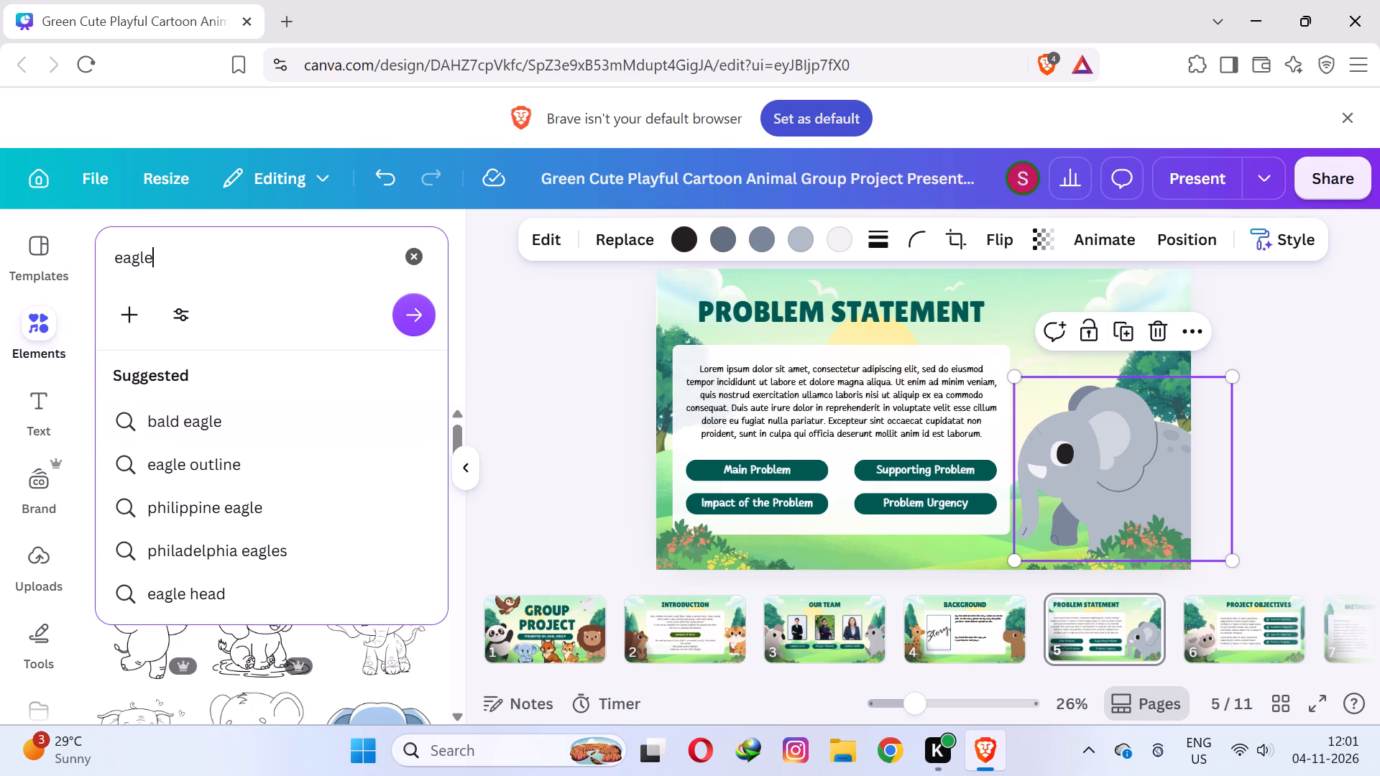
{"action": "key", "text": "Return"}
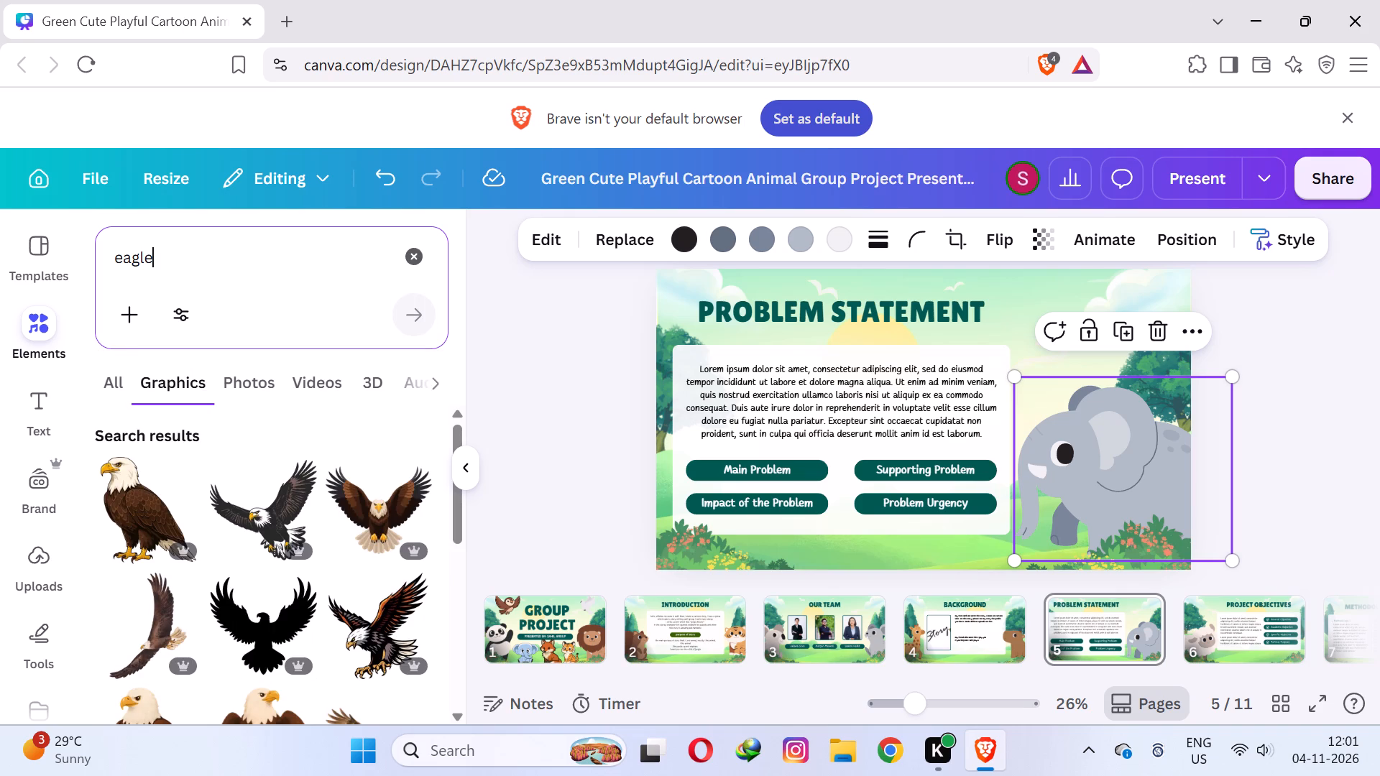
{"action": "left_click", "coordinate": [257, 261]}
{"action": "key", "text": "space"}
{"action": "type", "text": "cartoon"}
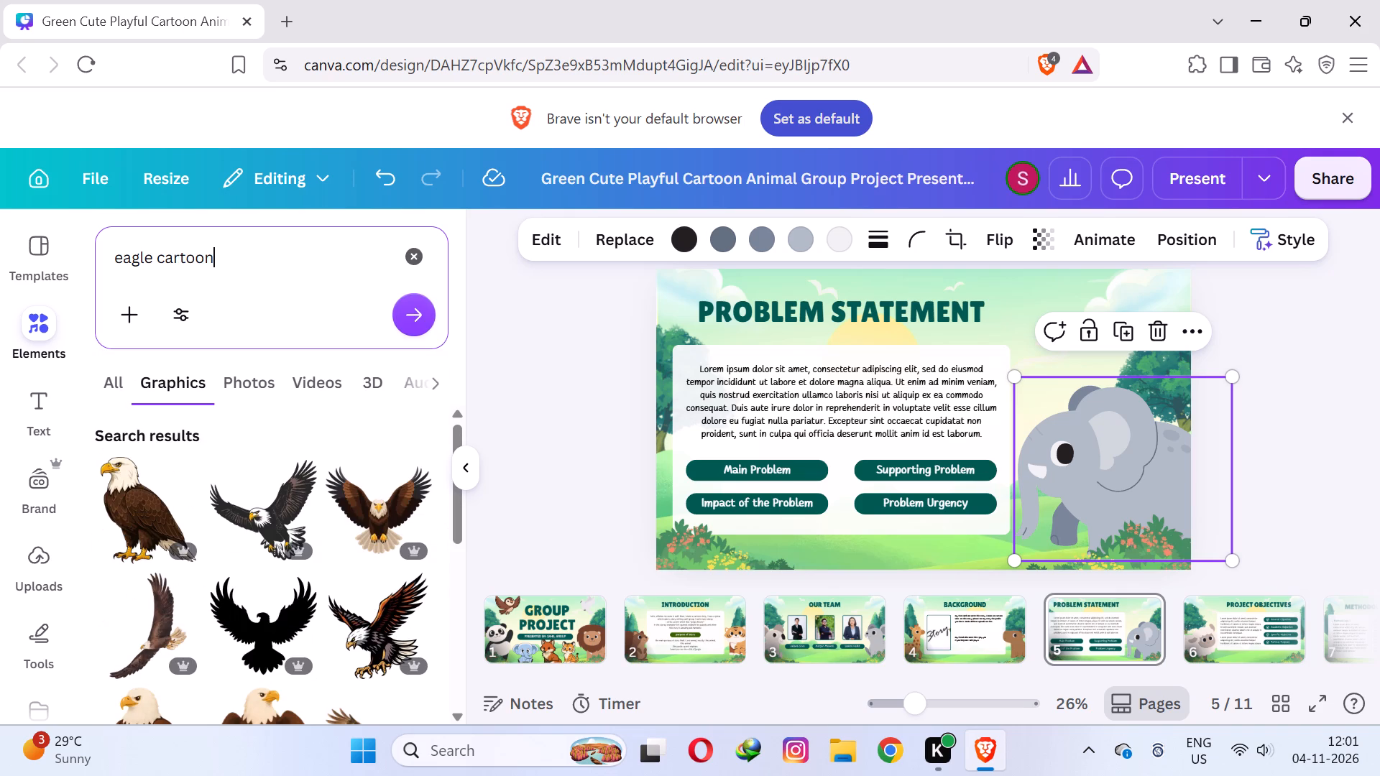
{"action": "key", "text": "Return"}
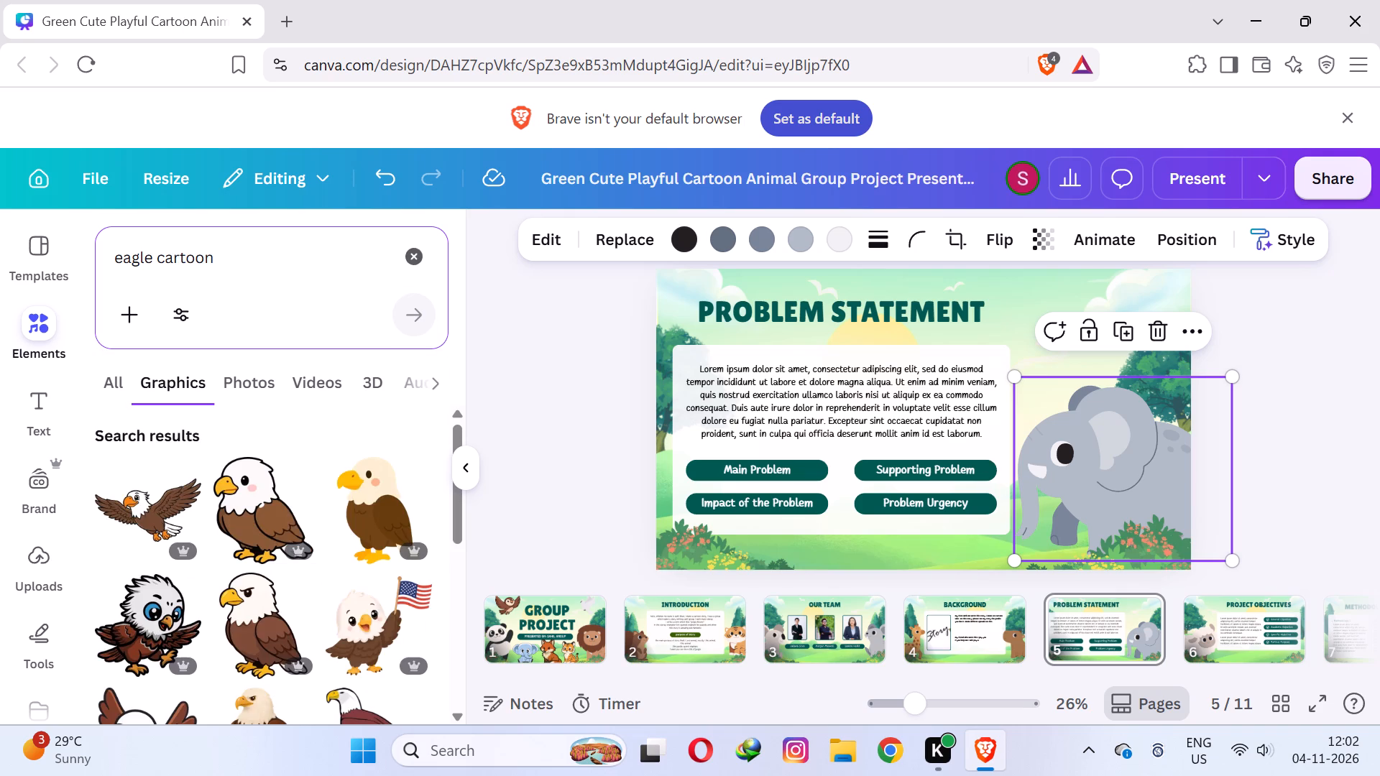
{"action": "scroll", "coordinate": [305, 316], "scroll_direction": "down", "scroll_amount": 2}
{"action": "left_click_drag", "start_coordinate": [164, 509], "coordinate": [643, 397]}
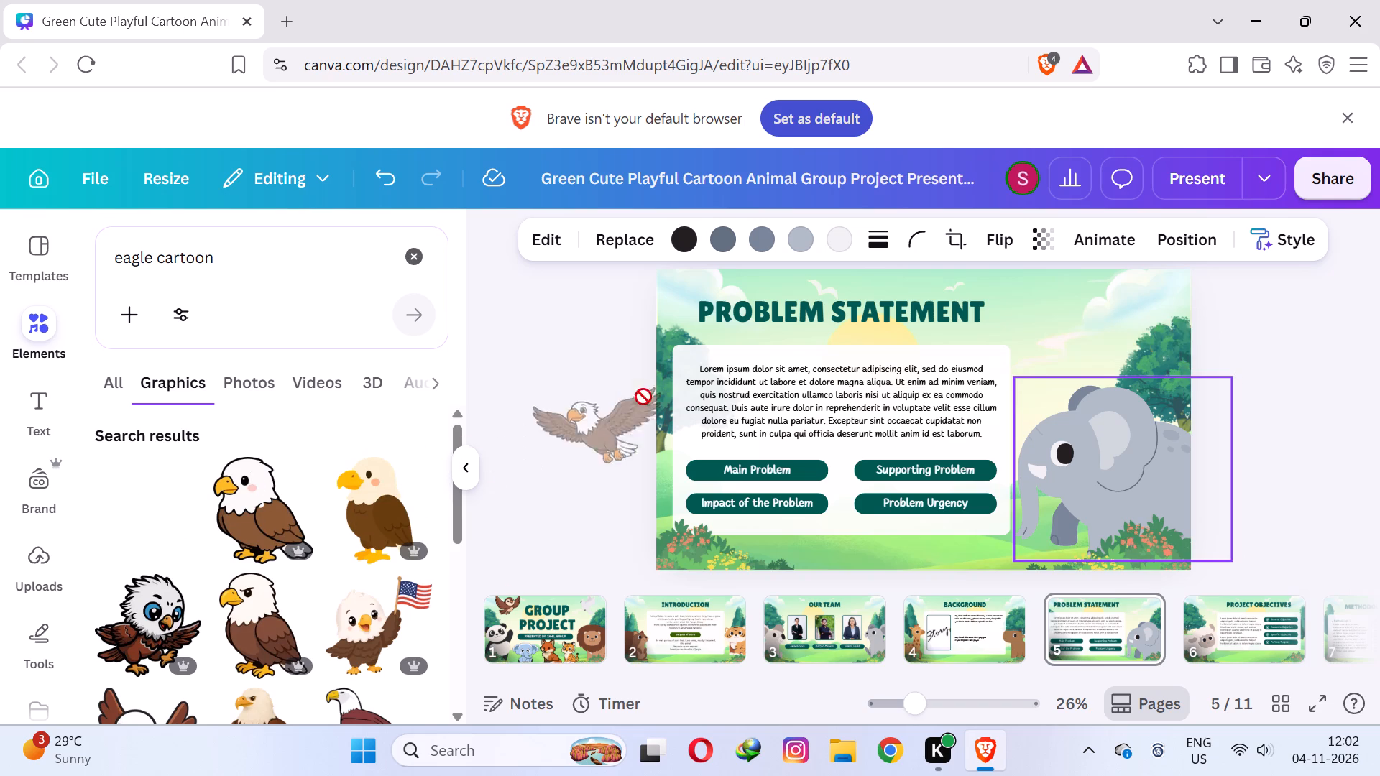
{"action": "left_click_drag", "start_coordinate": [643, 397], "coordinate": [988, 297]}
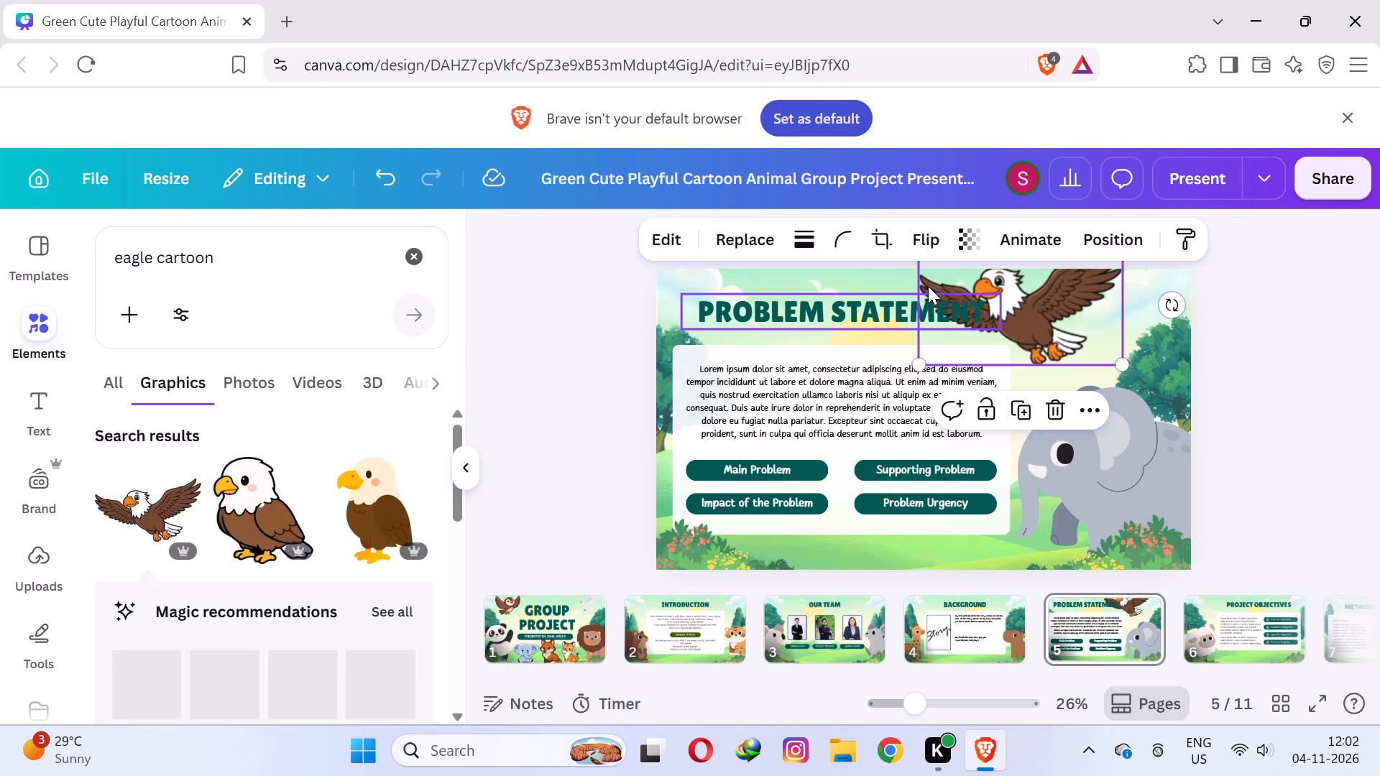
Shrink the eagle and position it beside the Problem Statement title, in the sky above the elephant.
{"action": "left_click_drag", "start_coordinate": [1004, 307], "coordinate": [1024, 330]}
{"action": "left_click_drag", "start_coordinate": [934, 275], "coordinate": [954, 285]}
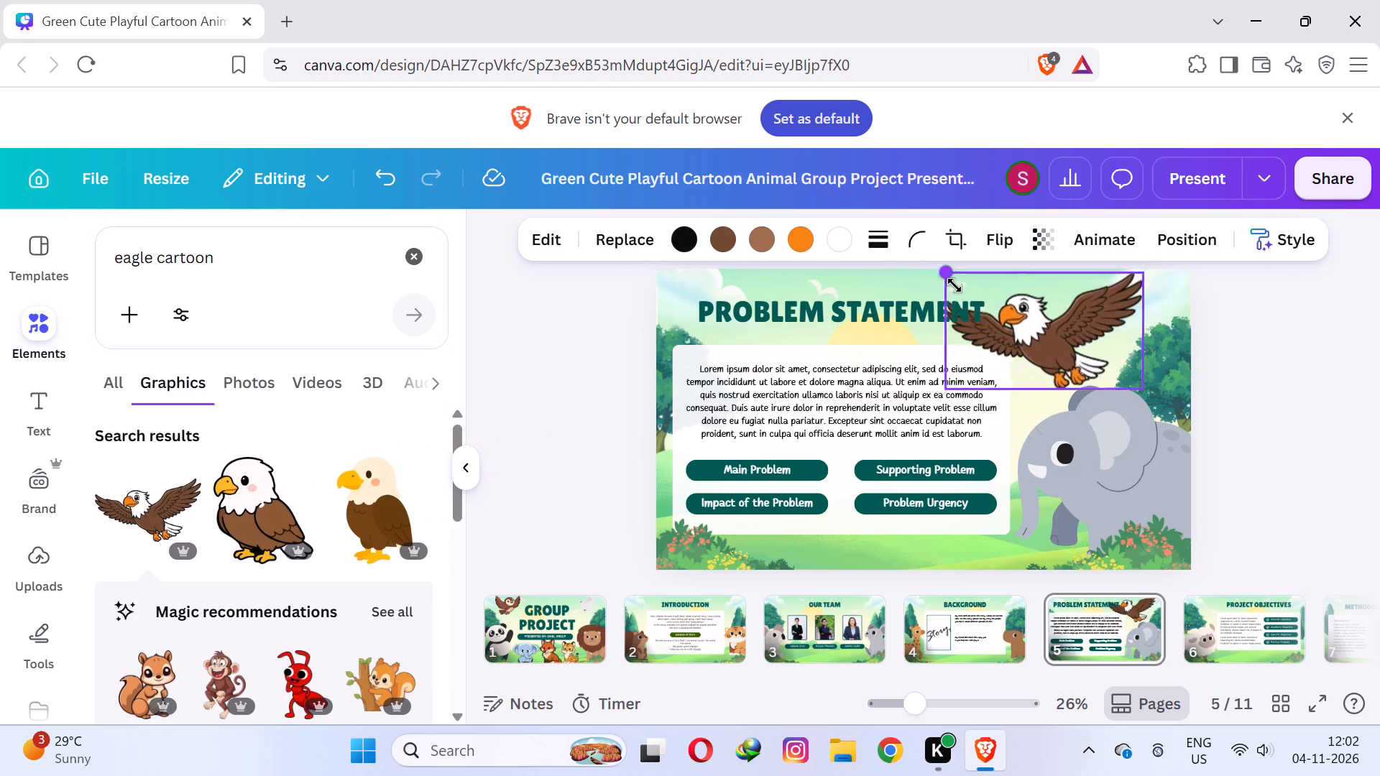
{"action": "left_click_drag", "start_coordinate": [954, 285], "coordinate": [1011, 318]}
{"action": "left_click_drag", "start_coordinate": [1075, 351], "coordinate": [1066, 313]}
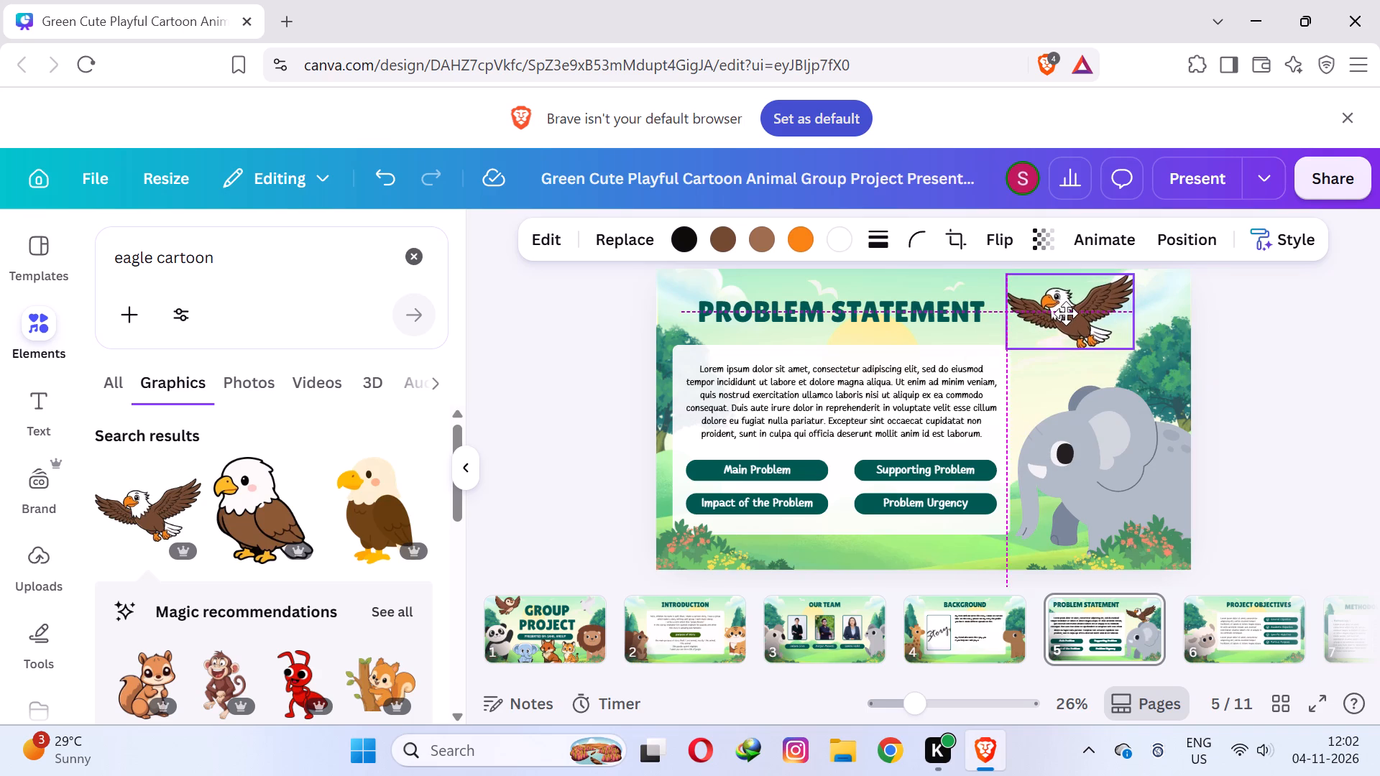
{"action": "left_click_drag", "start_coordinate": [1066, 313], "coordinate": [1065, 311]}
{"action": "left_click", "coordinate": [1330, 295]}
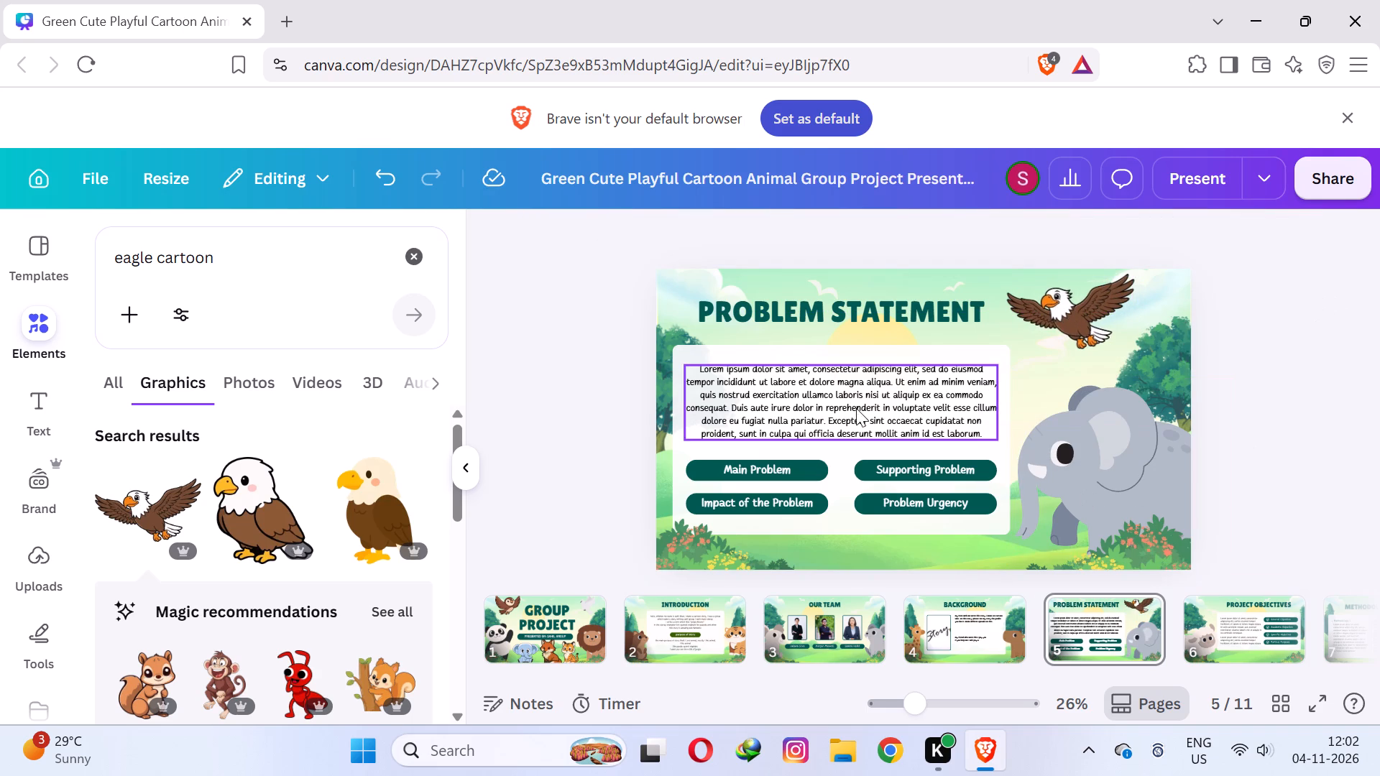
Replace the Problem Statement slide's placeholder paragraph with "i have mainy problem on this story.".
{"action": "triple_click", "coordinate": [835, 398]}
{"action": "type", "text": "i"}
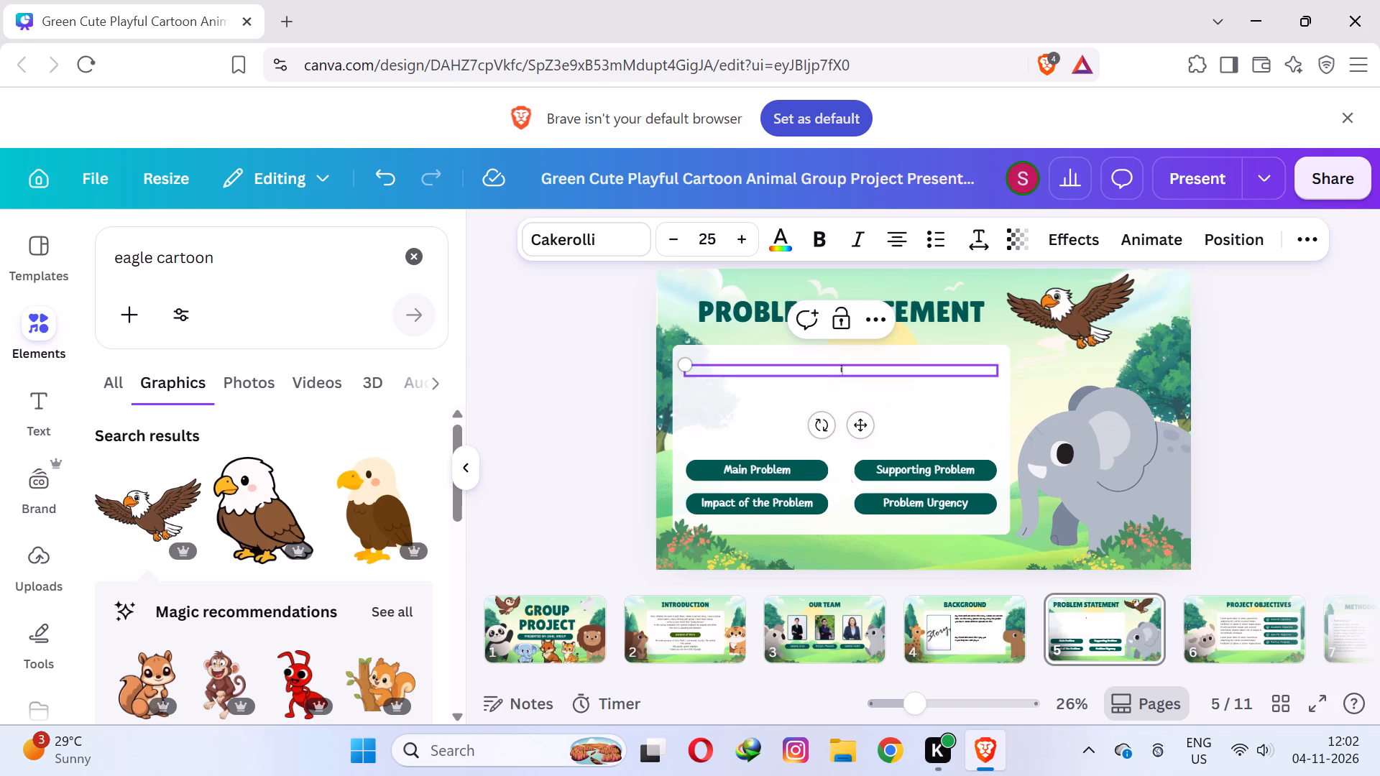
{"action": "key", "text": "space"}
{"action": "type", "text": "have"}
{"action": "key", "text": "space"}
{"action": "type", "text": "mainy problem on this story"}
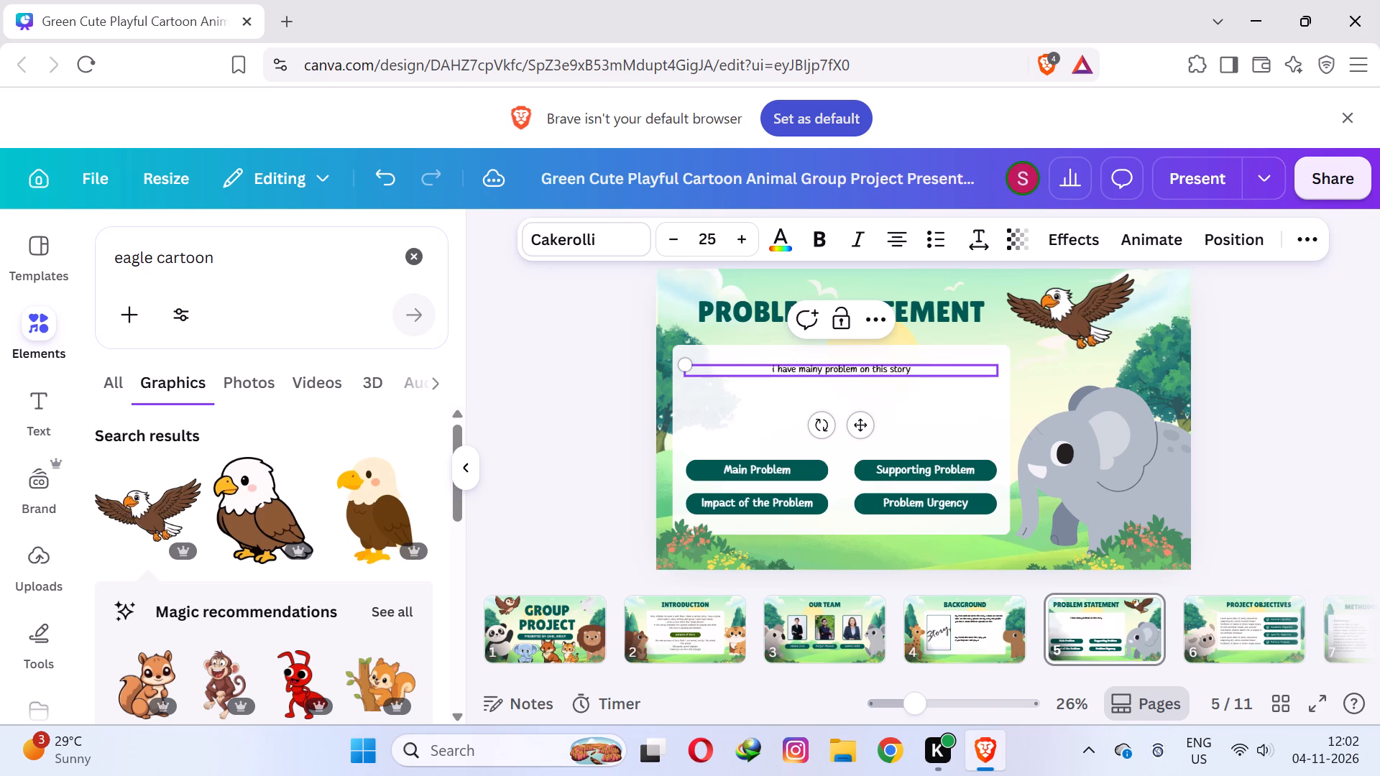
{"action": "key", "text": "period"}
Add a second line "i working hardly and honestly." to the Problem Statement paragraph.
{"action": "key", "text": "shift+Return"}
{"action": "type", "text": "i working hardly"}
{"action": "key", "text": "space"}
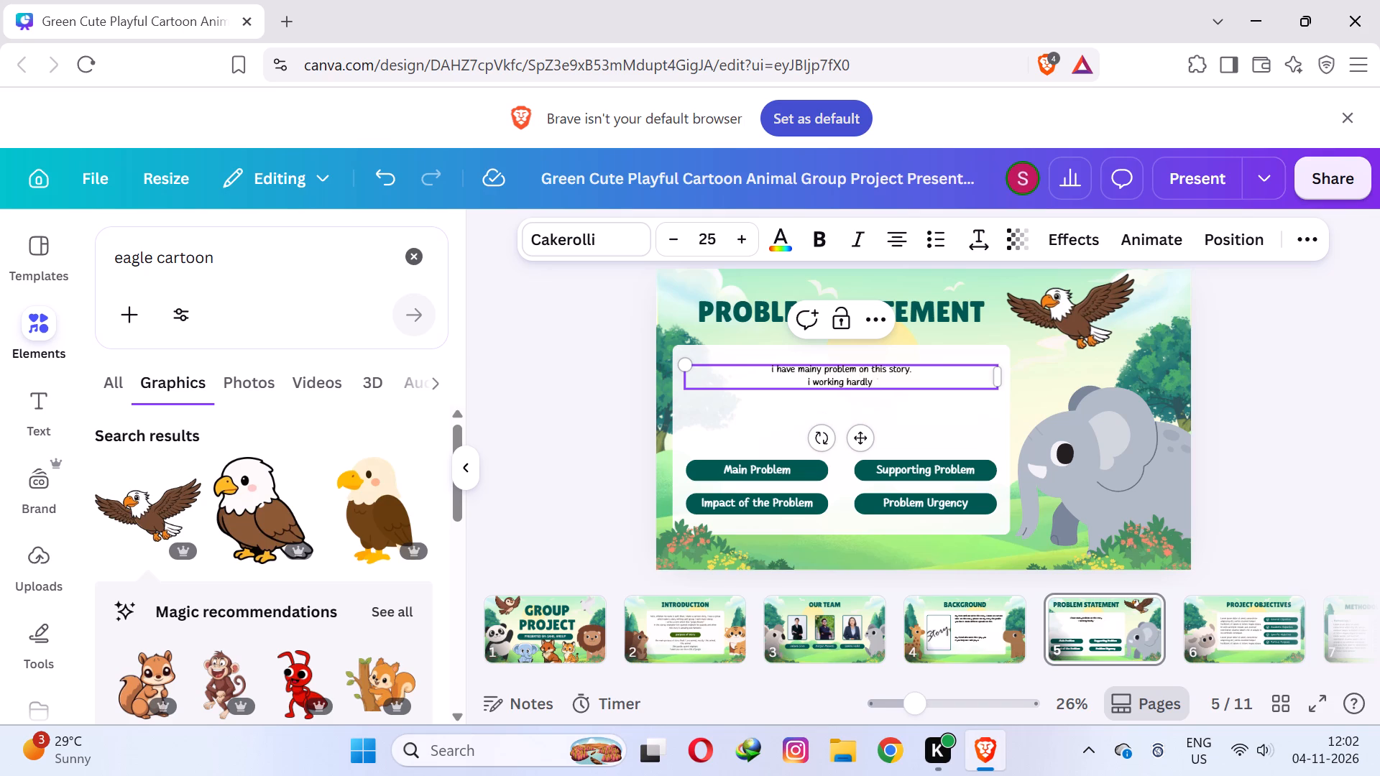
{"action": "type", "text": "and honestly"}
{"action": "key", "text": "period"}
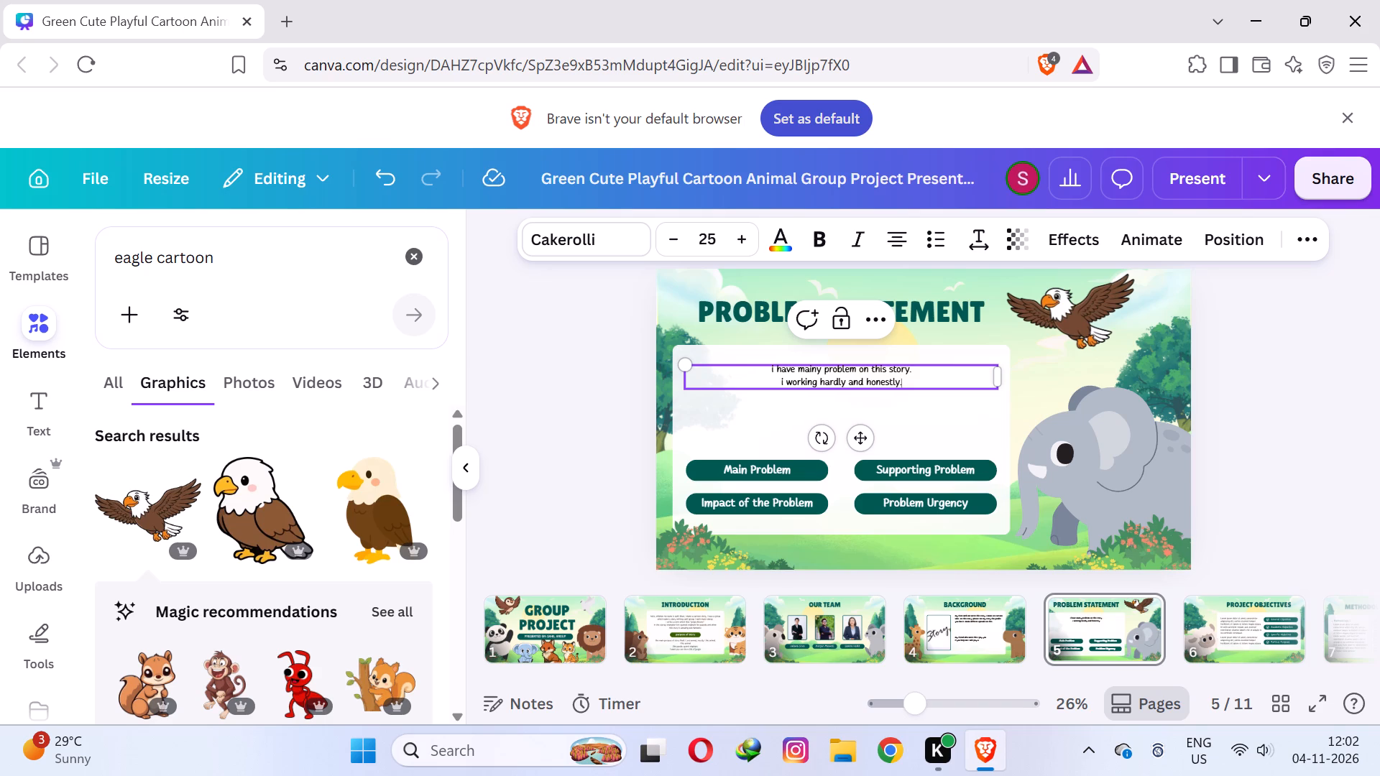
Add a third line "my exam will start 1 january i am busy ." to the Problem Statement paragraph.
{"action": "key", "text": "shift+Return"}
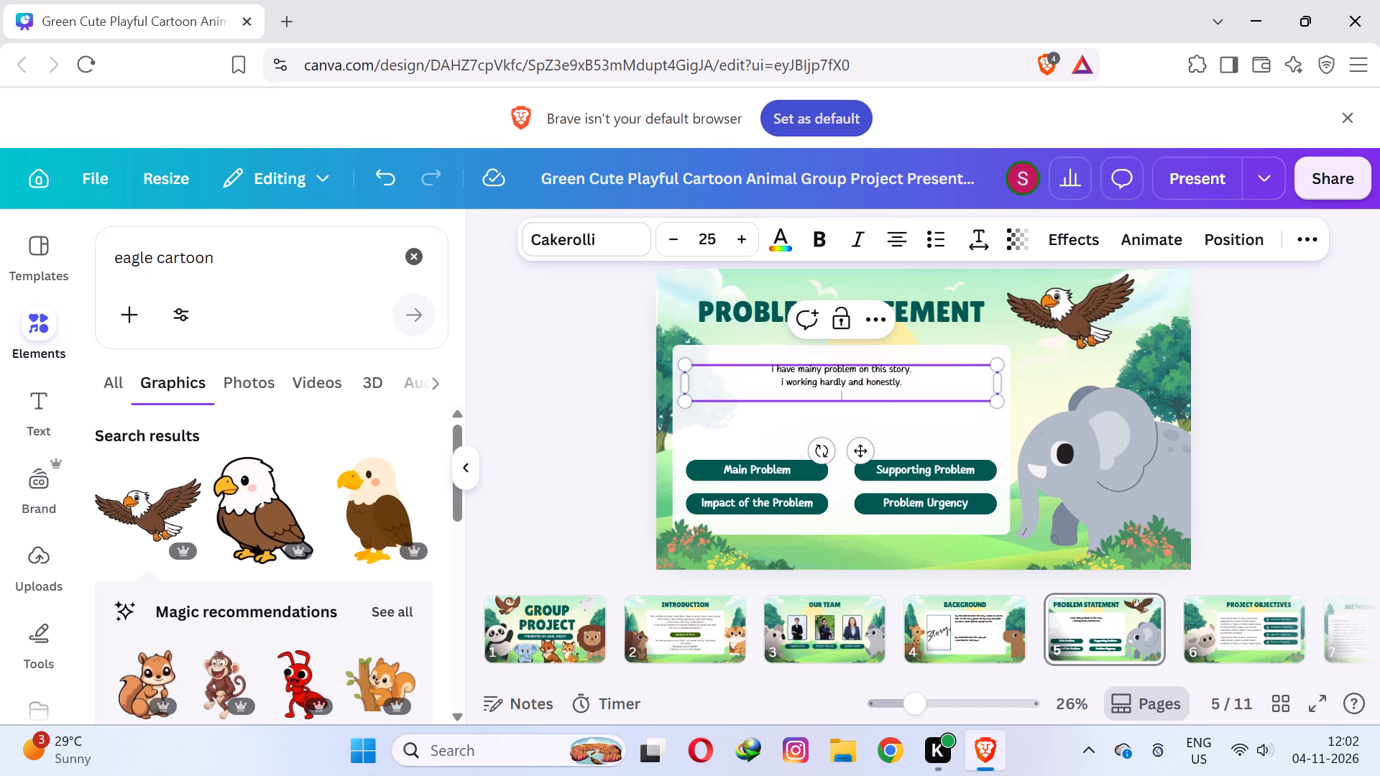
{"action": "type", "text": "my exam"}
{"action": "key", "text": "space"}
{"action": "type", "text": "will"}
{"action": "key", "text": "space"}
{"action": "type", "text": "start"}
{"action": "key", "text": "space"}
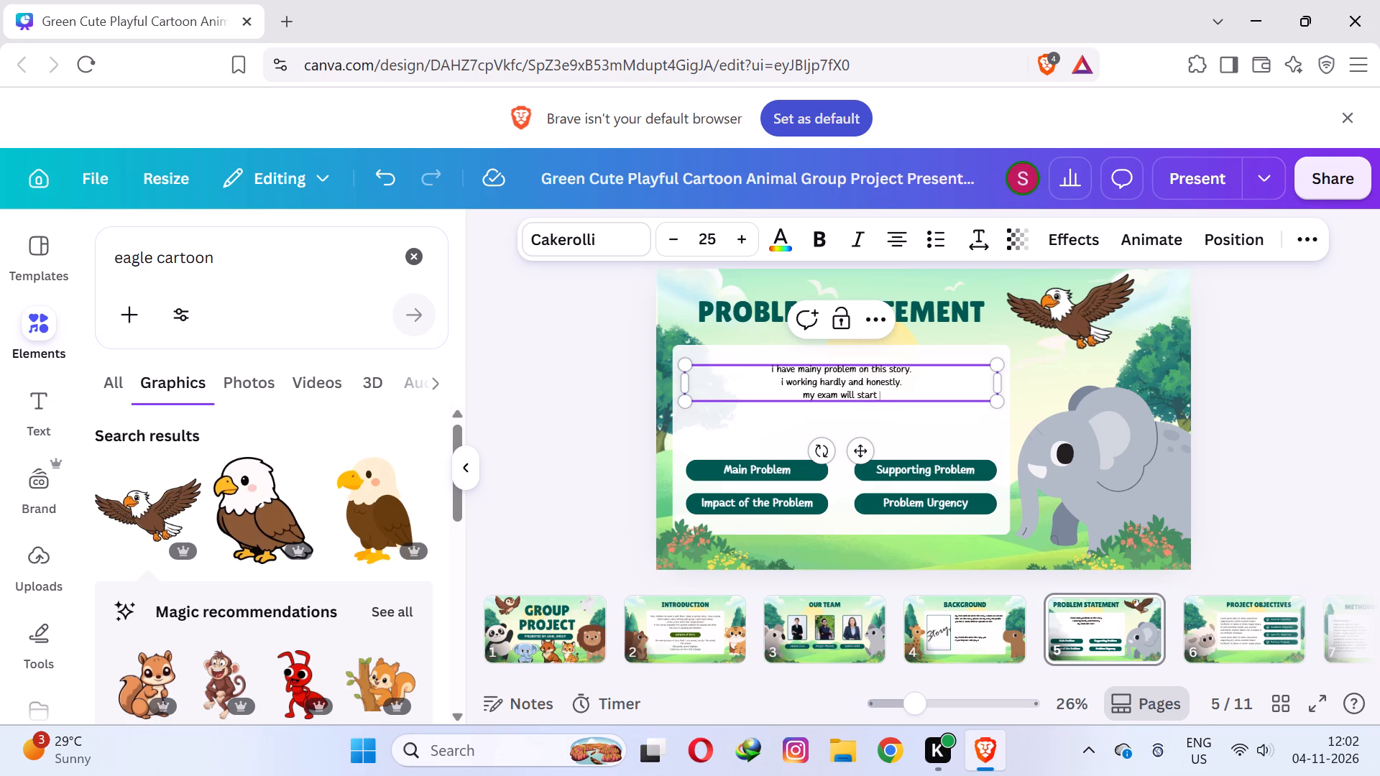
{"action": "type", "text": "1 ja"}
{"action": "type", "text": "nuary"}
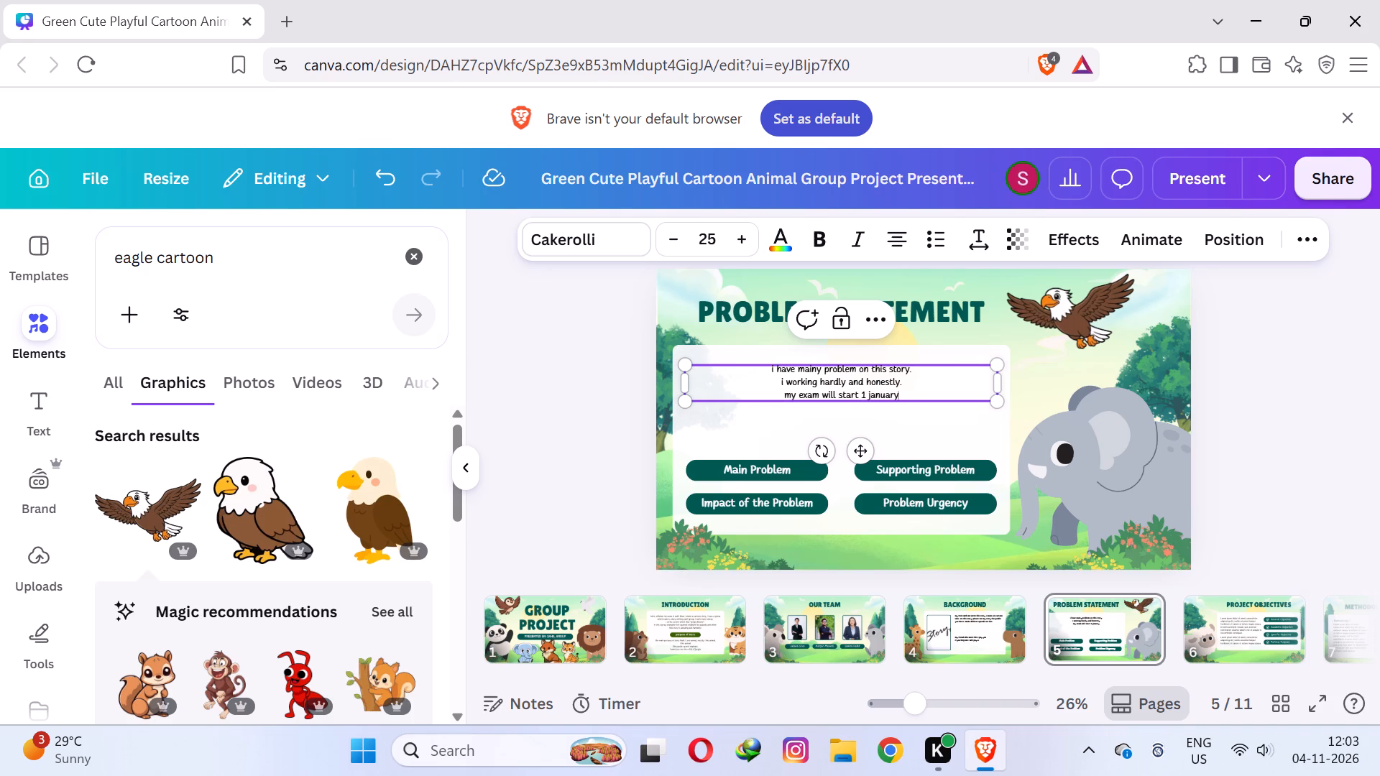
{"action": "key", "text": "space"}
{"action": "type", "text": "i am"}
{"action": "key", "text": "space"}
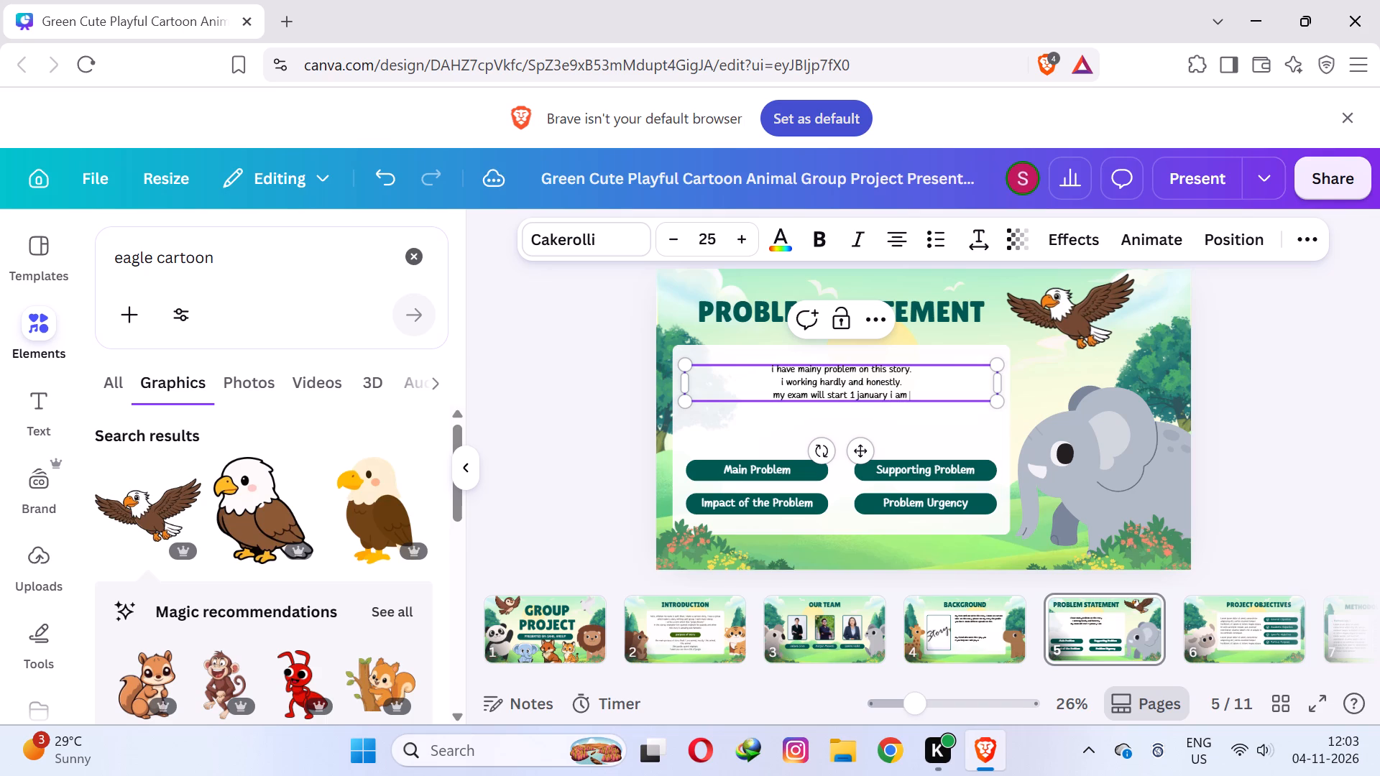
{"action": "key", "text": "space"}
{"action": "type", "text": "busy"}
{"action": "key", "text": "space"}
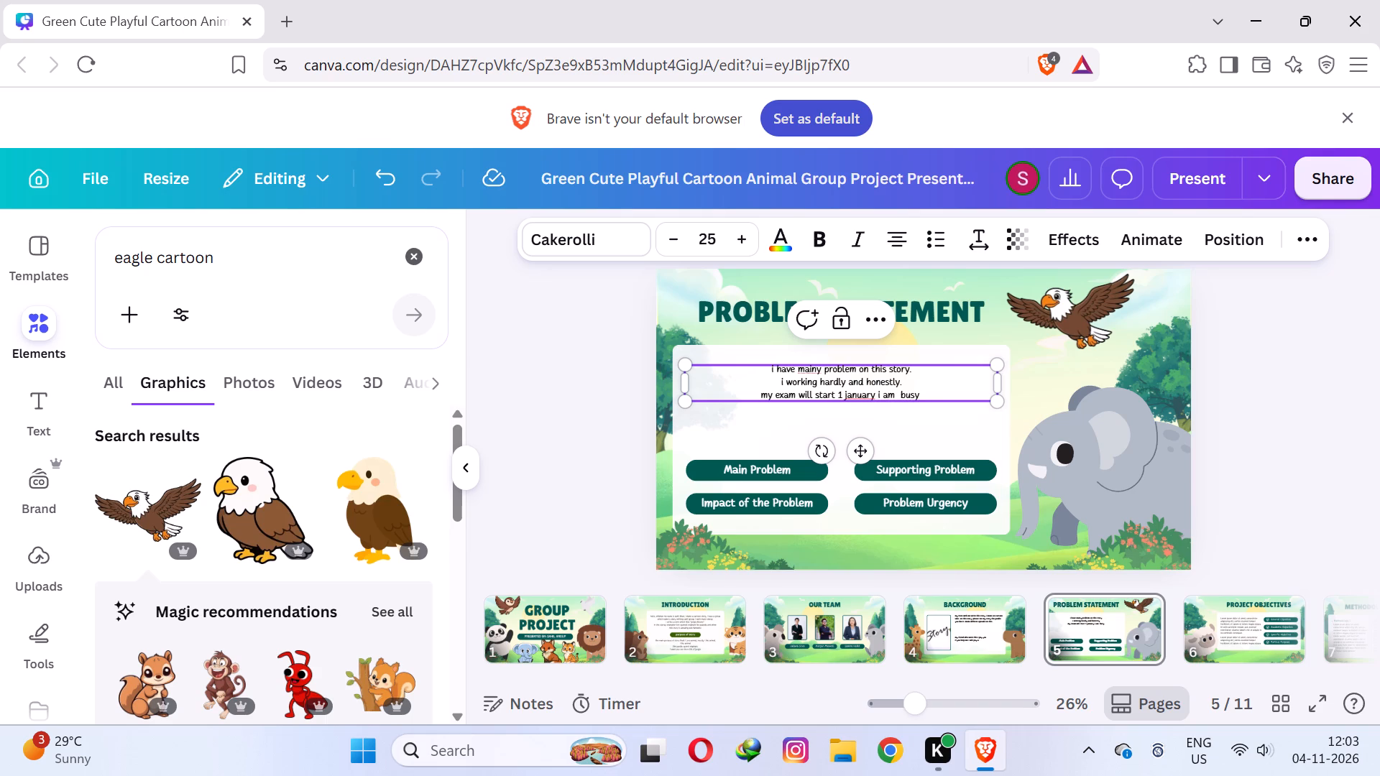
{"action": "key", "text": "period"}
Start a fourth line in the Problem Statement paragraph with "i want".
{"action": "key", "text": "shift+Return"}
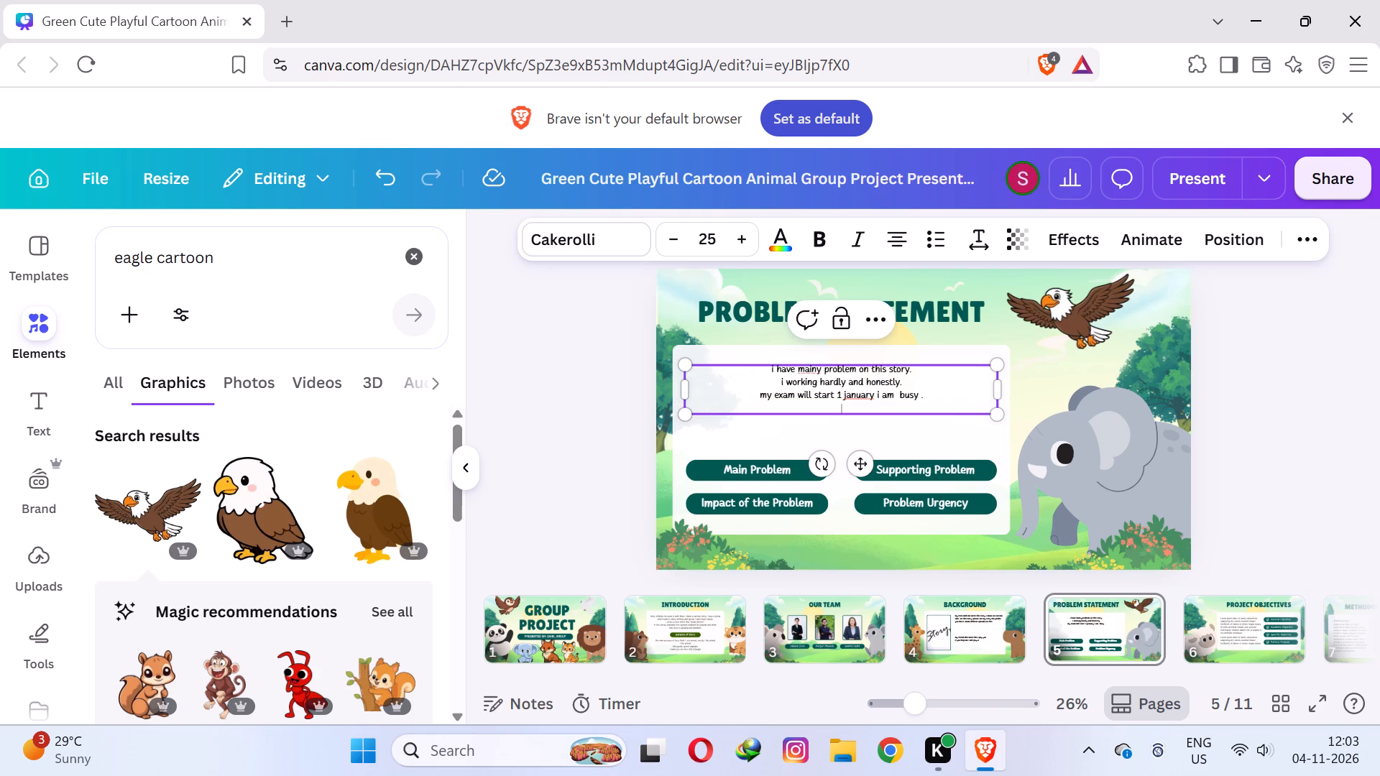
{"action": "type", "text": "i want"}
{"action": "key", "text": "space"}
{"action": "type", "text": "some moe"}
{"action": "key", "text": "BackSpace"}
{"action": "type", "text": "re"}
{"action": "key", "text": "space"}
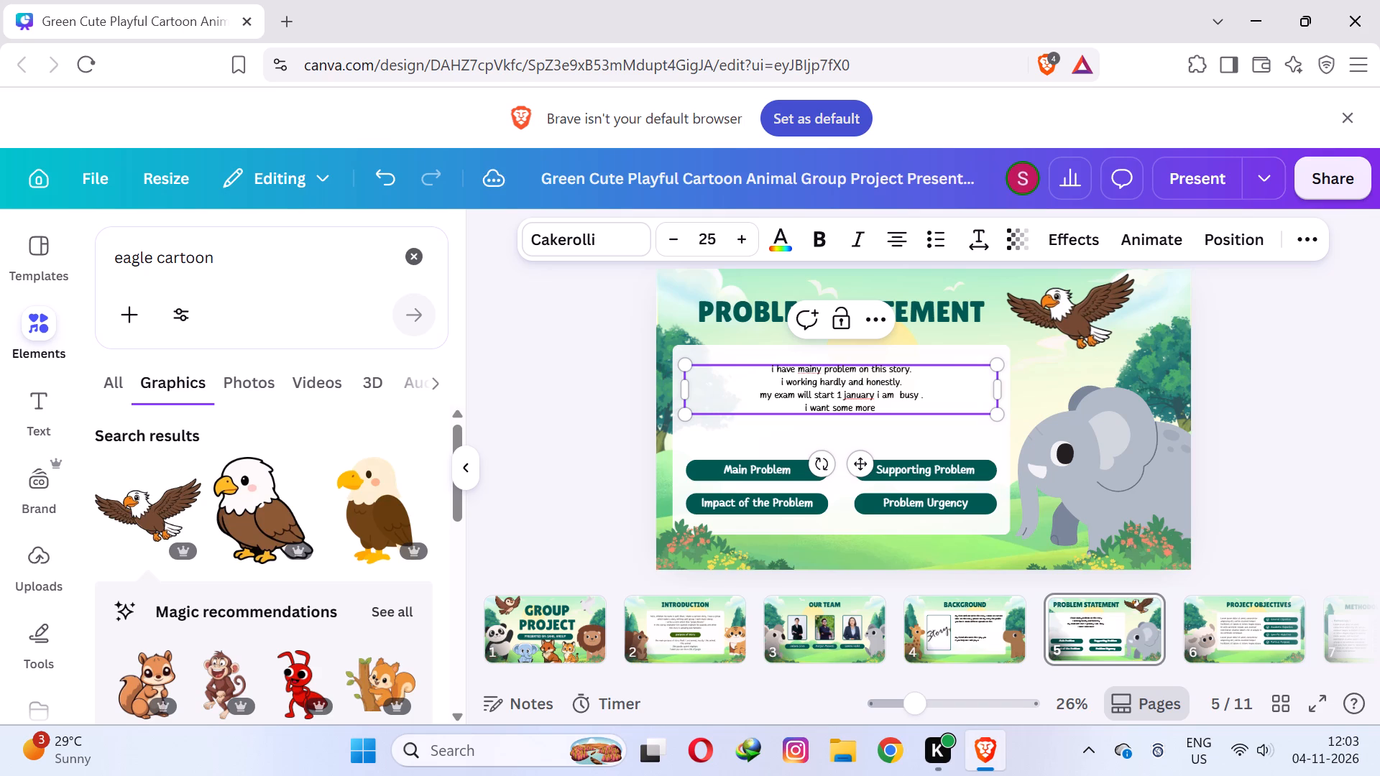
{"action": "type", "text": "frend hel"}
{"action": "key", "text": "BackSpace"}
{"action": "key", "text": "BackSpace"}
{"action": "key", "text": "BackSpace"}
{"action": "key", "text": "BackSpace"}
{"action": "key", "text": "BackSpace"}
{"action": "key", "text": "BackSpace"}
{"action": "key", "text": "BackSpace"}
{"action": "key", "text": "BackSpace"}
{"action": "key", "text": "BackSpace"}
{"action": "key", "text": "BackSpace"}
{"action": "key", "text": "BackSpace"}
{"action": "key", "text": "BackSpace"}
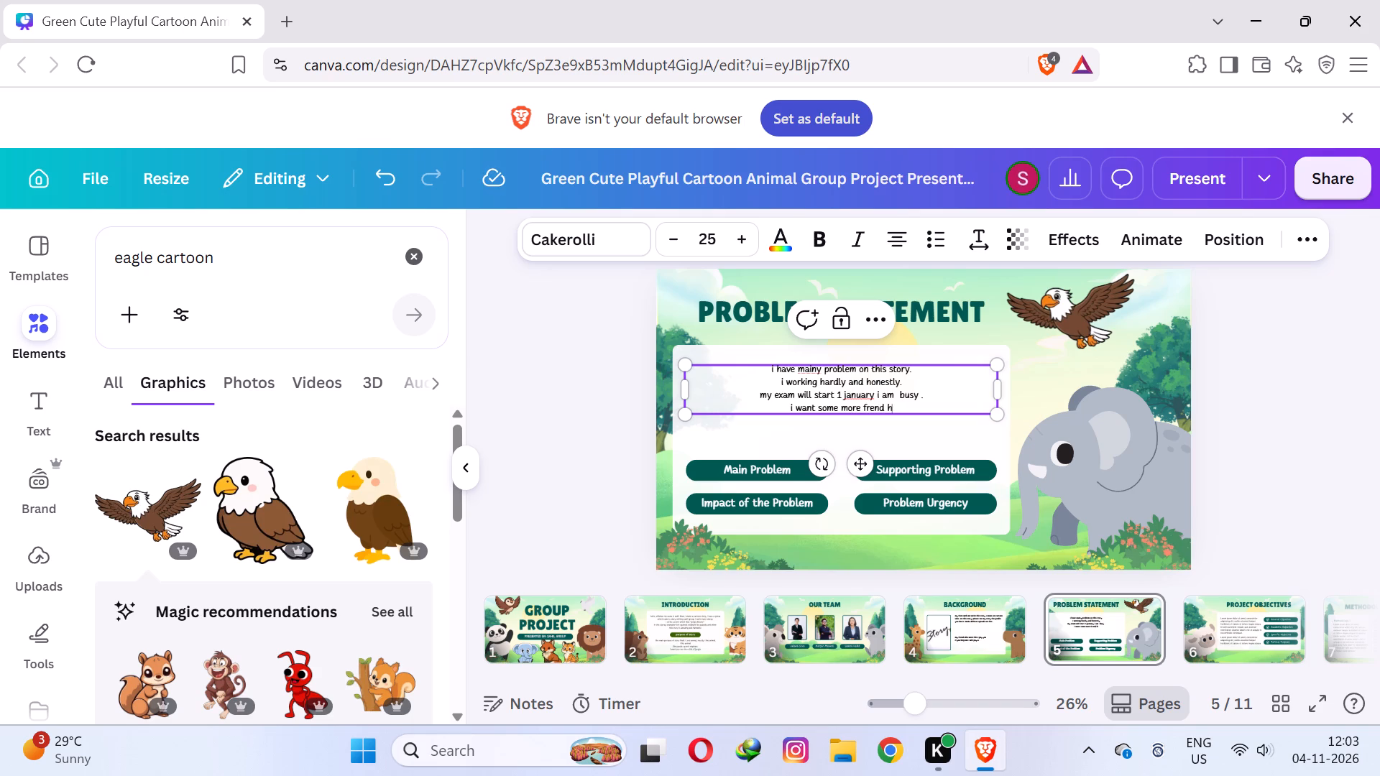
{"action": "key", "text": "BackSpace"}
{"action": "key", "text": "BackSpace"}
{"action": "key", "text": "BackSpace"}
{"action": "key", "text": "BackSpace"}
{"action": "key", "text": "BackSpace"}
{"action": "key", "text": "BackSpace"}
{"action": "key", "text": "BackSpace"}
Continue the fourth line after "i want" with "if you see any mistake on my story please ignore them".
{"action": "key", "text": "i"}
{"action": "type", "text": "f you any miste"}
{"action": "key", "text": "space"}
{"action": "key", "text": "Left"}
{"action": "key", "text": "Left"}
{"action": "key", "text": "Left"}
{"action": "key", "text": "Left"}
{"action": "key", "text": "Left"}
{"action": "key", "text": "Left"}
{"action": "key", "text": "Left"}
{"action": "key", "text": "Left"}
{"action": "key", "text": "Left"}
{"action": "key", "text": "Left"}
{"action": "key", "text": "space"}
{"action": "type", "text": "see"}
{"action": "key", "text": "space"}
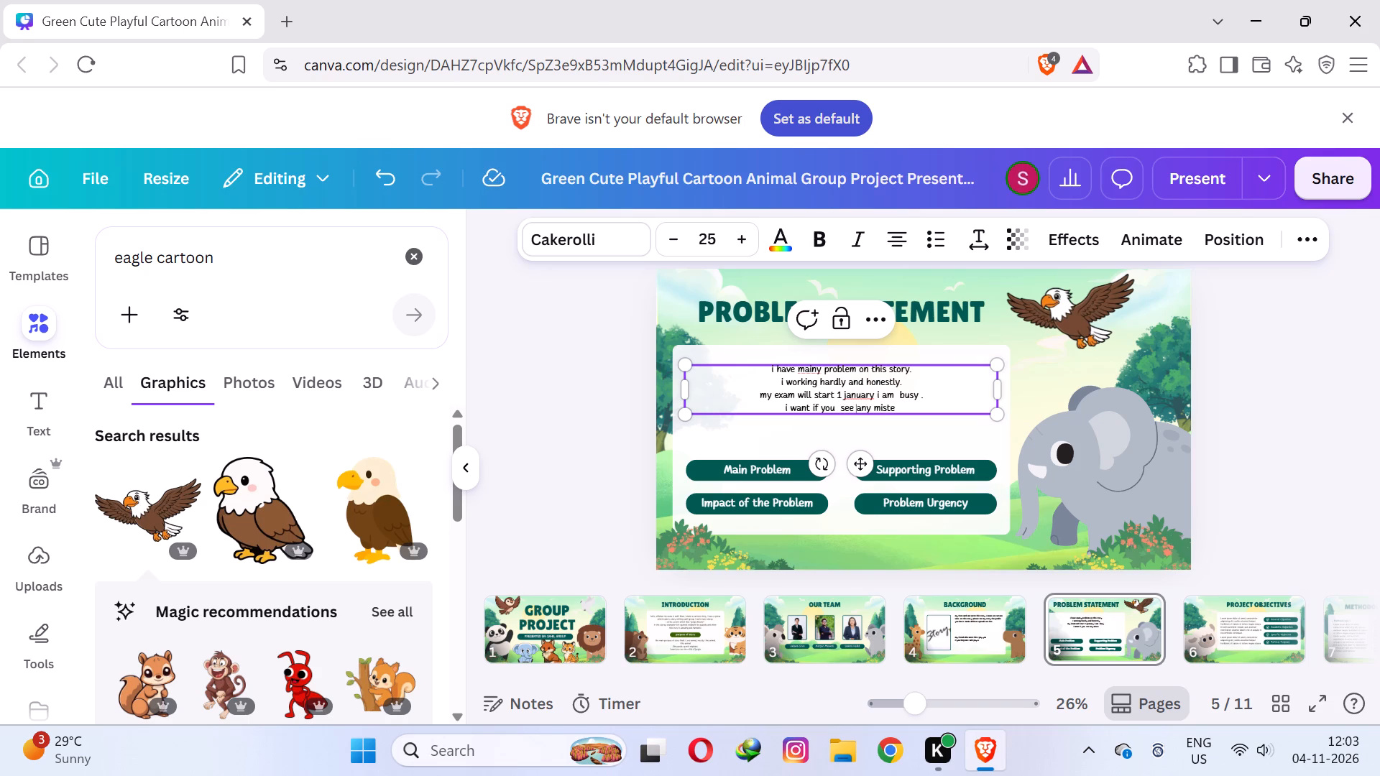
{"action": "key", "text": "Right"}
{"action": "key", "text": "Right"}
{"action": "key", "text": "Right"}
{"action": "key", "text": "Right"}
{"action": "key", "text": "Right"}
{"action": "key", "text": "Right"}
{"action": "key", "text": "Right"}
{"action": "key", "text": "Right"}
{"action": "key", "text": "Right"}
{"action": "key", "text": "Right"}
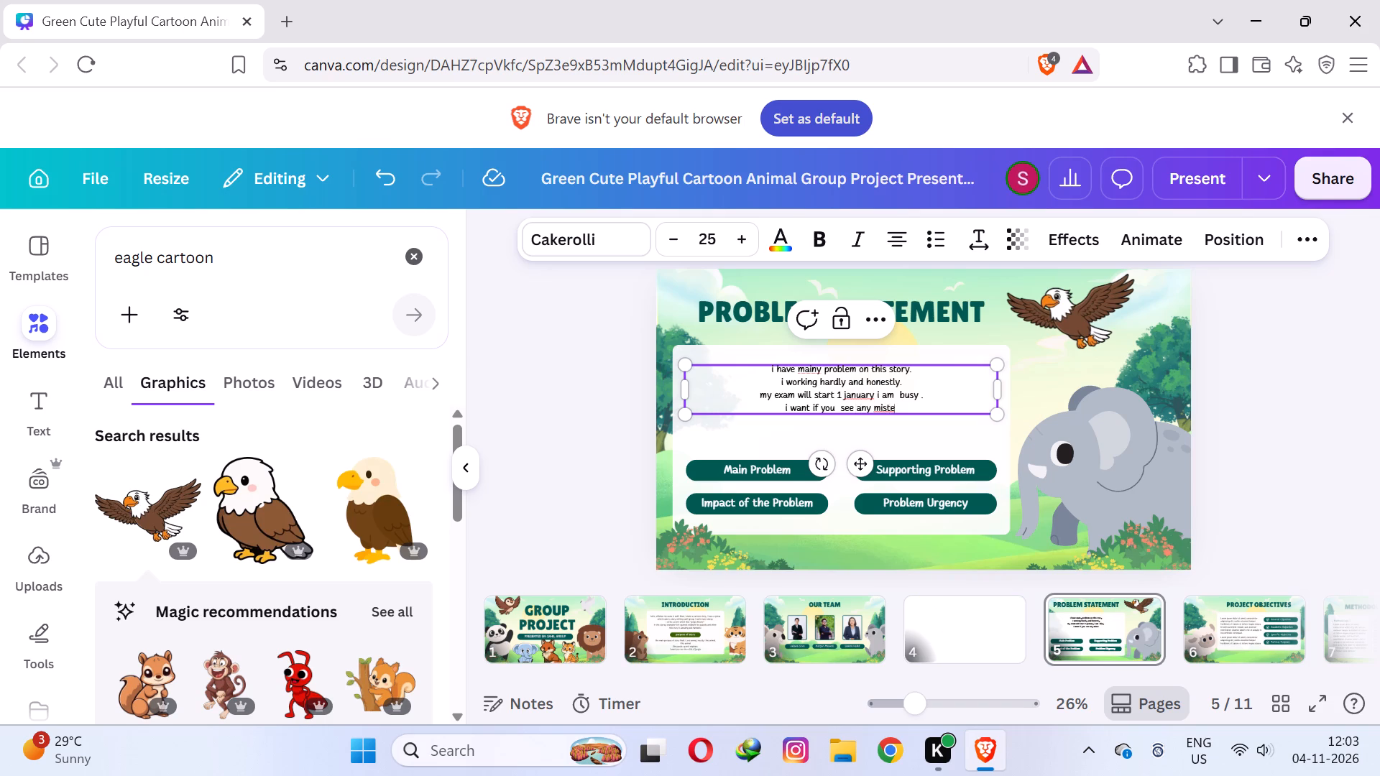
{"action": "key", "text": "BackSpace"}
{"action": "key", "text": "BackSpace"}
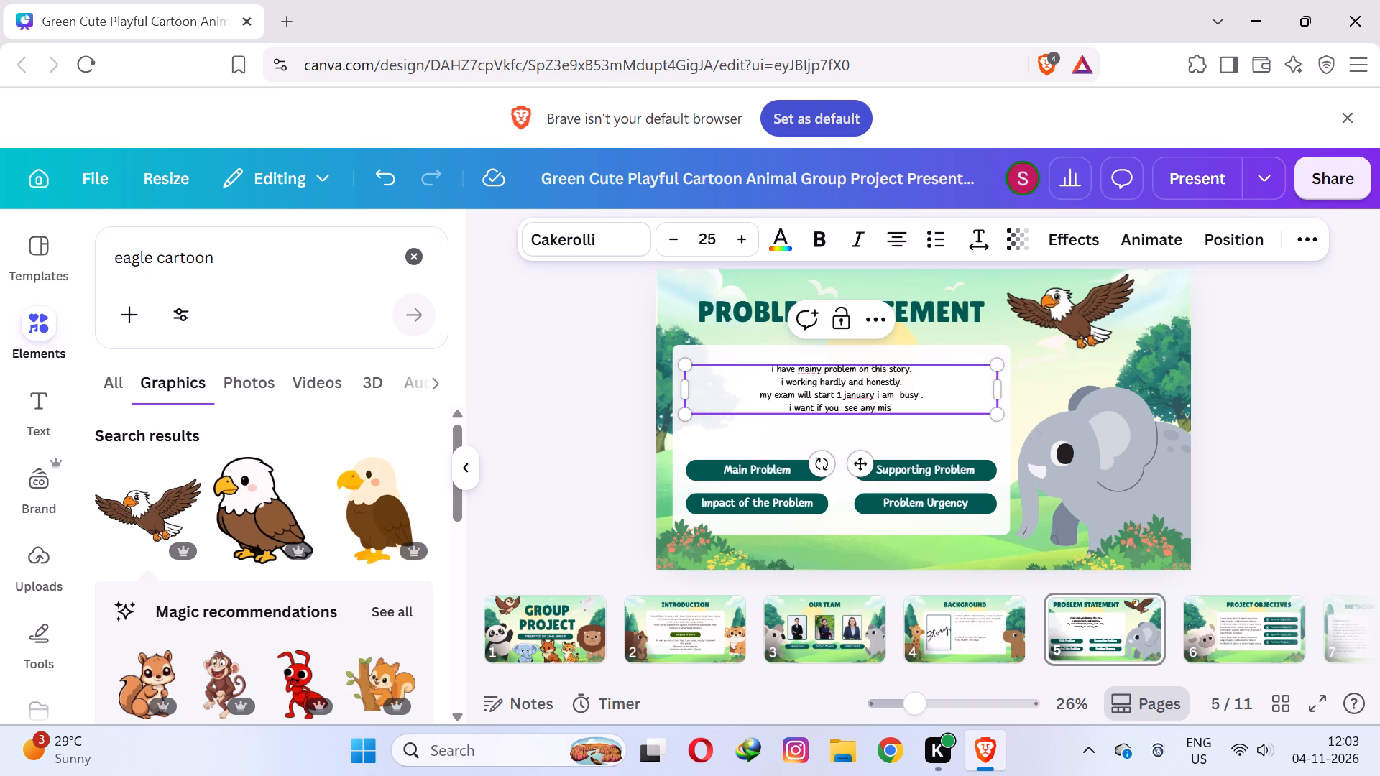
{"action": "type", "text": "take on my story"}
{"action": "key", "text": "space"}
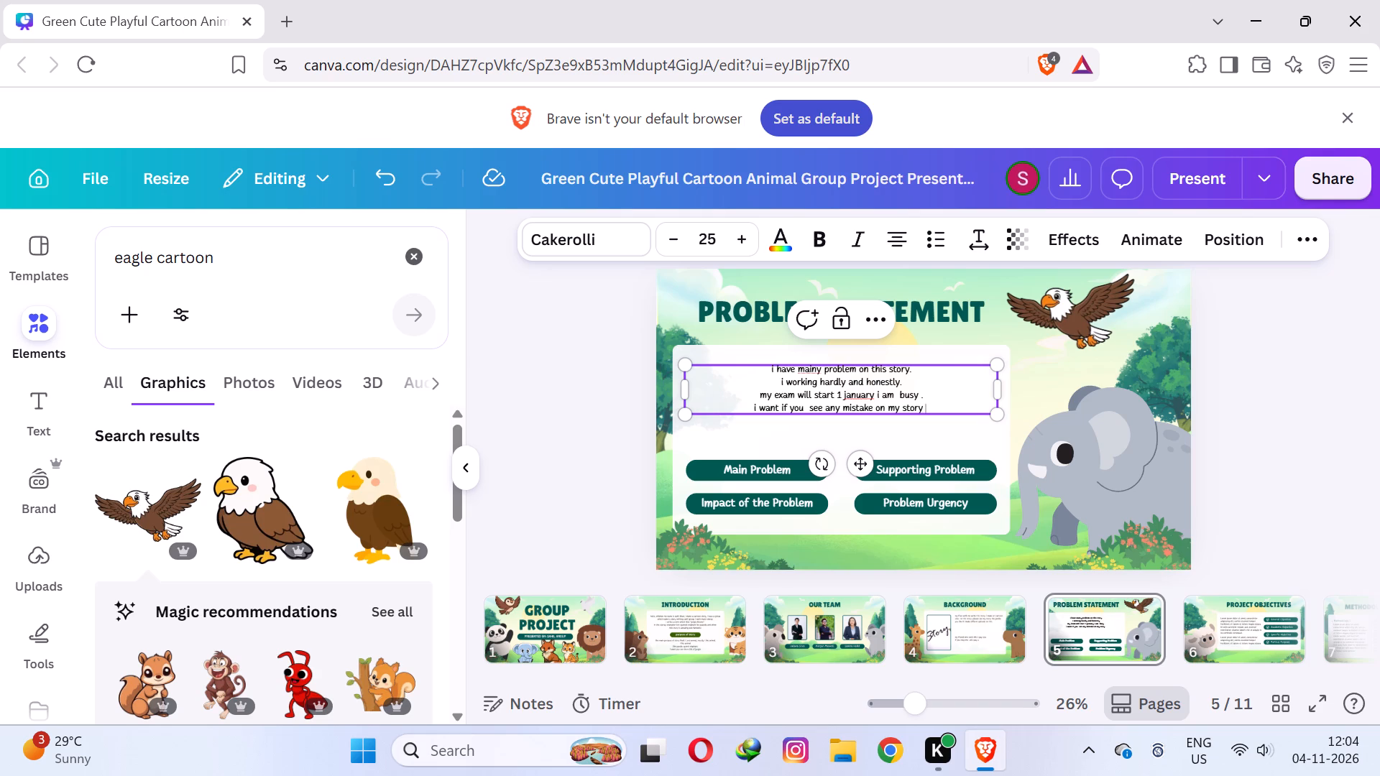
{"action": "type", "text": "please"}
{"action": "key", "text": "space"}
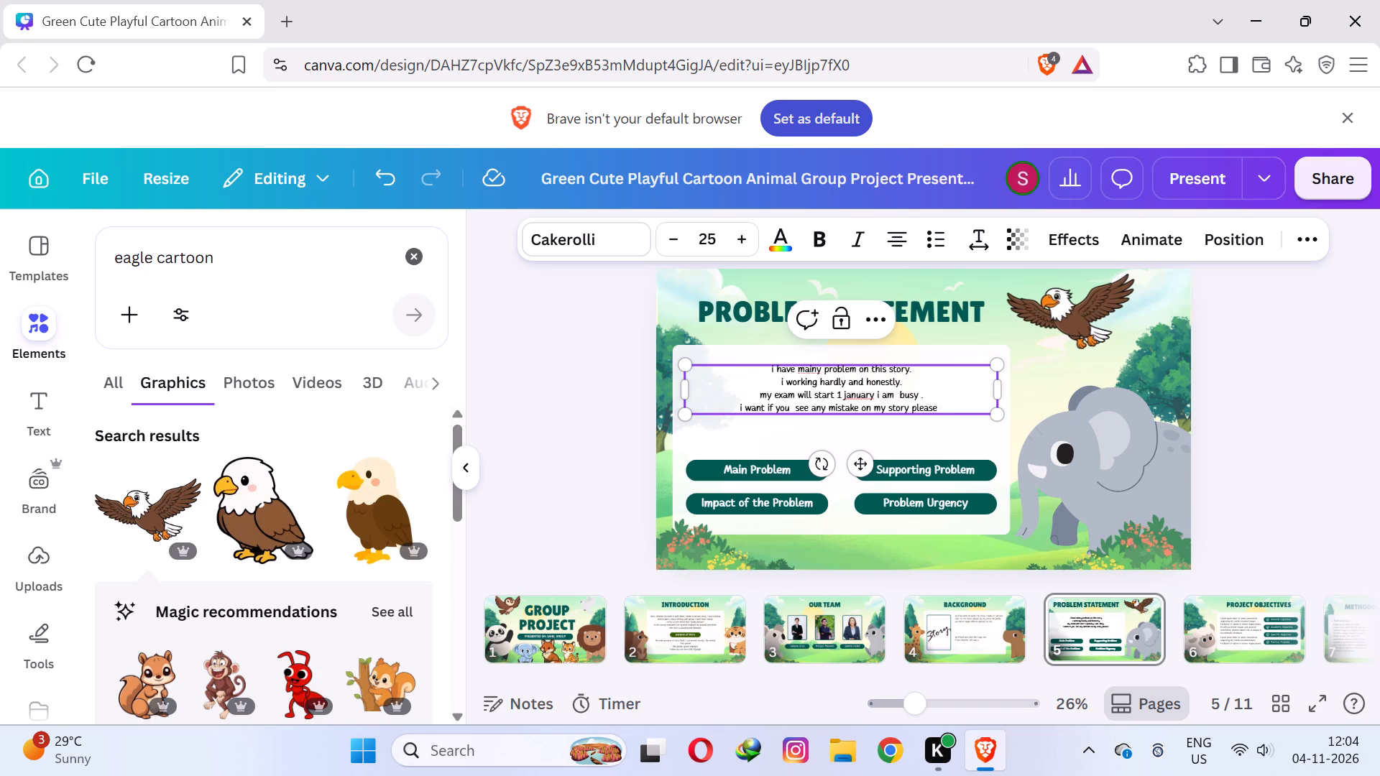
{"action": "type", "text": "ign"}
{"action": "type", "text": "ore them"}
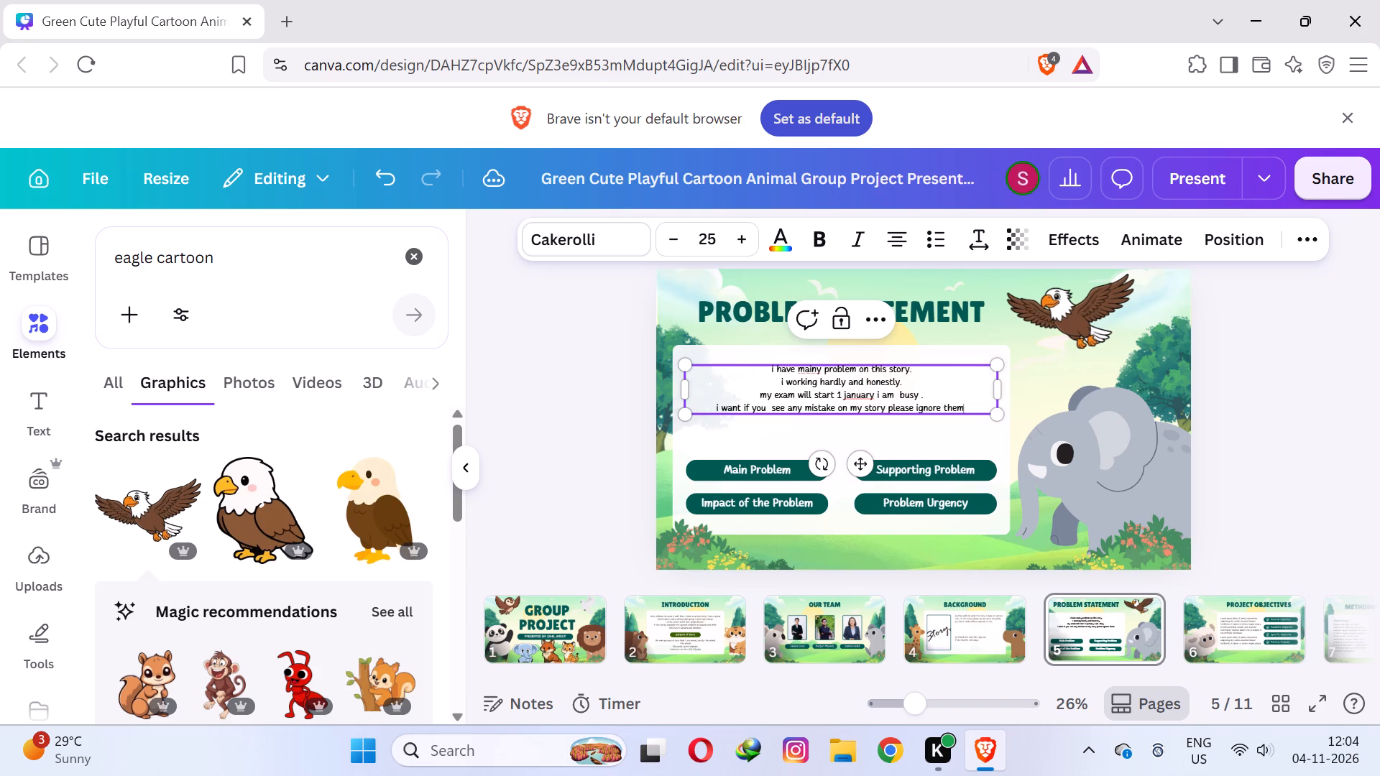
{"action": "left_click", "coordinate": [1362, 360]}
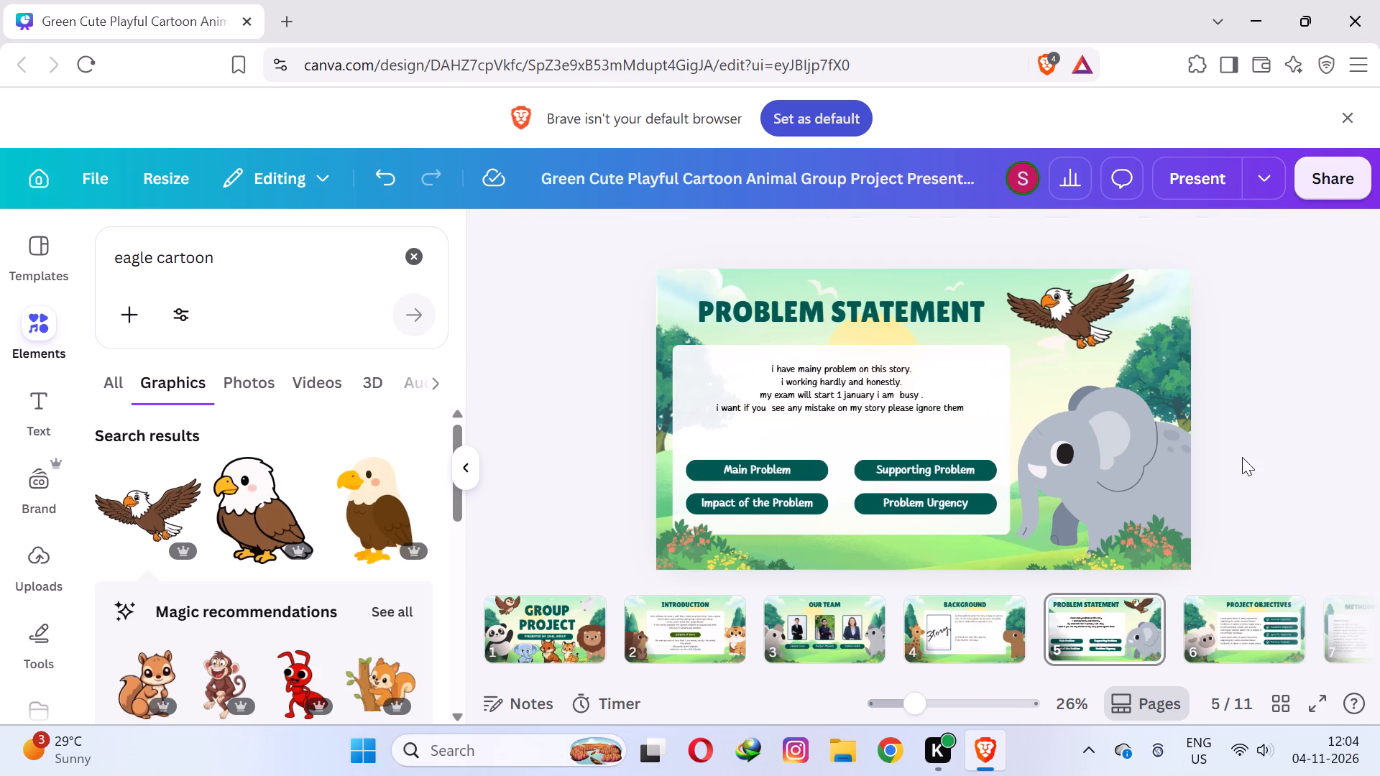
Apply the Bounce text animation to the Main Problem, Supporting Problem, Problem Urgency and Impact of the Problem labels.
{"action": "left_click", "coordinate": [766, 466]}
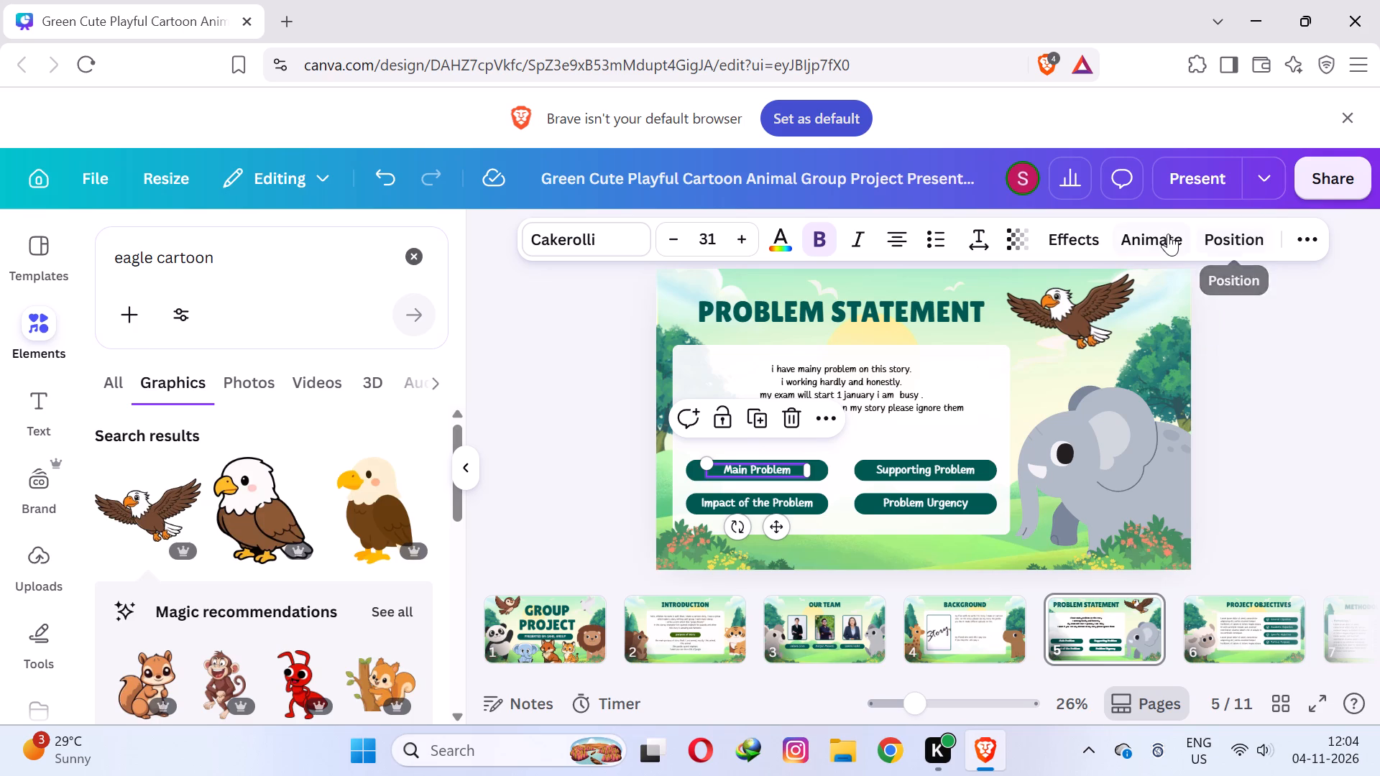
{"action": "left_click", "coordinate": [1168, 234]}
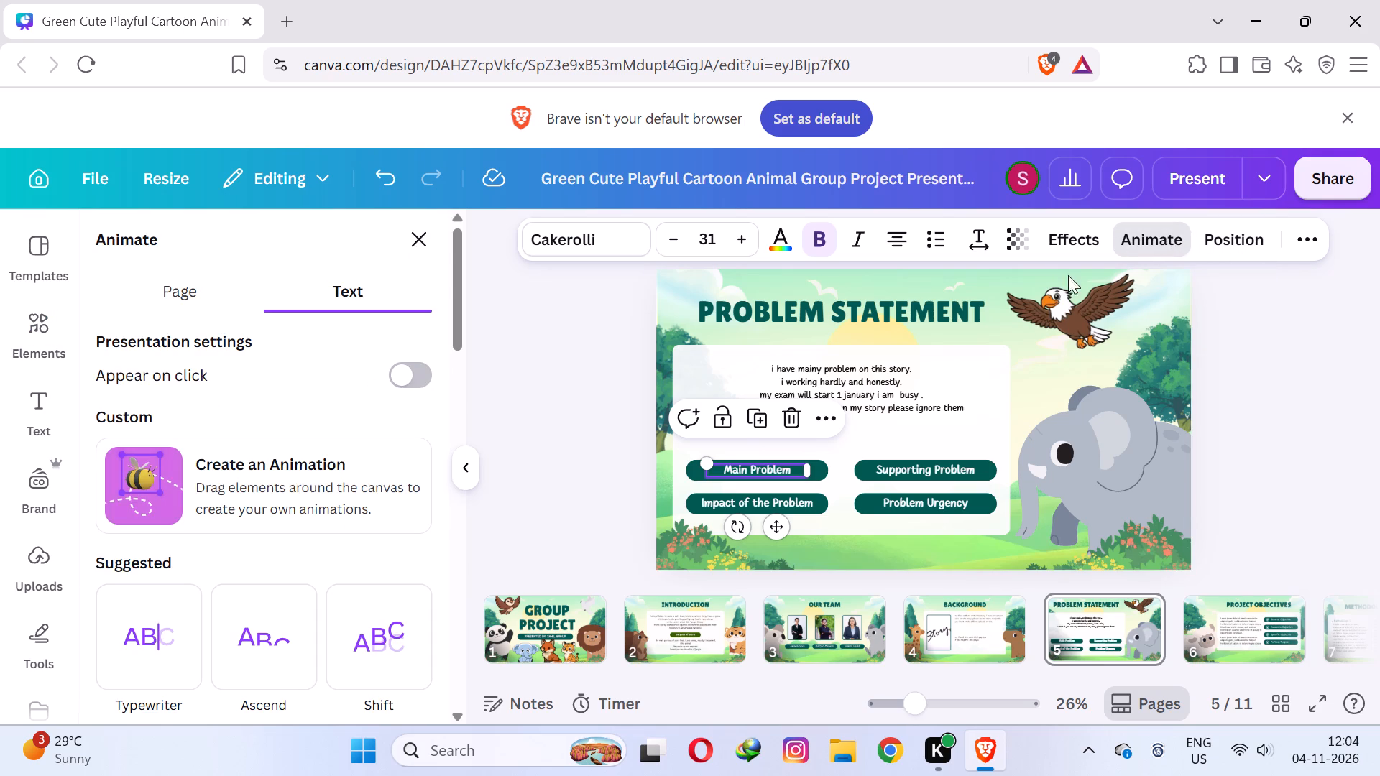
{"action": "scroll", "coordinate": [364, 395], "scroll_direction": "down", "scroll_amount": 2}
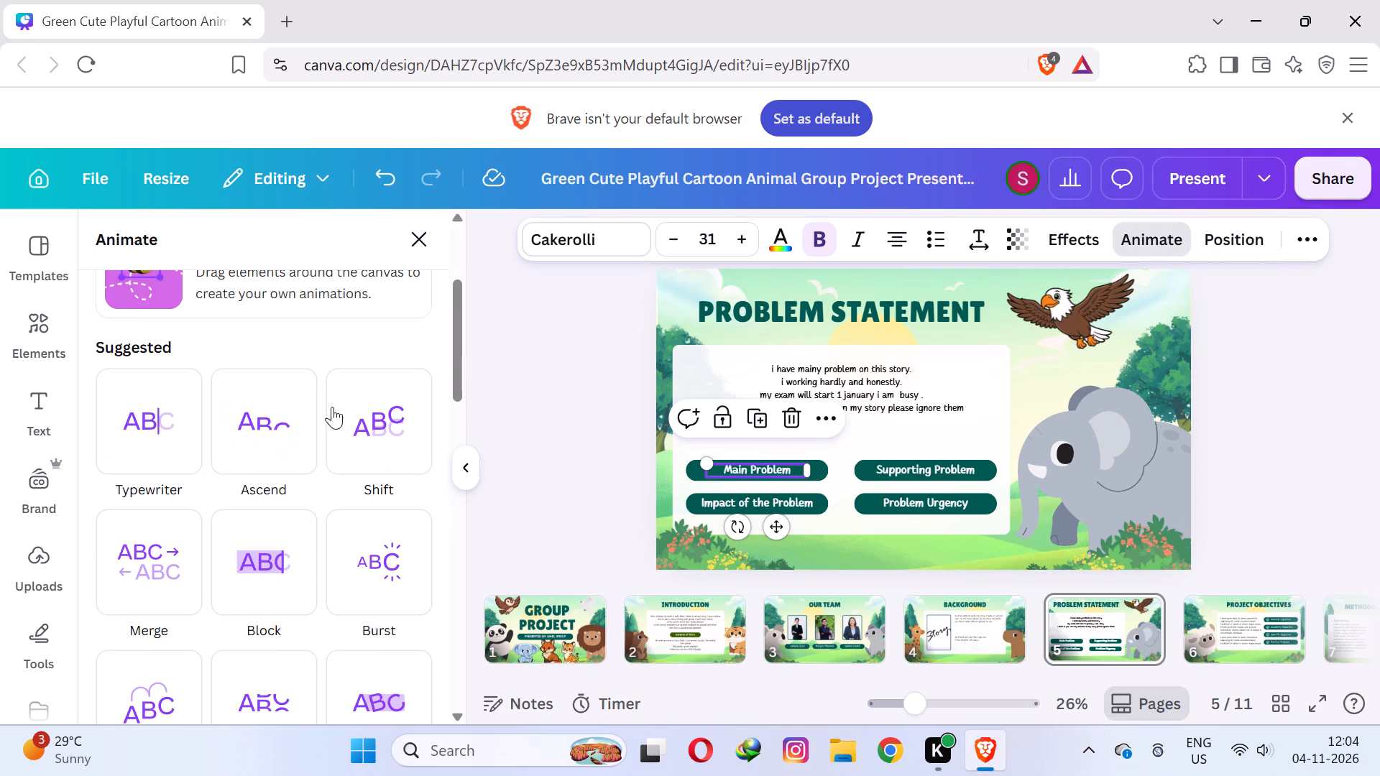
{"action": "scroll", "coordinate": [205, 442], "scroll_direction": "down", "scroll_amount": 1}
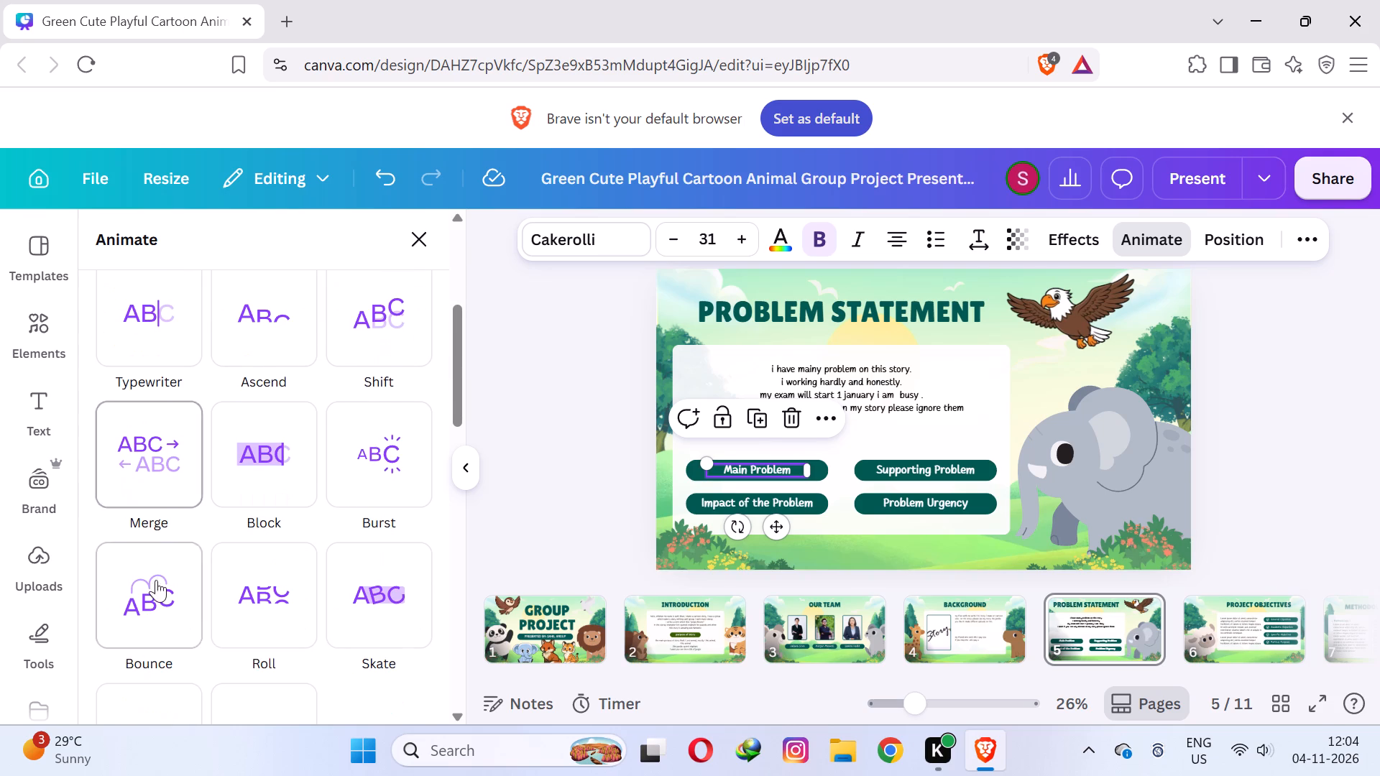
{"action": "left_click", "coordinate": [152, 601]}
{"action": "left_click", "coordinate": [893, 465]}
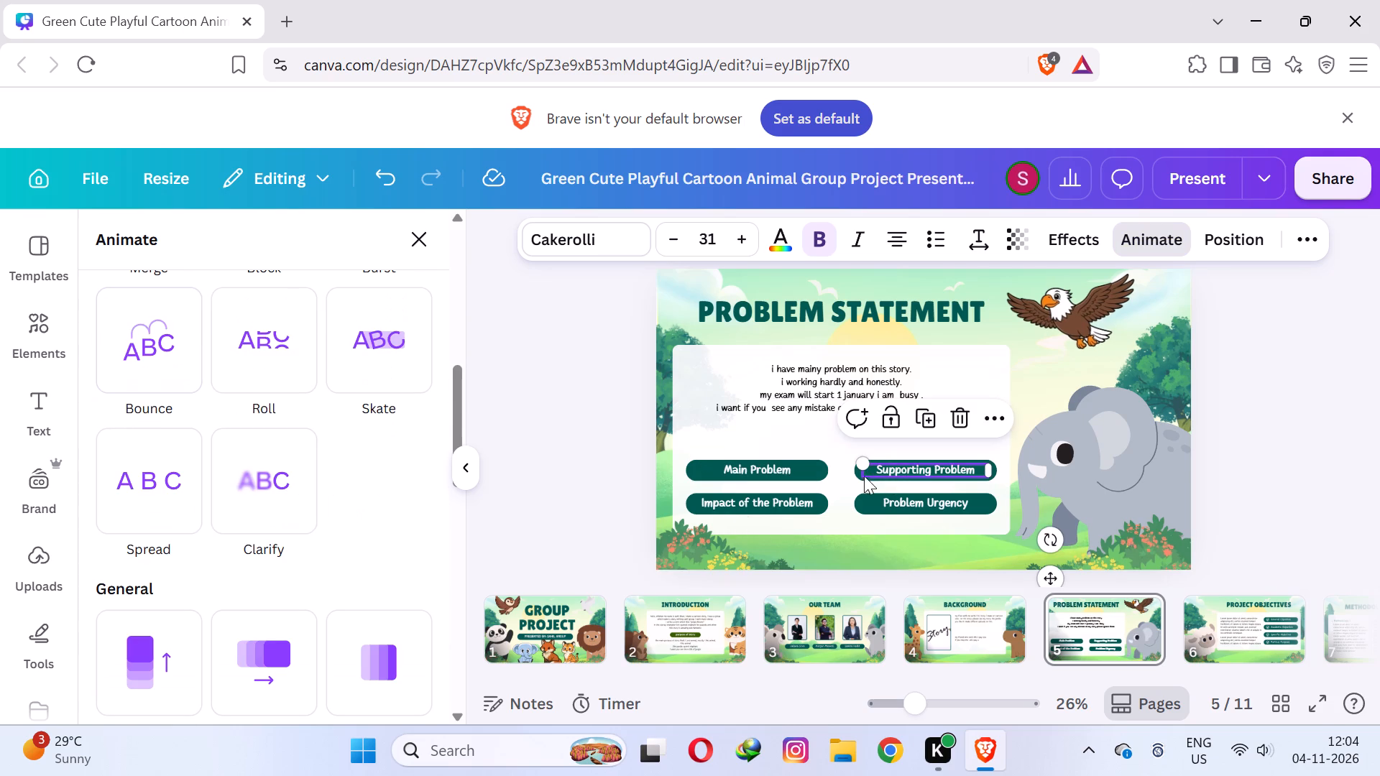
{"action": "left_click", "coordinate": [152, 366]}
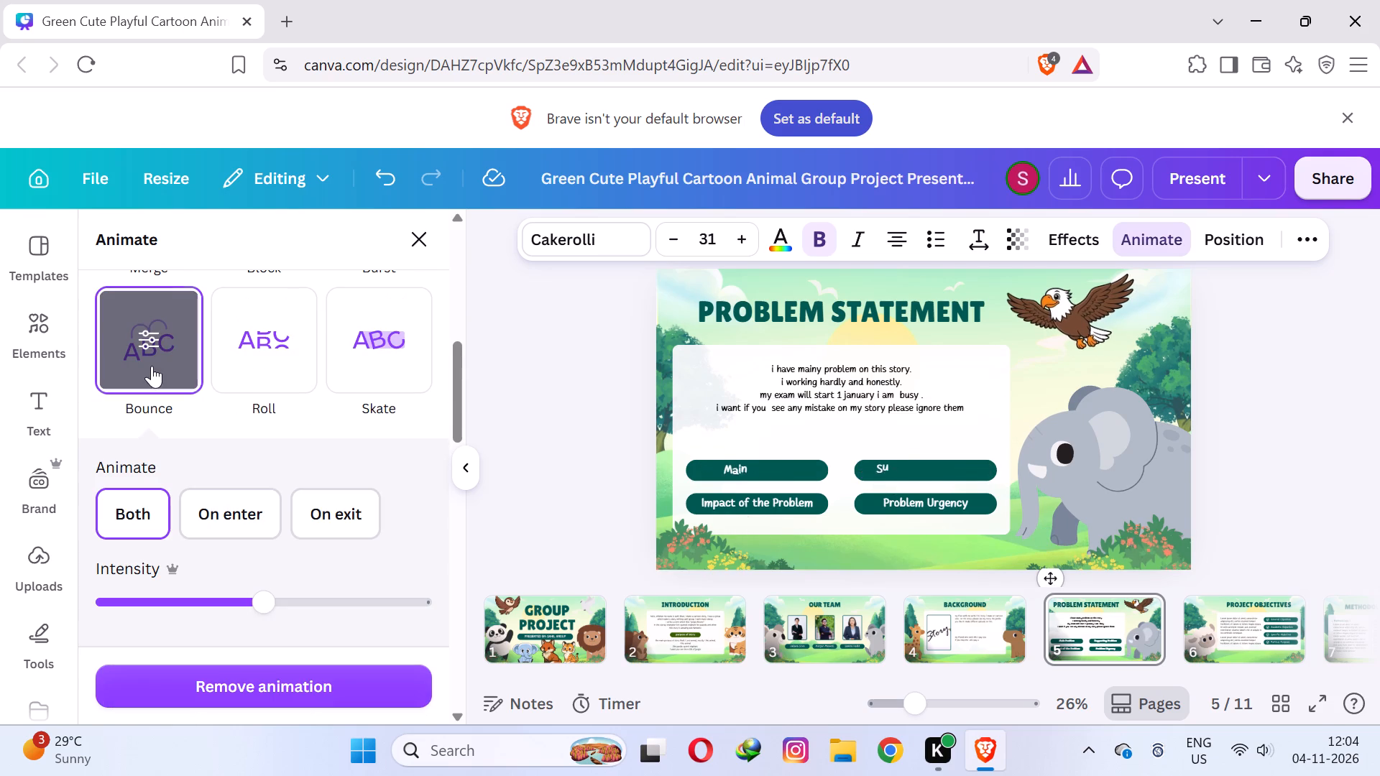
{"action": "left_click", "coordinate": [947, 503]}
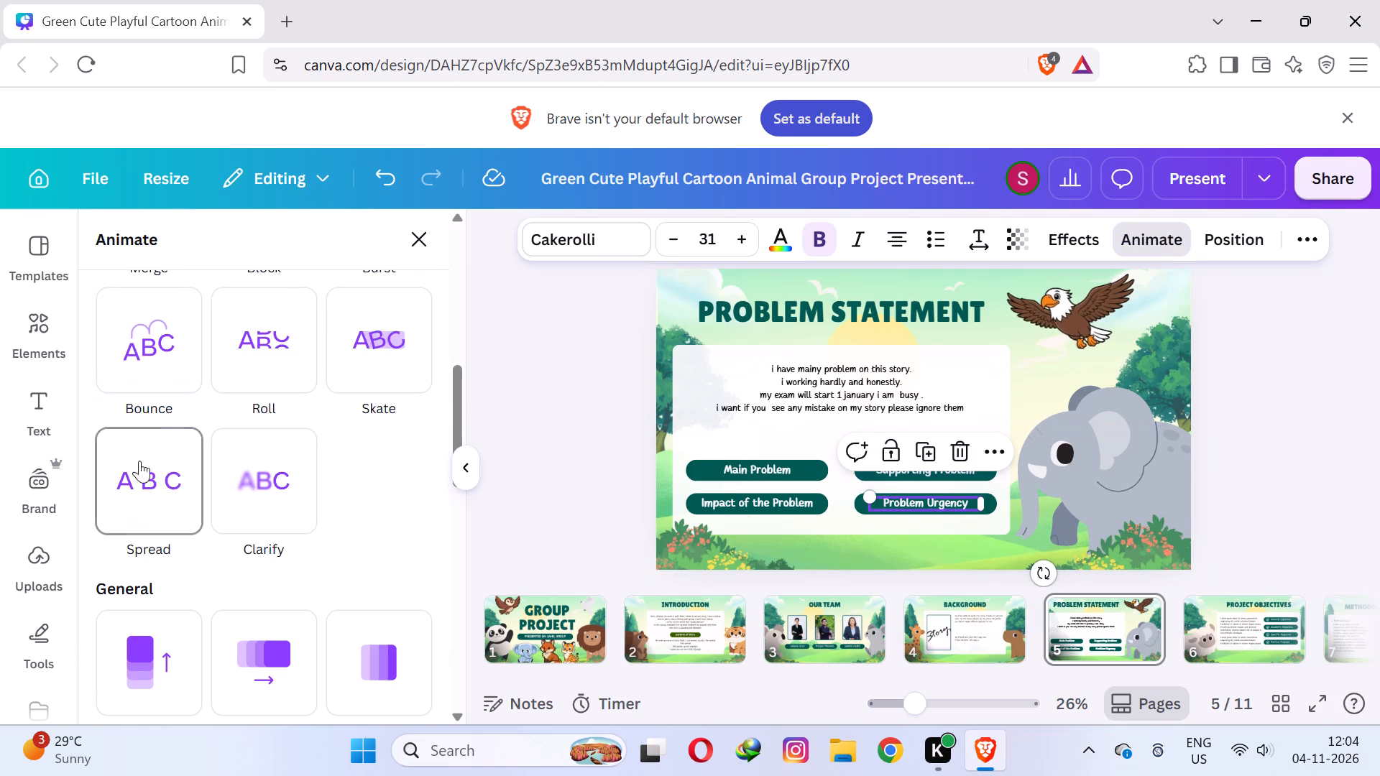
{"action": "left_click", "coordinate": [144, 395]}
{"action": "left_click", "coordinate": [765, 502]}
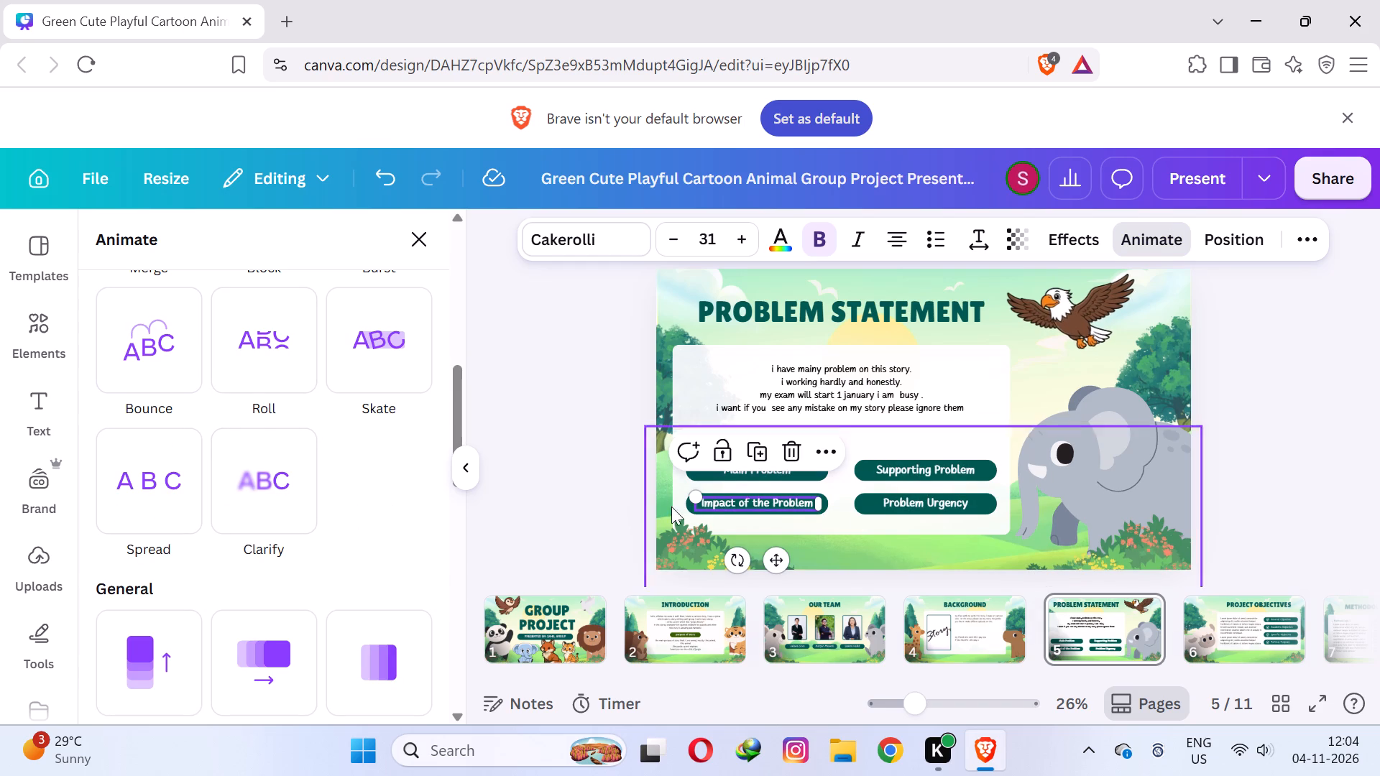
{"action": "left_click", "coordinate": [129, 348]}
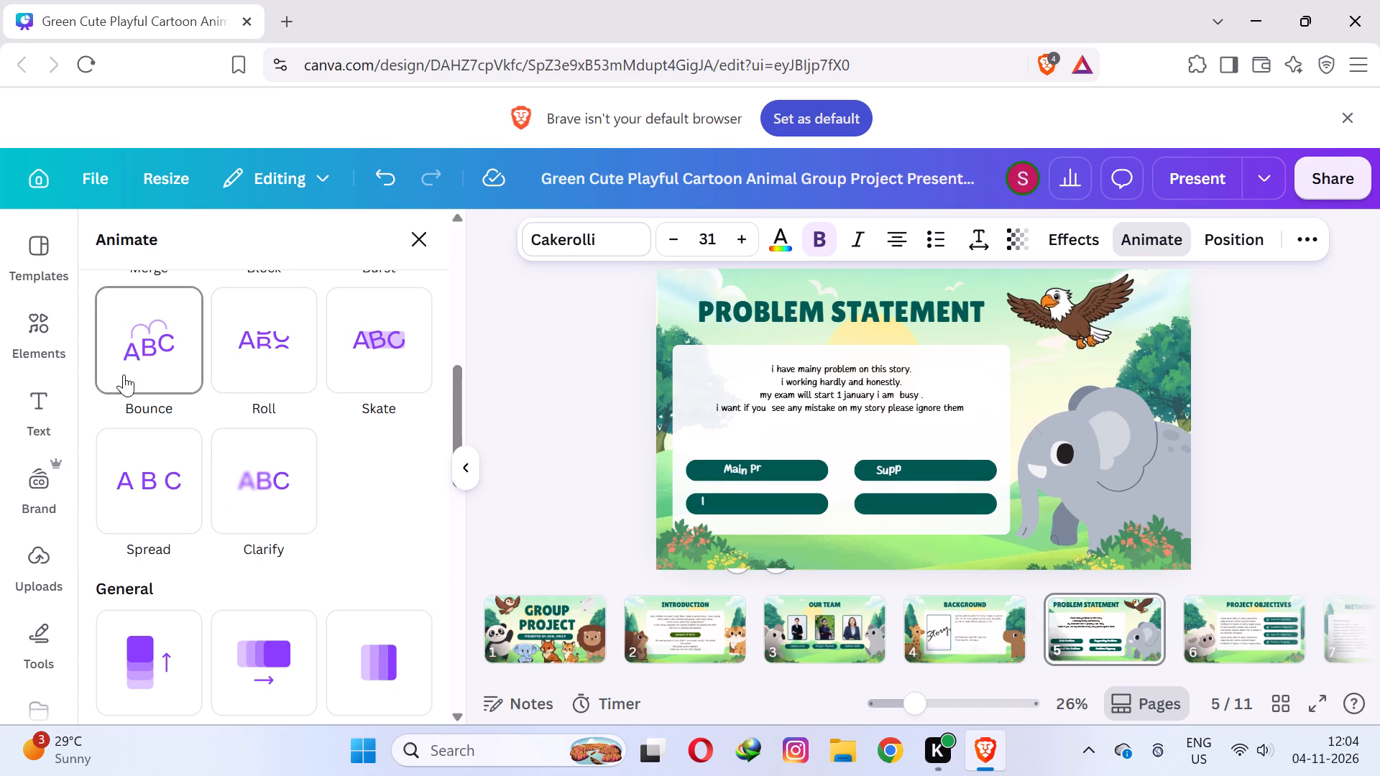
{"action": "left_click", "coordinate": [590, 400]}
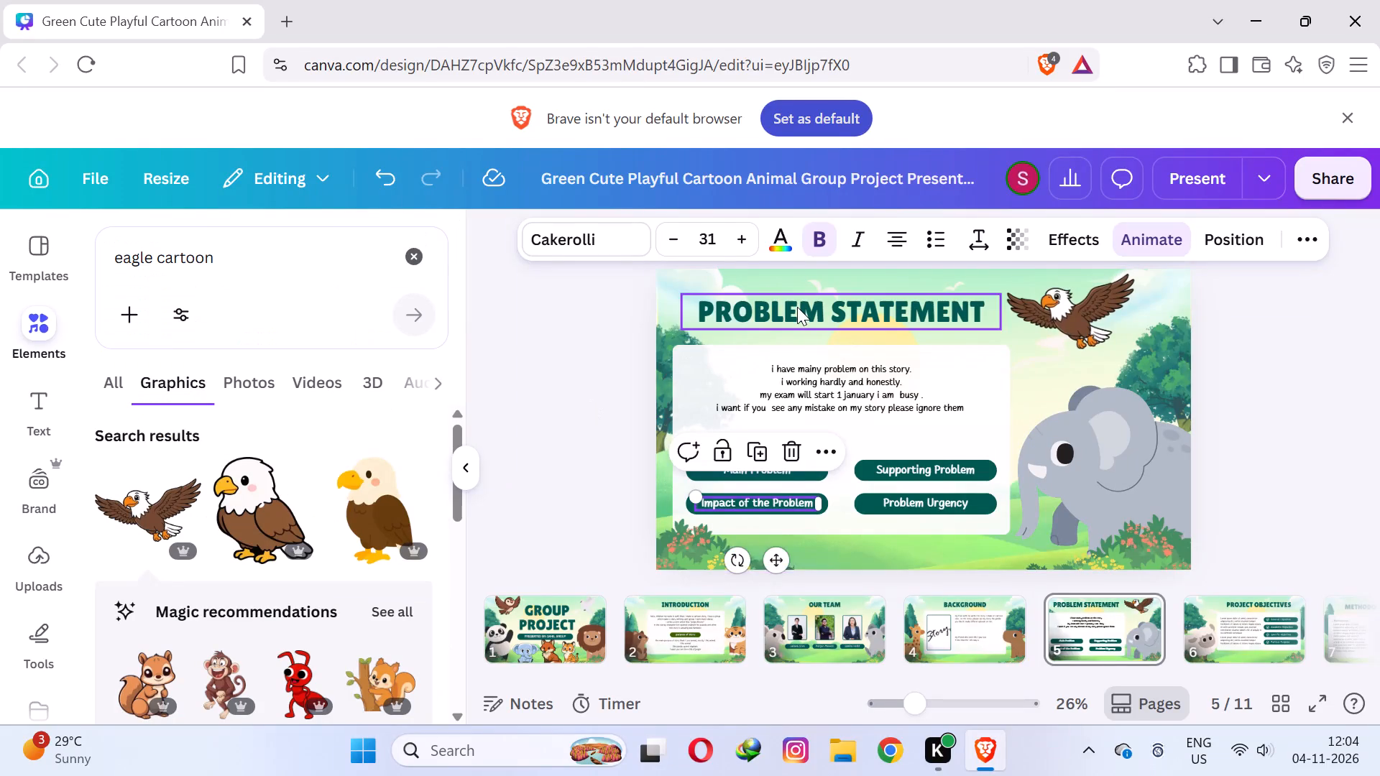
Select the PROBLEM STATEMENT title and browse the text animations for it.
{"action": "left_click", "coordinate": [797, 307]}
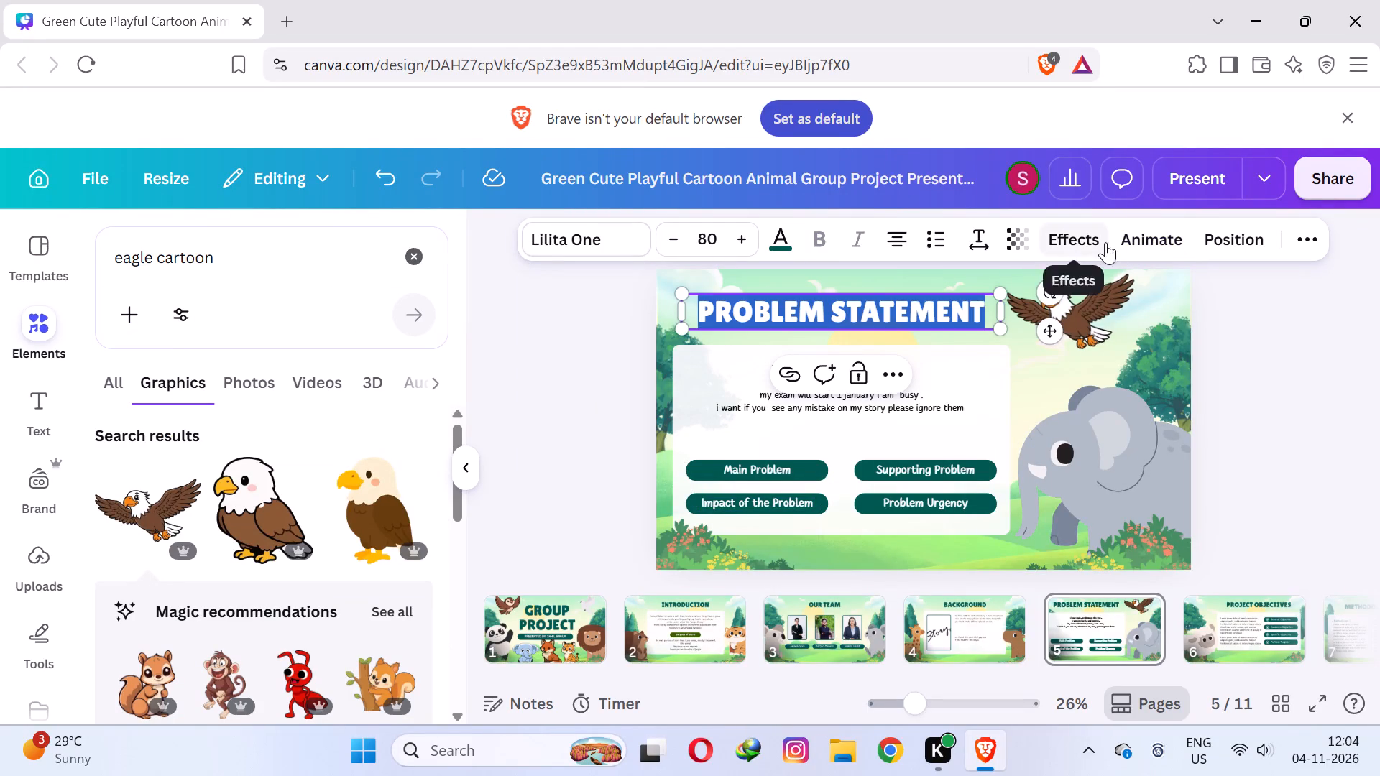
{"action": "left_click", "coordinate": [1154, 241]}
{"action": "scroll", "coordinate": [383, 432], "scroll_direction": "down", "scroll_amount": 3}
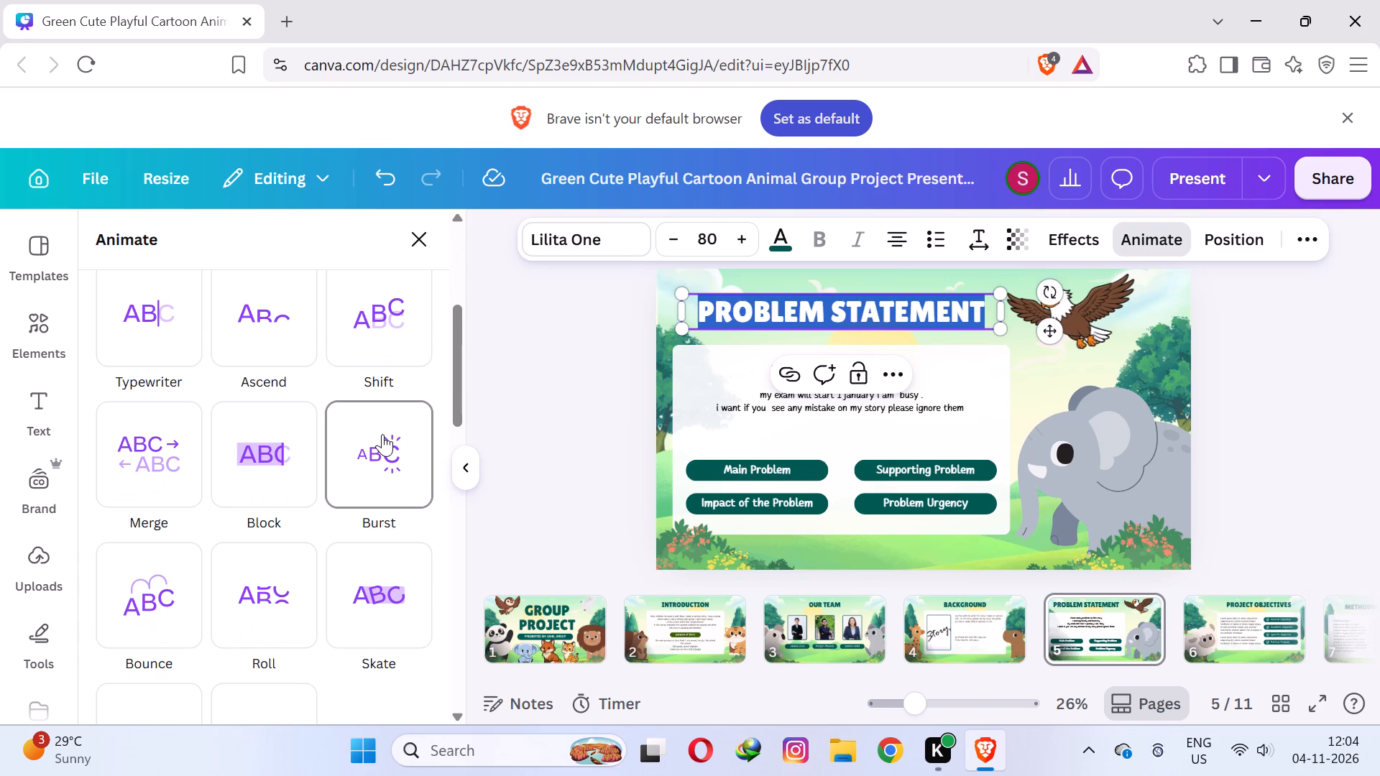
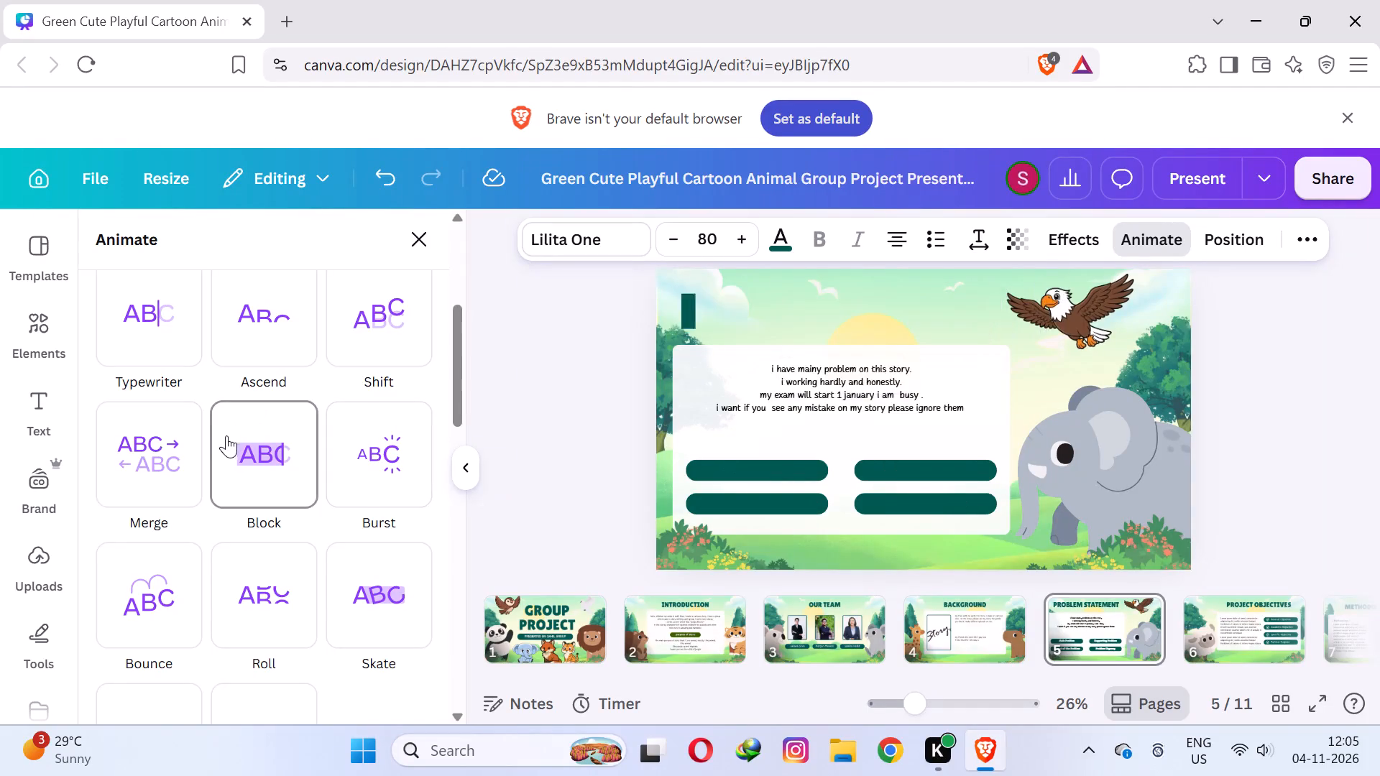
Apply the Merge text animation to the PROBLEM STATEMENT title.
{"action": "left_click", "coordinate": [143, 440]}
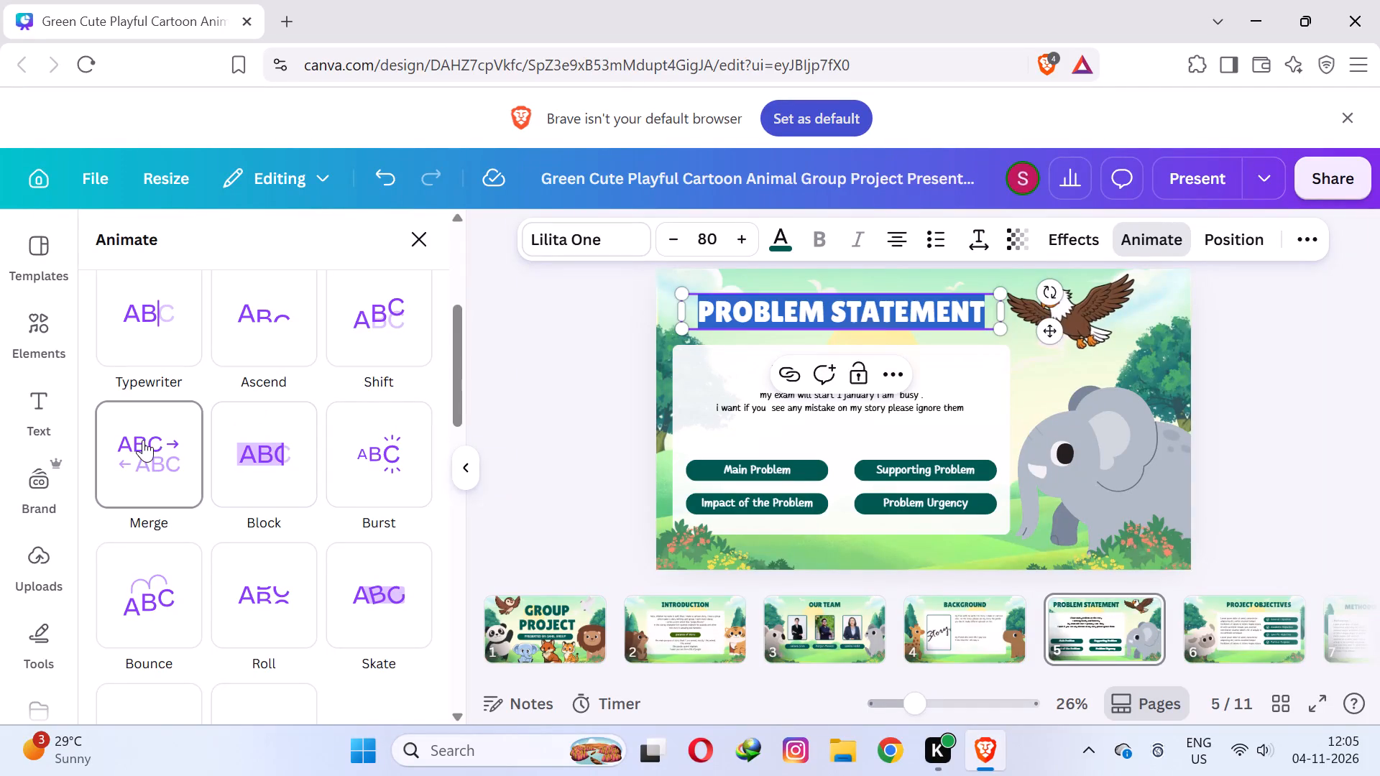
Apply the Breathe animation to the elephant graphic on the Problem Statement slide.
{"action": "left_click", "coordinate": [1077, 484]}
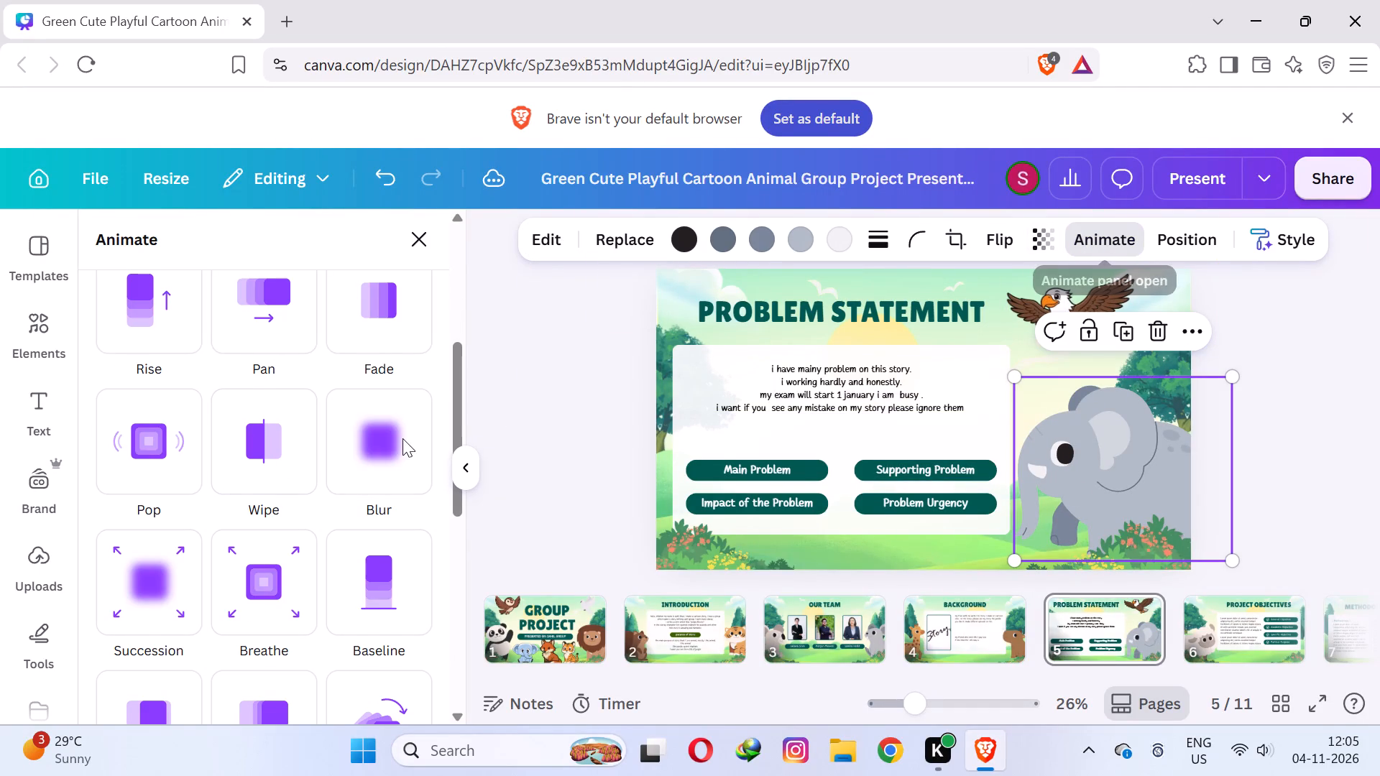
{"action": "scroll", "coordinate": [234, 462], "scroll_direction": "down", "scroll_amount": 1}
{"action": "left_click", "coordinate": [238, 481]}
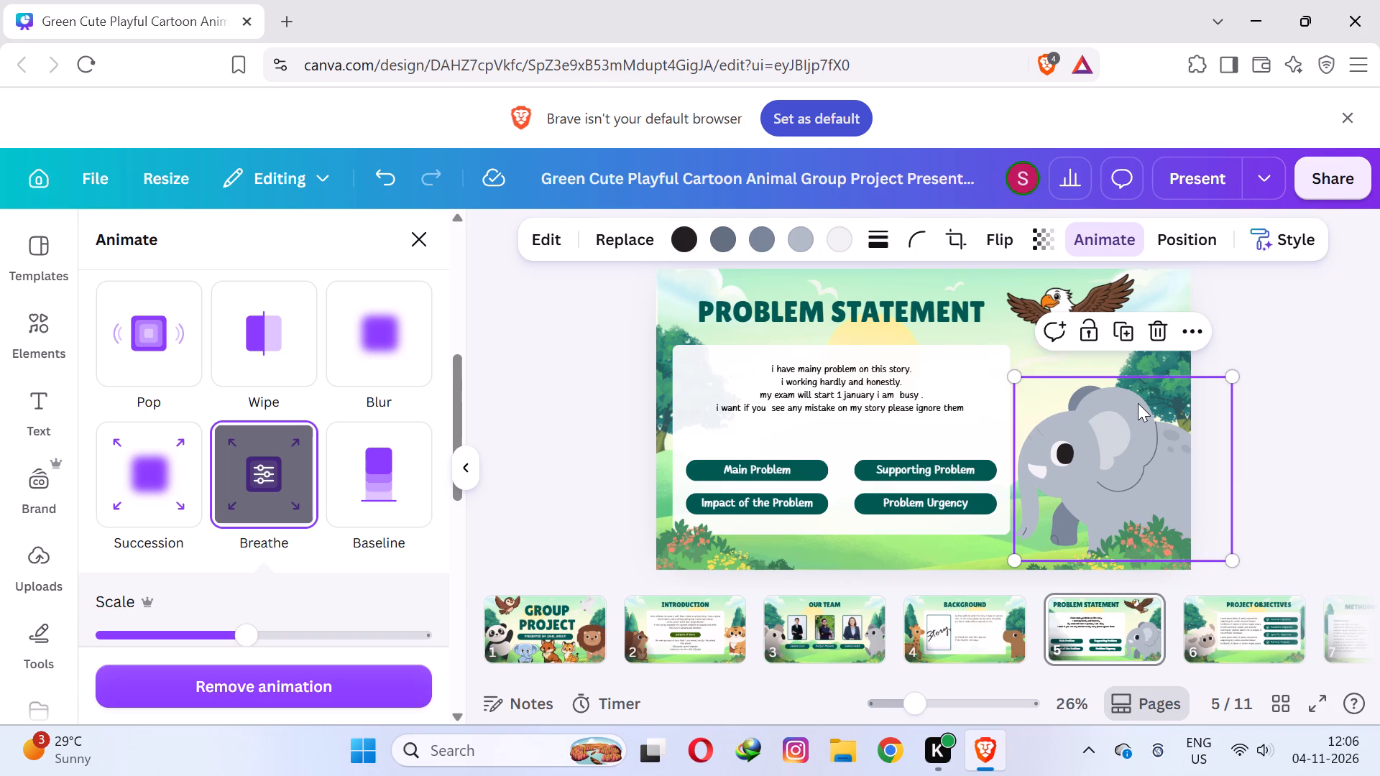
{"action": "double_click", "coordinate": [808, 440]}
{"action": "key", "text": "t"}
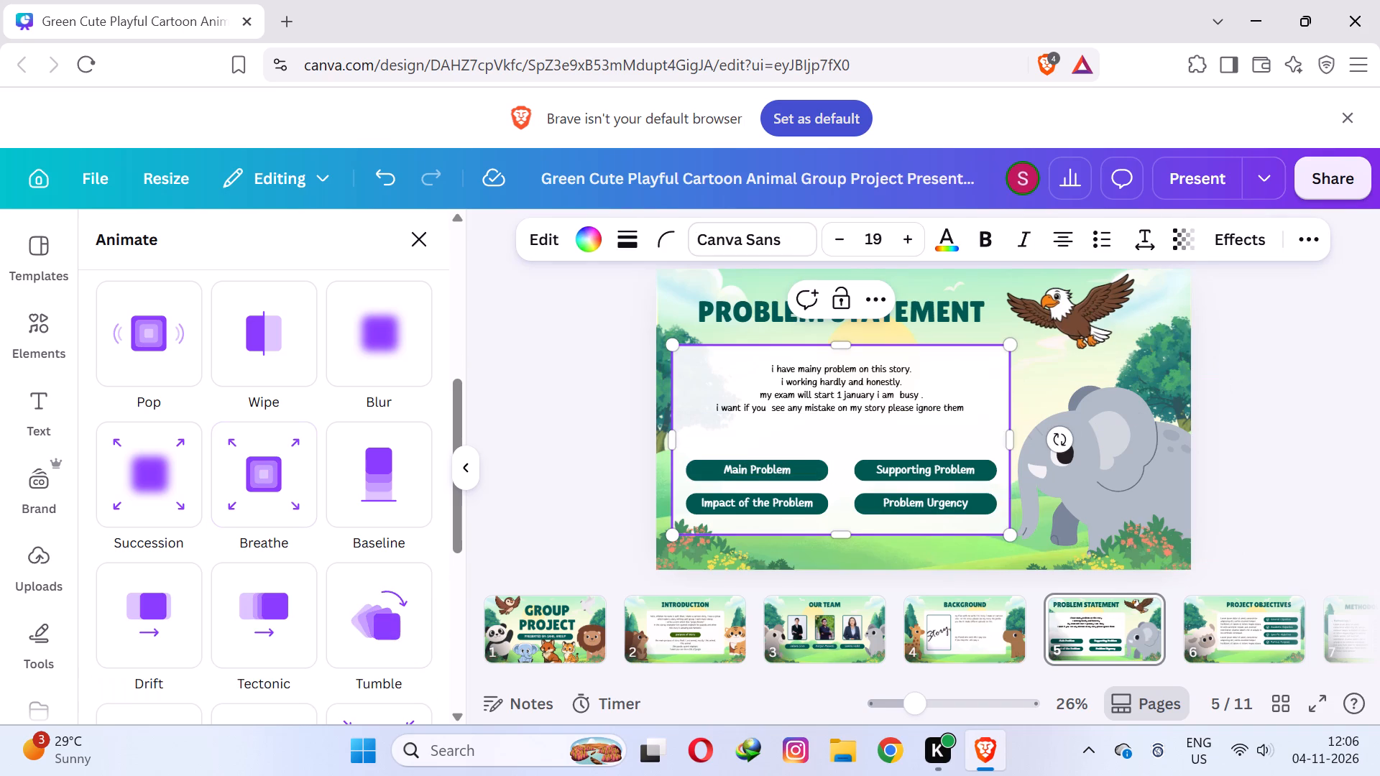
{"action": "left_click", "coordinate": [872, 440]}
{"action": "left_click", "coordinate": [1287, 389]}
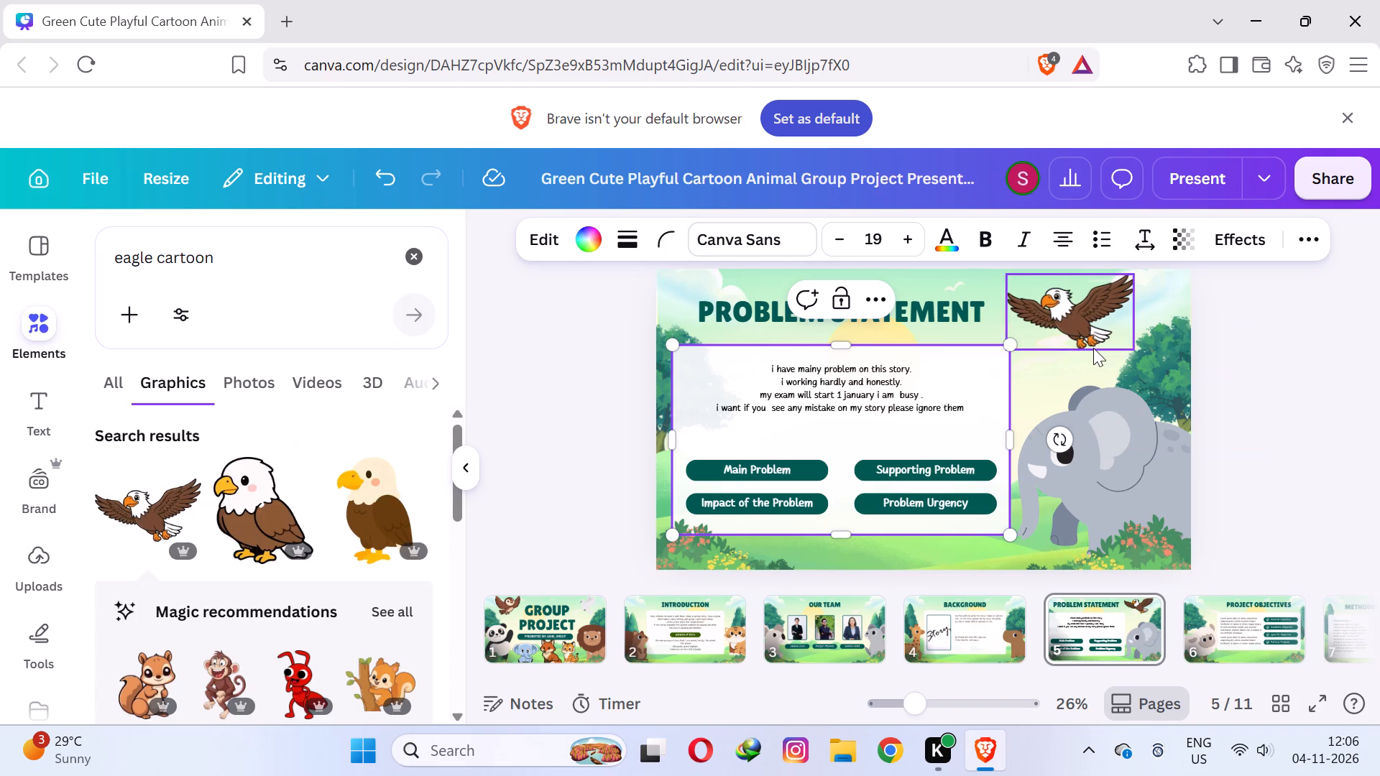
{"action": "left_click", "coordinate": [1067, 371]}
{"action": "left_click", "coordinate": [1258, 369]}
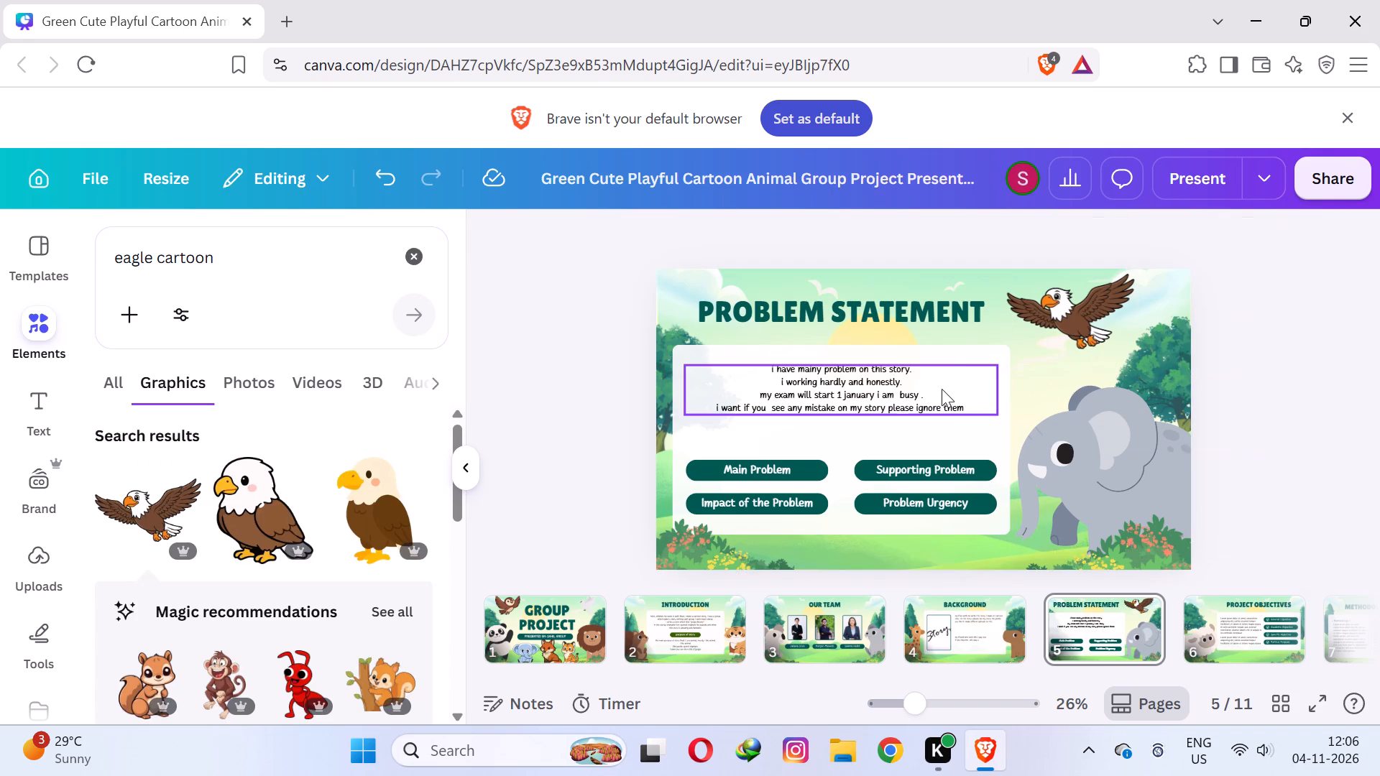
Add a new text box reading "time is the main problem" to the Problem Statement slide.
{"action": "key", "text": "t"}
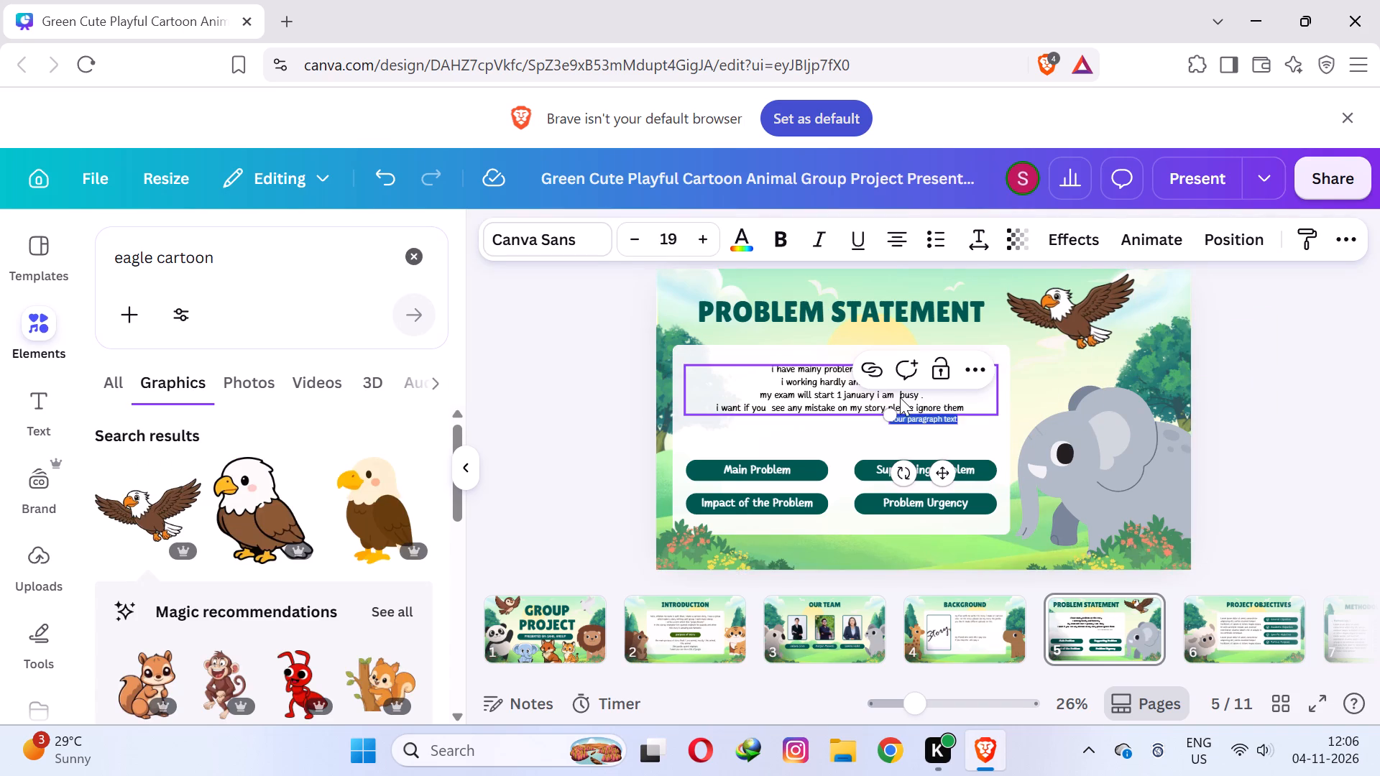
{"action": "key", "text": "space"}
{"action": "type", "text": "time is the main"}
{"action": "key", "text": "space"}
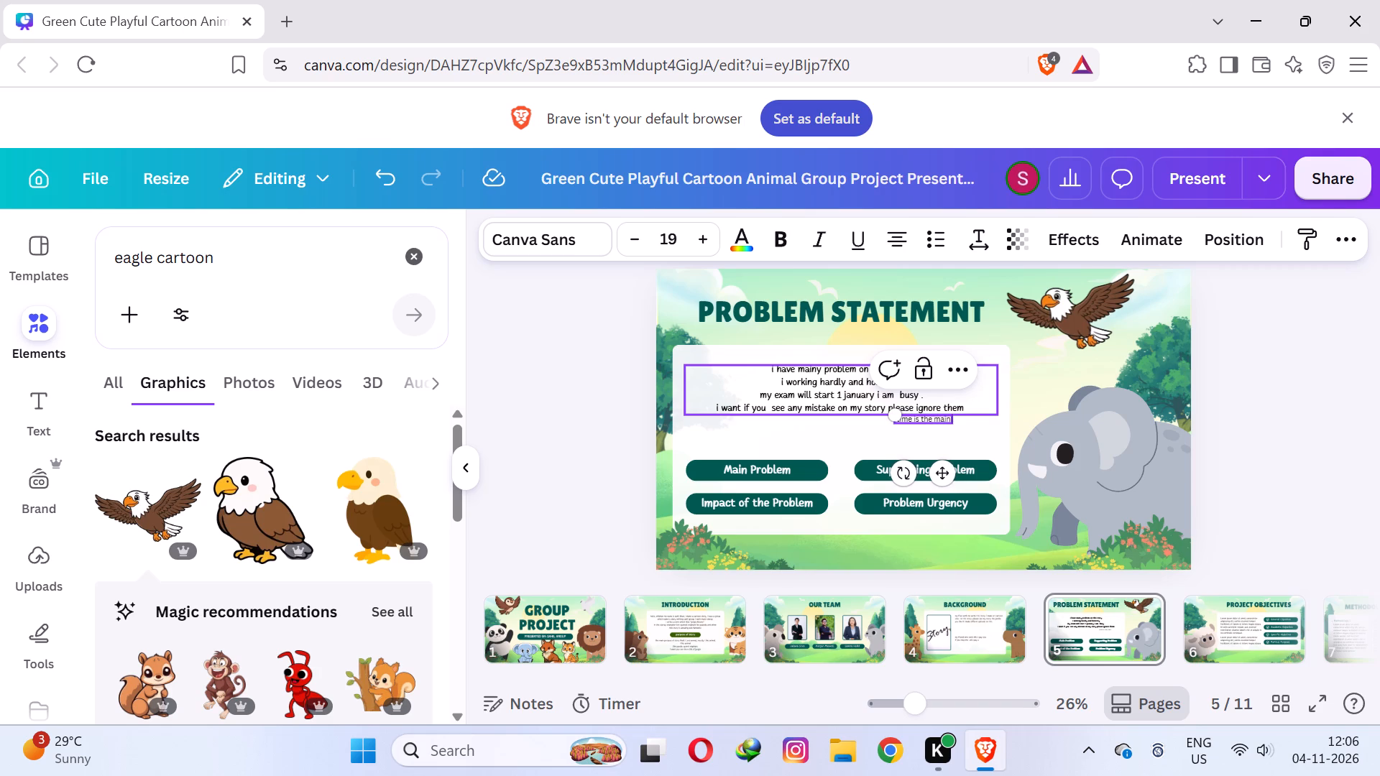
{"action": "type", "text": "problem"}
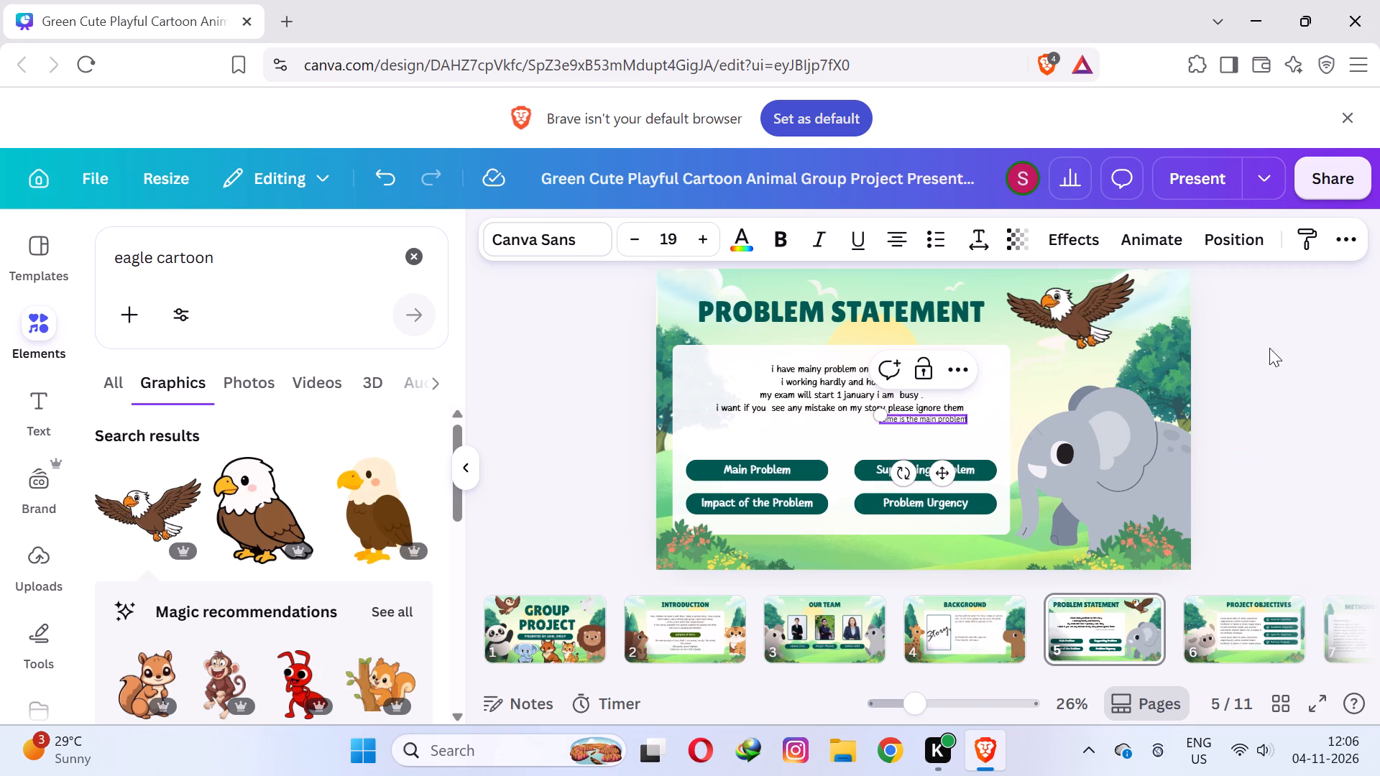
{"action": "left_click", "coordinate": [1316, 332]}
Move the "time is the main problem" text into the gap between the paragraph and the green labels.
{"action": "left_click_drag", "start_coordinate": [942, 418], "coordinate": [934, 418]}
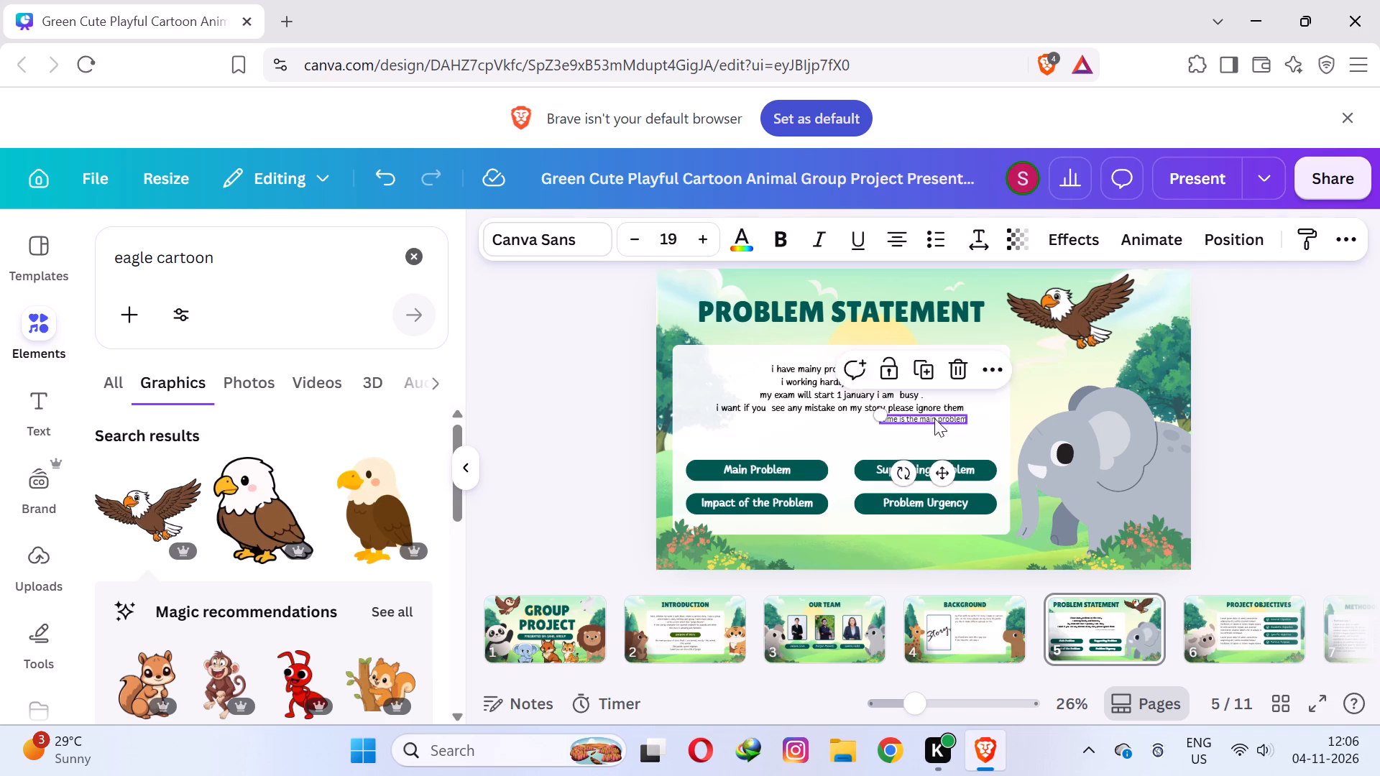
{"action": "left_click_drag", "start_coordinate": [934, 418], "coordinate": [842, 436]}
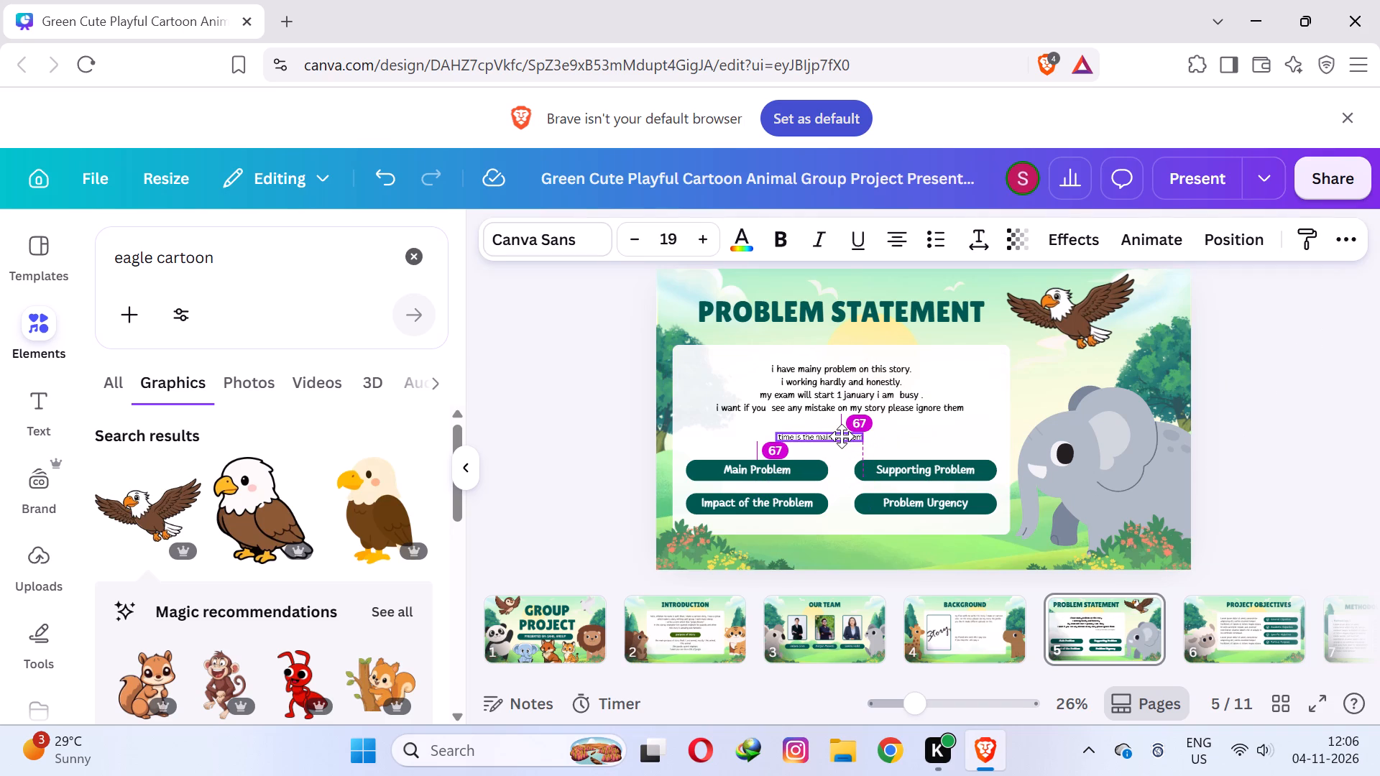
{"action": "left_click_drag", "start_coordinate": [842, 436], "coordinate": [846, 434]}
Set the "time is the main problem" text to font size 30 and move it up just beneath the paragraph's fourth line.
{"action": "triple_click", "coordinate": [701, 249]}
{"action": "triple_click", "coordinate": [701, 249]}
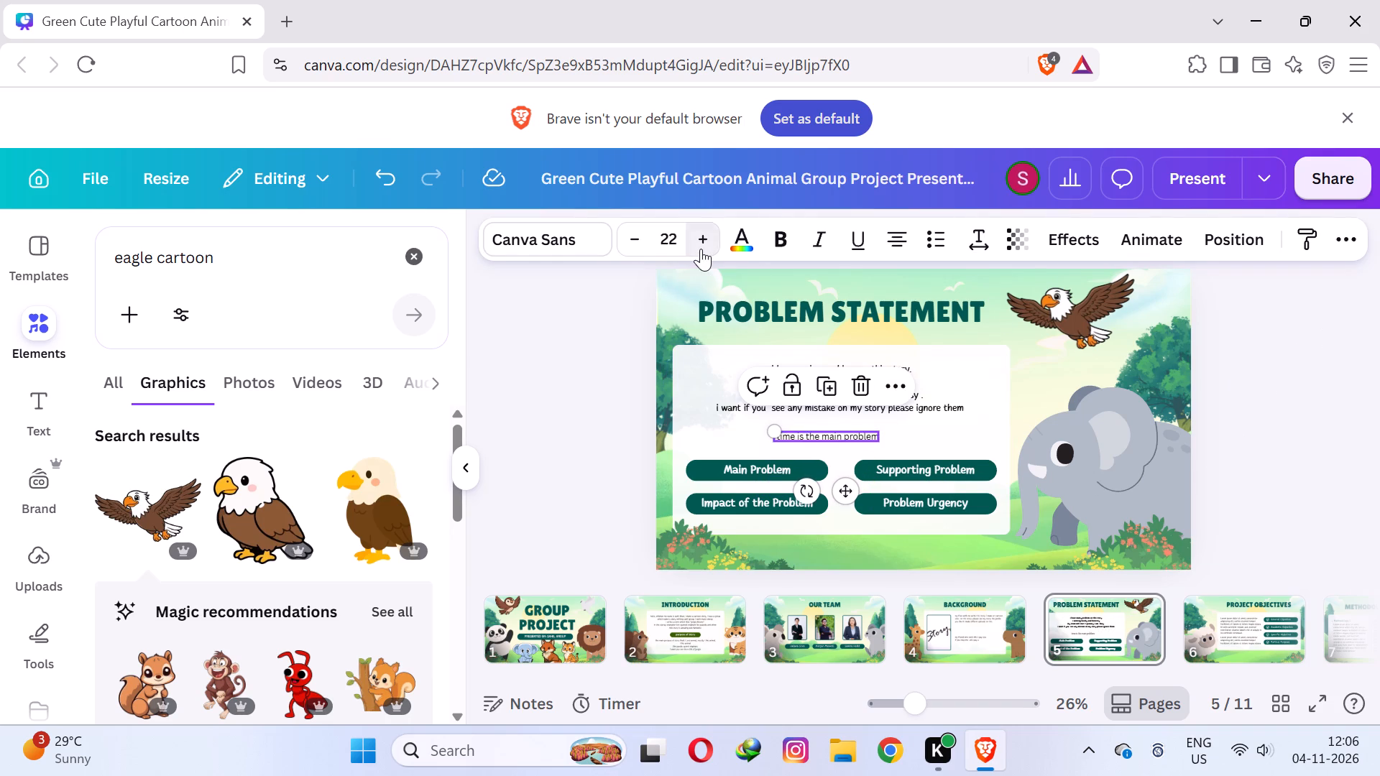
{"action": "triple_click", "coordinate": [701, 249]}
{"action": "double_click", "coordinate": [701, 249]}
{"action": "left_click", "coordinate": [614, 435]}
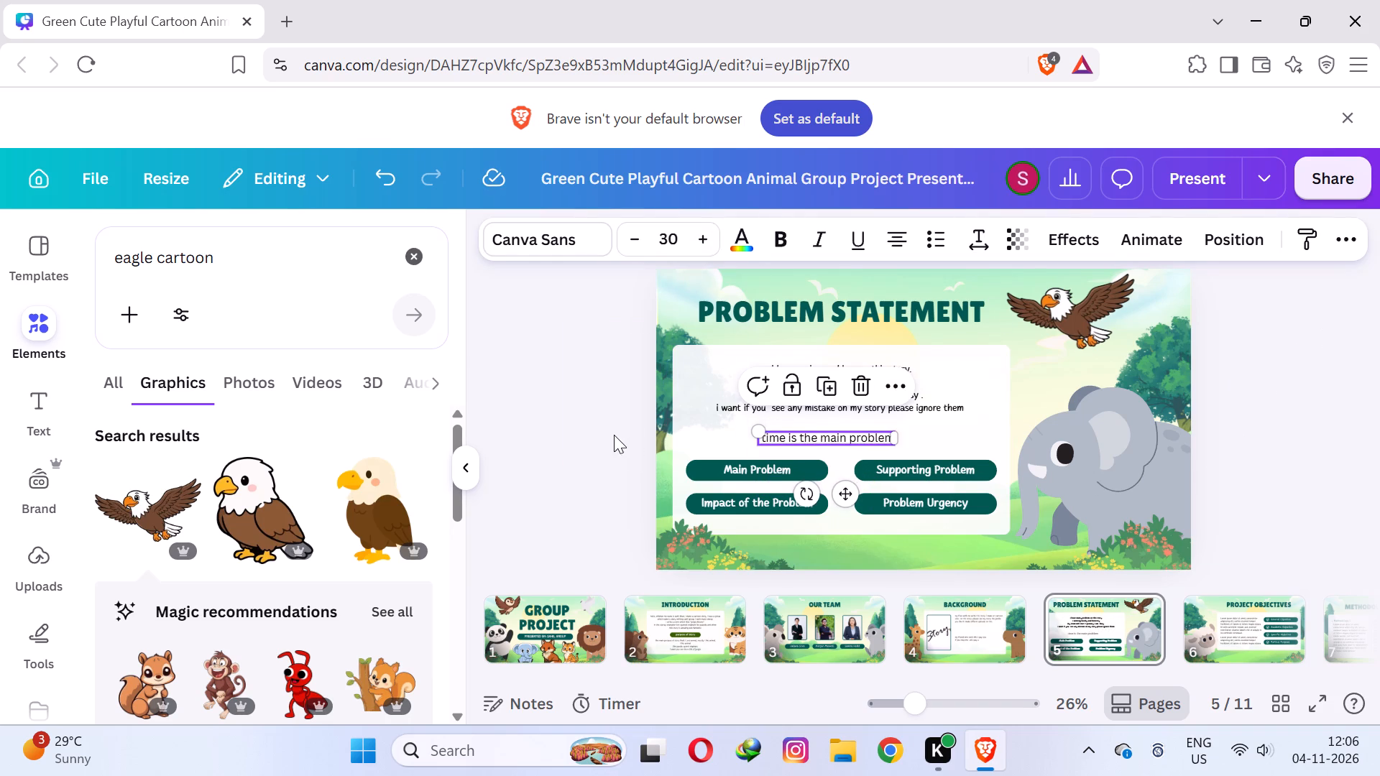
{"action": "left_click_drag", "start_coordinate": [835, 443], "coordinate": [835, 432]}
{"action": "left_click", "coordinate": [1330, 411]}
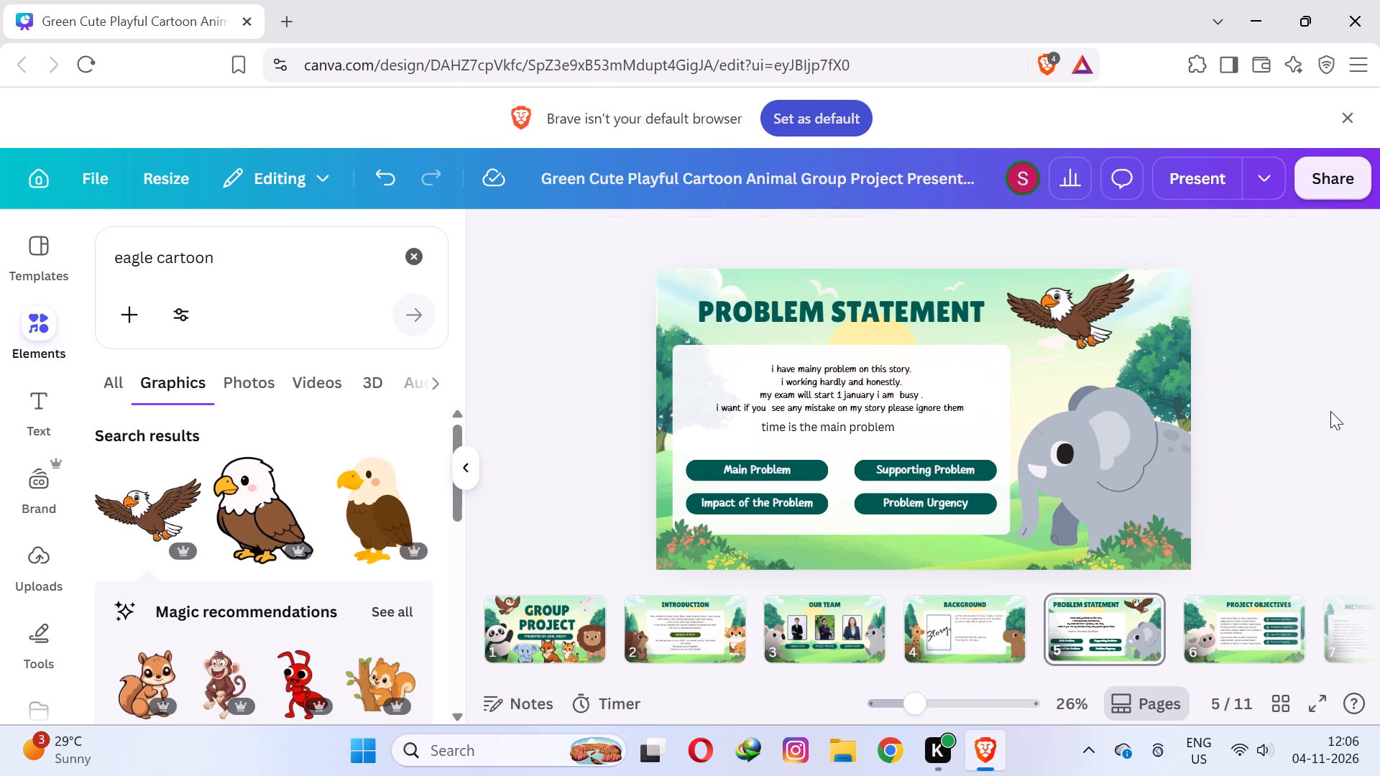
On the Our Team slide, replace the first team member's name with "sahil".
{"action": "left_click", "coordinate": [814, 651]}
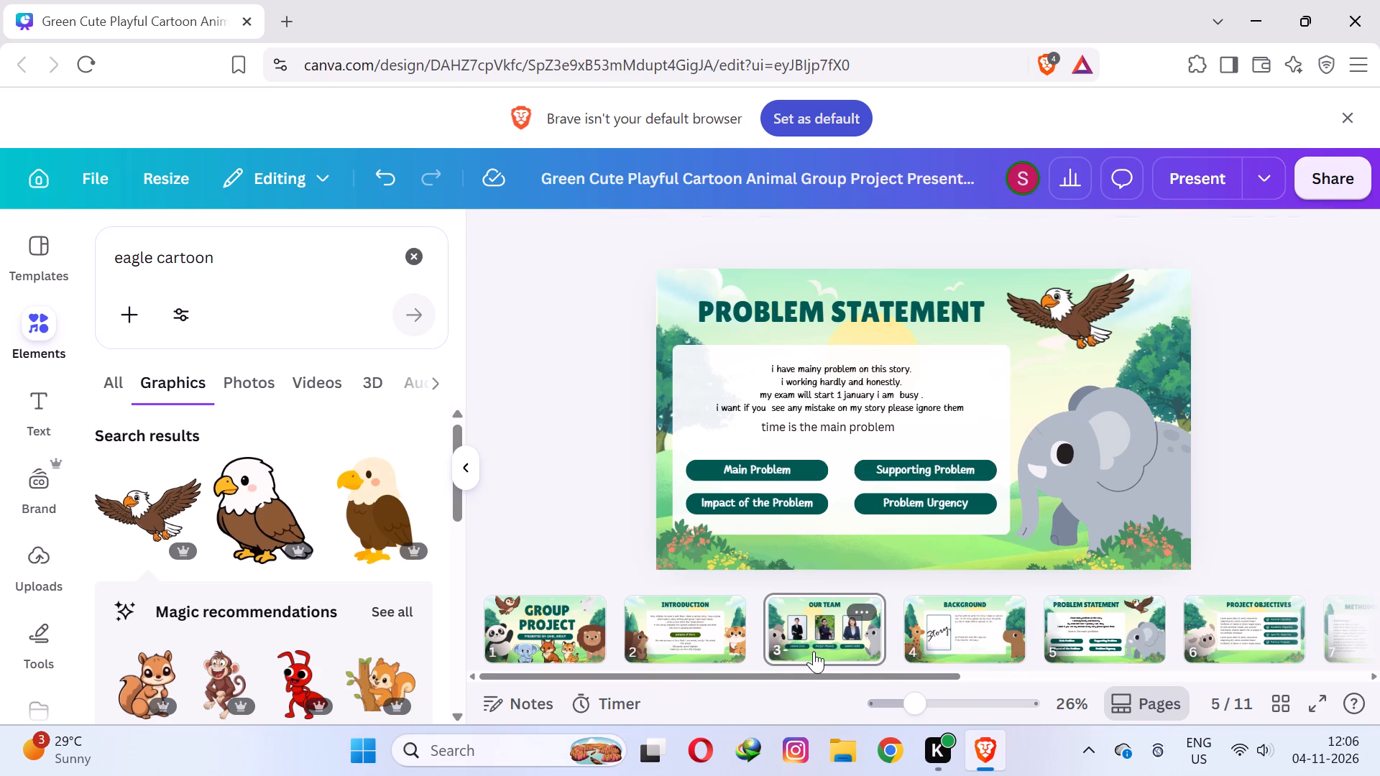
{"action": "triple_click", "coordinate": [813, 497]}
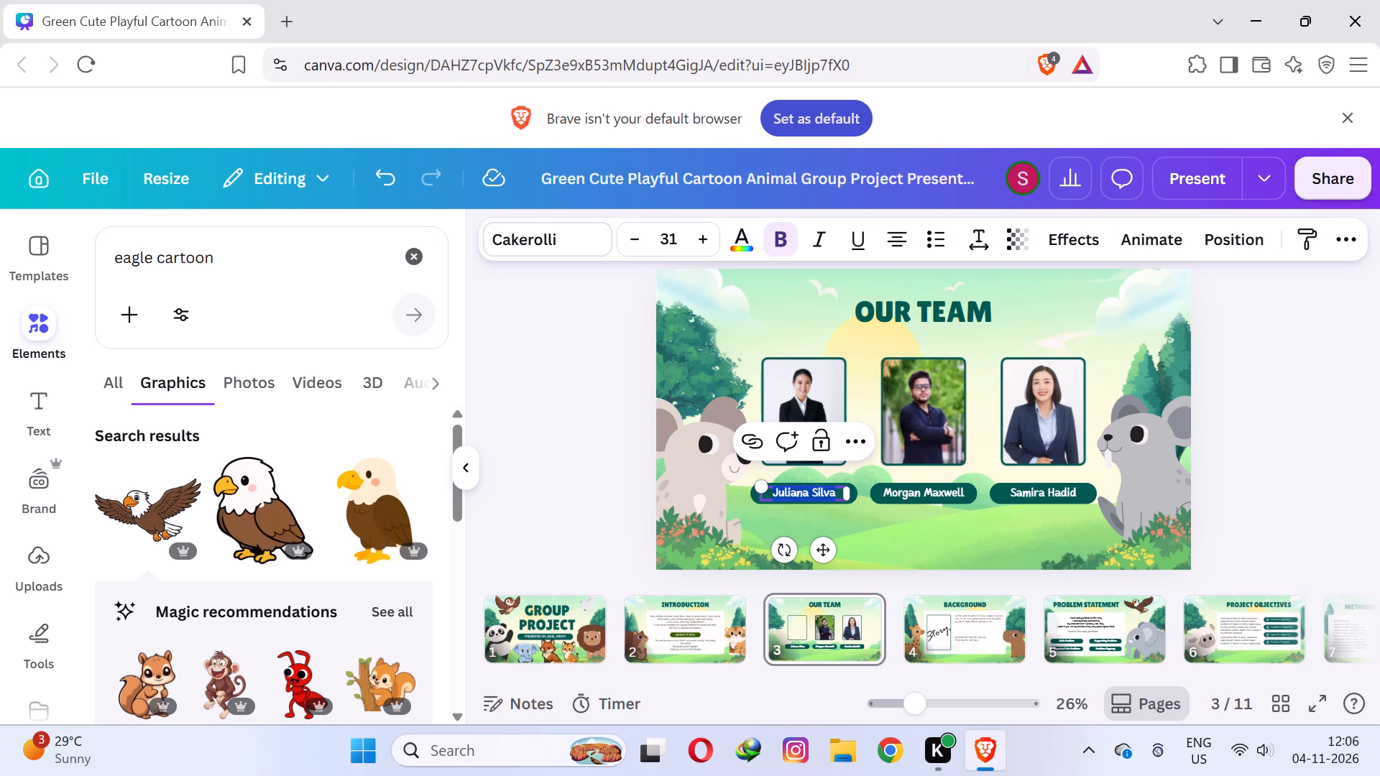
{"action": "type", "text": "sa"}
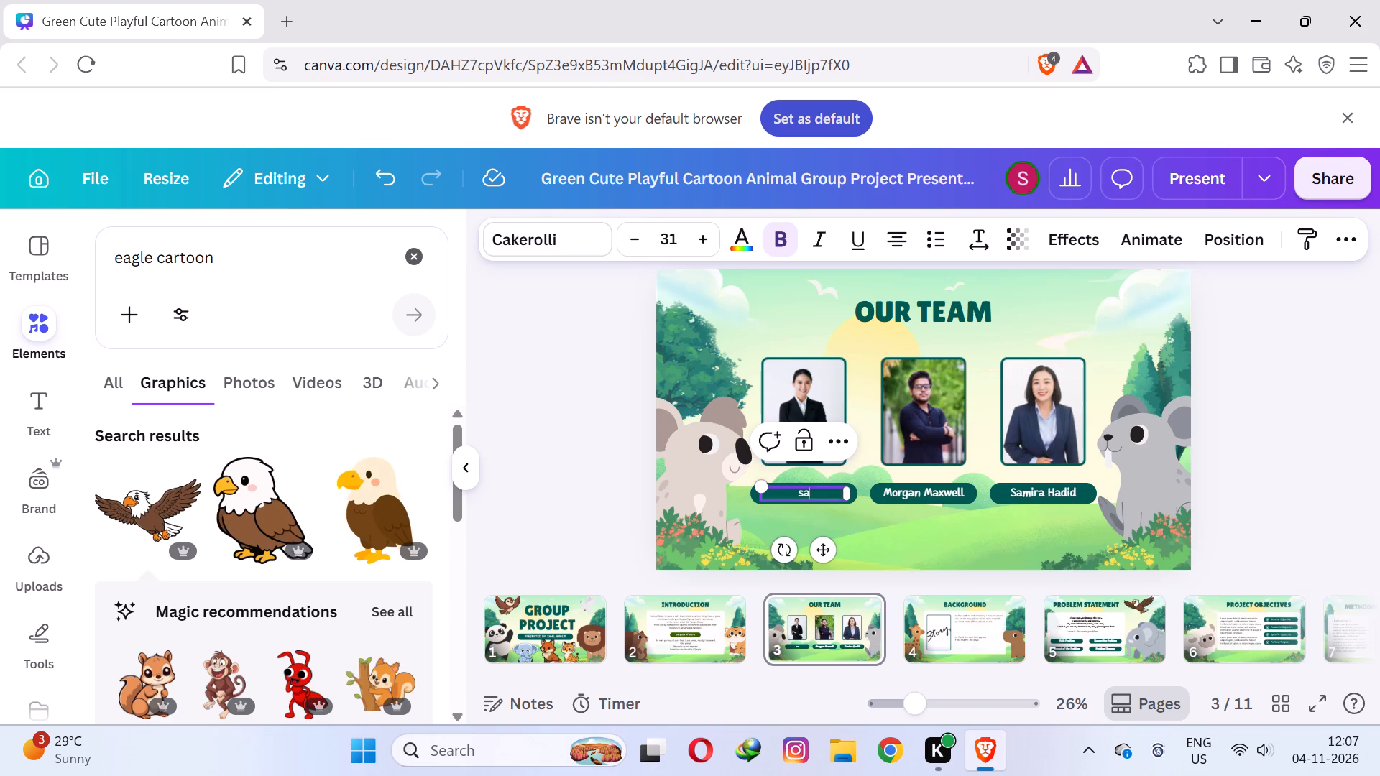
{"action": "type", "text": "hil"}
Replace the middle team member's name with "sohil".
{"action": "triple_click", "coordinate": [931, 494]}
{"action": "key", "text": "s"}
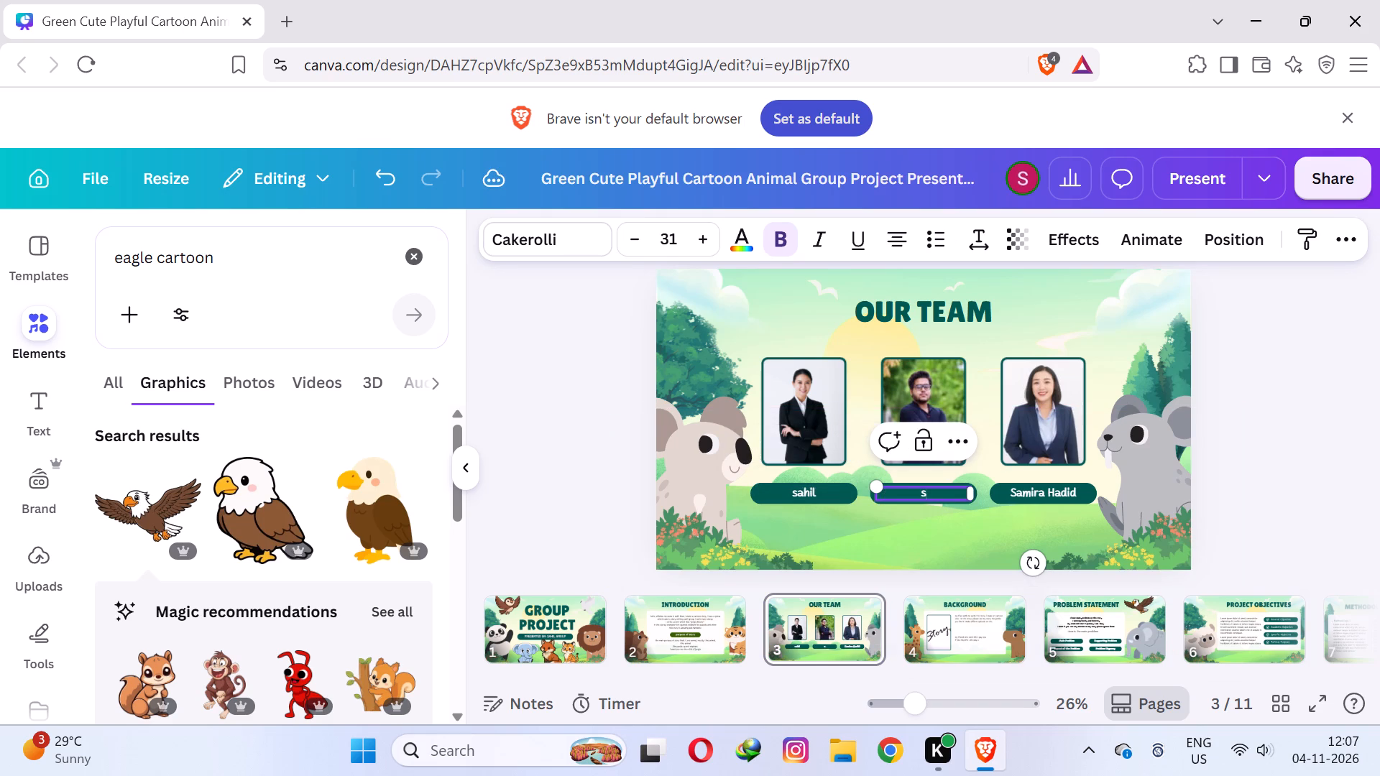
{"action": "type", "text": "ohil"}
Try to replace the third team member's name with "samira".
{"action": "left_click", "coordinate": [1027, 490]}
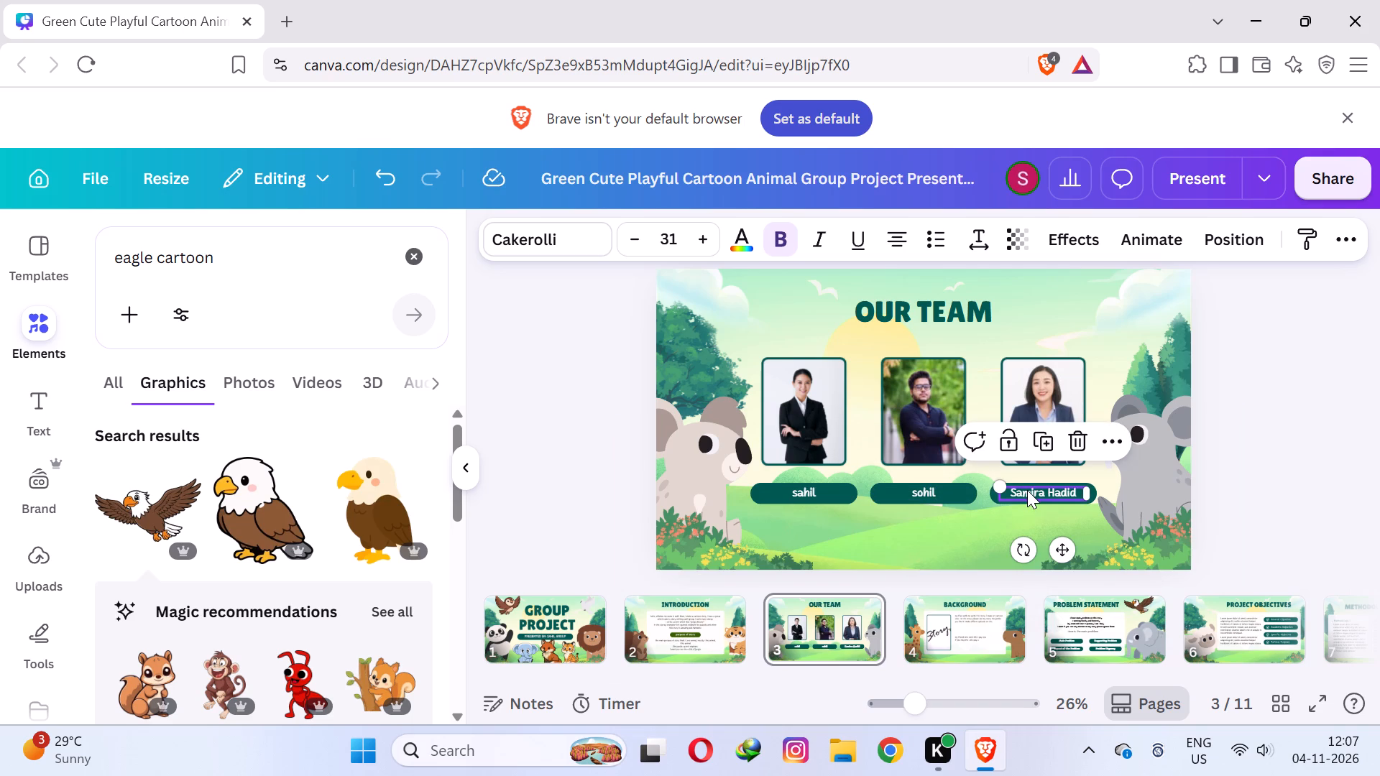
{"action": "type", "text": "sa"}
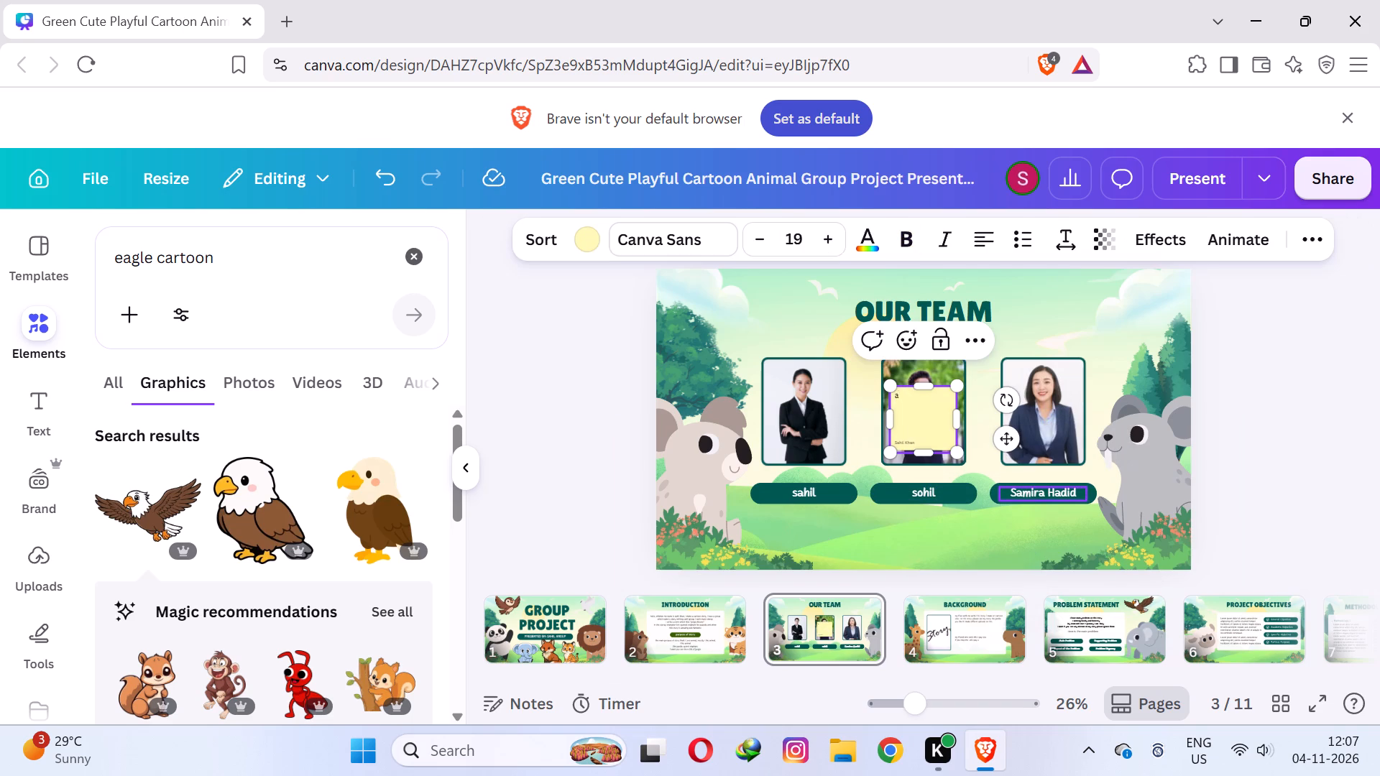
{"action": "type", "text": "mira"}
Delete the surname from the third team member's label, leaving only "Samira".
{"action": "left_click", "coordinate": [1066, 485]}
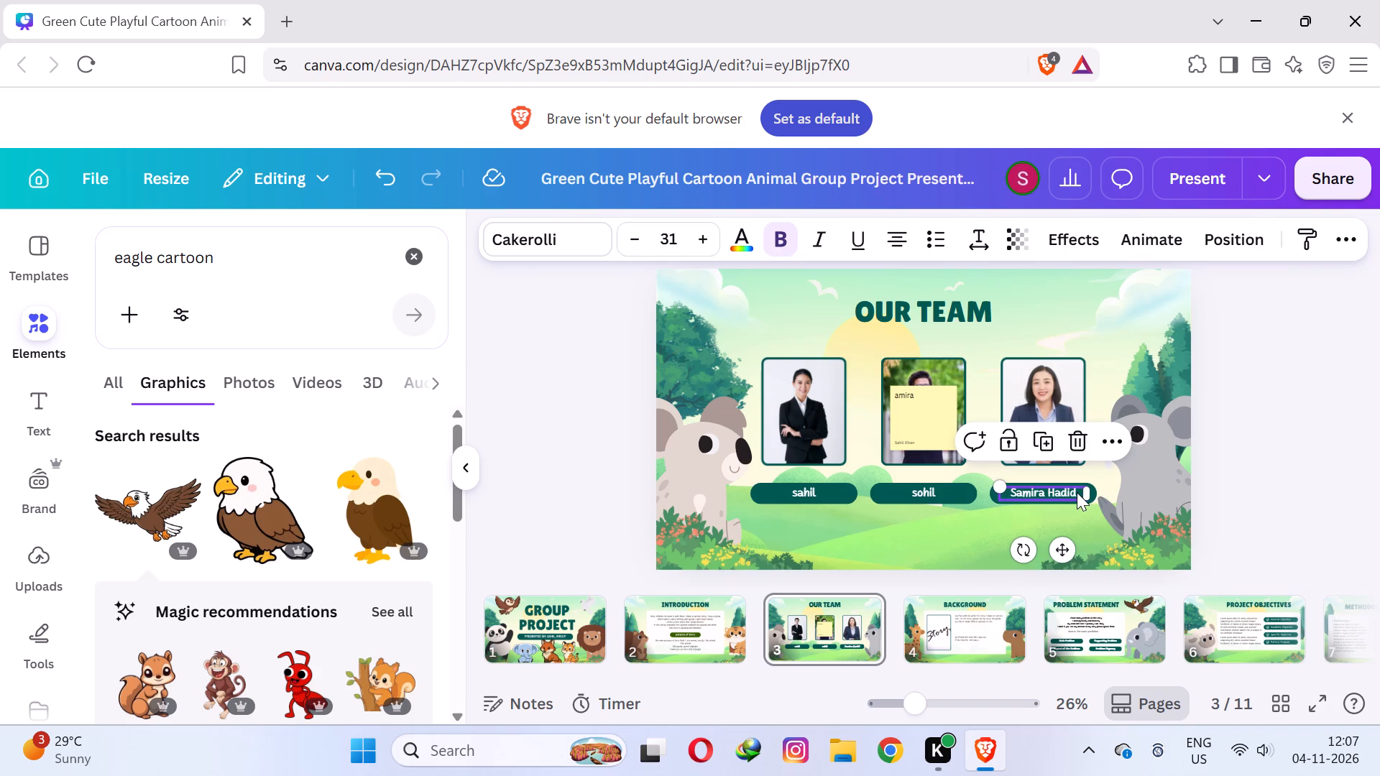
{"action": "left_click", "coordinate": [1077, 492]}
{"action": "left_click", "coordinate": [1077, 492]}
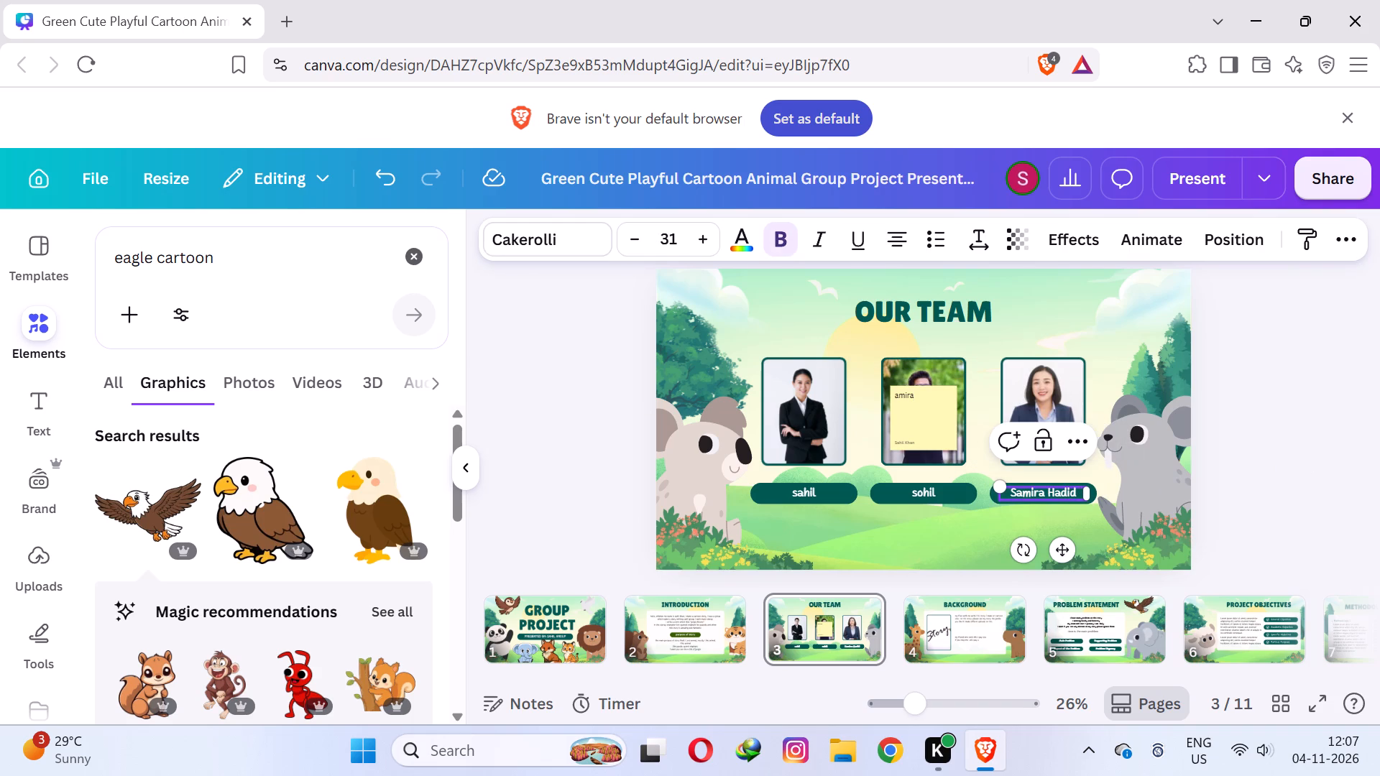
{"action": "left_click_drag", "start_coordinate": [1050, 497], "coordinate": [1081, 496]}
{"action": "key", "text": "BackSpace"}
{"action": "left_click", "coordinate": [1307, 430]}
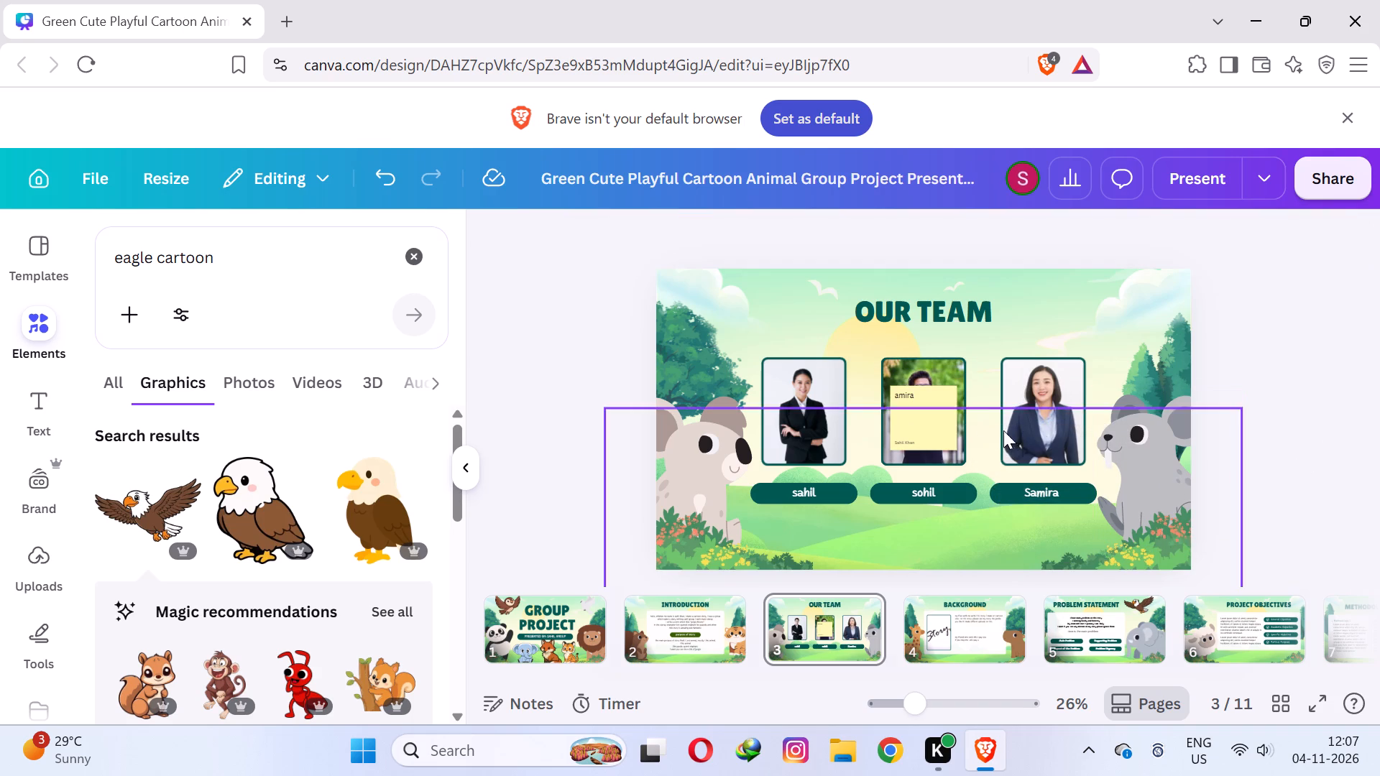
Delete the yellow sticky note covering the middle team photo.
{"action": "left_click", "coordinate": [925, 422]}
{"action": "key", "text": "Delete"}
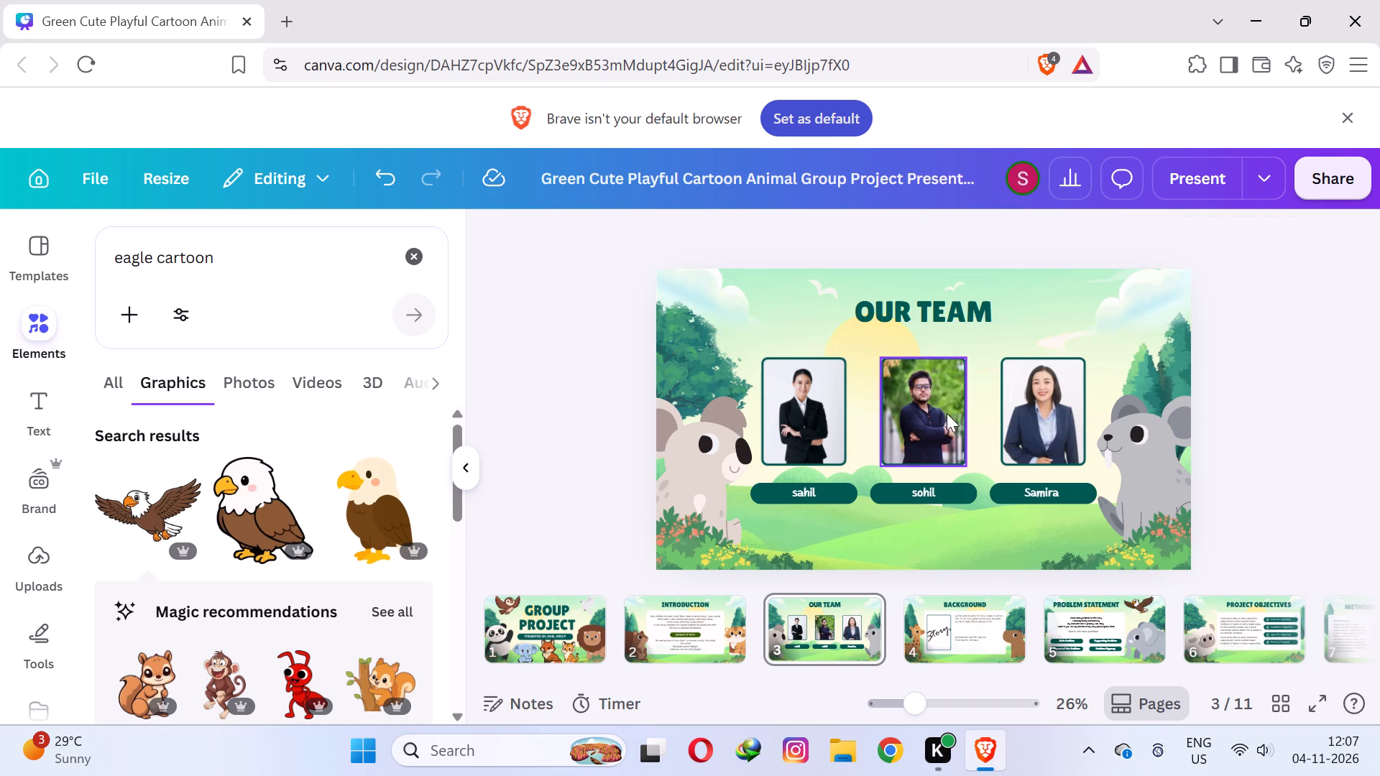
Apply the Block text animation to the OUR TEAM title.
{"action": "left_click", "coordinate": [974, 321]}
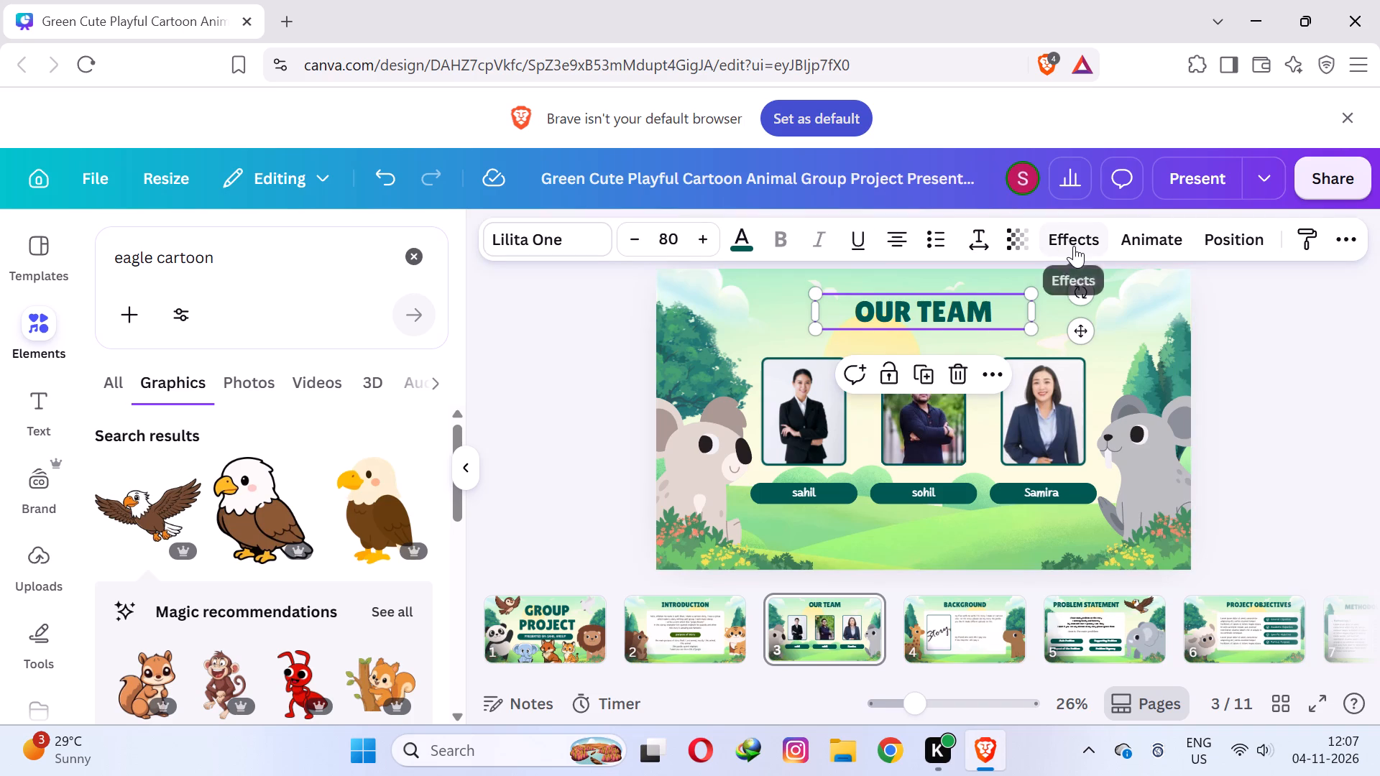
{"action": "left_click", "coordinate": [1136, 239]}
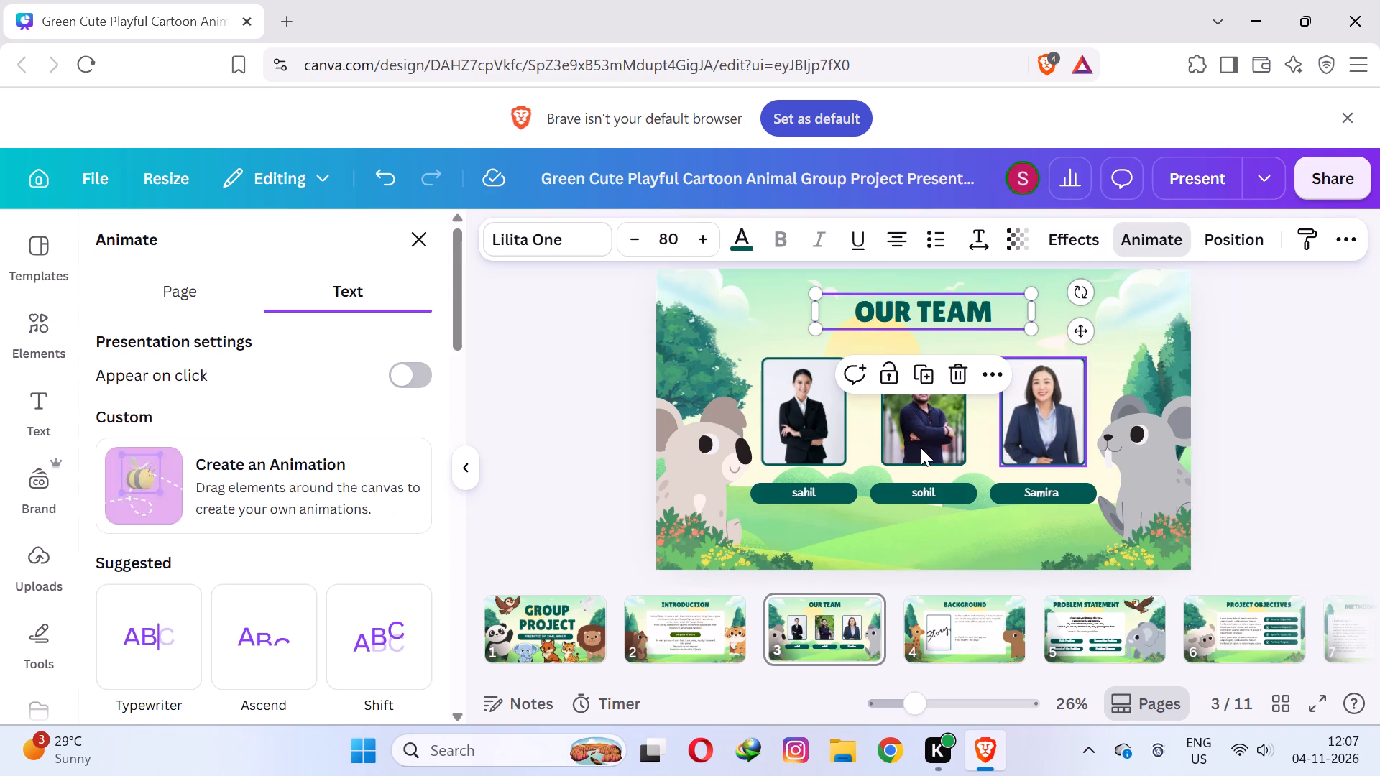
{"action": "scroll", "coordinate": [361, 441], "scroll_direction": "down", "scroll_amount": 3}
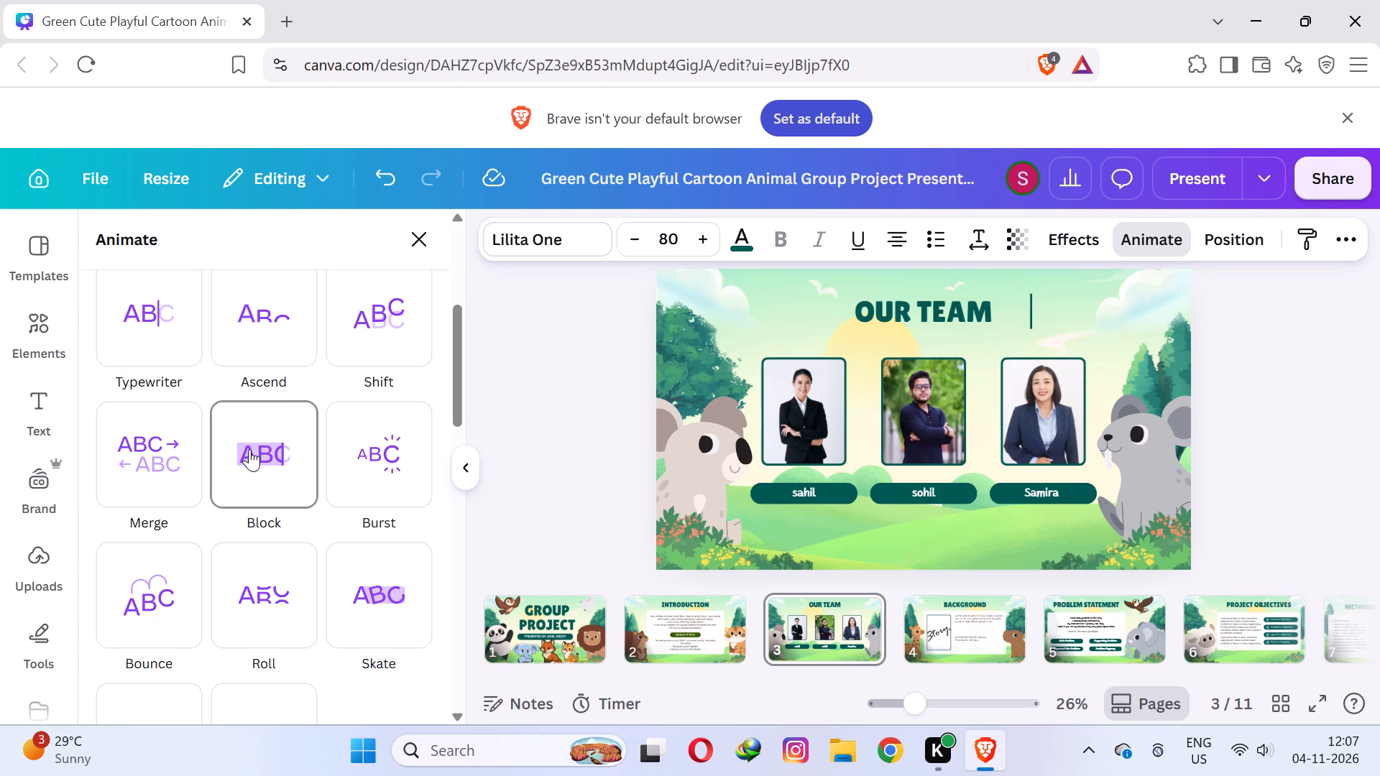
{"action": "left_click", "coordinate": [249, 449]}
{"action": "left_click", "coordinate": [1338, 391]}
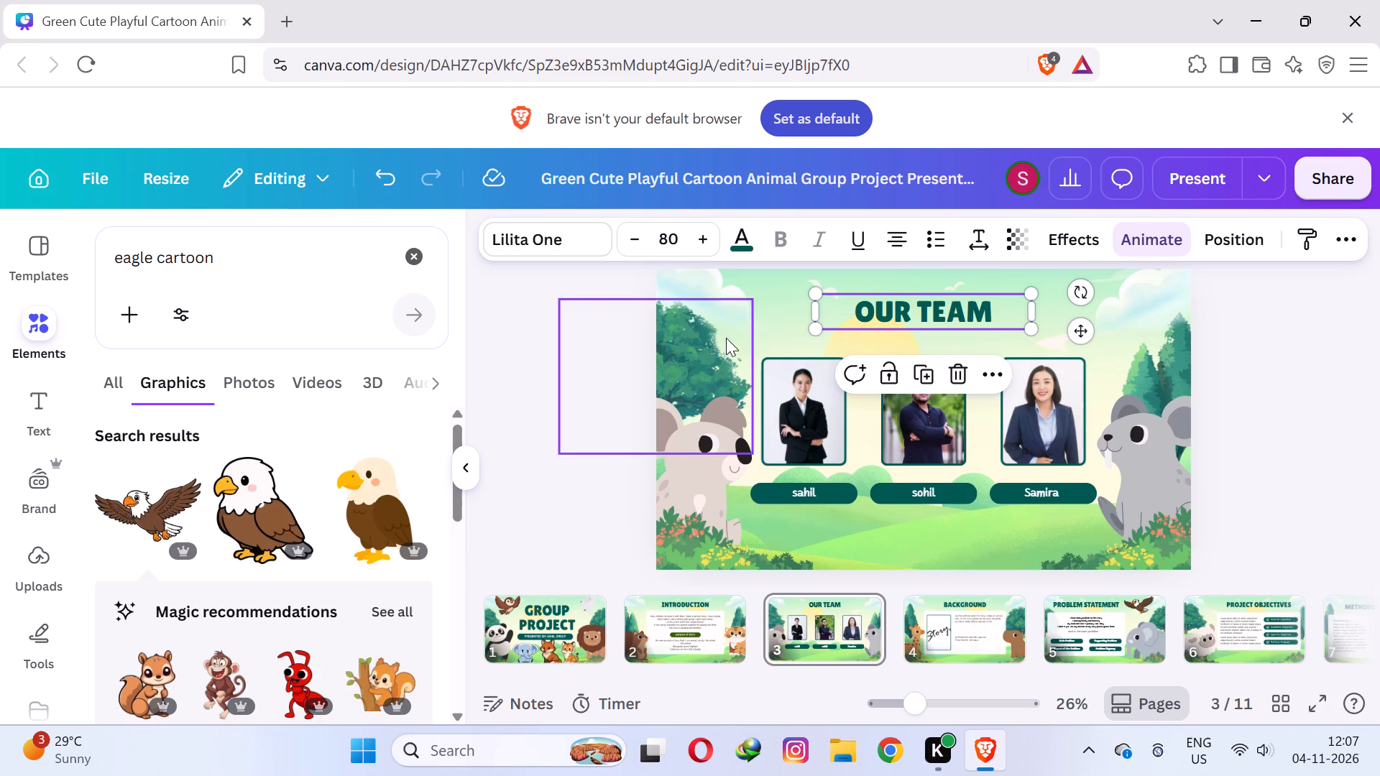
Replace the first placeholder paragraph on the PROJECT OBJECTIVES slide with "i amke this story quick.".
{"action": "left_click", "coordinate": [962, 642]}
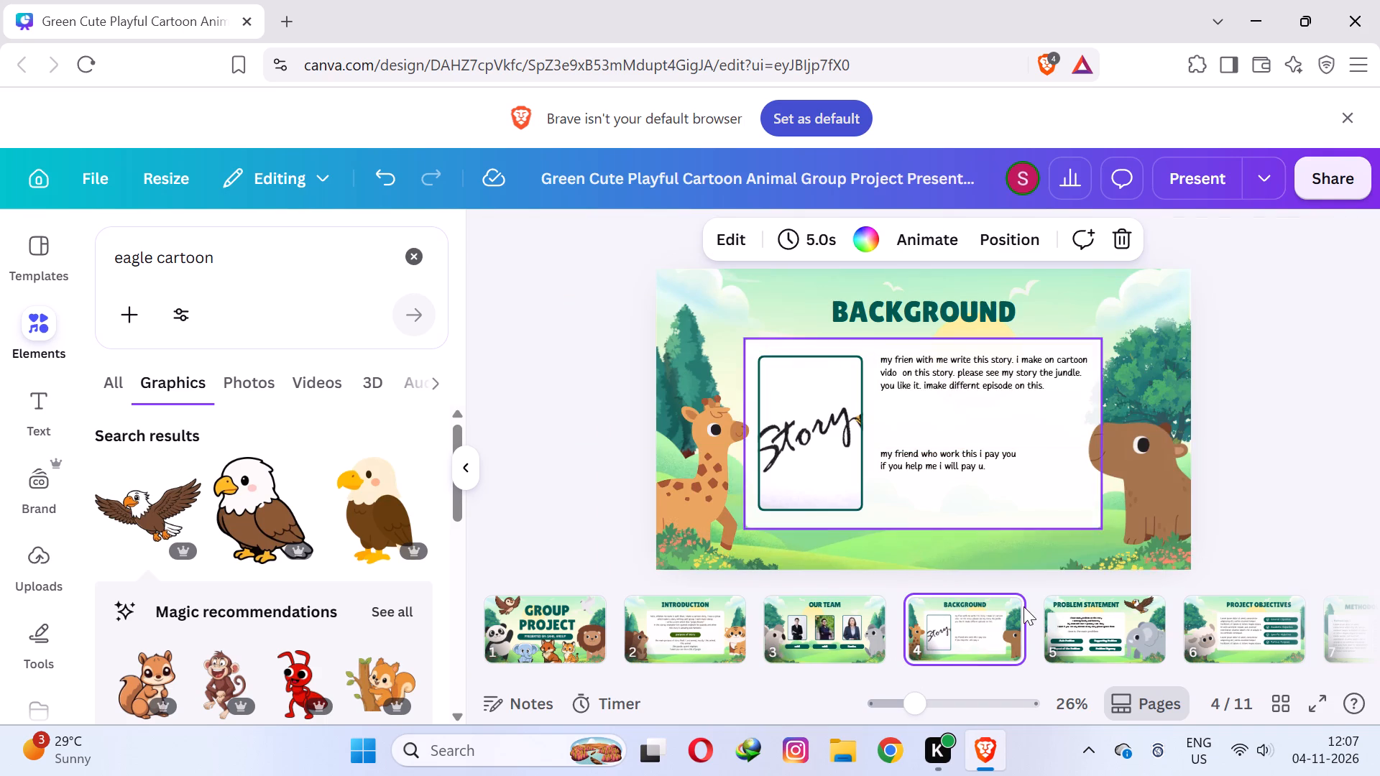
{"action": "left_click", "coordinate": [1069, 639]}
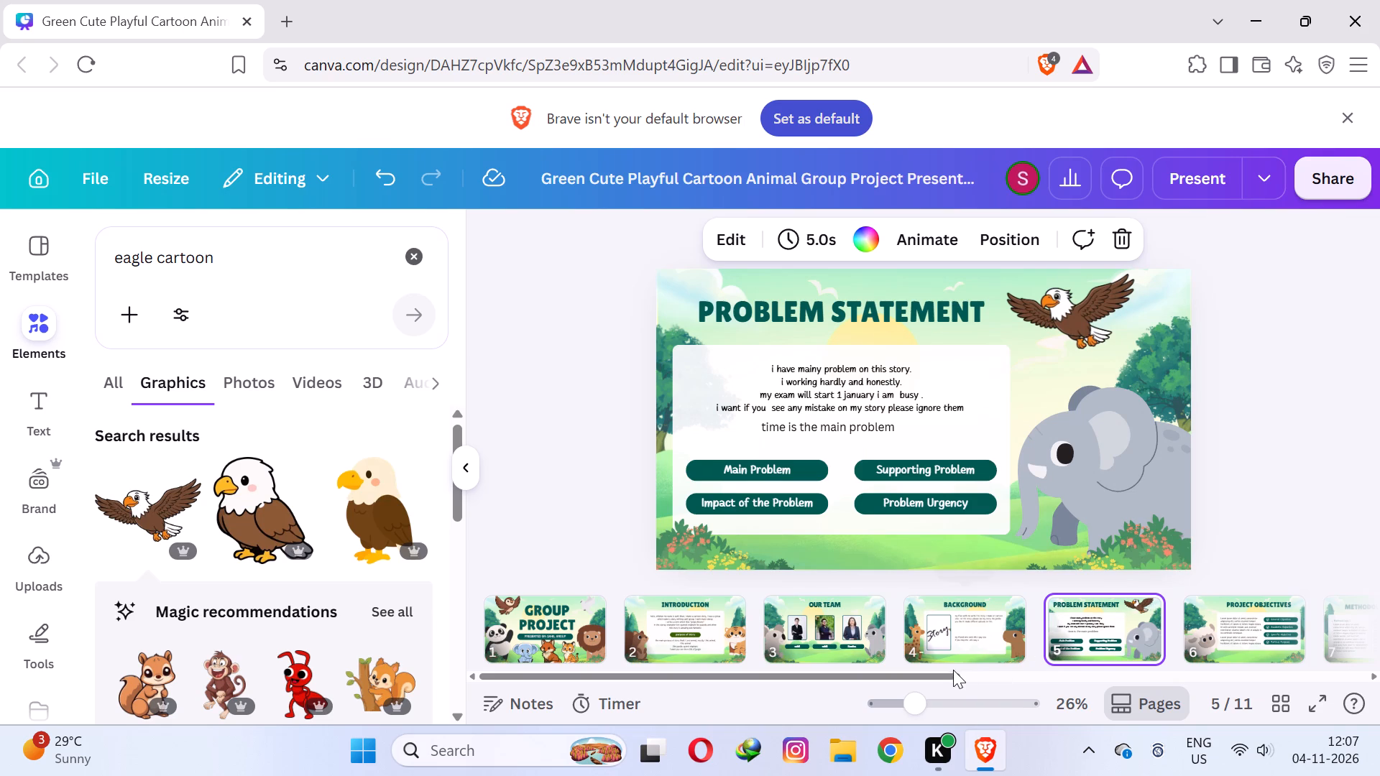
{"action": "left_click_drag", "start_coordinate": [946, 676], "coordinate": [1033, 674]}
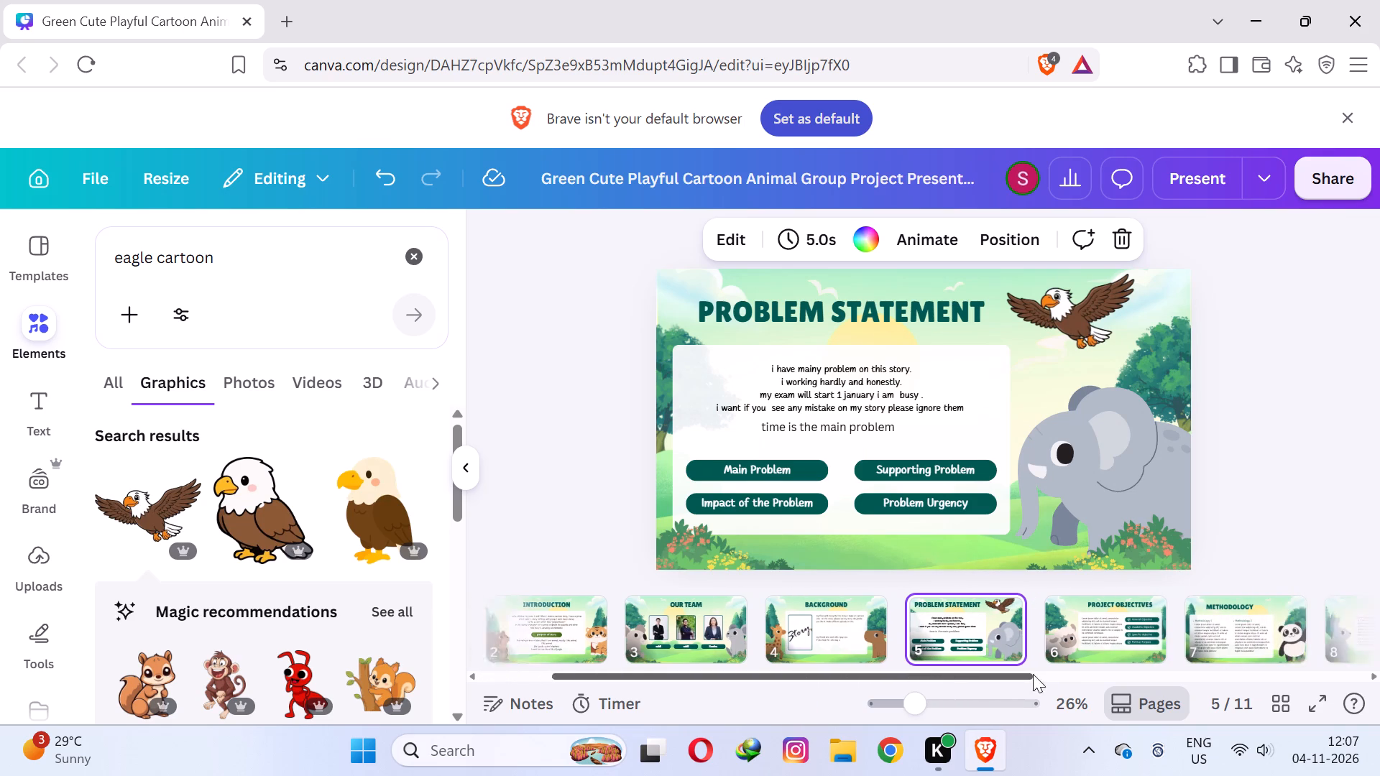
{"action": "left_click_drag", "start_coordinate": [1033, 674], "coordinate": [1167, 670]}
{"action": "left_click", "coordinate": [857, 624]}
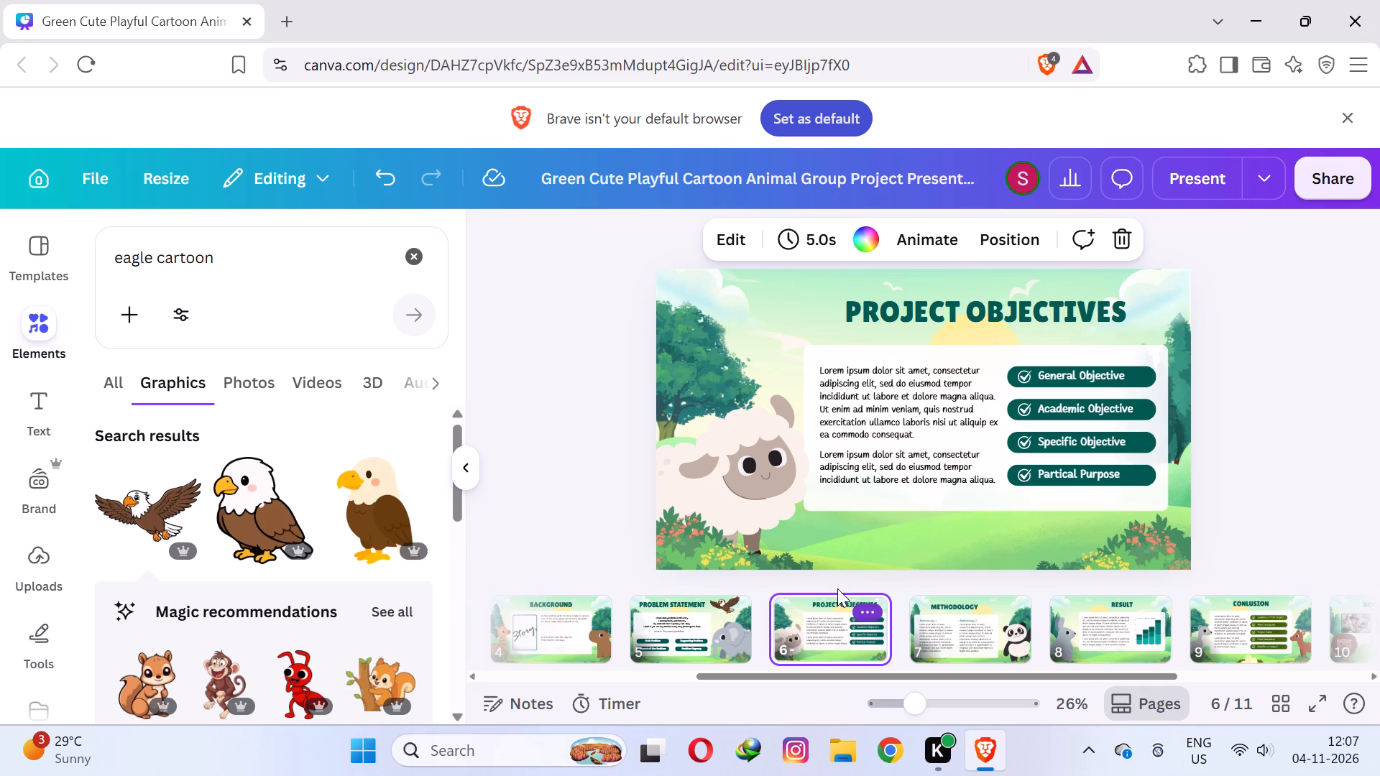
{"action": "triple_click", "coordinate": [889, 371]}
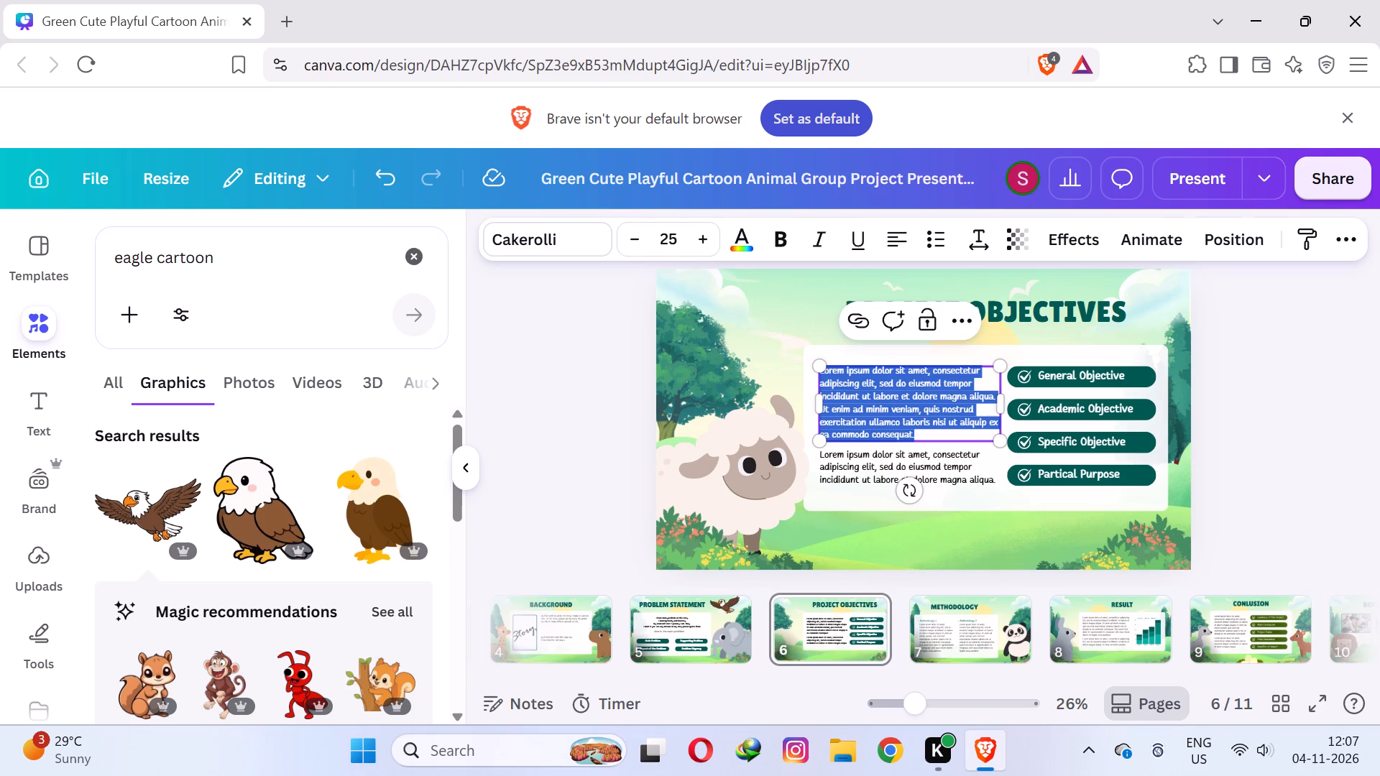
{"action": "type", "text": "i amke this story"}
{"action": "key", "text": "space"}
{"action": "type", "text": "quick"}
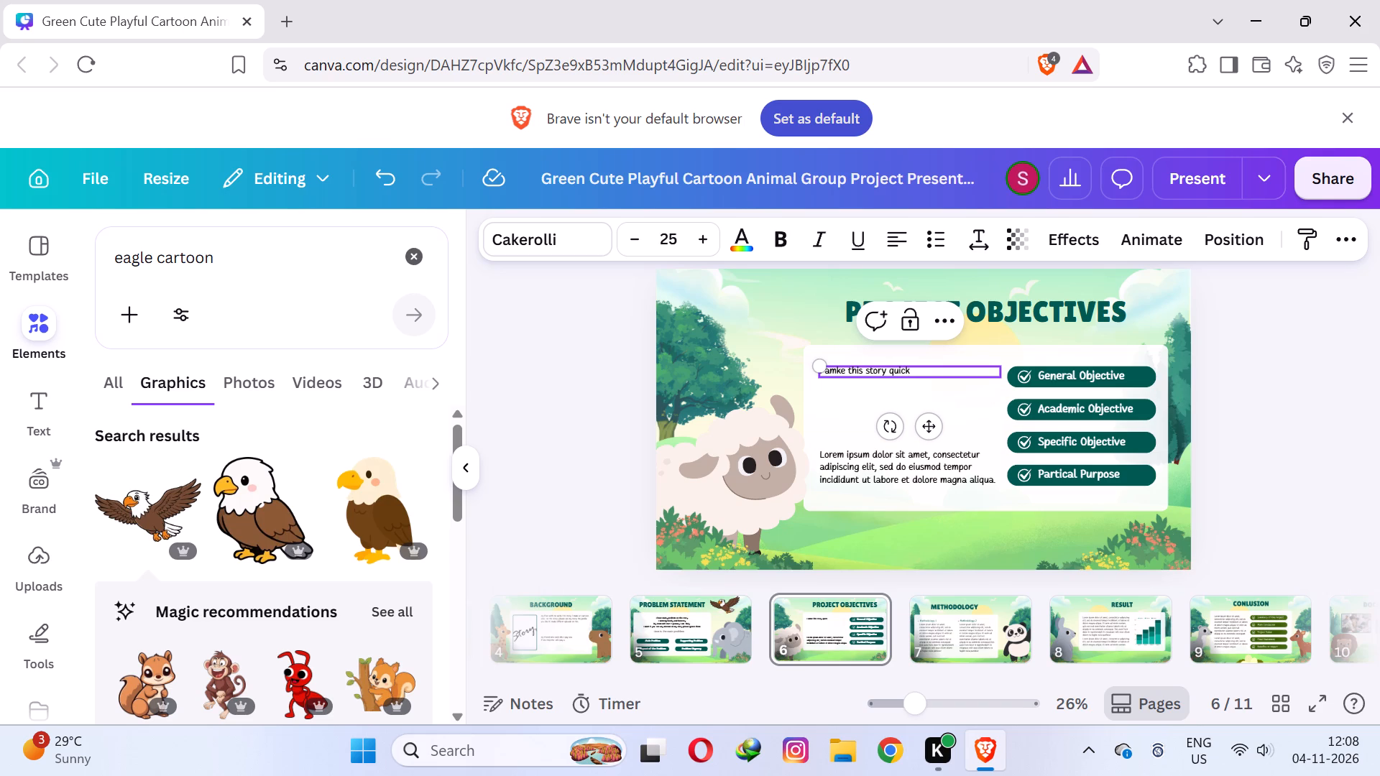
{"action": "key", "text": "period"}
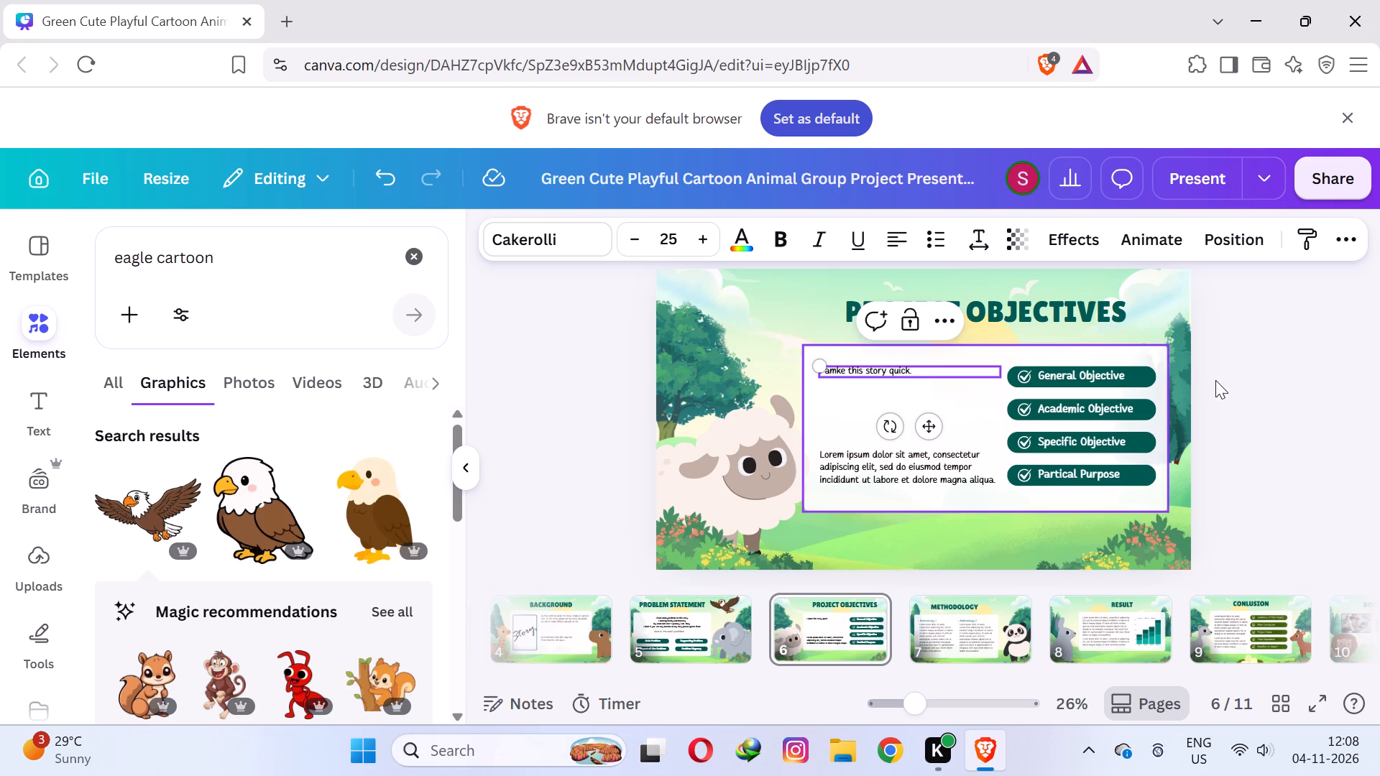
{"action": "left_click", "coordinate": [1363, 387]}
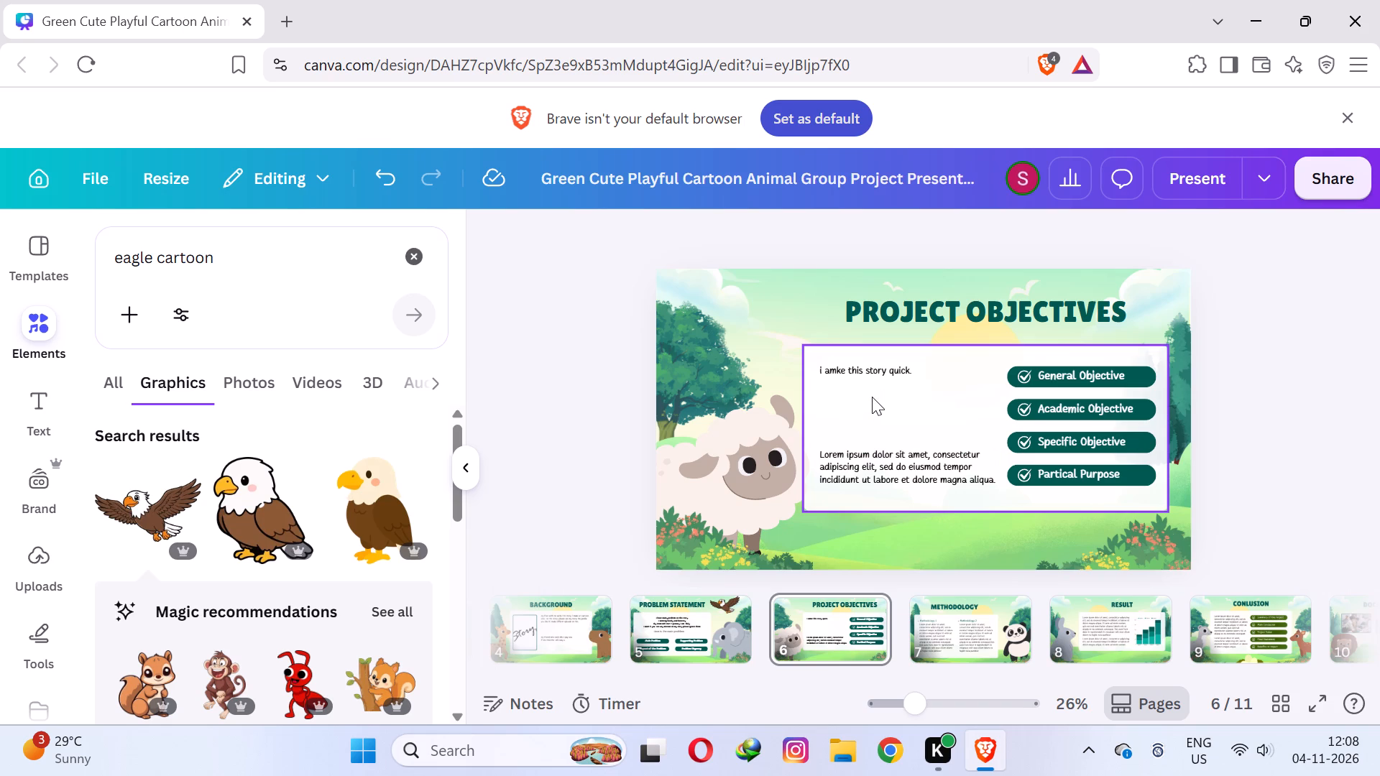
Enter the text "5" at the lower edge of the white panel on the PROJECT OBJECTIVES slide.
{"action": "left_click", "coordinate": [872, 397]}
{"action": "type", "text": "t5"}
{"action": "left_click", "coordinate": [1285, 399]}
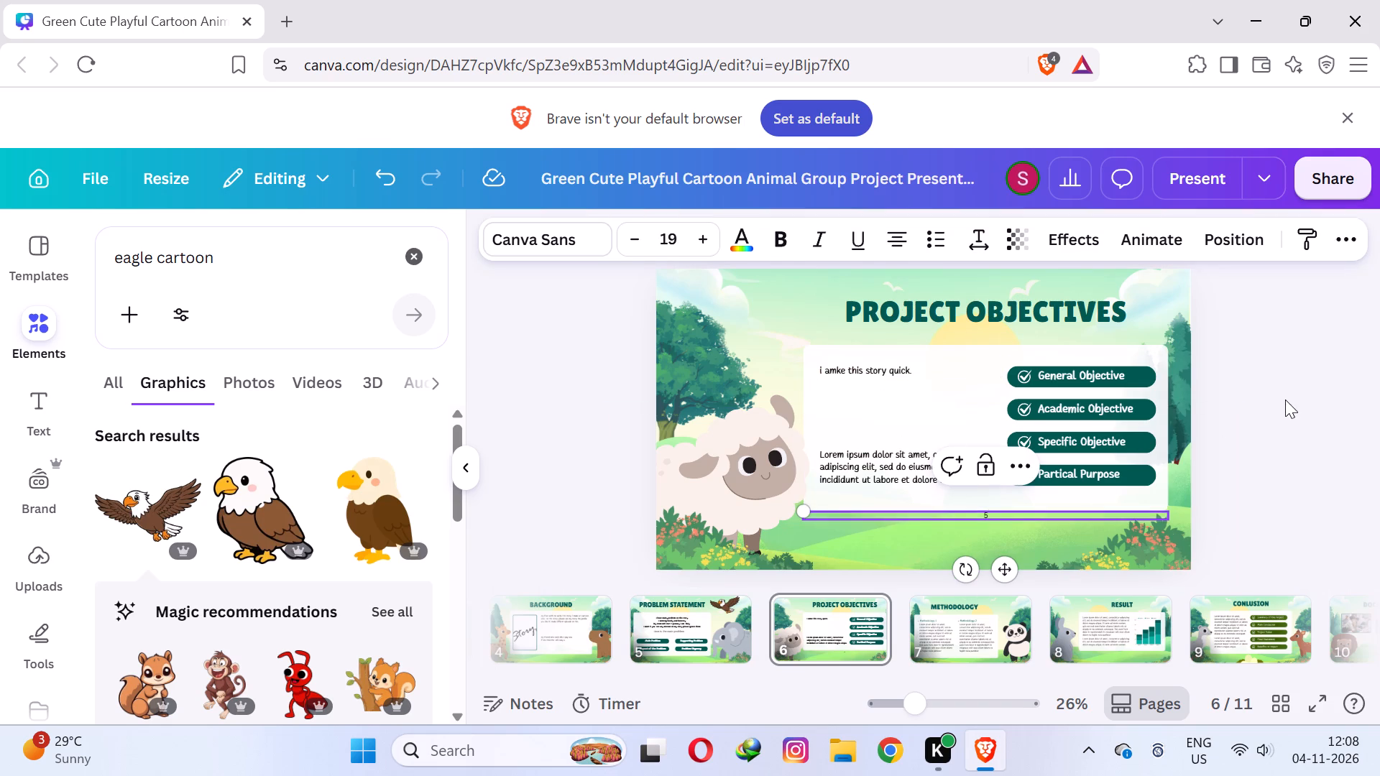
Add a text line reading "iwant fast and quick work" and place it directly below the first sentence on the white panel.
{"action": "key", "text": "t"}
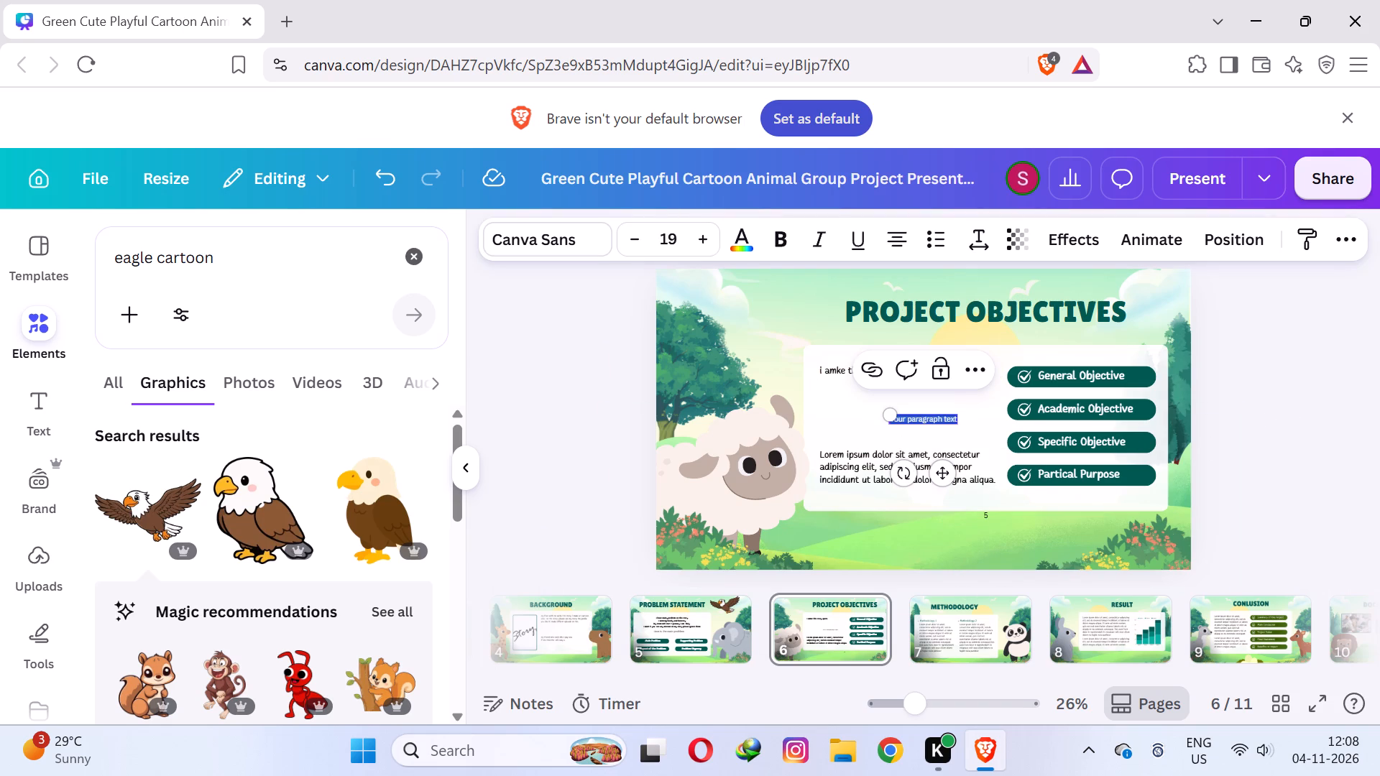
{"action": "key", "text": "space"}
{"action": "type", "text": "iwant"}
{"action": "key", "text": "space"}
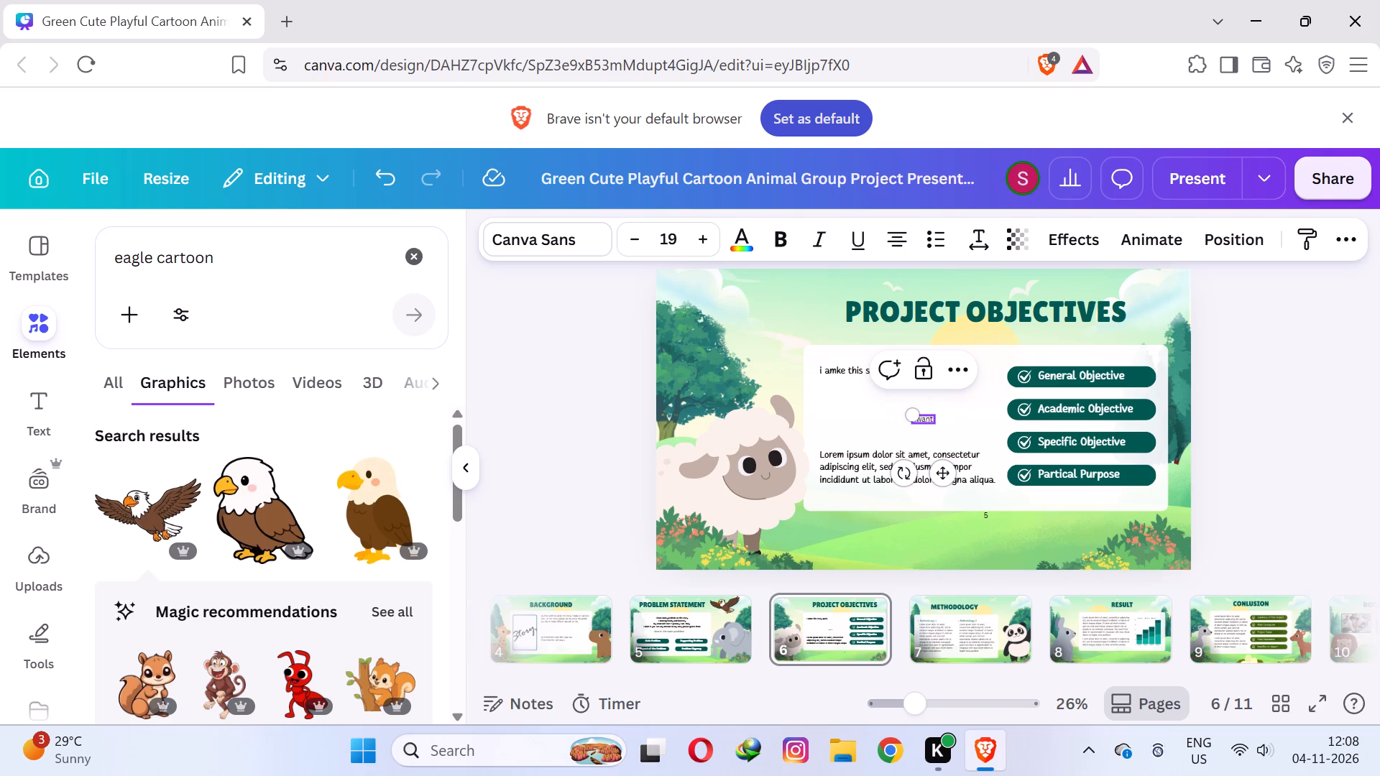
{"action": "type", "text": "fast"}
{"action": "key", "text": "space"}
{"action": "type", "text": "an"}
{"action": "type", "text": "d quick work"}
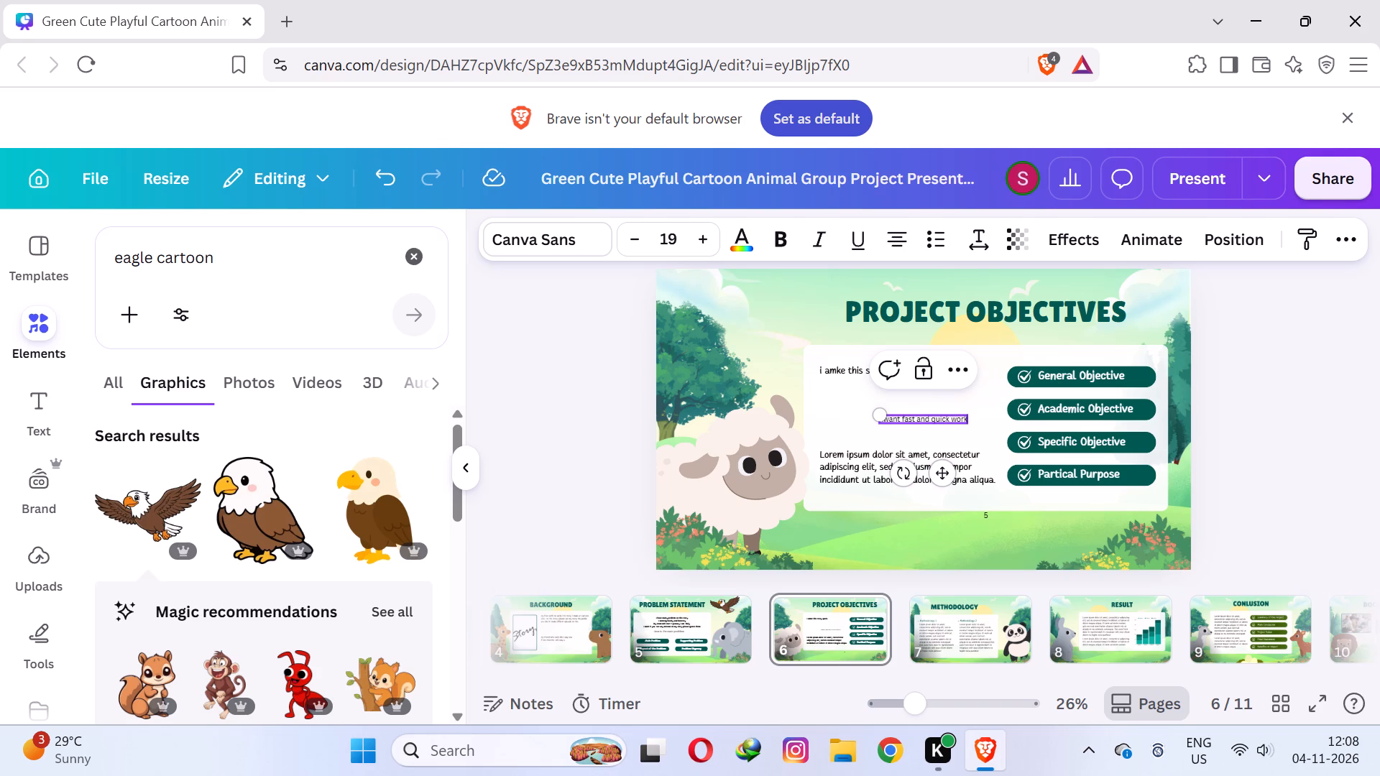
{"action": "left_click", "coordinate": [1379, 391]}
{"action": "left_click_drag", "start_coordinate": [894, 420], "coordinate": [851, 409]}
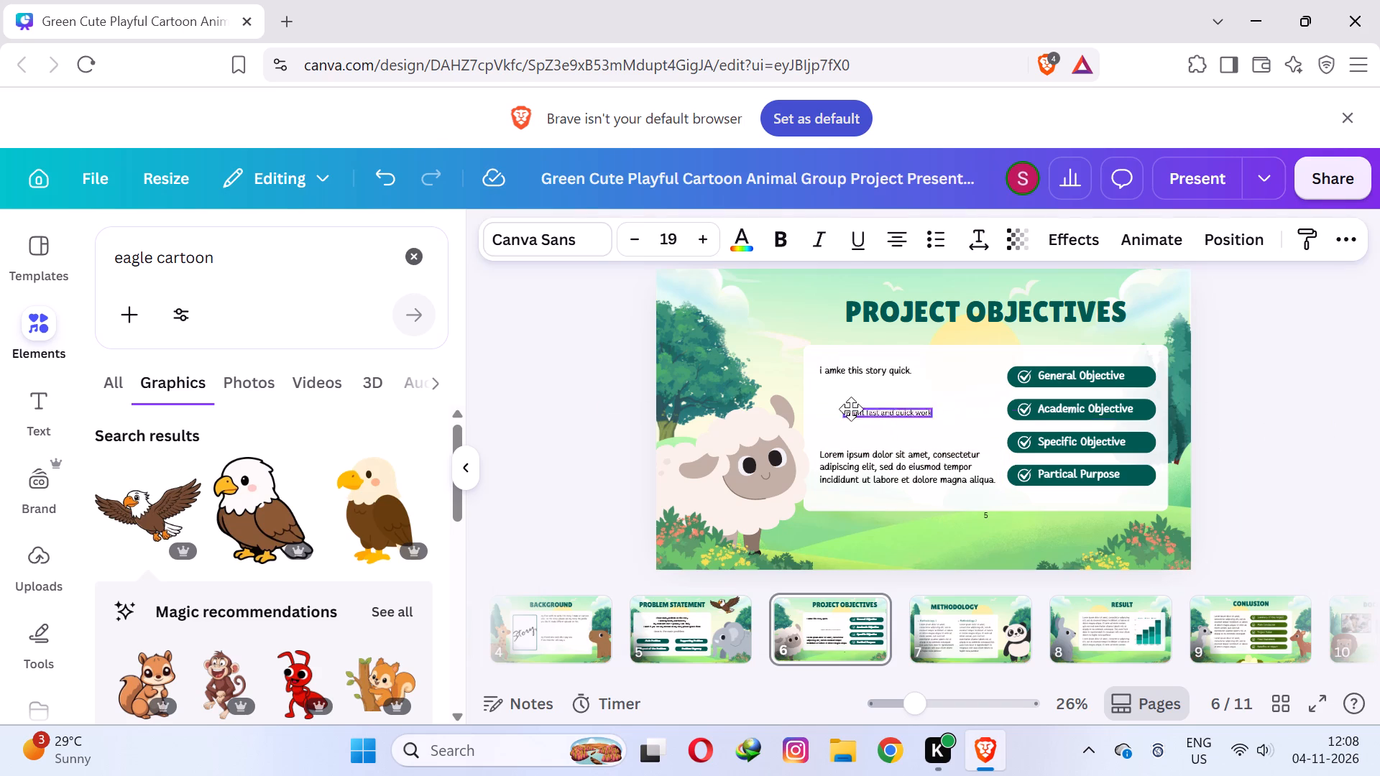
{"action": "left_click_drag", "start_coordinate": [851, 409], "coordinate": [839, 384]}
{"action": "left_click", "coordinate": [595, 406]}
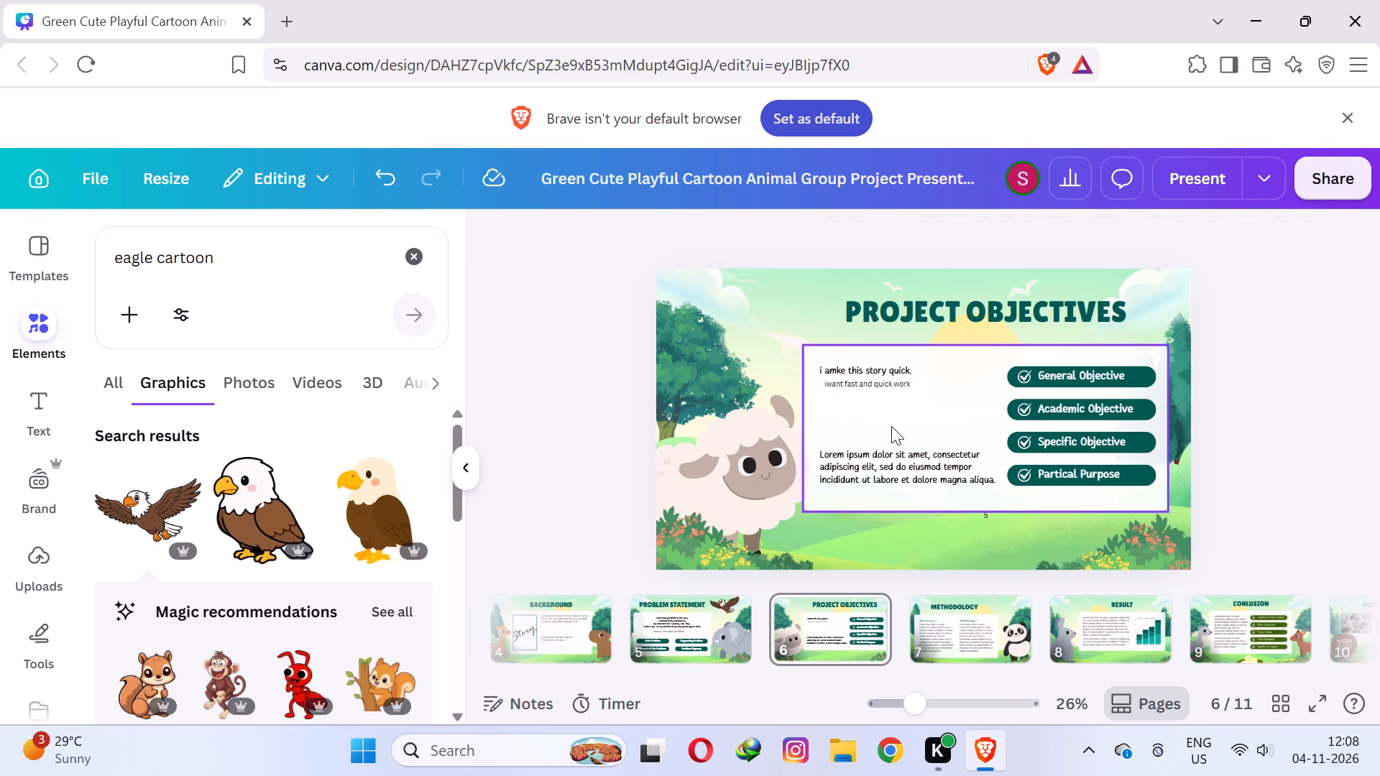
Add a text line reading "iii learn well" and place it directly below the "iwant fast and quick work" line.
{"action": "key", "text": "t"}
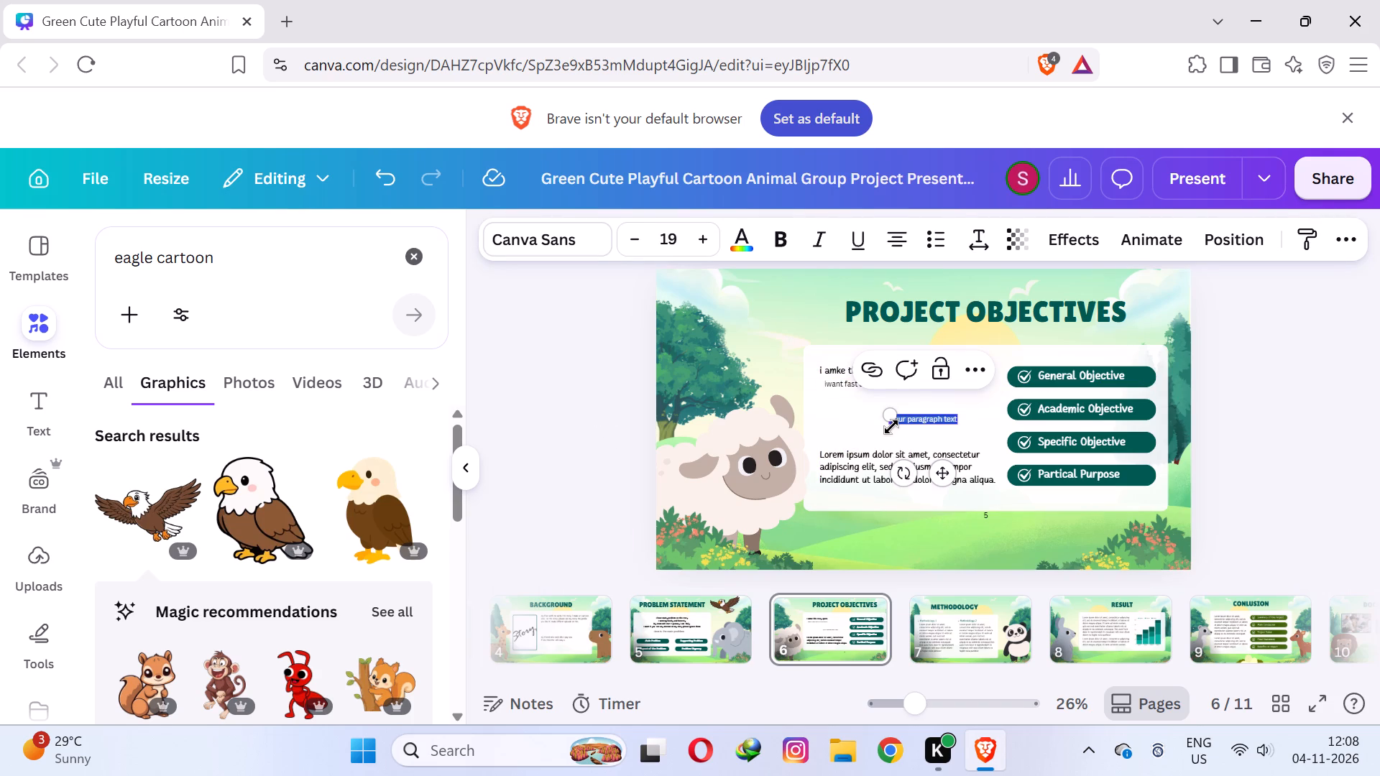
{"action": "type", "text": "io"}
{"action": "key", "text": "BackSpace"}
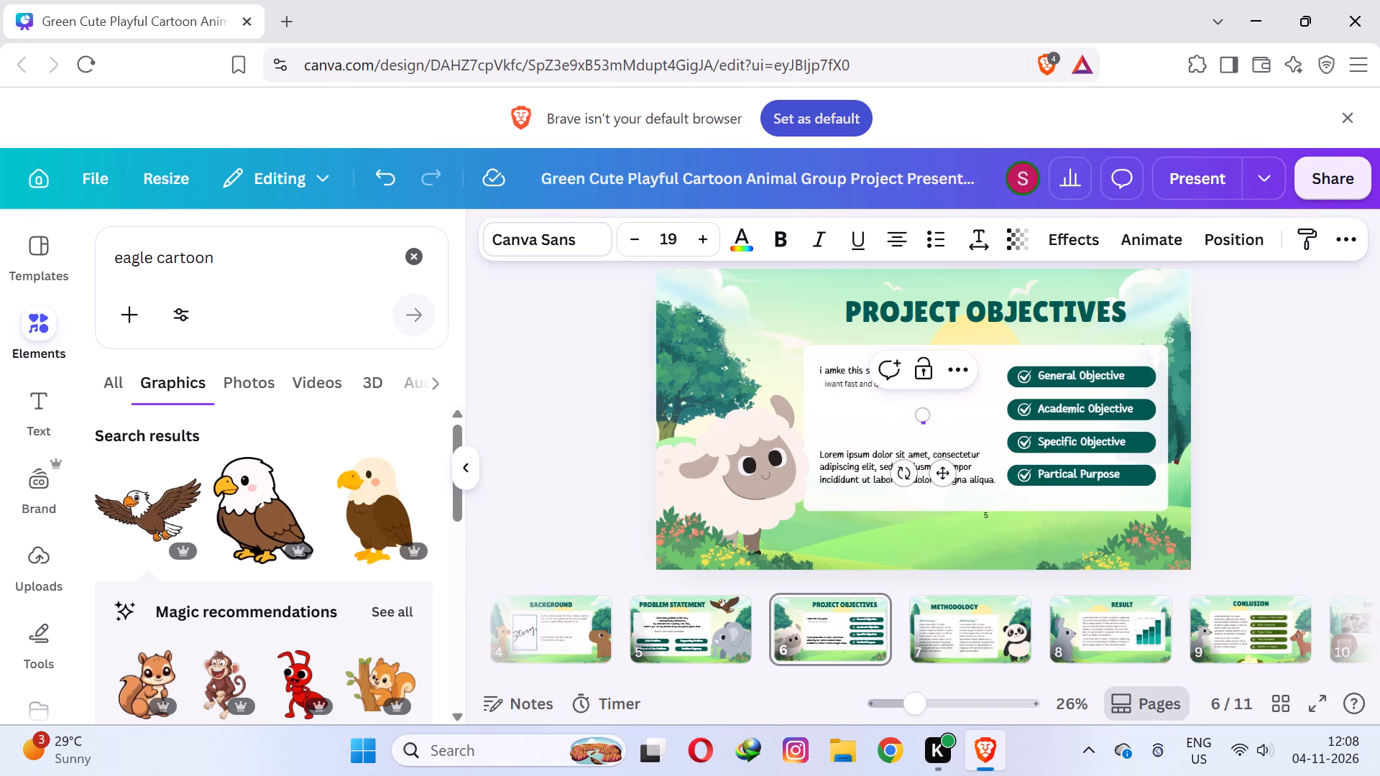
{"action": "type", "text": "io"}
{"action": "key", "text": "BackSpace"}
{"action": "type", "text": "i learn"}
{"action": "key", "text": "space"}
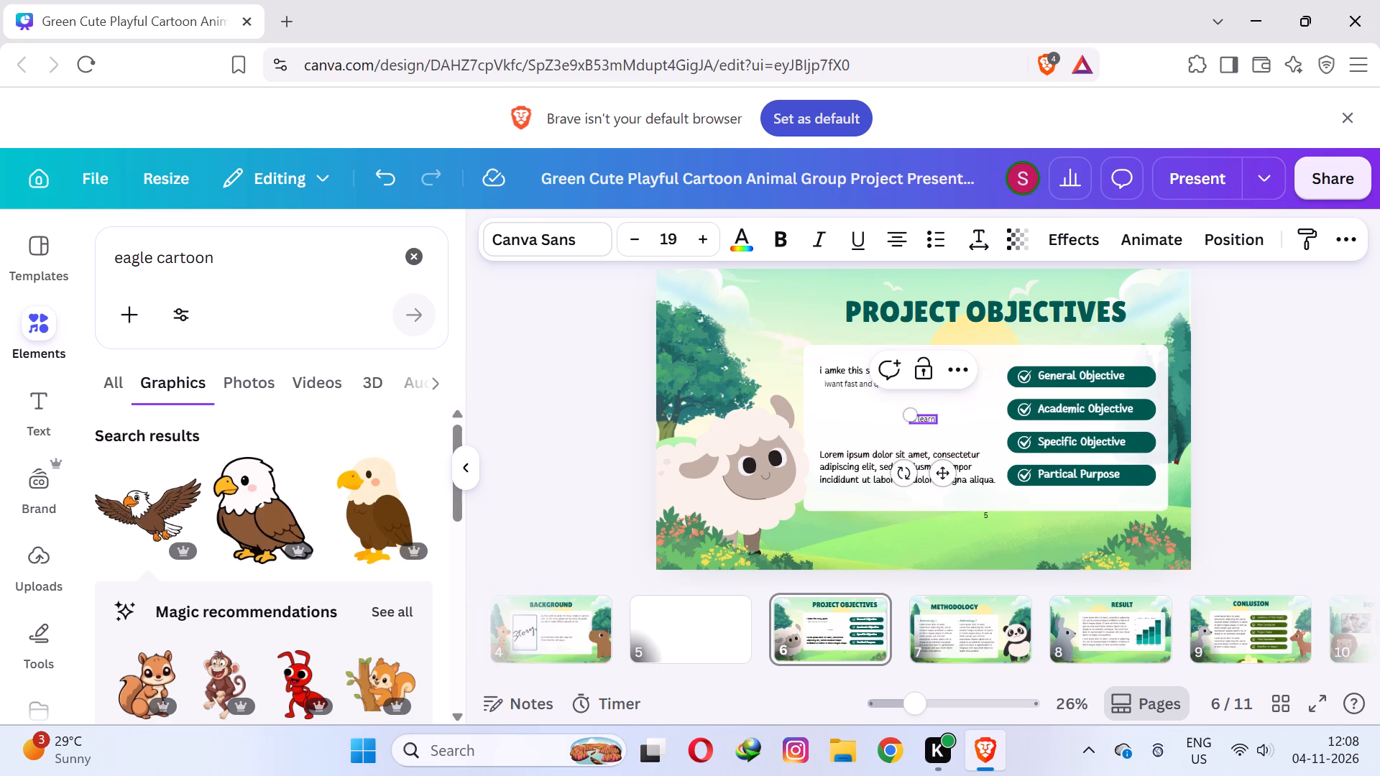
{"action": "type", "text": "well"}
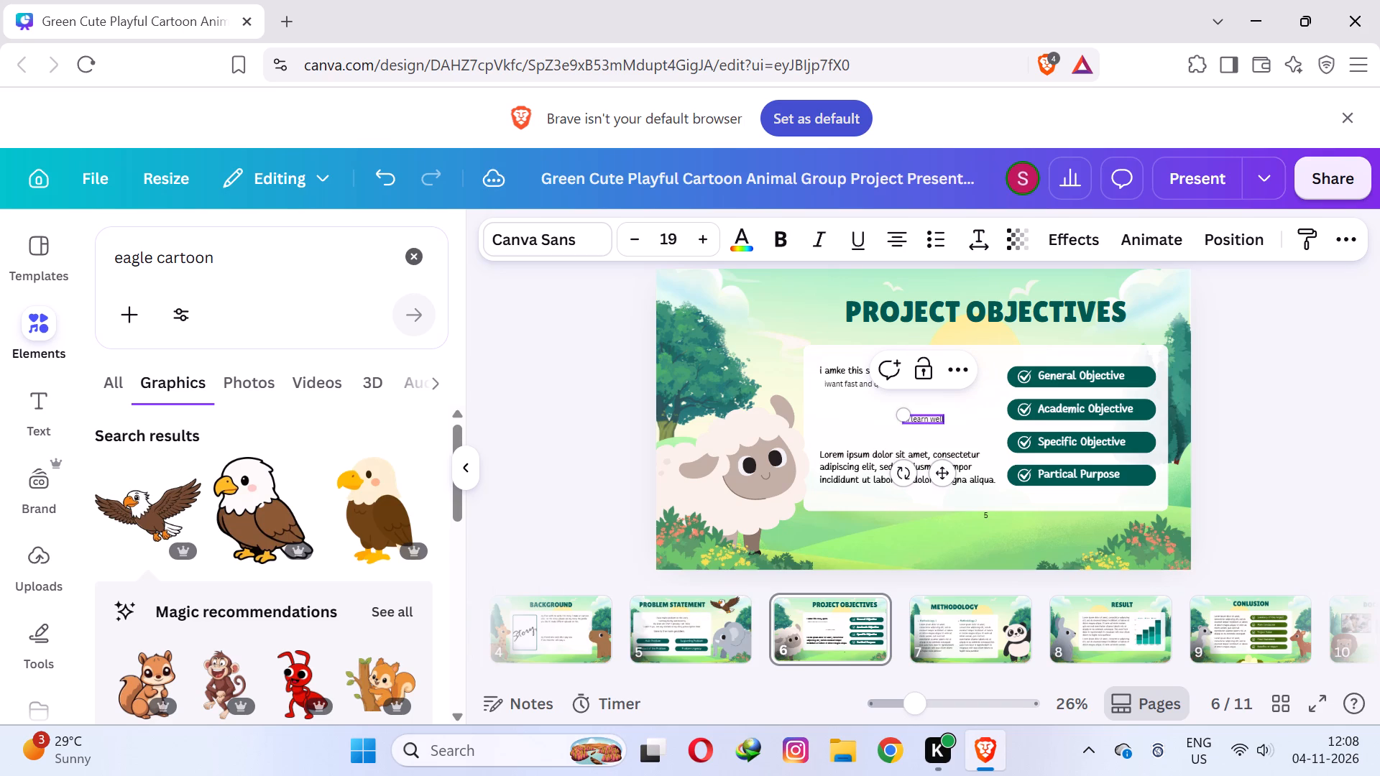
{"action": "key", "text": "space"}
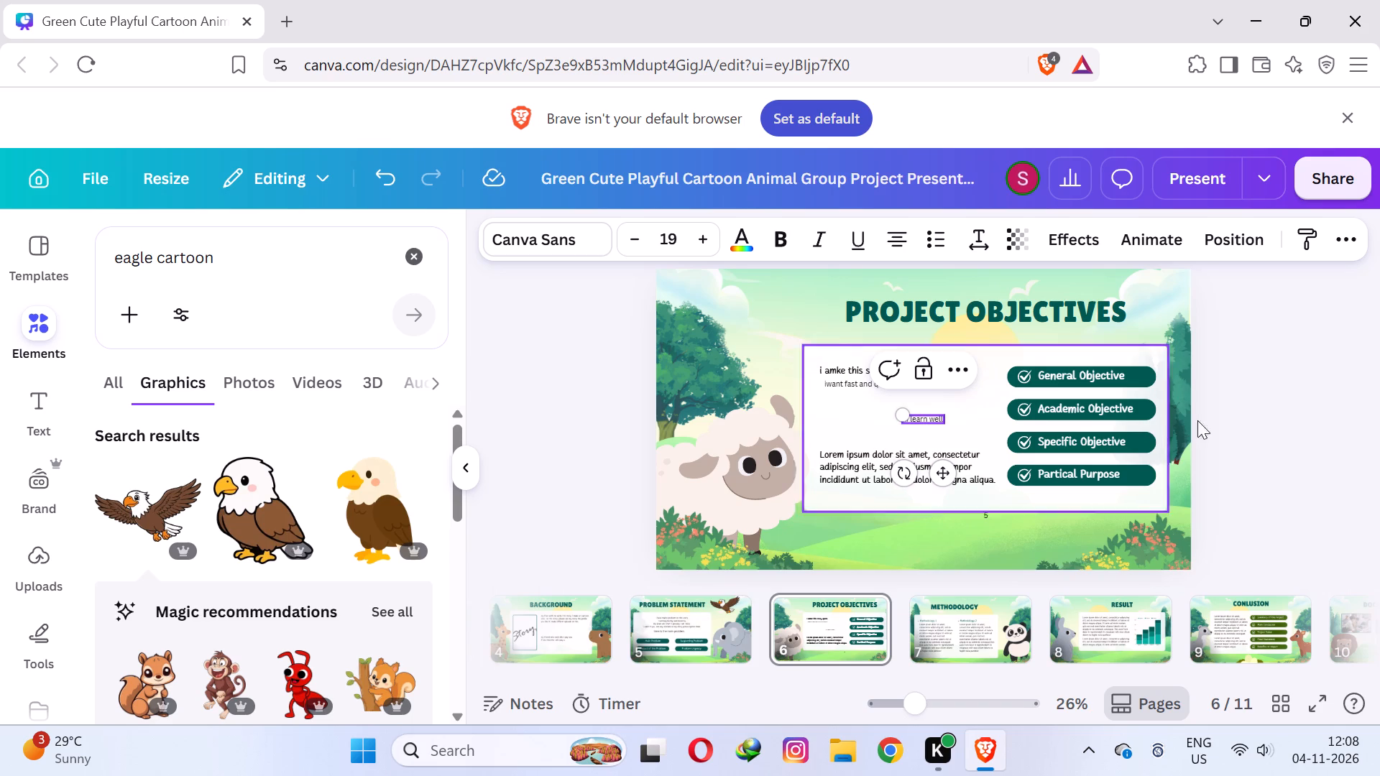
{"action": "left_click", "coordinate": [1356, 422]}
{"action": "left_click_drag", "start_coordinate": [931, 420], "coordinate": [866, 420]}
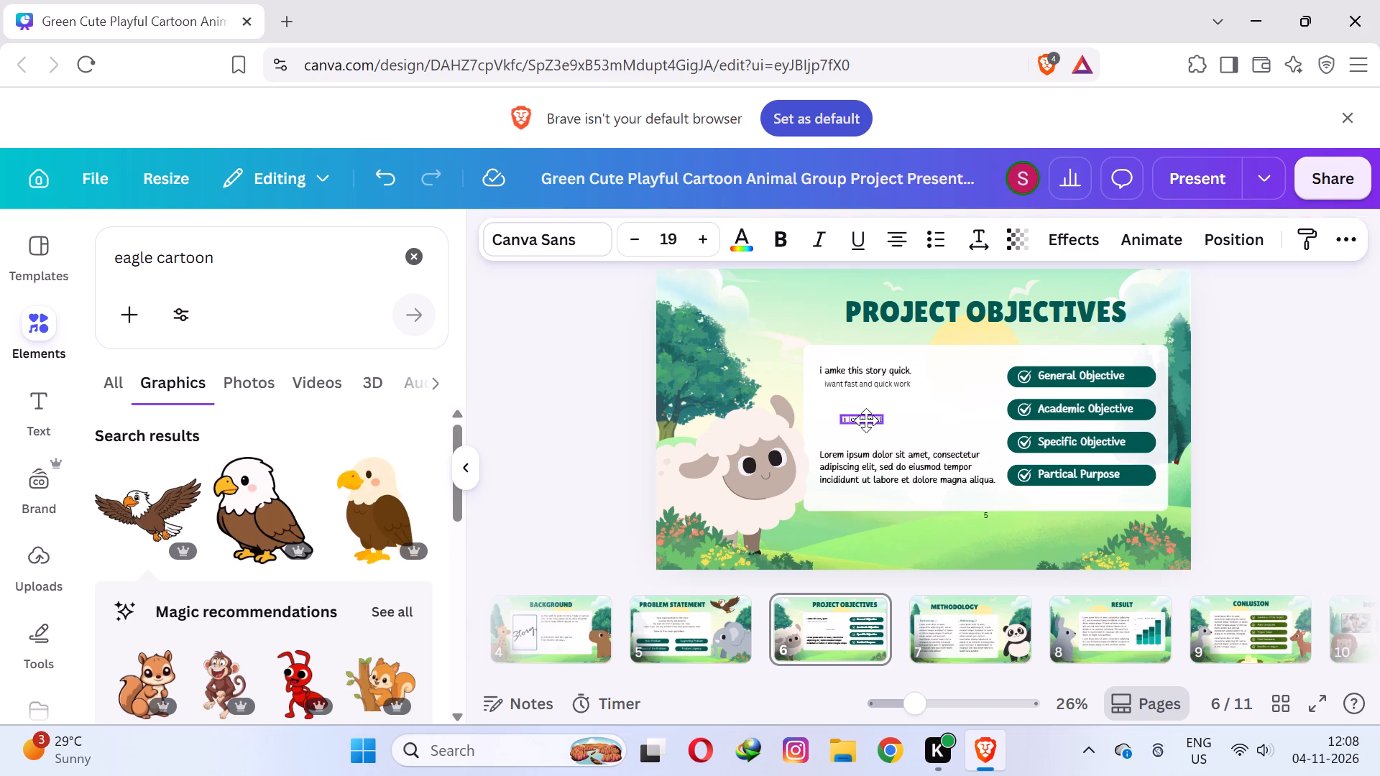
{"action": "left_click_drag", "start_coordinate": [866, 420], "coordinate": [859, 402]}
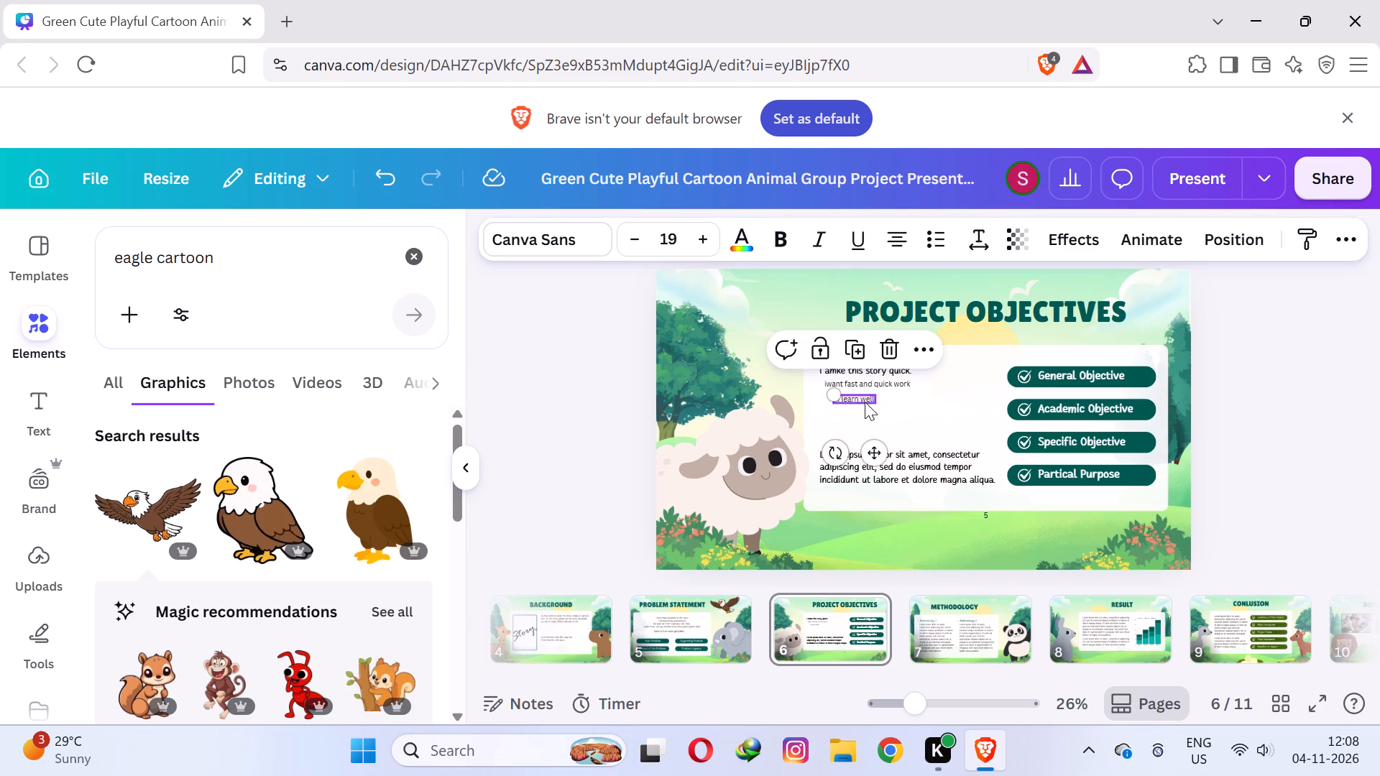
{"action": "left_click", "coordinate": [1365, 414]}
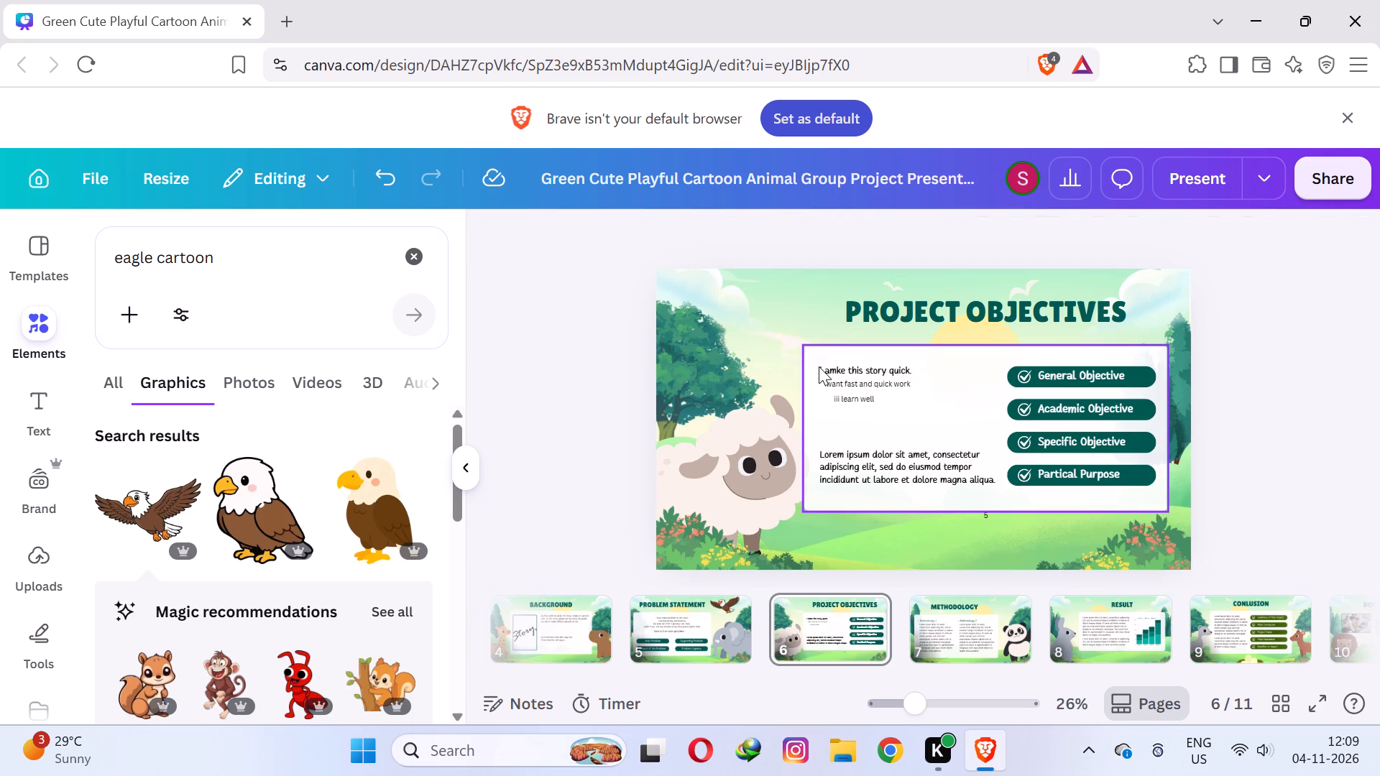
Increase the font size of the "iwant fast and quick work" line to 25.
{"action": "left_click", "coordinate": [813, 364]}
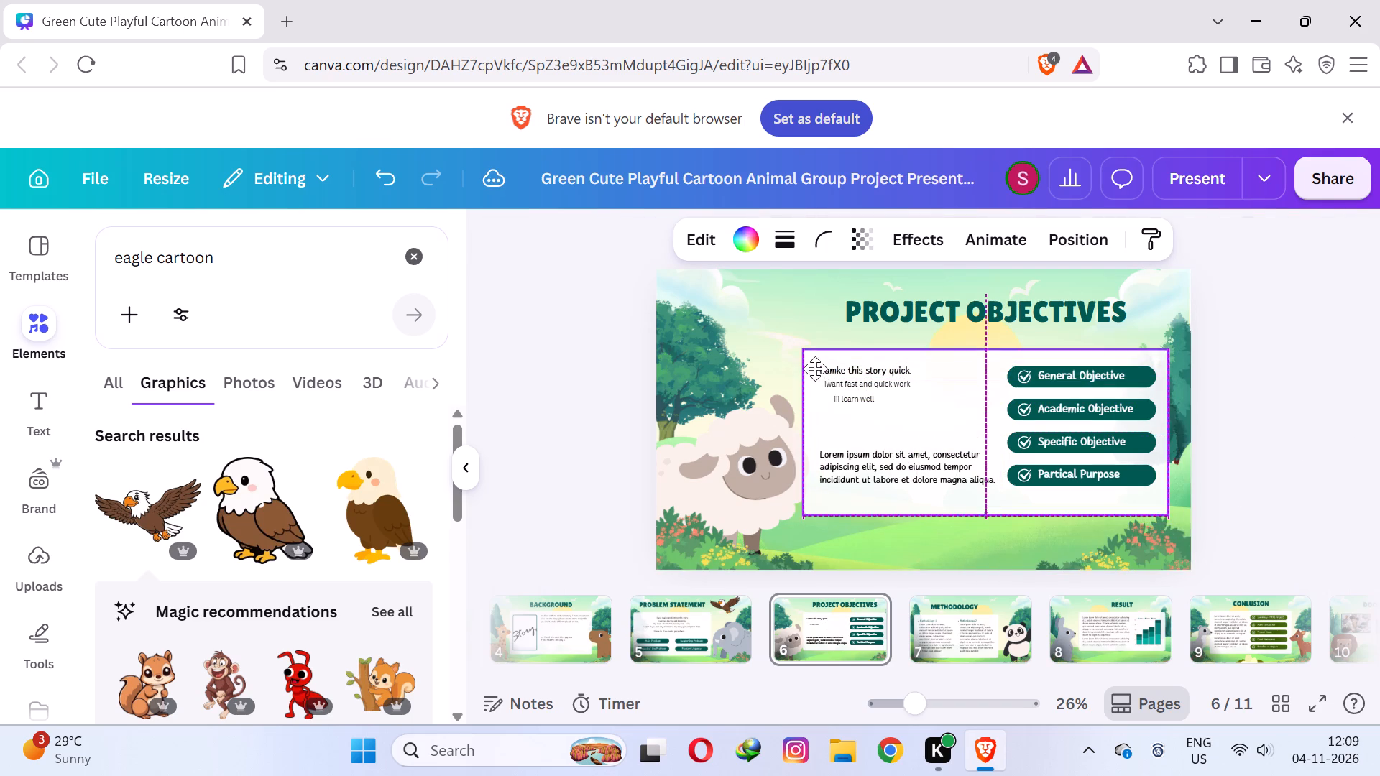
{"action": "left_click", "coordinate": [854, 380]}
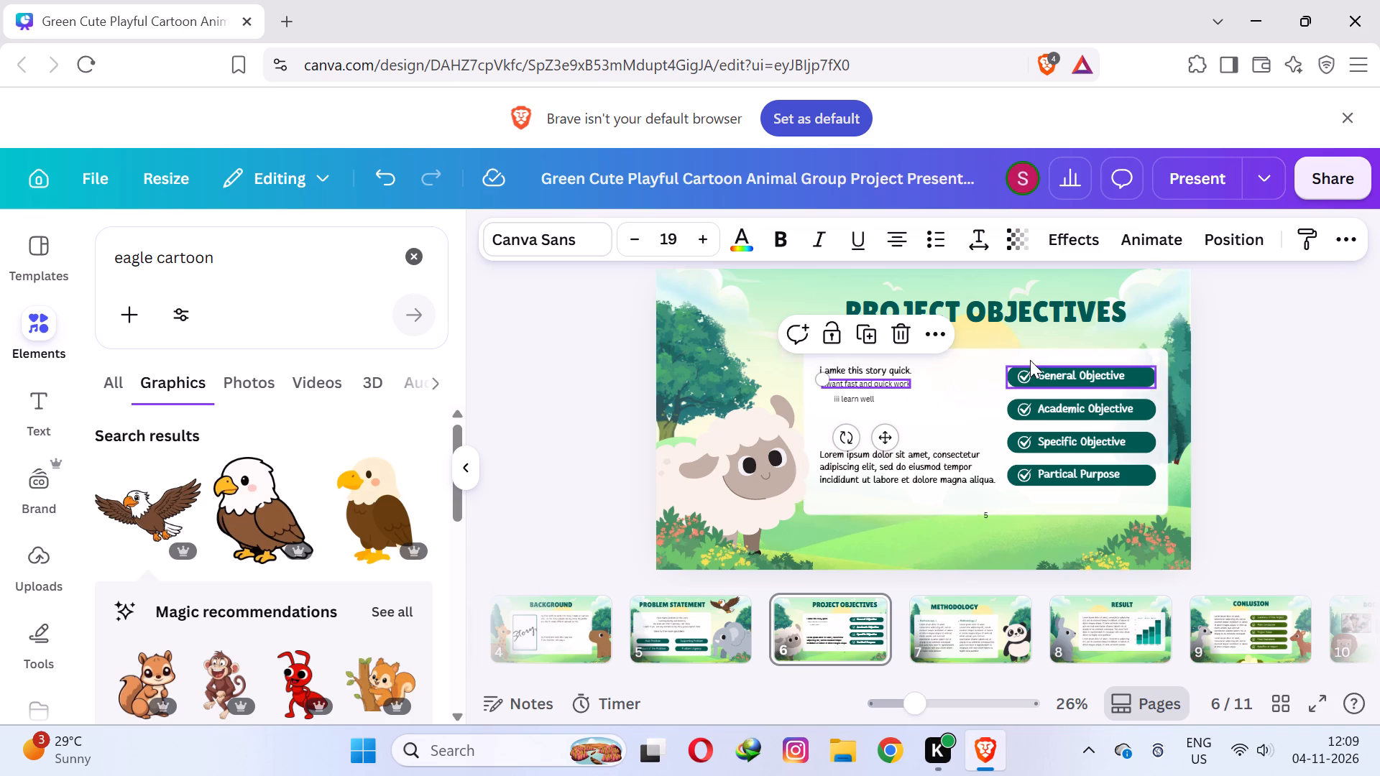
{"action": "left_click", "coordinate": [951, 382]}
{"action": "left_click", "coordinate": [860, 374]}
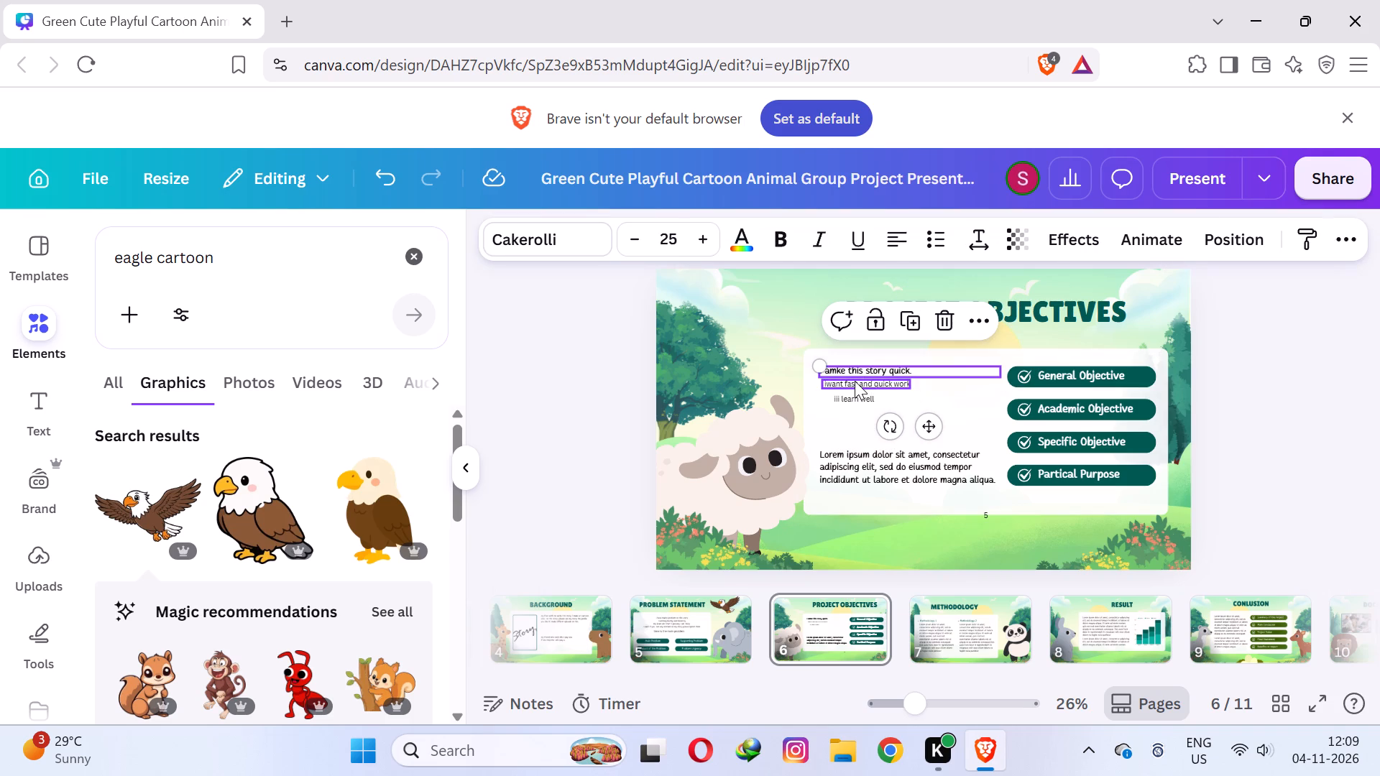
{"action": "left_click", "coordinate": [856, 382]}
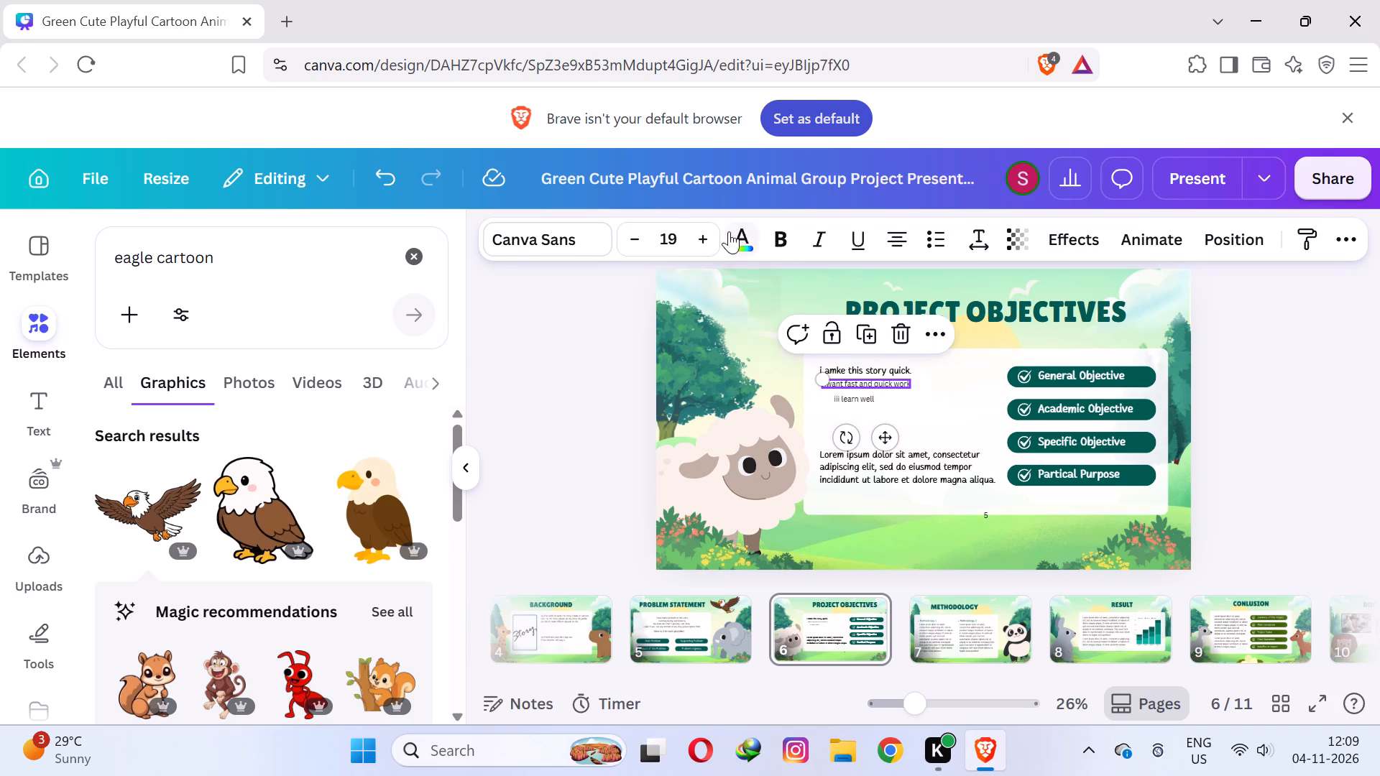
{"action": "triple_click", "coordinate": [712, 240]}
{"action": "double_click", "coordinate": [712, 240]}
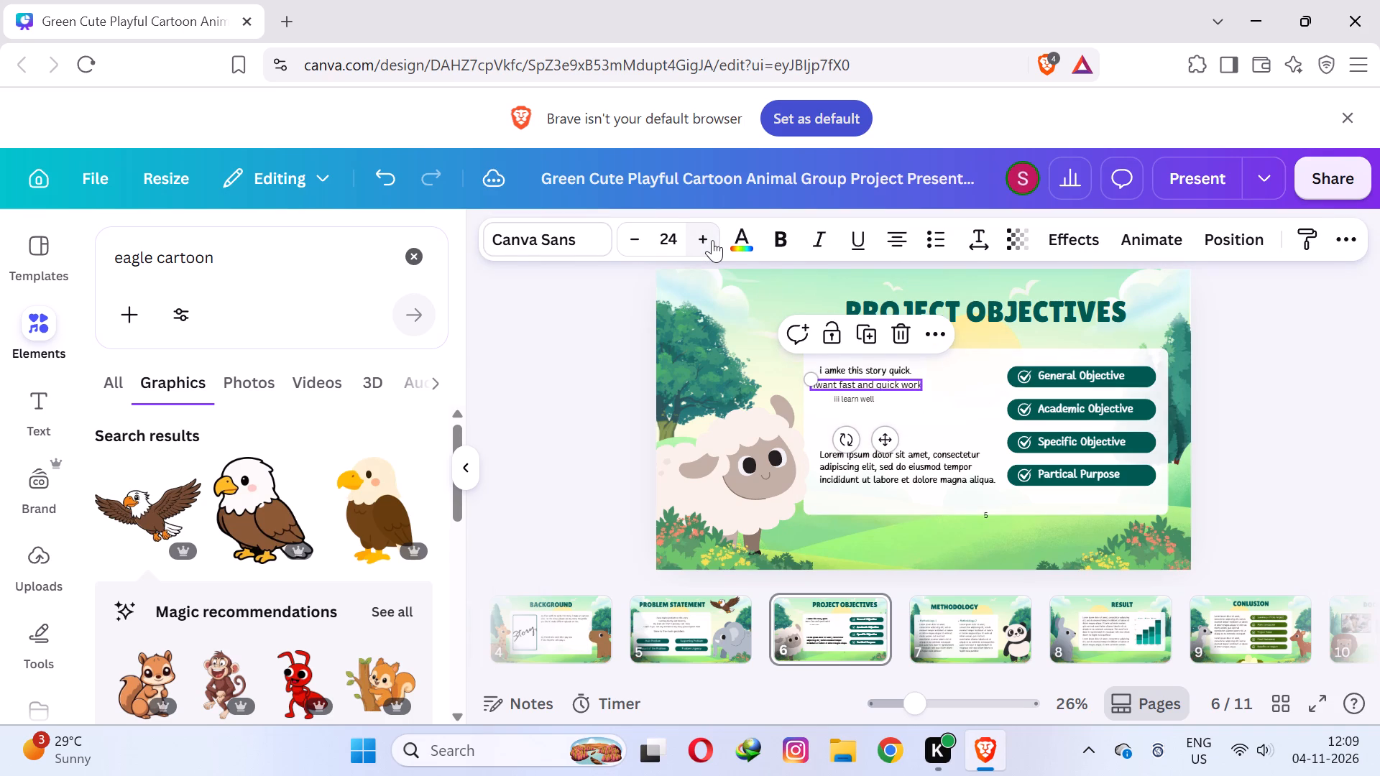
{"action": "left_click", "coordinate": [712, 240]}
Set the font size of the "iii learn well" line to 25.
{"action": "left_click", "coordinate": [847, 406]}
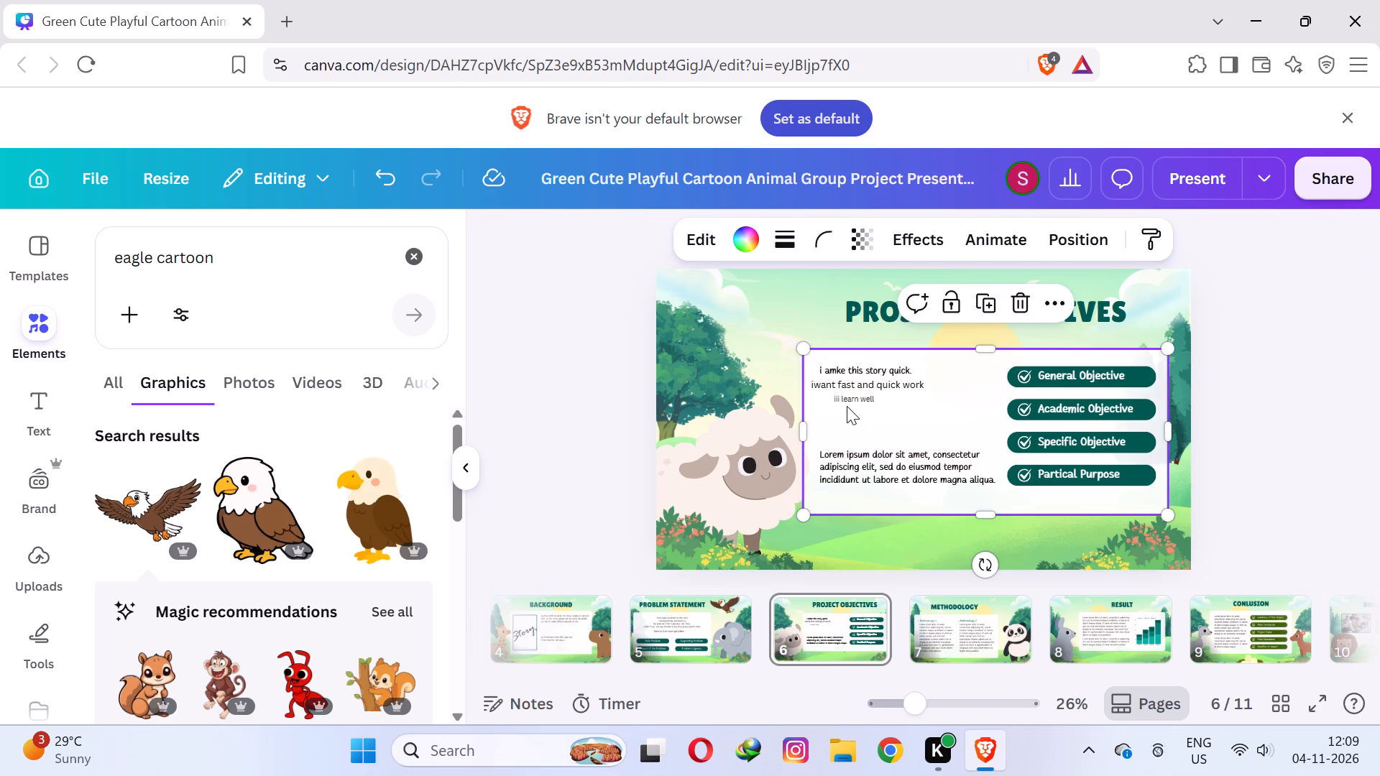
{"action": "left_click", "coordinate": [847, 401]}
{"action": "triple_click", "coordinate": [691, 254]}
{"action": "triple_click", "coordinate": [691, 254]}
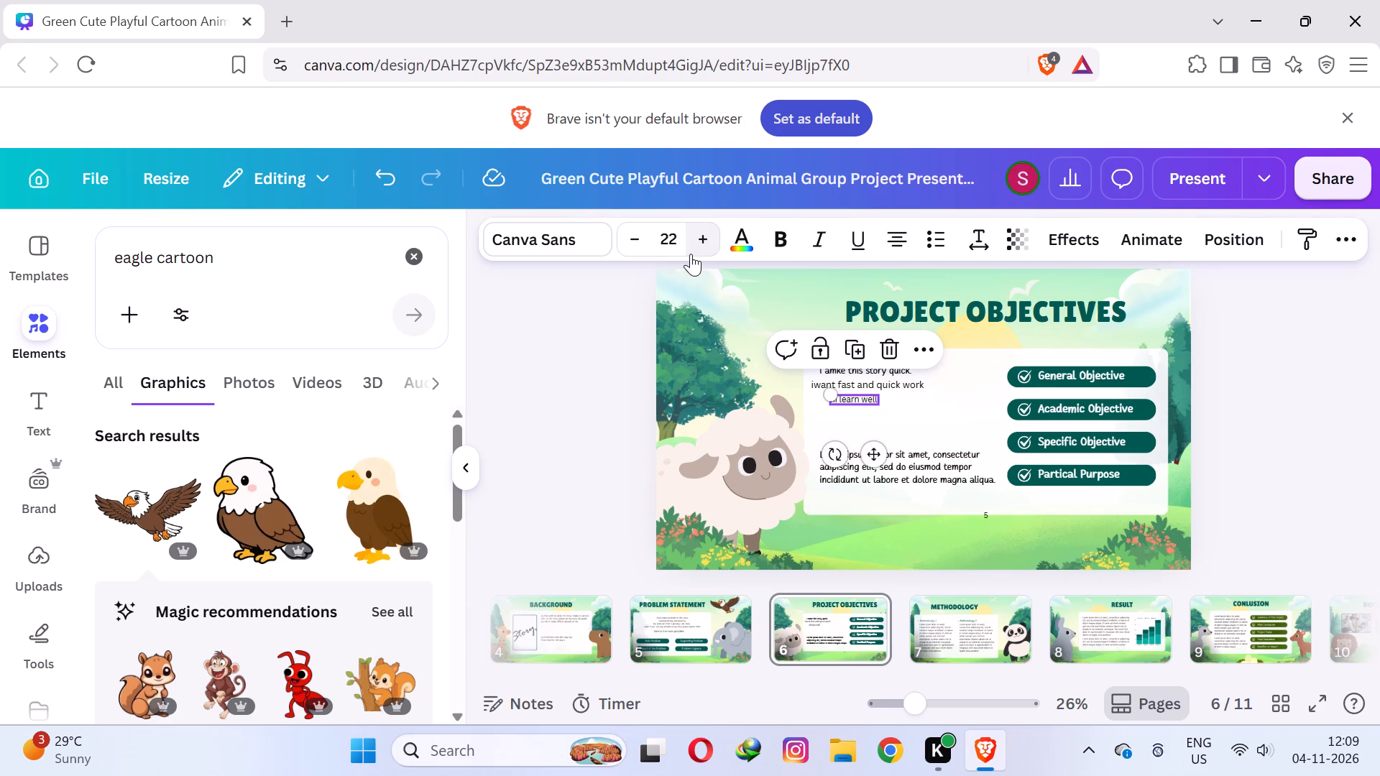
{"action": "left_click", "coordinate": [691, 254]}
{"action": "left_click", "coordinate": [637, 244]}
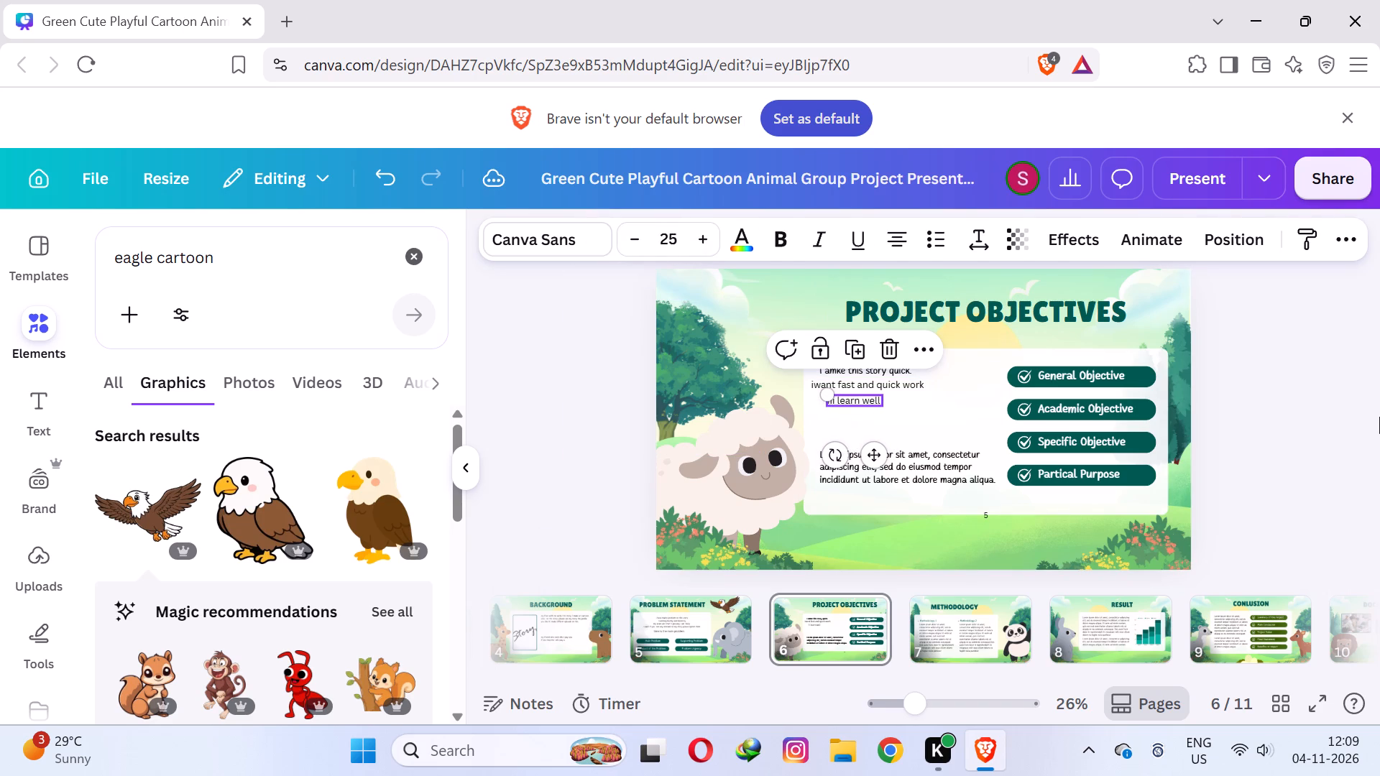
{"action": "left_click", "coordinate": [1379, 417]}
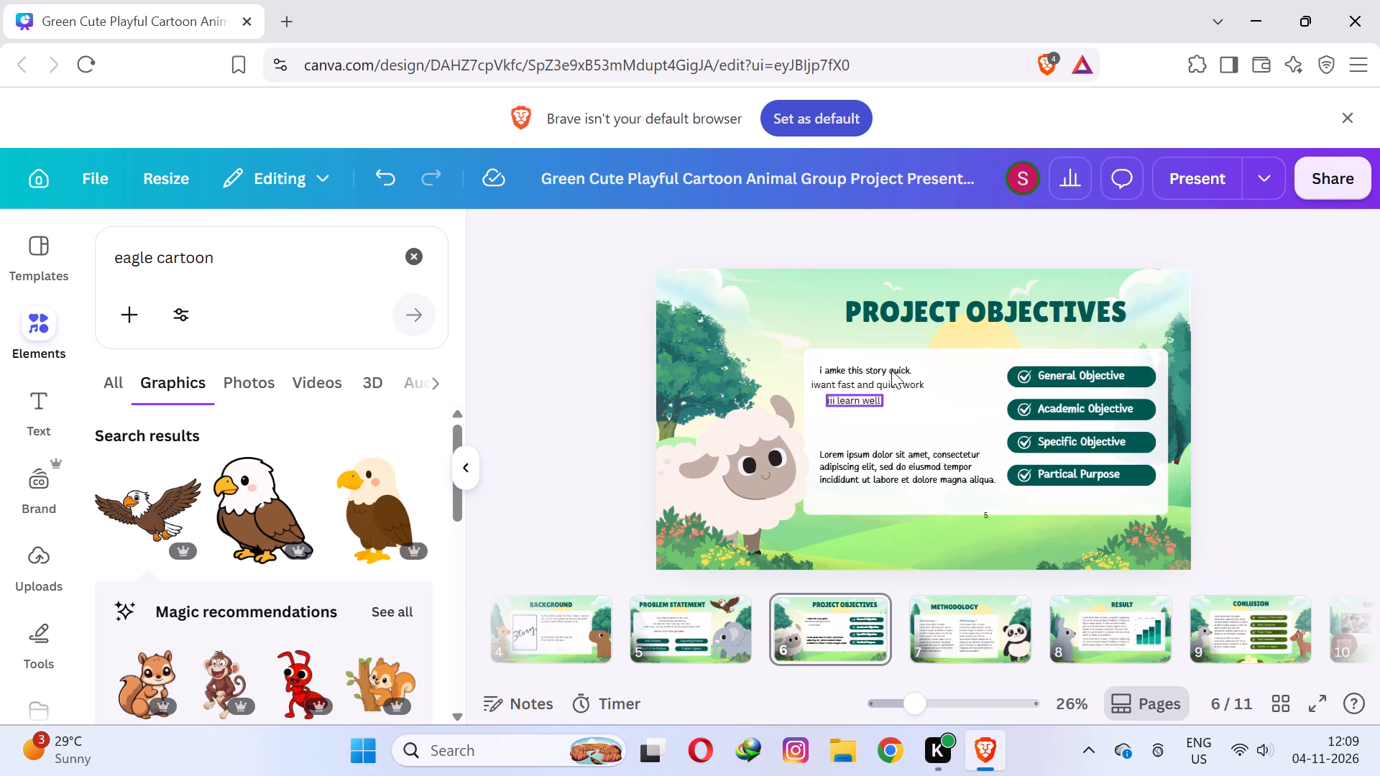
Apply the Burst text animation to the "PROJECT OBJECTIVES" title on slide 6.
{"action": "left_click", "coordinate": [905, 318]}
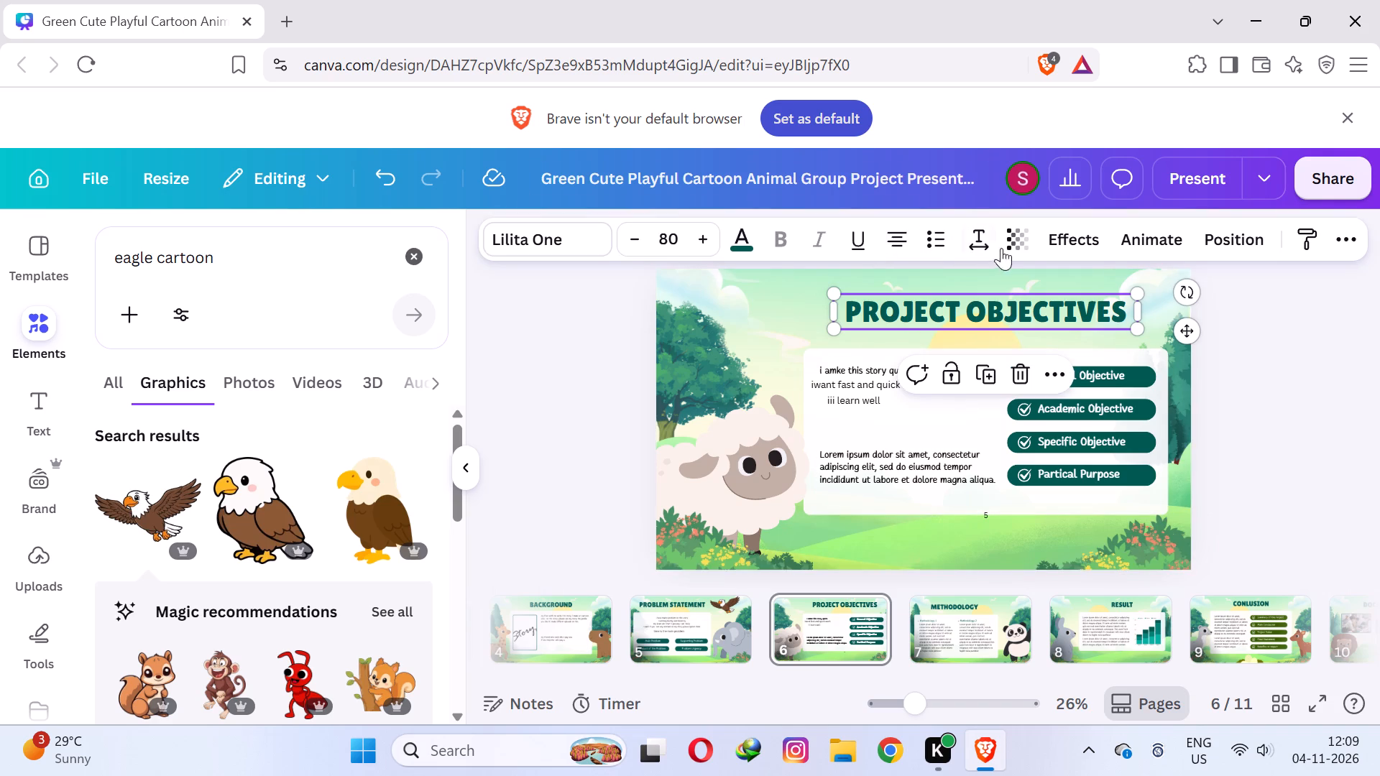
{"action": "left_click", "coordinate": [1133, 246]}
{"action": "scroll", "coordinate": [249, 429], "scroll_direction": "down", "scroll_amount": 3}
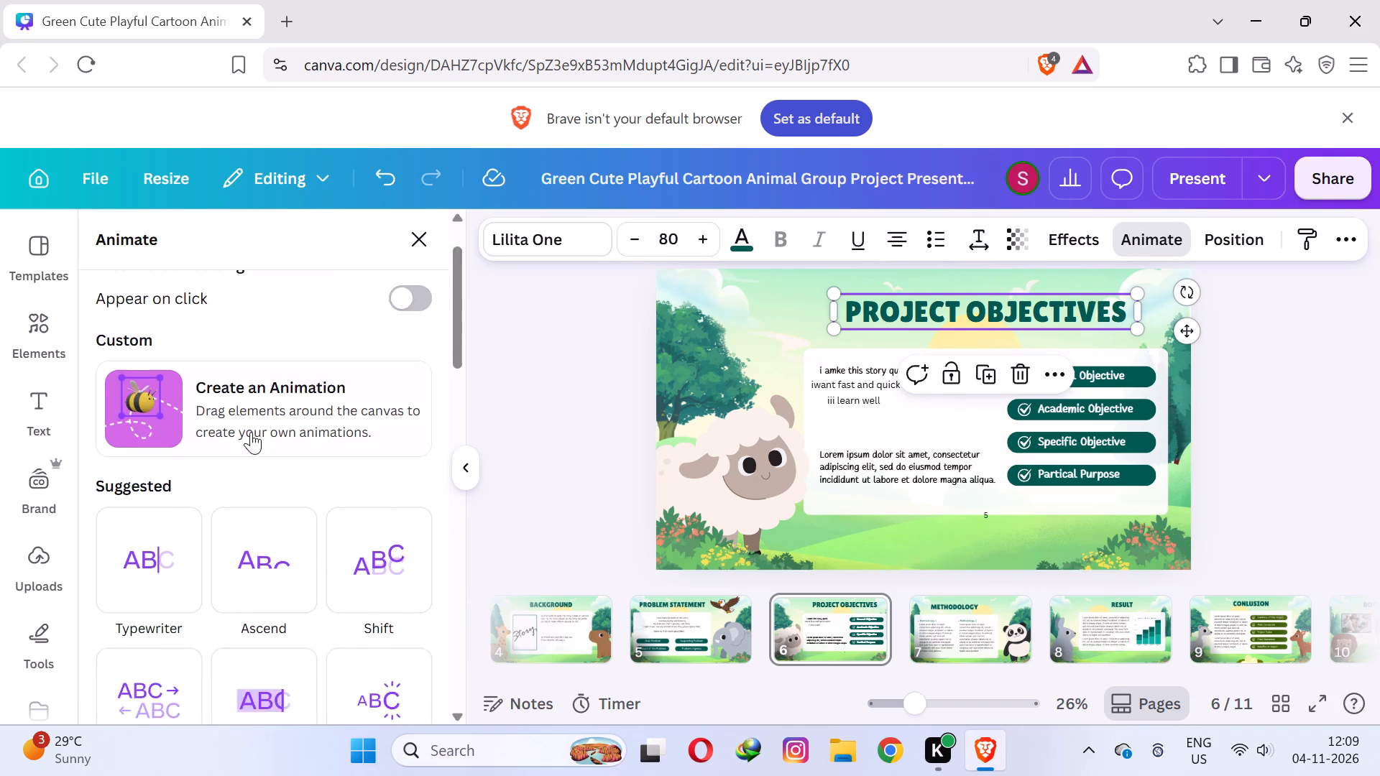
{"action": "left_click", "coordinate": [377, 476]}
Apply the Breathe animation to the sheep graphic.
{"action": "left_click", "coordinate": [740, 496]}
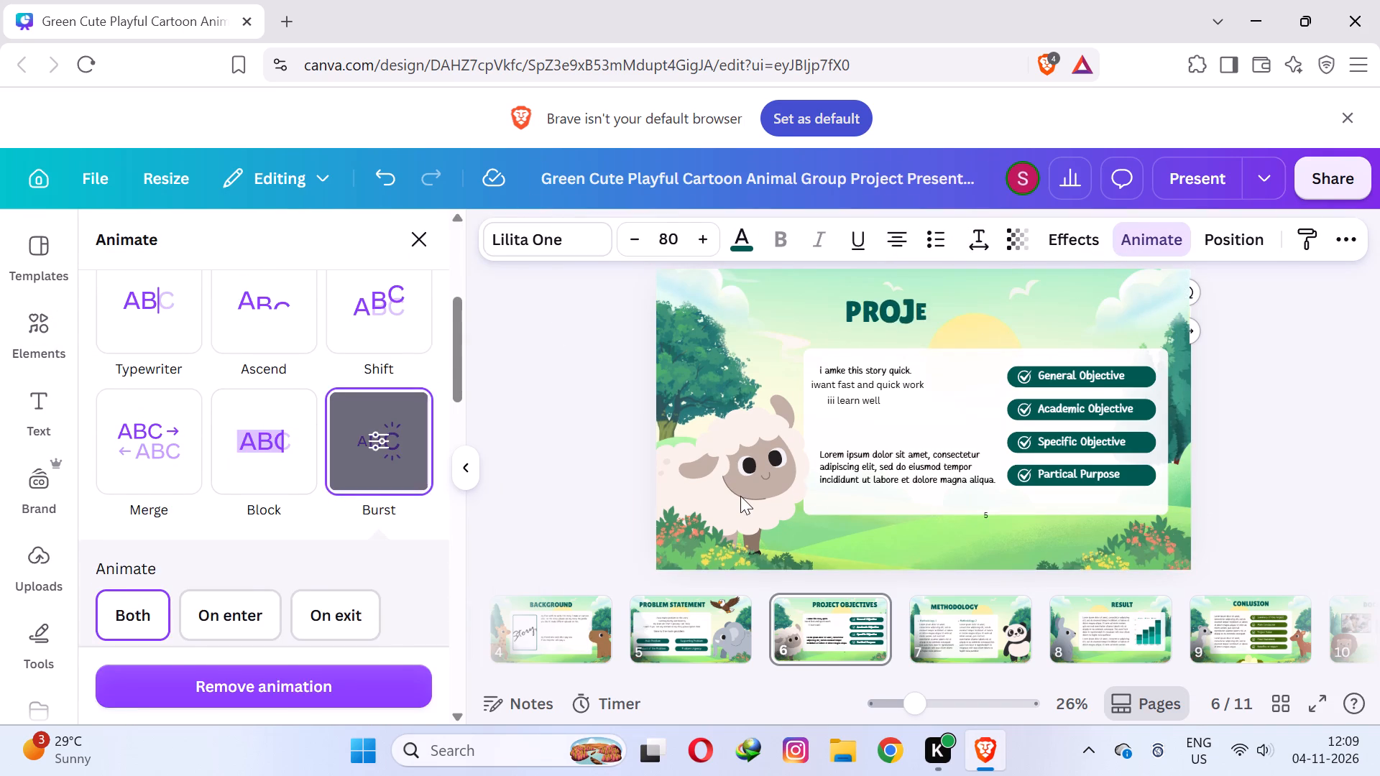
{"action": "left_click", "coordinate": [1090, 236]}
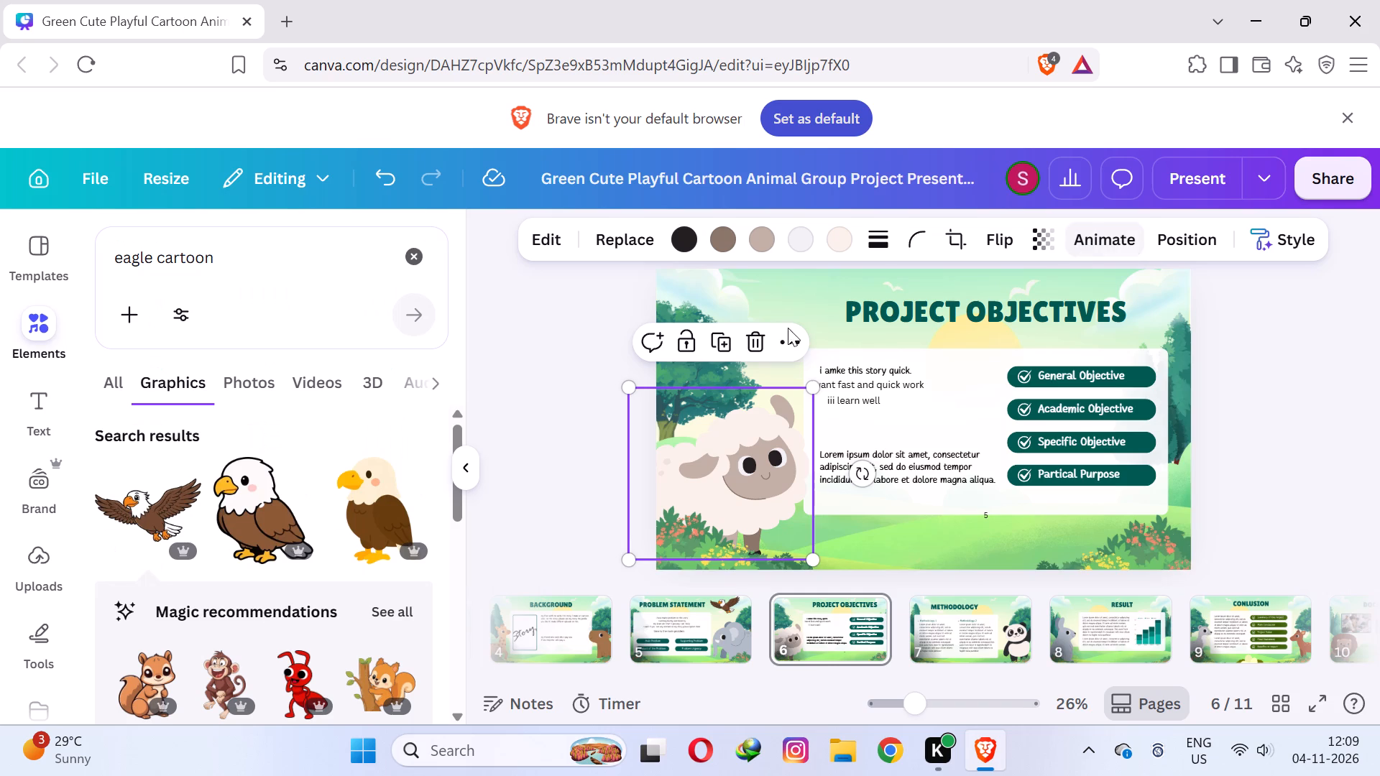
{"action": "left_click", "coordinate": [1079, 240]}
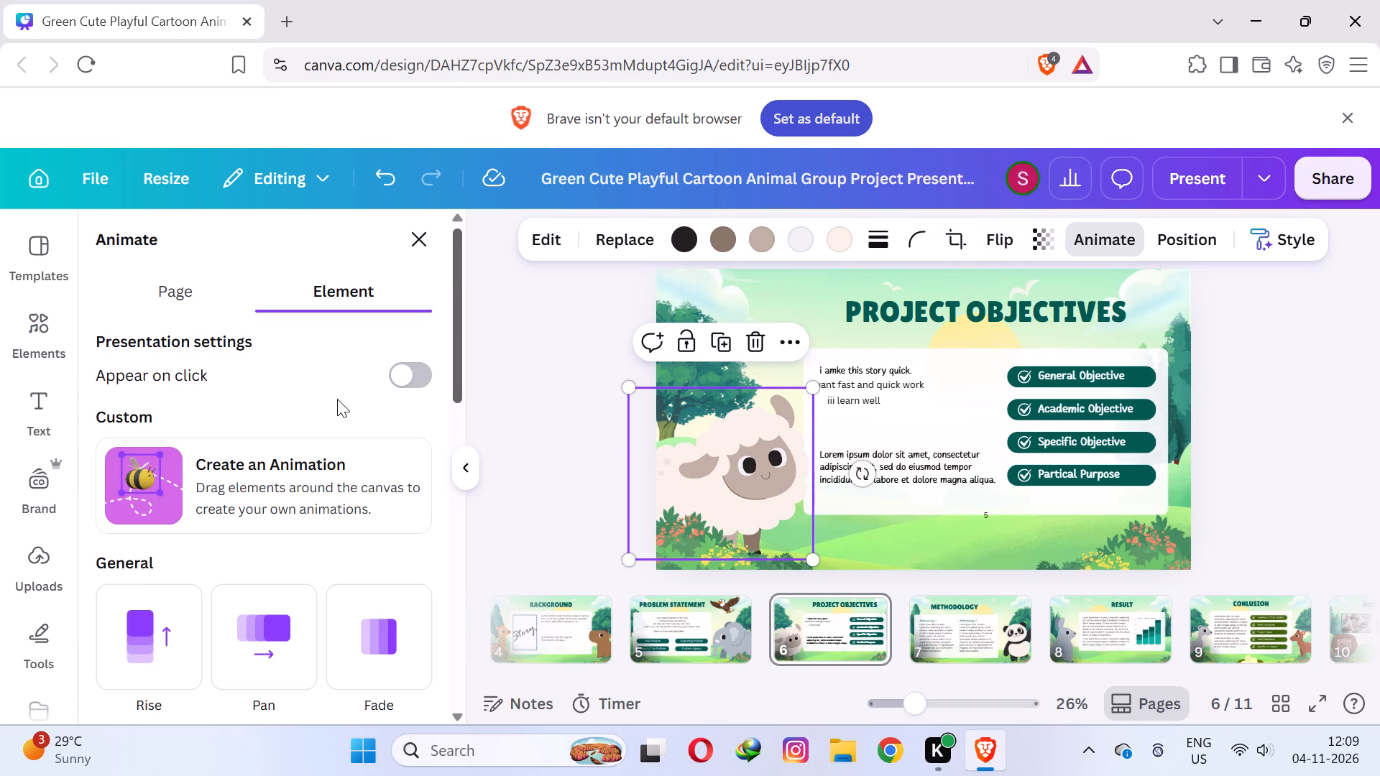
{"action": "scroll", "coordinate": [255, 444], "scroll_direction": "down", "scroll_amount": 5}
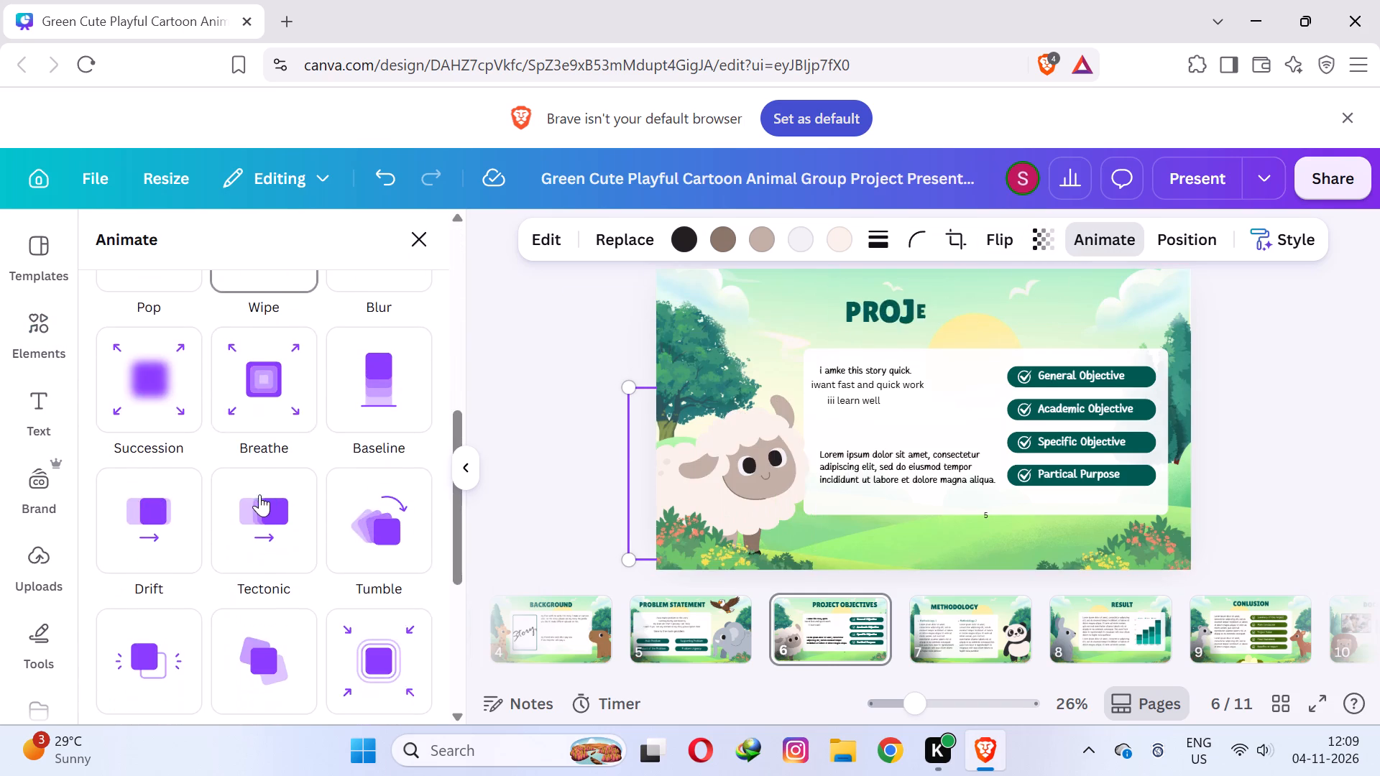
{"action": "left_click", "coordinate": [267, 400]}
{"action": "left_click", "coordinate": [1379, 336]}
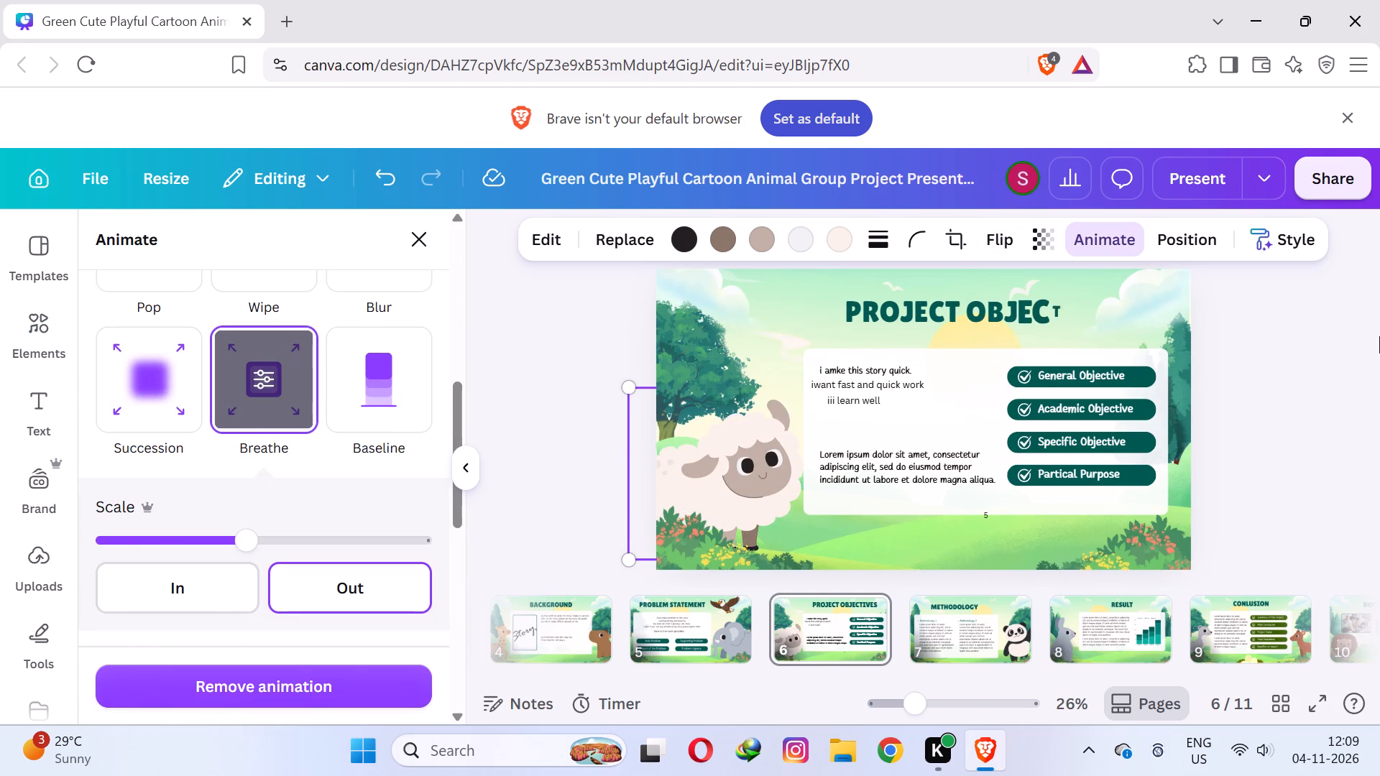
{"action": "left_click", "coordinate": [1357, 357]}
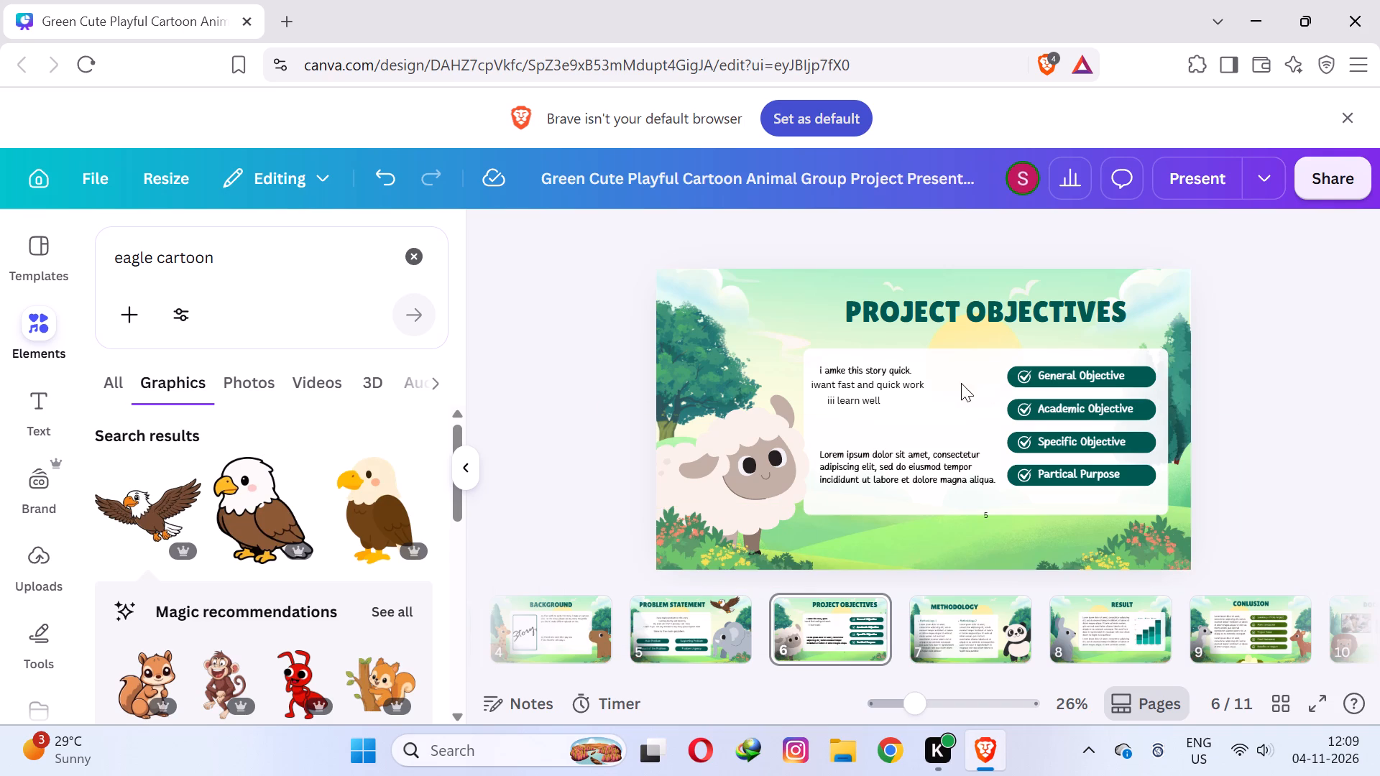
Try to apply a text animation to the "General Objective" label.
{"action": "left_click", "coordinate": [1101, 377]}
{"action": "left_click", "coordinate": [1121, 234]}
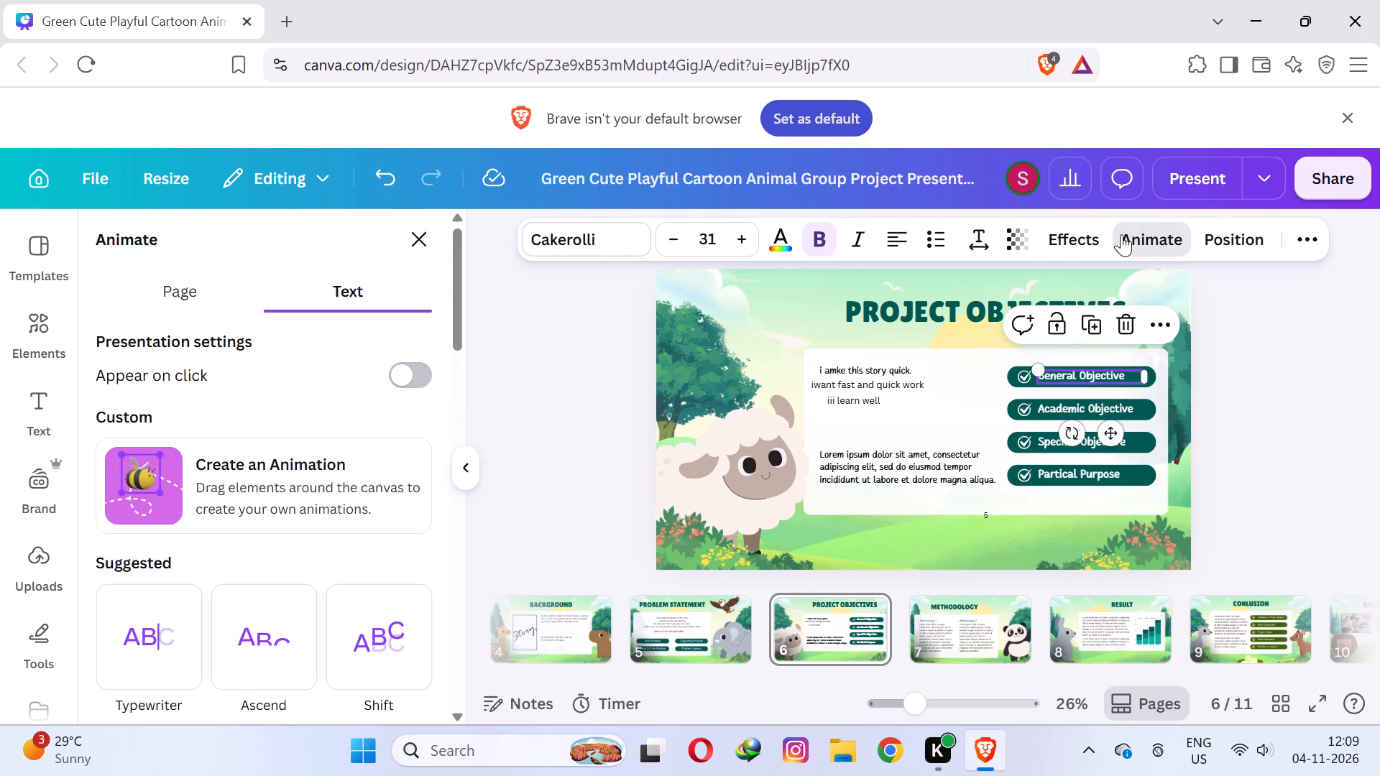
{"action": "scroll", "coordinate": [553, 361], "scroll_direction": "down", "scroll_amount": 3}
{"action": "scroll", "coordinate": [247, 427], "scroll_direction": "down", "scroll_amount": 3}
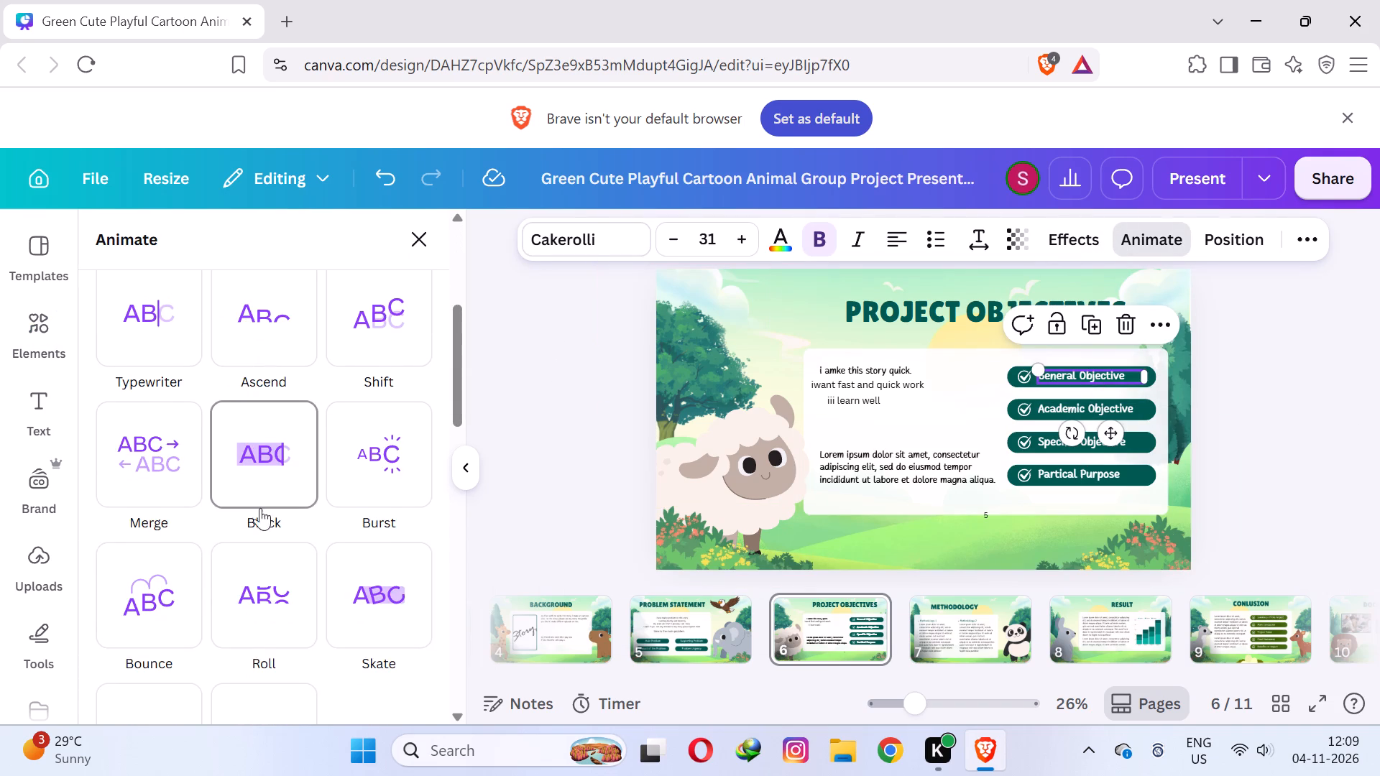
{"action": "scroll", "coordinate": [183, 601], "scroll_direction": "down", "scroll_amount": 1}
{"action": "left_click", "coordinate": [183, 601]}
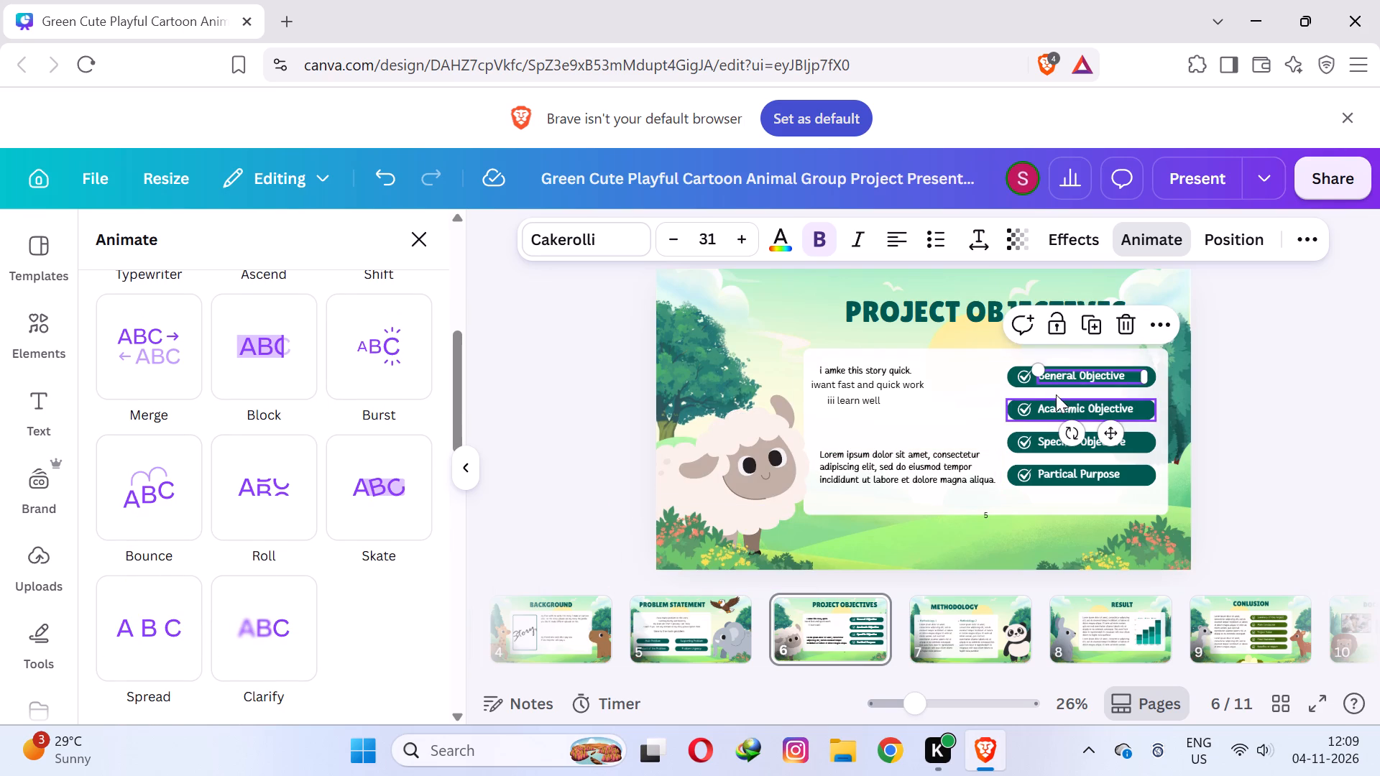
Apply the Bounce text animation to the "Academic Objective" label.
{"action": "left_click", "coordinate": [1053, 405]}
{"action": "left_click", "coordinate": [140, 514]}
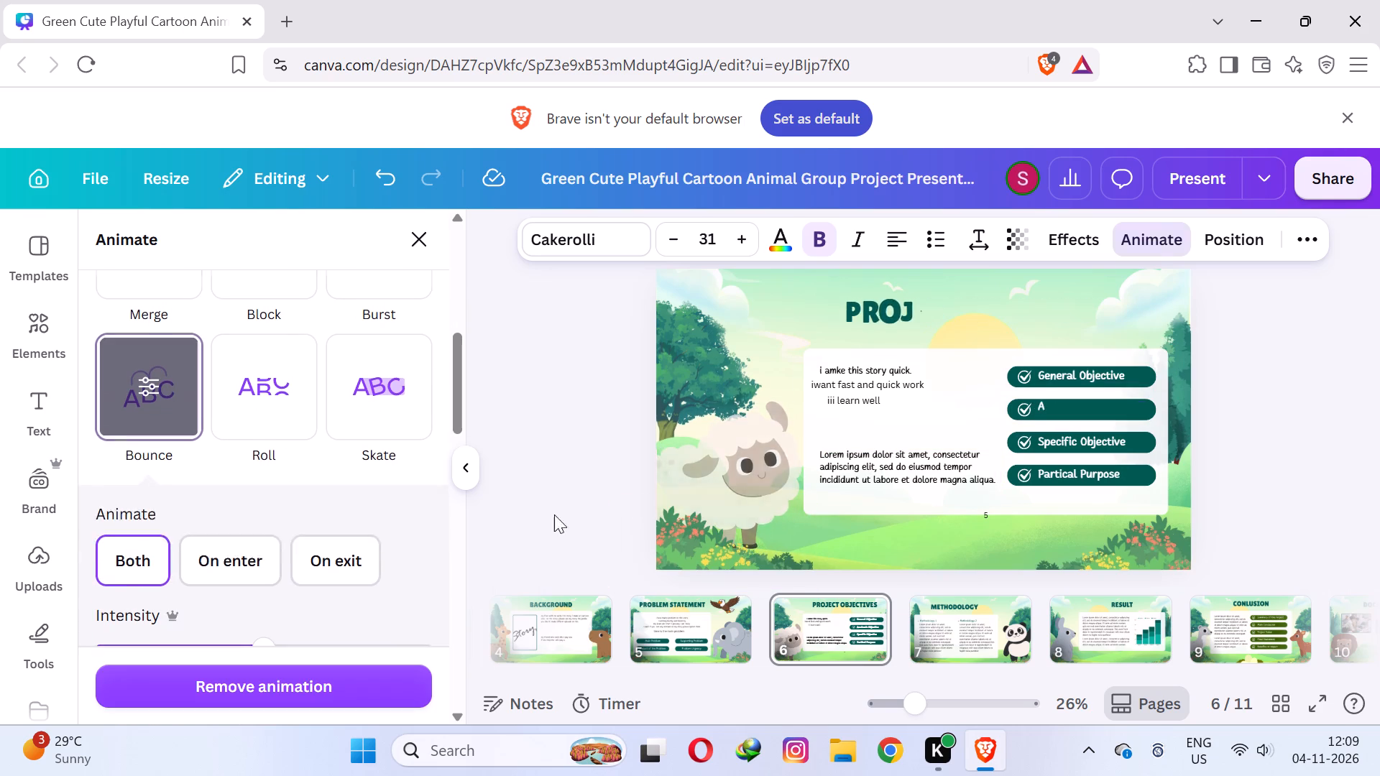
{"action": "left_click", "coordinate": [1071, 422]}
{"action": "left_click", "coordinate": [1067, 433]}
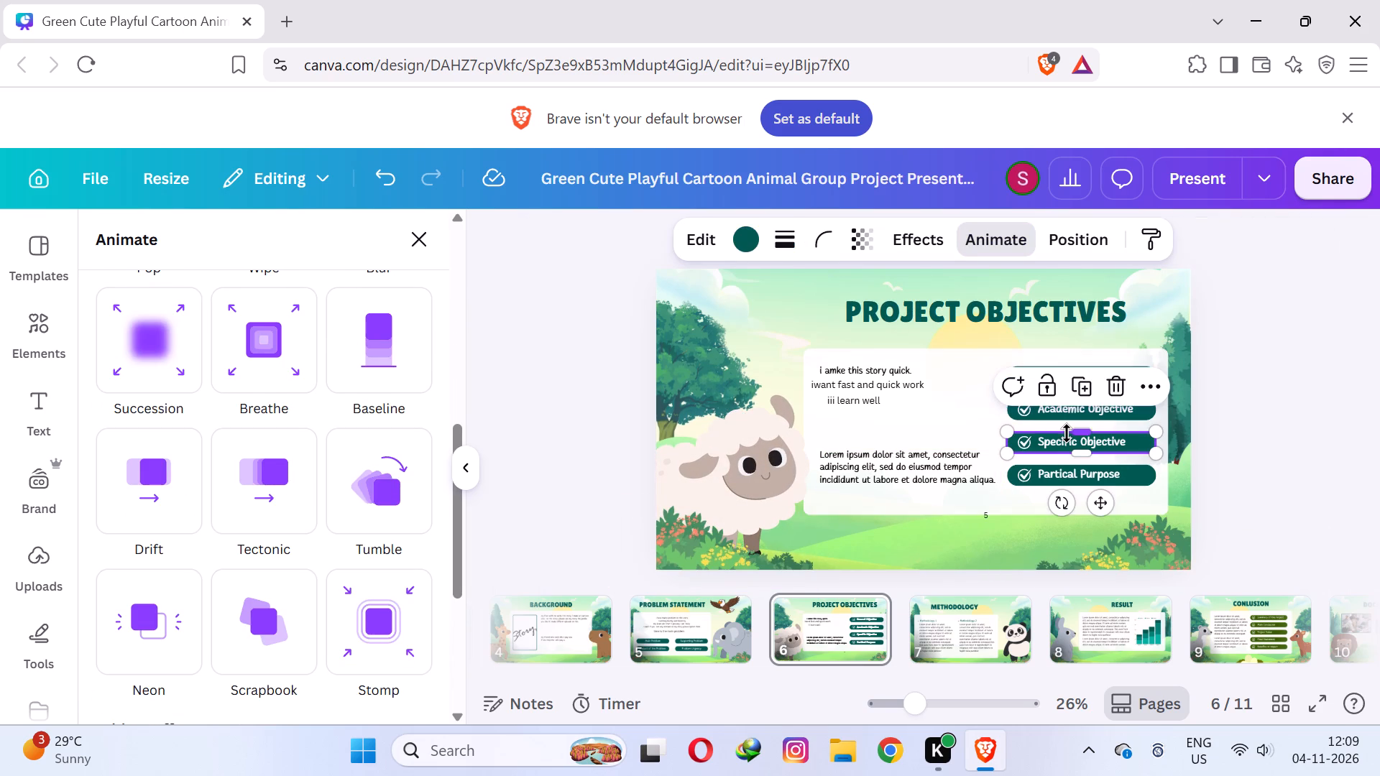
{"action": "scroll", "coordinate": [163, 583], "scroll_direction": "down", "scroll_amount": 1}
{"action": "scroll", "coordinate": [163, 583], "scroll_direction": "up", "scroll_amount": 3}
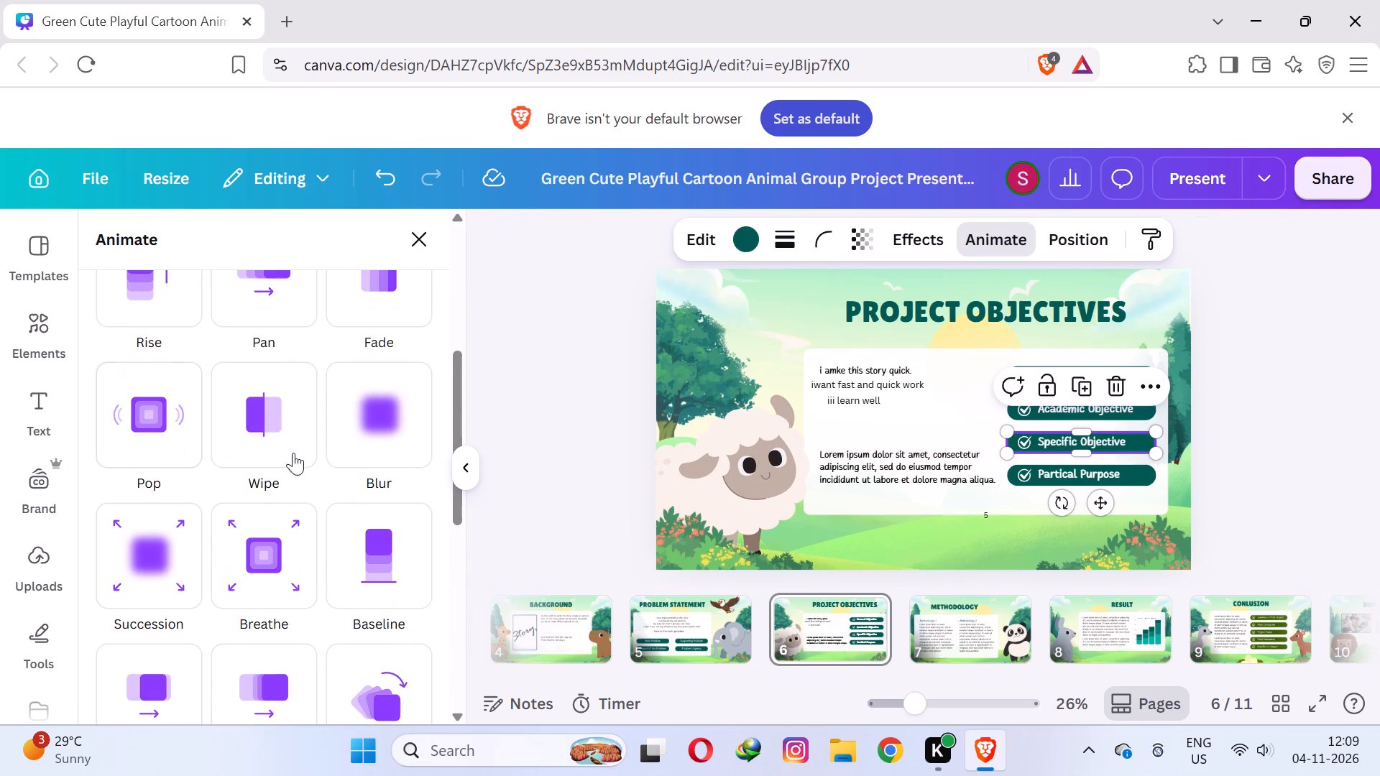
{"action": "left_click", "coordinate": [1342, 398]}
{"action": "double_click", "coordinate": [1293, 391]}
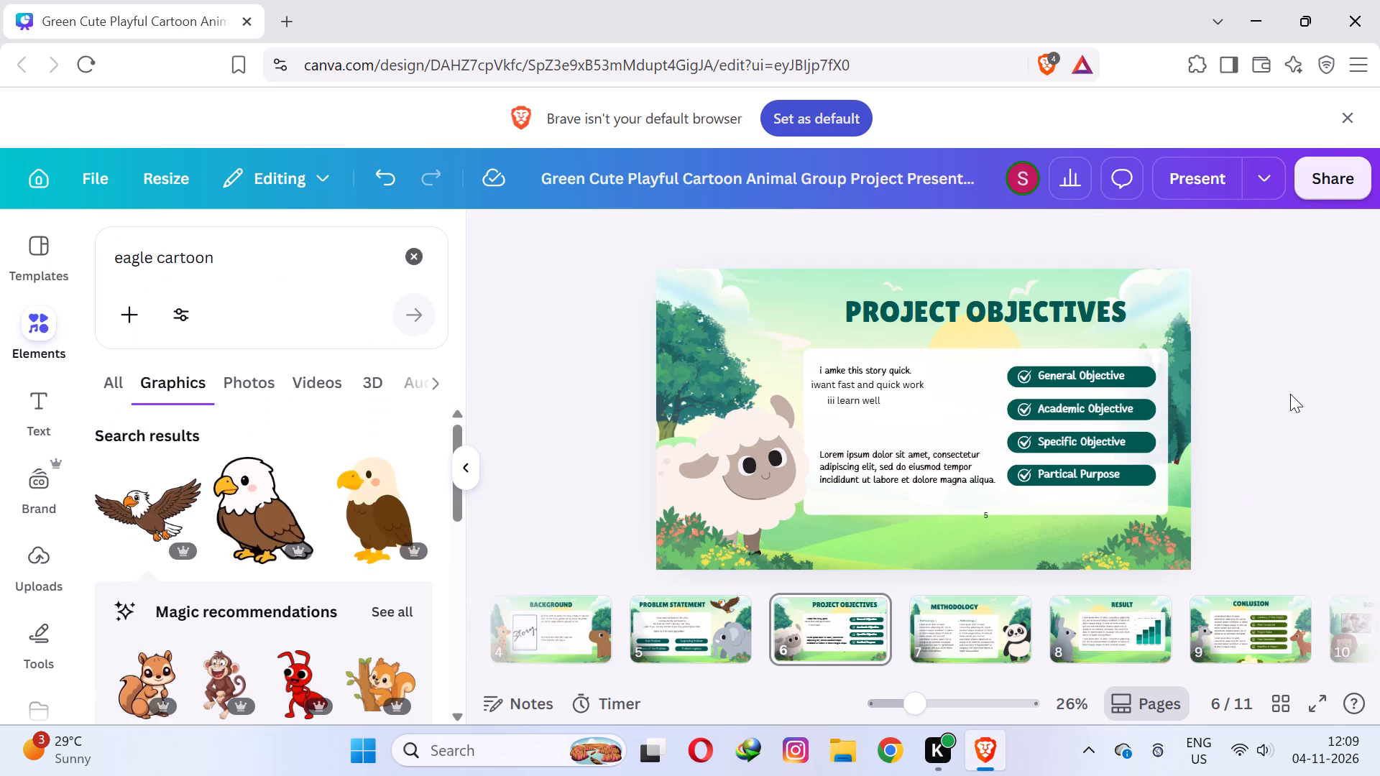
Apply the Bounce text animation to the "Specific Objective" label.
{"action": "left_click", "coordinate": [1108, 435]}
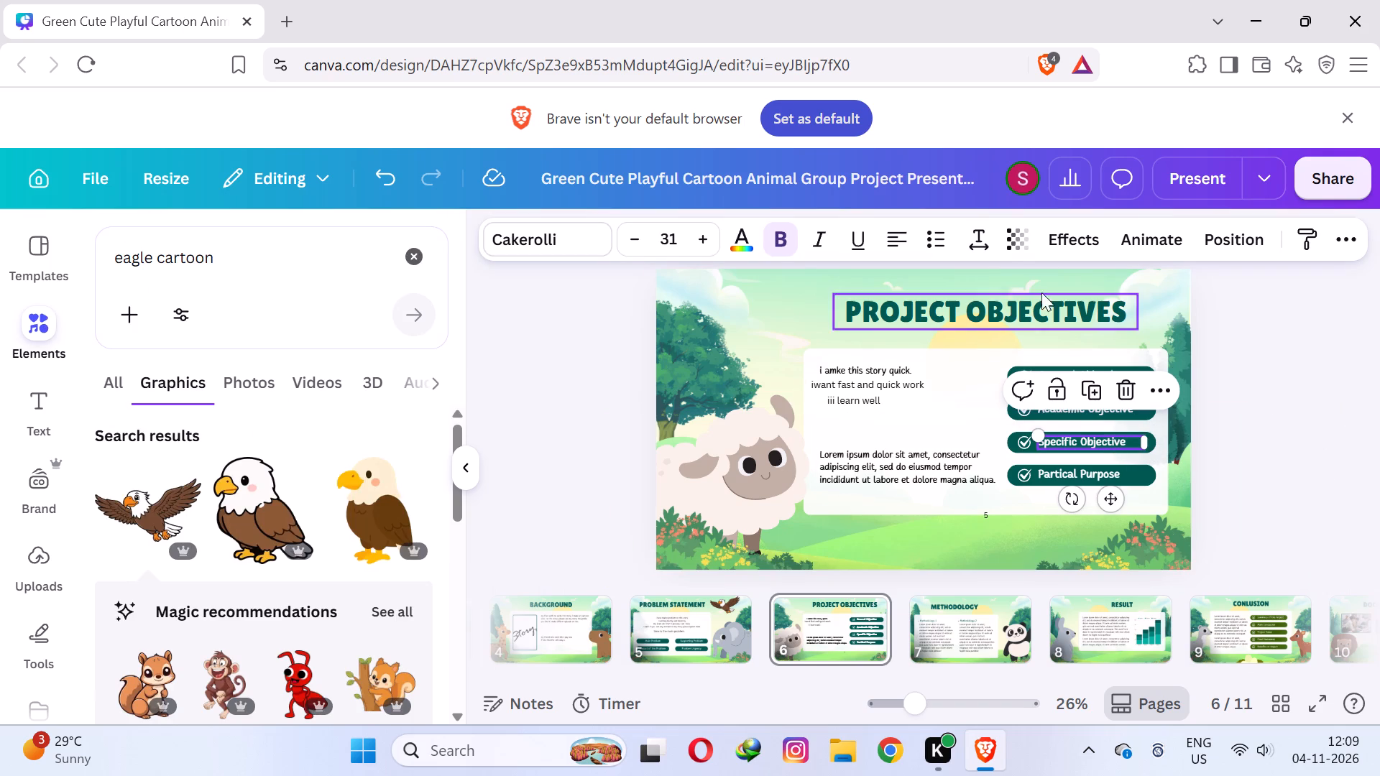
{"action": "left_click", "coordinate": [1141, 246]}
{"action": "scroll", "coordinate": [337, 565], "scroll_direction": "down", "scroll_amount": 1}
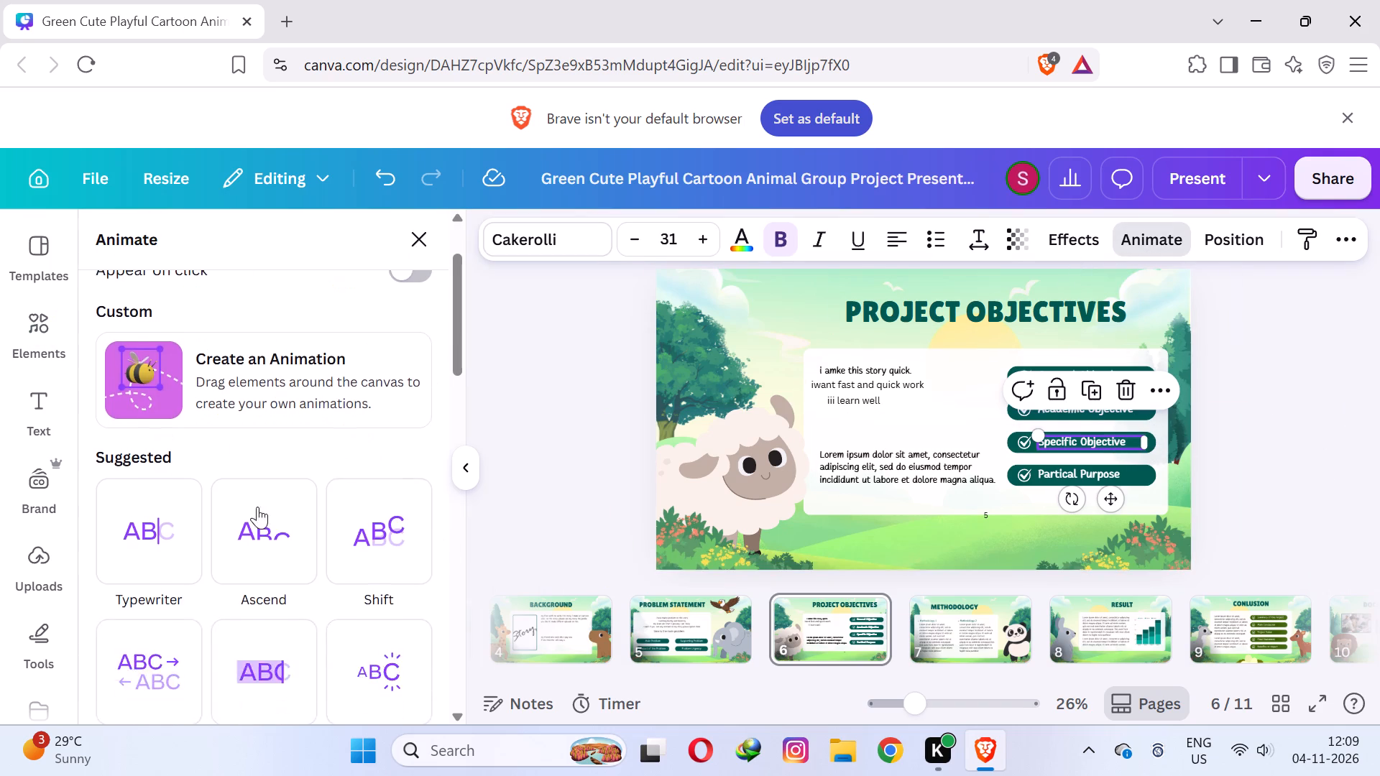
{"action": "scroll", "coordinate": [197, 451], "scroll_direction": "down", "scroll_amount": 3}
{"action": "left_click", "coordinate": [132, 508]}
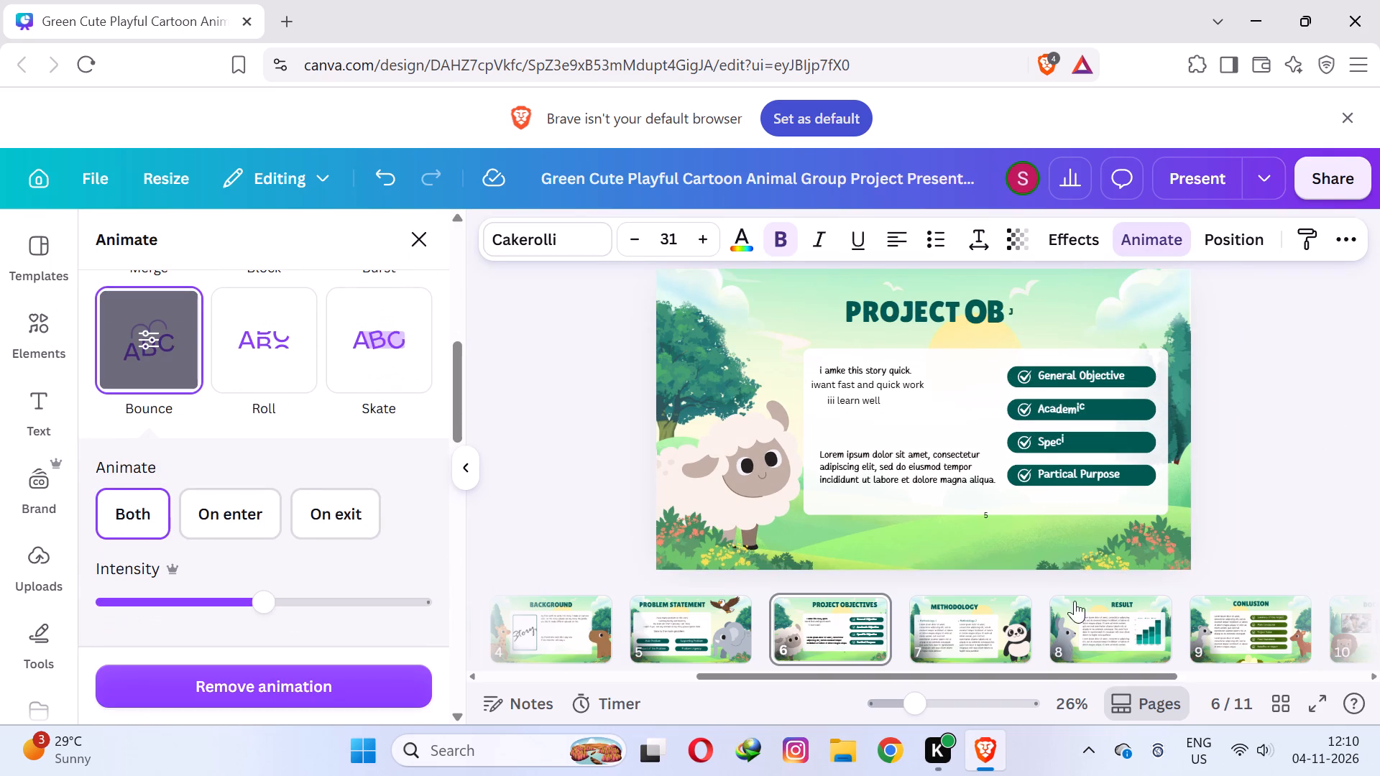
Apply a text animation to the "Partical Purpose" label.
{"action": "left_click", "coordinate": [1082, 469]}
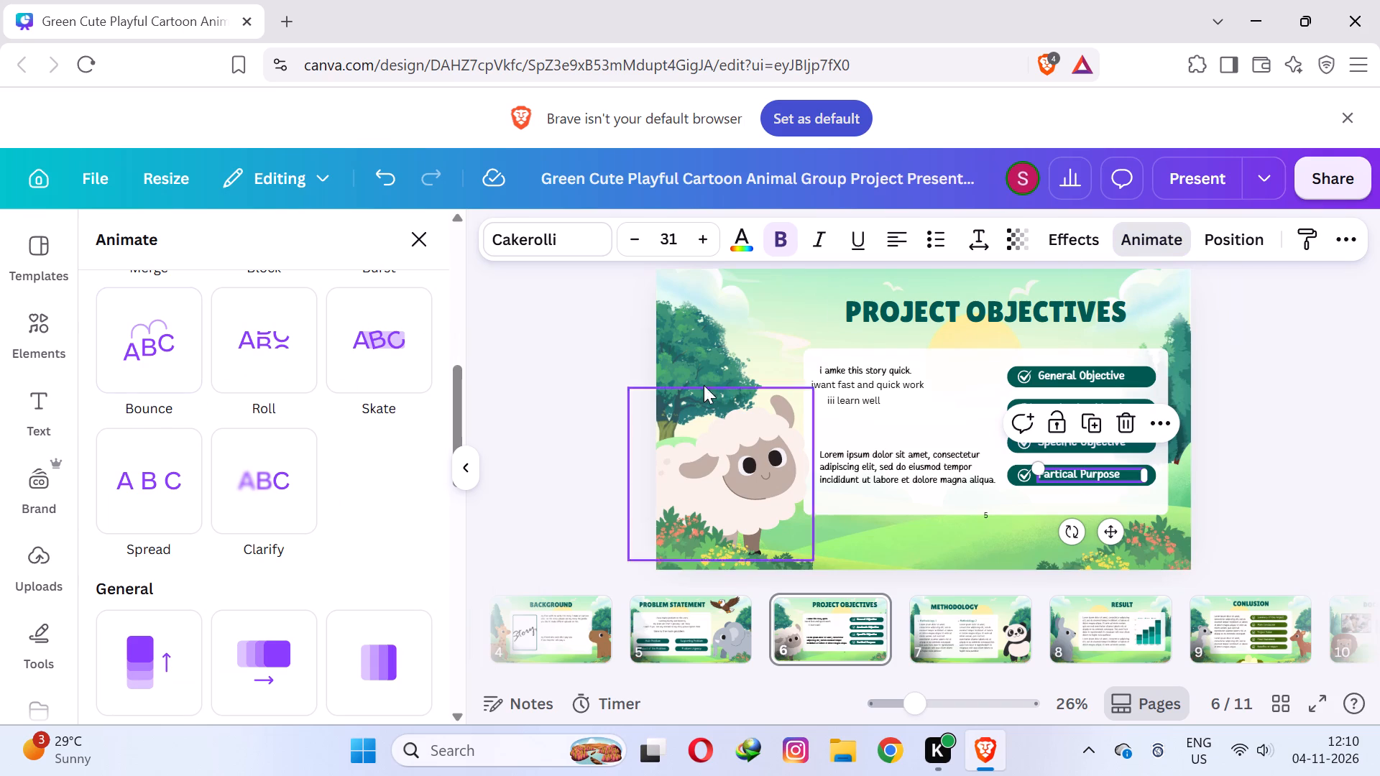
{"action": "scroll", "coordinate": [263, 469], "scroll_direction": "down", "scroll_amount": 1}
{"action": "scroll", "coordinate": [236, 504], "scroll_direction": "up", "scroll_amount": 1}
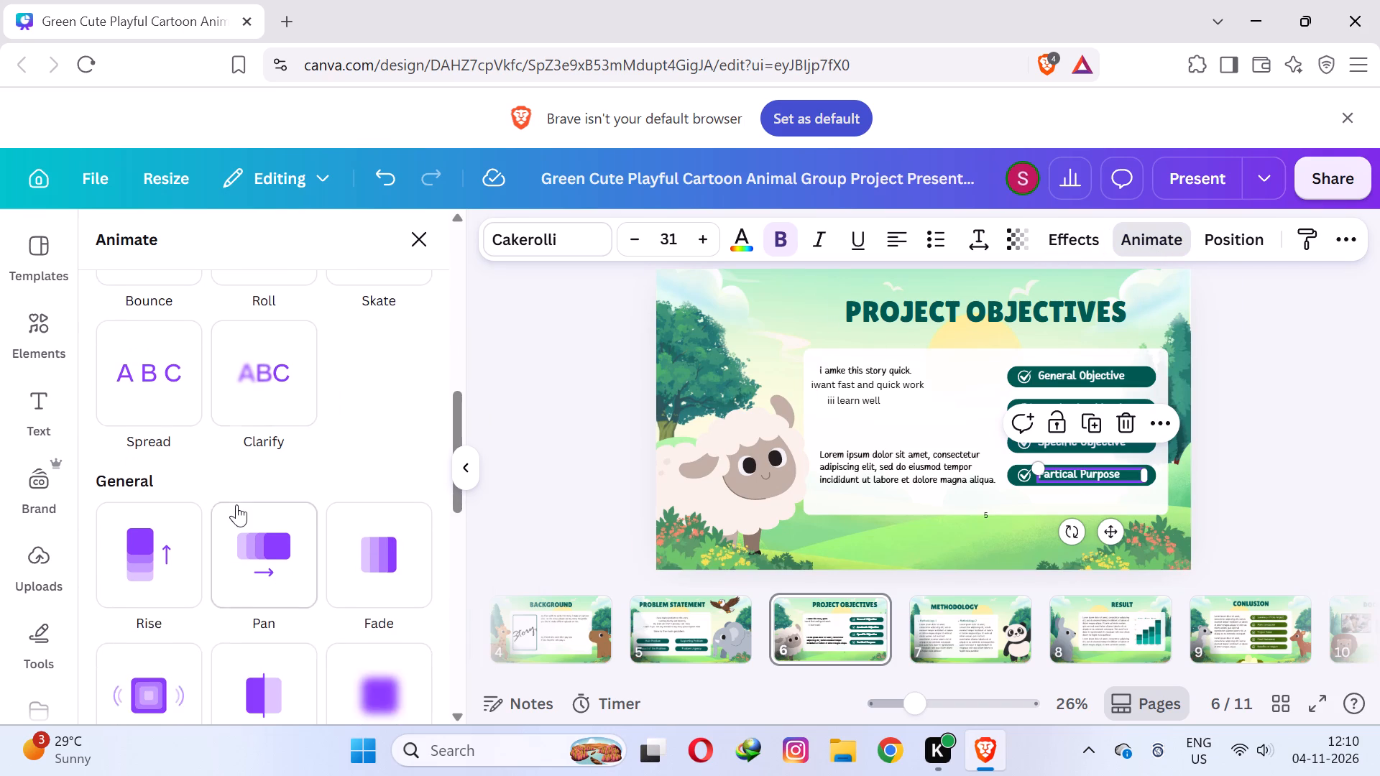
{"action": "left_click", "coordinate": [152, 356]}
{"action": "left_click", "coordinate": [1305, 463]}
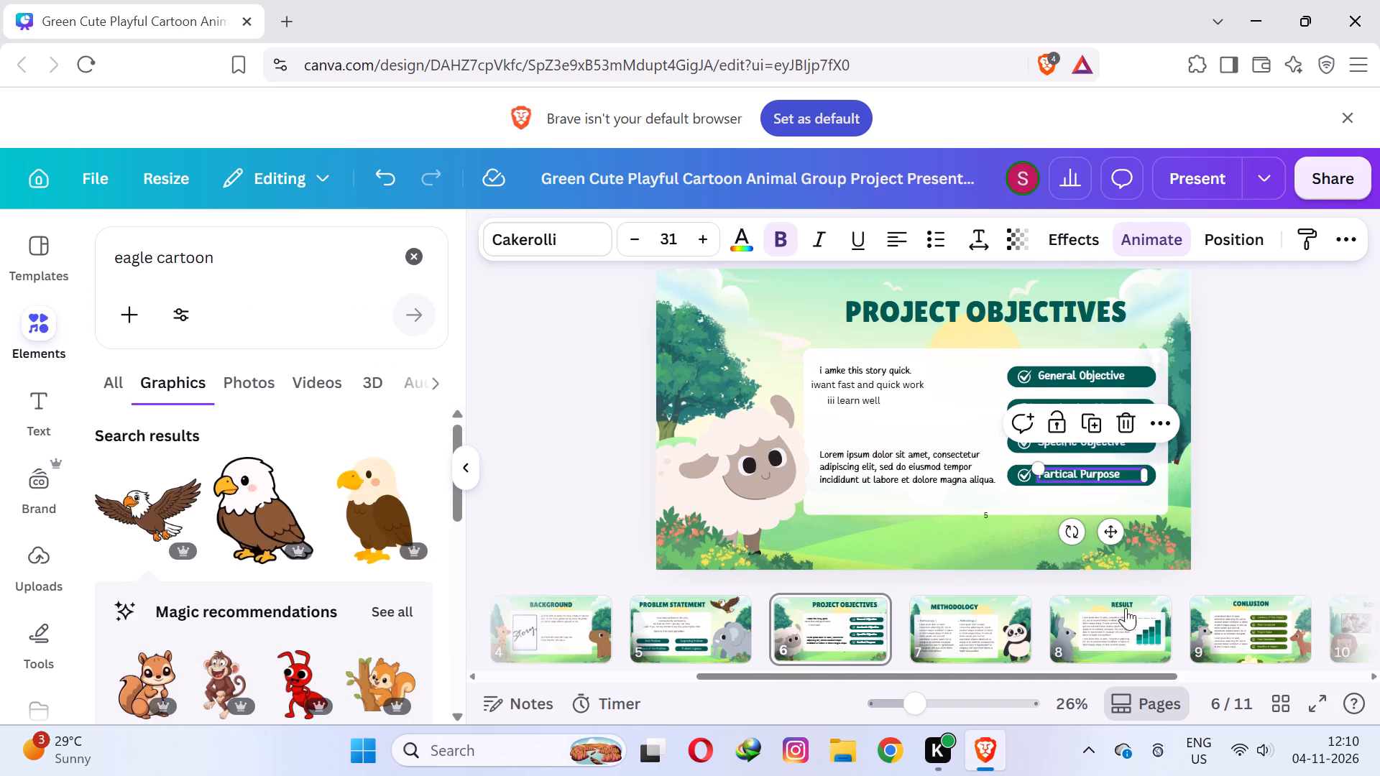
Replace the lower placeholder paragraph on the white panel with "my project object is clear.".
{"action": "triple_click", "coordinate": [888, 485]}
{"action": "type", "text": "my p"}
{"action": "type", "text": "roject object is"}
{"action": "key", "text": "space"}
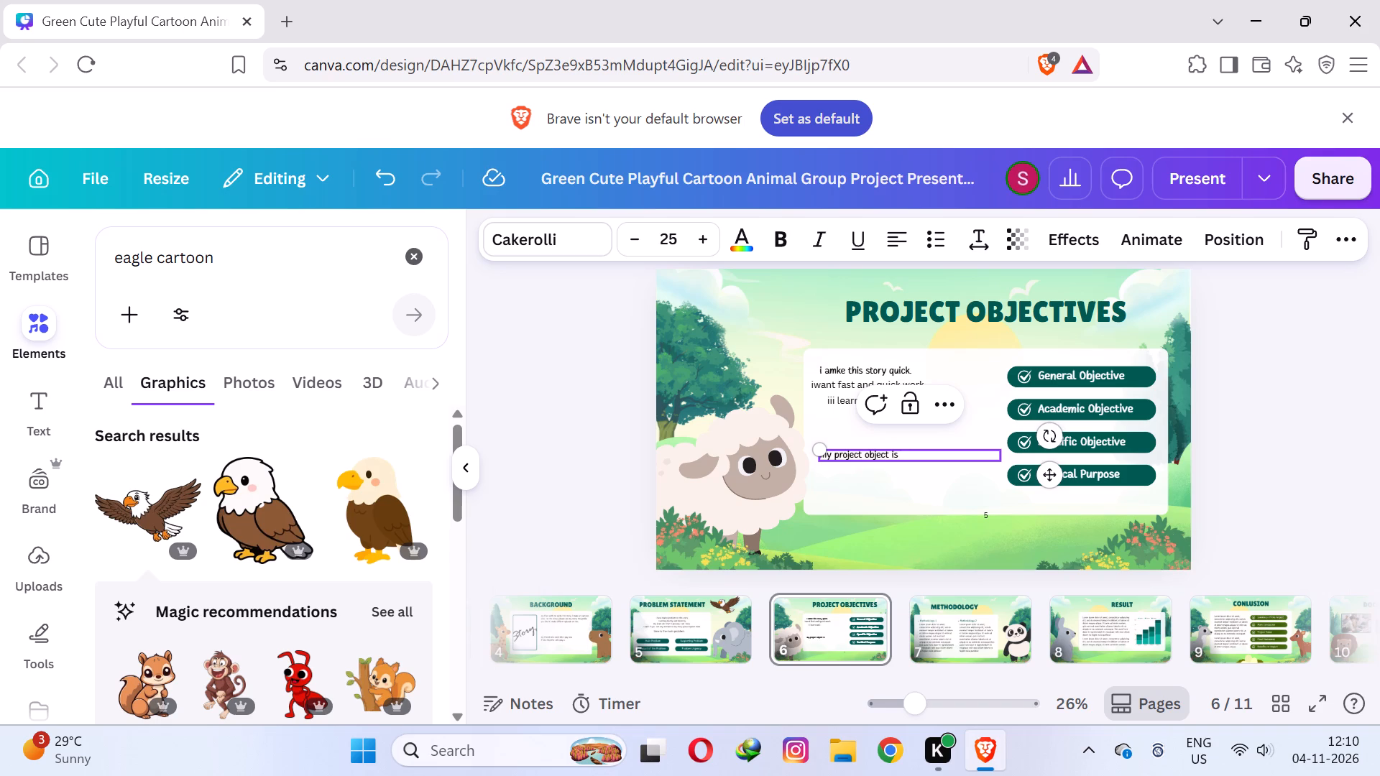
{"action": "type", "text": "cleqaar"}
{"action": "key", "text": "BackSpace"}
{"action": "key", "text": "BackSpace"}
{"action": "key", "text": "BackSpace"}
{"action": "key", "text": "BackSpace"}
{"action": "type", "text": "ar"}
{"action": "key", "text": "period"}
Add a second line to the same paragraph reading "i make this story for kids".
{"action": "key", "text": "shift+Return"}
{"action": "type", "text": "i make this s"}
{"action": "key", "text": "BackSpace"}
{"action": "type", "text": "story"}
{"action": "key", "text": "space"}
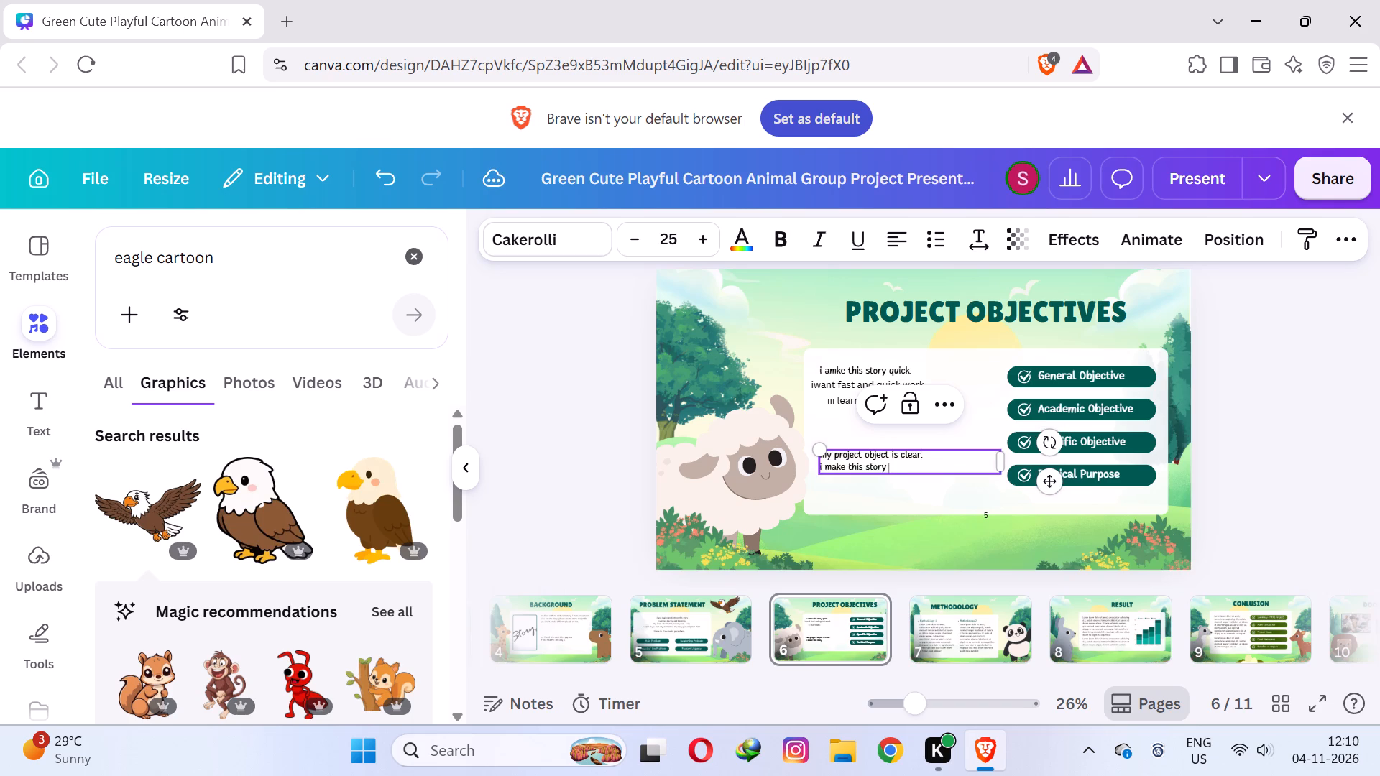
{"action": "type", "text": "gor"}
{"action": "key", "text": "space"}
{"action": "type", "text": "cho"}
{"action": "key", "text": "BackSpace"}
{"action": "key", "text": "BackSpace"}
{"action": "key", "text": "BackSpace"}
{"action": "key", "text": "BackSpace"}
{"action": "key", "text": "BackSpace"}
{"action": "key", "text": "BackSpace"}
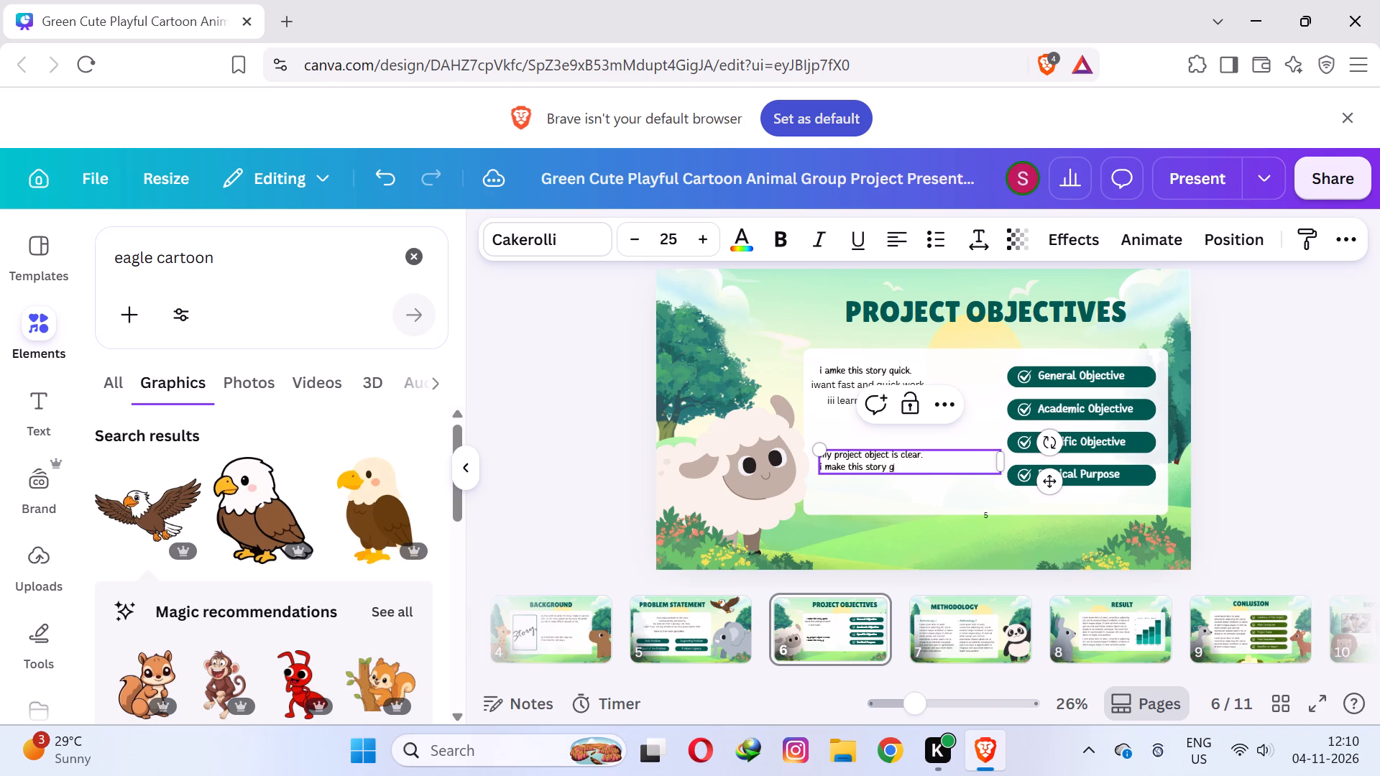
{"action": "key", "text": "BackSpace"}
{"action": "type", "text": "for"}
{"action": "key", "text": "space"}
{"action": "type", "text": "kids"}
Continue the lower paragraph's second line with "they teching about animal and their life of jungle".
{"action": "key", "text": "space"}
{"action": "type", "text": "they teching about nas"}
{"action": "key", "text": "BackSpace"}
{"action": "key", "text": "BackSpace"}
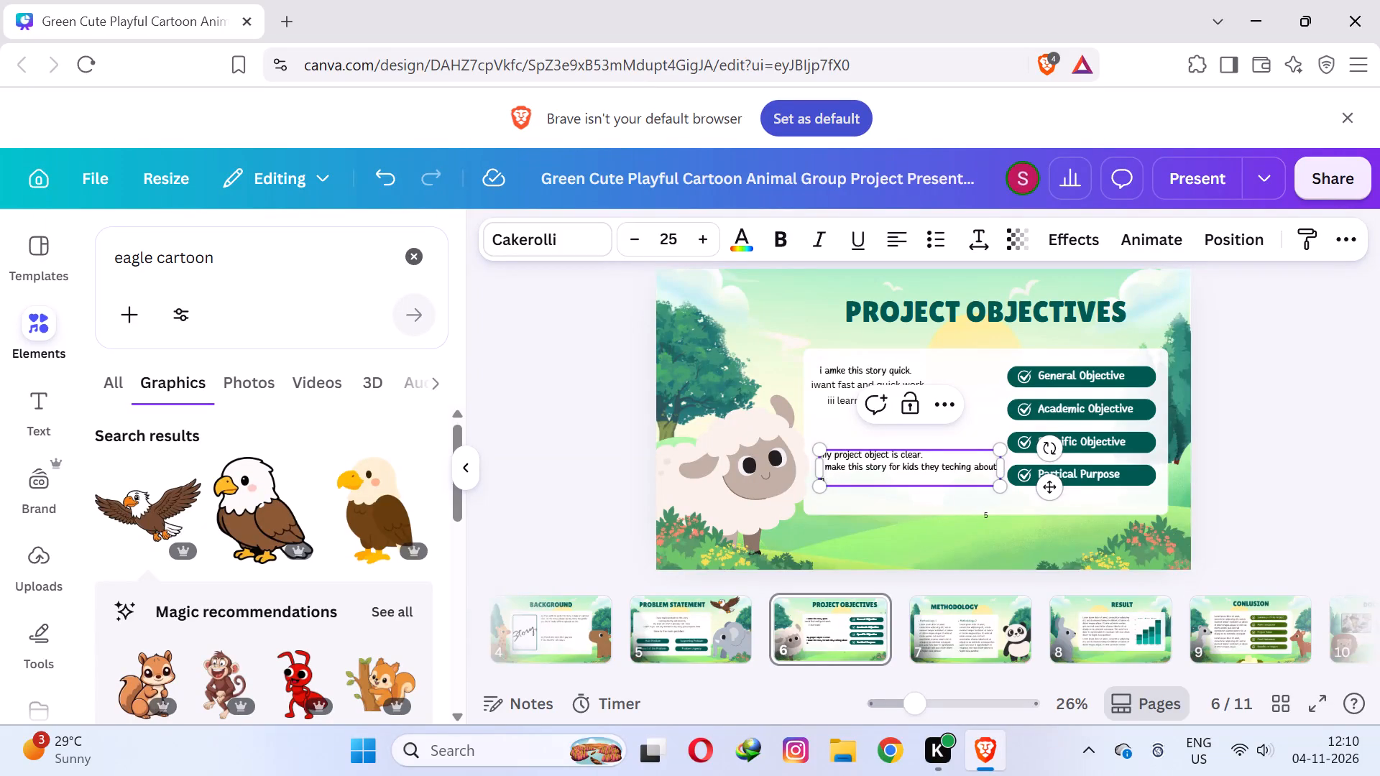
{"action": "key", "text": "BackSpace"}
{"action": "key", "text": "space"}
{"action": "type", "text": "animal"}
{"action": "key", "text": "space"}
{"action": "key", "text": "a"}
{"action": "type", "text": "nd th"}
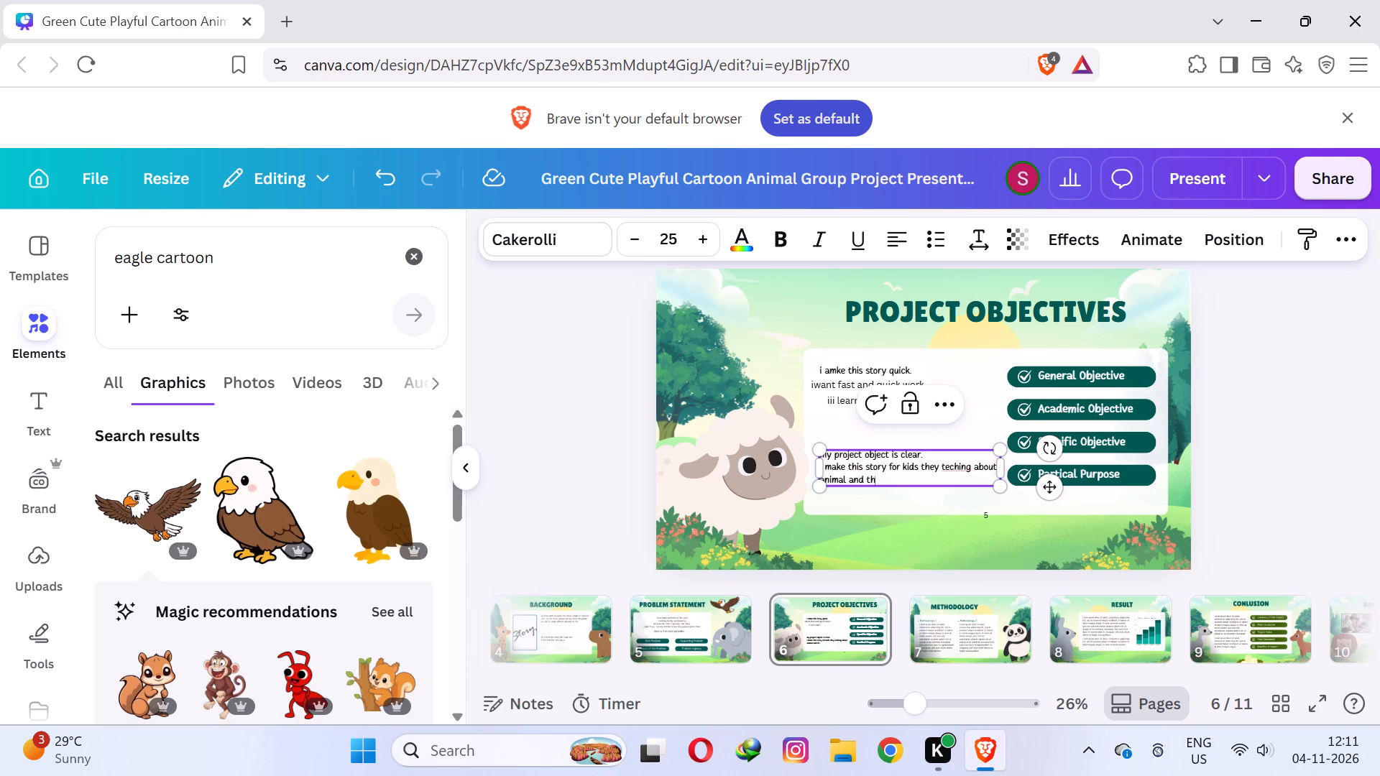
{"action": "type", "text": "eir life of jungle"}
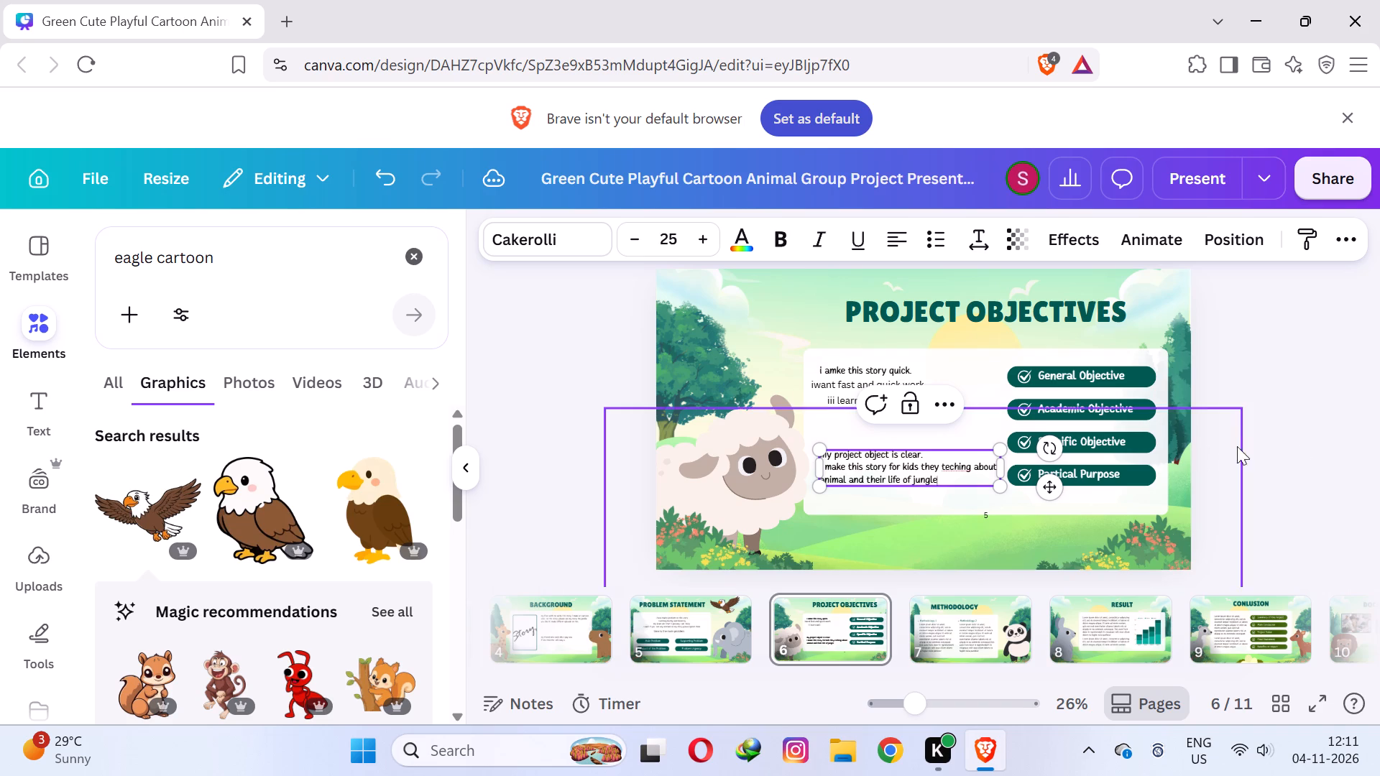
{"action": "left_click", "coordinate": [1323, 448]}
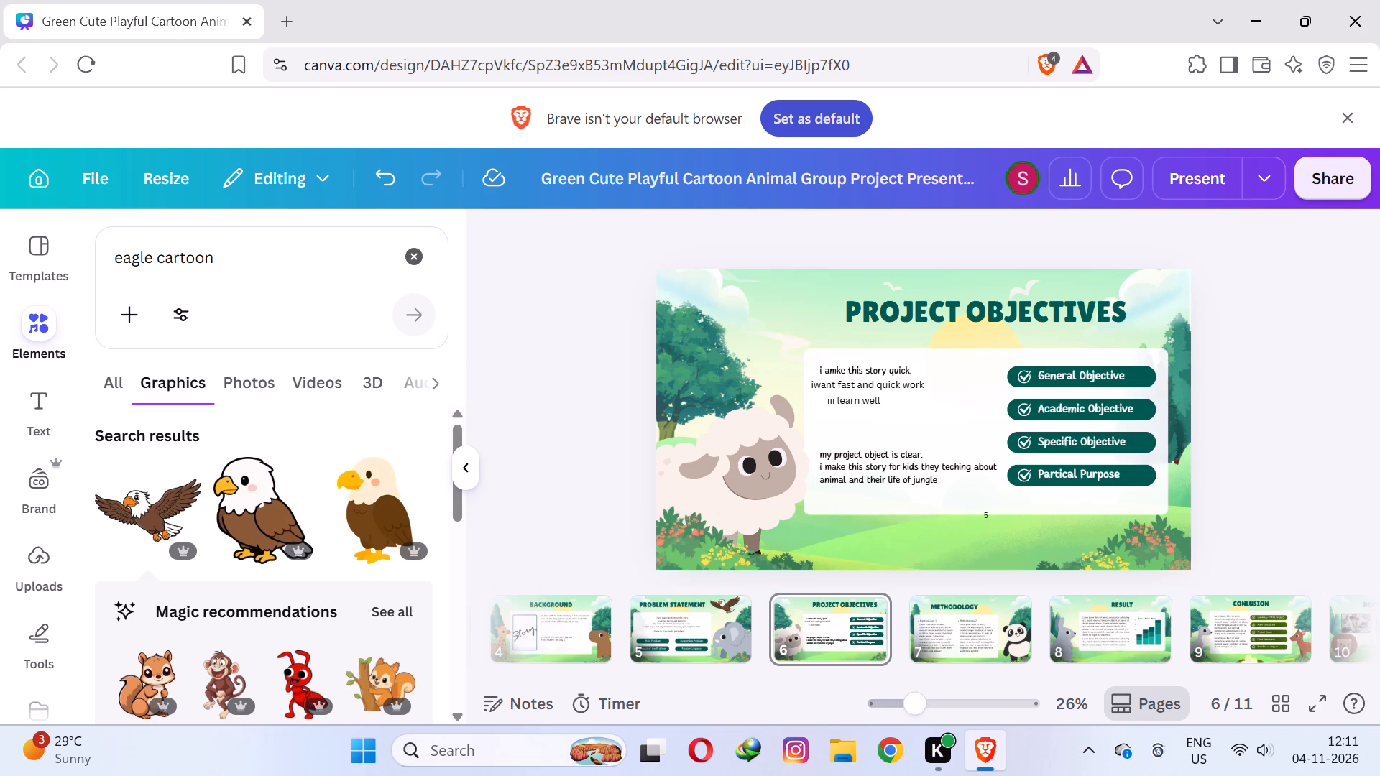
Search the graphics library for "flying bird cartoon".
{"action": "left_click_drag", "start_coordinate": [280, 262], "coordinate": [0, 264]}
{"action": "scroll", "coordinate": [0, 264], "scroll_direction": "up", "scroll_amount": 1}
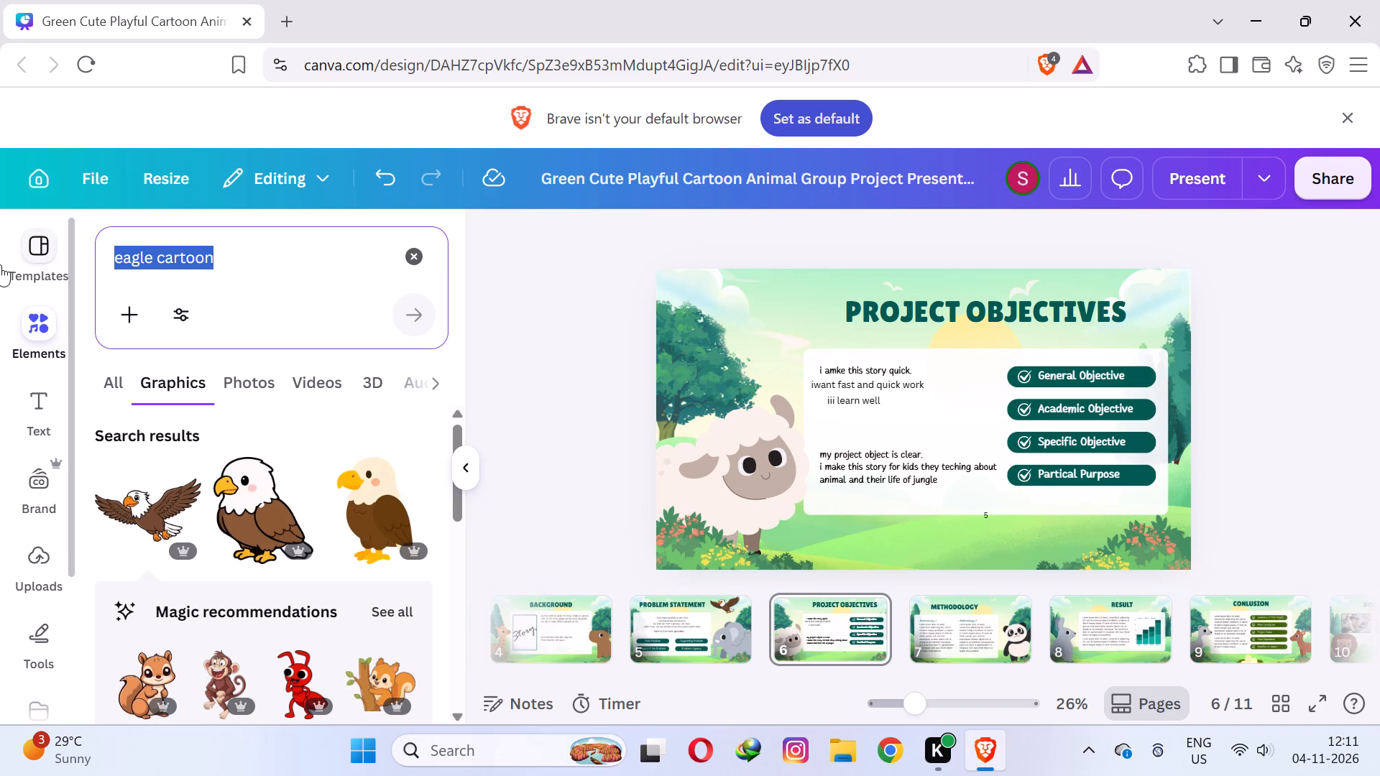
{"action": "type", "text": "fl"}
{"action": "key", "text": "y"}
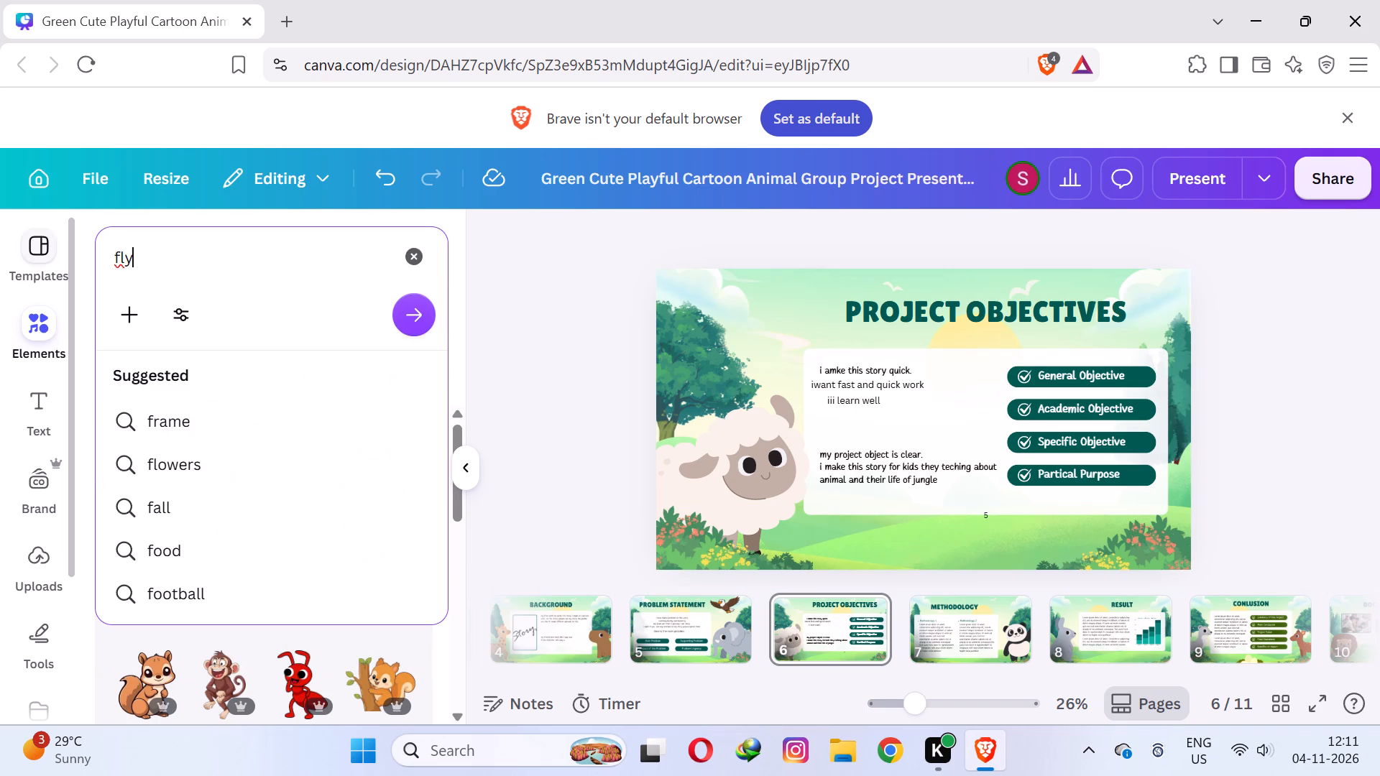
{"action": "type", "text": "ing"}
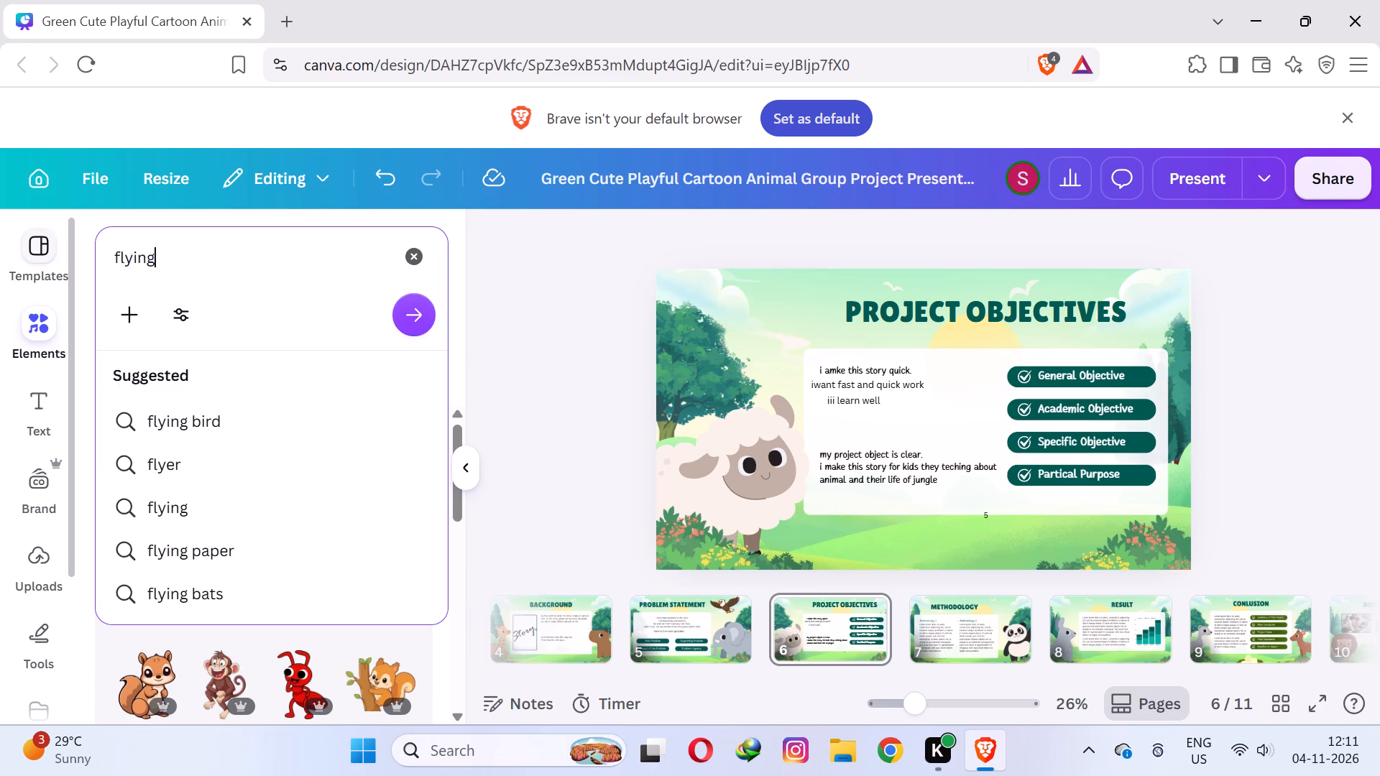
{"action": "key", "text": "space"}
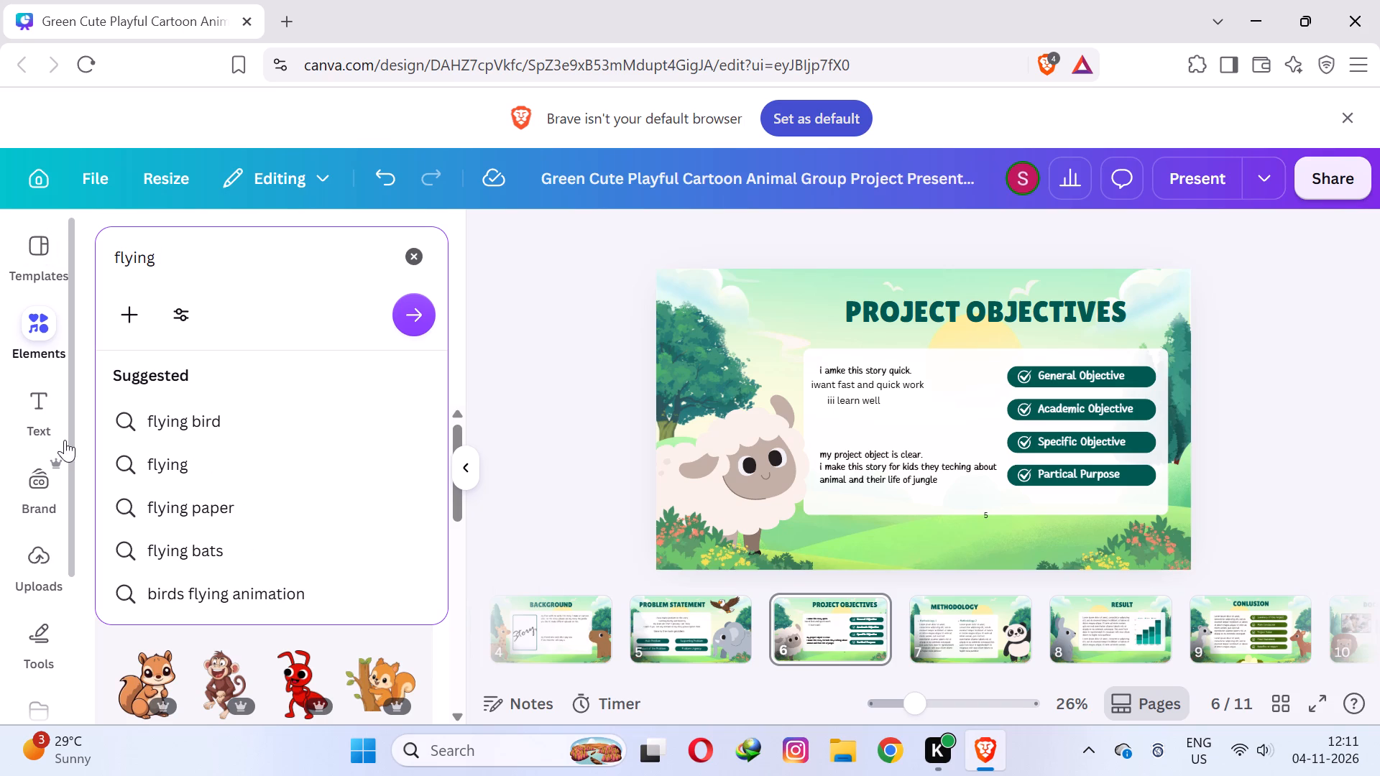
{"action": "left_click", "coordinate": [171, 424]}
{"action": "left_click", "coordinate": [259, 262]}
{"action": "key", "text": "space"}
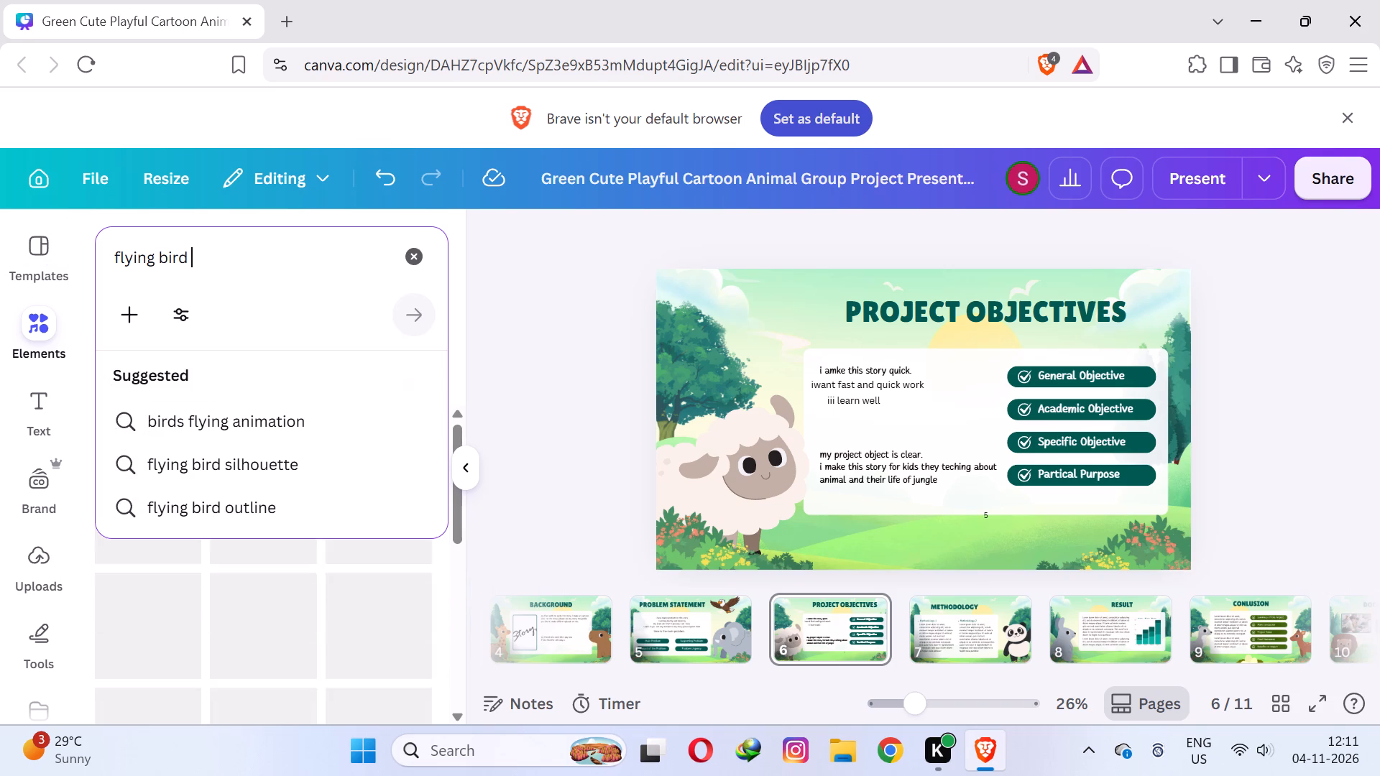
{"action": "type", "text": "cartoon"}
{"action": "key", "text": "Return"}
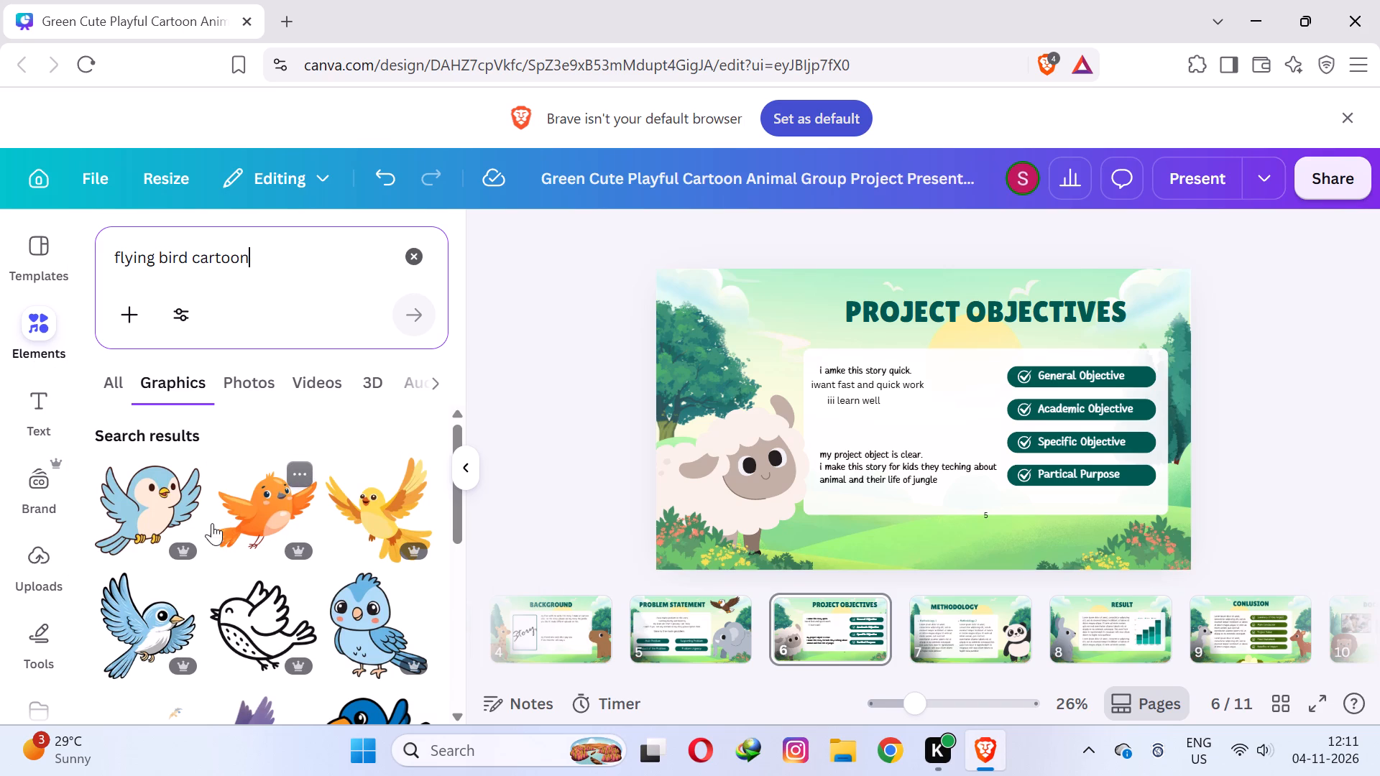
Add the yellow flying bird graphic to the slide, shrink it and place it above the sheep, beside the "PROJECT OBJECTIVES" title.
{"action": "scroll", "coordinate": [216, 545], "scroll_direction": "down", "scroll_amount": 5}
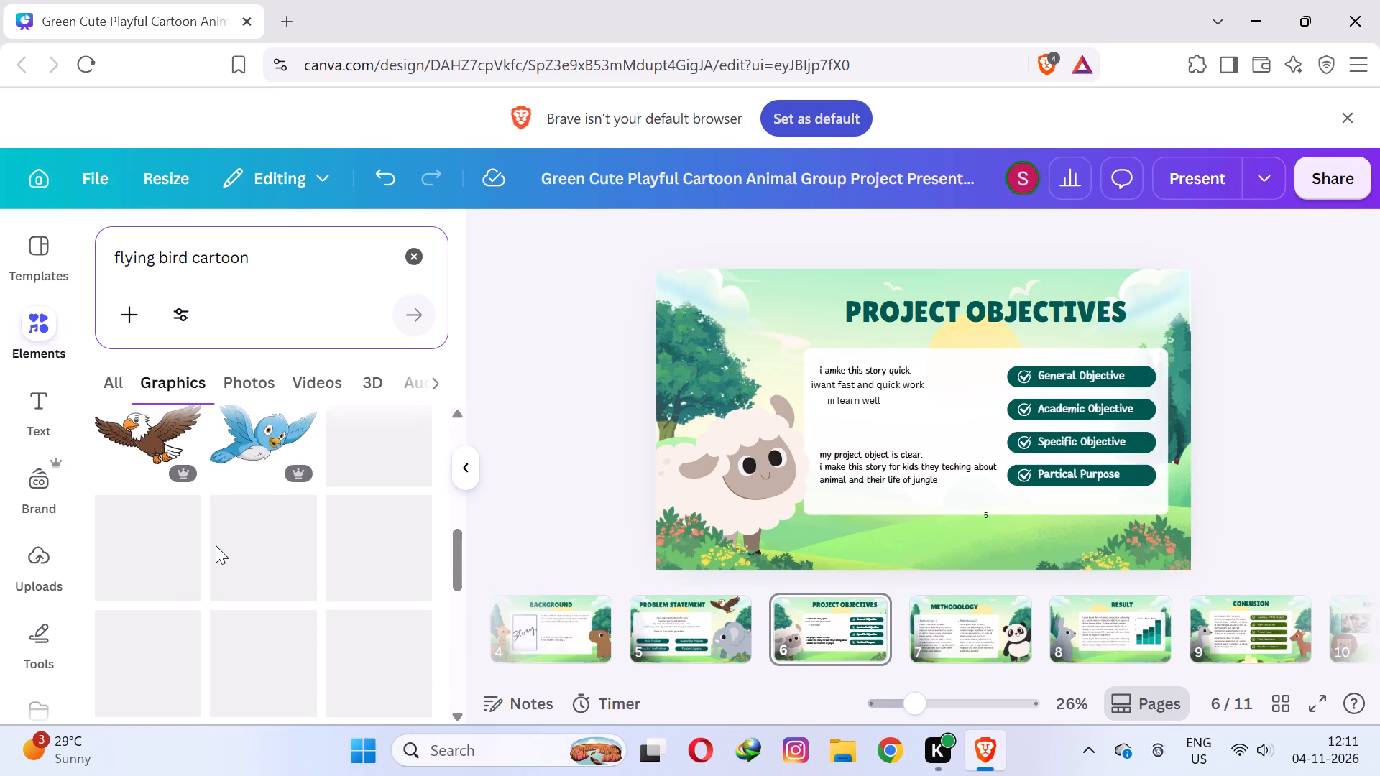
{"action": "scroll", "coordinate": [216, 544], "scroll_direction": "down", "scroll_amount": 2}
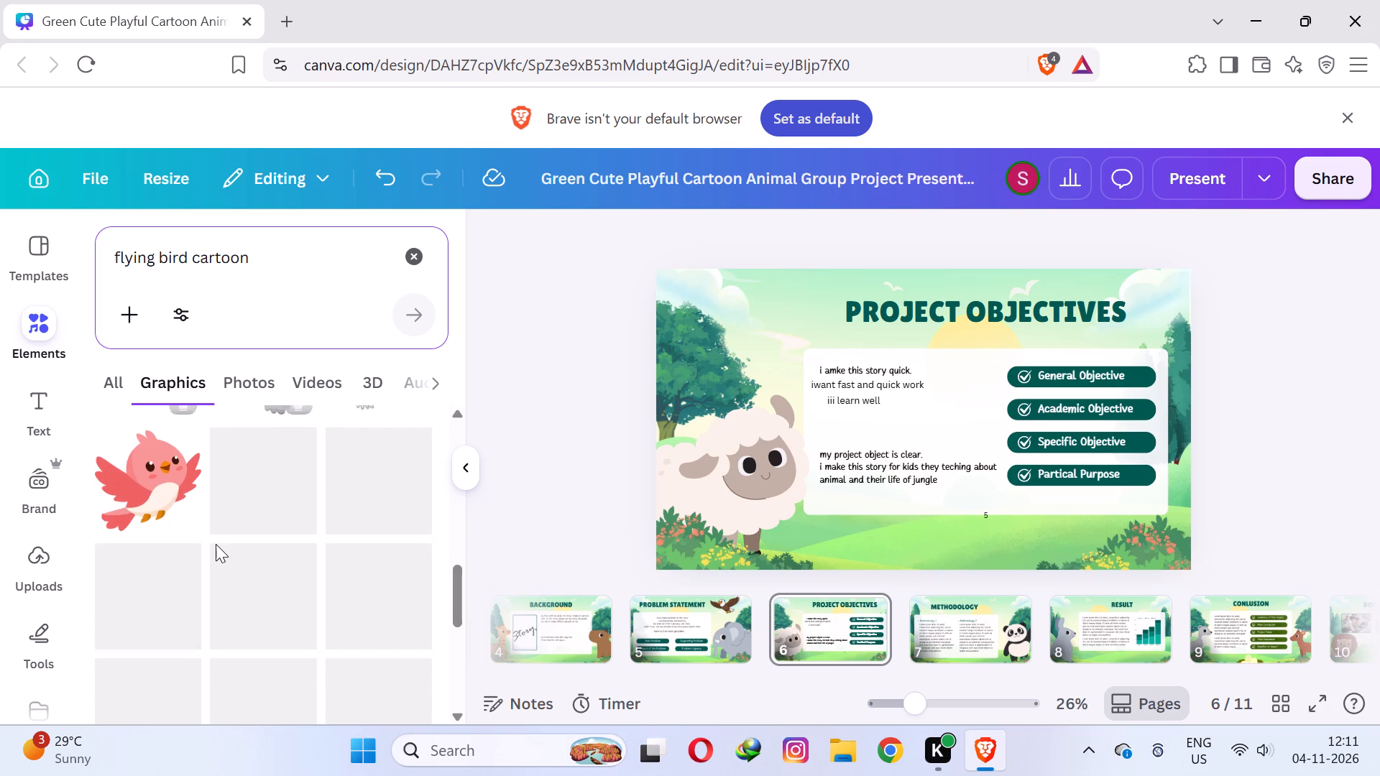
{"action": "scroll", "coordinate": [216, 544], "scroll_direction": "up", "scroll_amount": 11}
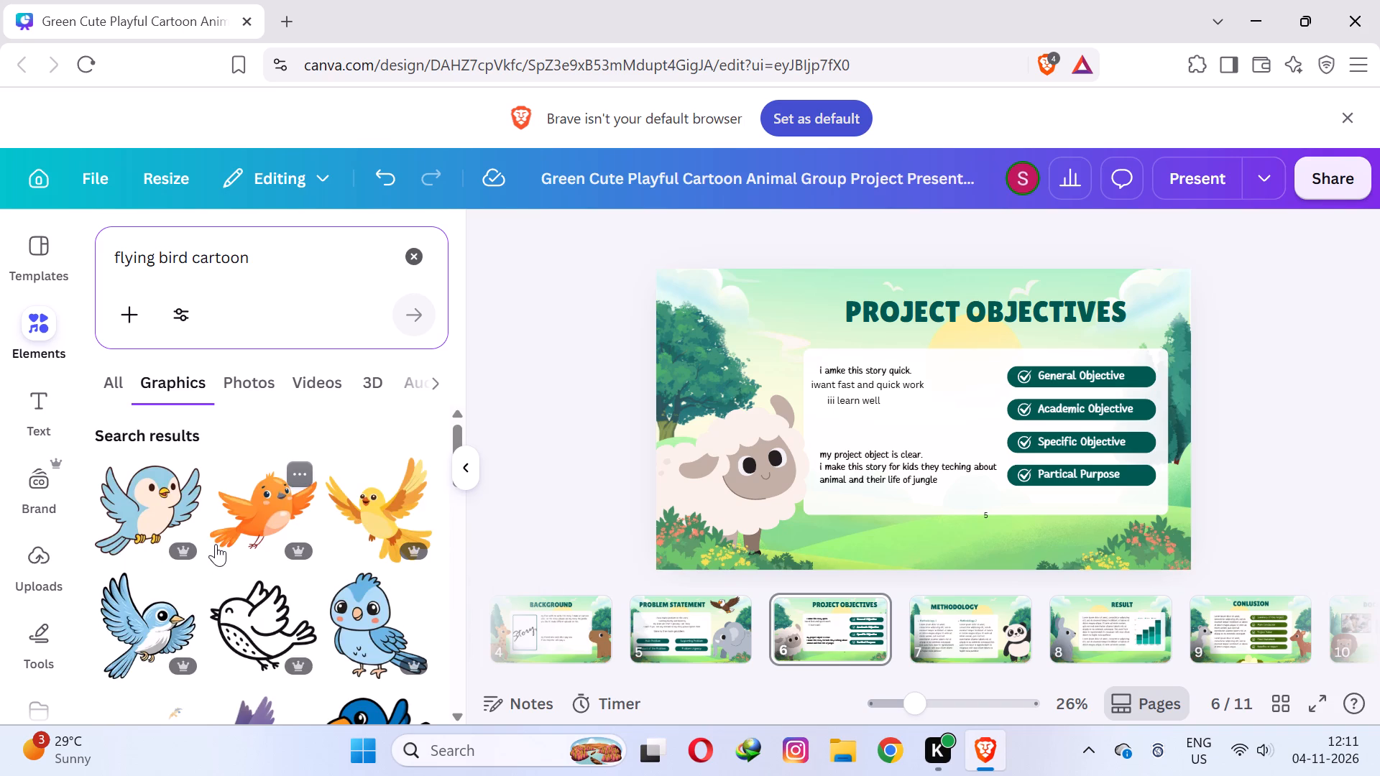
{"action": "left_click_drag", "start_coordinate": [365, 521], "coordinate": [719, 382]}
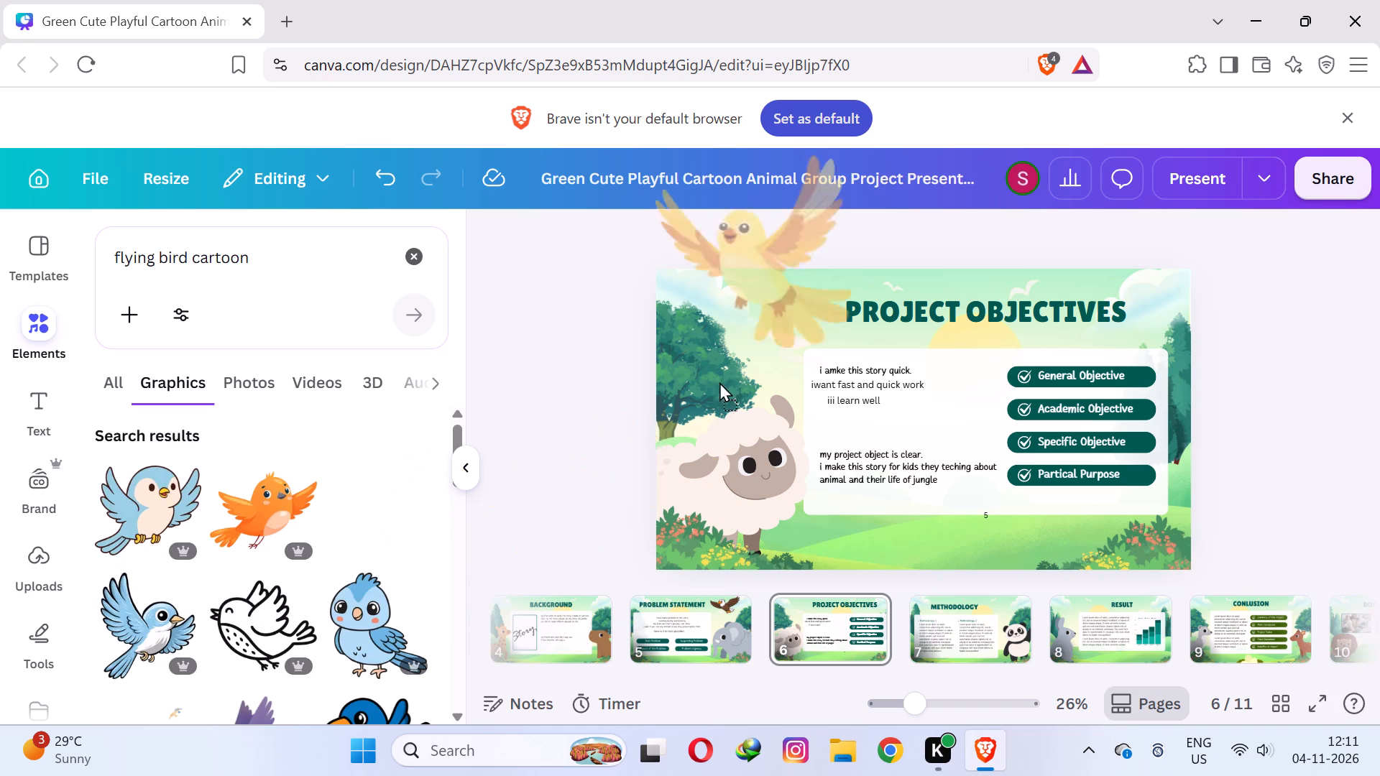
{"action": "left_click_drag", "start_coordinate": [719, 382], "coordinate": [783, 305]}
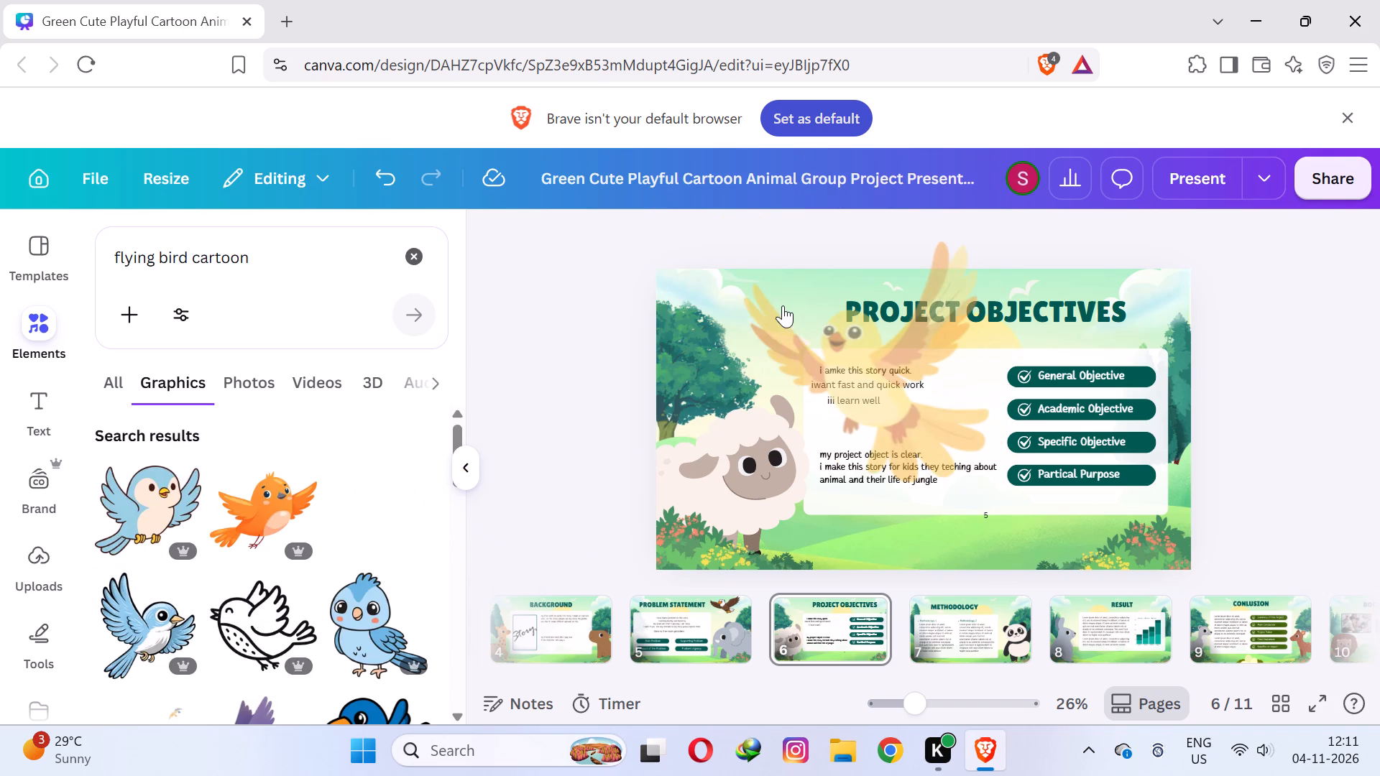
{"action": "left_click_drag", "start_coordinate": [740, 482], "coordinate": [834, 445]}
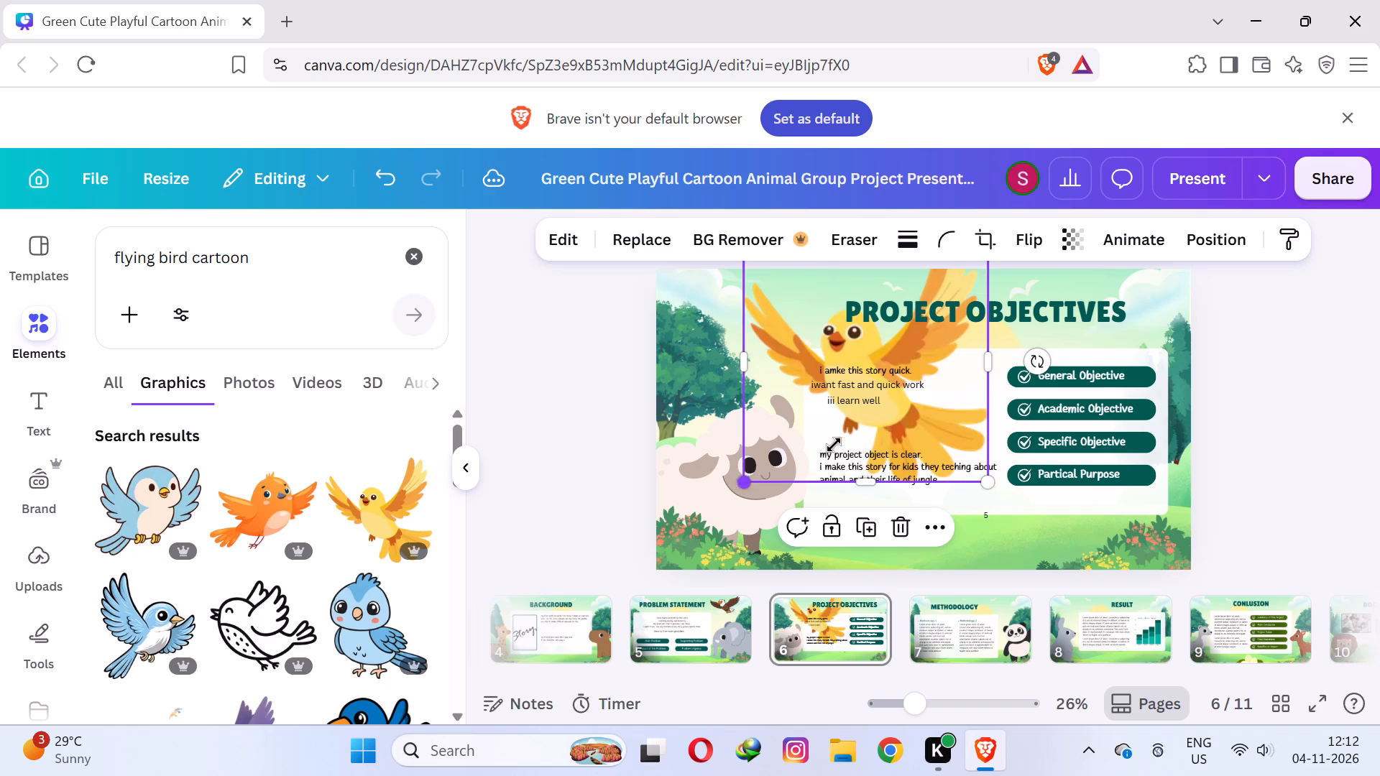
{"action": "left_click_drag", "start_coordinate": [834, 445], "coordinate": [840, 440]}
{"action": "left_click_drag", "start_coordinate": [872, 338], "coordinate": [755, 387]}
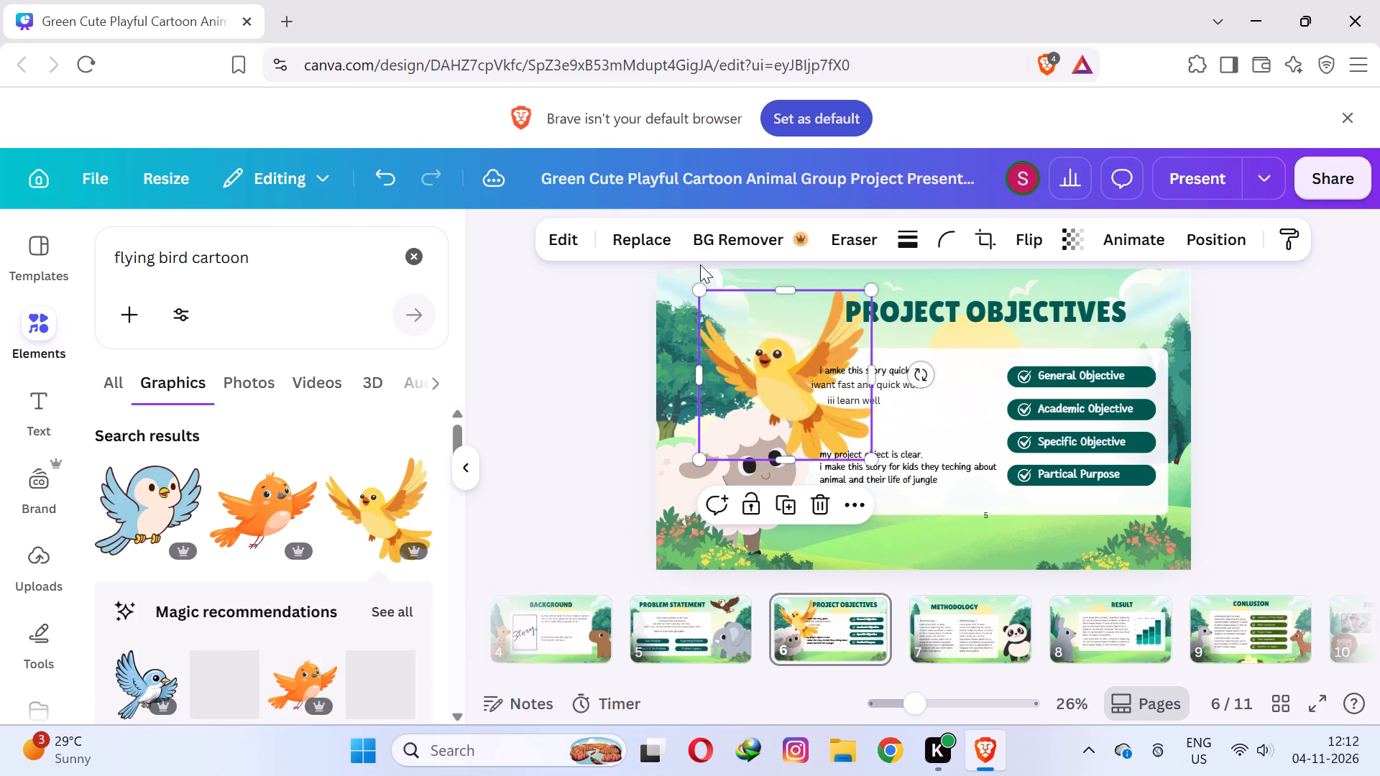
{"action": "left_click_drag", "start_coordinate": [699, 290], "coordinate": [791, 365]}
{"action": "left_click_drag", "start_coordinate": [829, 418], "coordinate": [775, 316]}
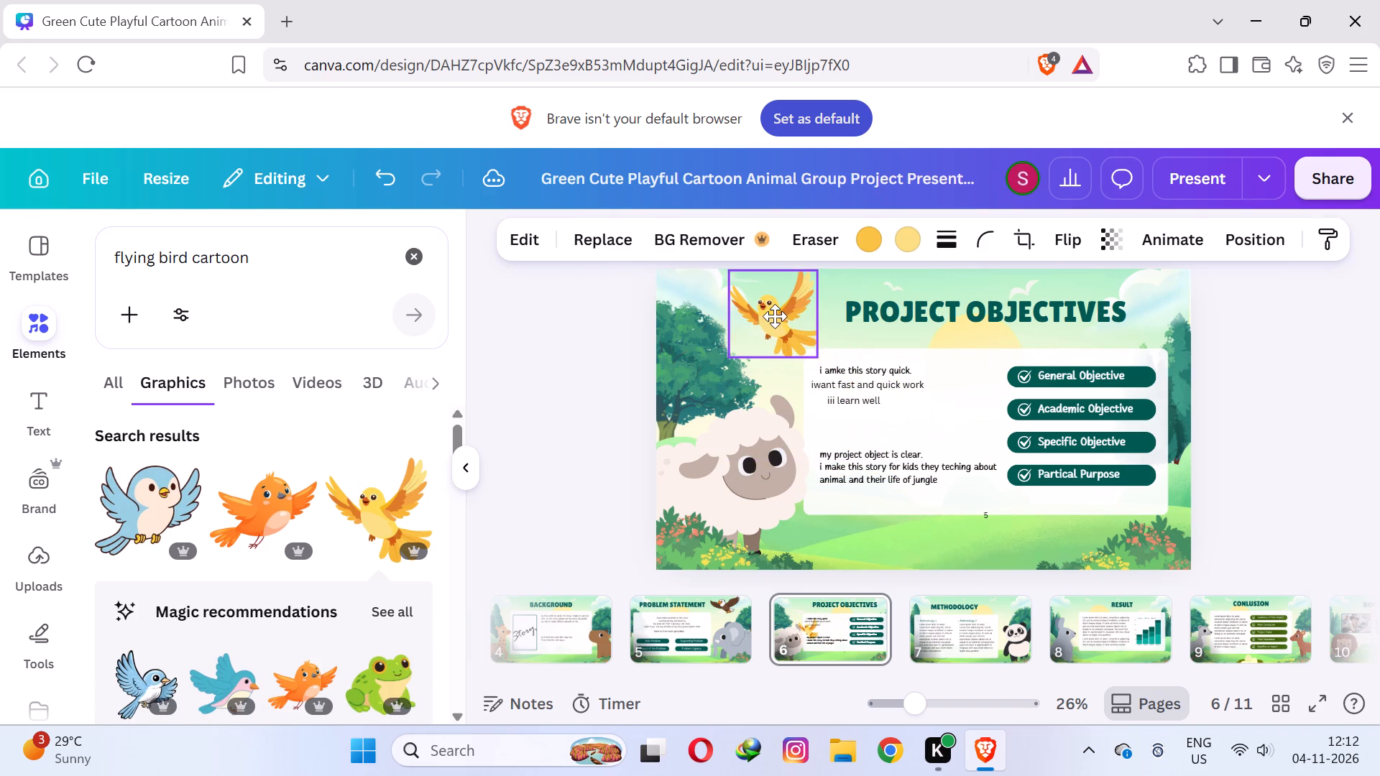
{"action": "left_click_drag", "start_coordinate": [775, 316], "coordinate": [770, 314]}
{"action": "left_click", "coordinate": [1379, 354]}
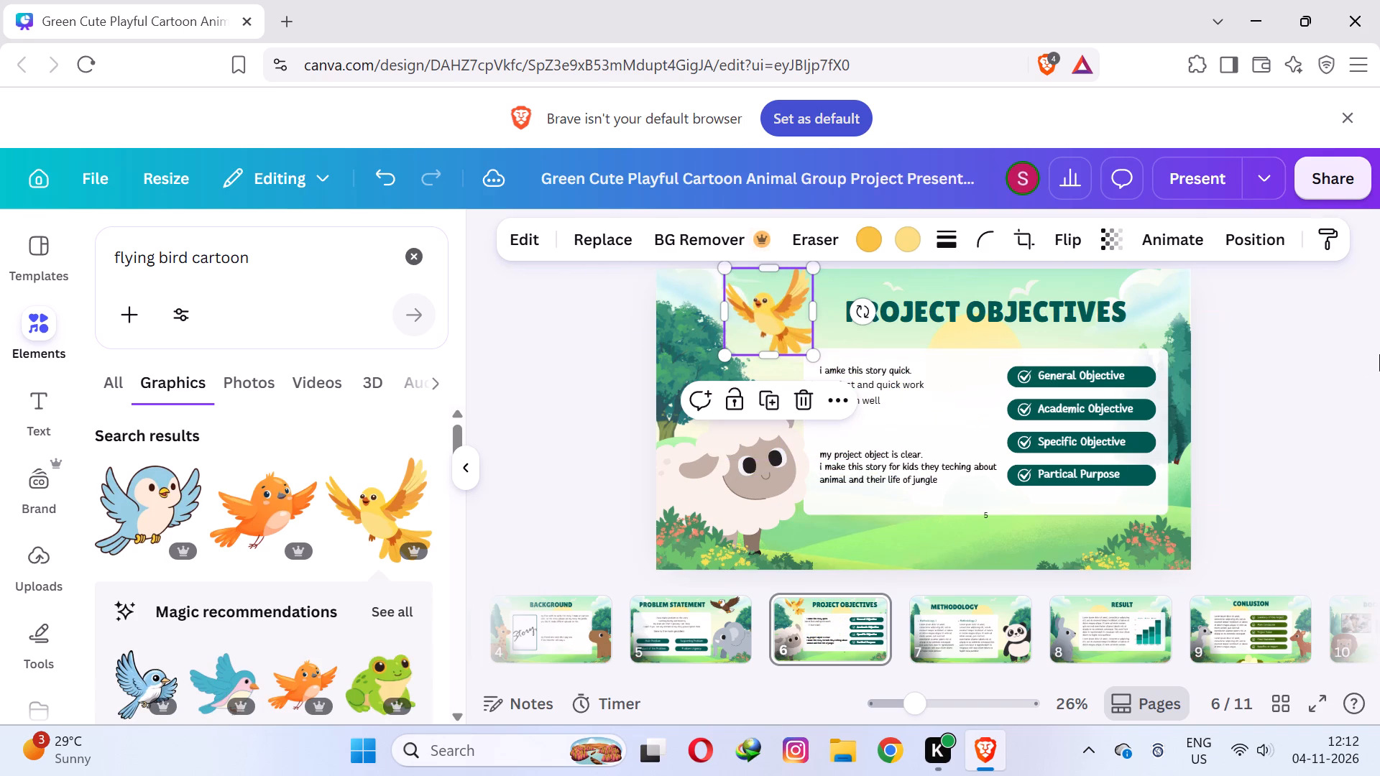
Add the recommended green frog graphic, shrink it and place it on the grass at the slide's bottom edge, beside the sheep.
{"action": "scroll", "coordinate": [489, 602], "scroll_direction": "down", "scroll_amount": 3}
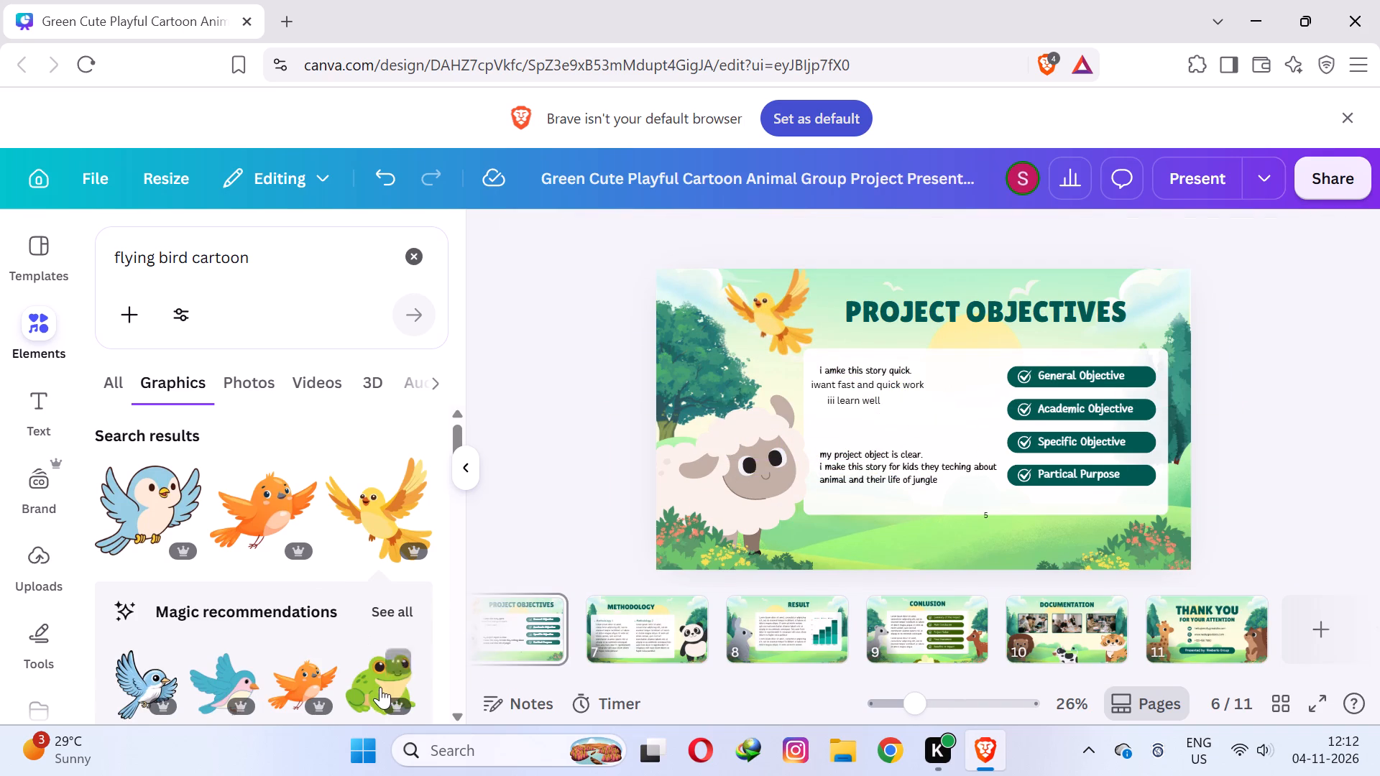
{"action": "left_click", "coordinate": [380, 687]}
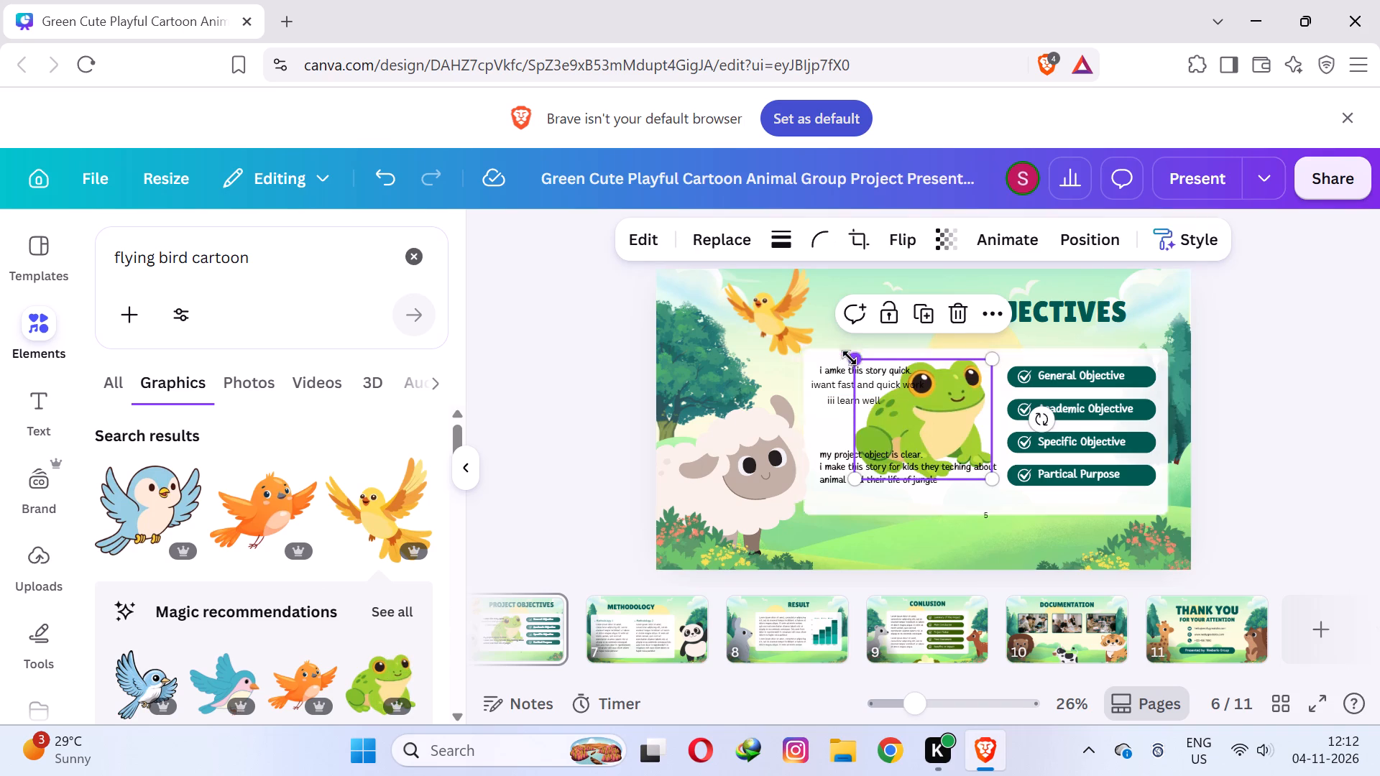
{"action": "left_click_drag", "start_coordinate": [851, 366], "coordinate": [926, 398]}
{"action": "left_click_drag", "start_coordinate": [965, 424], "coordinate": [961, 430]}
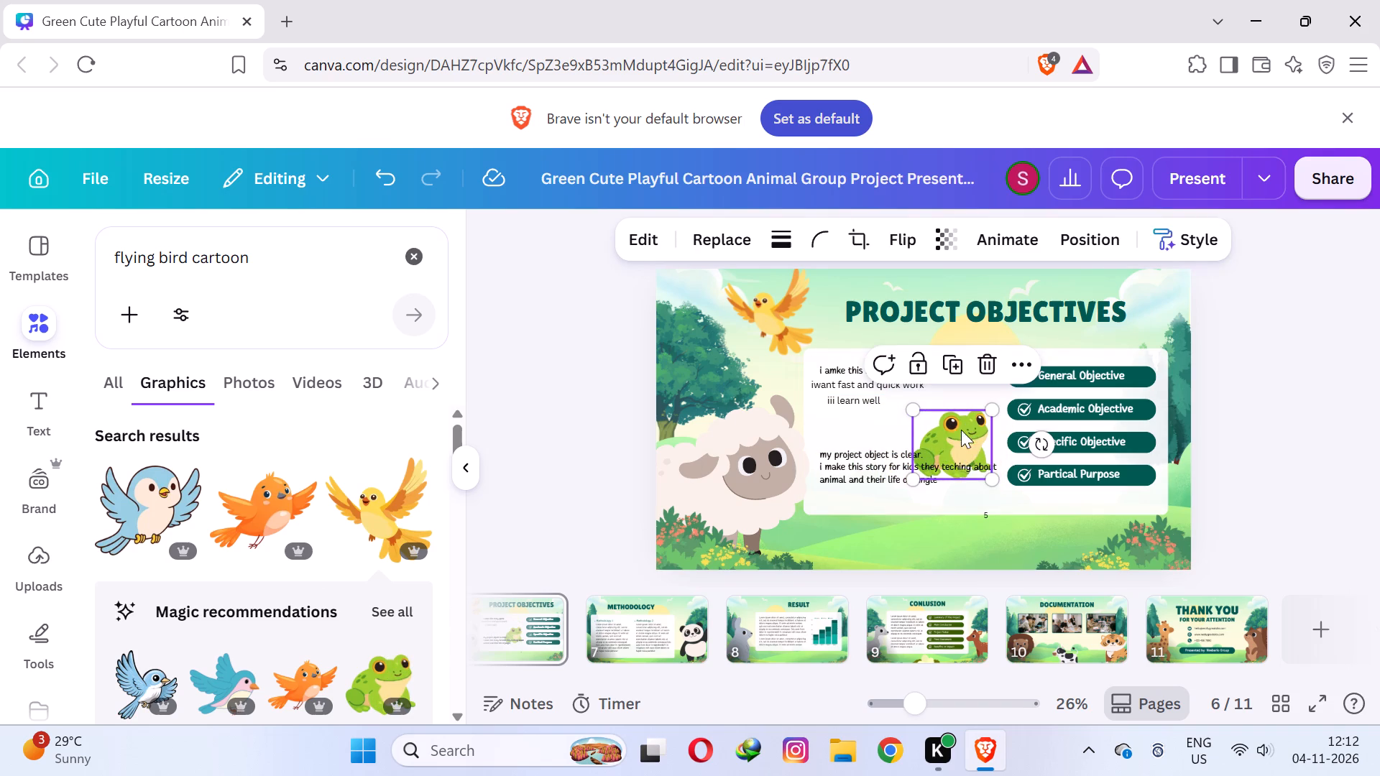
{"action": "left_click_drag", "start_coordinate": [961, 430], "coordinate": [864, 517]}
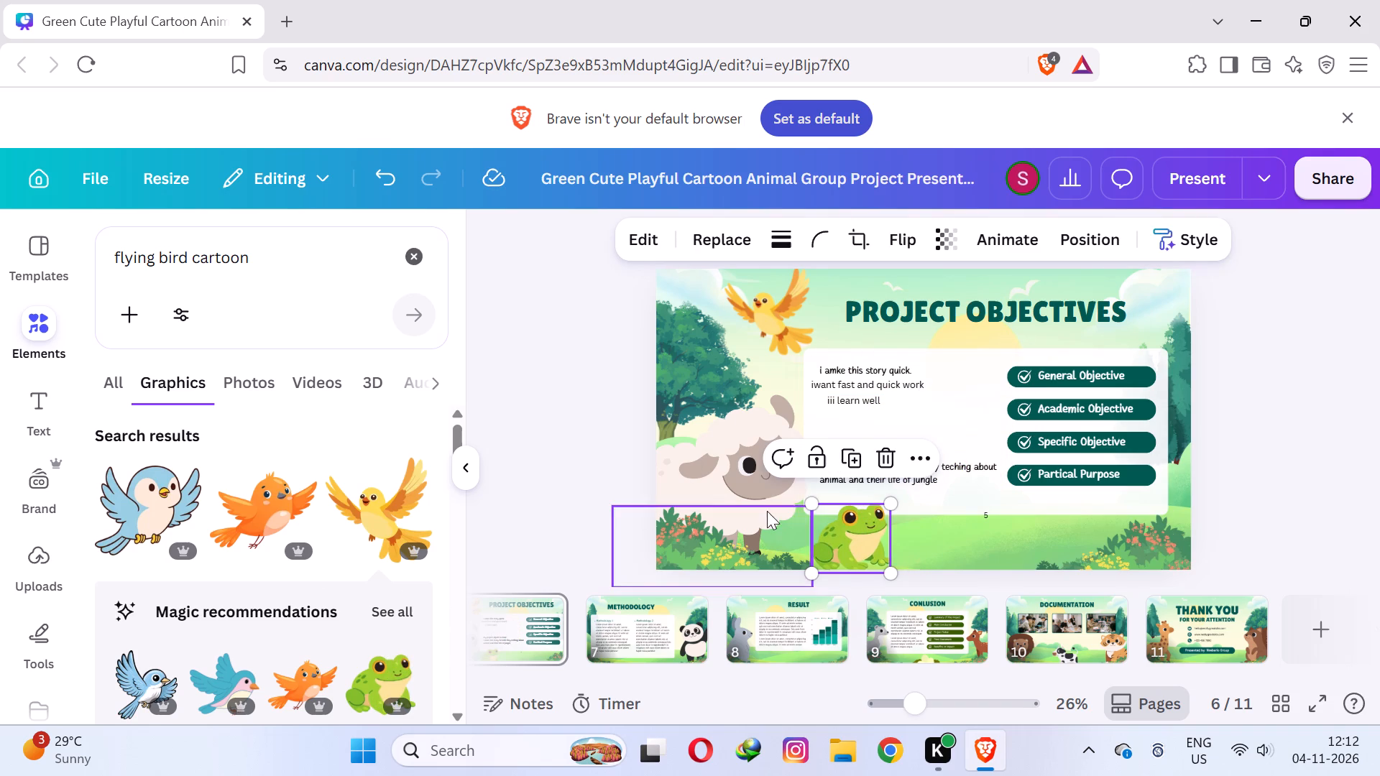
{"action": "left_click_drag", "start_coordinate": [806, 500], "coordinate": [813, 506]}
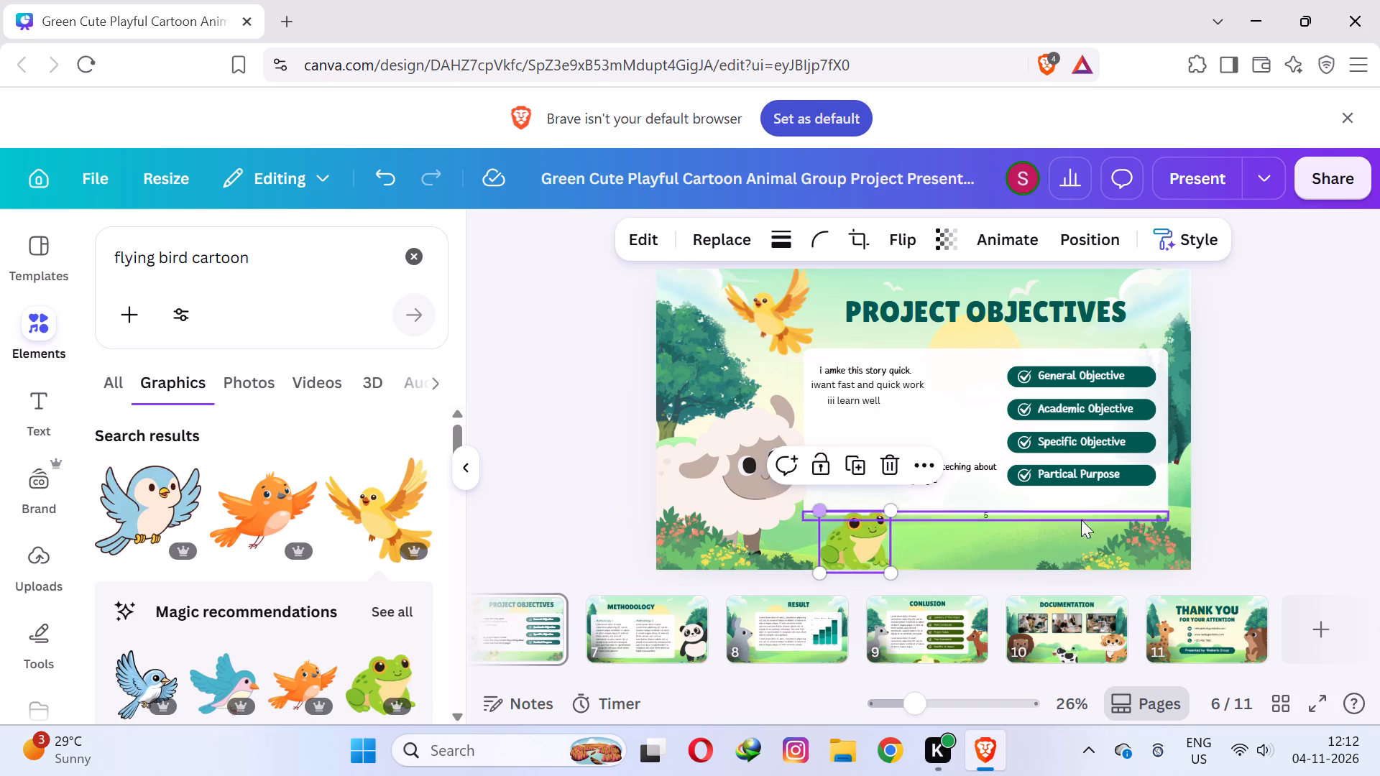
{"action": "left_click", "coordinate": [1285, 452]}
{"action": "left_click", "coordinate": [840, 538]}
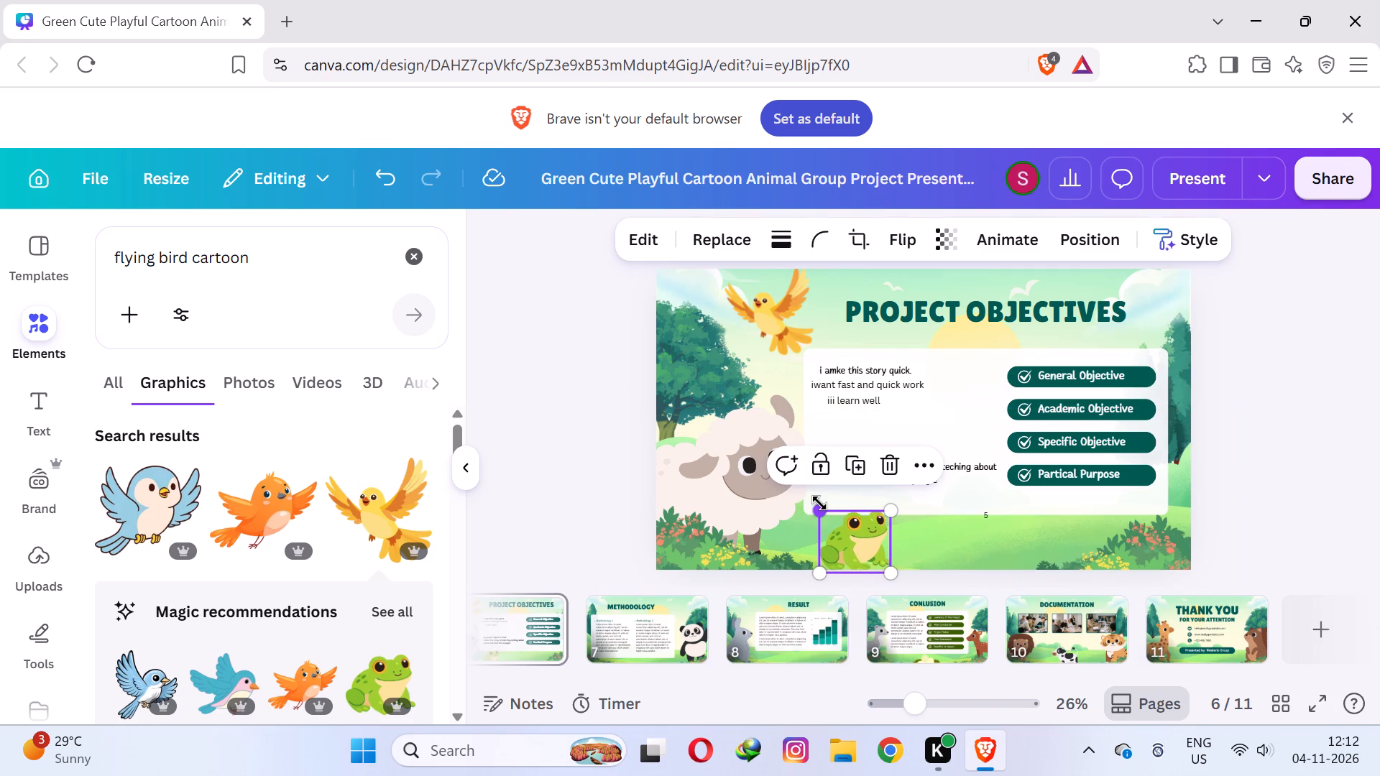
{"action": "left_click_drag", "start_coordinate": [819, 503], "coordinate": [831, 514]}
{"action": "left_click", "coordinate": [831, 514]}
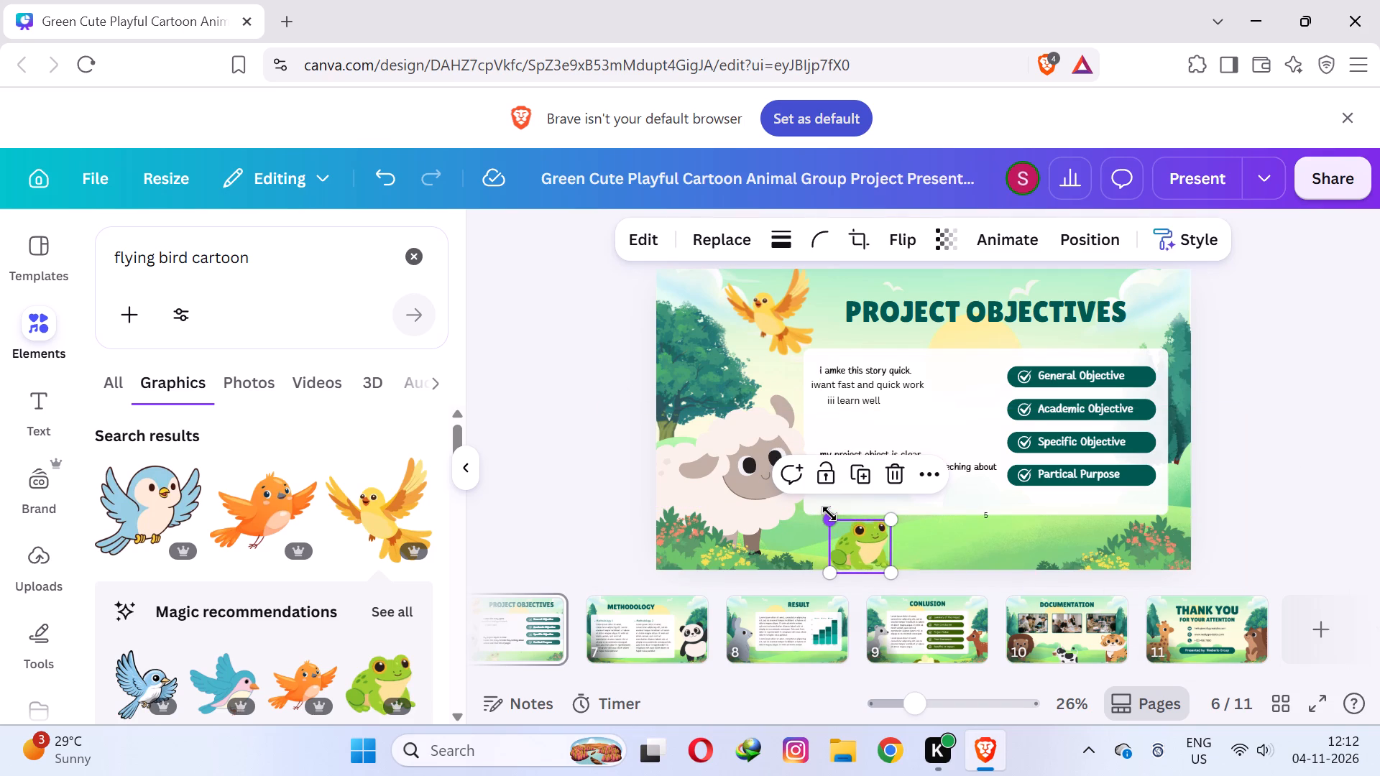
{"action": "left_click", "coordinate": [1222, 407]}
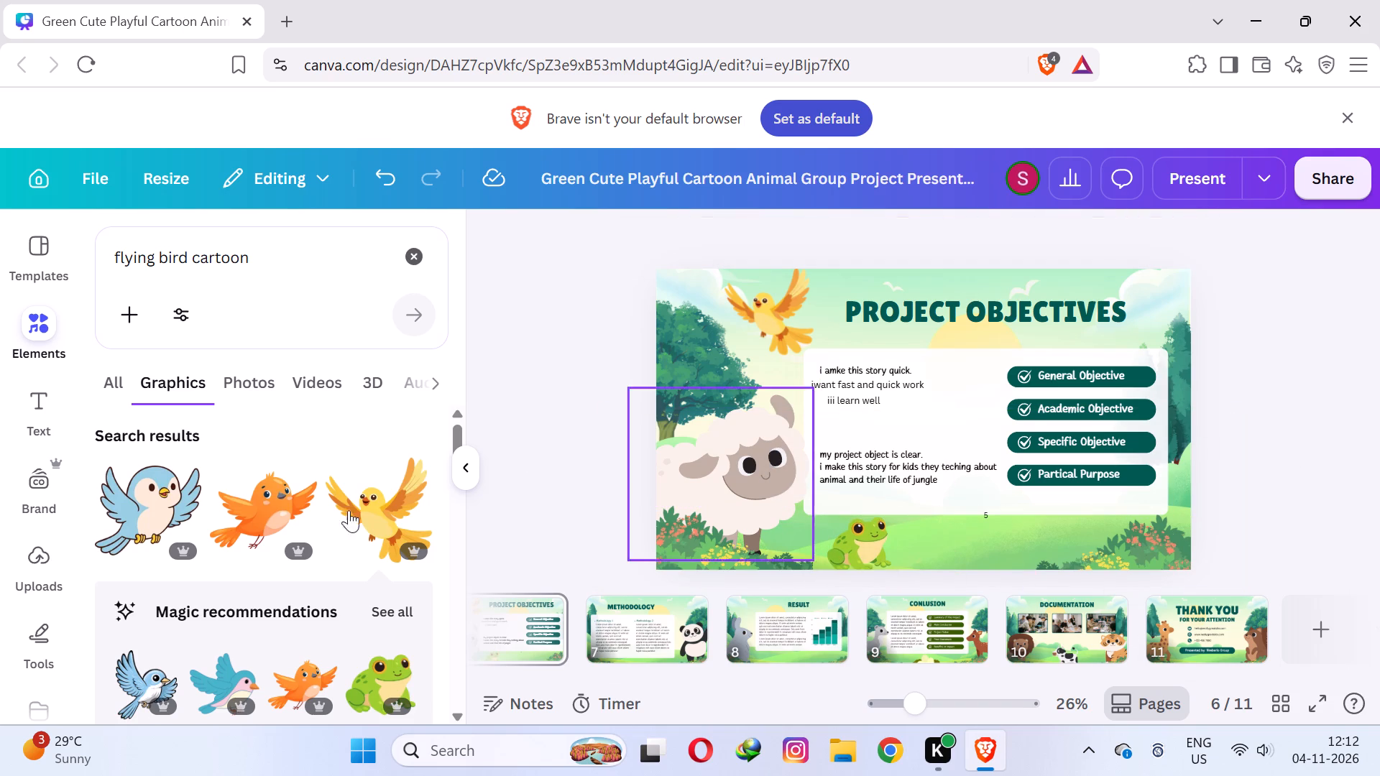
Browse the "flying bird cartoon" graphics for another bird that suits the project objectives slide.
{"action": "scroll", "coordinate": [264, 527], "scroll_direction": "down", "scroll_amount": 7}
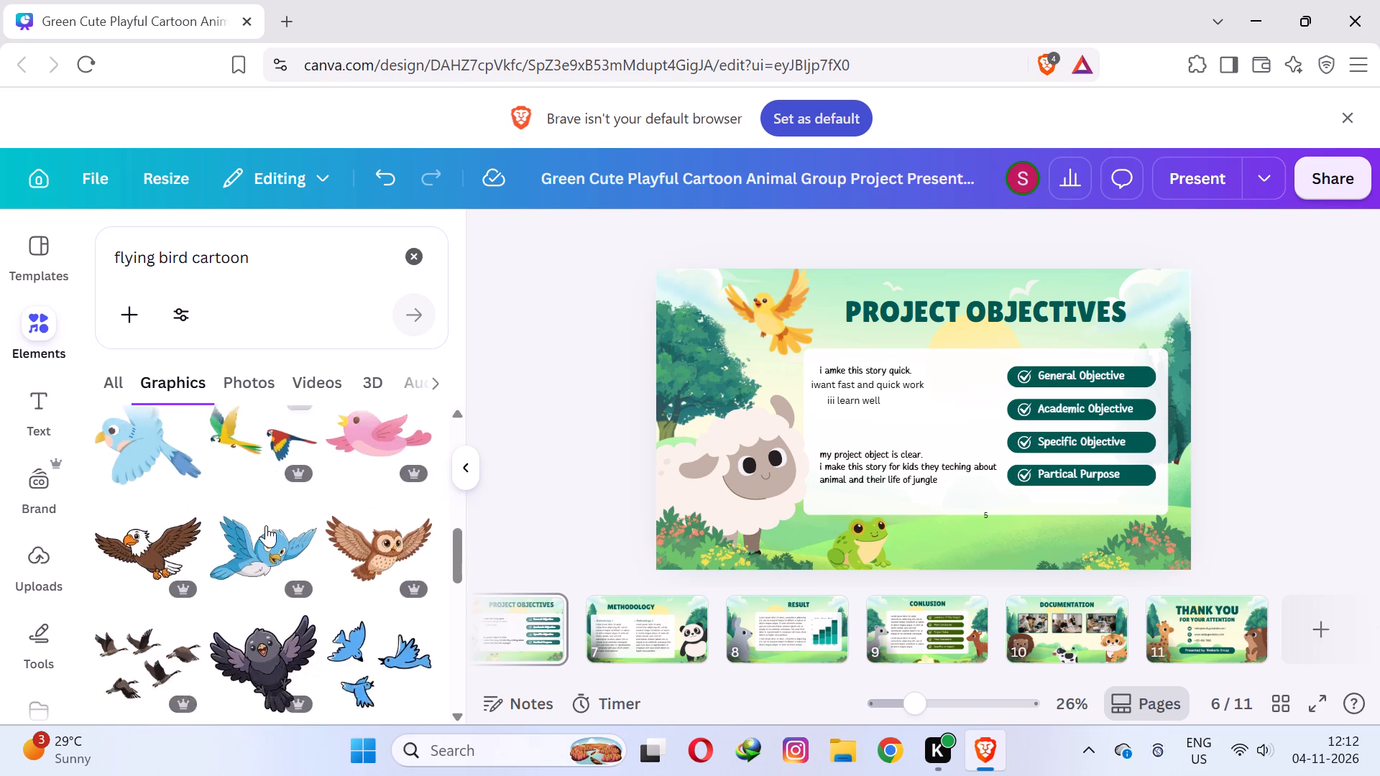
{"action": "scroll", "coordinate": [266, 527], "scroll_direction": "down", "scroll_amount": 3}
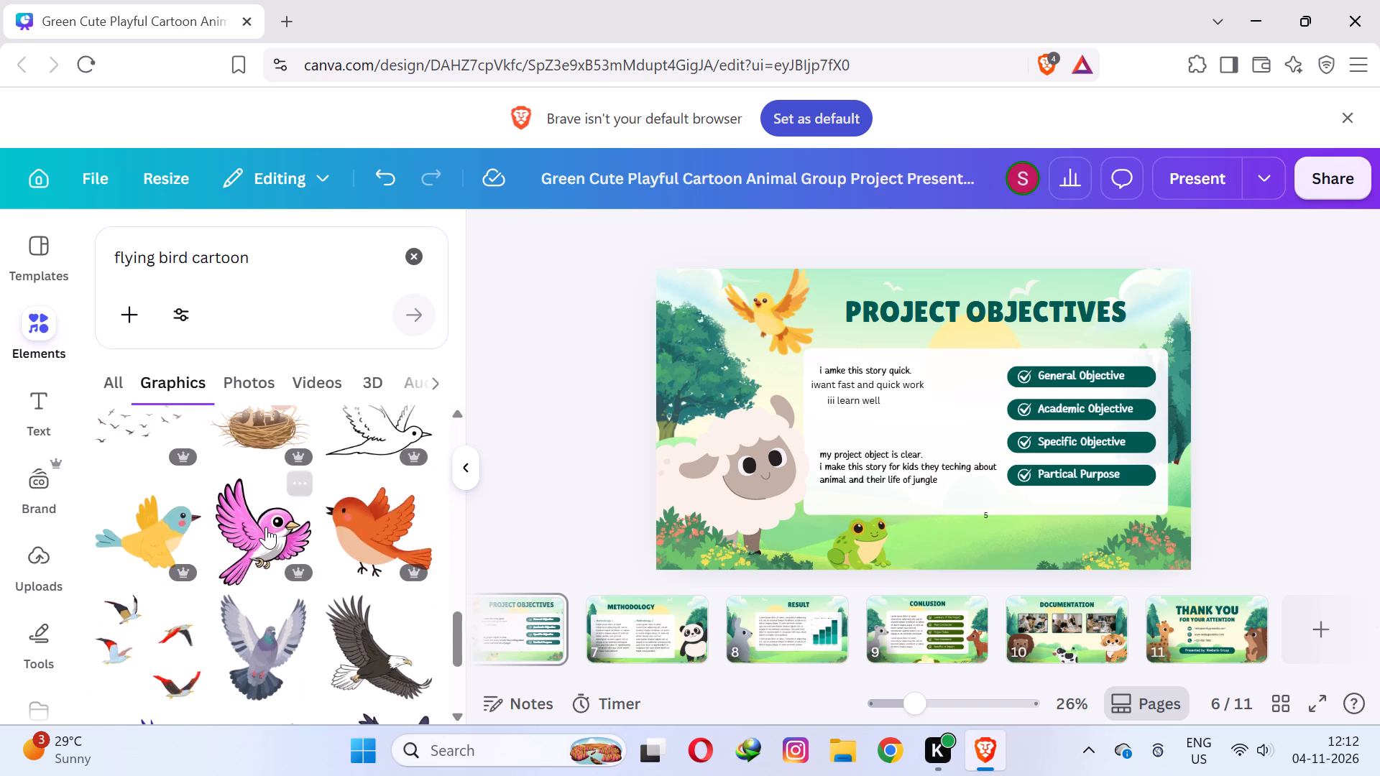
{"action": "scroll", "coordinate": [266, 527], "scroll_direction": "down", "scroll_amount": 5}
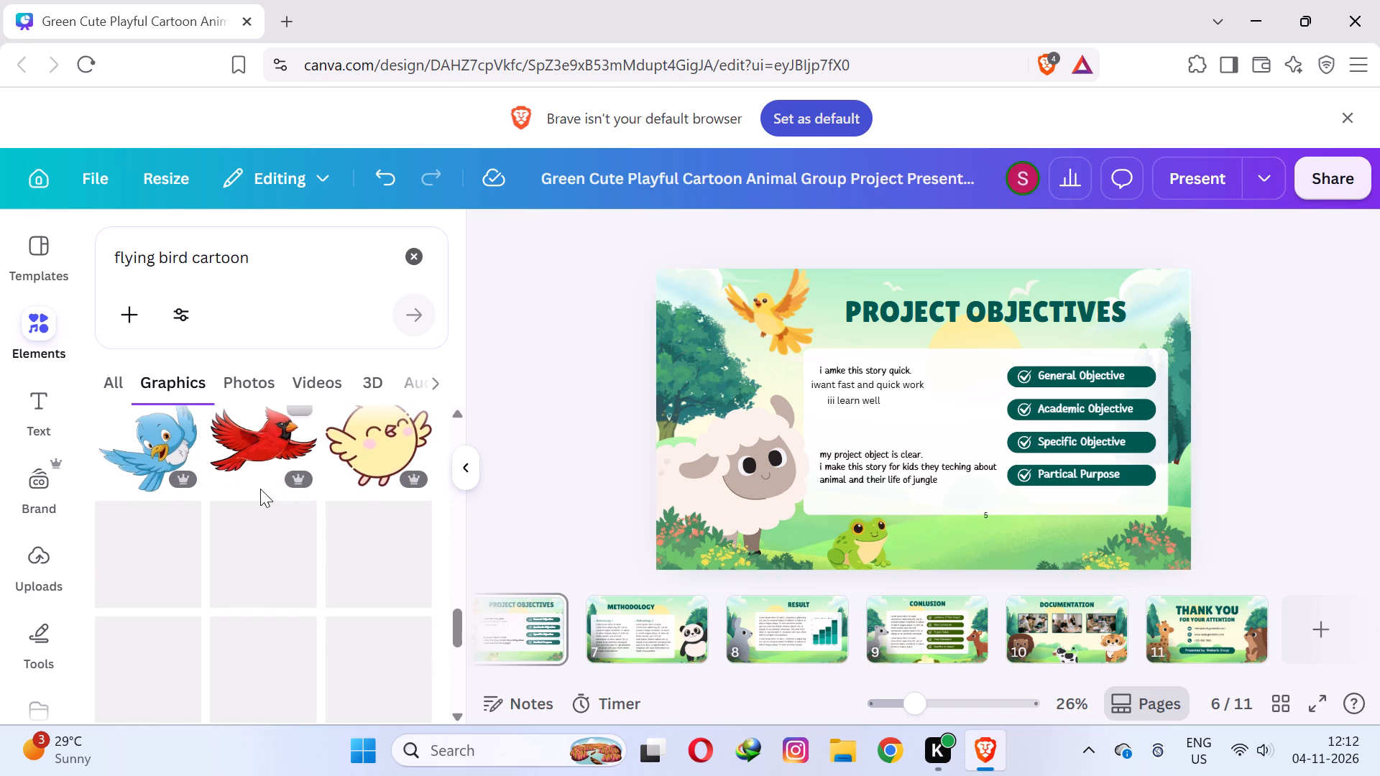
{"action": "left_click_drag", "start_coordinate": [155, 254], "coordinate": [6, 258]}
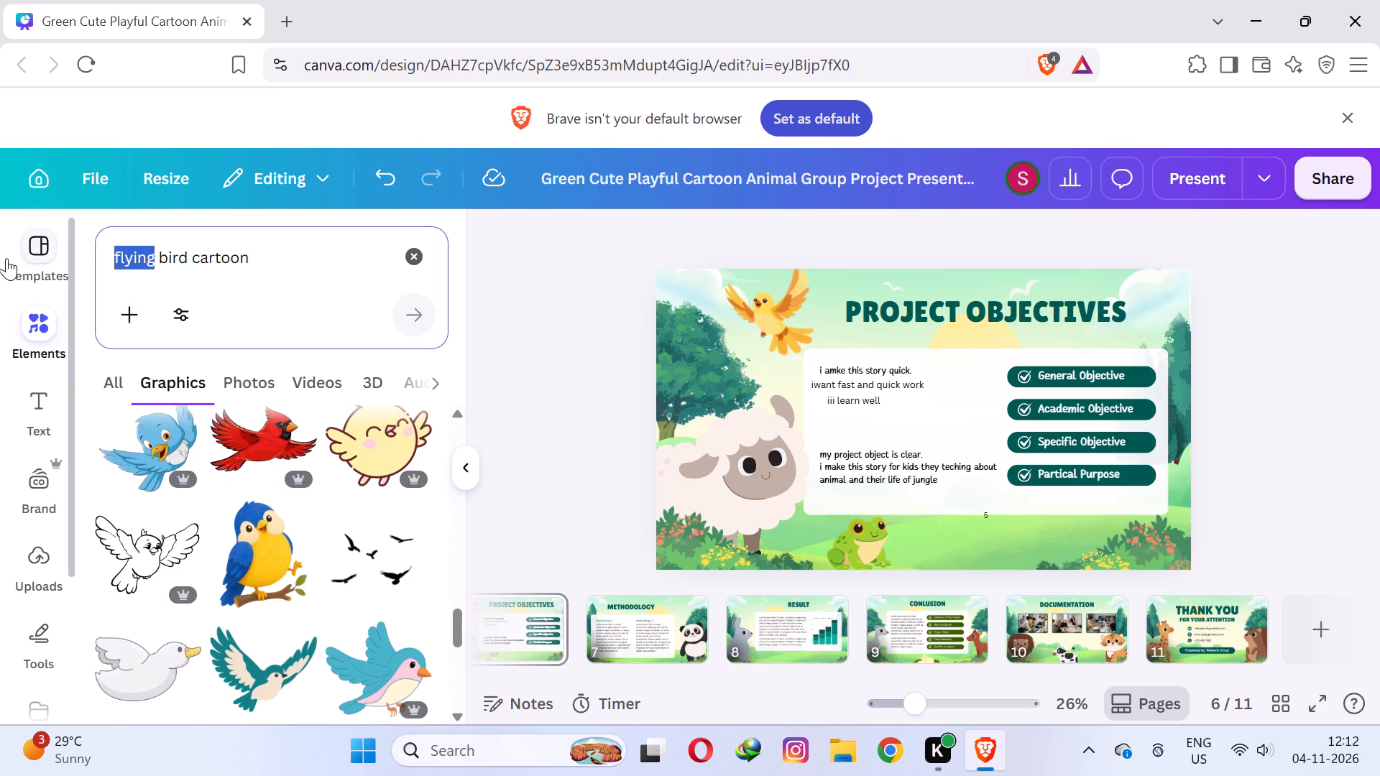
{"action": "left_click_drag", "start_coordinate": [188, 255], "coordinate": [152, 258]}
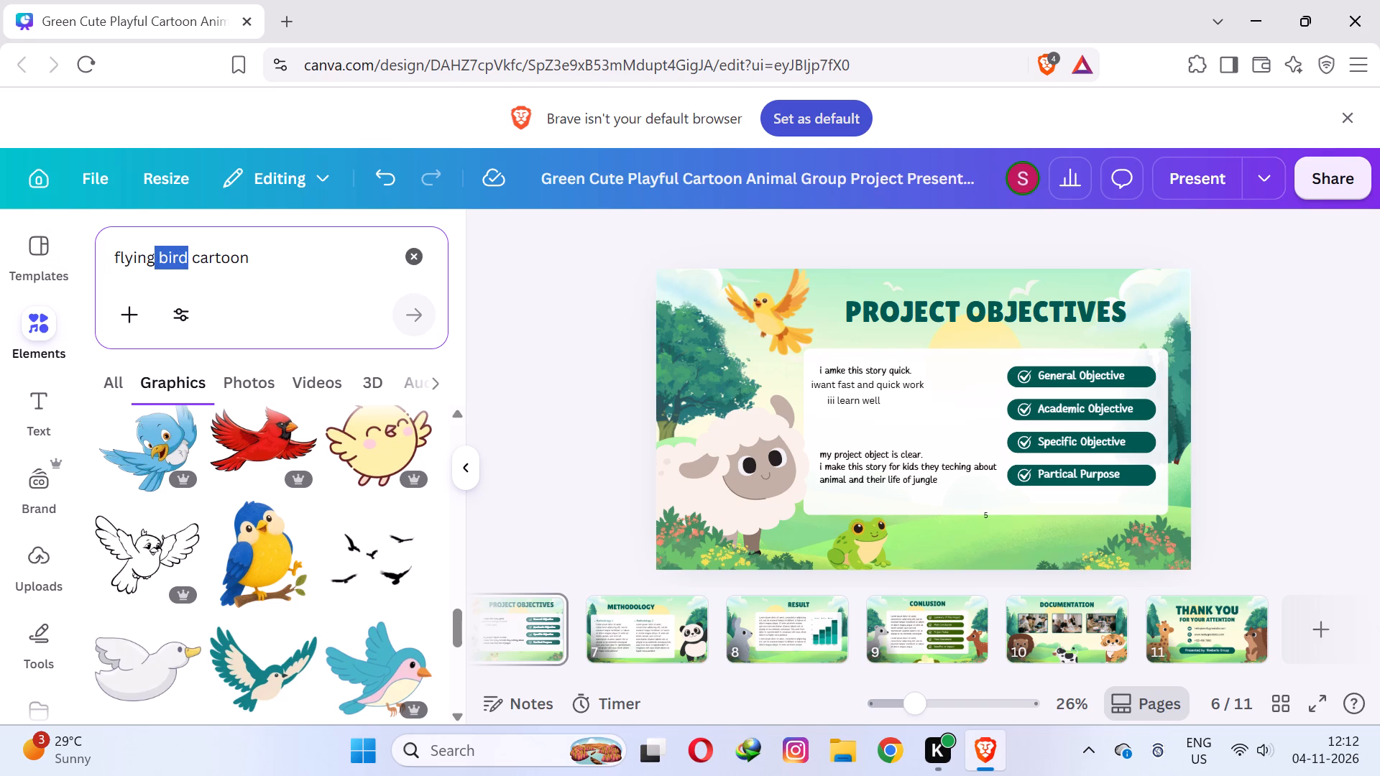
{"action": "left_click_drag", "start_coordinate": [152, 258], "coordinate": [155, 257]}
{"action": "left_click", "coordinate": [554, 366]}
Add the pink flying bird graphic to the slide, shrink it and place it in the slide's upper-right corner beside the title.
{"action": "scroll", "coordinate": [318, 554], "scroll_direction": "up", "scroll_amount": 2}
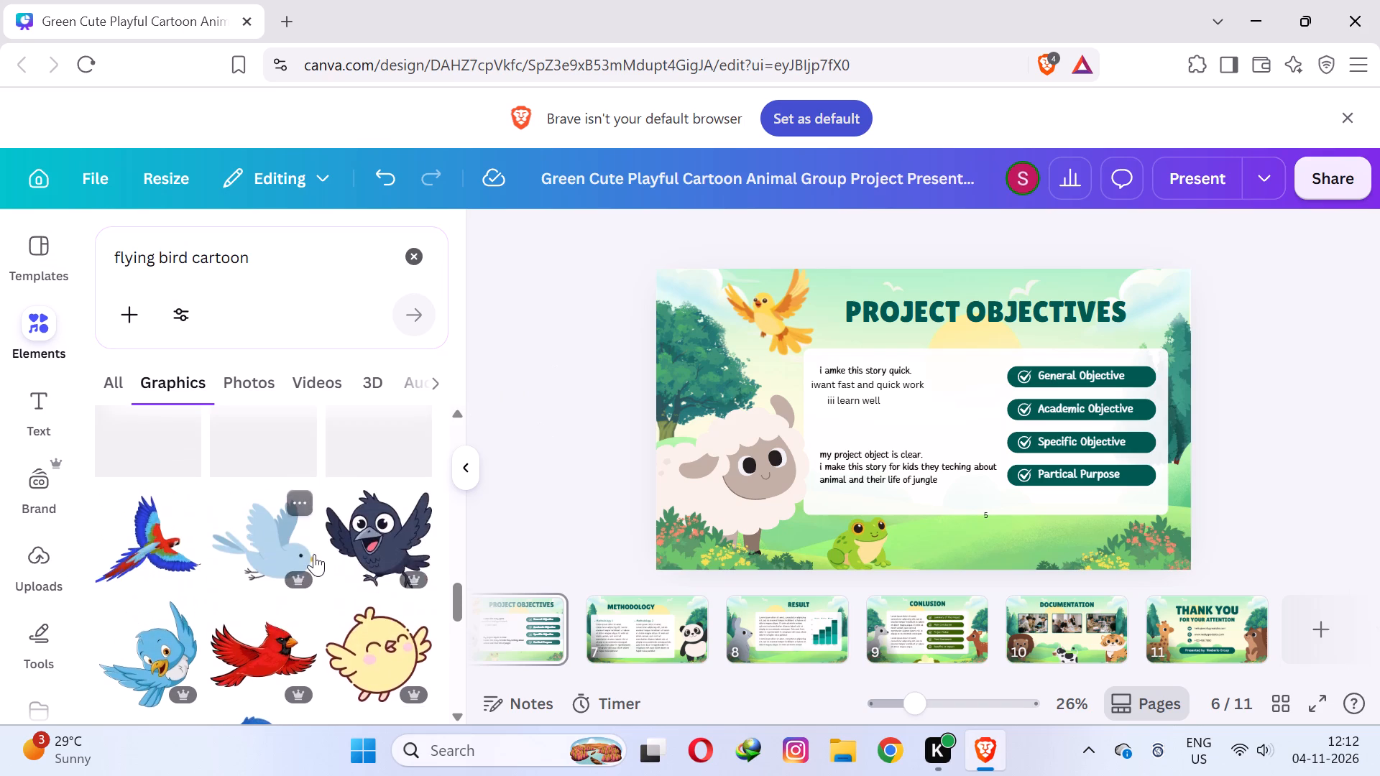
{"action": "scroll", "coordinate": [314, 554], "scroll_direction": "up", "scroll_amount": 16}
{"action": "scroll", "coordinate": [254, 466], "scroll_direction": "down", "scroll_amount": 1}
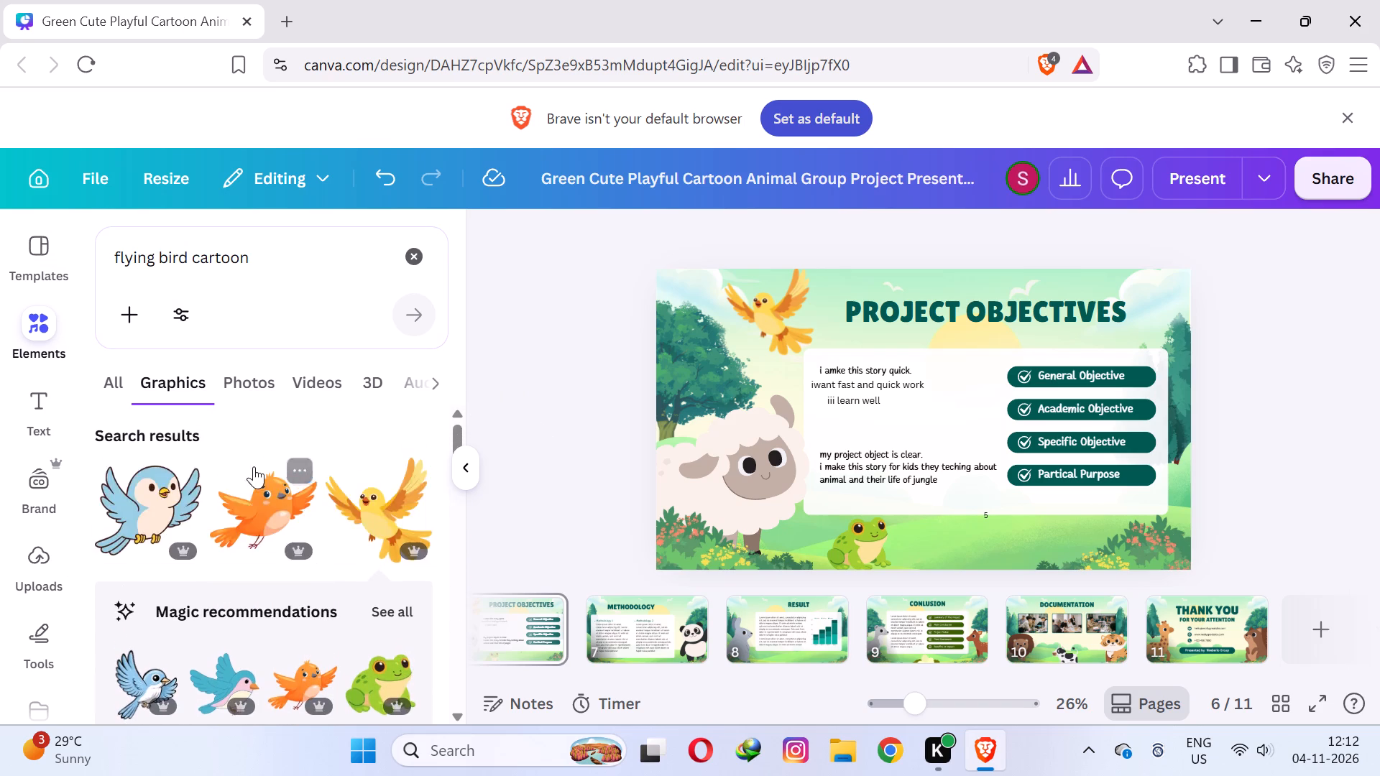
{"action": "scroll", "coordinate": [254, 466], "scroll_direction": "down", "scroll_amount": 3}
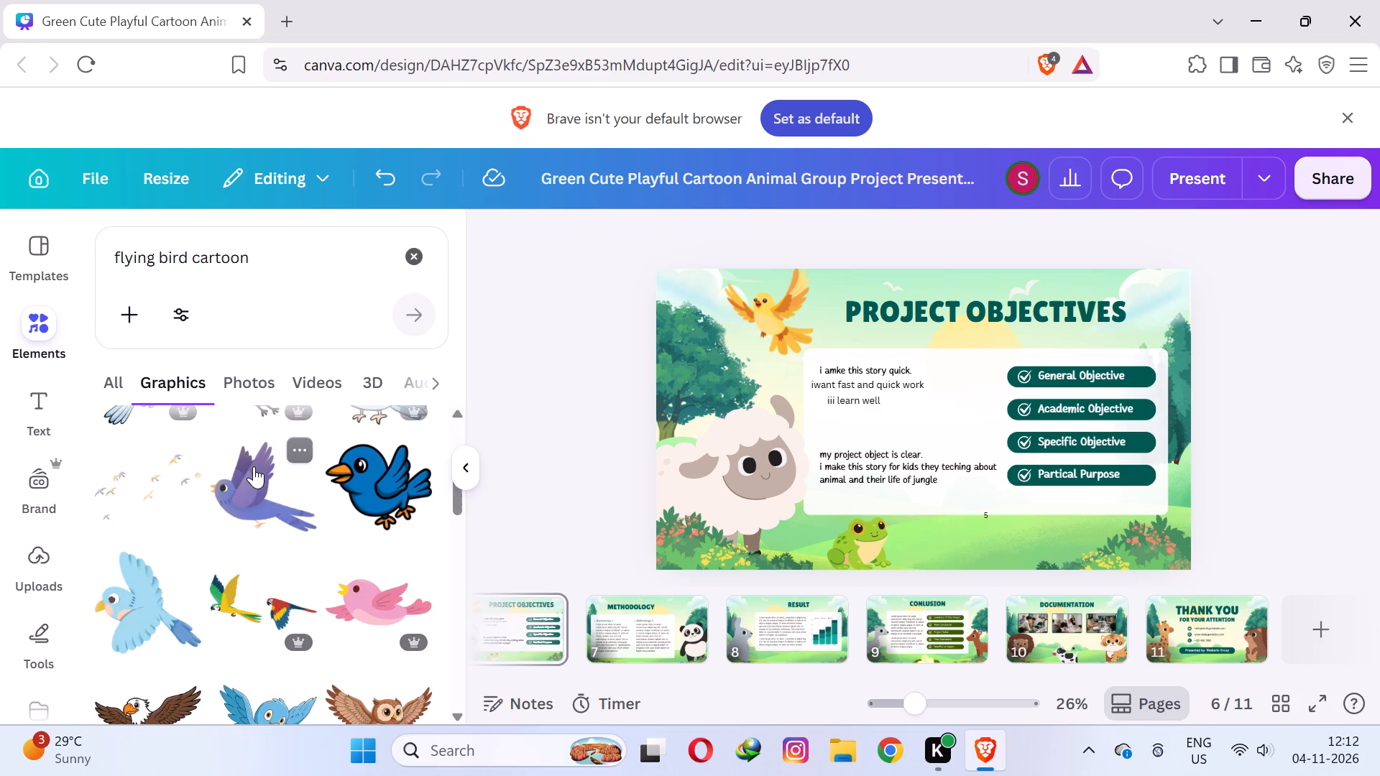
{"action": "left_click_drag", "start_coordinate": [368, 601], "coordinate": [804, 502]}
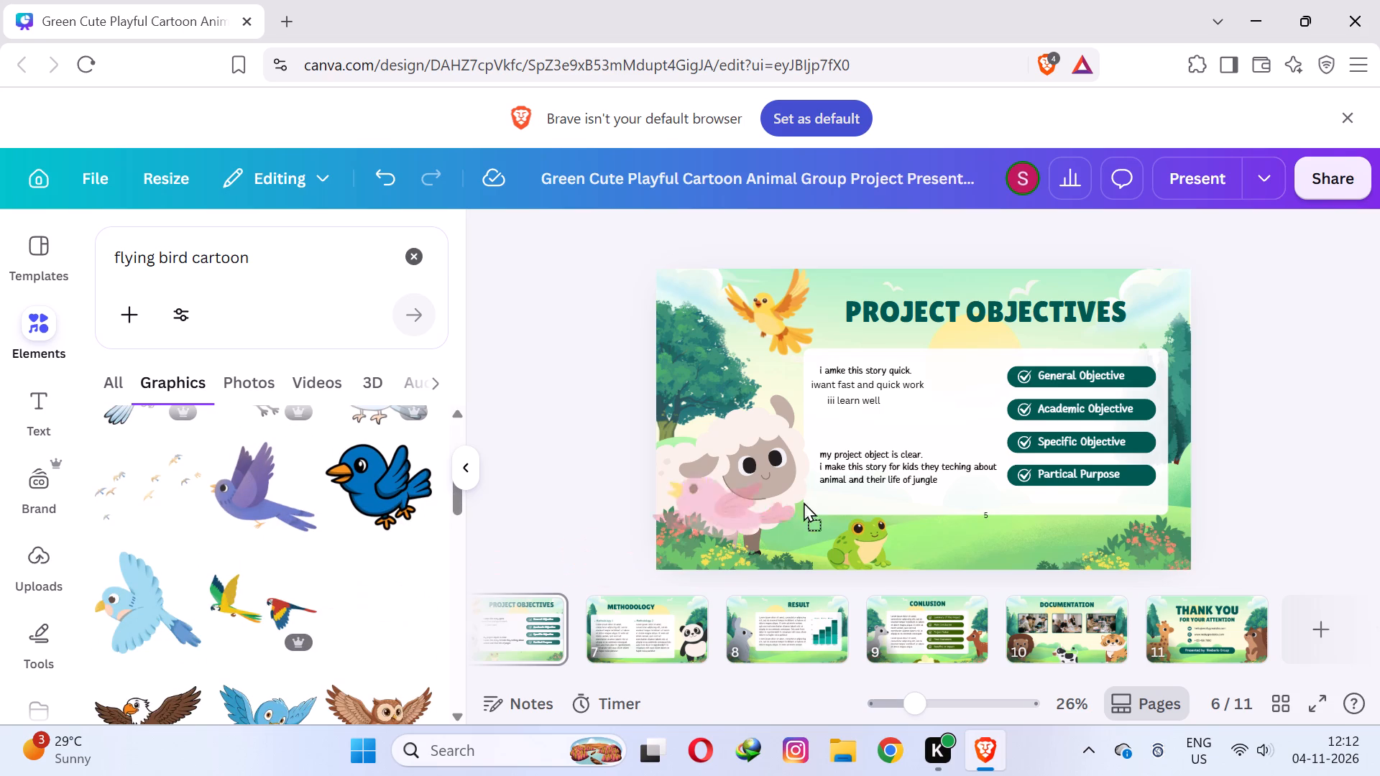
{"action": "left_click_drag", "start_coordinate": [804, 502], "coordinate": [944, 432]}
{"action": "left_click_drag", "start_coordinate": [897, 377], "coordinate": [1062, 404]}
{"action": "left_click_drag", "start_coordinate": [1080, 462], "coordinate": [1109, 378]}
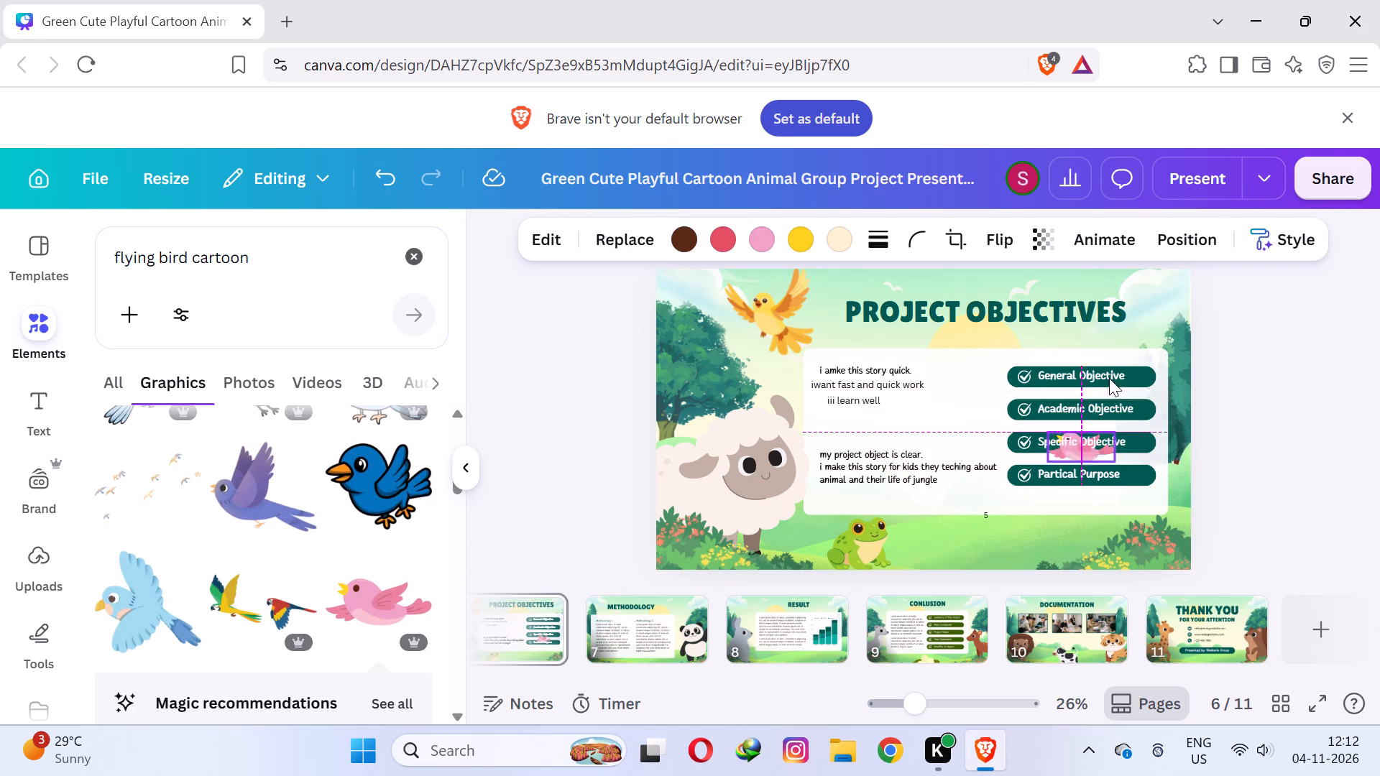
{"action": "left_click_drag", "start_coordinate": [1109, 378], "coordinate": [1151, 288]}
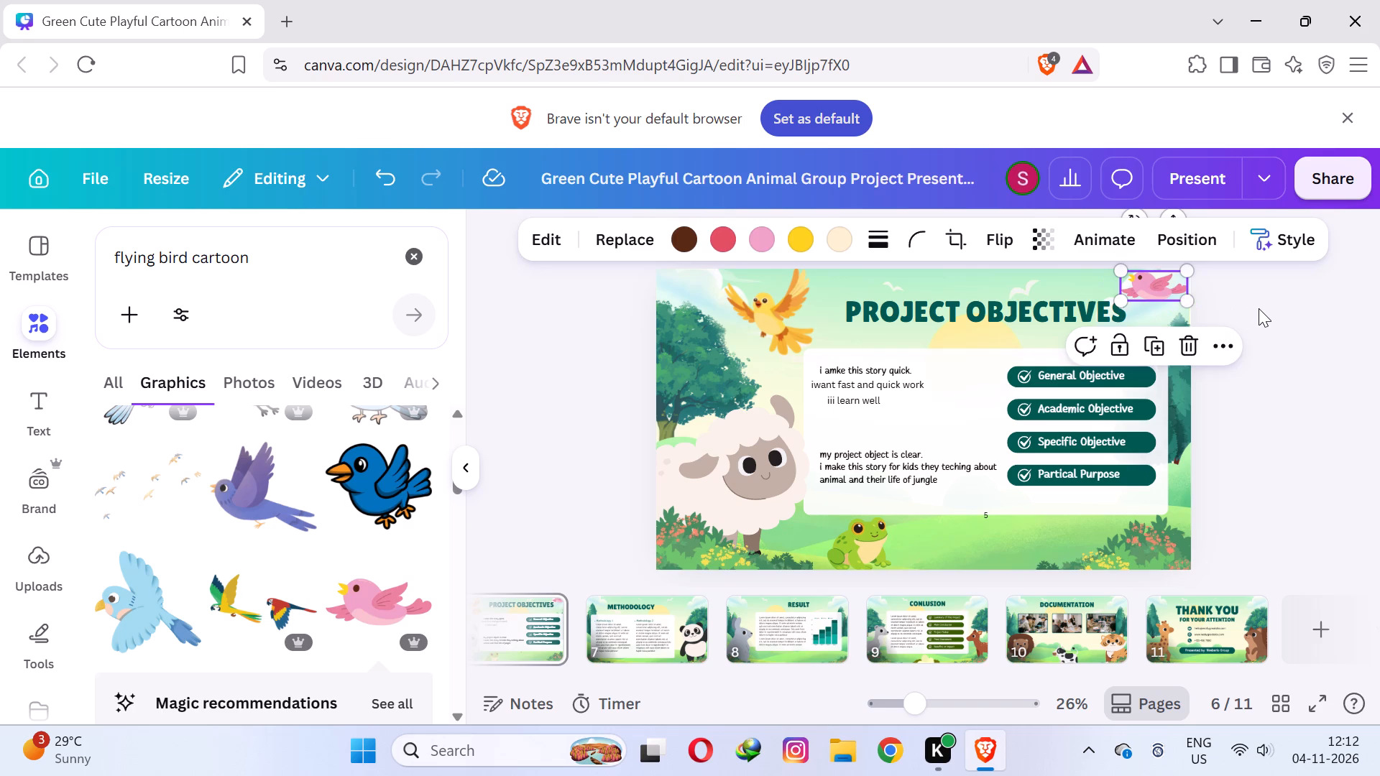
{"action": "left_click", "coordinate": [1259, 308]}
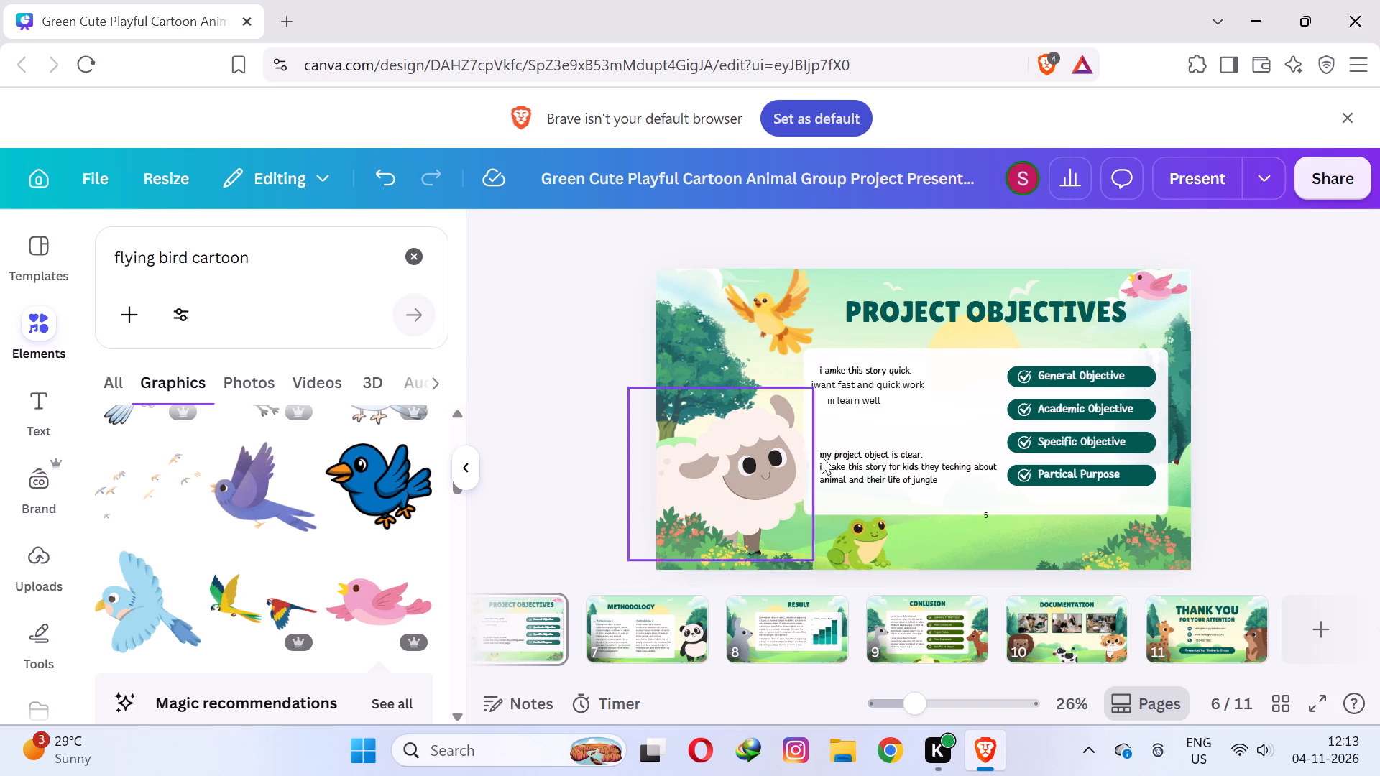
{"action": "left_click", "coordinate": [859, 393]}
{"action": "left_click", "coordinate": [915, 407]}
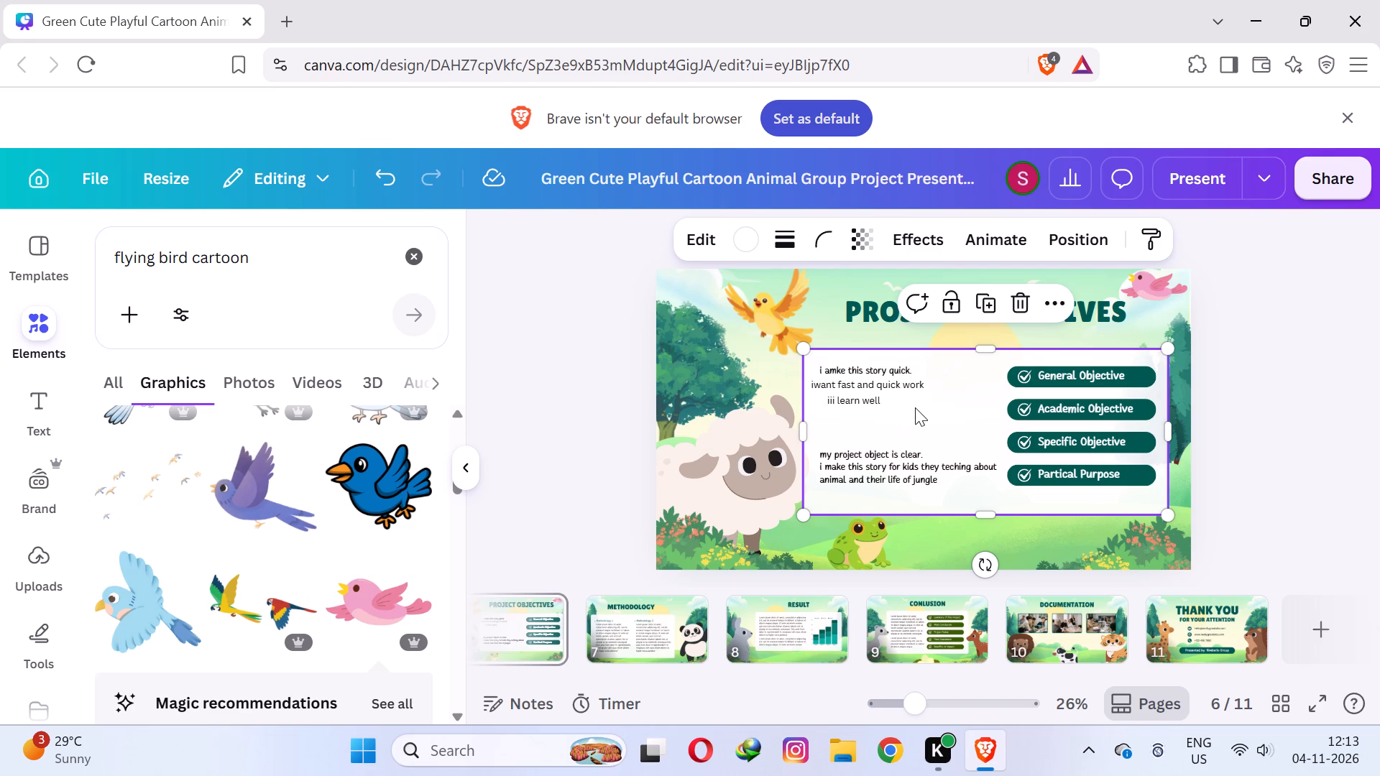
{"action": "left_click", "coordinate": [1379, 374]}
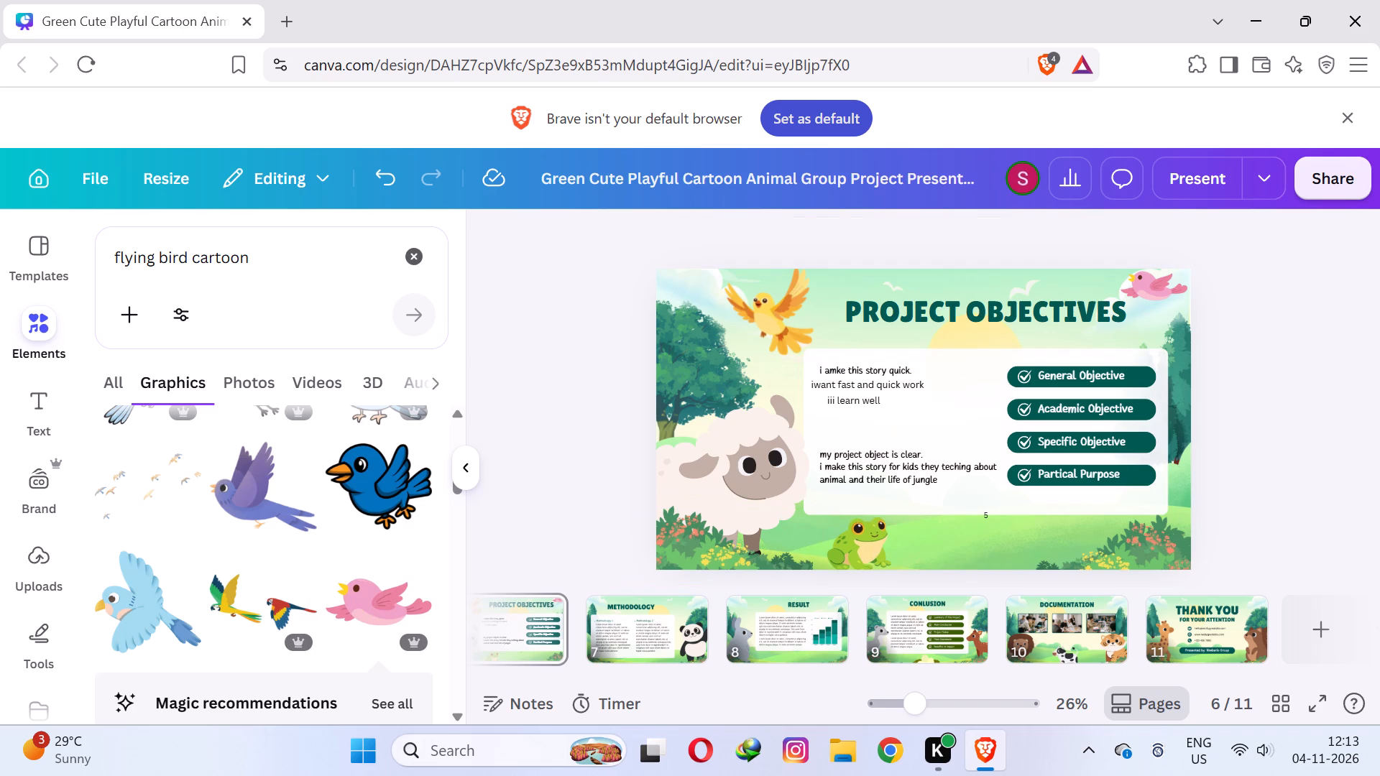
Search the graphics library for "jungle kids cartoon".
{"action": "left_click_drag", "start_coordinate": [270, 243], "coordinate": [0, 252]}
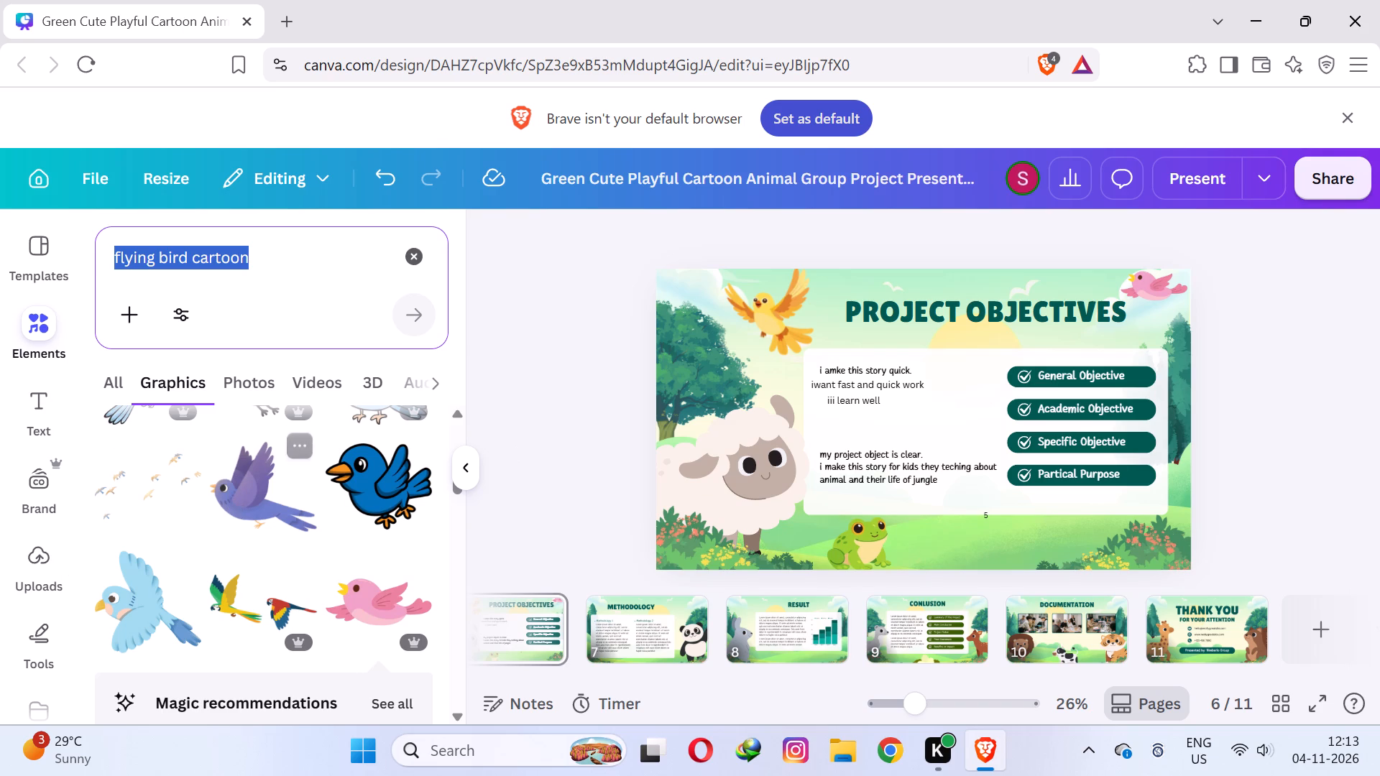
{"action": "left_click_drag", "start_coordinate": [264, 248], "coordinate": [116, 249]}
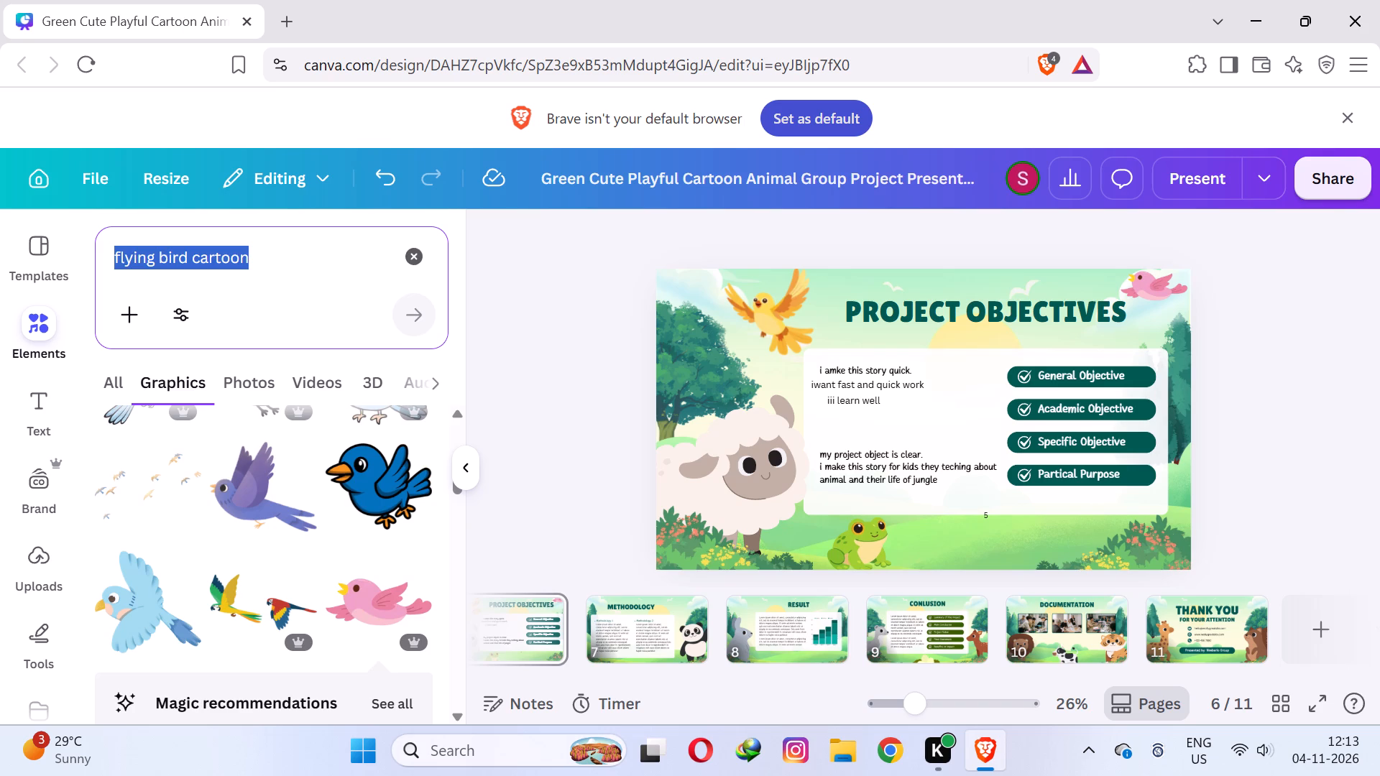
{"action": "type", "text": "jungle kids cartoon"}
{"action": "key", "text": "Return"}
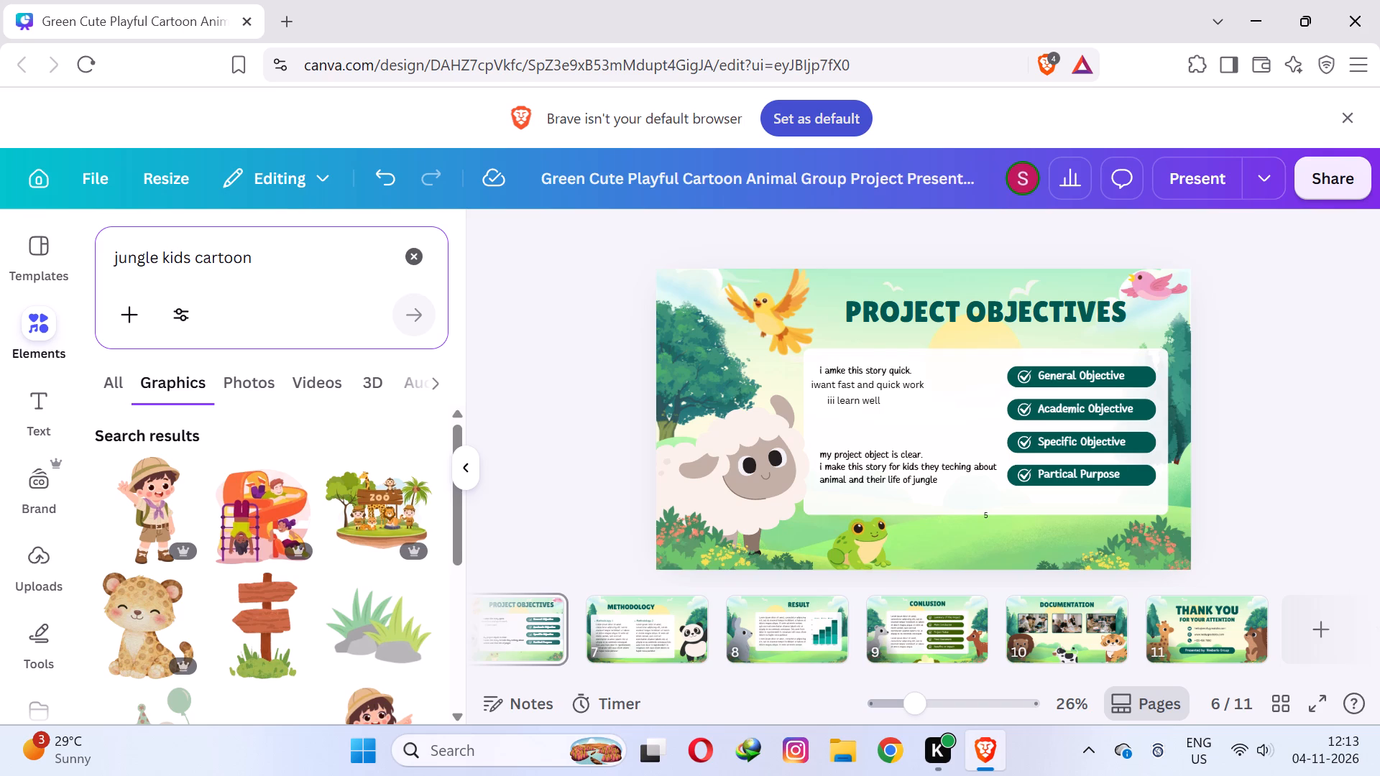
Add the brown monkey graphic, shrink it and place it on the grass below the objective labels, beside the right-hand flowers.
{"action": "scroll", "coordinate": [162, 461], "scroll_direction": "down", "scroll_amount": 2}
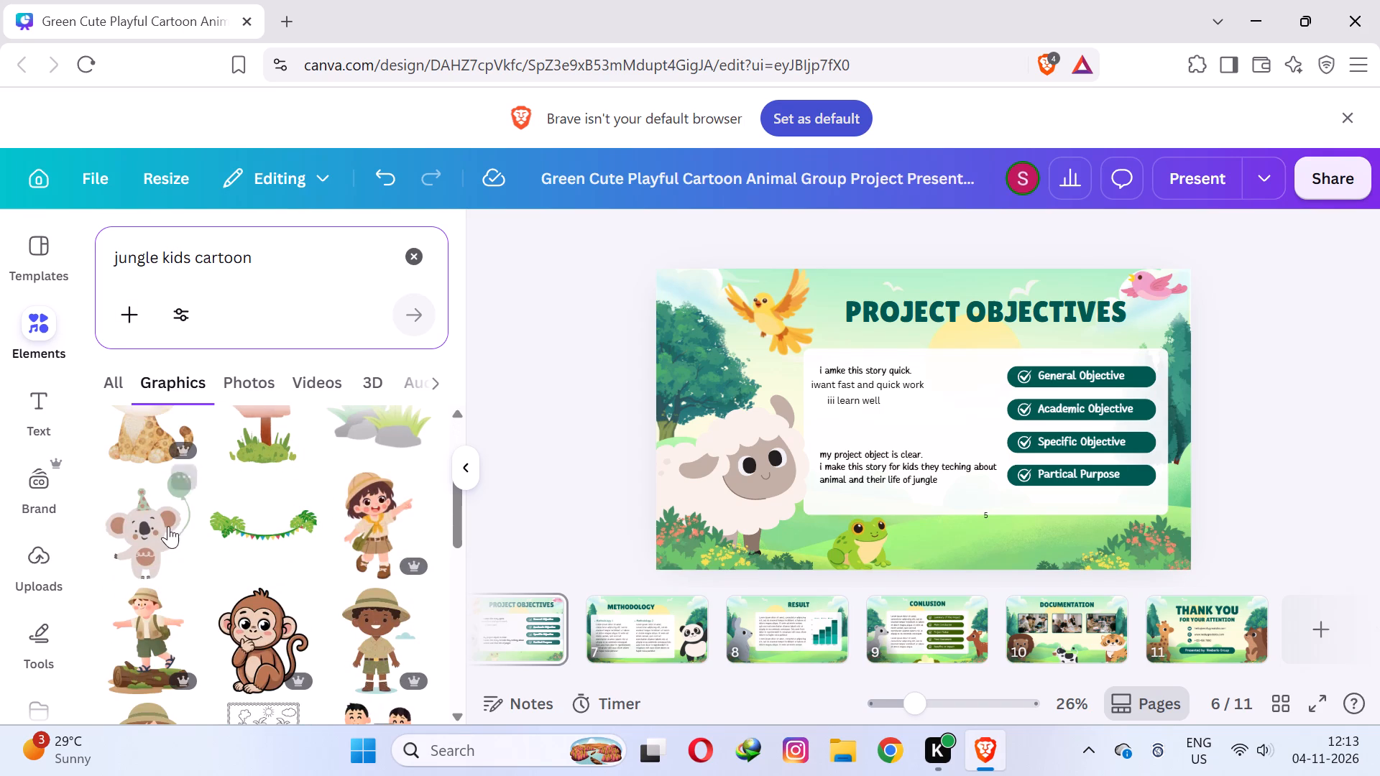
{"action": "left_click_drag", "start_coordinate": [259, 640], "coordinate": [718, 568]}
{"action": "scroll", "coordinate": [600, 624], "scroll_direction": "down", "scroll_amount": 1}
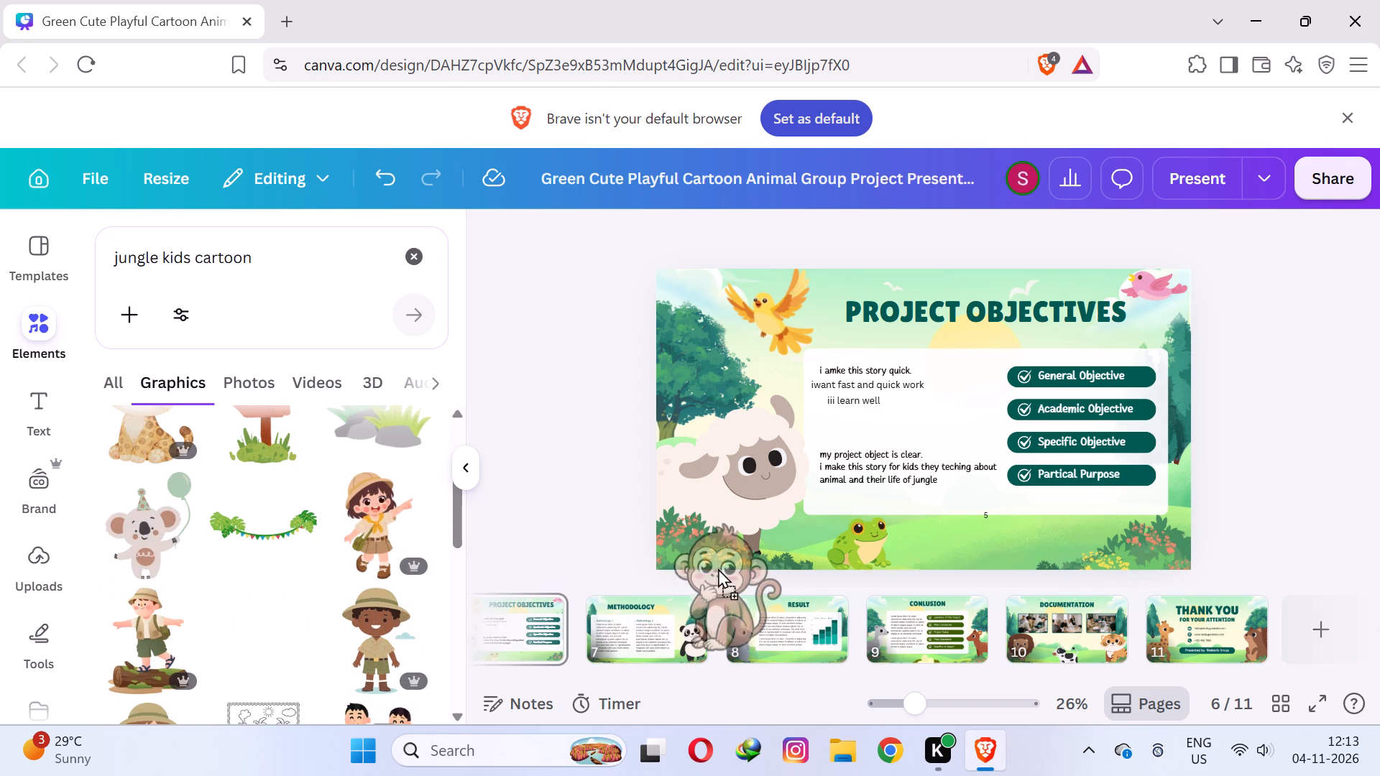
{"action": "left_click_drag", "start_coordinate": [718, 568], "coordinate": [941, 384]}
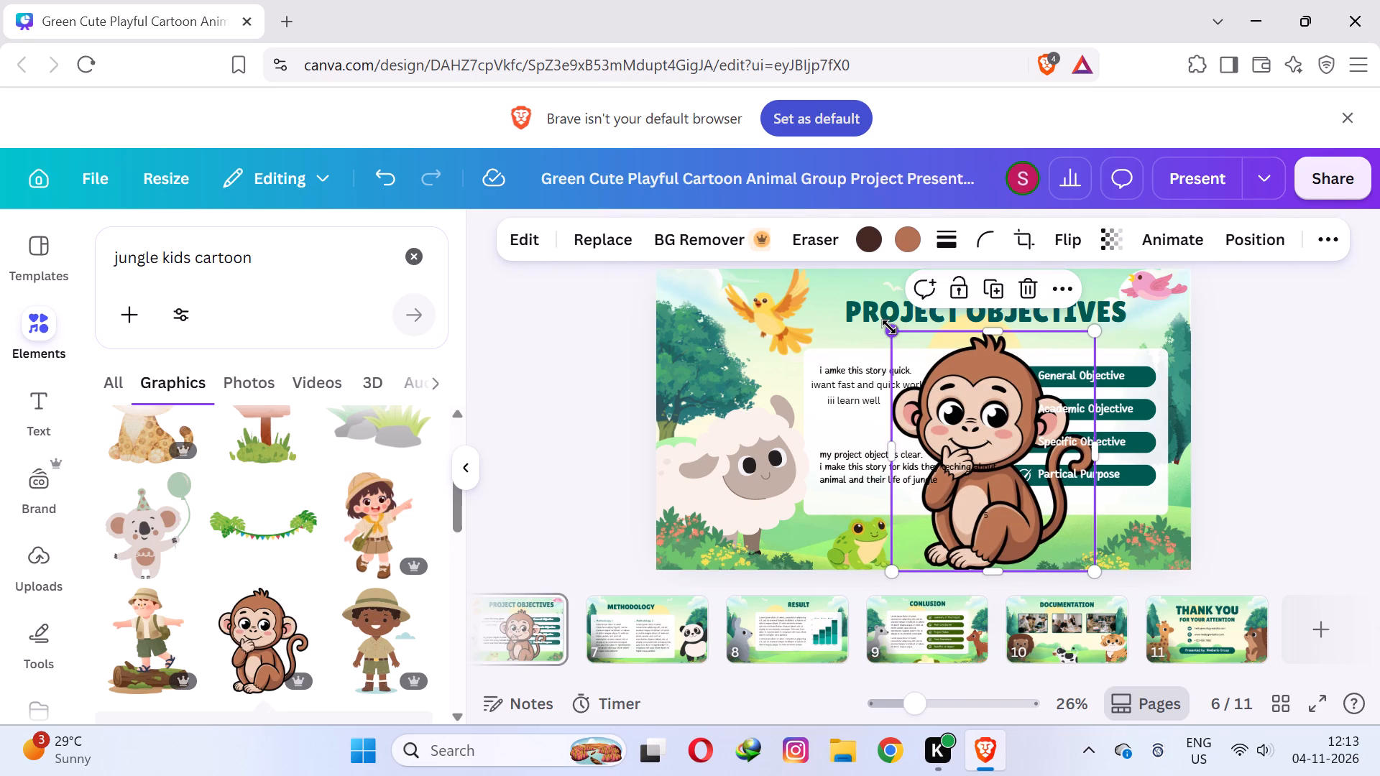
{"action": "left_click_drag", "start_coordinate": [889, 327], "coordinate": [997, 513]}
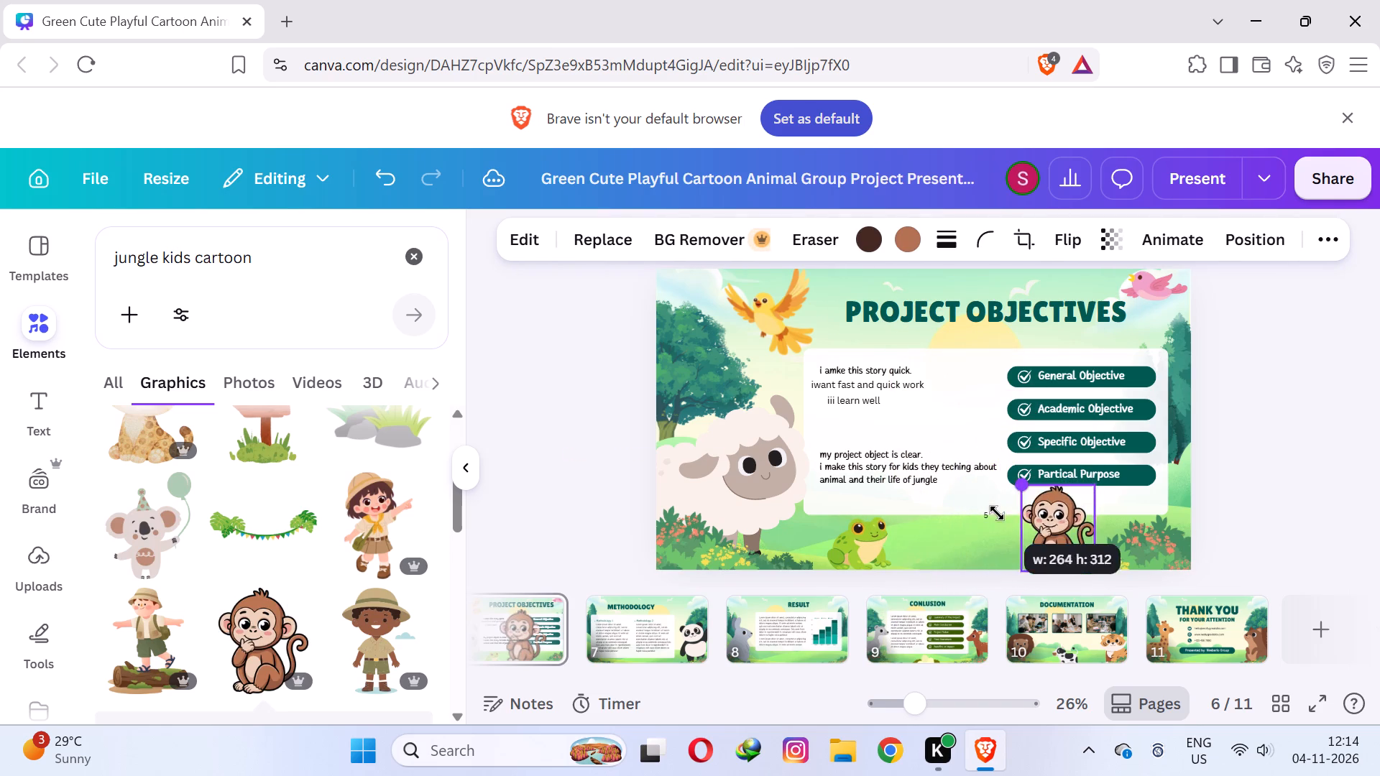
{"action": "left_click_drag", "start_coordinate": [997, 513], "coordinate": [1015, 542]}
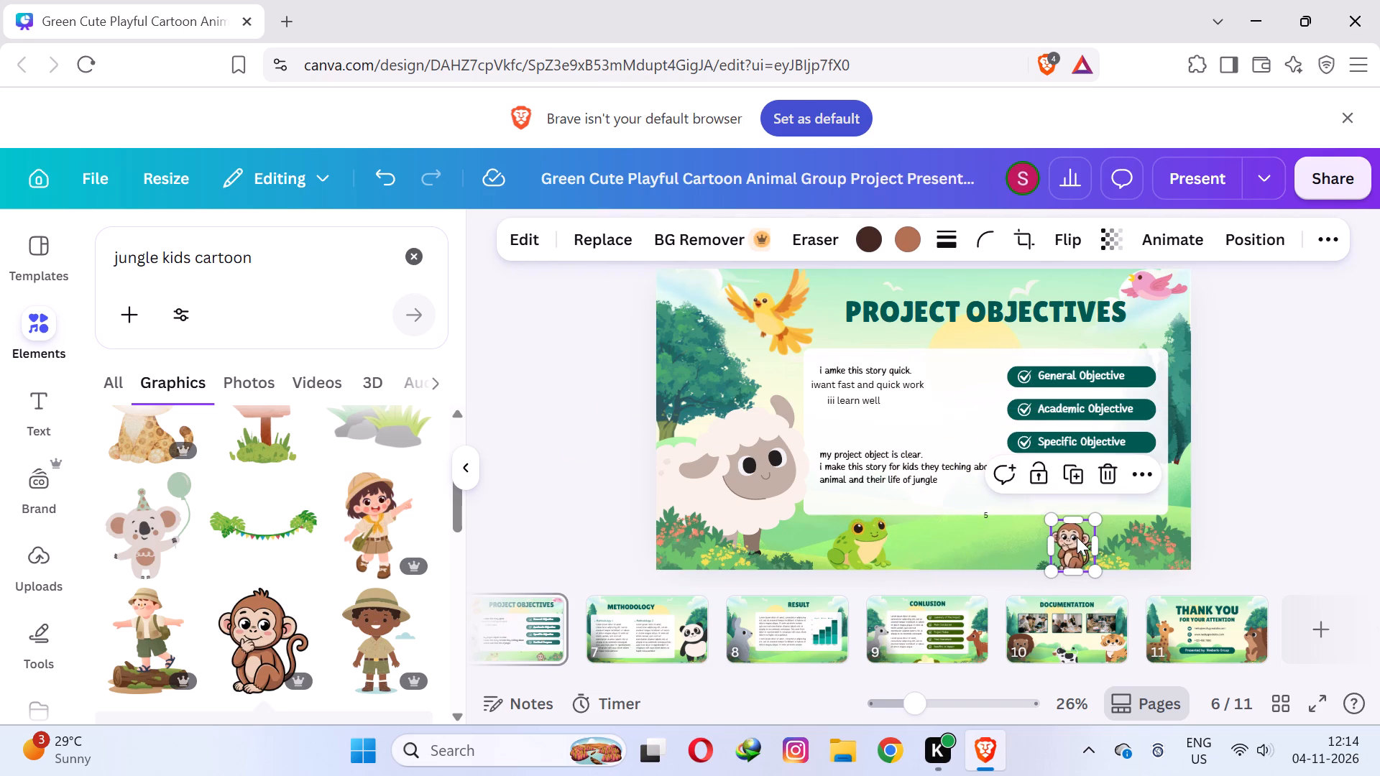
{"action": "left_click", "coordinate": [1077, 537]}
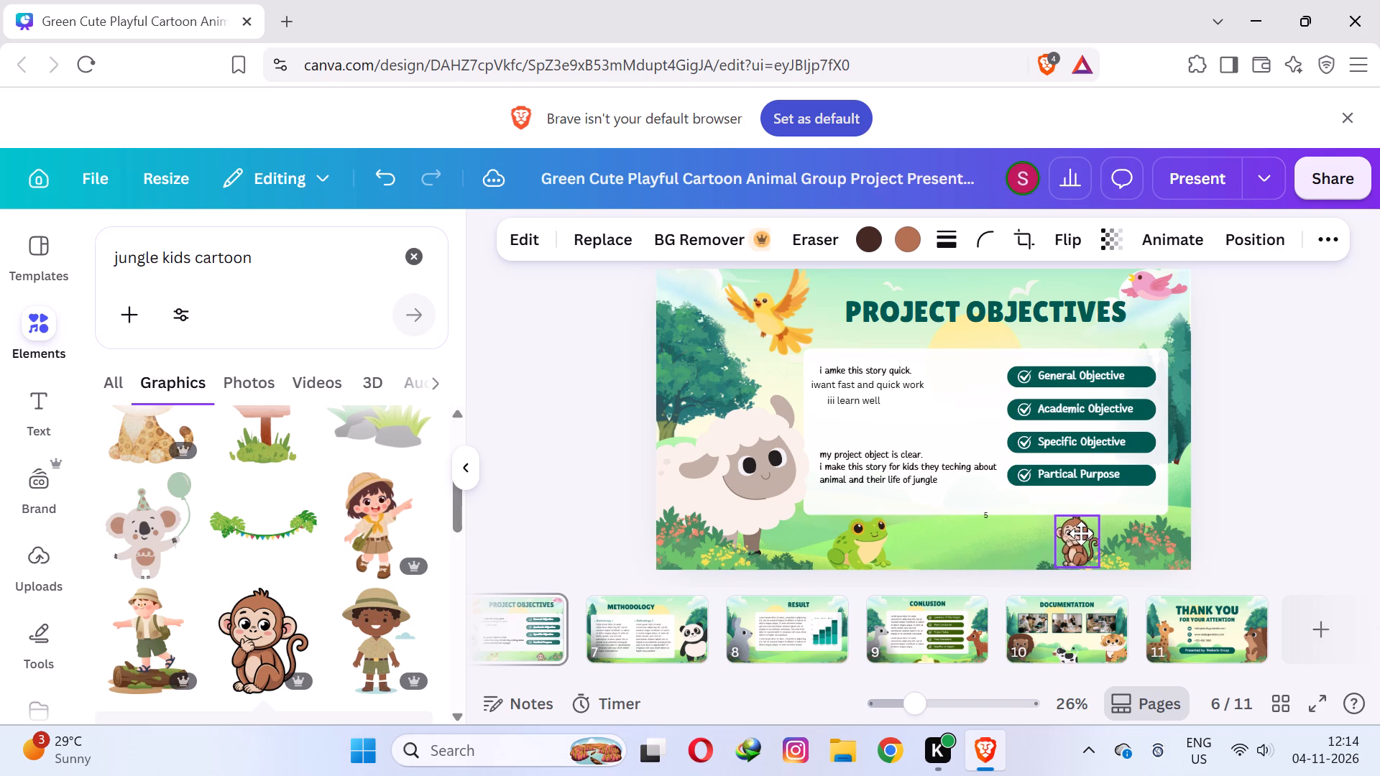
{"action": "left_click", "coordinate": [1049, 518]}
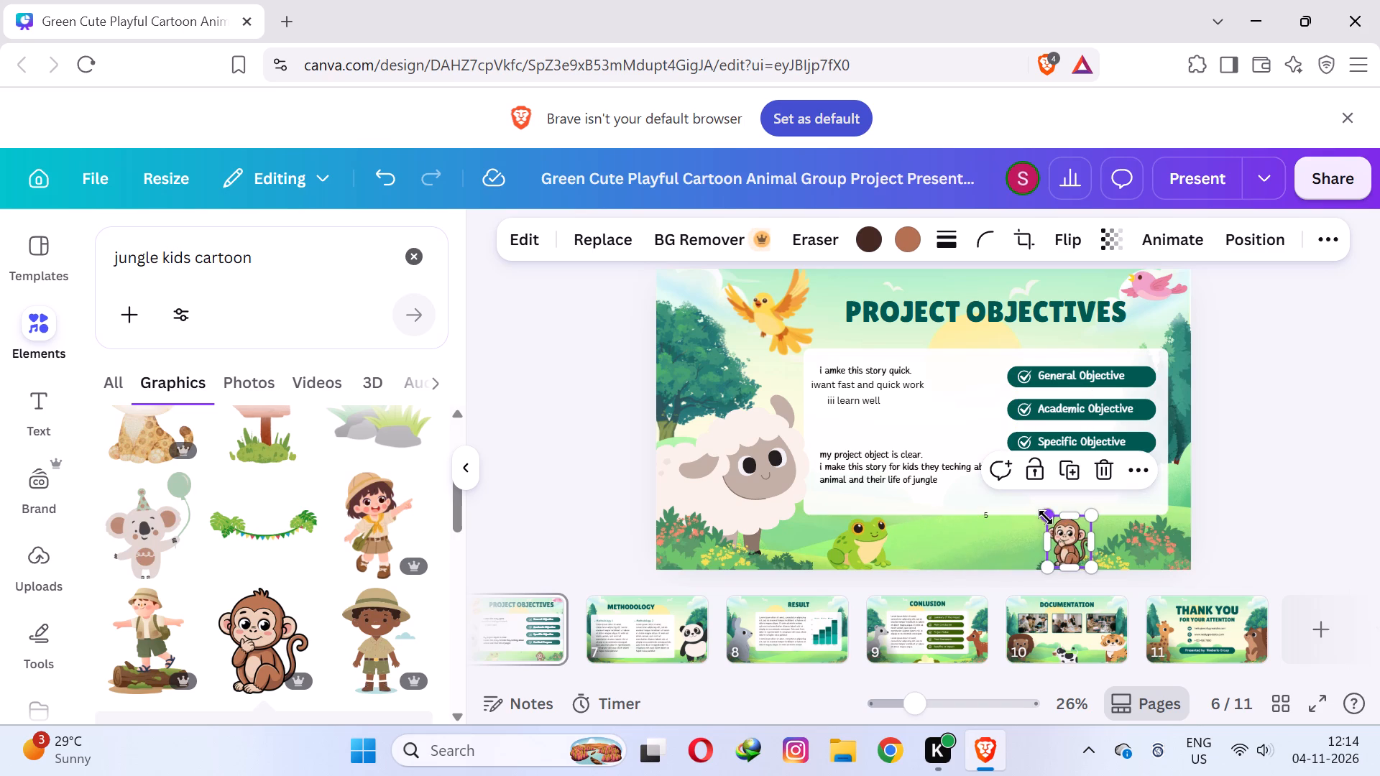
{"action": "left_click", "coordinate": [1253, 501]}
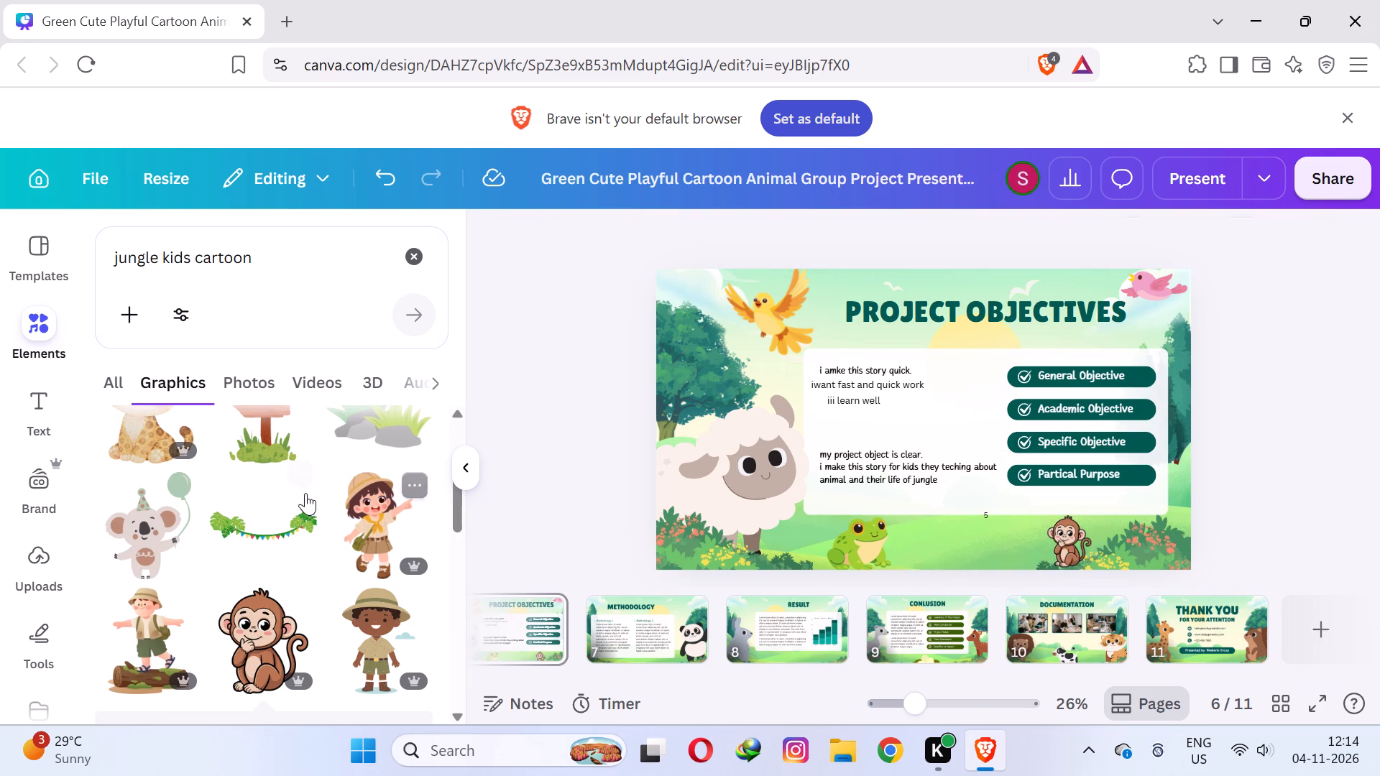
Add the recommended giraffe graphic, shrink it and place it on the grass immediately left of the monkey.
{"action": "scroll", "coordinate": [305, 493], "scroll_direction": "down", "scroll_amount": 2}
{"action": "left_click_drag", "start_coordinate": [287, 596], "coordinate": [589, 583]}
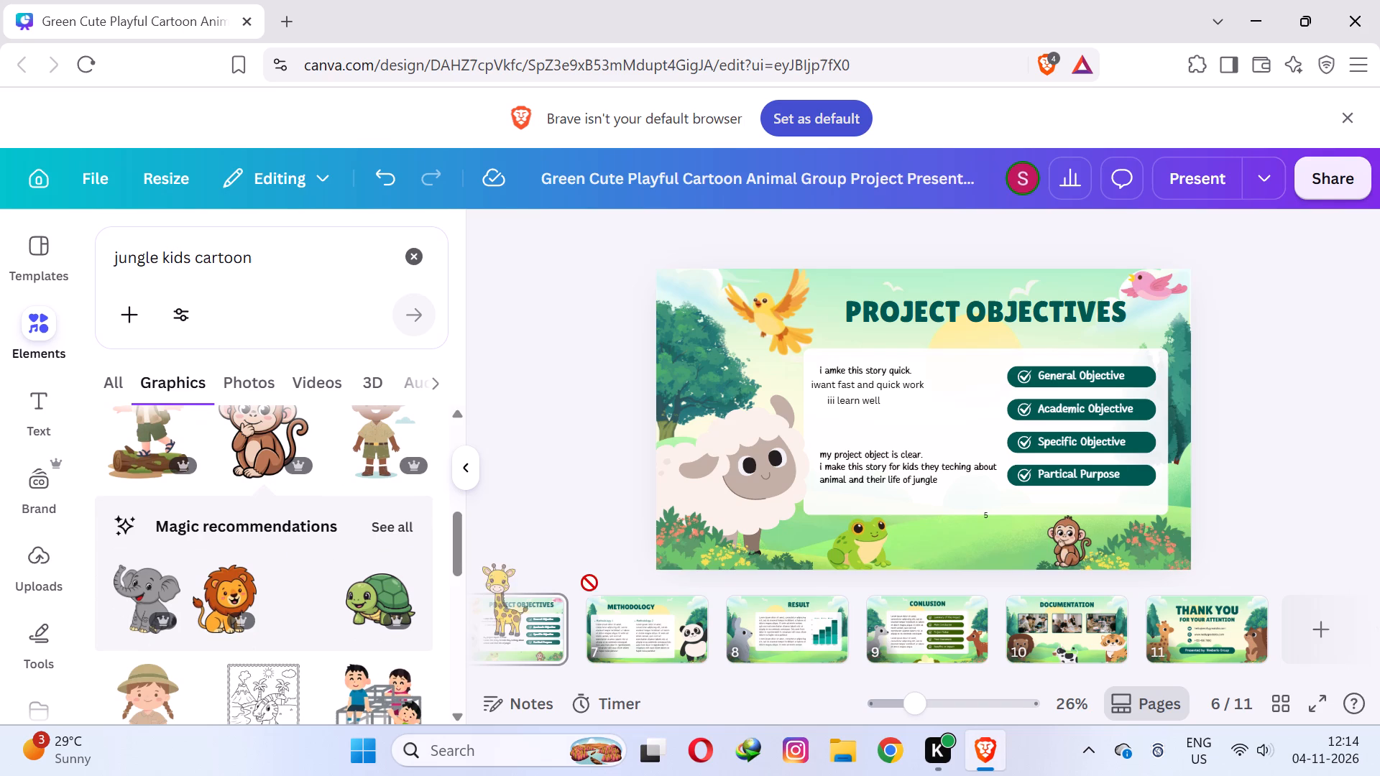
{"action": "left_click_drag", "start_coordinate": [589, 583], "coordinate": [995, 489]}
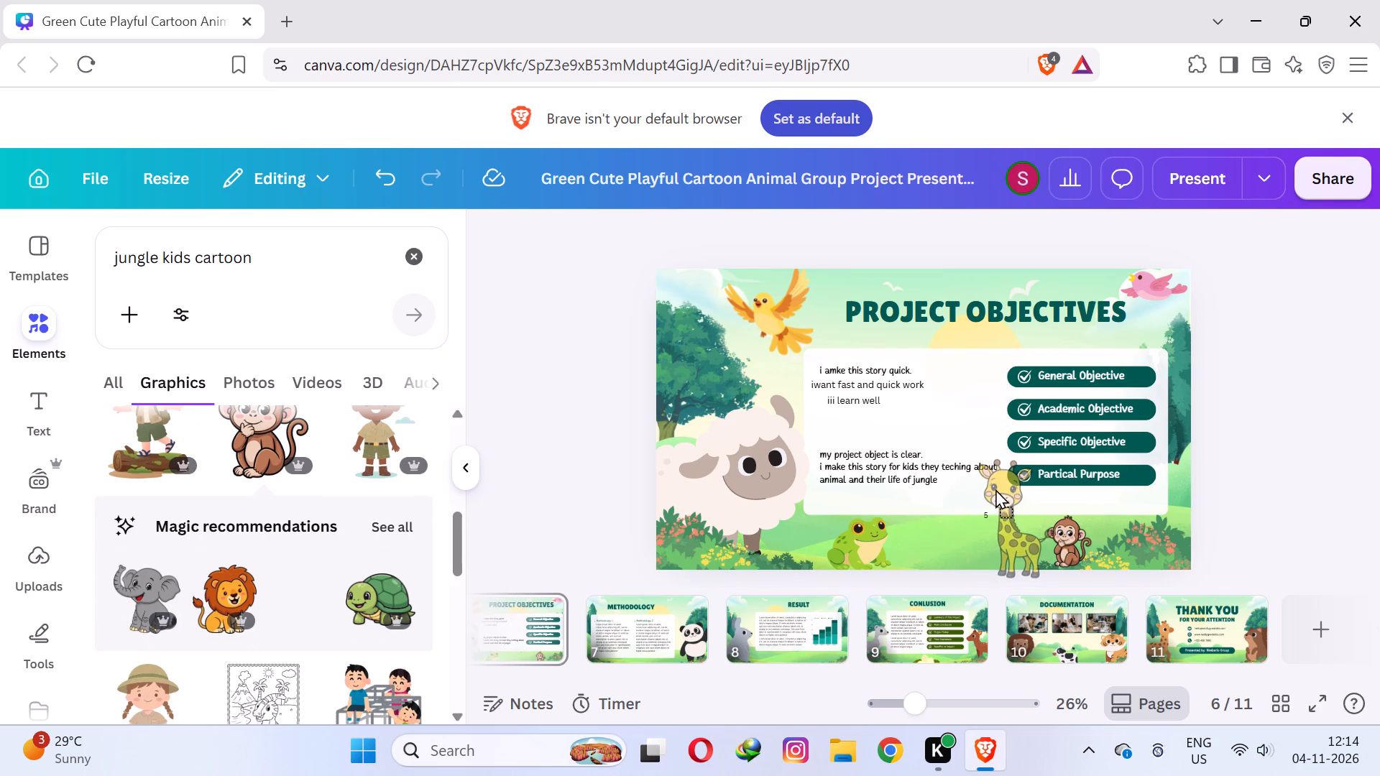
{"action": "left_click_drag", "start_coordinate": [995, 489], "coordinate": [989, 484]}
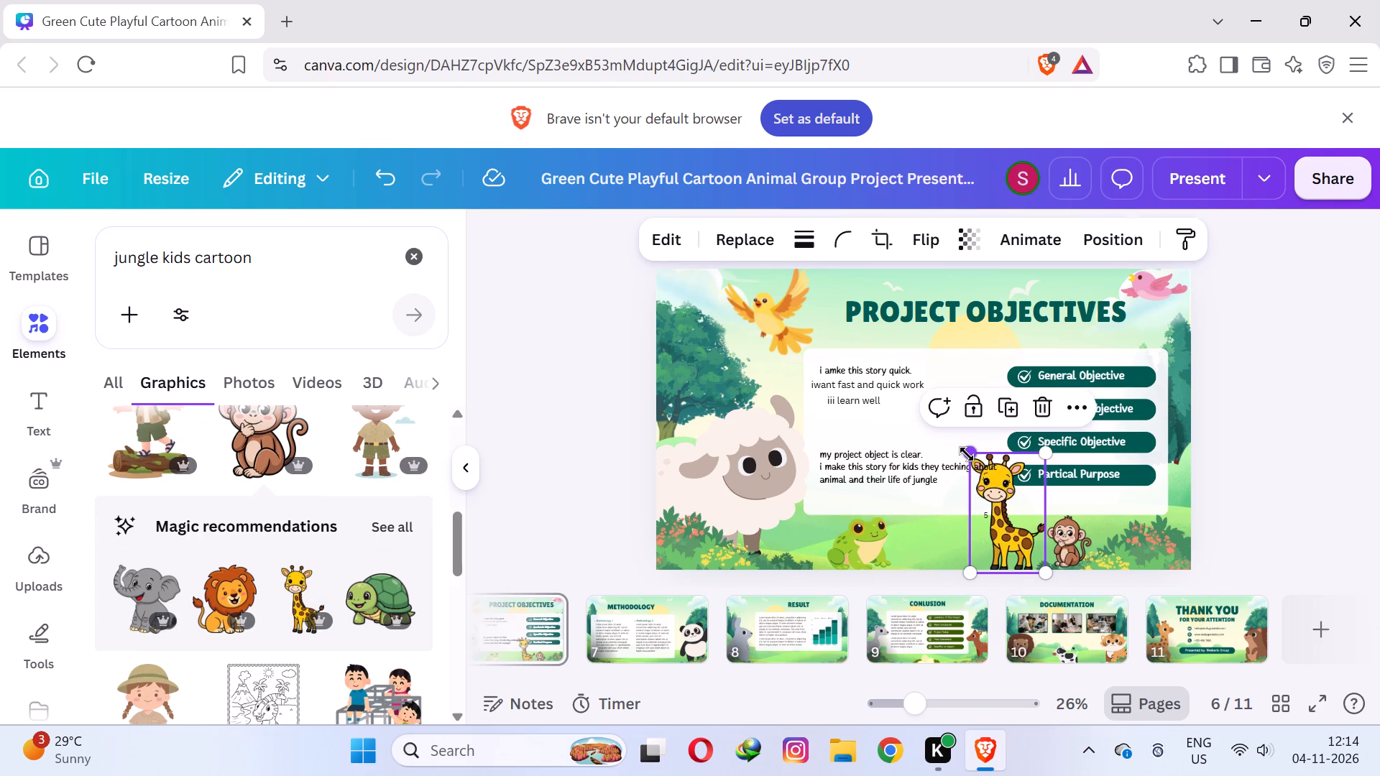
{"action": "left_click_drag", "start_coordinate": [967, 454], "coordinate": [976, 500]}
{"action": "left_click", "coordinate": [1357, 484]}
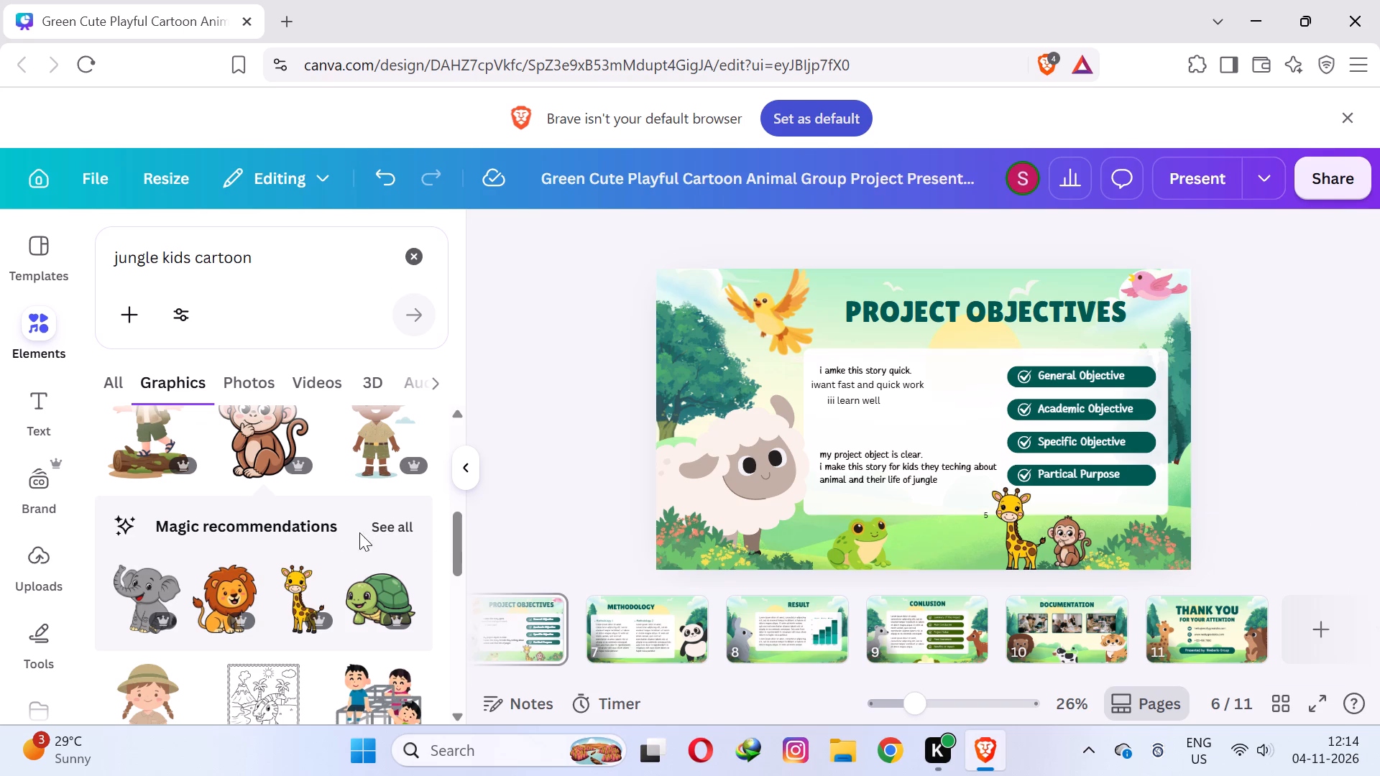
Add the recommended green turtle graphic, shrink it and place it on the grass between the frog and the giraffe.
{"action": "left_click_drag", "start_coordinate": [354, 606], "coordinate": [717, 588]}
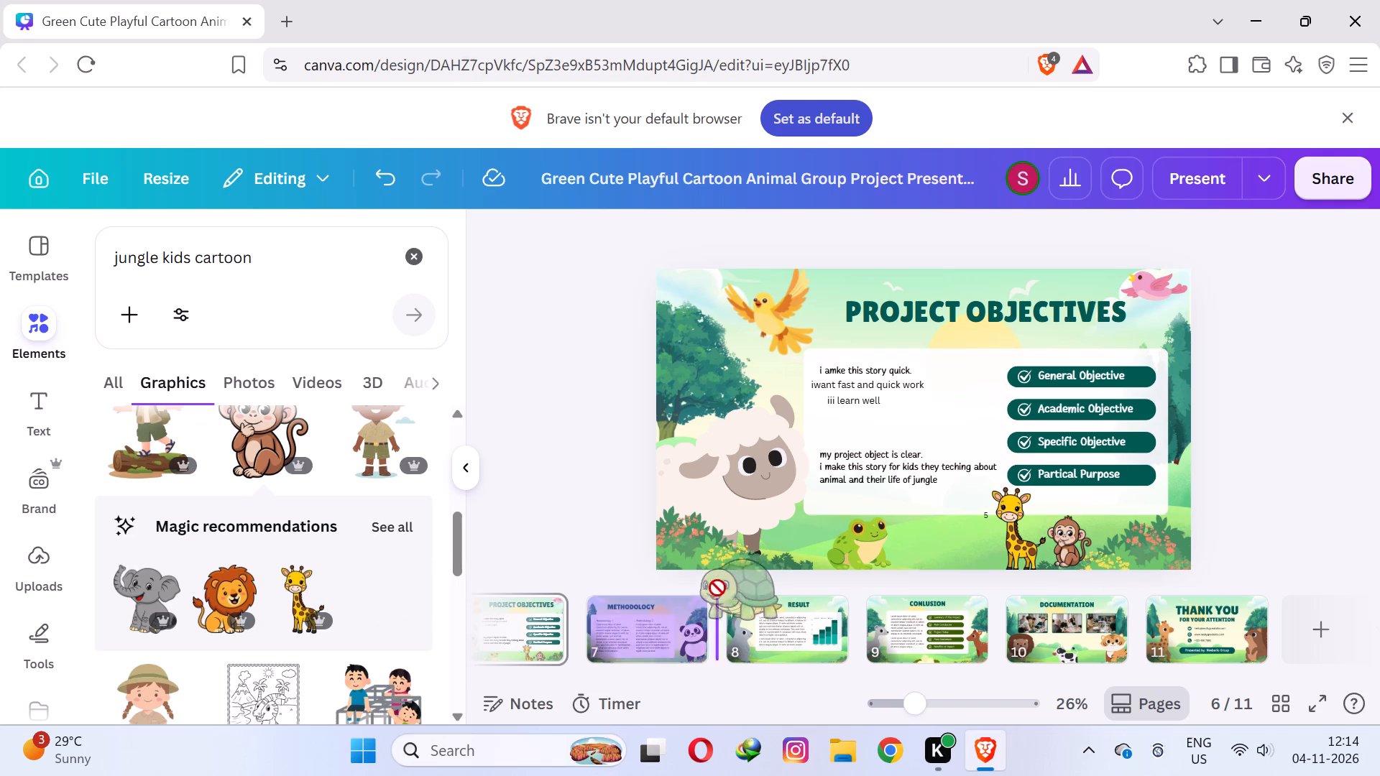
{"action": "left_click_drag", "start_coordinate": [717, 588], "coordinate": [884, 517]}
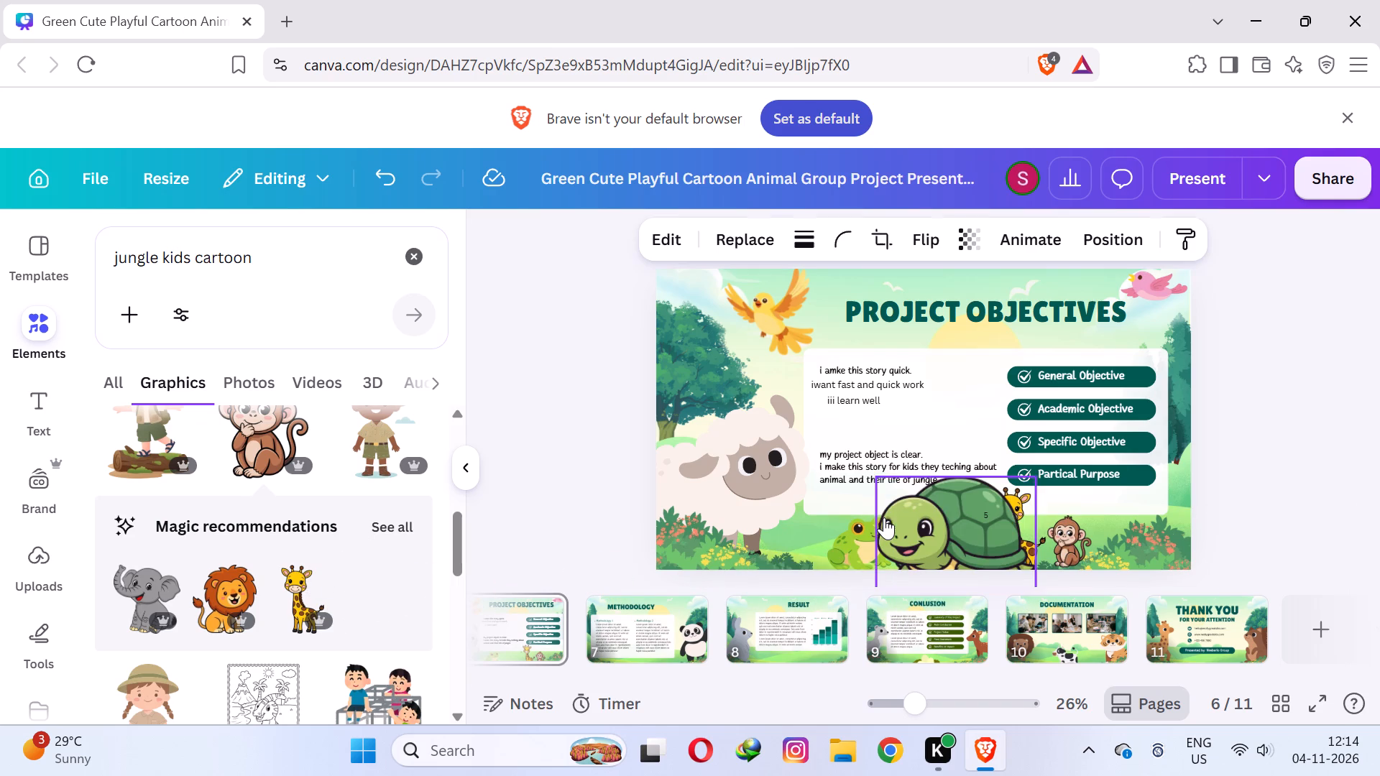
{"action": "left_click_drag", "start_coordinate": [874, 474], "coordinate": [921, 522]}
{"action": "left_click_drag", "start_coordinate": [954, 542], "coordinate": [905, 519]}
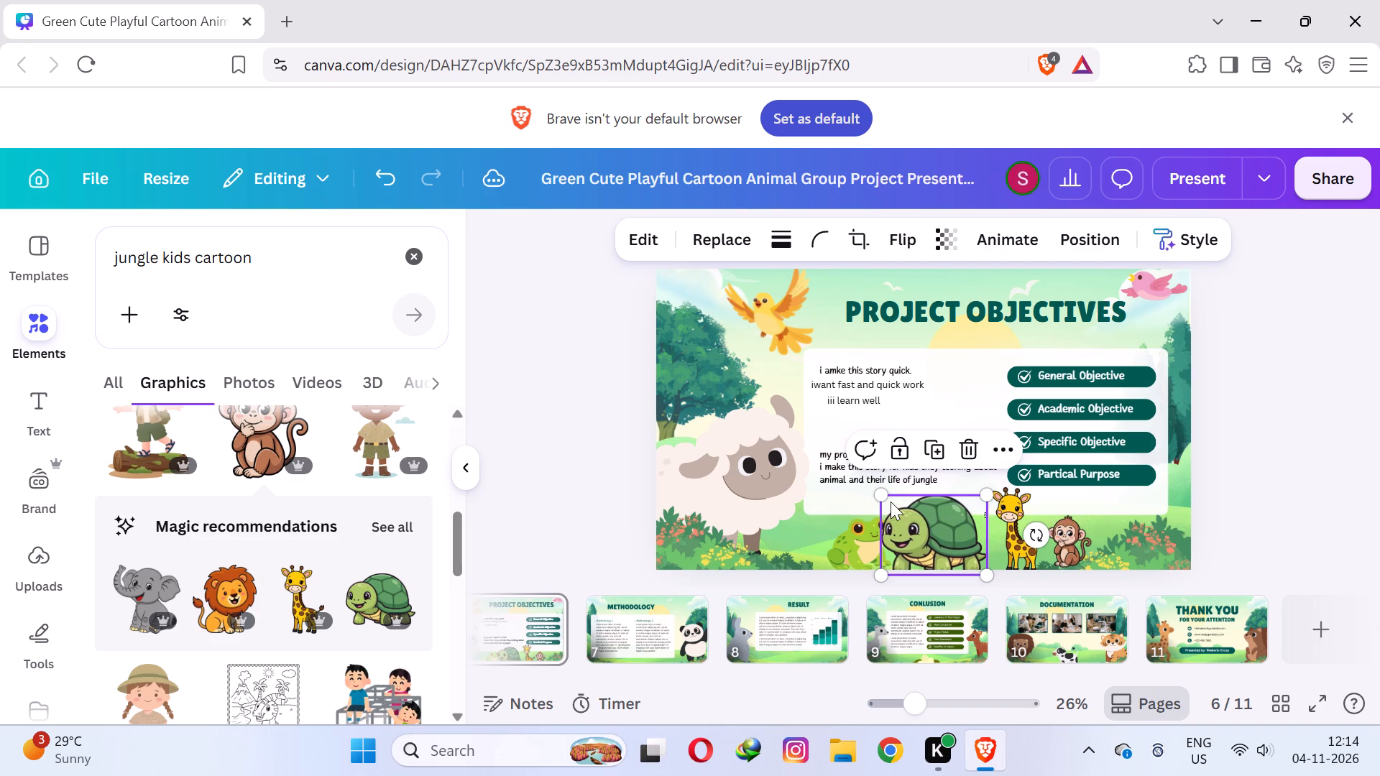
{"action": "left_click_drag", "start_coordinate": [889, 501], "coordinate": [919, 515]}
{"action": "left_click_drag", "start_coordinate": [927, 535], "coordinate": [926, 529]}
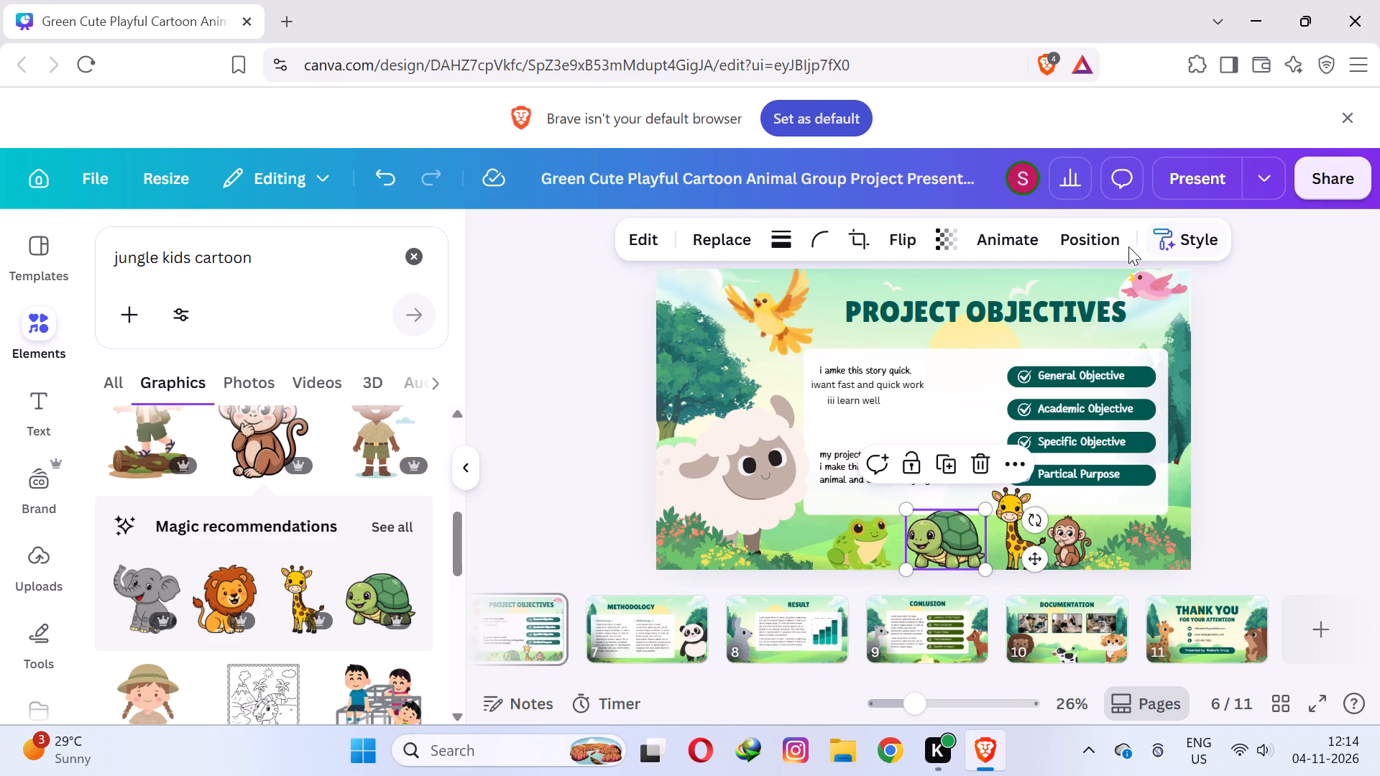
Flip the turtle graphic horizontally on the Project Objectives slide.
{"action": "left_click", "coordinate": [894, 240]}
{"action": "left_click", "coordinate": [927, 292]}
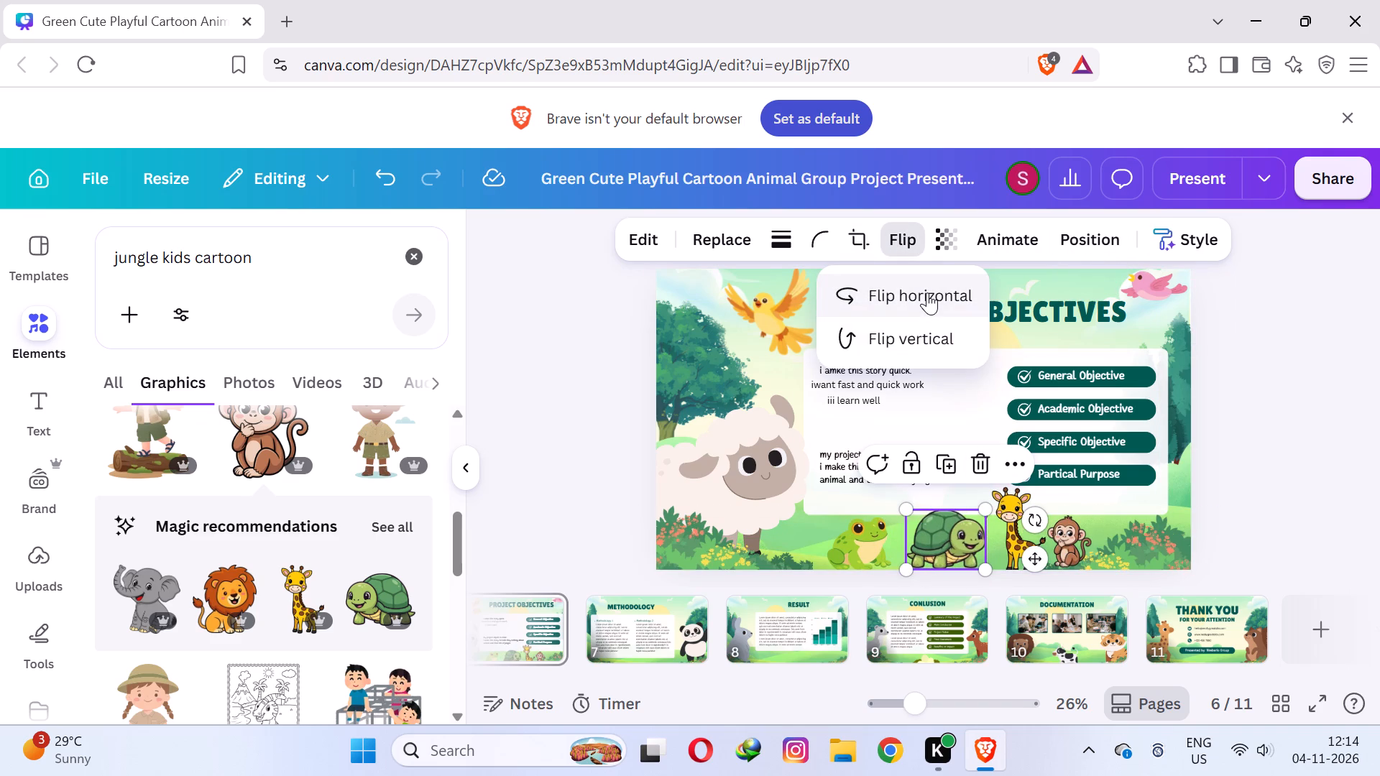
{"action": "left_click", "coordinate": [1315, 433]}
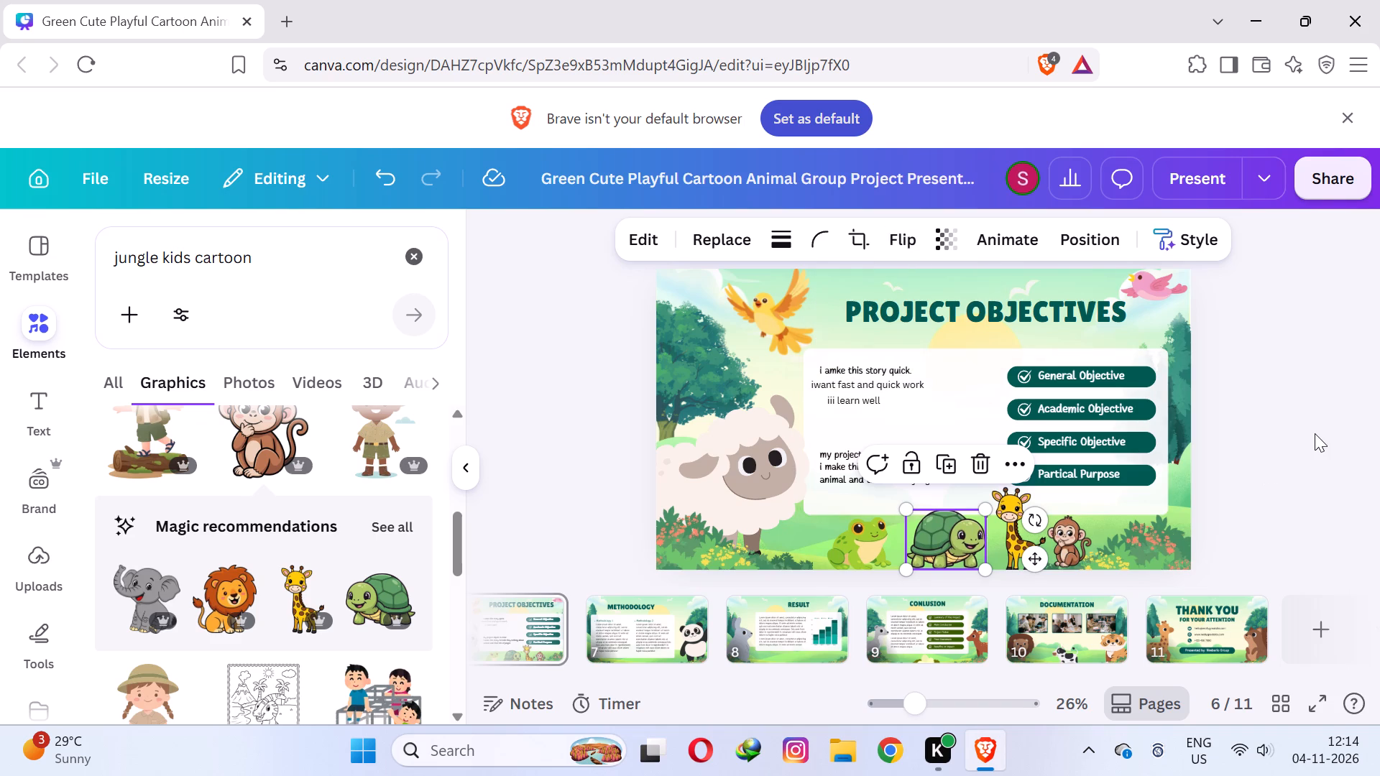
{"action": "left_click", "coordinate": [1239, 411]}
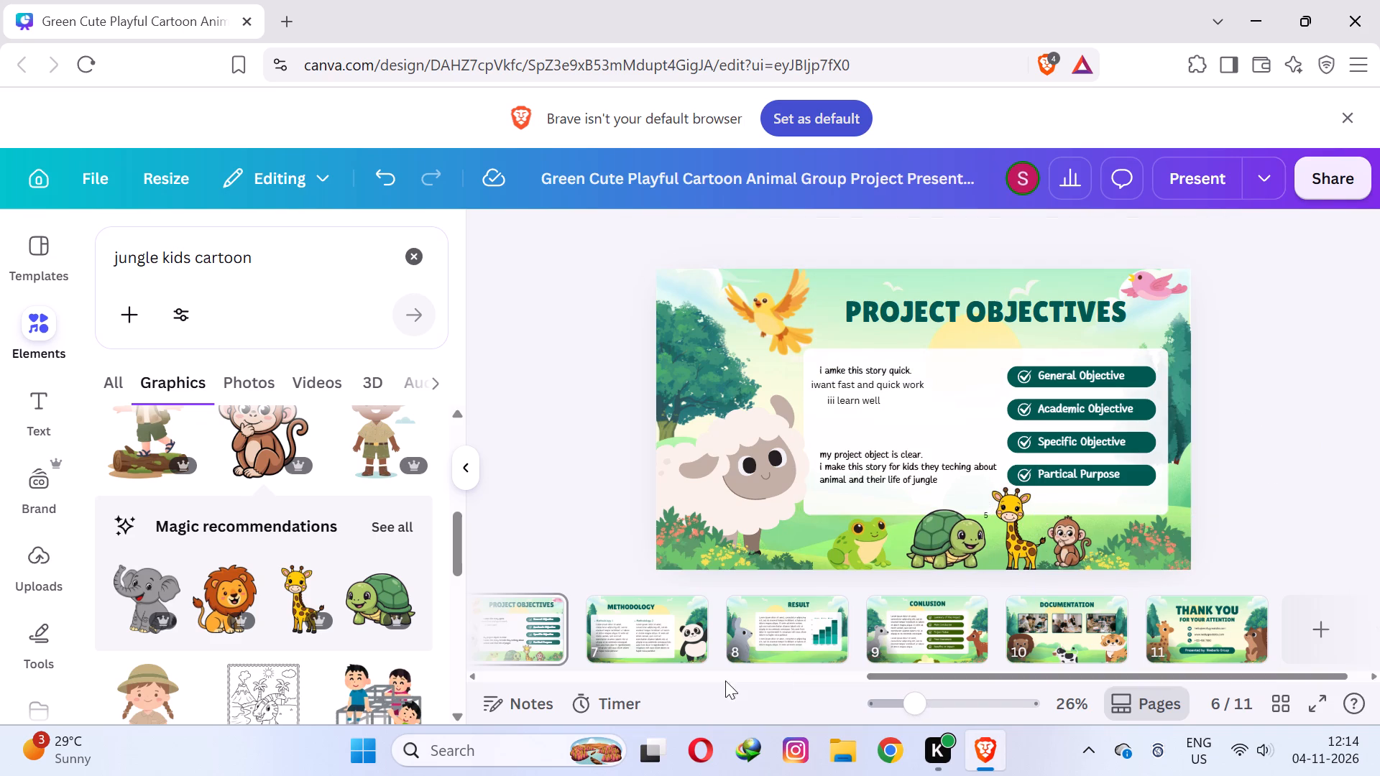
{"action": "left_click", "coordinate": [643, 639]}
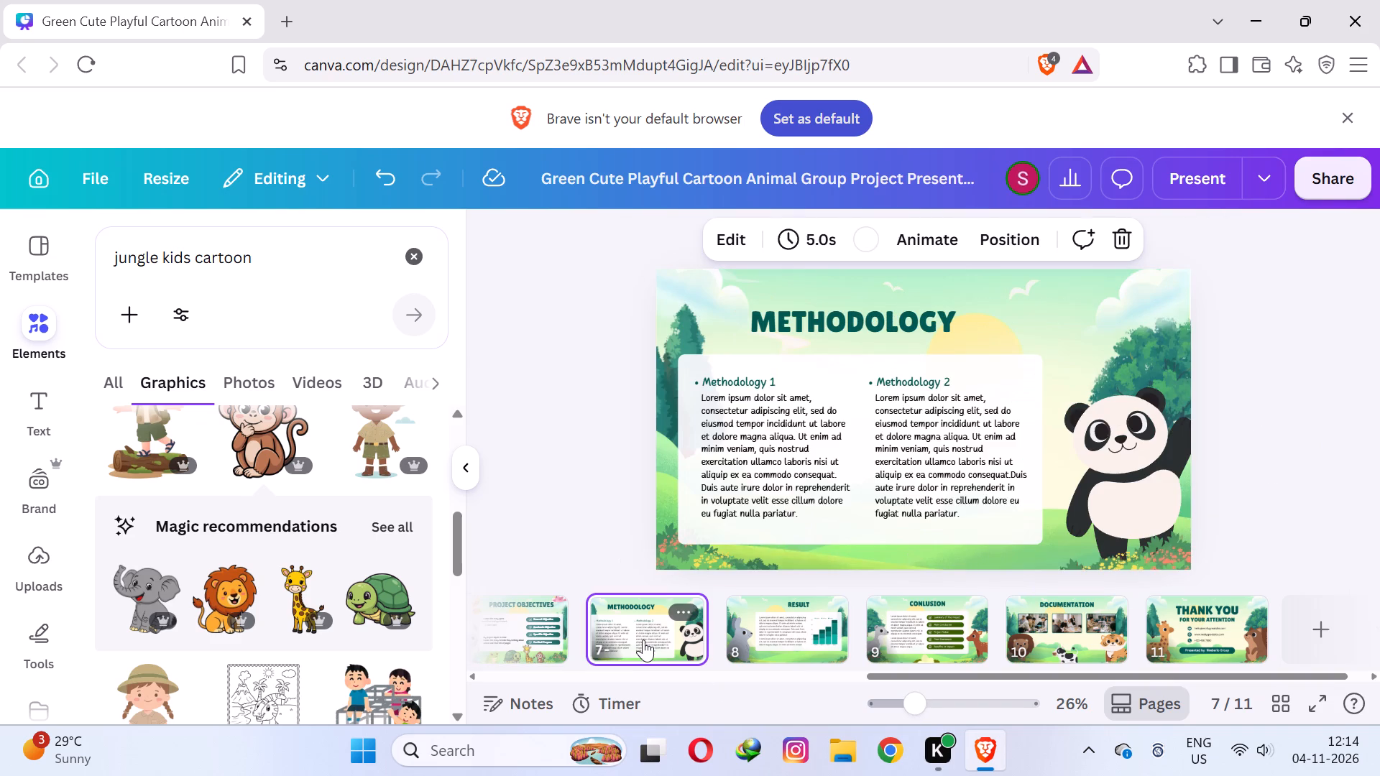
{"action": "left_click", "coordinate": [819, 318]}
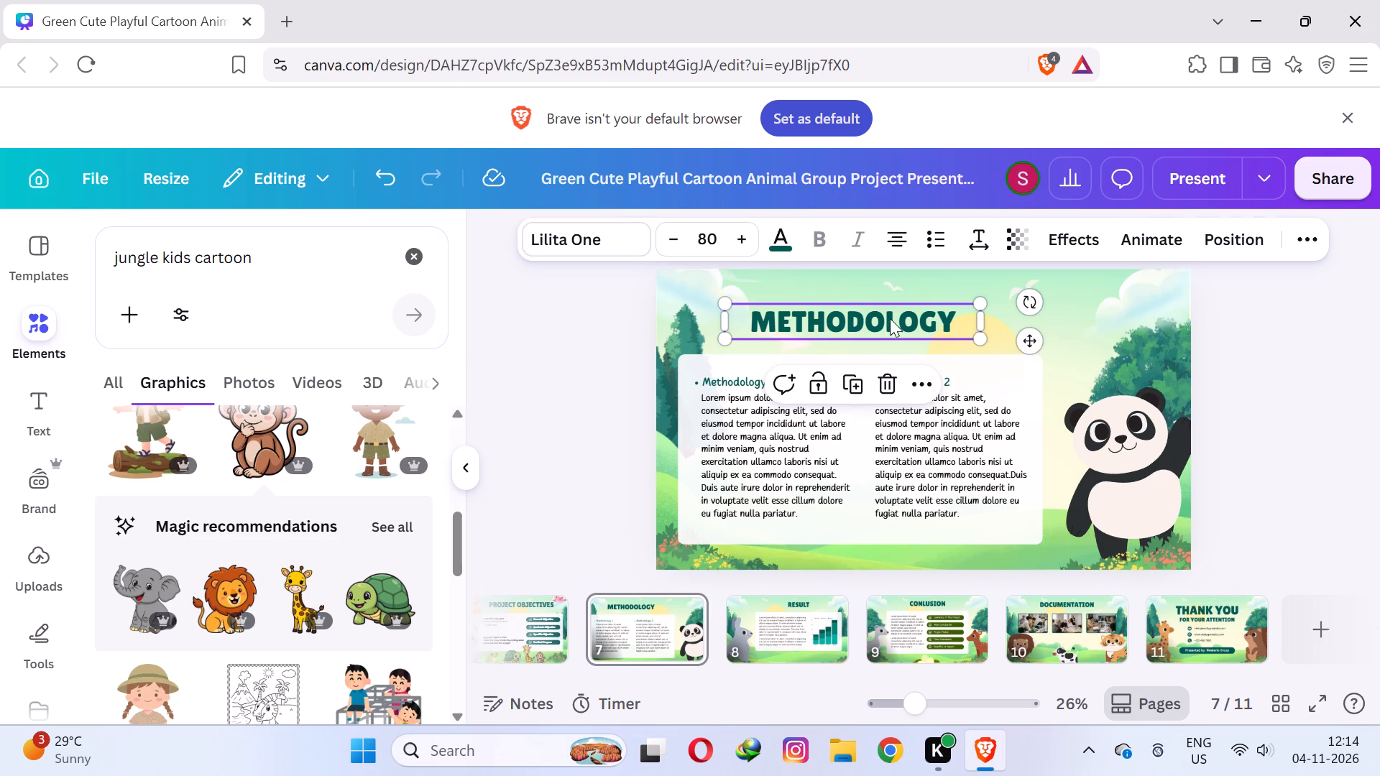
{"action": "left_click", "coordinate": [854, 327]}
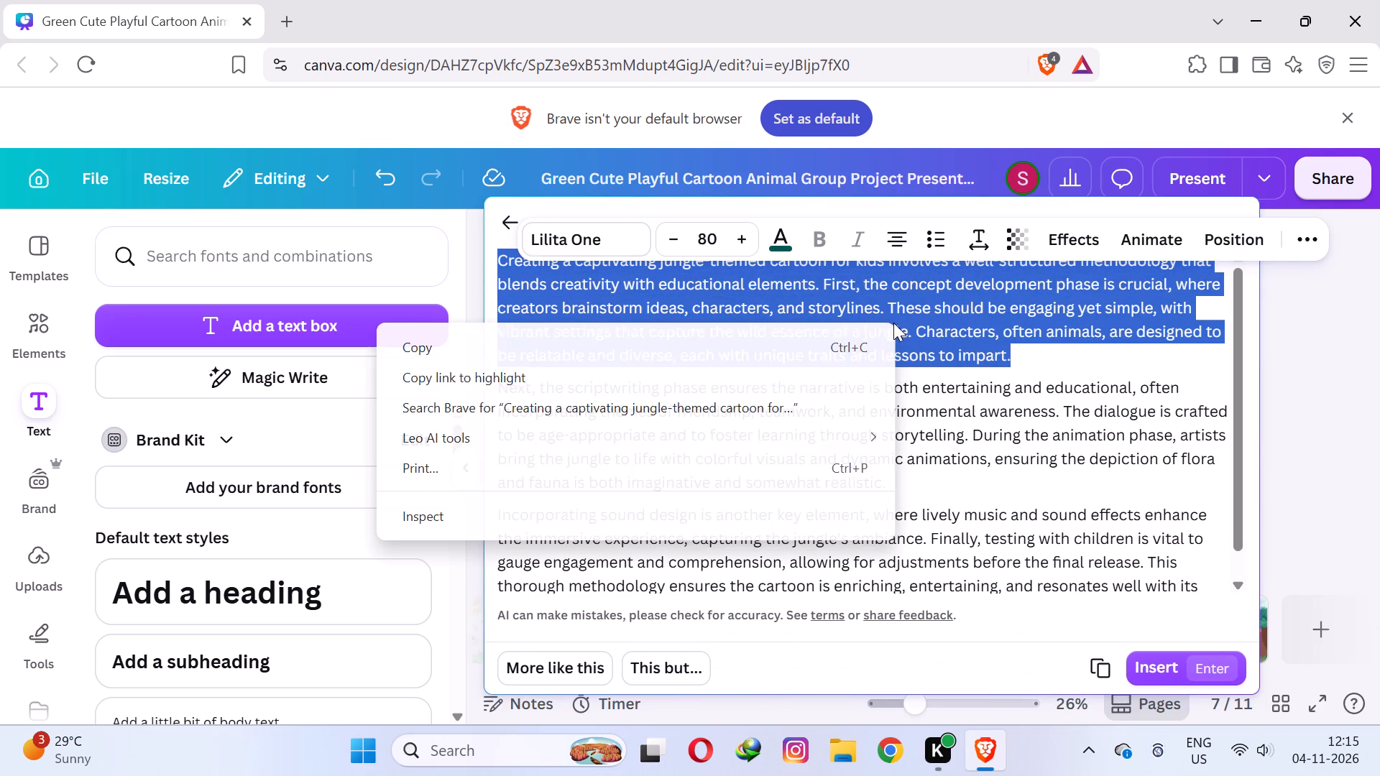
{"action": "left_click", "coordinate": [458, 345]}
{"action": "left_click", "coordinate": [1358, 358]}
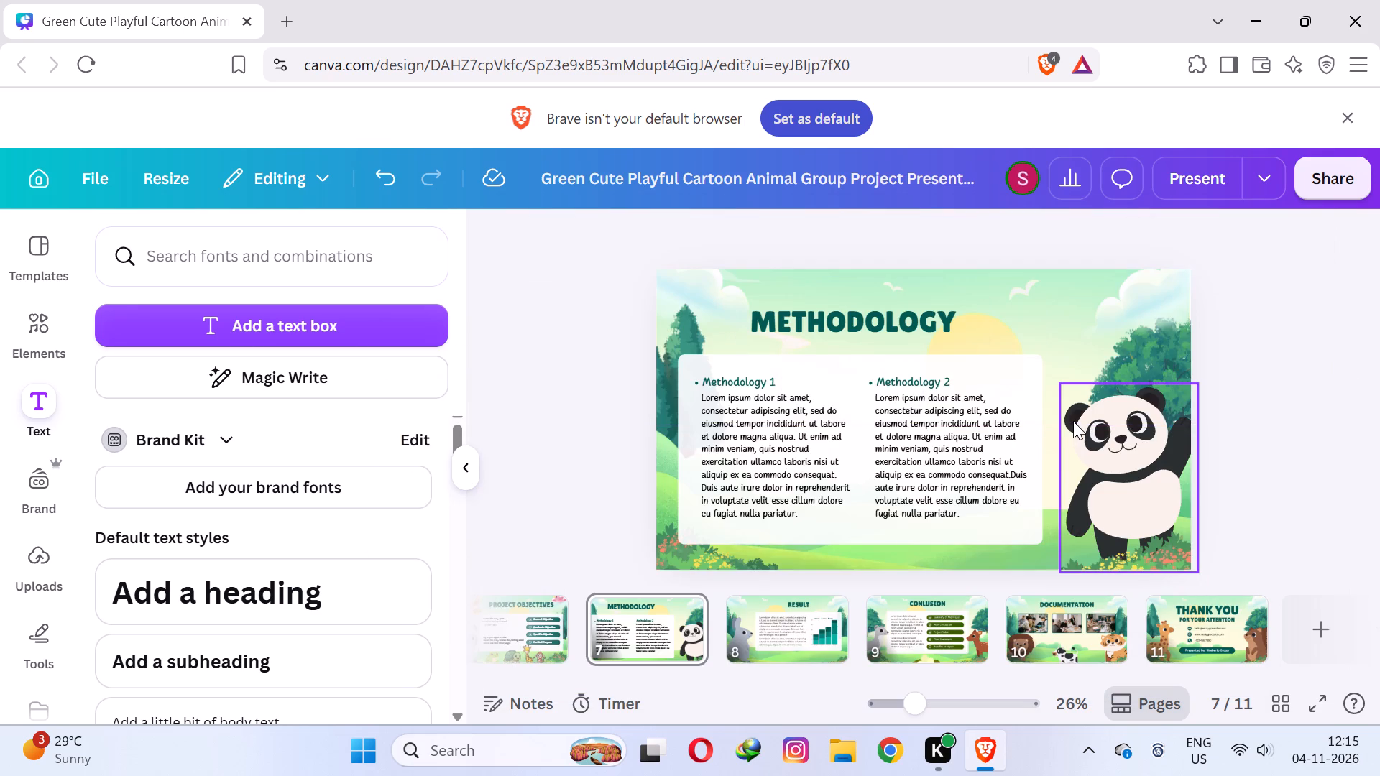
{"action": "triple_click", "coordinate": [778, 420]}
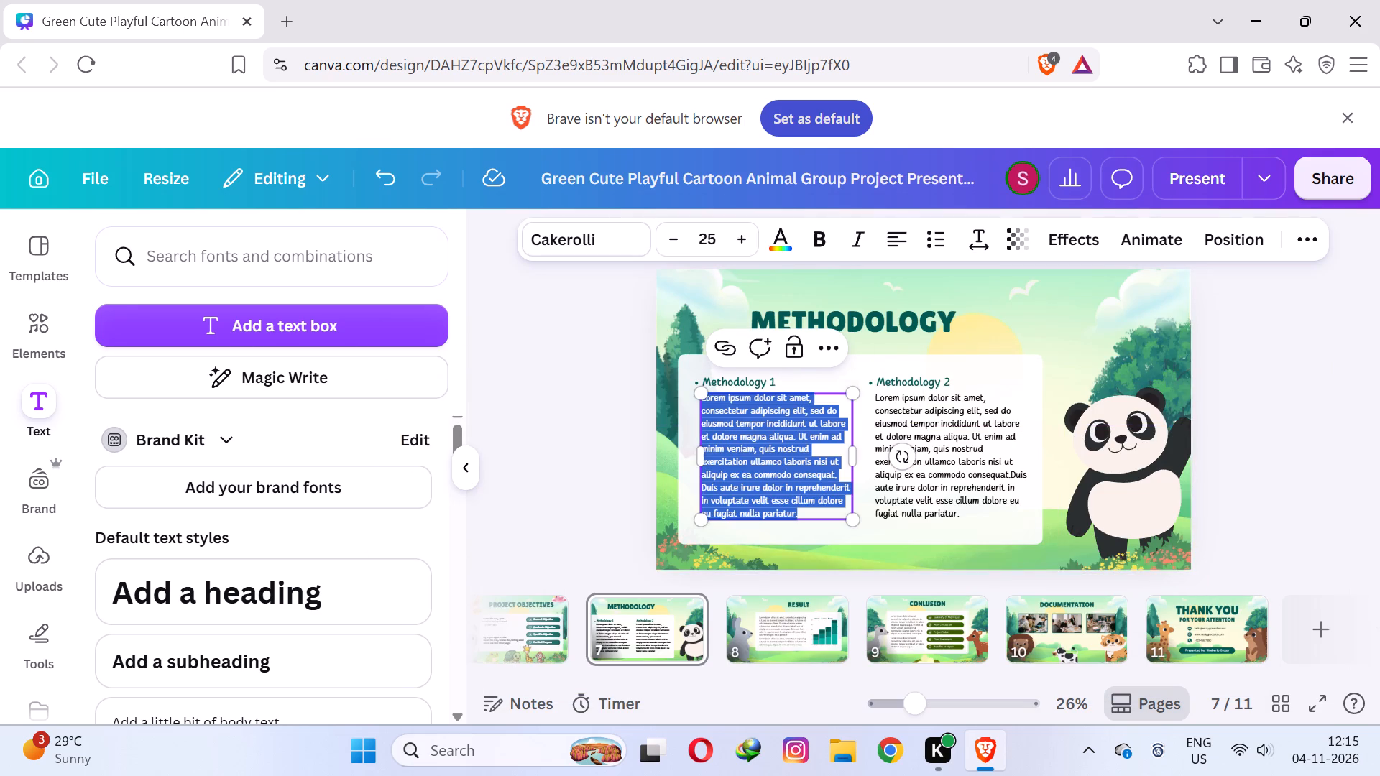
{"action": "key", "text": "ctrl+v"}
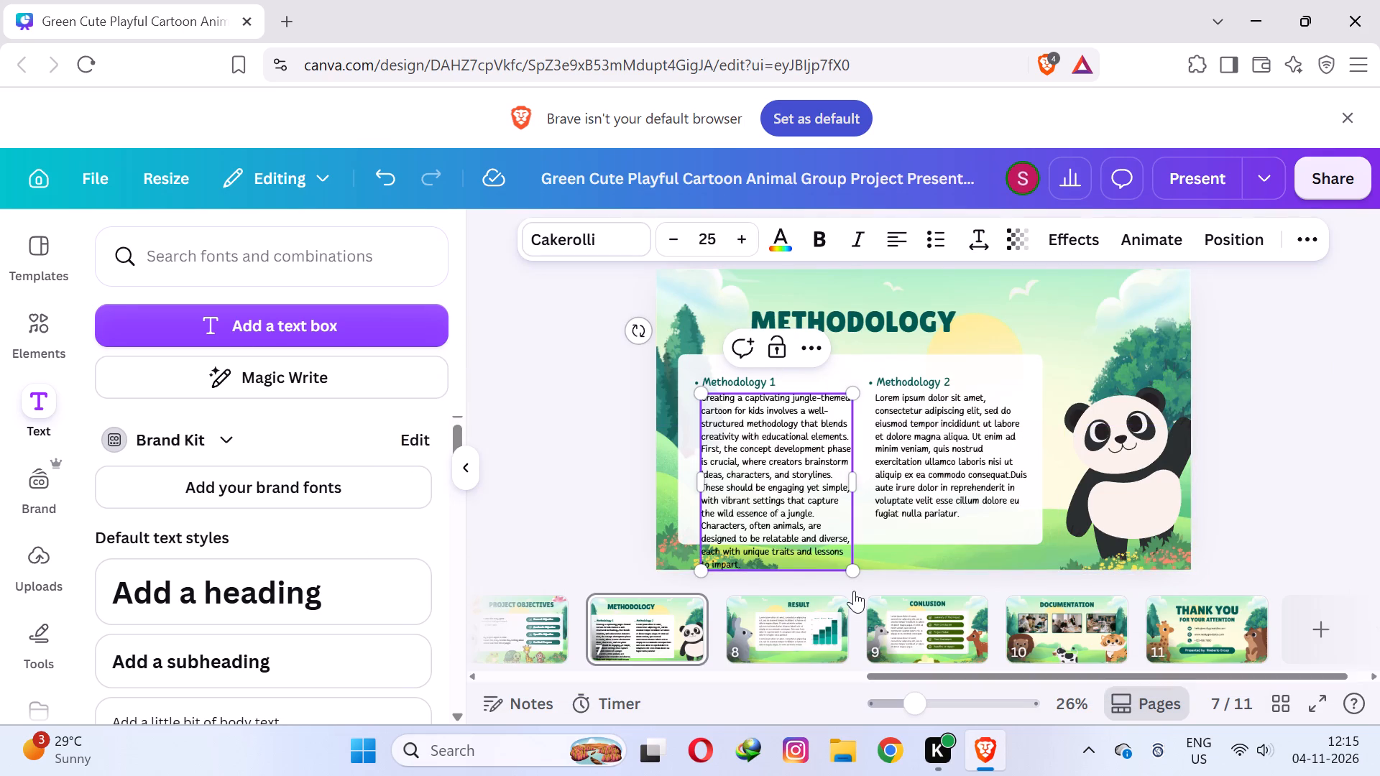
Shrink the Methodology 1 body text to about size 21.1 so it fits inside the white panel.
{"action": "left_click_drag", "start_coordinate": [855, 570], "coordinate": [855, 524]}
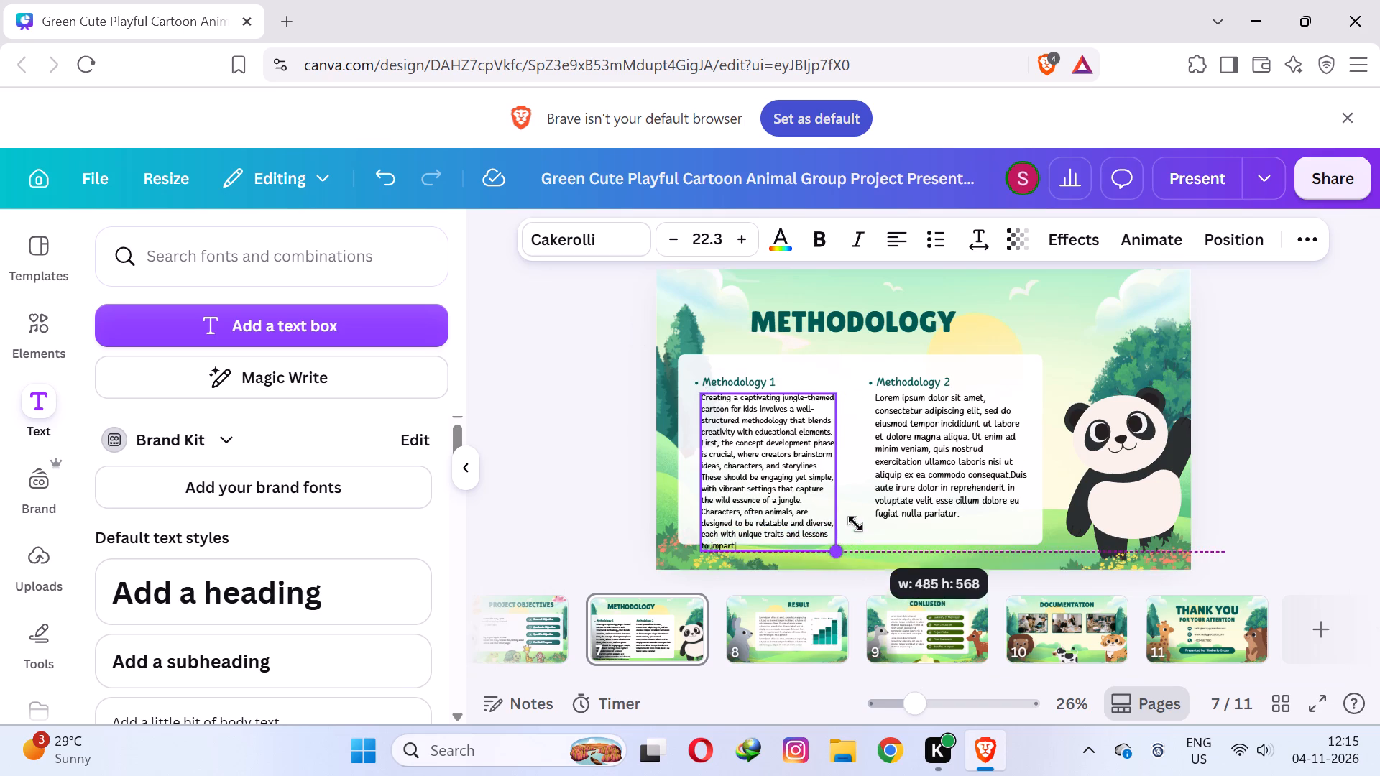
{"action": "left_click_drag", "start_coordinate": [855, 524], "coordinate": [855, 517]}
{"action": "left_click", "coordinate": [1345, 407]}
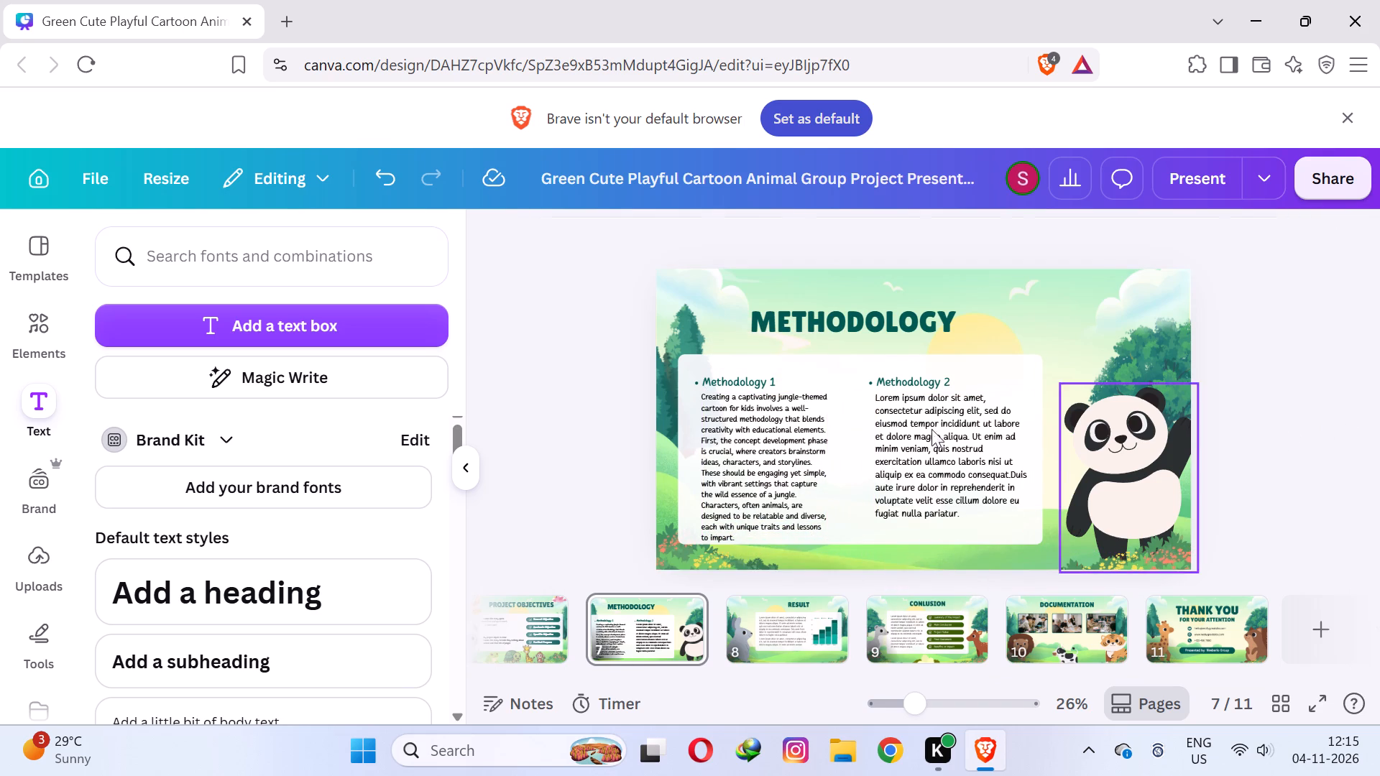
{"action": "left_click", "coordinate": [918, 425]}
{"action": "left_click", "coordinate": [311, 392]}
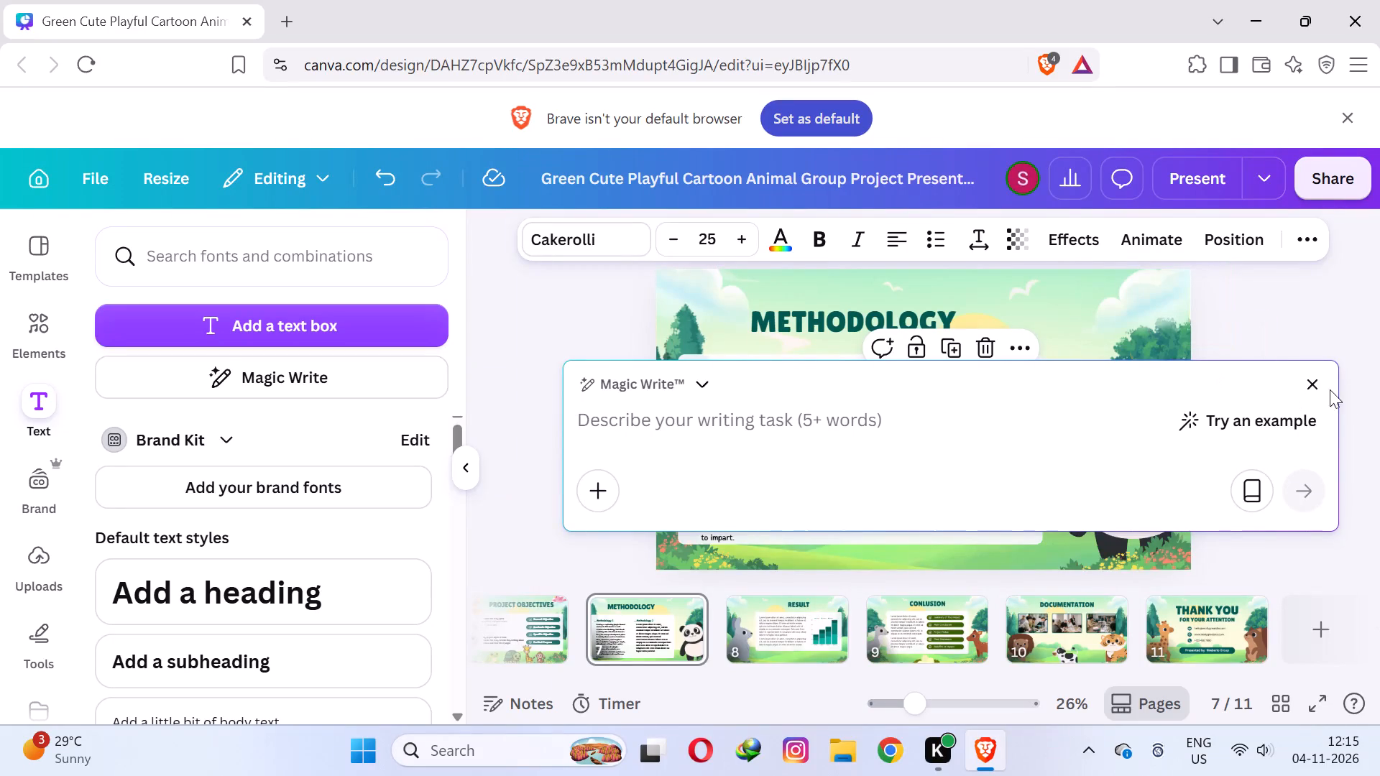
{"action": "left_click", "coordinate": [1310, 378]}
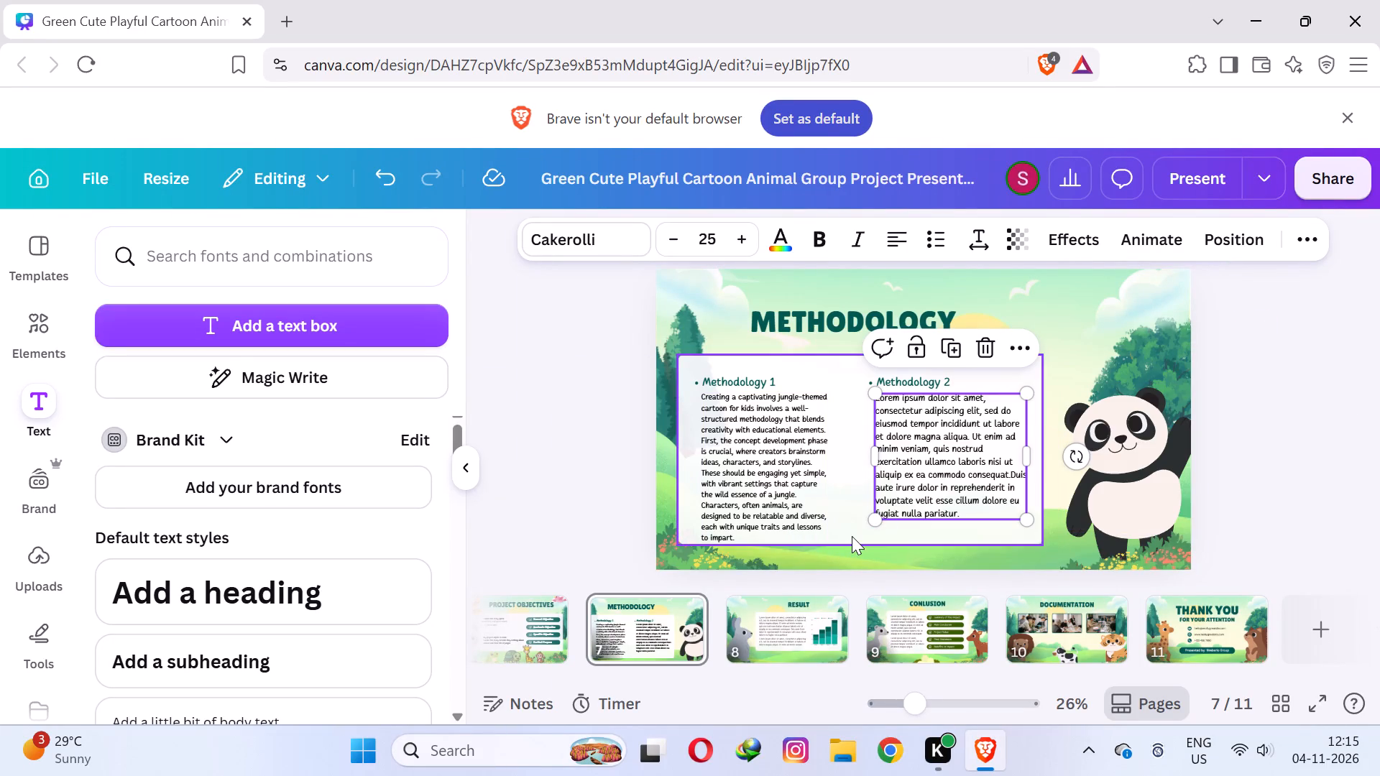
Move the Methodology 1 text from "where creators brainstorm ideas" onward into the Methodology 2 body, replacing its placeholder text.
{"action": "left_click", "coordinate": [740, 463]}
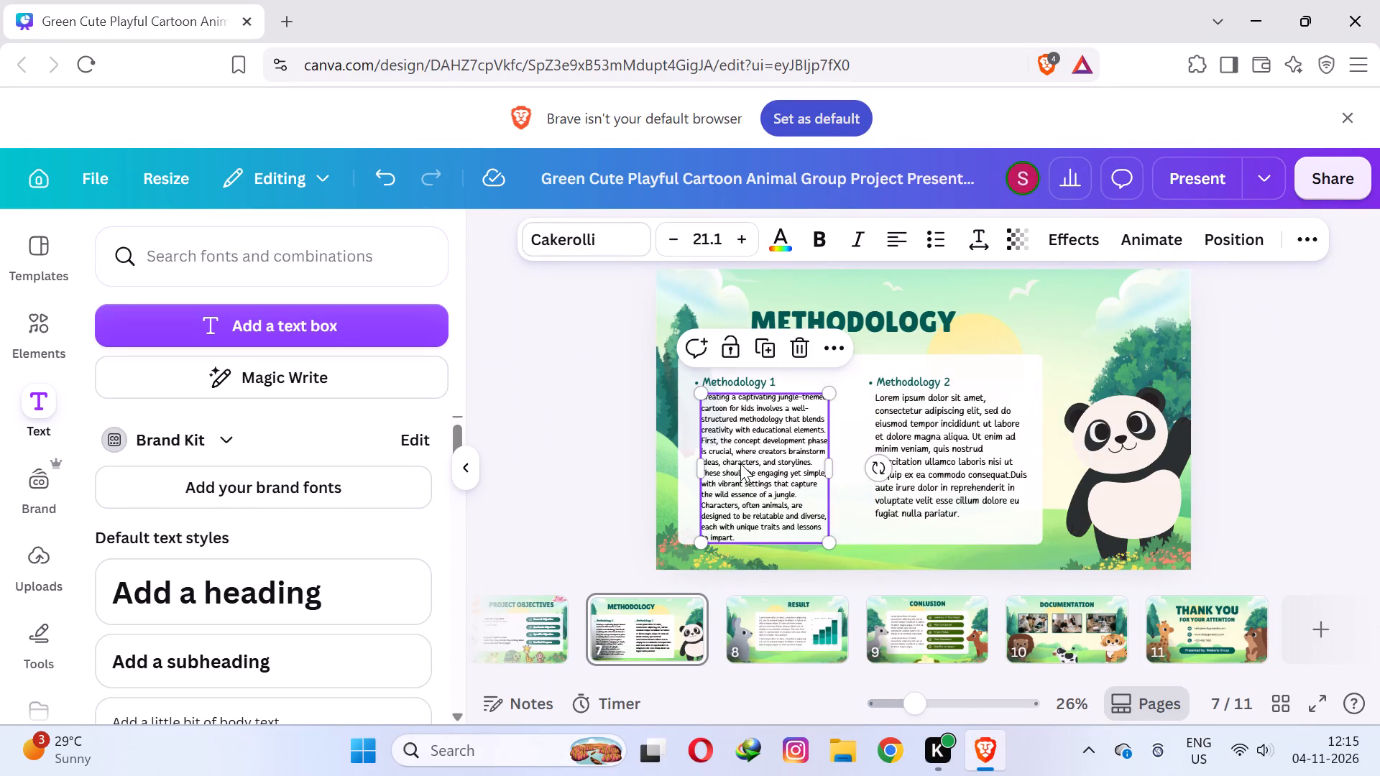
{"action": "double_click", "coordinate": [739, 491]}
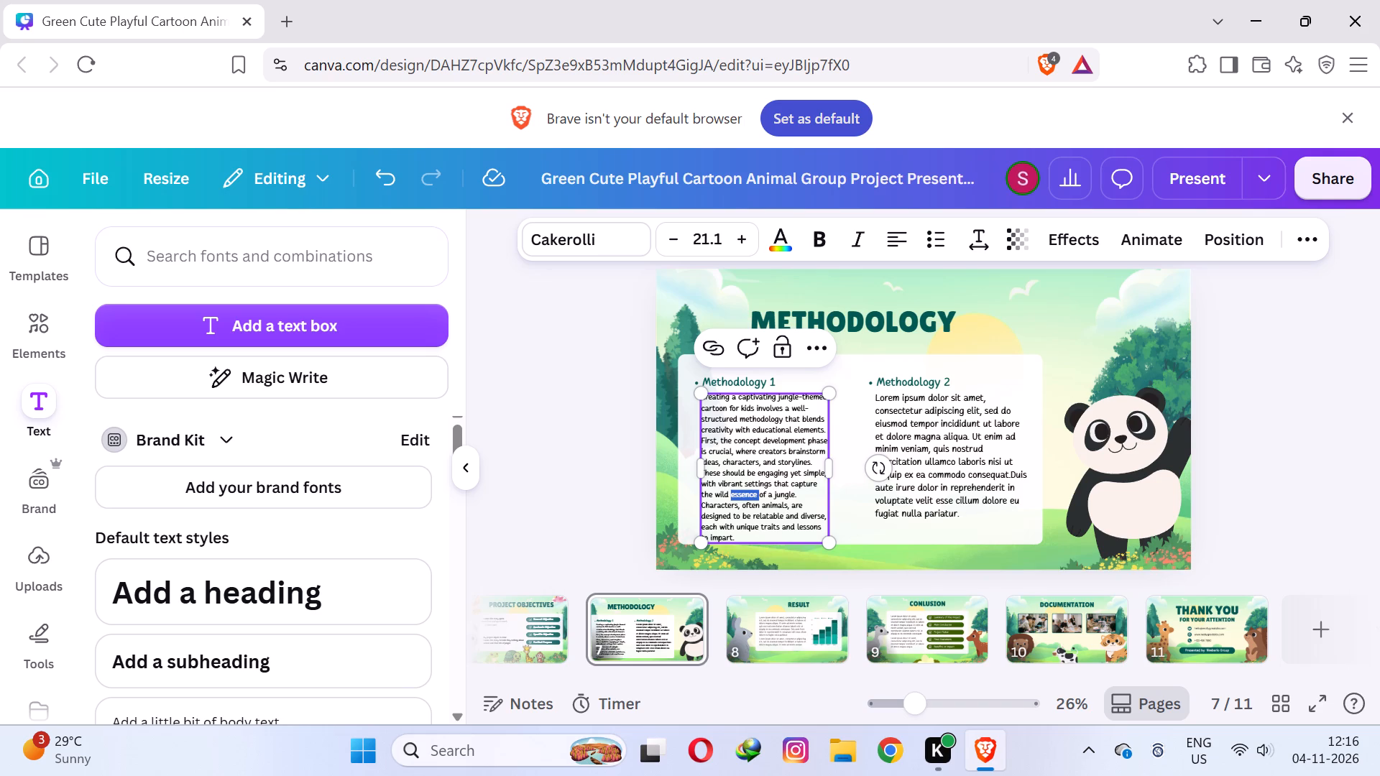
{"action": "left_click_drag", "start_coordinate": [737, 451], "coordinate": [811, 529]}
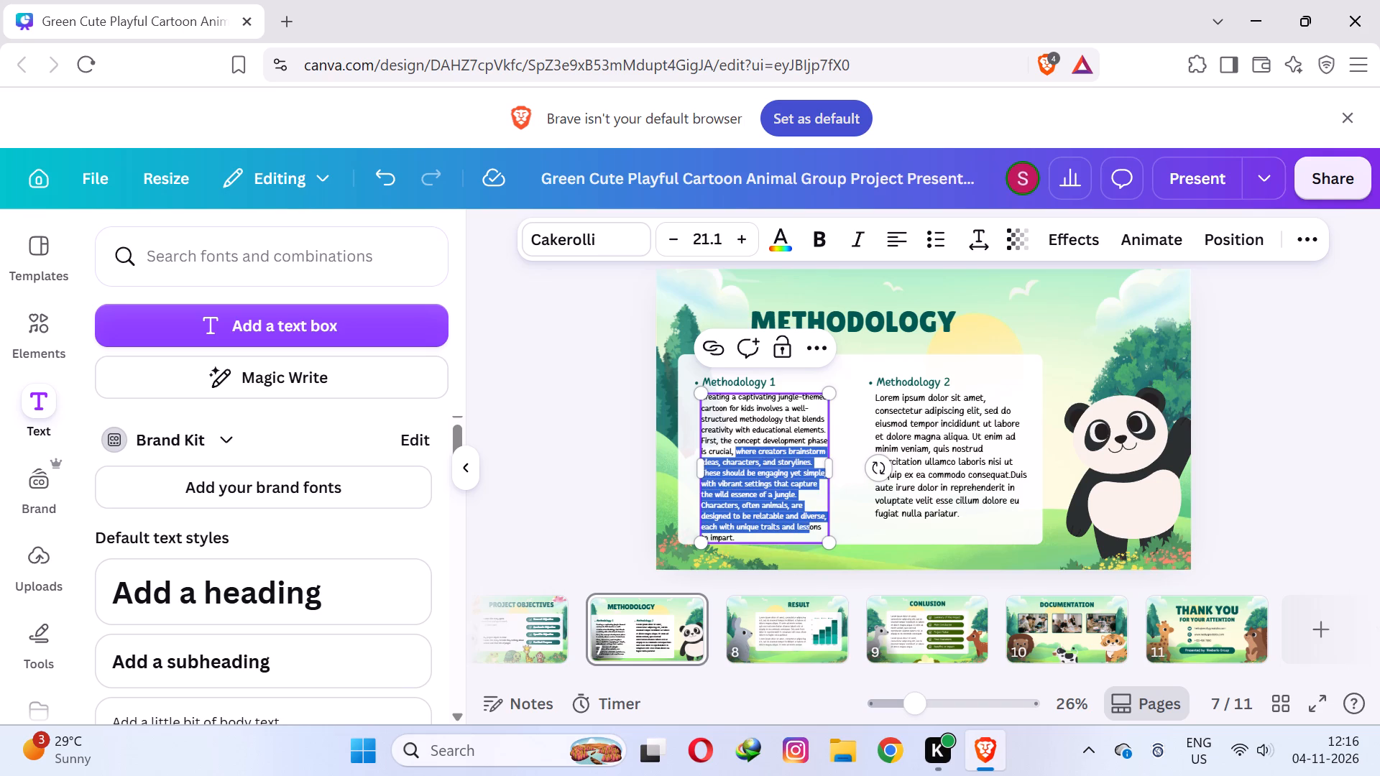
{"action": "left_click_drag", "start_coordinate": [811, 529], "coordinate": [811, 536]}
{"action": "key", "text": "ctrl+x"}
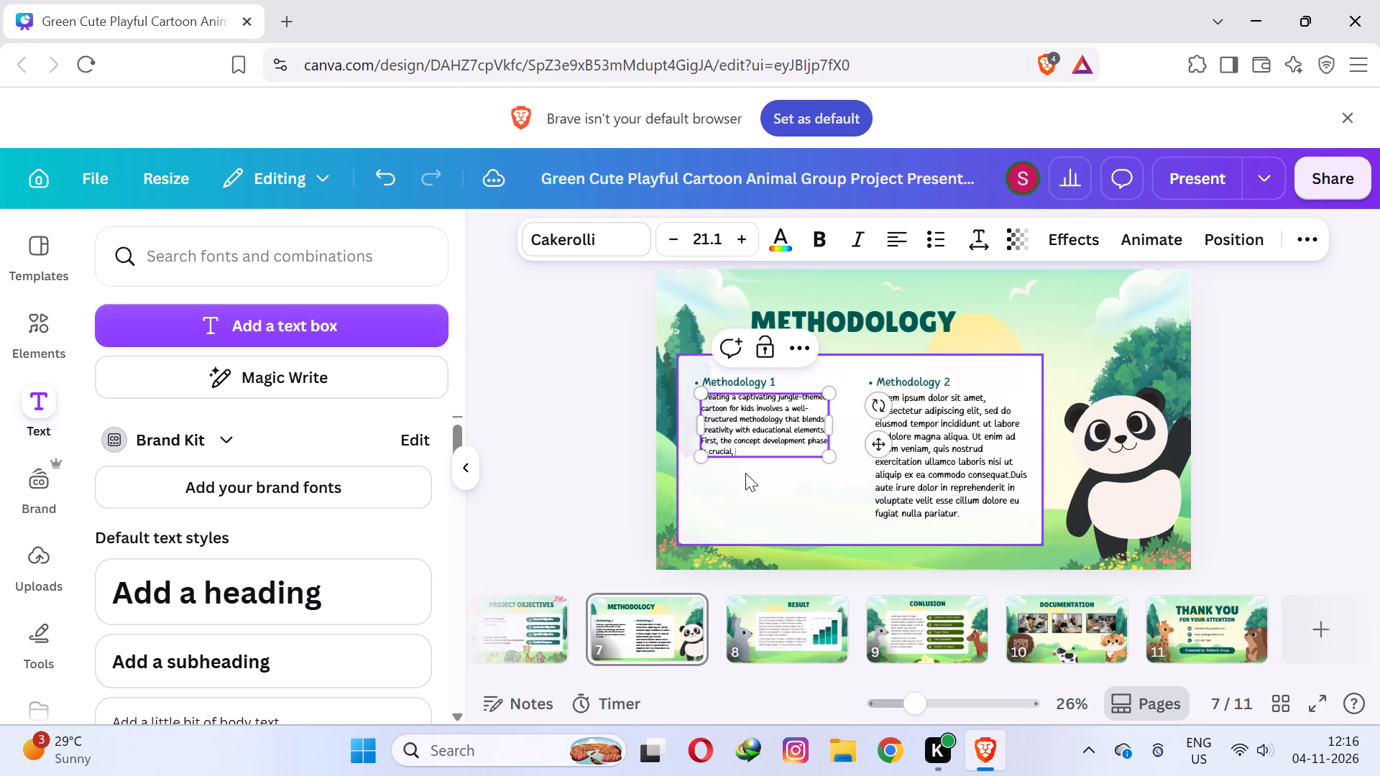
{"action": "key", "text": "BackSpace"}
{"action": "key", "text": "period"}
{"action": "left_click", "coordinate": [1323, 397]}
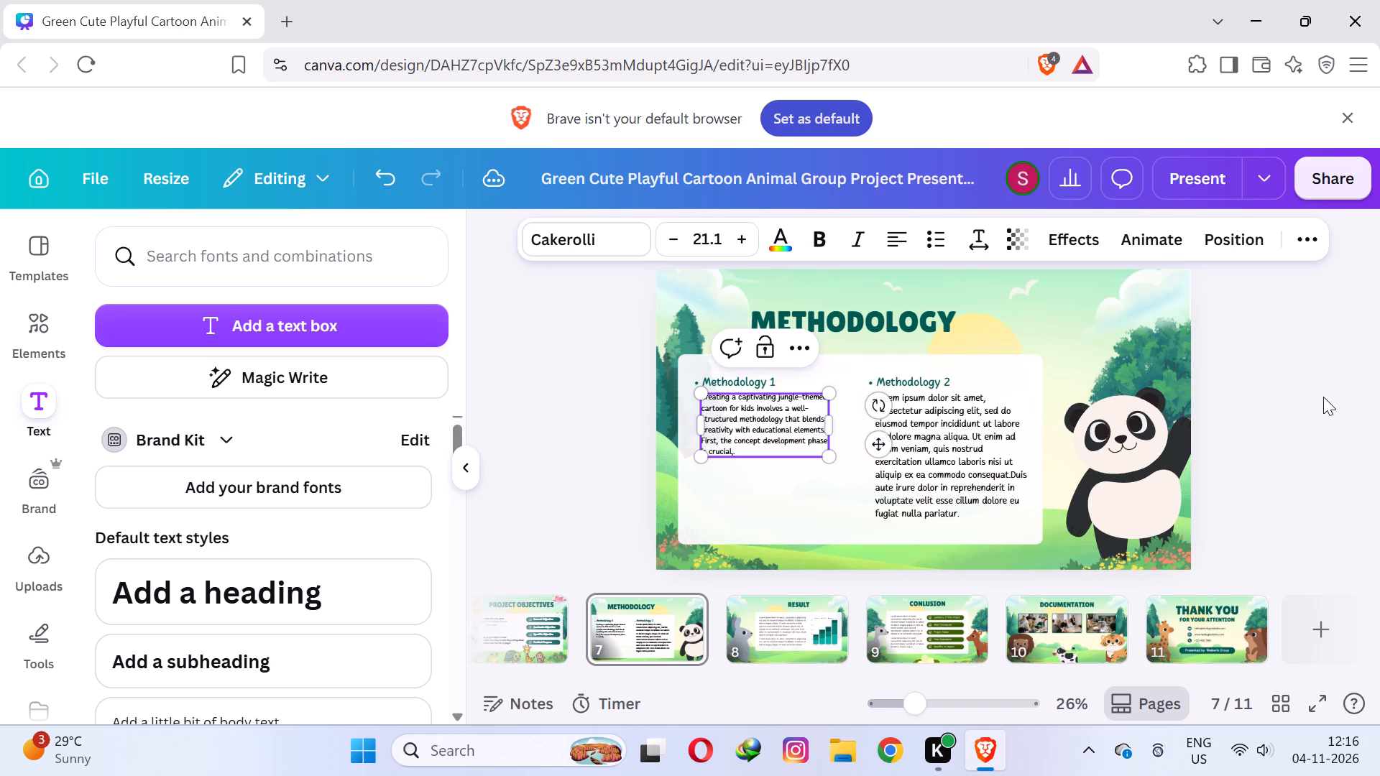
{"action": "triple_click", "coordinate": [930, 464]}
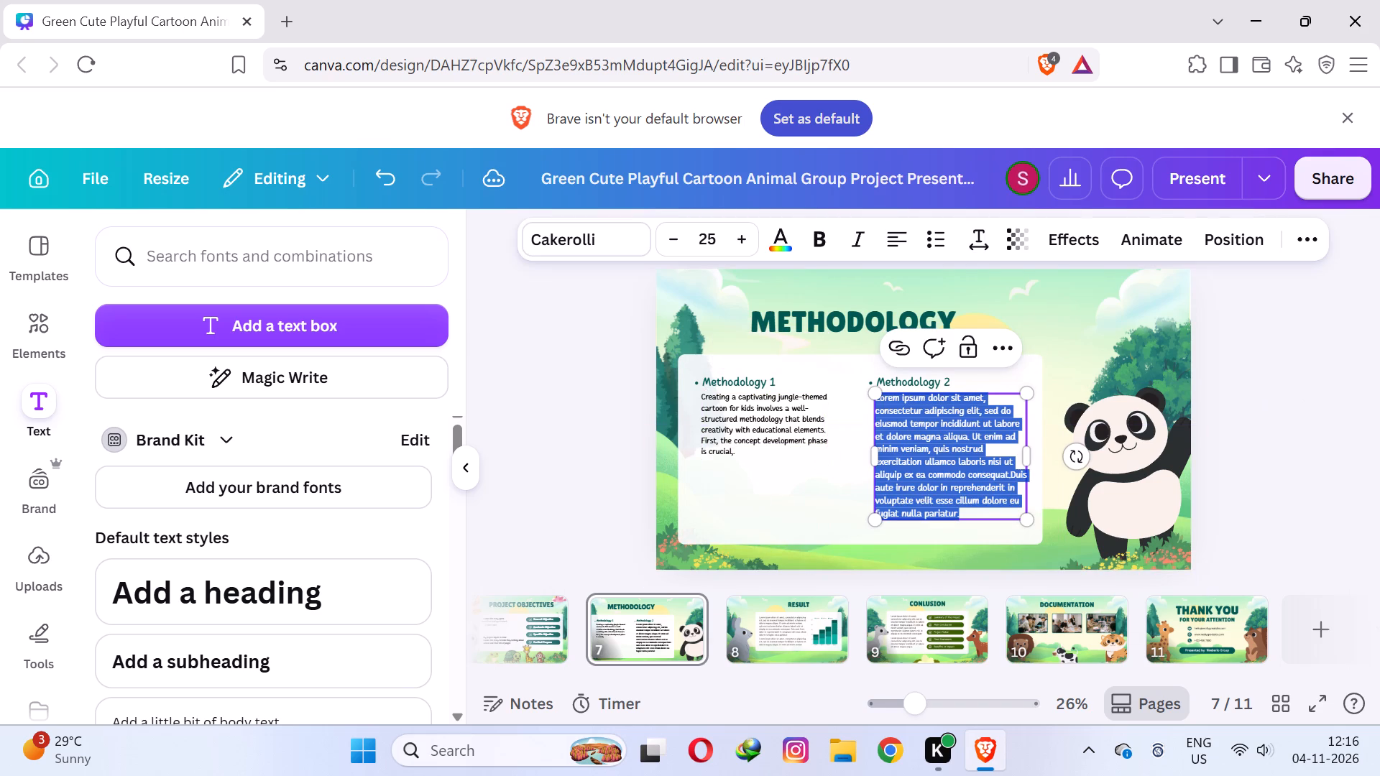
{"action": "key", "text": "ctrl+v"}
{"action": "left_click", "coordinate": [1279, 431]}
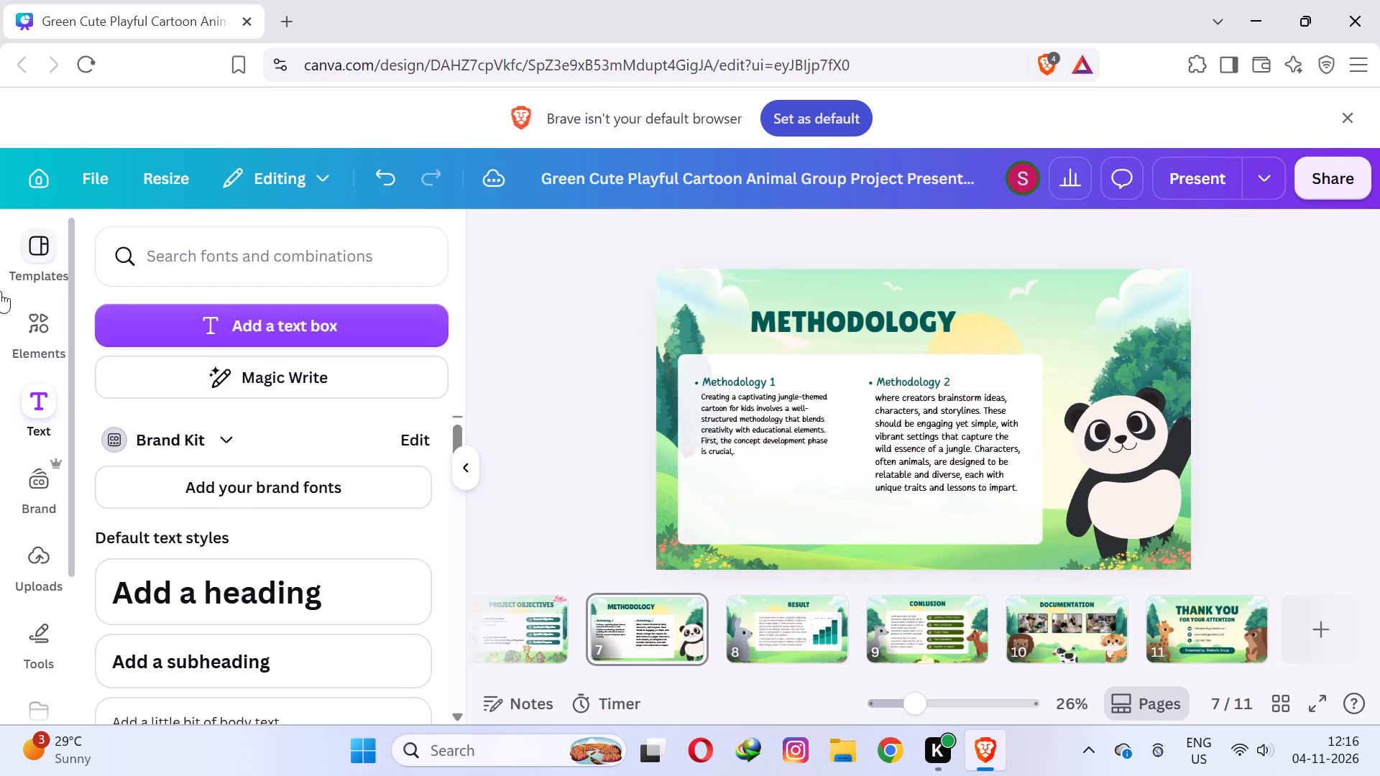
Search the elements library for "flying bird" and narrow the results to graphics.
{"action": "left_click", "coordinate": [38, 318]}
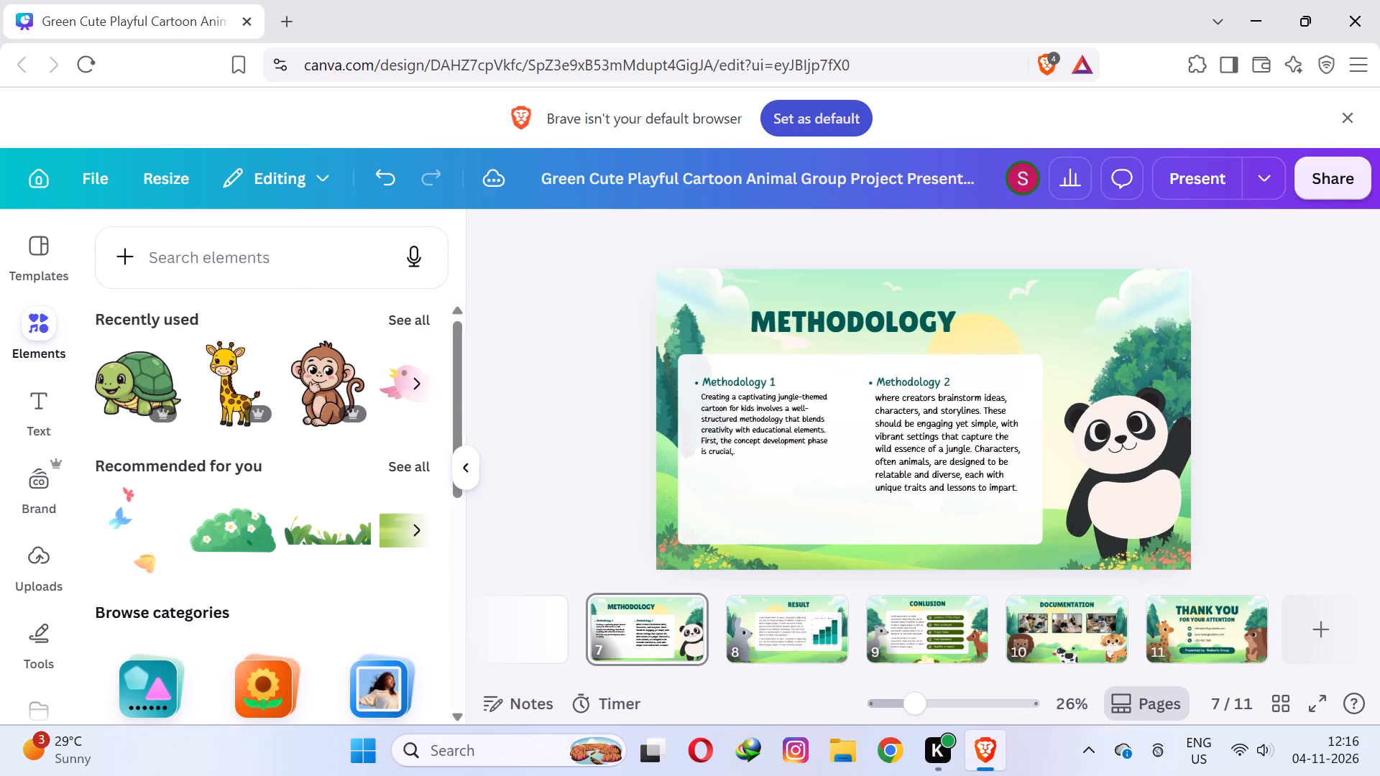
{"action": "scroll", "coordinate": [263, 479], "scroll_direction": "down", "scroll_amount": 2}
{"action": "scroll", "coordinate": [256, 484], "scroll_direction": "up", "scroll_amount": 9}
{"action": "left_click", "coordinate": [216, 280]}
{"action": "left_click", "coordinate": [218, 269]}
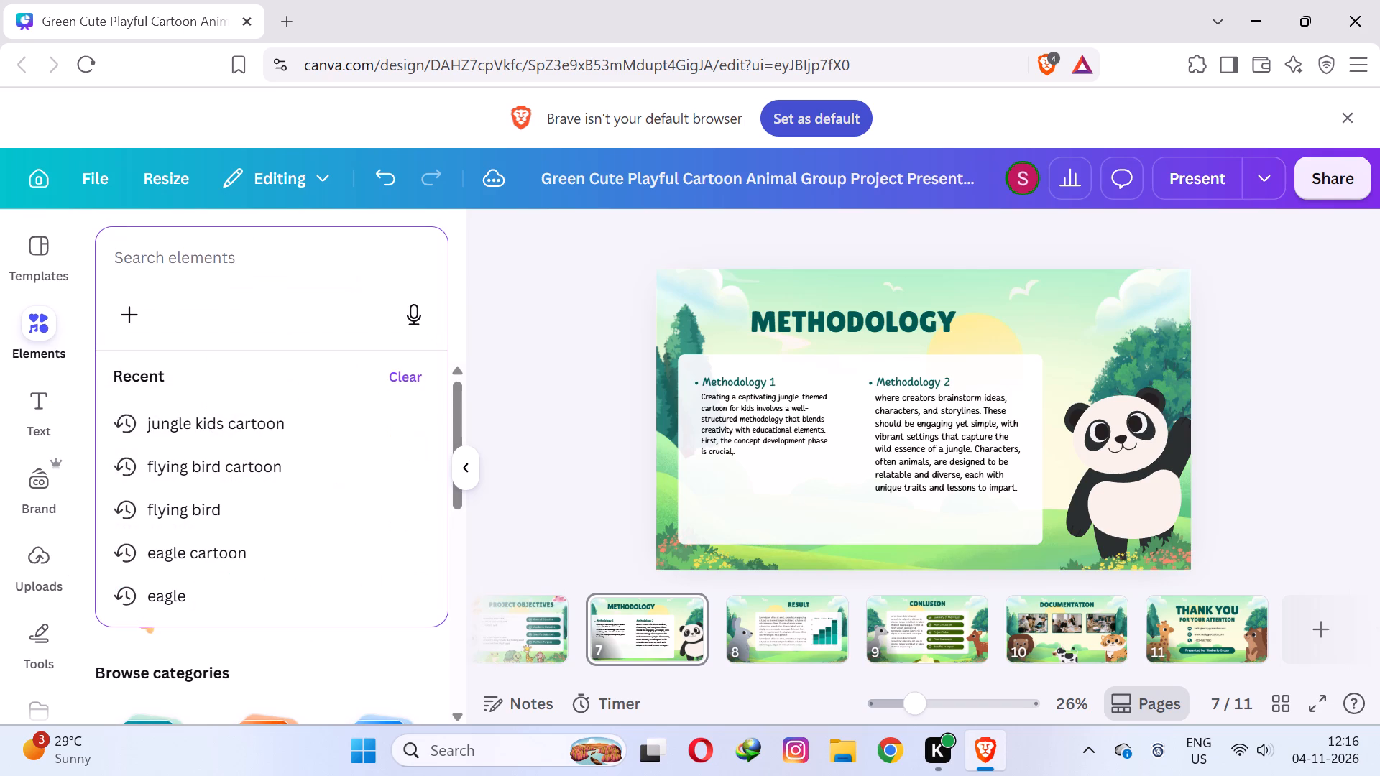
{"action": "left_click", "coordinate": [189, 526]}
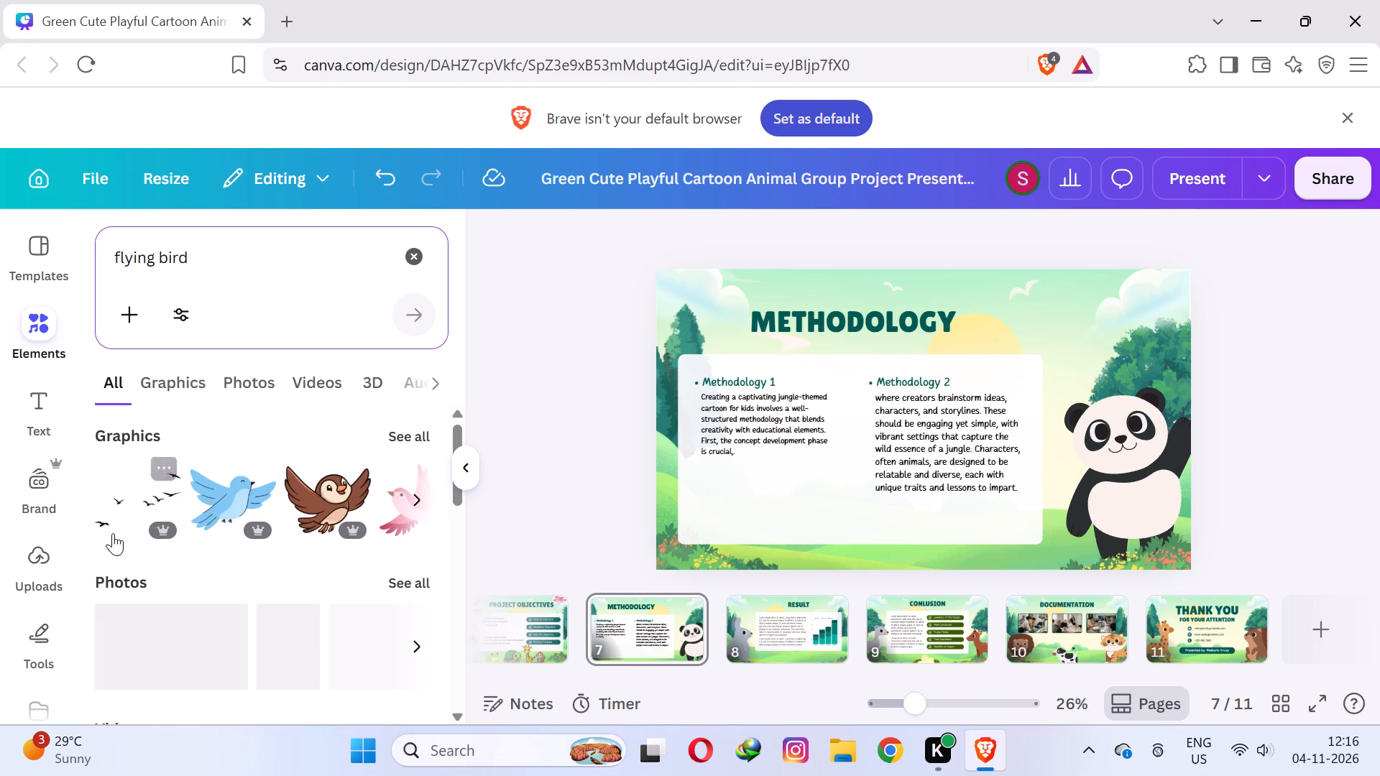
{"action": "scroll", "coordinate": [204, 543], "scroll_direction": "down", "scroll_amount": 1}
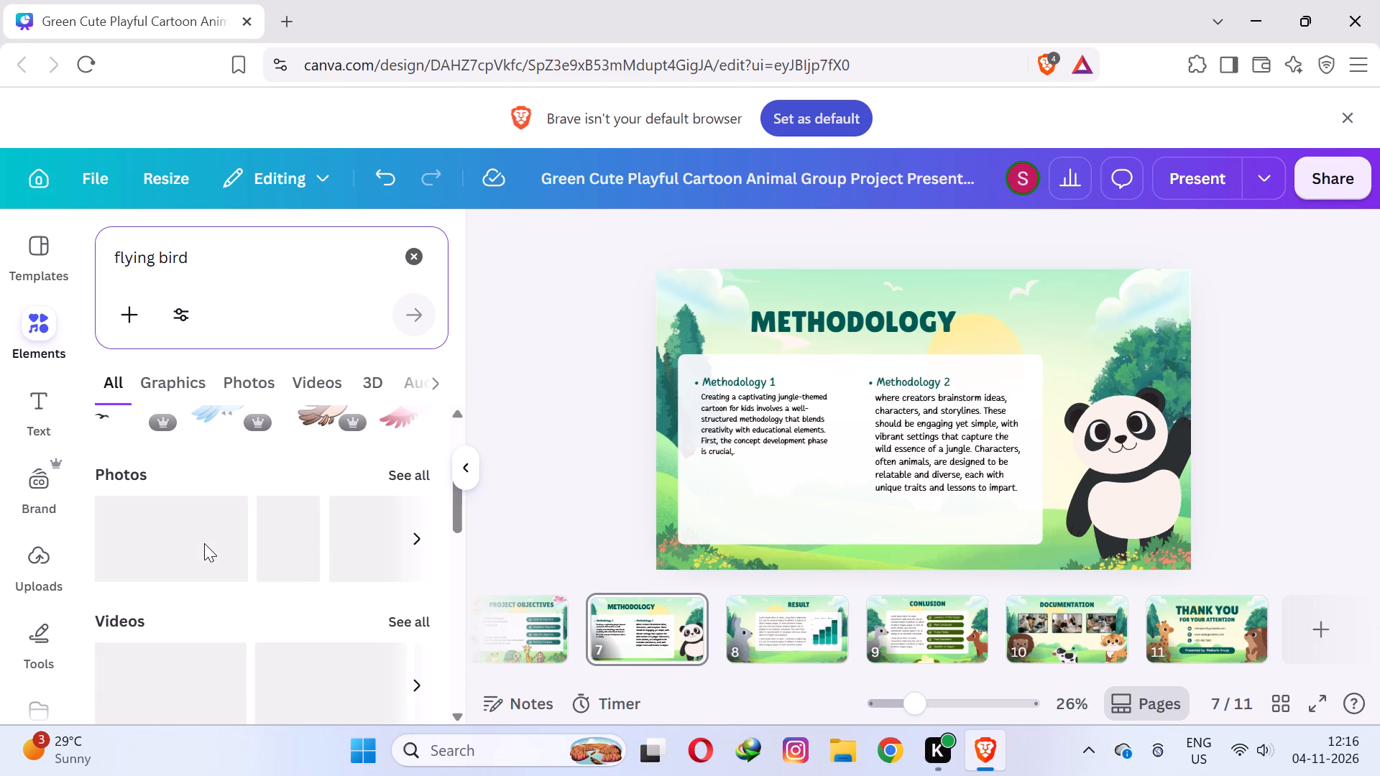
{"action": "scroll", "coordinate": [231, 537], "scroll_direction": "up", "scroll_amount": 1}
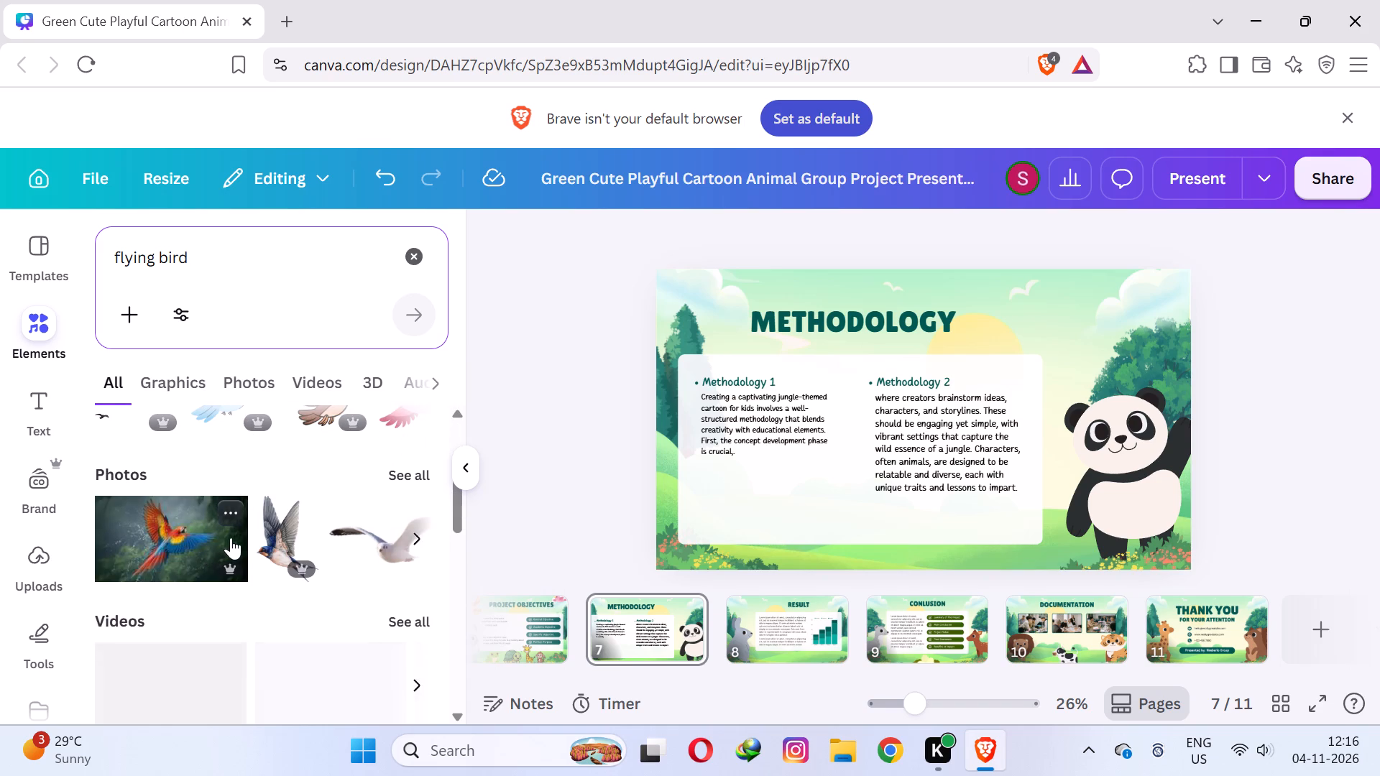
{"action": "scroll", "coordinate": [231, 537], "scroll_direction": "up", "scroll_amount": 4}
{"action": "scroll", "coordinate": [231, 537], "scroll_direction": "down", "scroll_amount": 3}
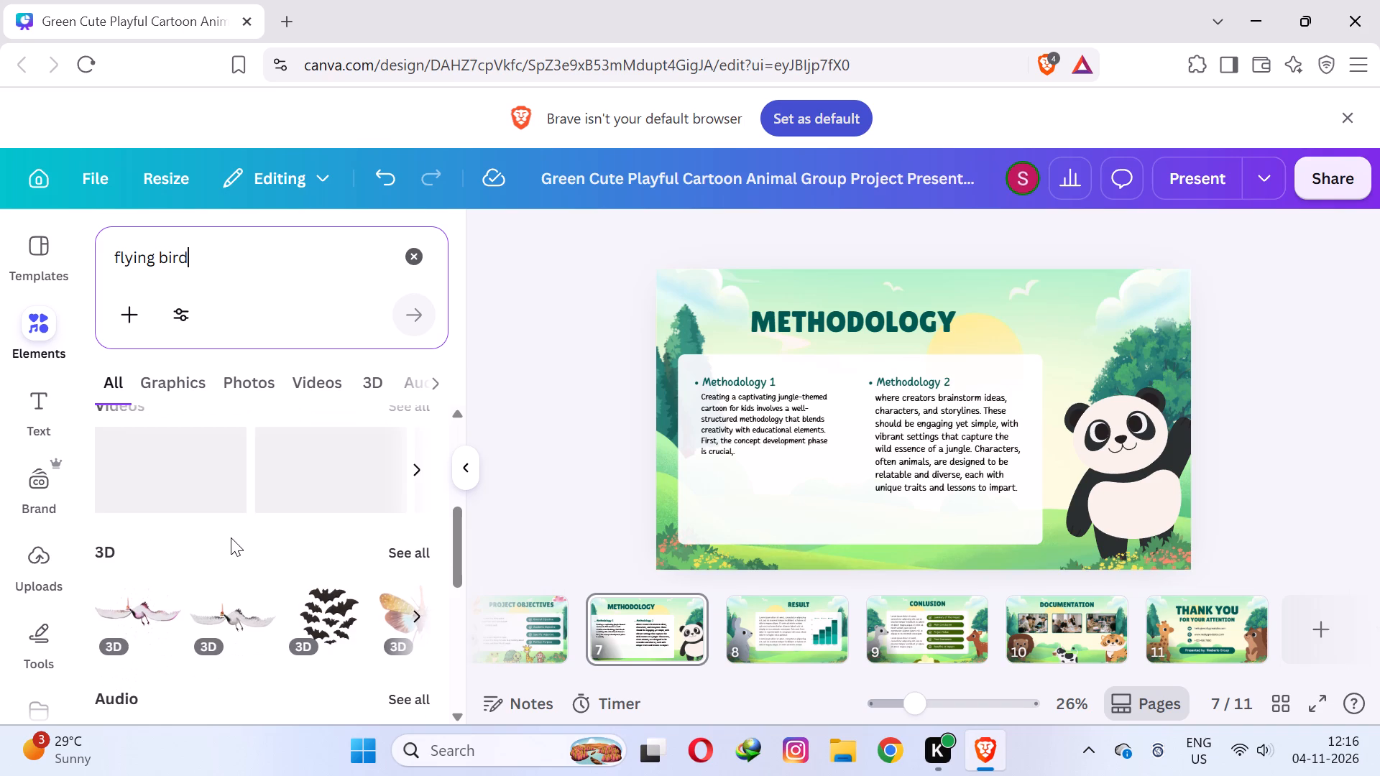
{"action": "scroll", "coordinate": [231, 537], "scroll_direction": "up", "scroll_amount": 5}
{"action": "left_click", "coordinate": [165, 371]}
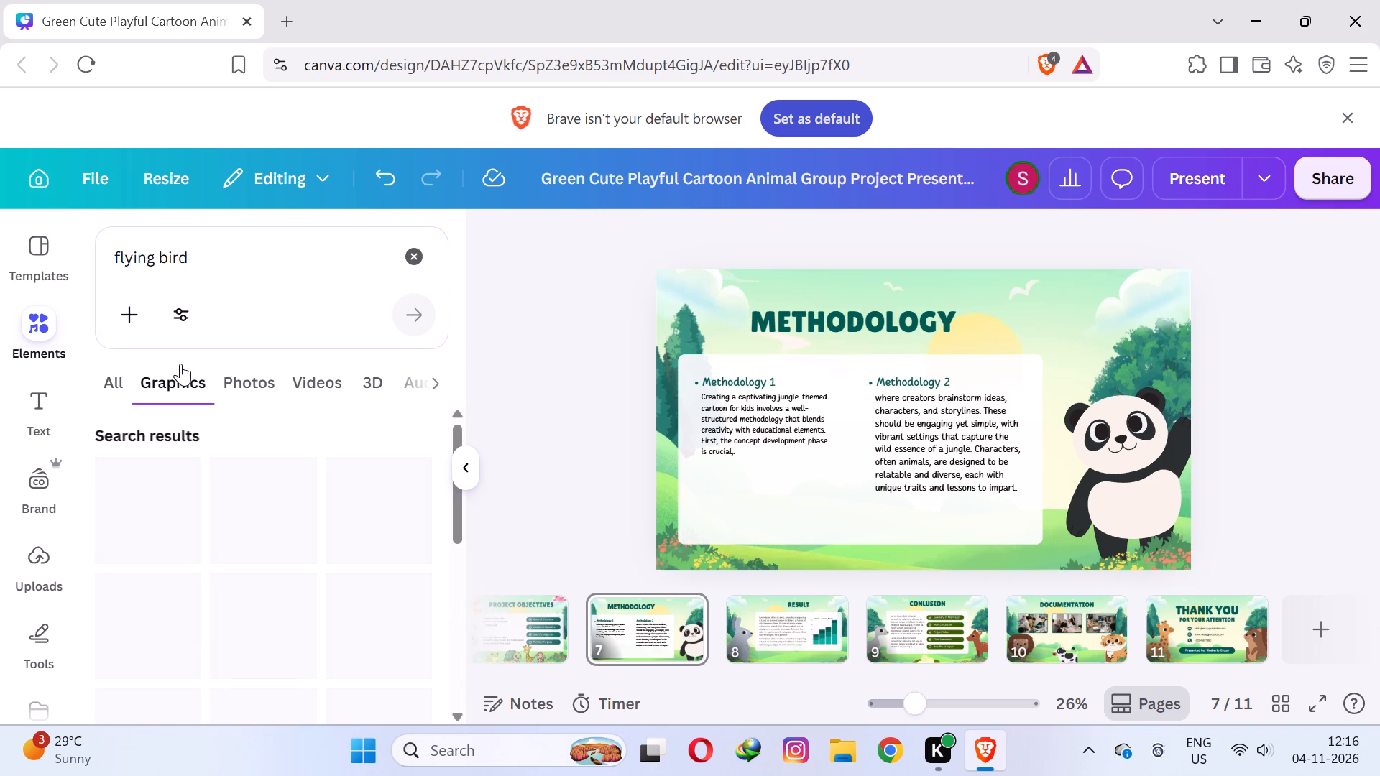
Add the light-blue cartoon flying bird to the Methodology slide, reduce its size and move it above the panda.
{"action": "scroll", "coordinate": [180, 364], "scroll_direction": "down", "scroll_amount": 1}
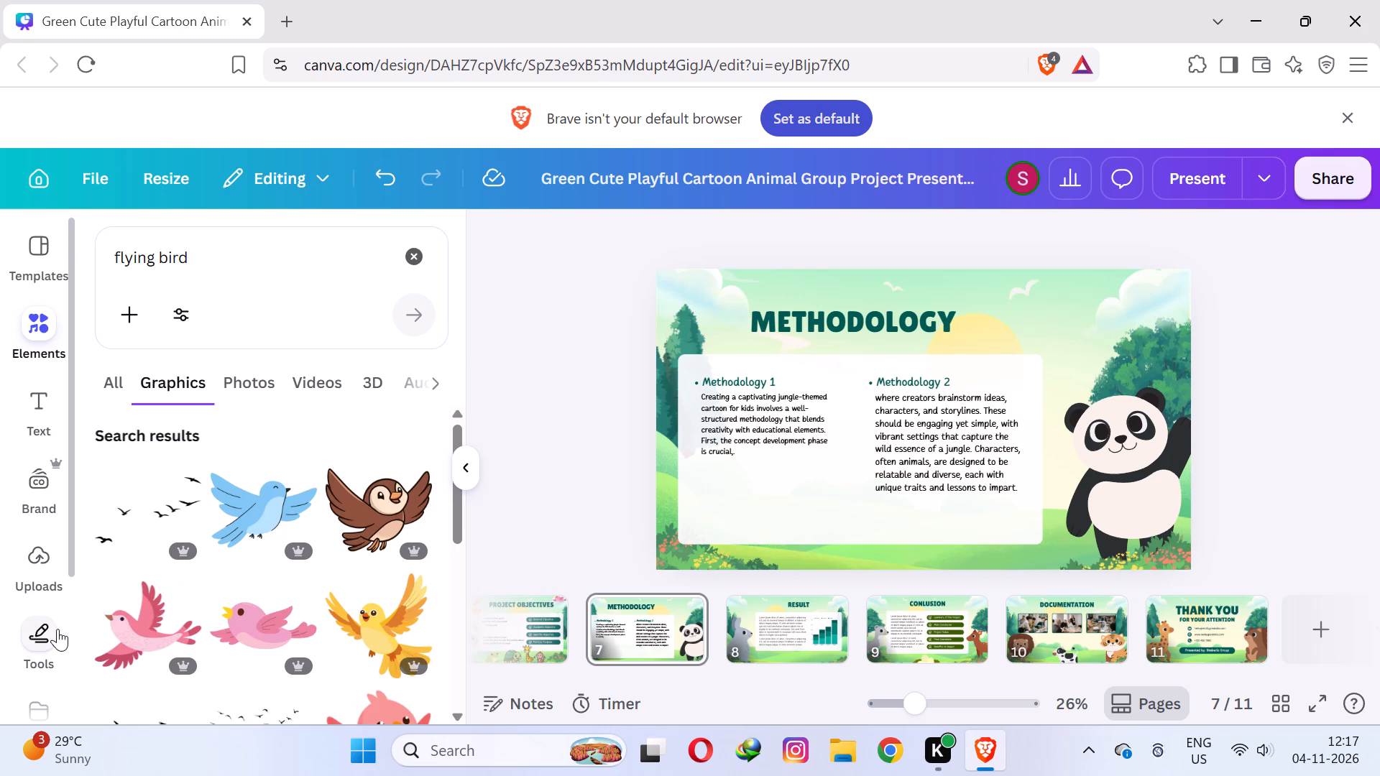
{"action": "scroll", "coordinate": [193, 565], "scroll_direction": "down", "scroll_amount": 4}
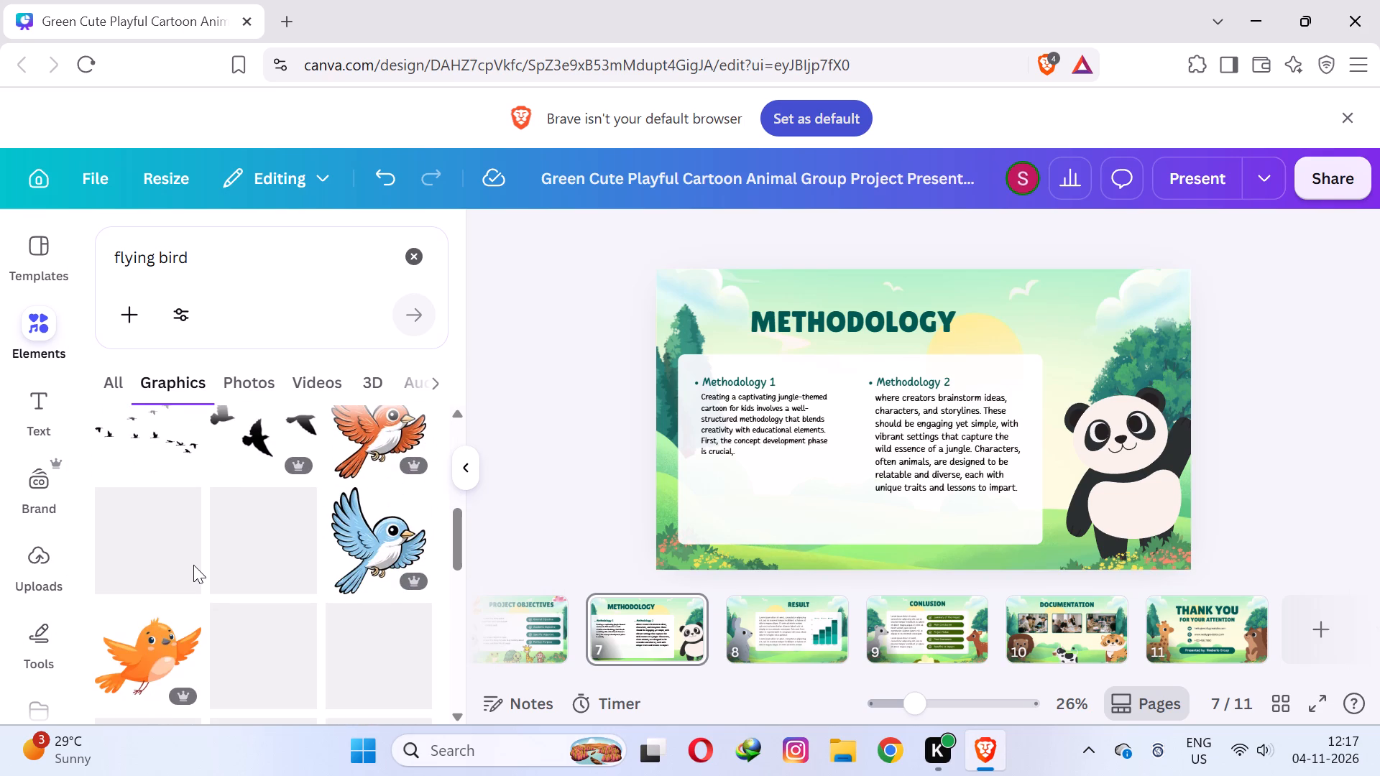
{"action": "scroll", "coordinate": [193, 565], "scroll_direction": "up", "scroll_amount": 2}
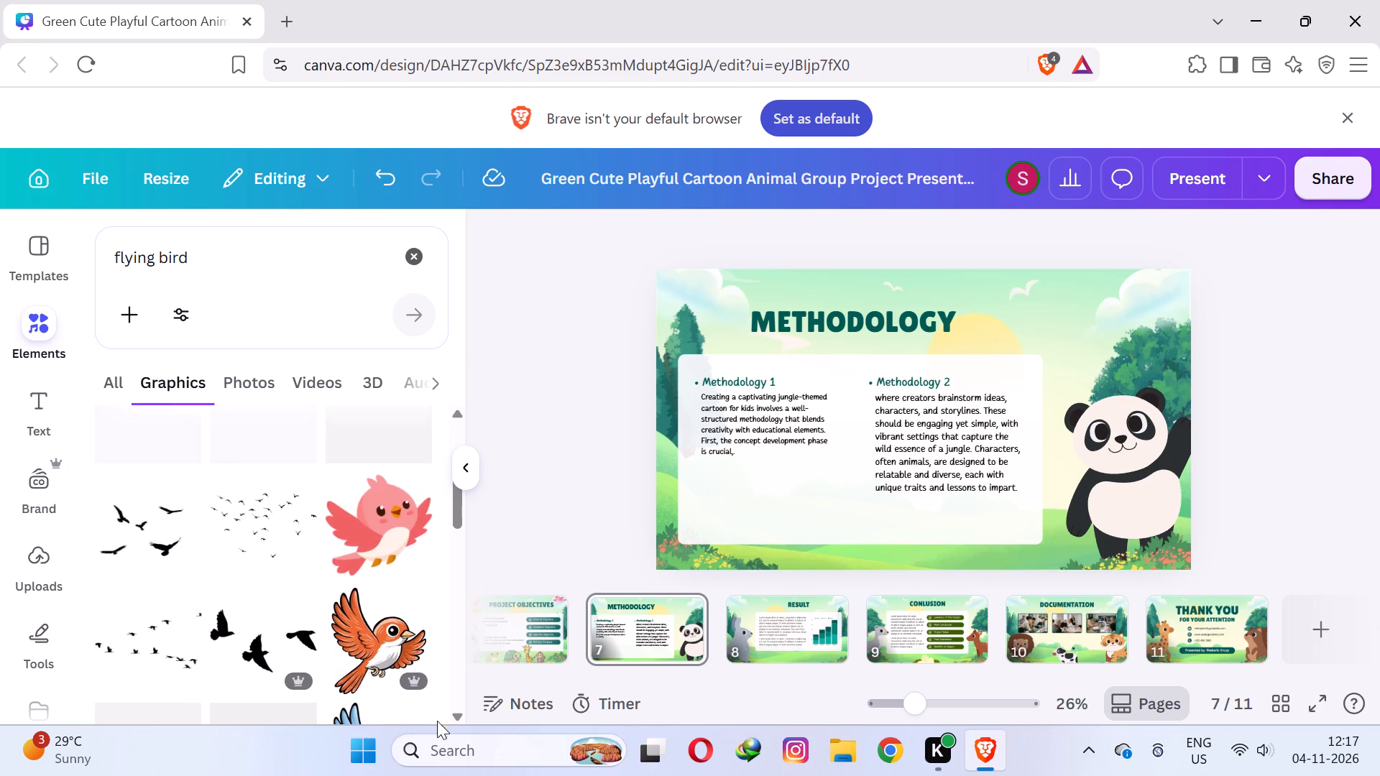
{"action": "scroll", "coordinate": [430, 678], "scroll_direction": "down", "scroll_amount": 2}
{"action": "left_click_drag", "start_coordinate": [364, 560], "coordinate": [1105, 376]}
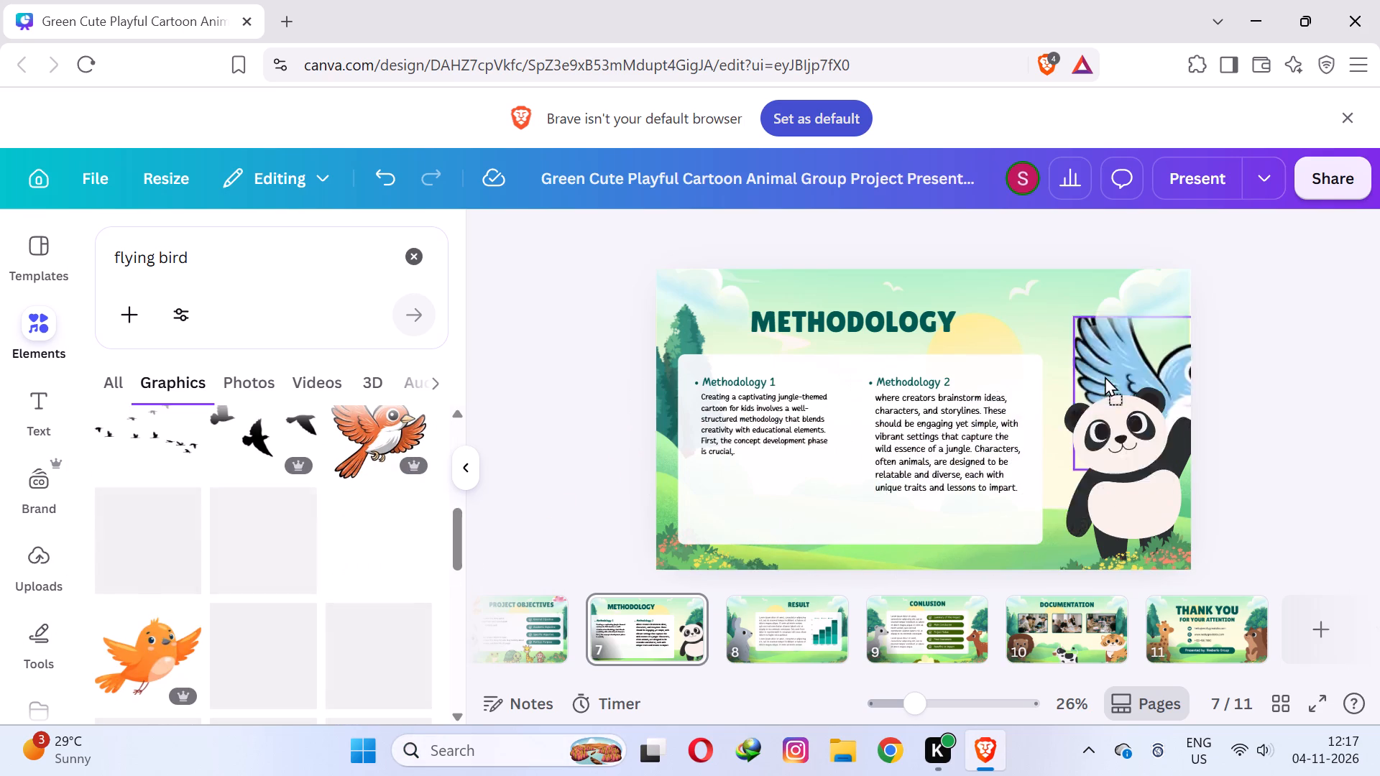
{"action": "left_click_drag", "start_coordinate": [1105, 376], "coordinate": [947, 326]}
{"action": "left_click_drag", "start_coordinate": [980, 292], "coordinate": [980, 370]}
{"action": "left_click_drag", "start_coordinate": [903, 331], "coordinate": [1000, 467]}
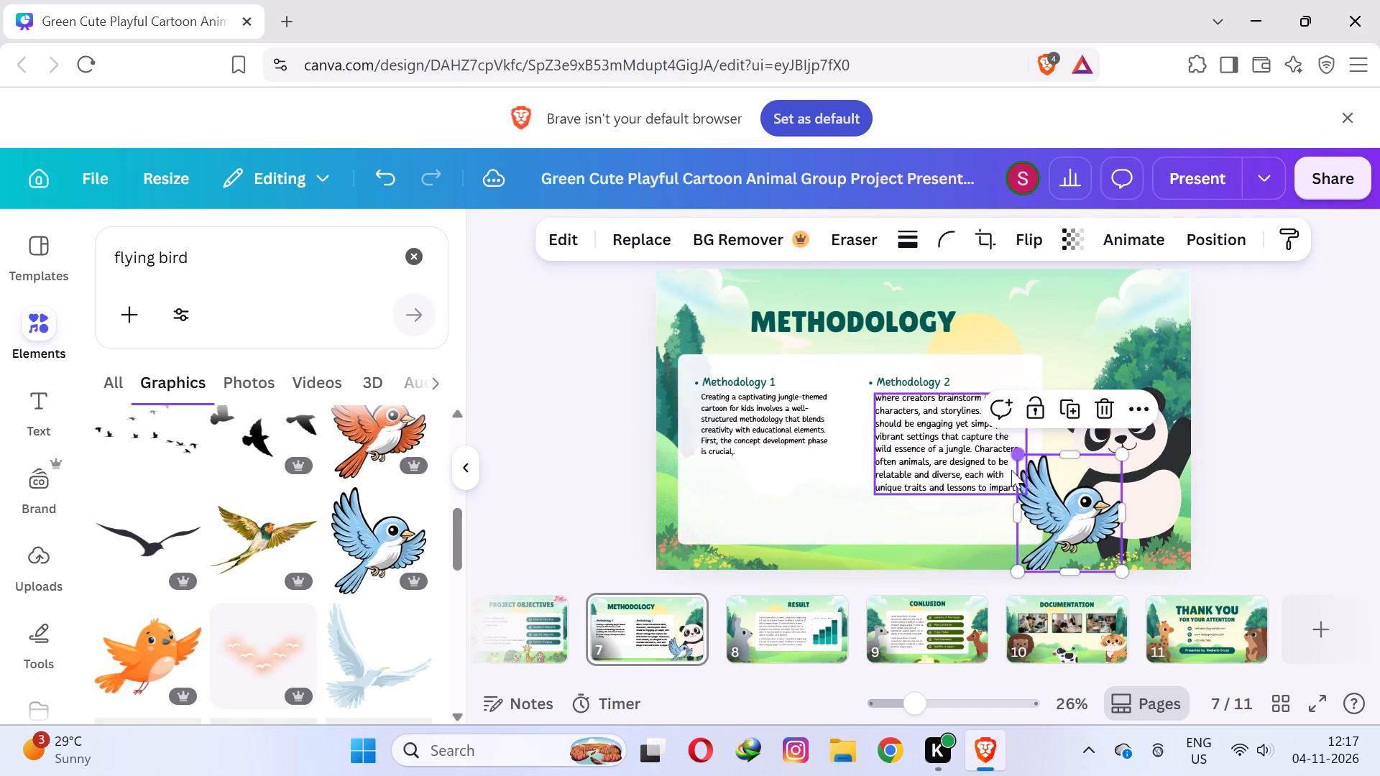
{"action": "left_click_drag", "start_coordinate": [1039, 508], "coordinate": [1040, 320]}
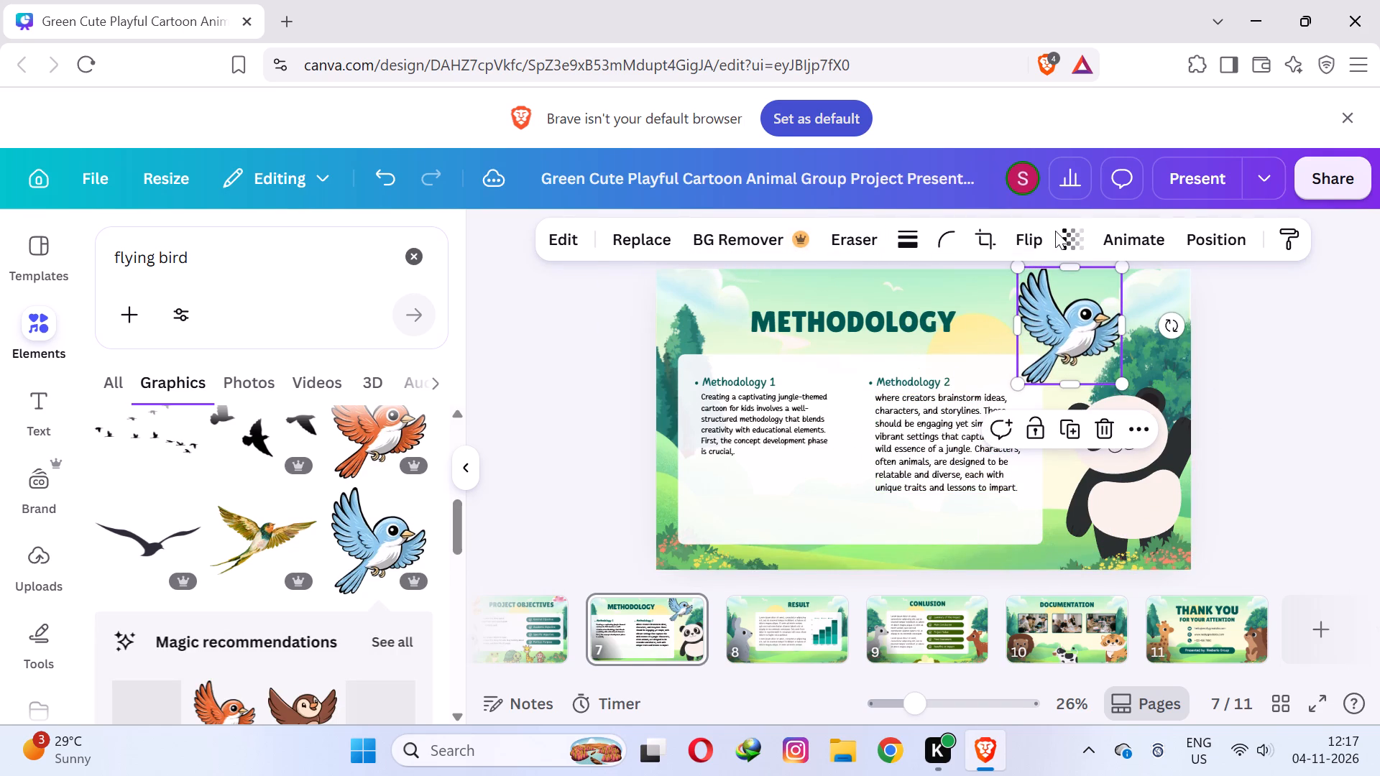
Flip the blue bird horizontally so it faces the Methodology title.
{"action": "left_click", "coordinate": [1029, 233]}
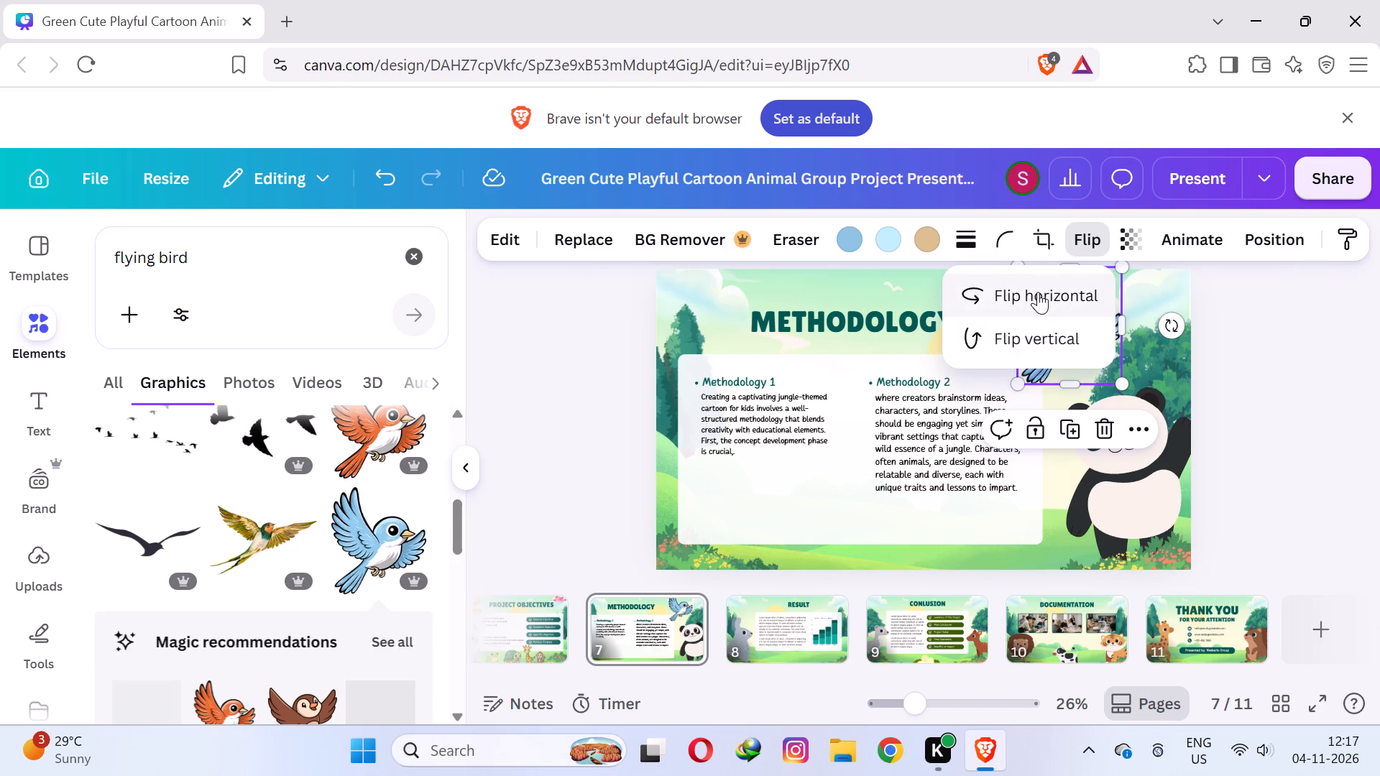
{"action": "left_click", "coordinate": [1038, 292]}
{"action": "left_click", "coordinate": [1328, 329]}
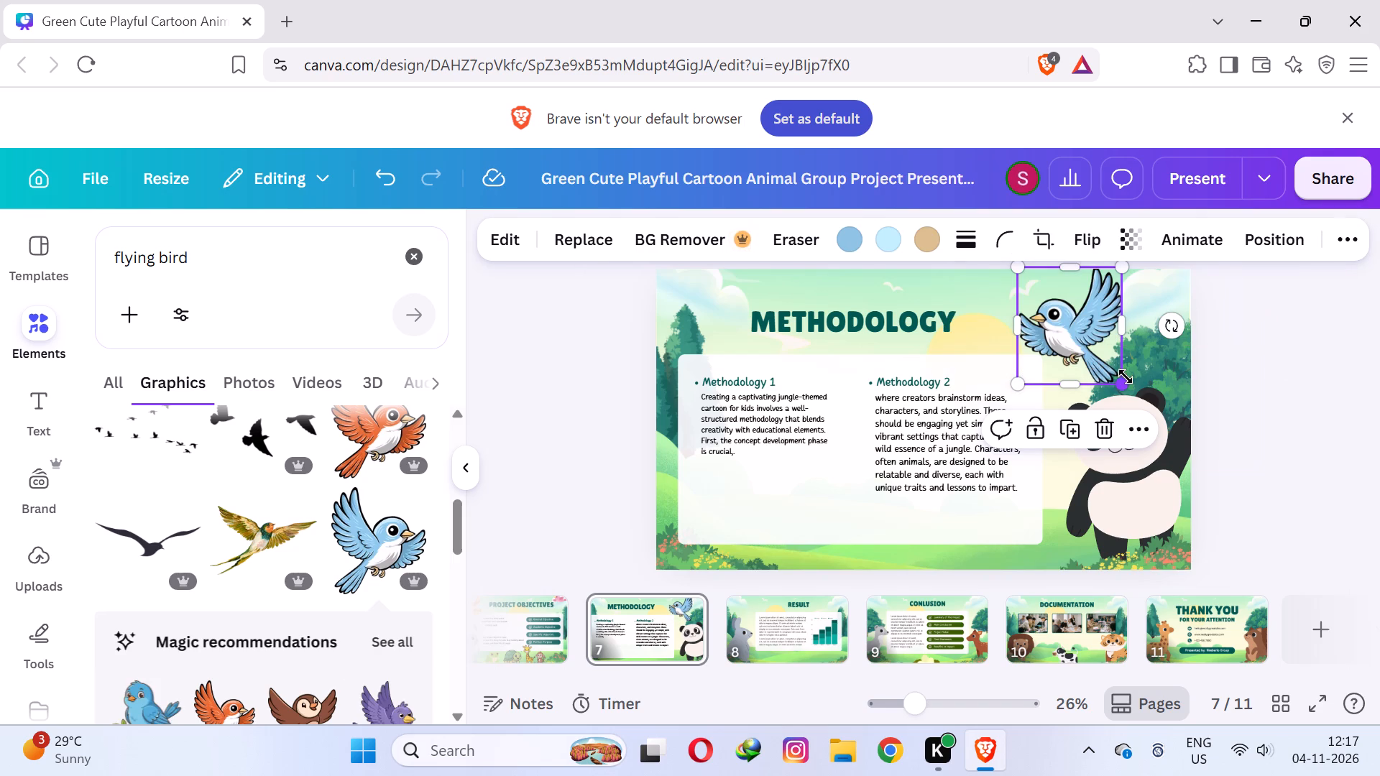
Shrink the blue bird to roughly half its size and place it in the sky between the title and the trees.
{"action": "left_click_drag", "start_coordinate": [1126, 377], "coordinate": [1084, 321]}
{"action": "left_click_drag", "start_coordinate": [1040, 303], "coordinate": [1052, 303]}
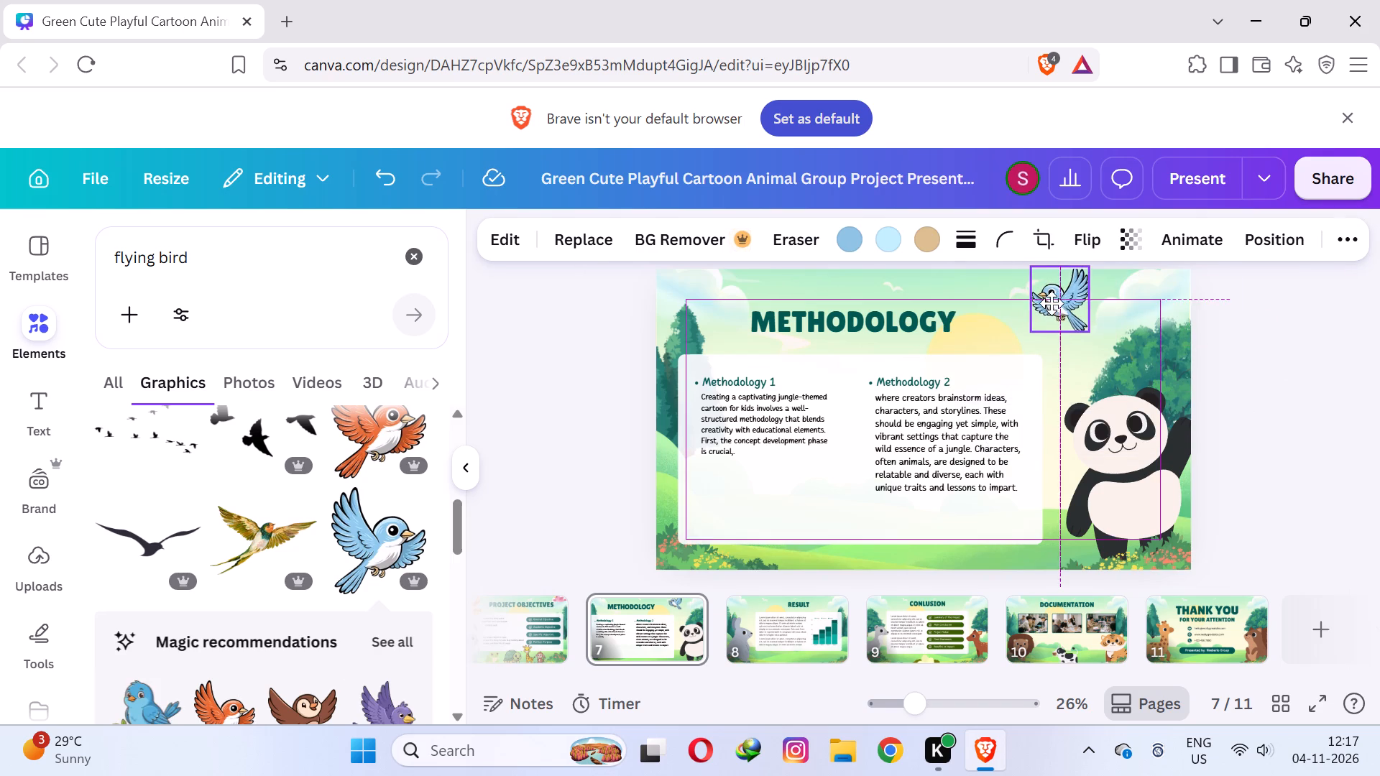
{"action": "left_click_drag", "start_coordinate": [1052, 303], "coordinate": [1055, 304]}
{"action": "left_click", "coordinate": [1314, 362]}
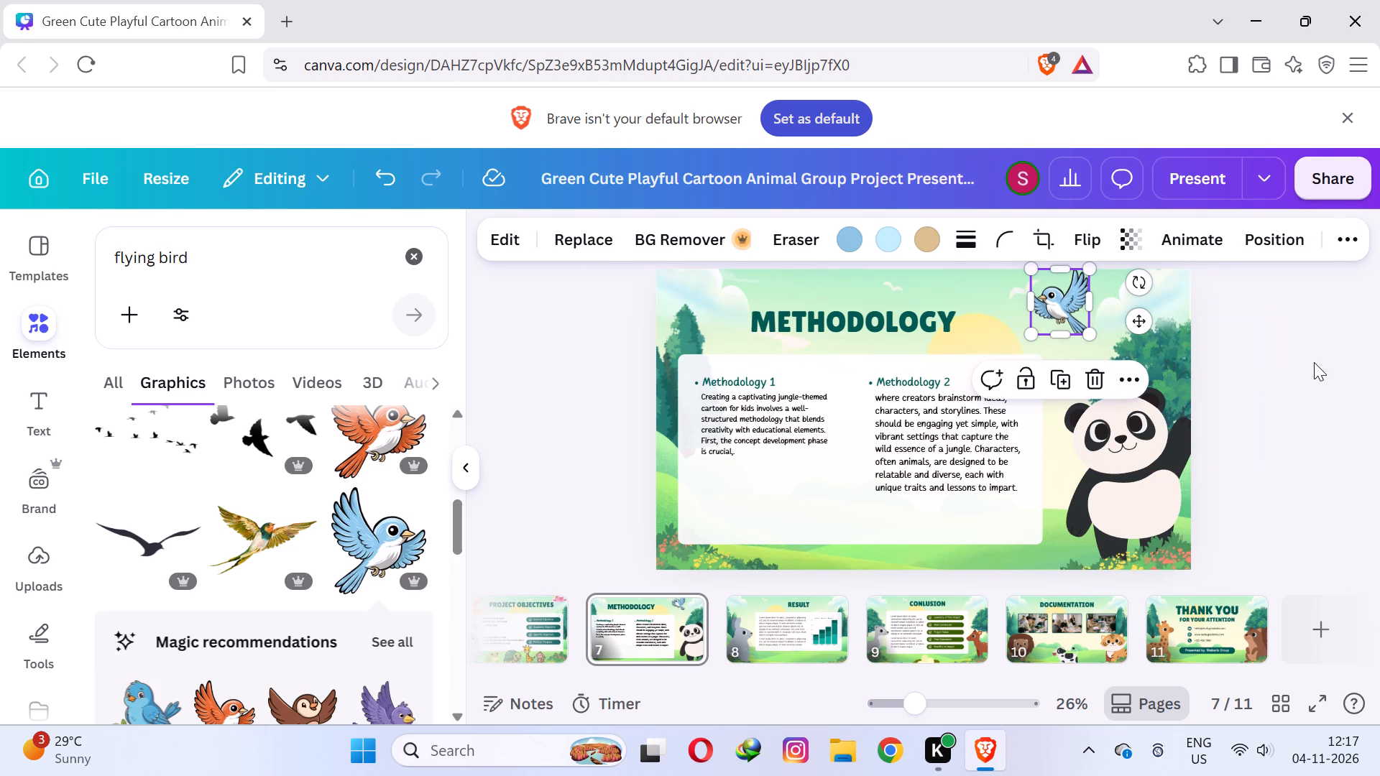
Apply the Pop animation to the blue bird on the Methodology slide.
{"action": "left_click", "coordinate": [1053, 300]}
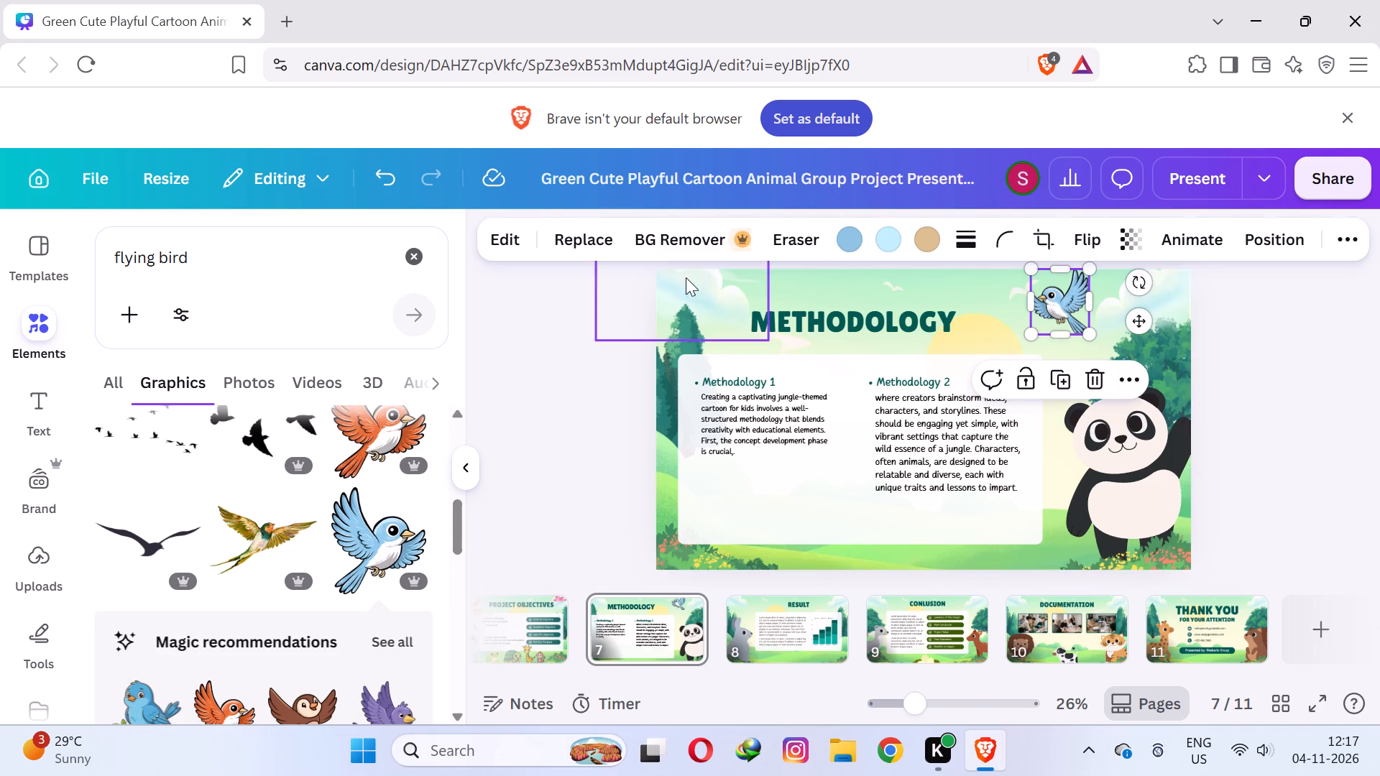
{"action": "left_click", "coordinate": [1199, 241]}
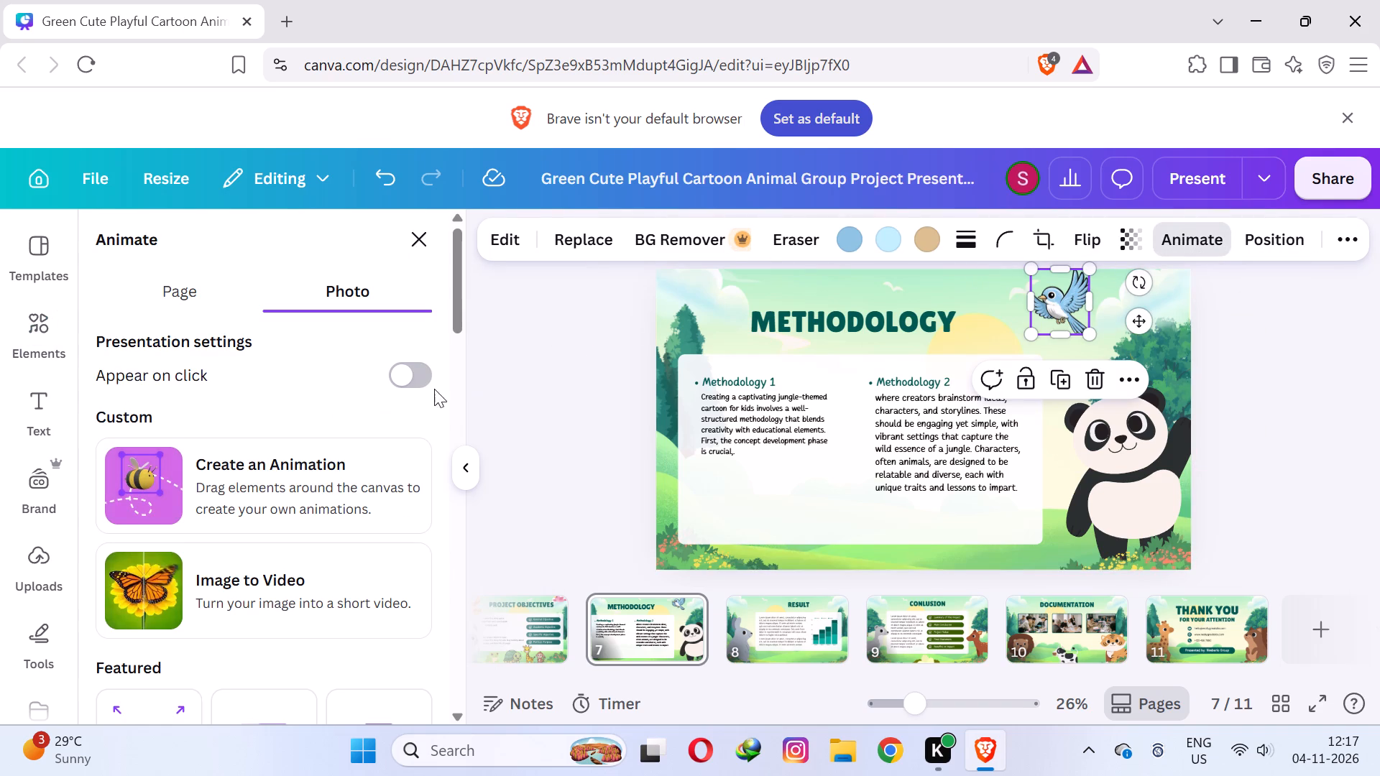
{"action": "scroll", "coordinate": [255, 344], "scroll_direction": "down", "scroll_amount": 2}
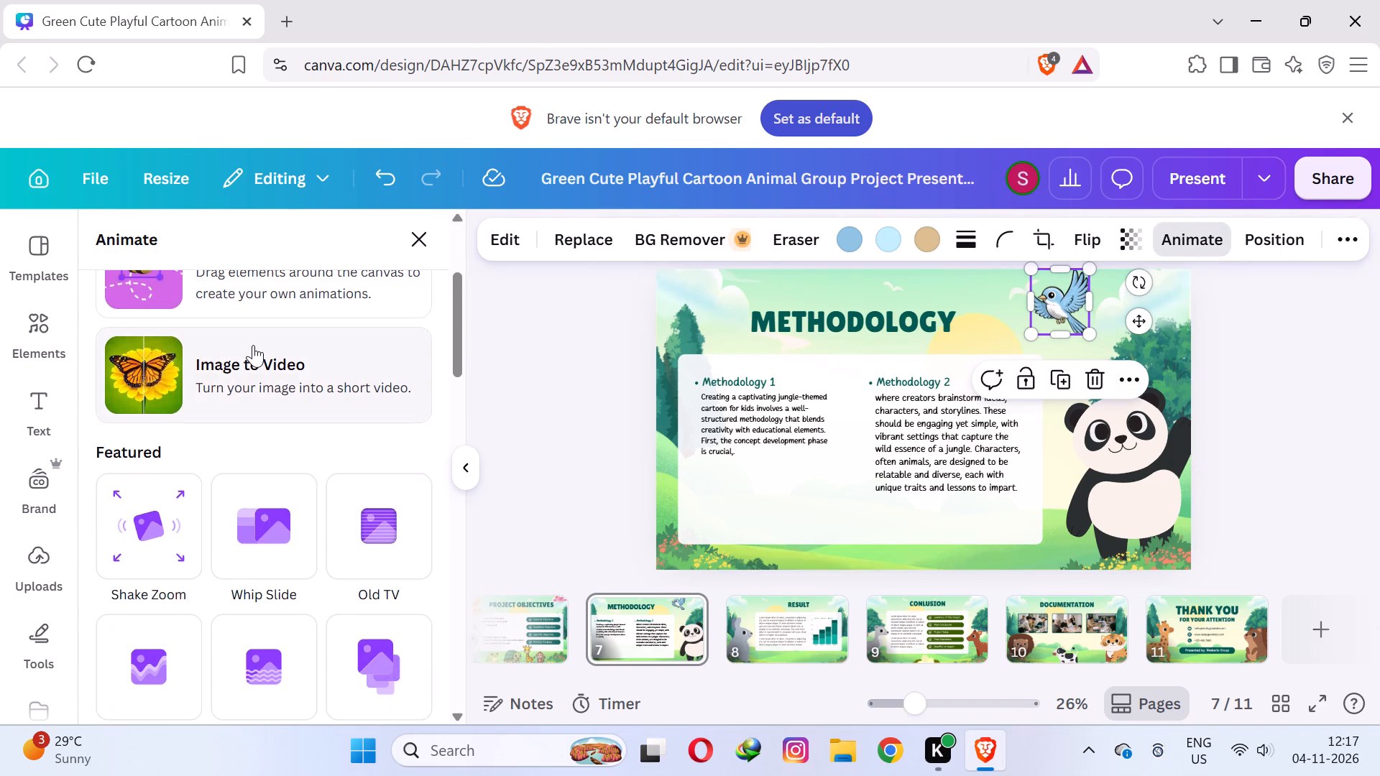
{"action": "scroll", "coordinate": [253, 345], "scroll_direction": "down", "scroll_amount": 5}
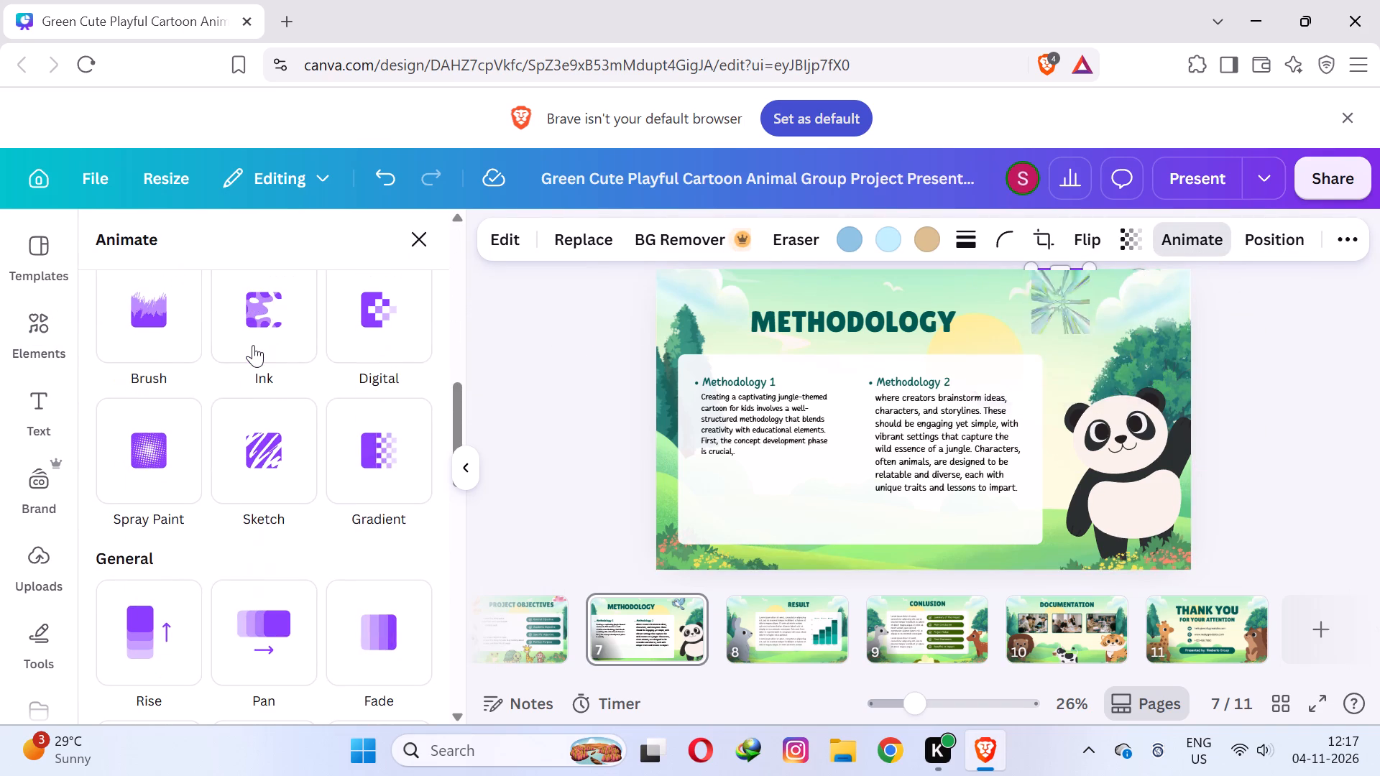
{"action": "scroll", "coordinate": [253, 345], "scroll_direction": "down", "scroll_amount": 2}
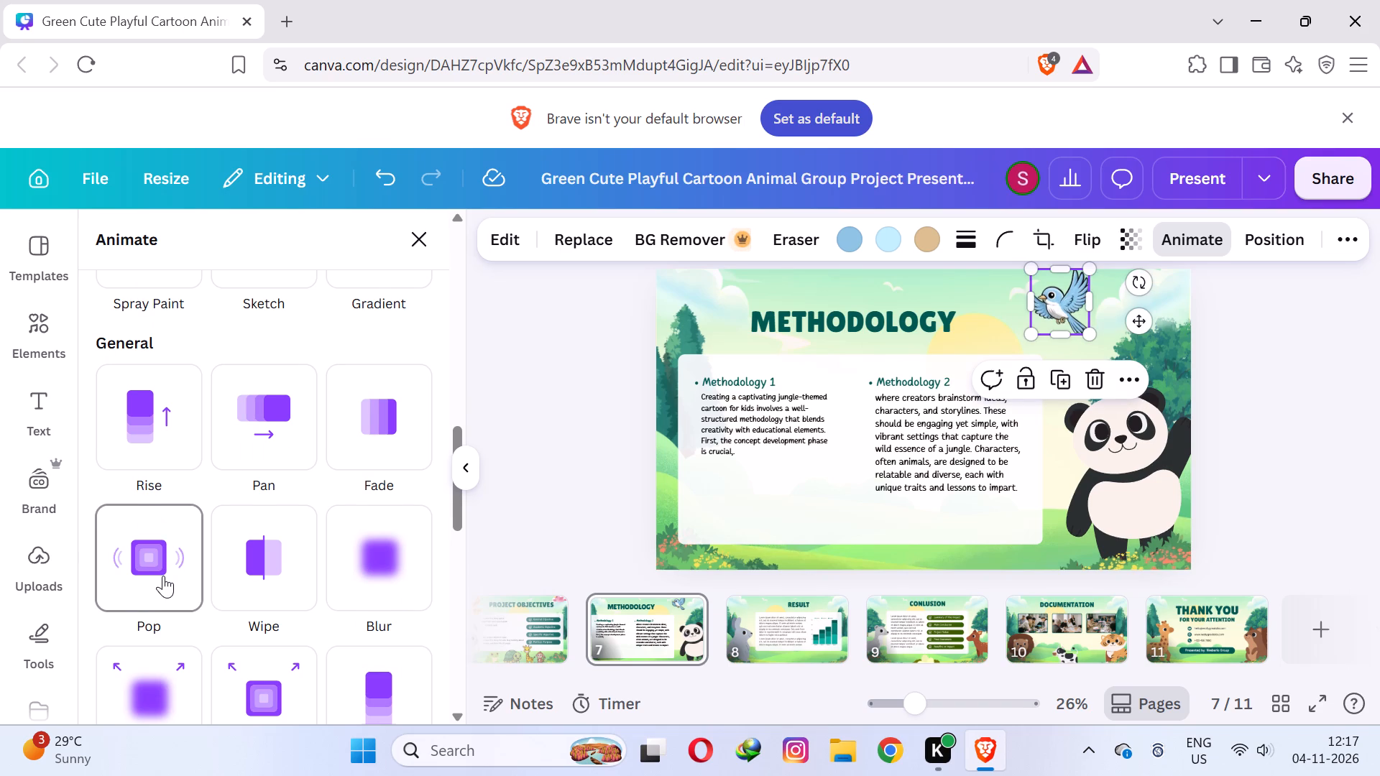
{"action": "scroll", "coordinate": [163, 576], "scroll_direction": "down", "scroll_amount": 5}
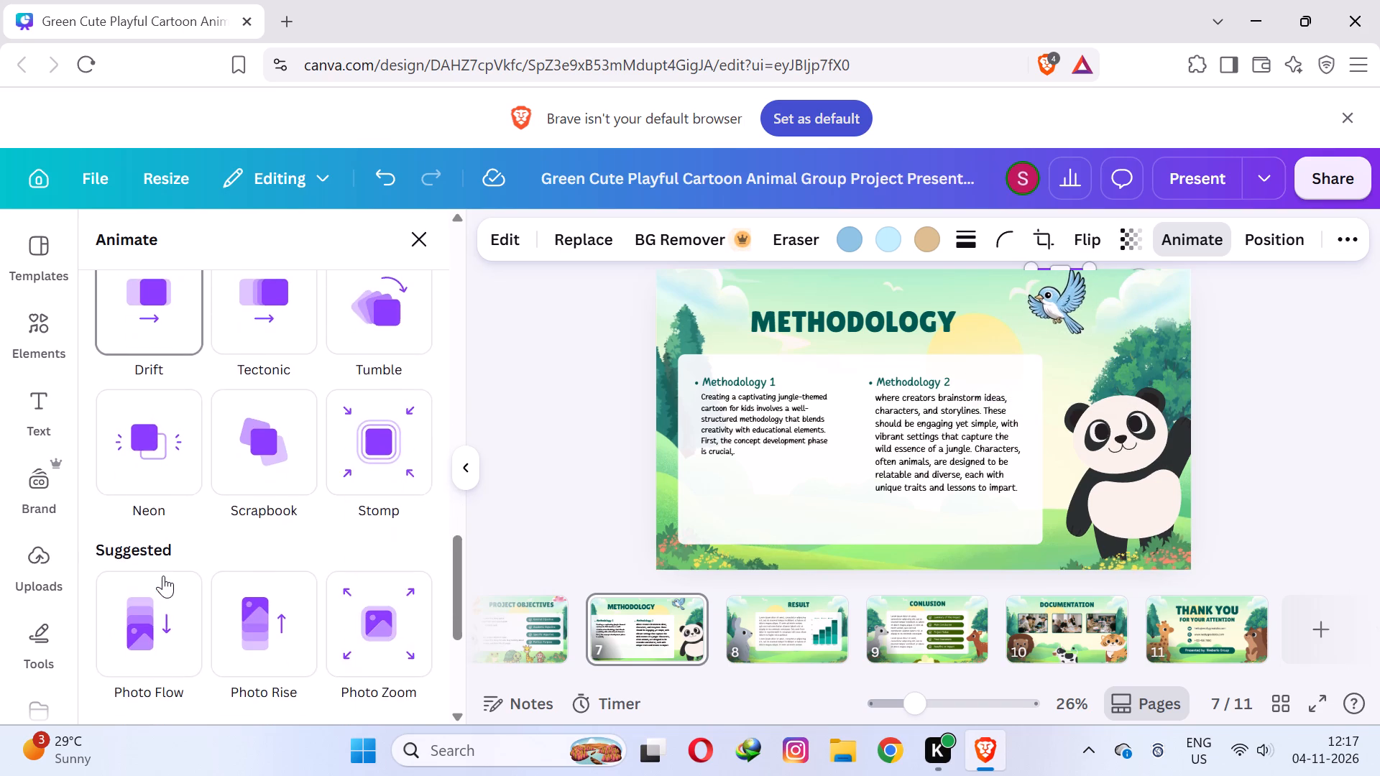
{"action": "scroll", "coordinate": [163, 576], "scroll_direction": "down", "scroll_amount": 1}
{"action": "scroll", "coordinate": [163, 575], "scroll_direction": "up", "scroll_amount": 3}
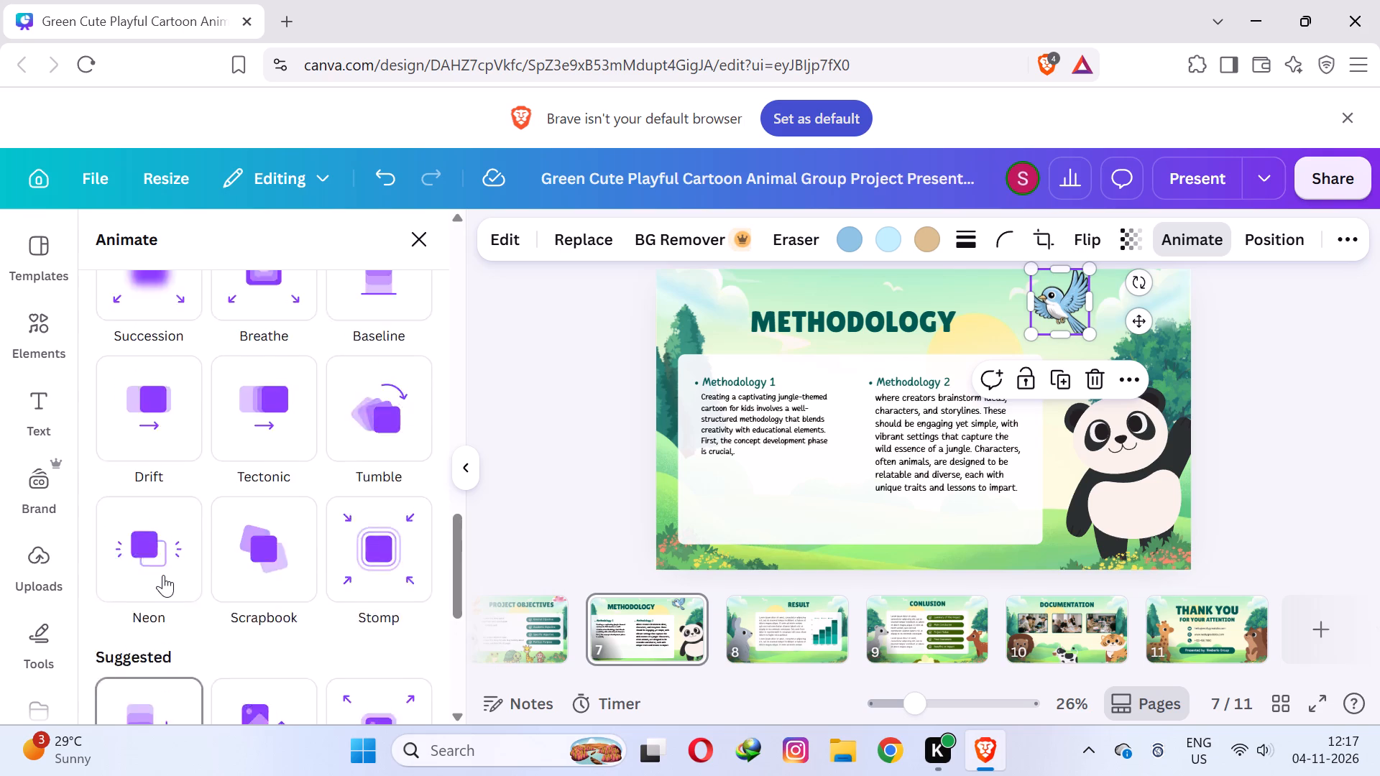
{"action": "scroll", "coordinate": [163, 575], "scroll_direction": "up", "scroll_amount": 1}
{"action": "left_click", "coordinate": [149, 380]}
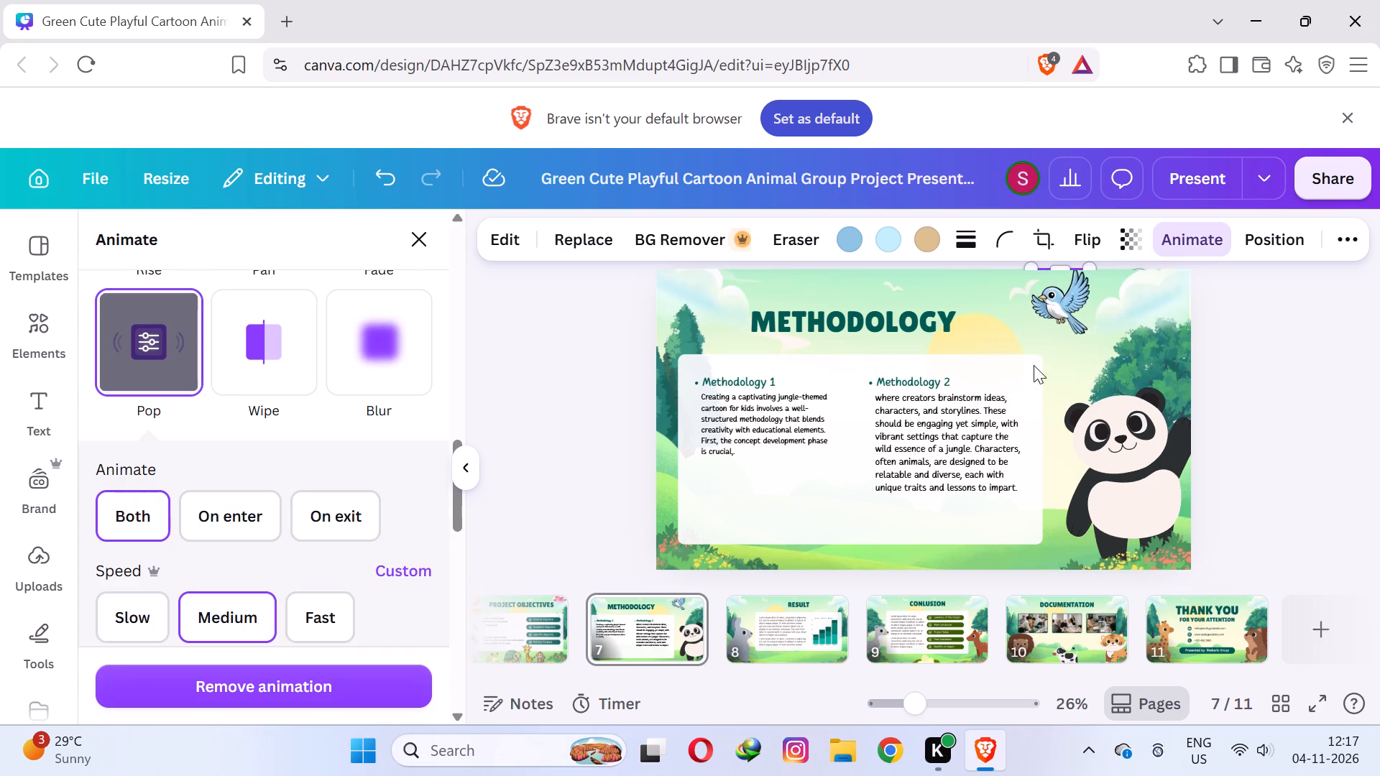
{"action": "left_click", "coordinate": [1325, 302]}
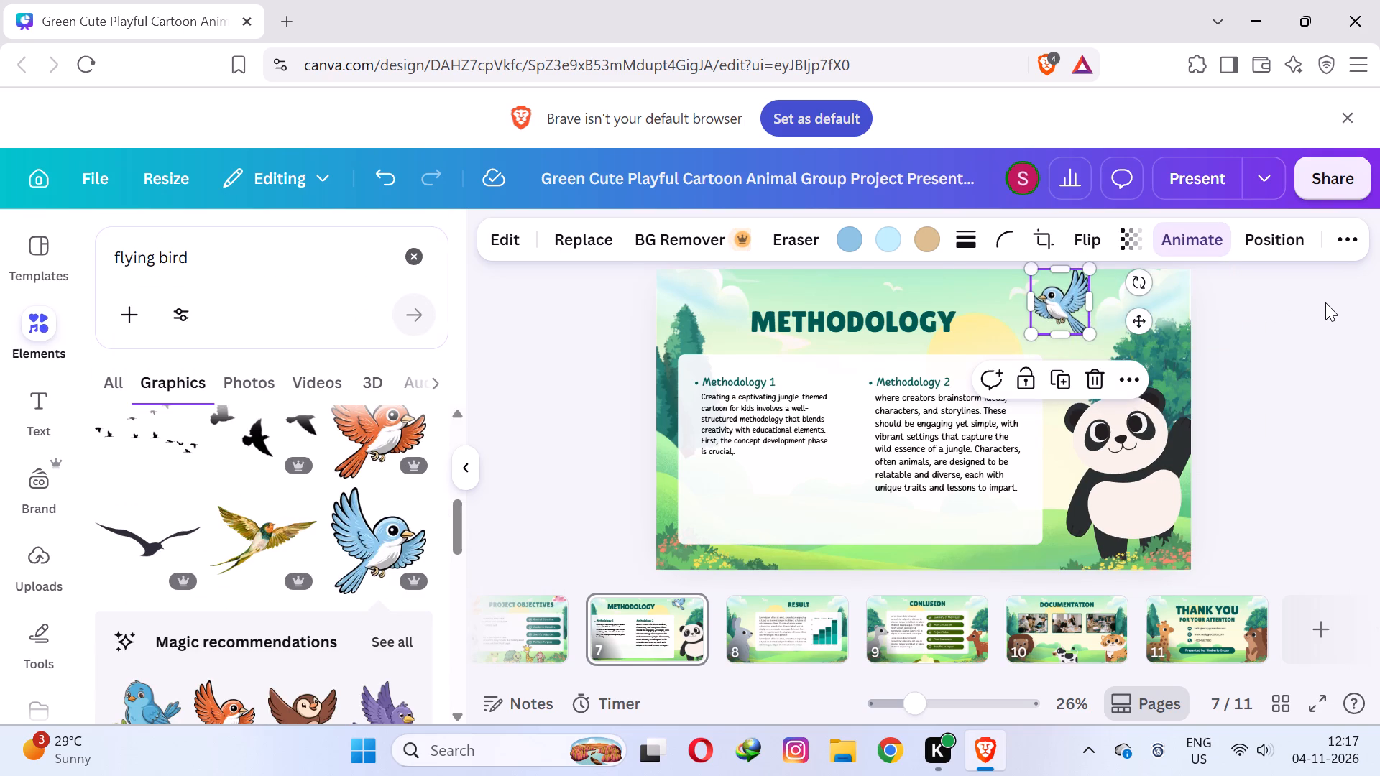
{"action": "left_click", "coordinate": [1325, 302]}
Apply the Rise animation to the panda on the Methodology slide.
{"action": "left_click", "coordinate": [1110, 509]}
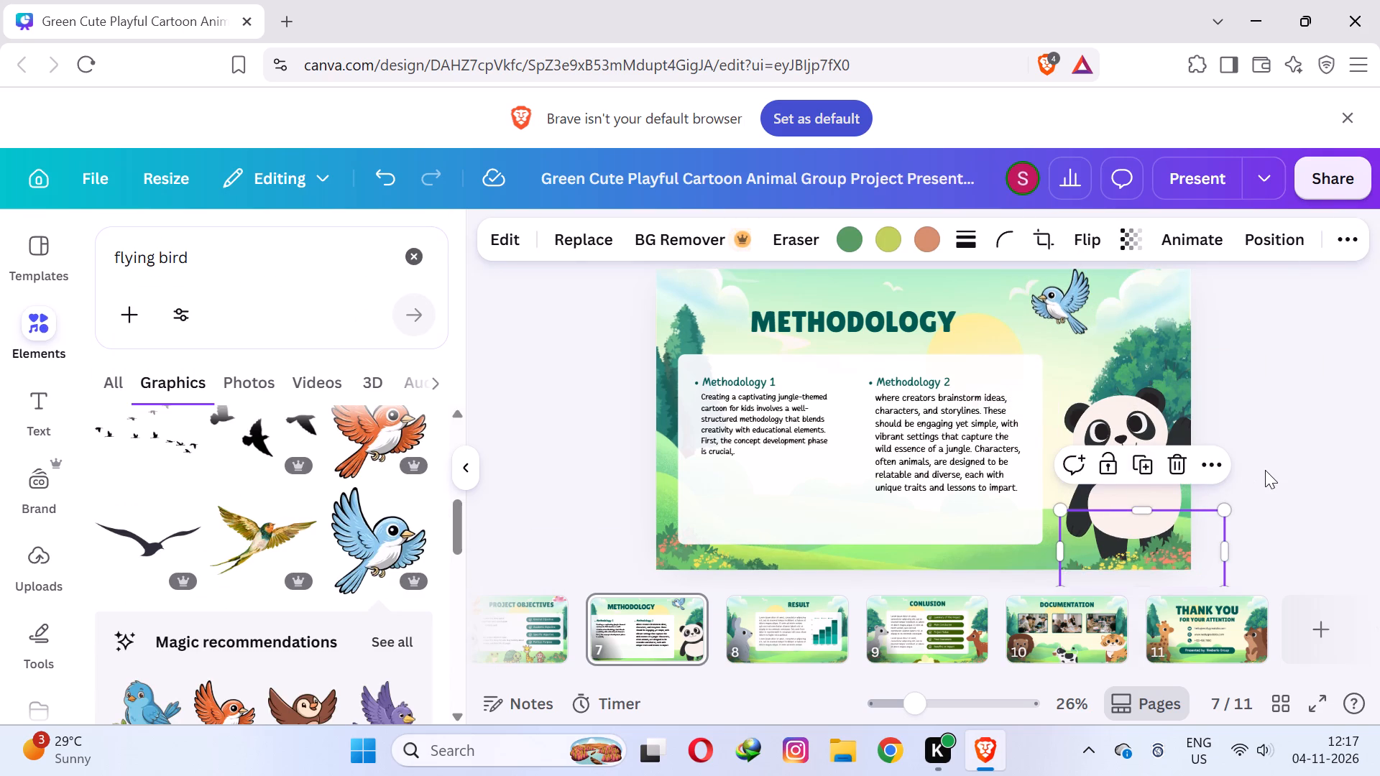
{"action": "left_click", "coordinate": [1265, 470]}
{"action": "left_click", "coordinate": [1147, 476]}
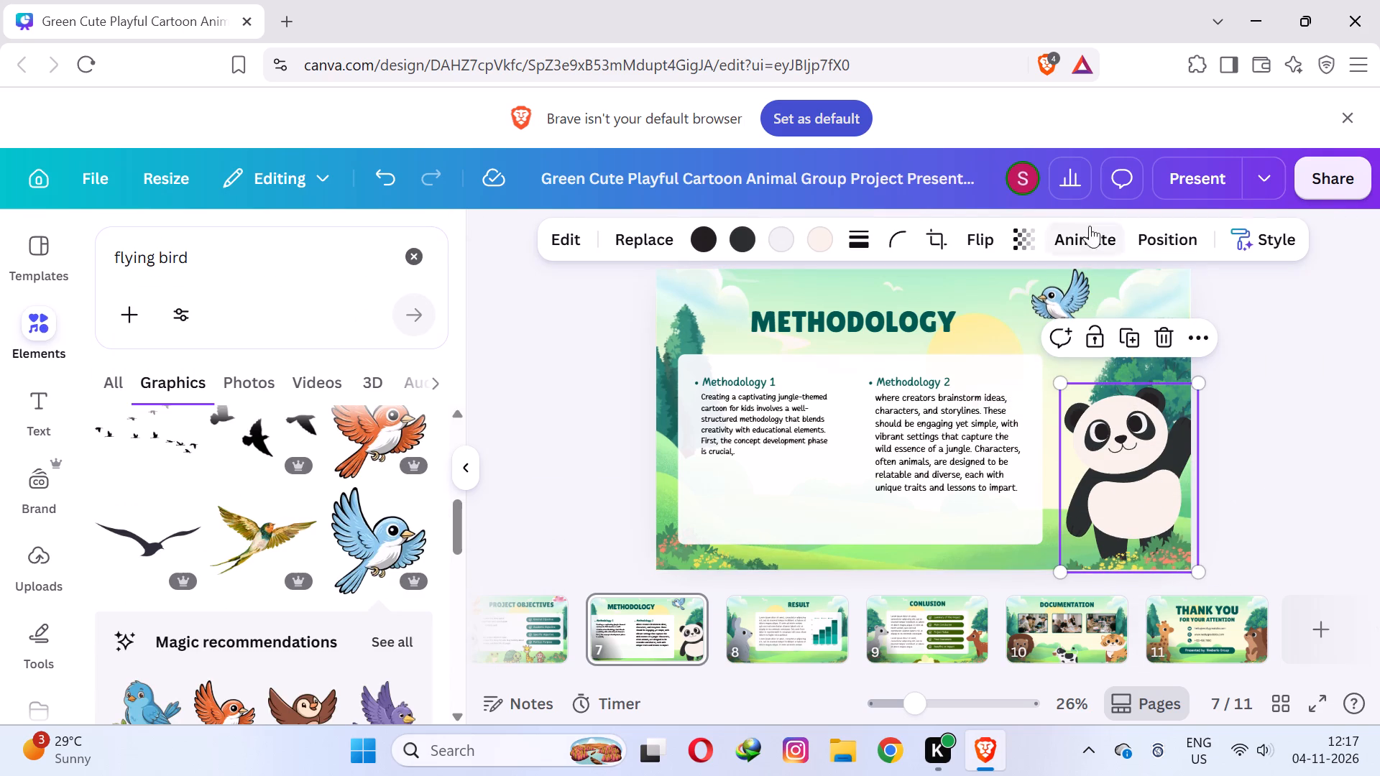
{"action": "left_click", "coordinate": [1087, 226]}
{"action": "scroll", "coordinate": [548, 314], "scroll_direction": "down", "scroll_amount": 3}
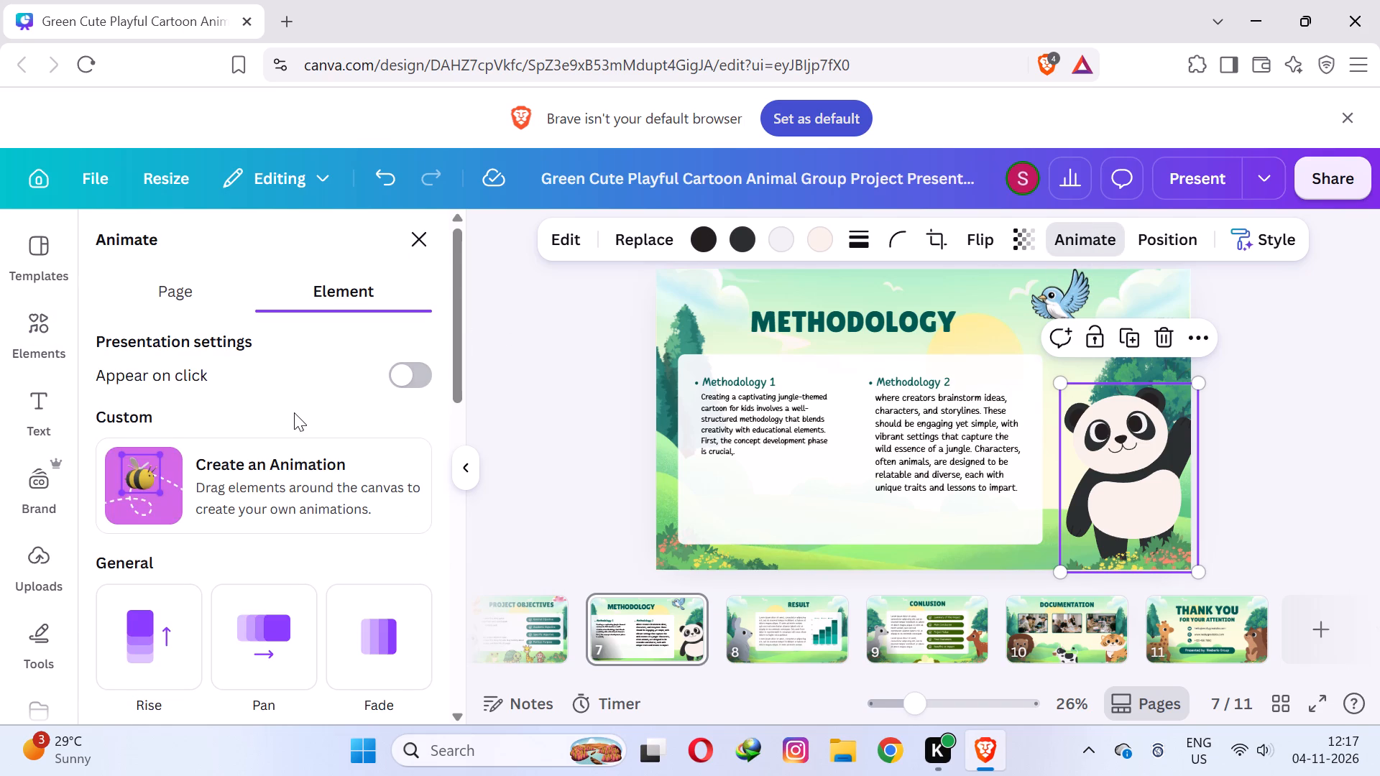
{"action": "scroll", "coordinate": [294, 412], "scroll_direction": "down", "scroll_amount": 3}
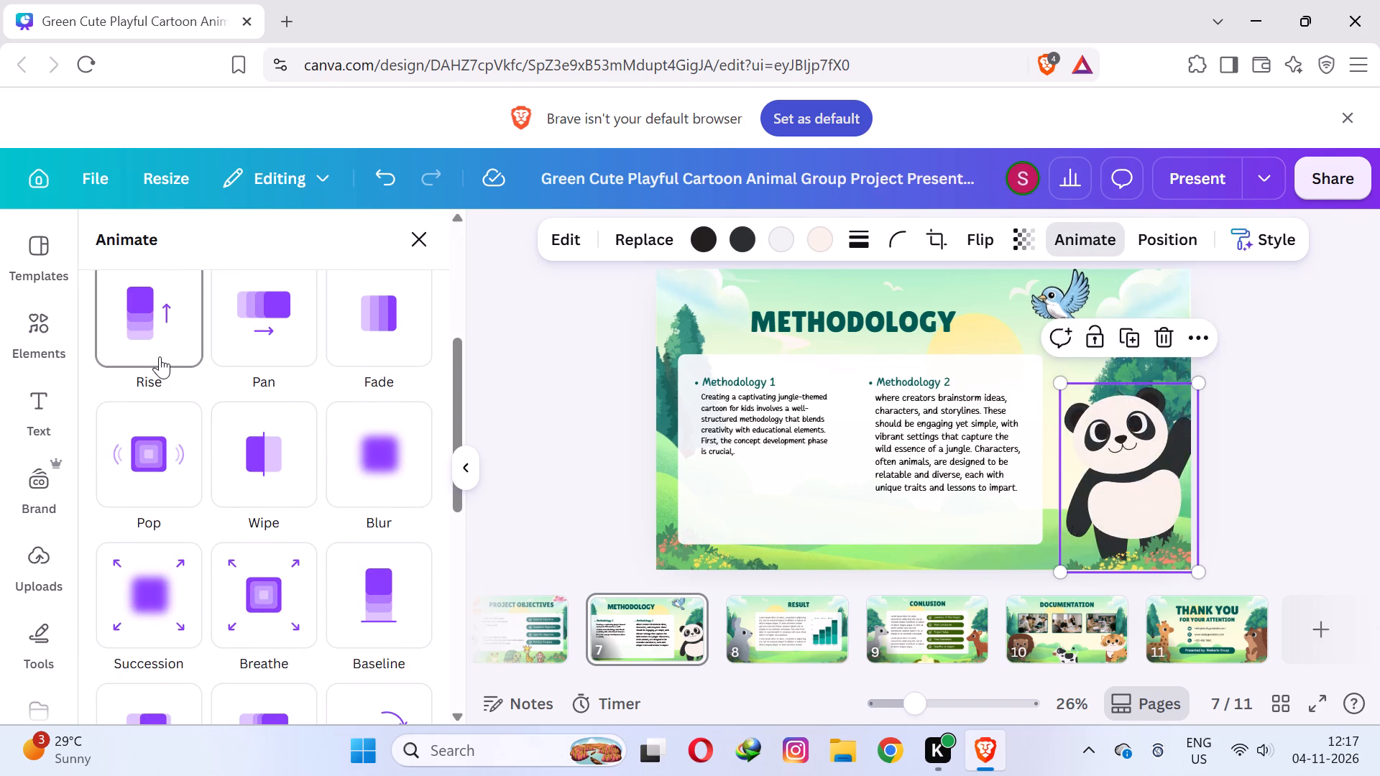
{"action": "left_click", "coordinate": [160, 356]}
{"action": "left_click", "coordinate": [1379, 440]}
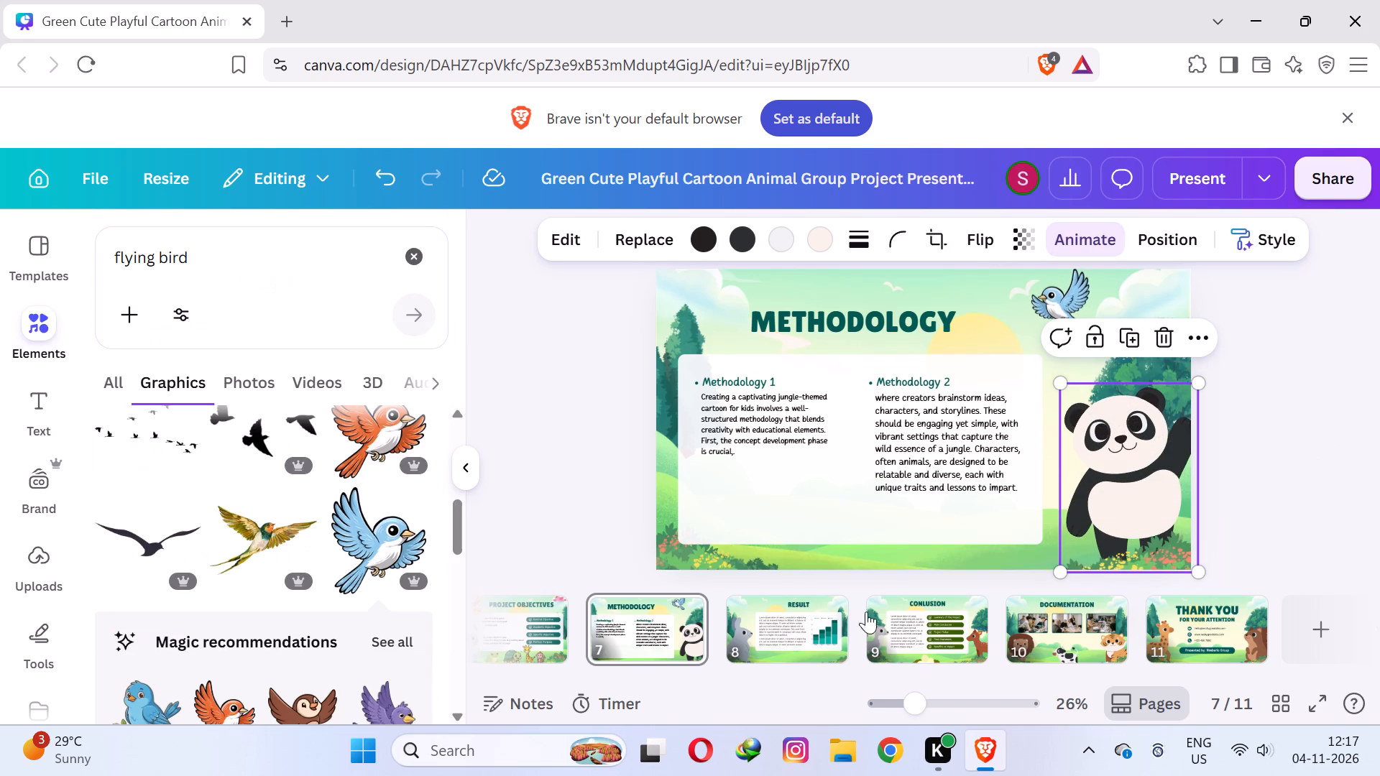
Recolour the bottom series of the Result slide's bar chart yellow #f2c744 from the One Sweet Day palette.
{"action": "left_click", "coordinate": [768, 632]}
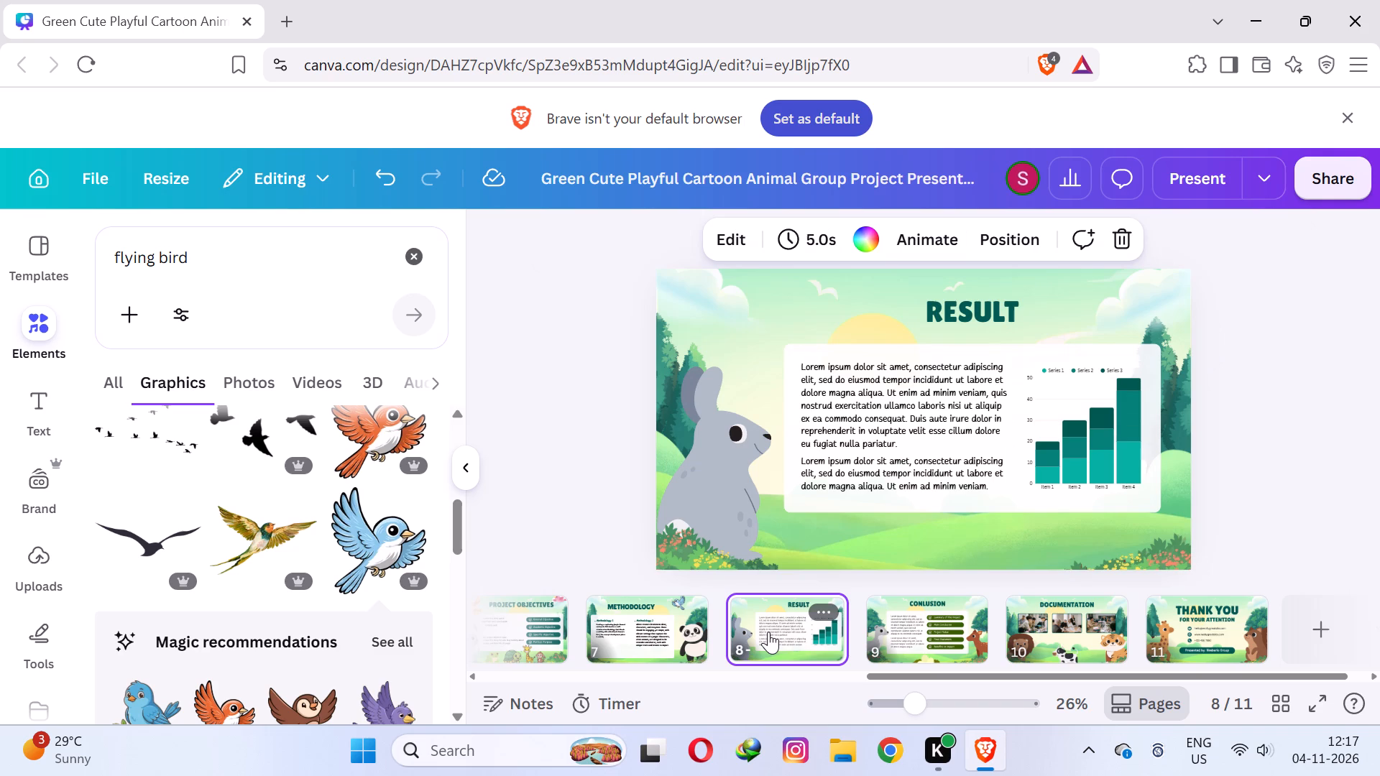
{"action": "left_click", "coordinate": [1087, 482]}
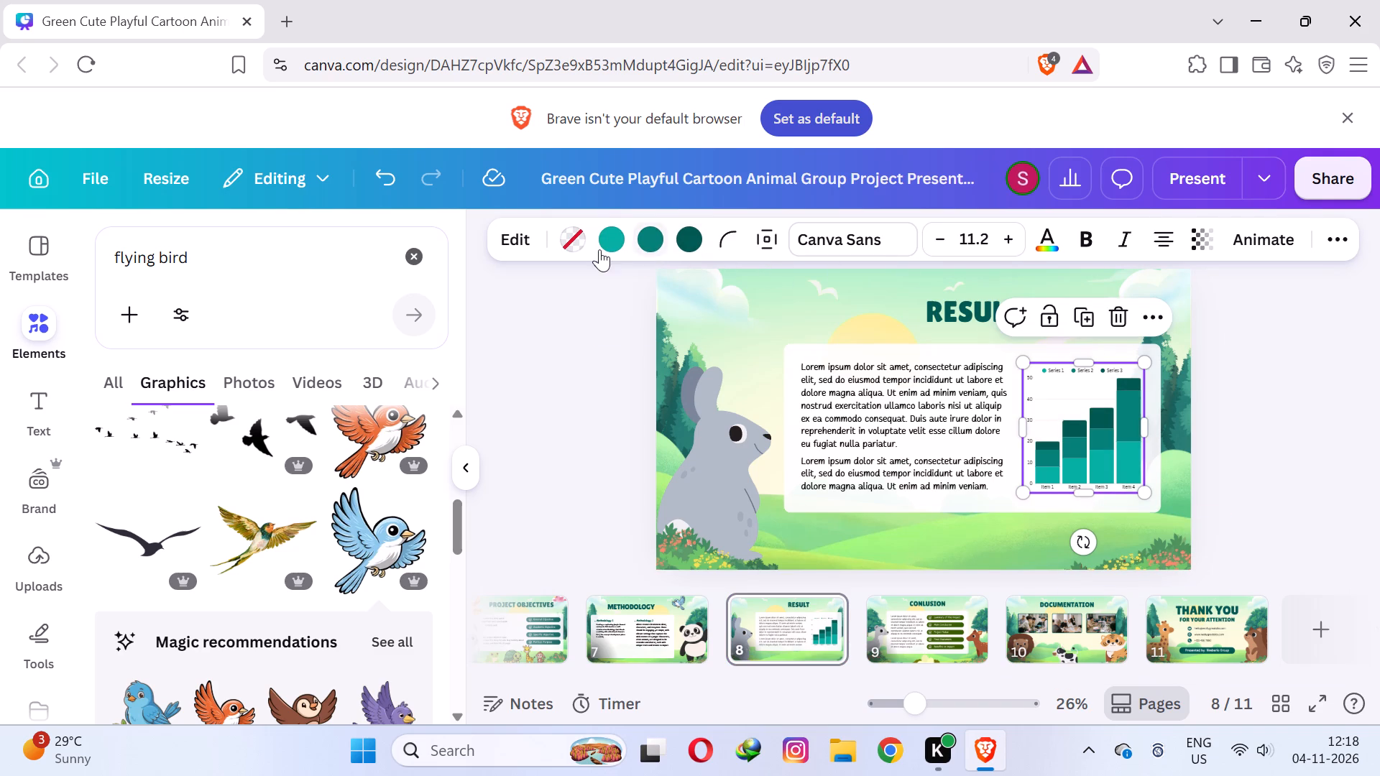
{"action": "left_click", "coordinate": [652, 240]}
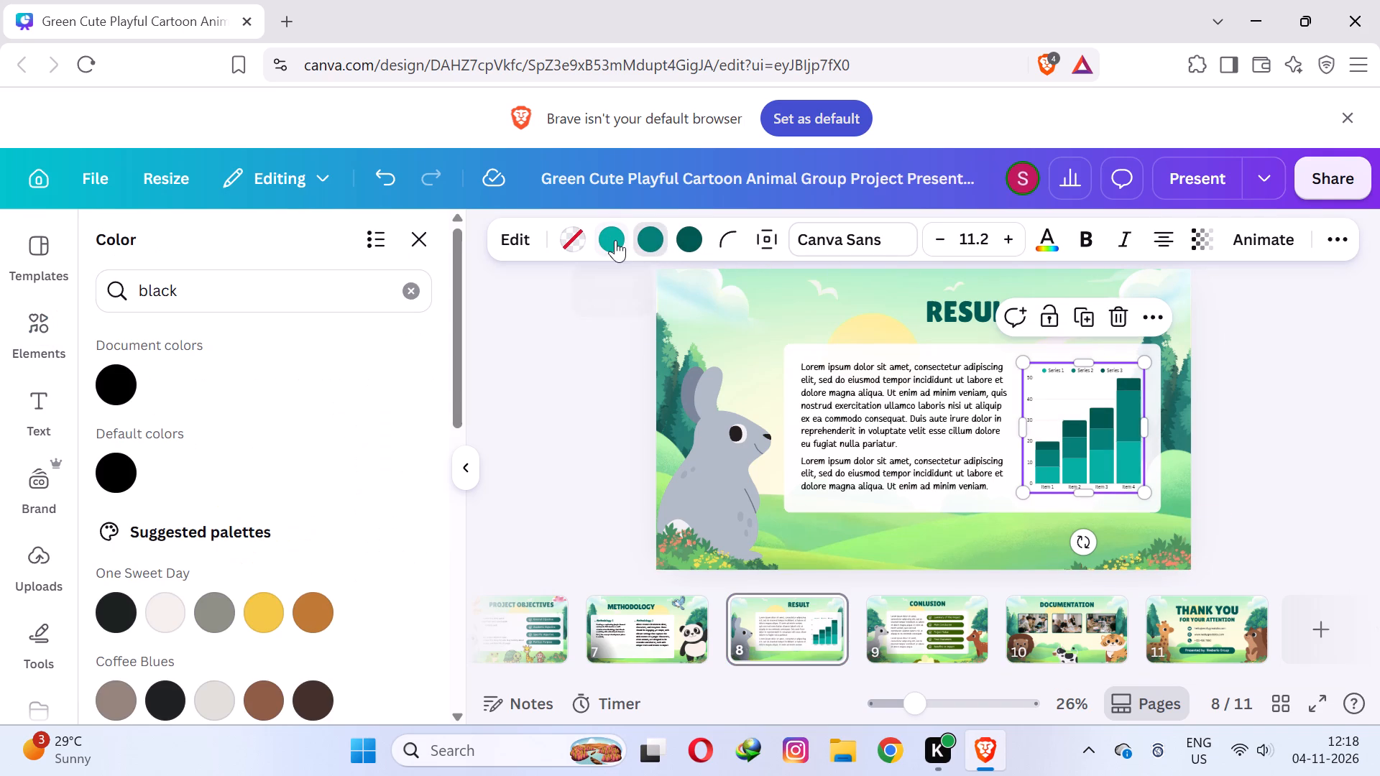
{"action": "left_click", "coordinate": [615, 240]}
{"action": "left_click", "coordinate": [615, 240]}
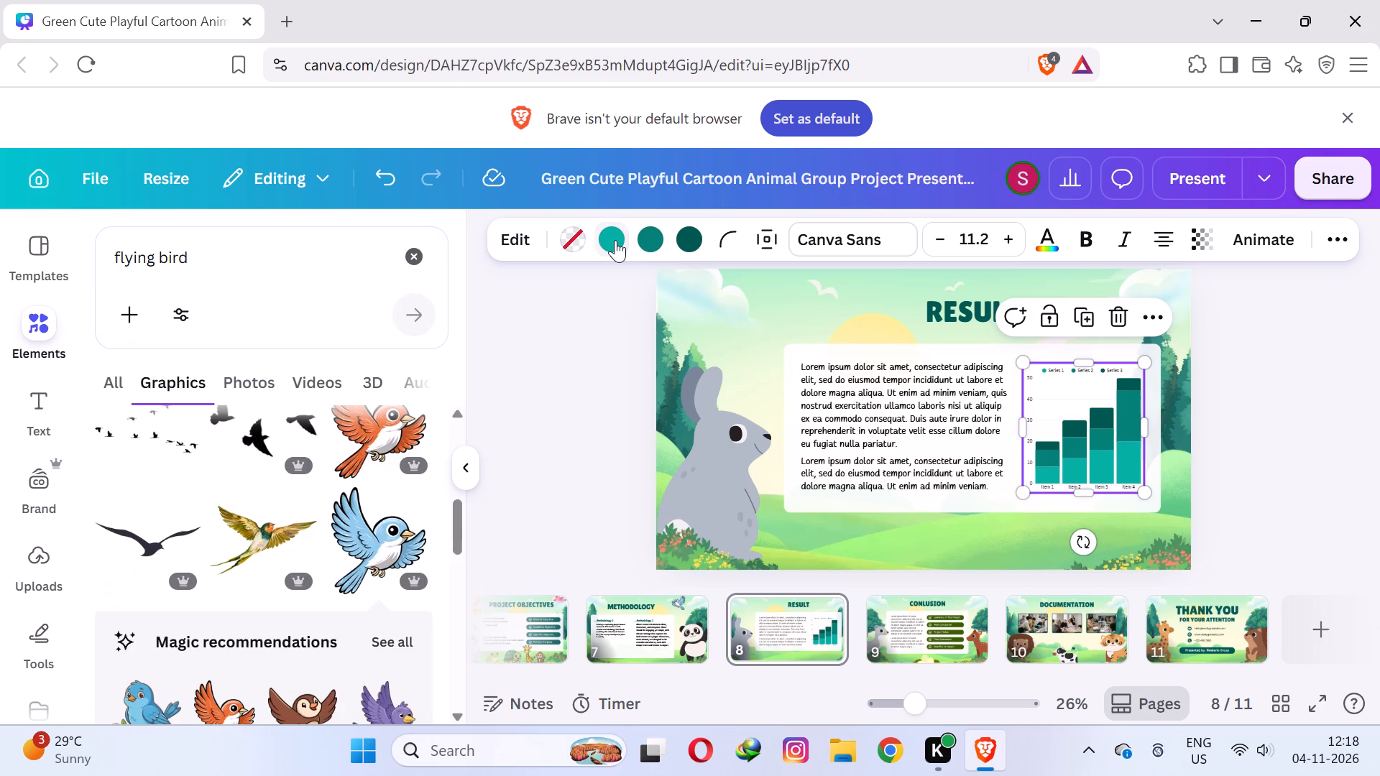
{"action": "left_click", "coordinate": [644, 241]}
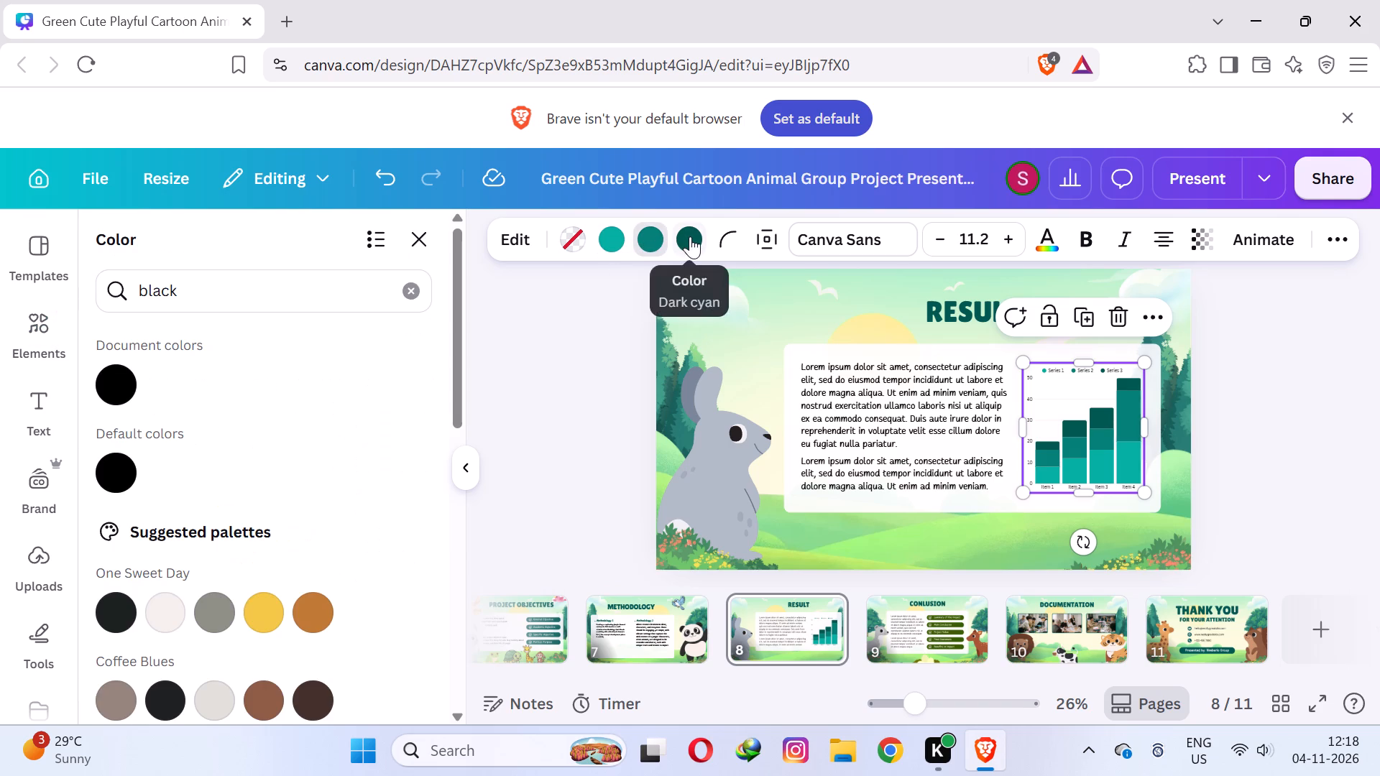
{"action": "left_click", "coordinate": [617, 230]}
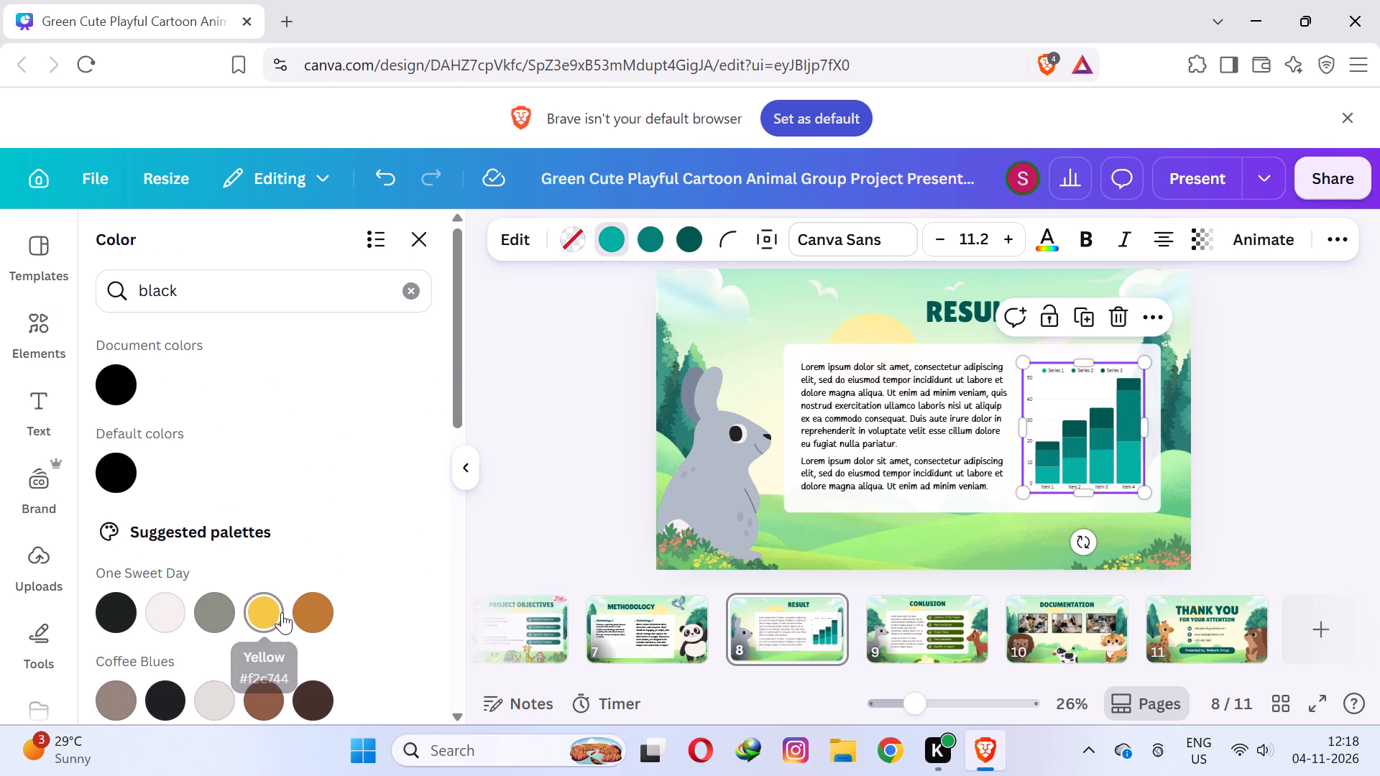
{"action": "left_click", "coordinate": [282, 612]}
Recolour the chart's middle series near-black from the Coffee Blues palette and its top series orange.
{"action": "left_click", "coordinate": [655, 231]}
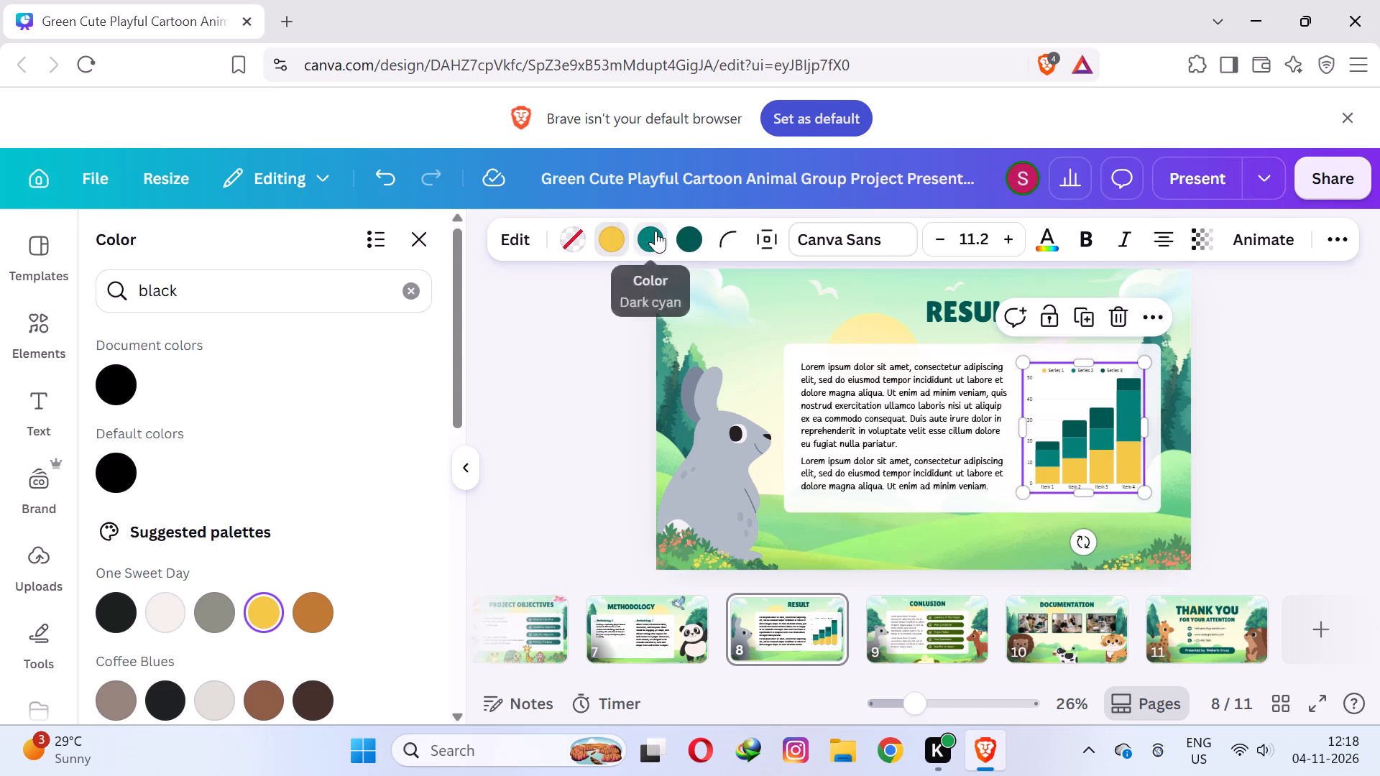
{"action": "left_click", "coordinate": [178, 694]}
{"action": "left_click", "coordinate": [691, 241]}
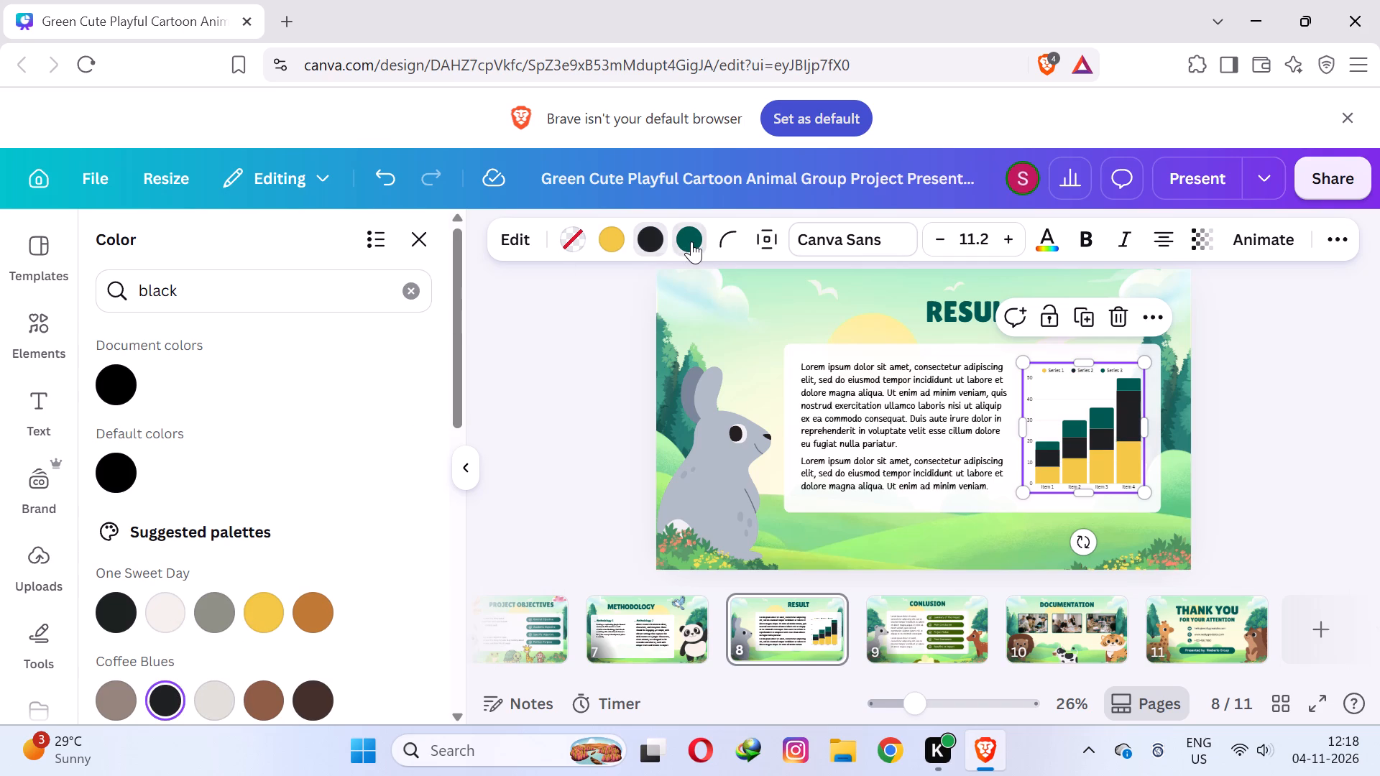
{"action": "scroll", "coordinate": [226, 669], "scroll_direction": "down", "scroll_amount": 1}
{"action": "left_click", "coordinate": [172, 674]}
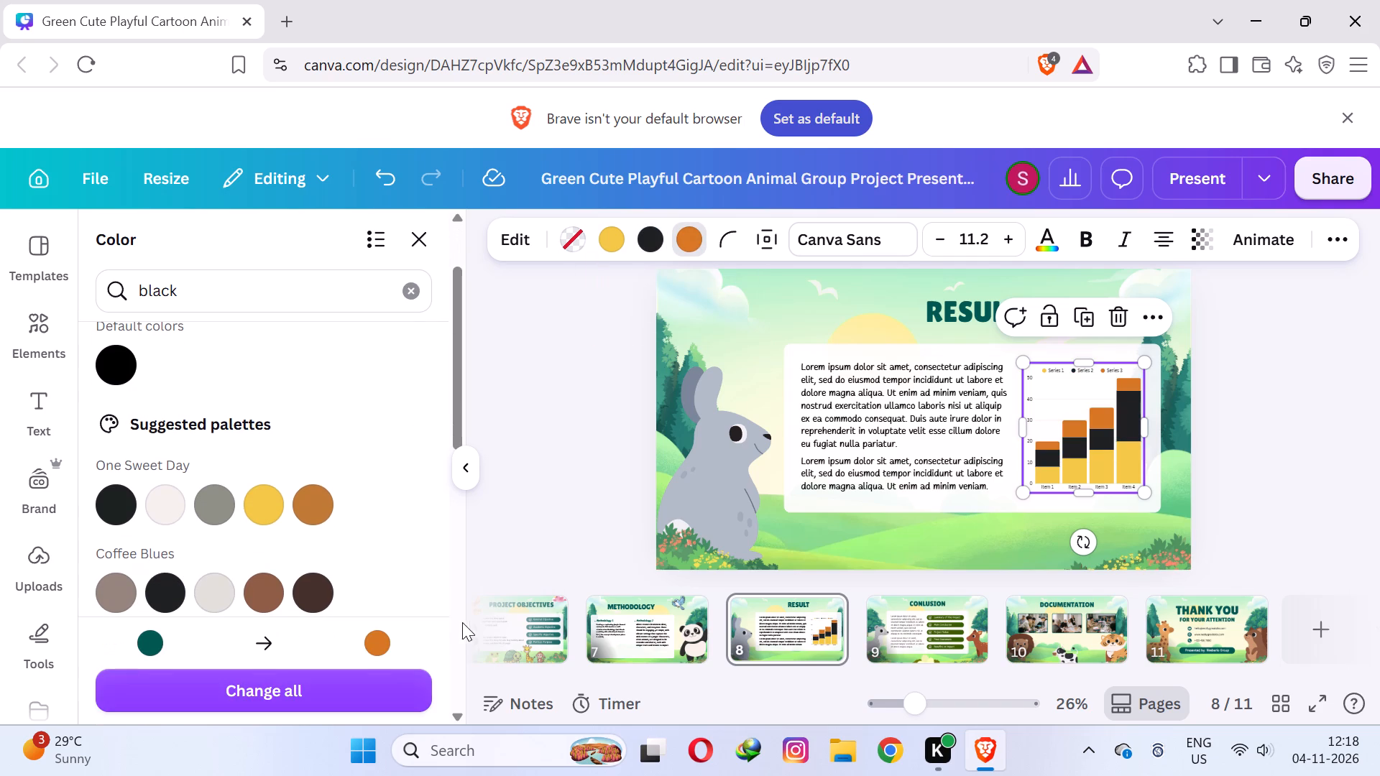
{"action": "left_click", "coordinate": [1369, 445]}
{"action": "left_click", "coordinate": [1366, 445]}
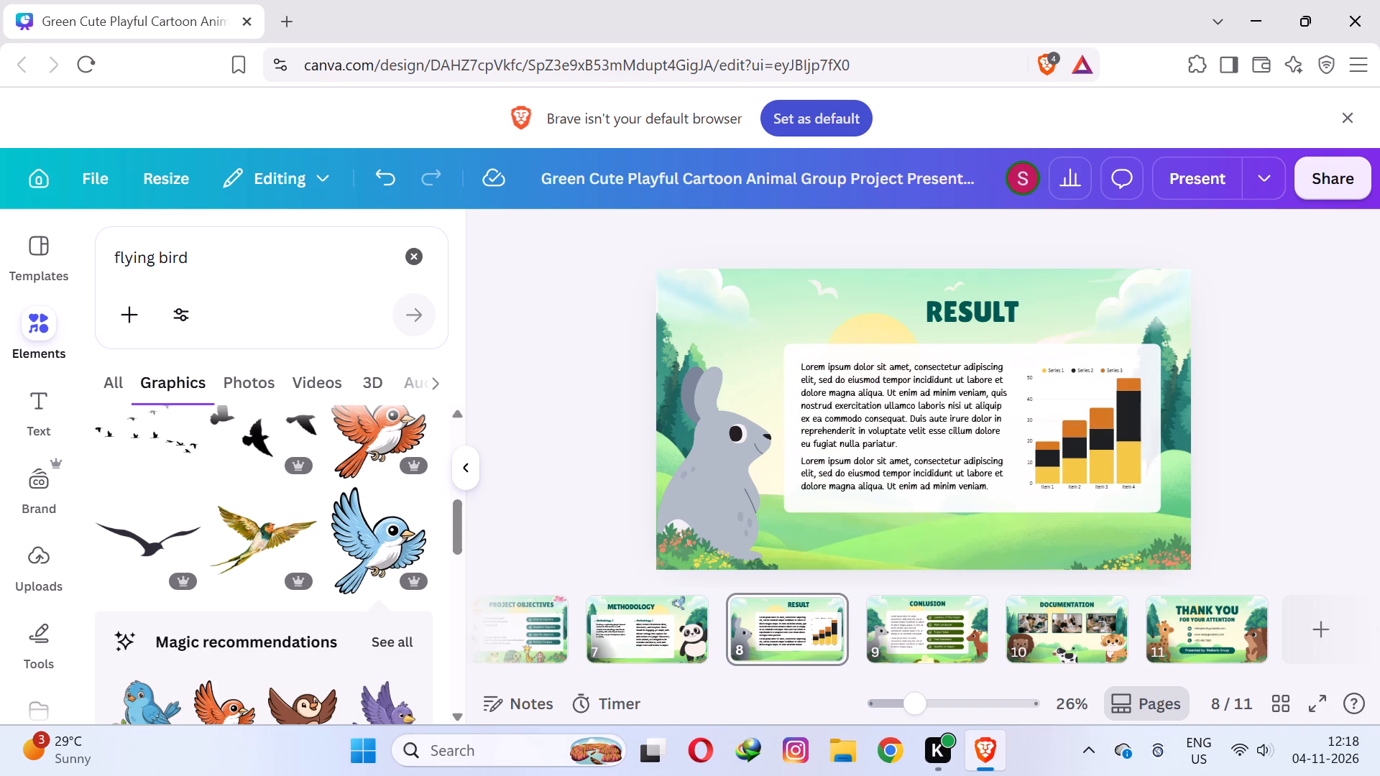
Replace the flying bird search with jungle kids cartoon and browse the matching graphics.
{"action": "left_click_drag", "start_coordinate": [203, 259], "coordinate": [0, 268]}
{"action": "key", "text": "BackSpace"}
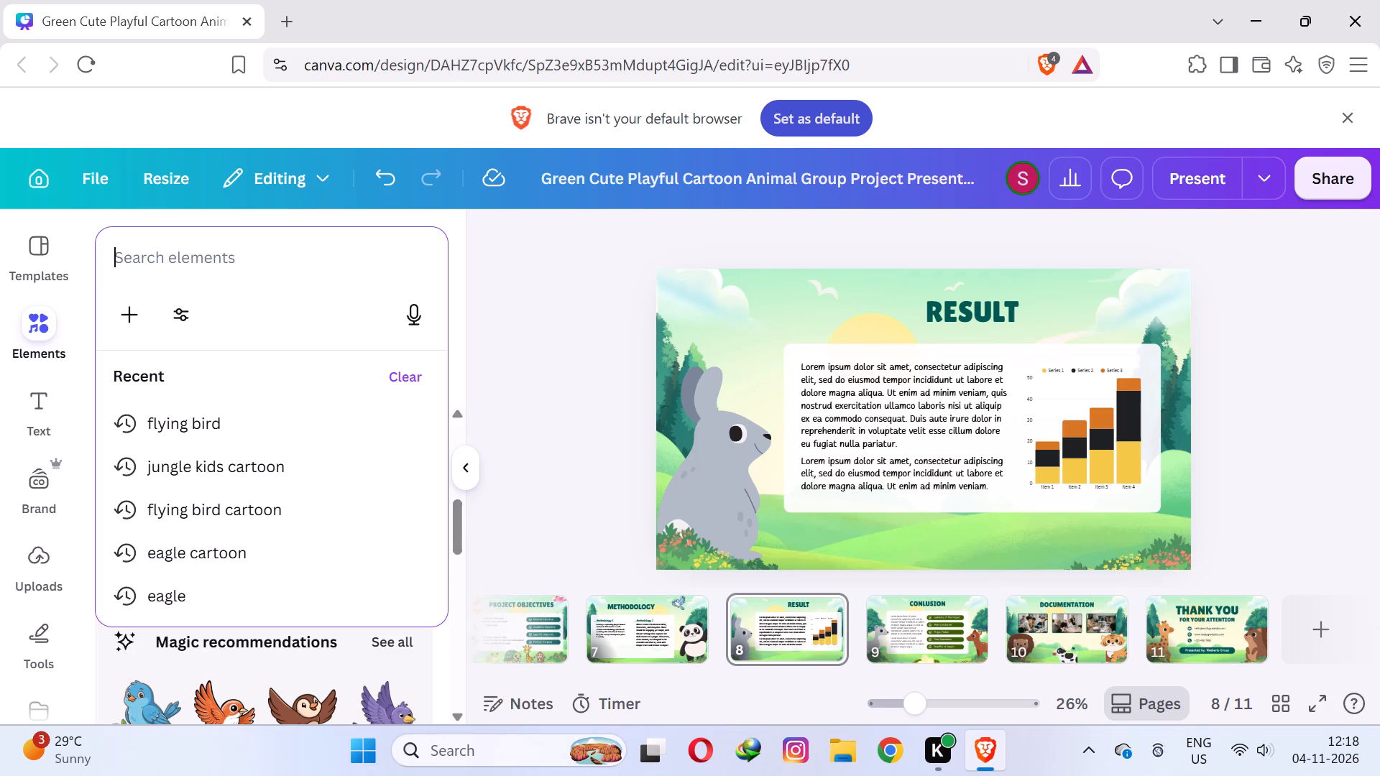
{"action": "left_click", "coordinate": [609, 282]}
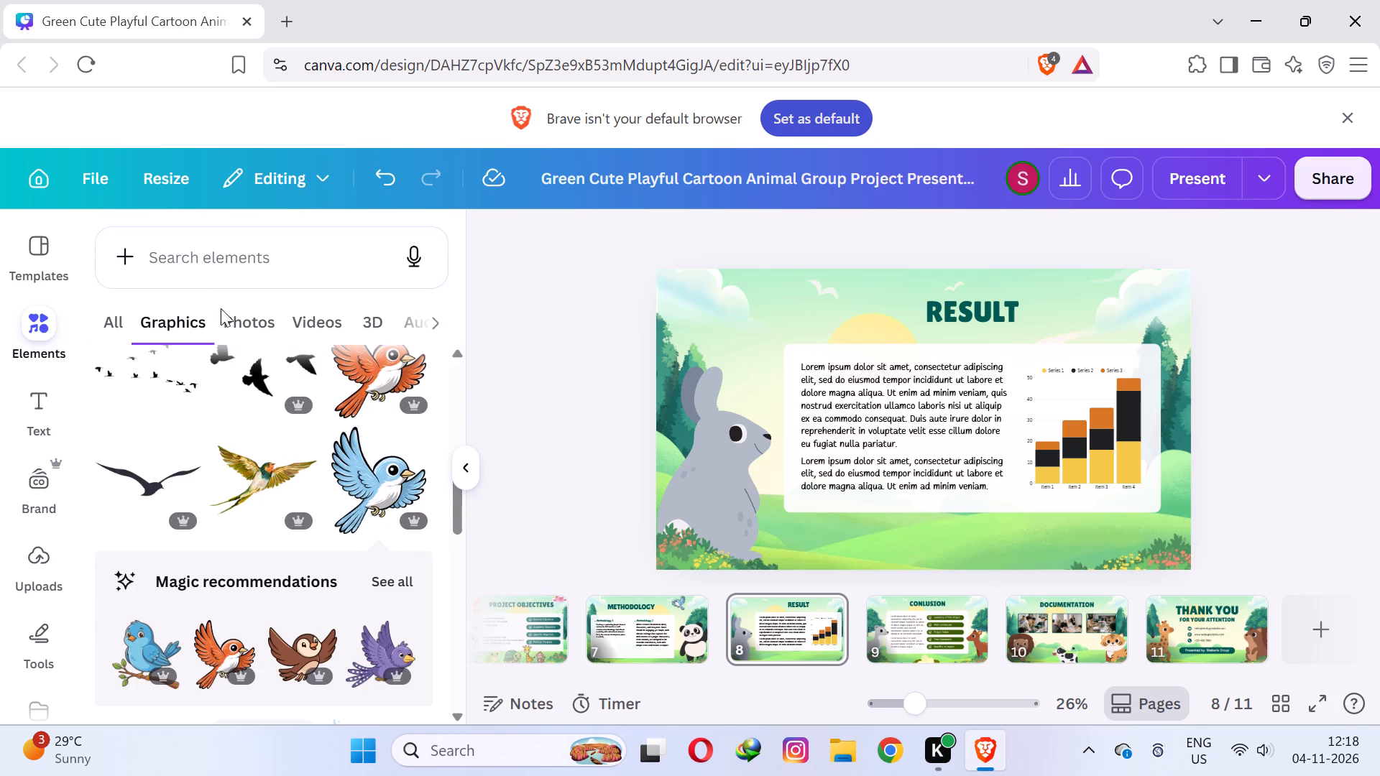
{"action": "left_click", "coordinate": [194, 244]}
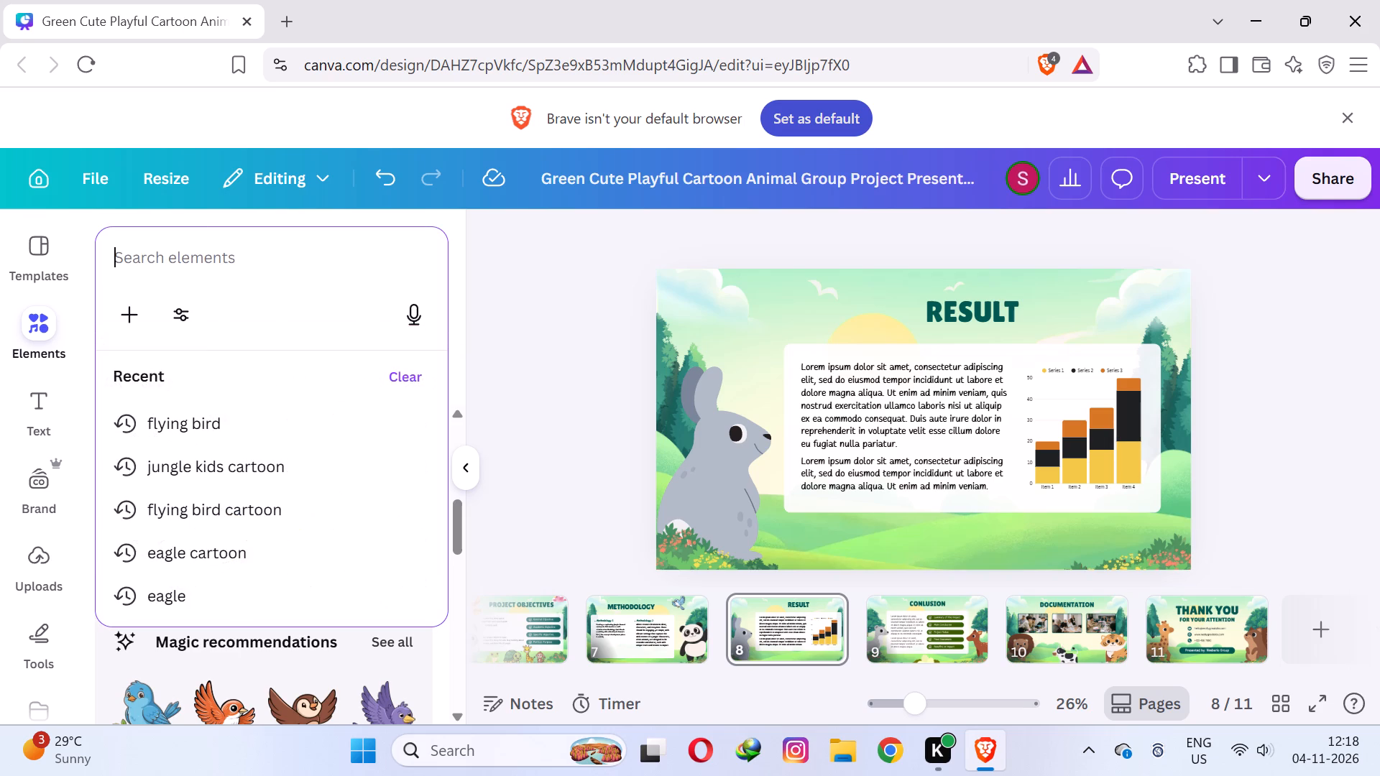
{"action": "left_click", "coordinate": [196, 475]}
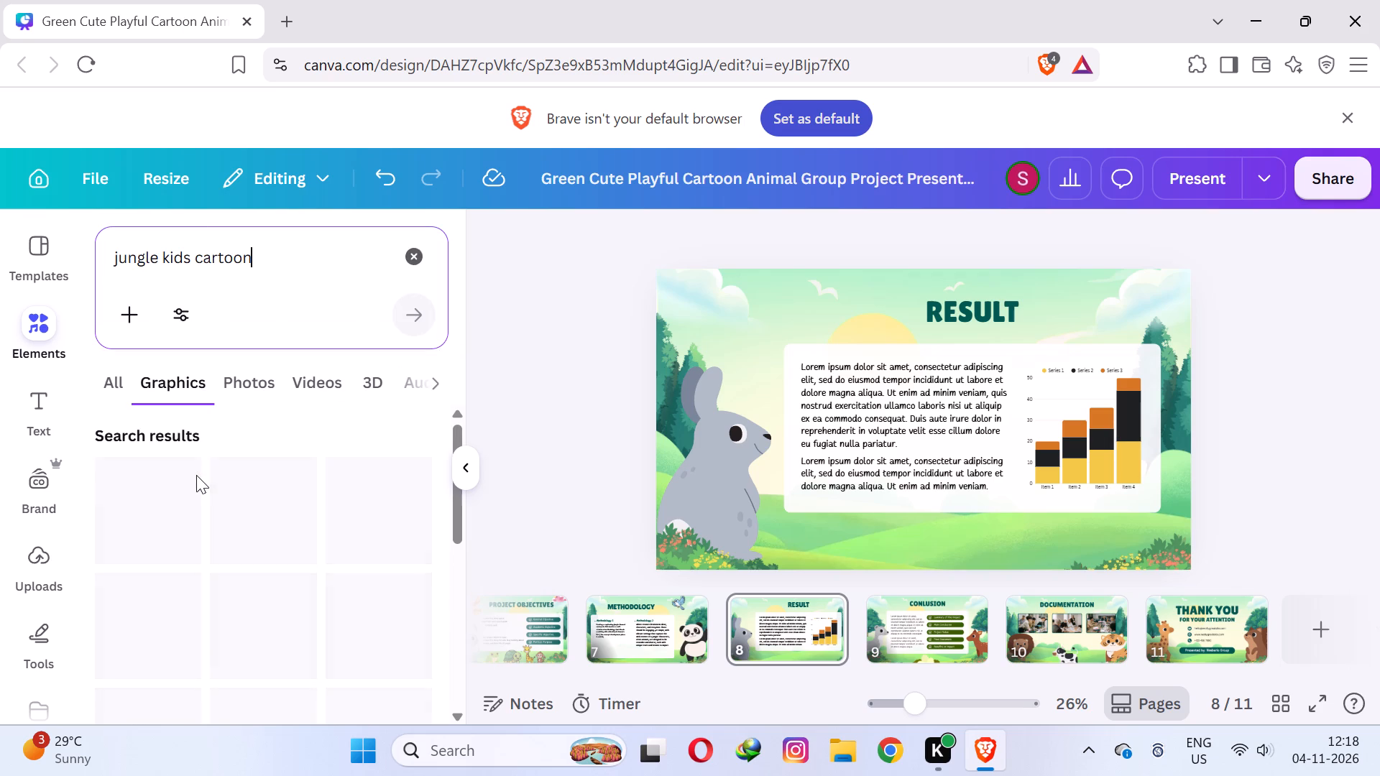
{"action": "scroll", "coordinate": [240, 501], "scroll_direction": "down", "scroll_amount": 2}
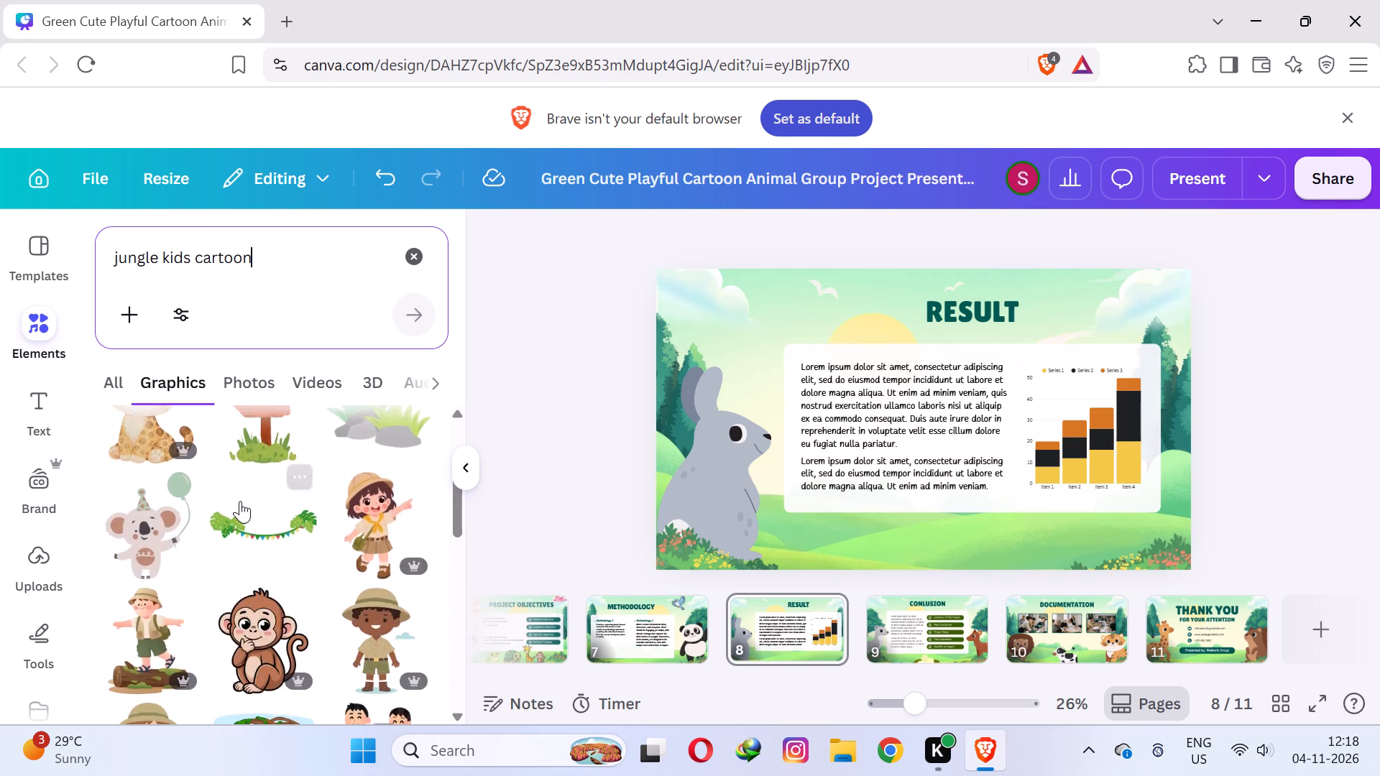
{"action": "scroll", "coordinate": [240, 501], "scroll_direction": "up", "scroll_amount": 2}
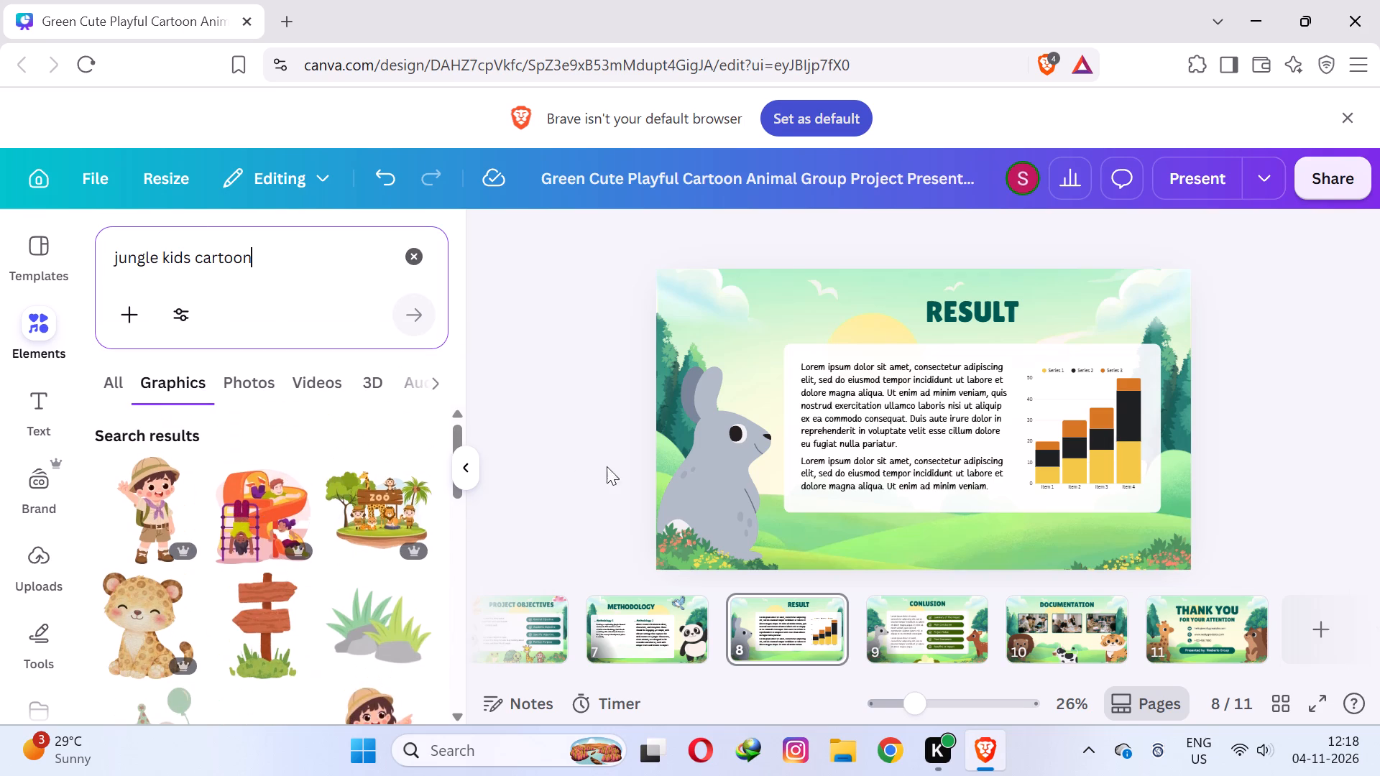
Shrink the grey rabbit on the Result slide to under a third of its size and place it below the text panel's lower-left corner.
{"action": "left_click", "coordinate": [705, 458]}
{"action": "left_click_drag", "start_coordinate": [645, 359], "coordinate": [707, 463]}
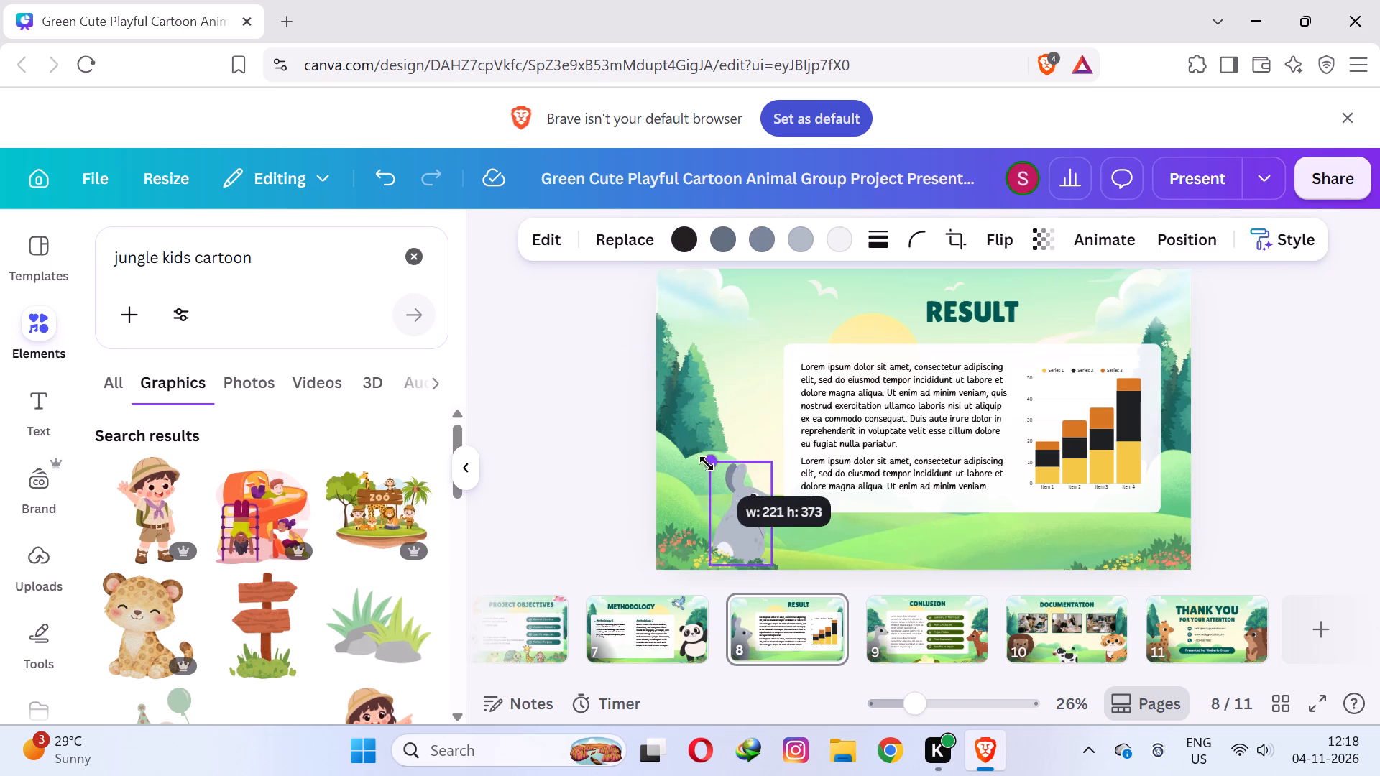
{"action": "left_click_drag", "start_coordinate": [707, 463], "coordinate": [719, 485]}
{"action": "left_click_drag", "start_coordinate": [759, 530], "coordinate": [781, 540]}
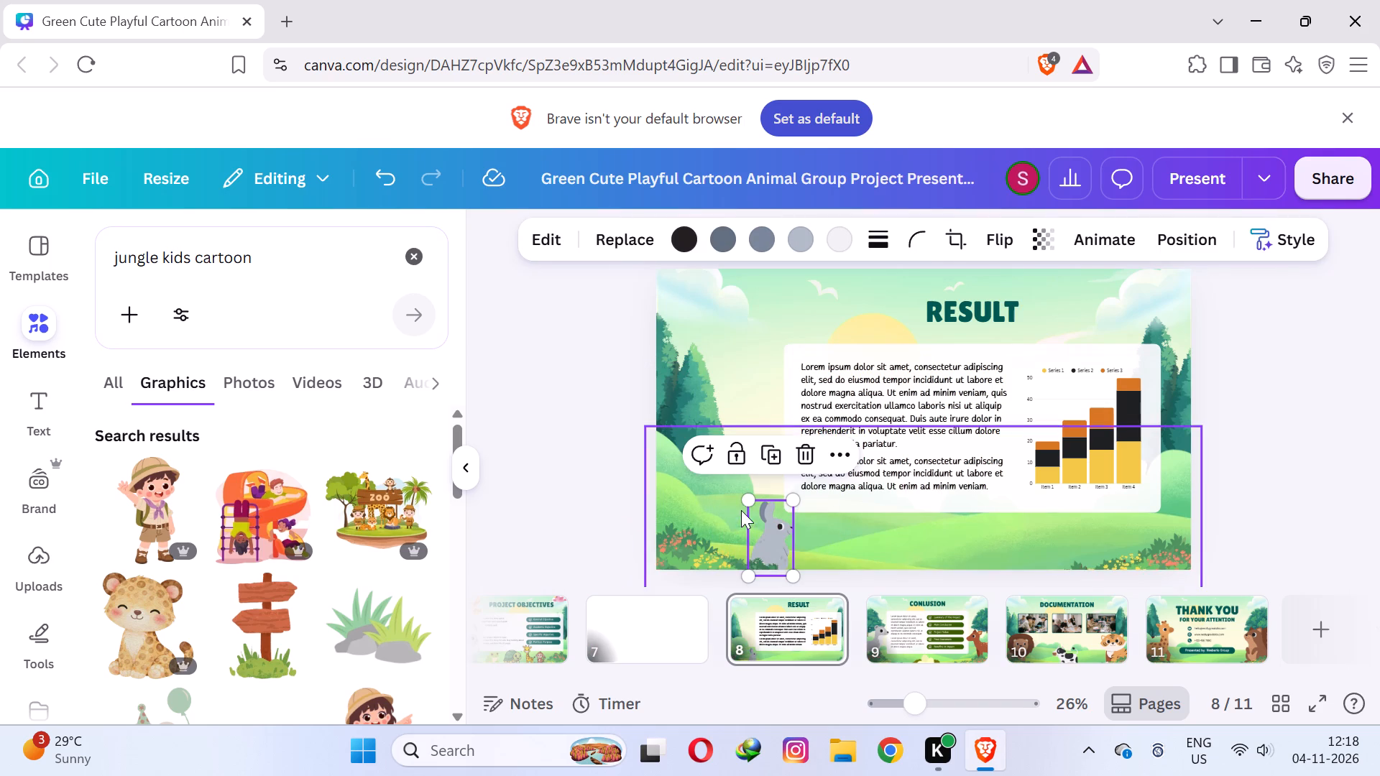
{"action": "left_click_drag", "start_coordinate": [750, 503], "coordinate": [768, 514]}
{"action": "left_click_drag", "start_coordinate": [770, 535], "coordinate": [784, 535]}
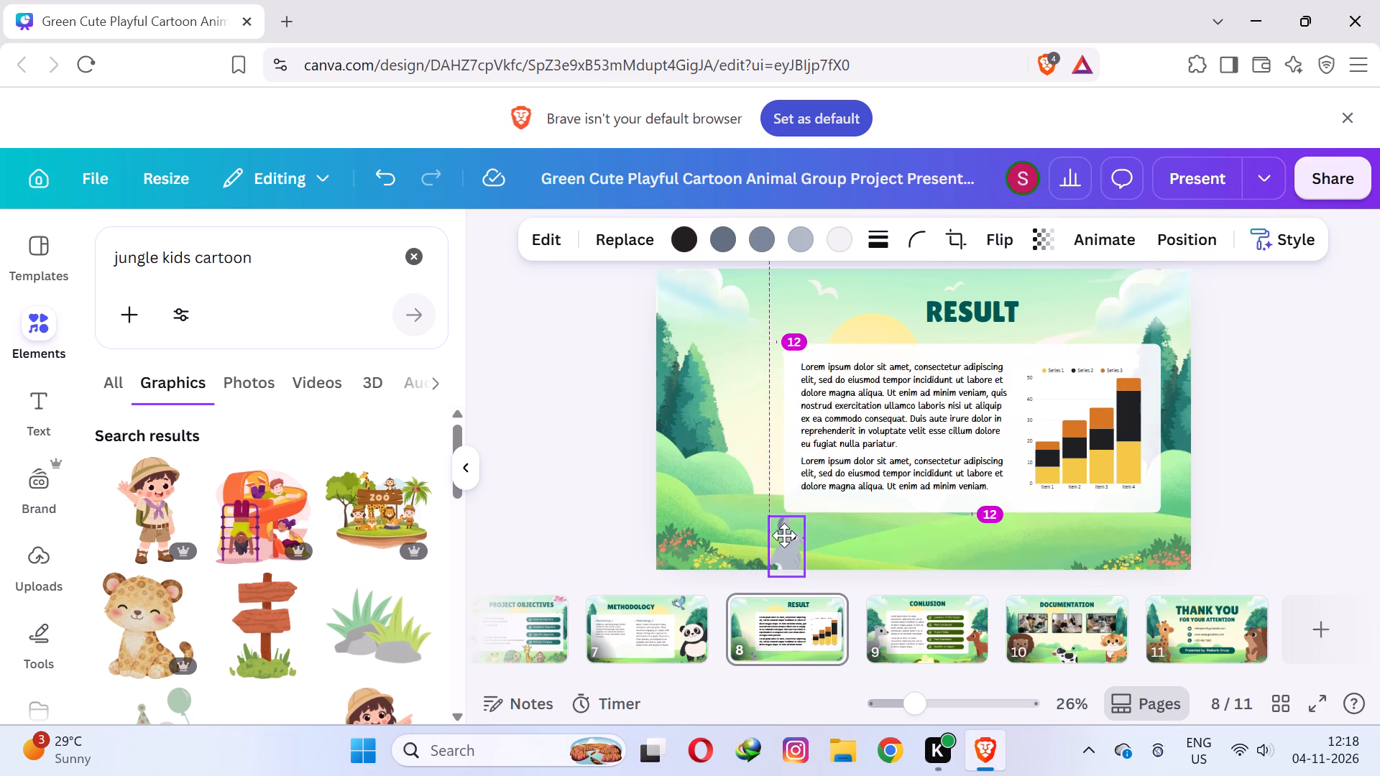
{"action": "left_click_drag", "start_coordinate": [784, 535], "coordinate": [791, 535]}
{"action": "left_click", "coordinate": [563, 471]}
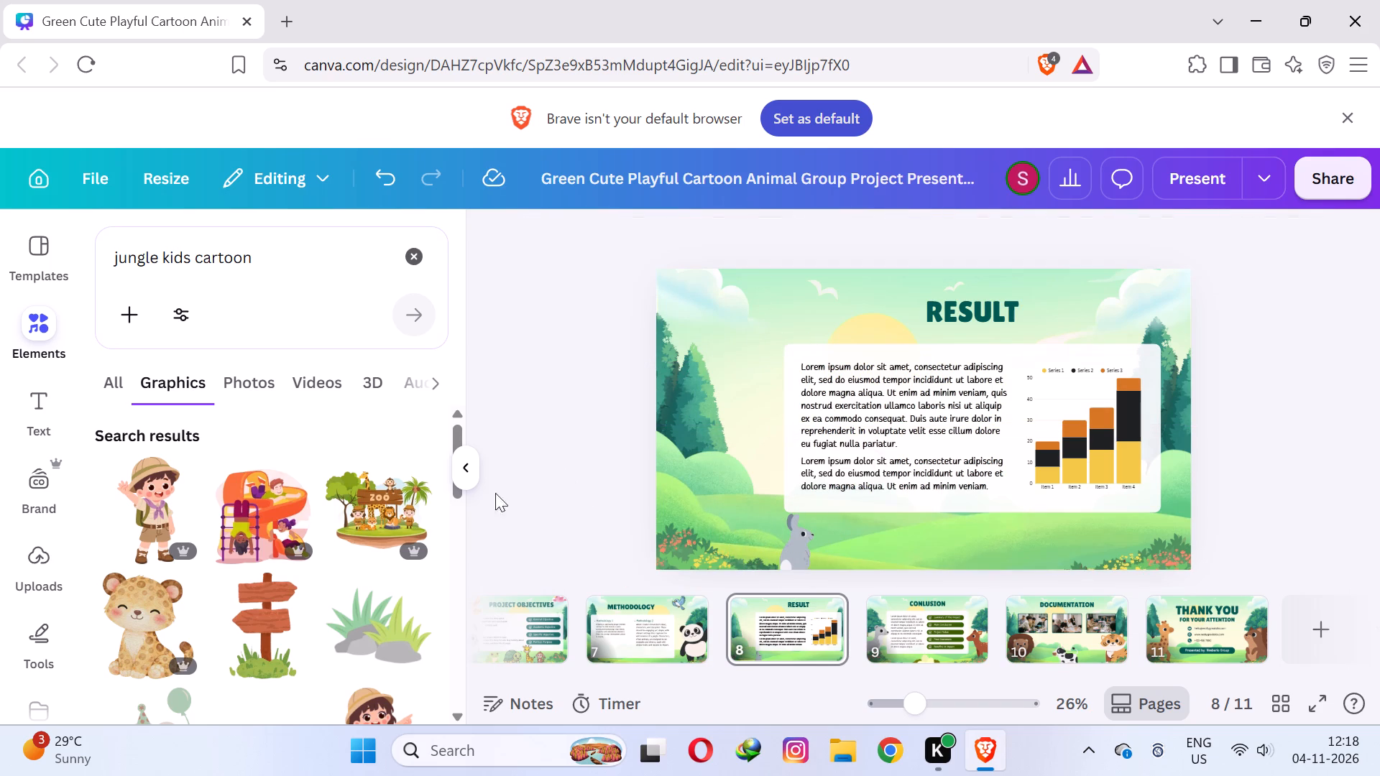
Replace the Result slide's green hills graphic with the wooden signpost, shrink it to about half size and move it towards the slide's left side.
{"action": "left_click_drag", "start_coordinate": [249, 614], "coordinate": [668, 445]}
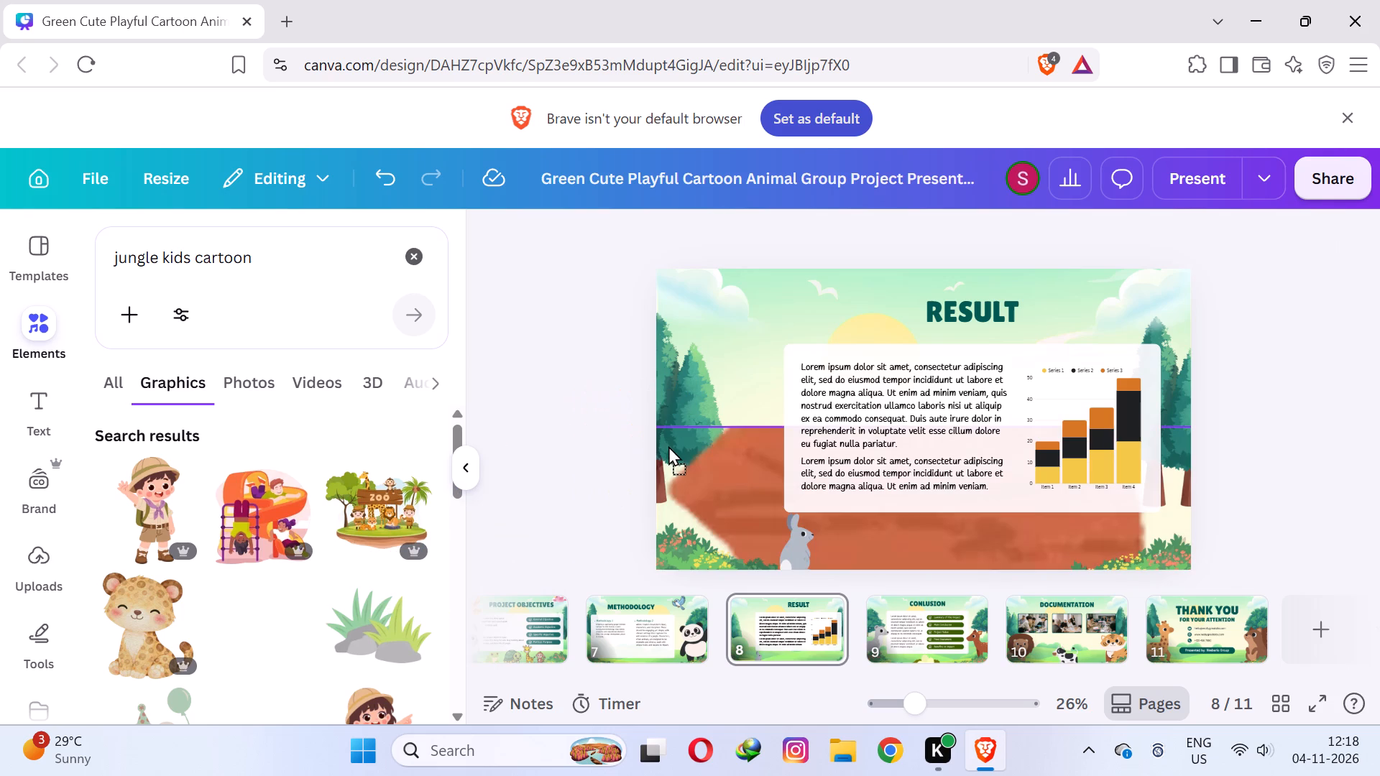
{"action": "left_click_drag", "start_coordinate": [668, 445], "coordinate": [704, 465]}
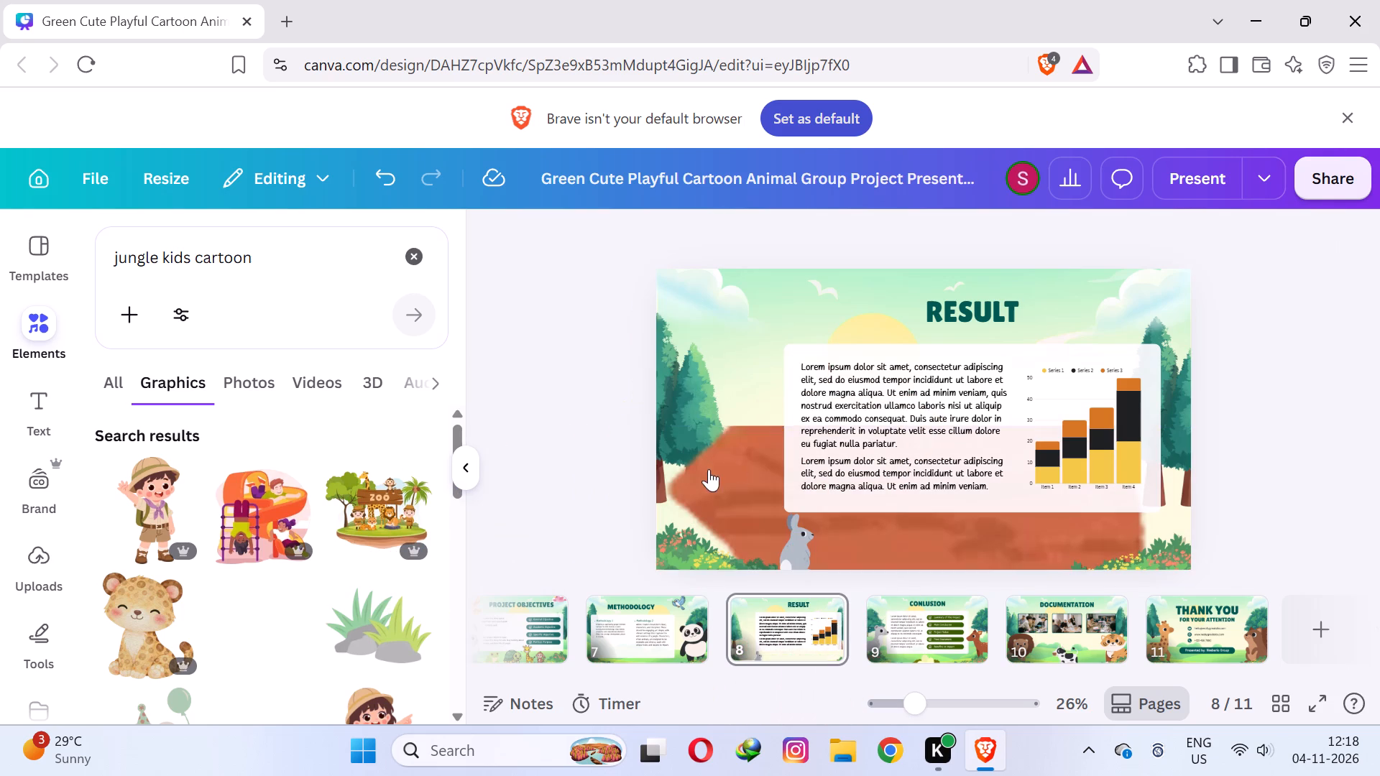
{"action": "left_click_drag", "start_coordinate": [685, 438], "coordinate": [716, 430]}
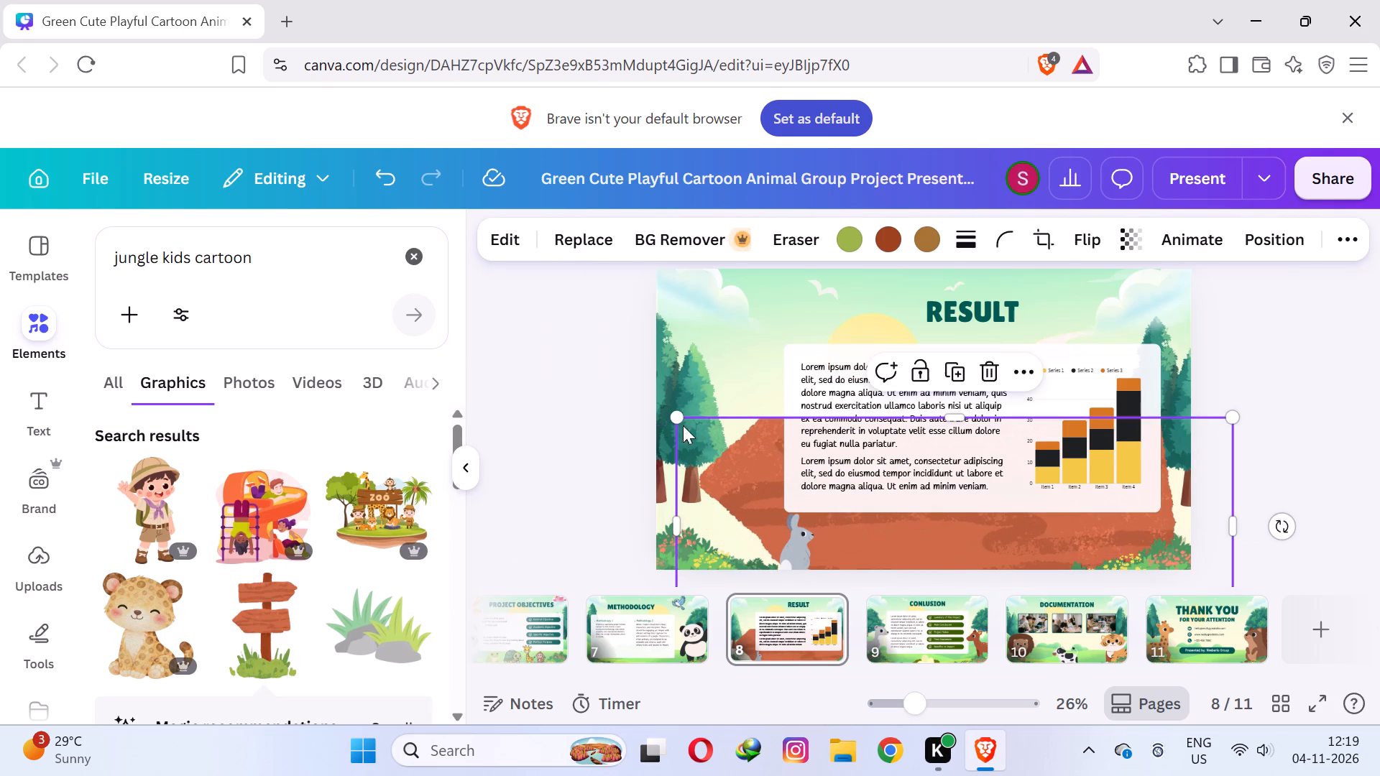
{"action": "left_click_drag", "start_coordinate": [673, 423], "coordinate": [940, 527]}
{"action": "left_click_drag", "start_coordinate": [1059, 546], "coordinate": [761, 433]}
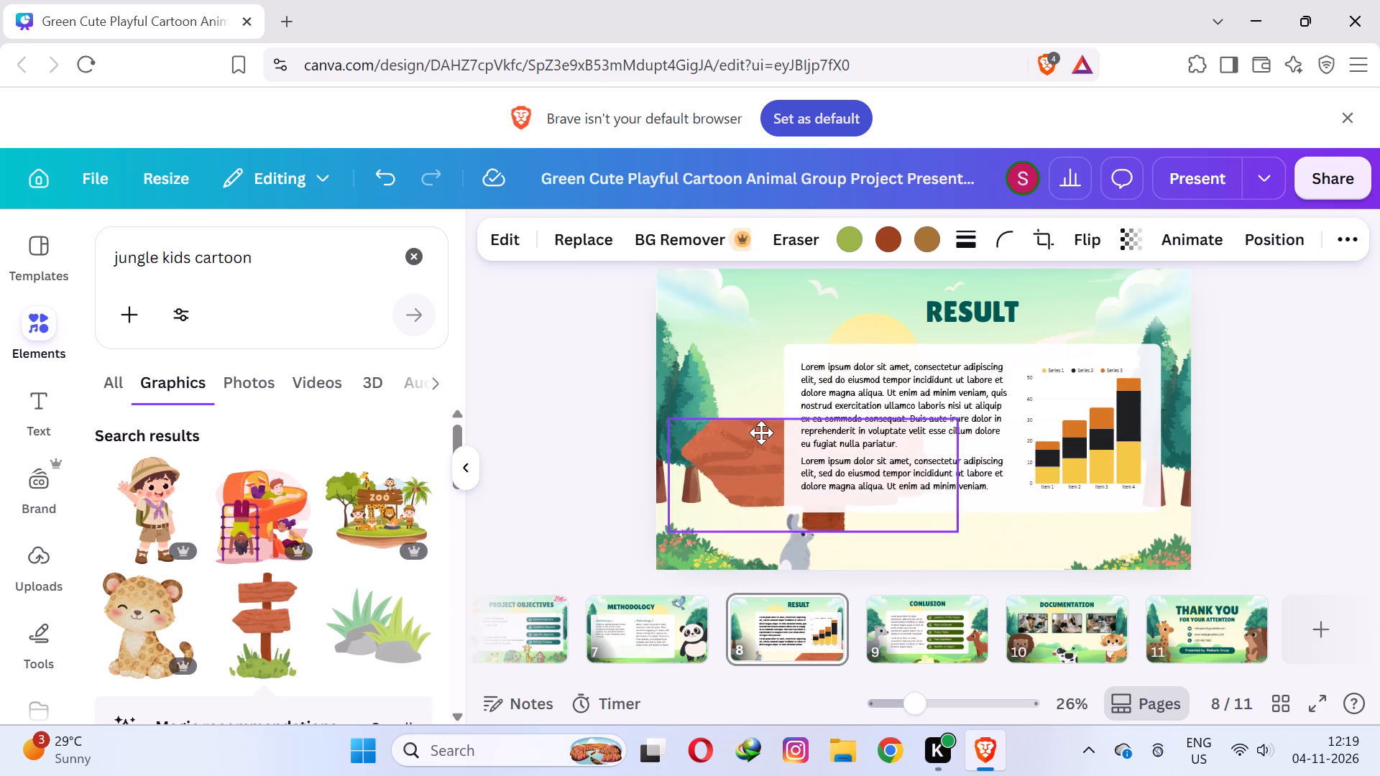
{"action": "left_click_drag", "start_coordinate": [761, 433], "coordinate": [755, 428]}
Narrow the signpost graphic, stand it at the slide's lower-left edge and extend its frame upward to show both sign boards.
{"action": "left_click_drag", "start_coordinate": [921, 399], "coordinate": [728, 426]}
{"action": "left_click_drag", "start_coordinate": [707, 514], "coordinate": [706, 571]}
{"action": "left_click", "coordinate": [515, 377]}
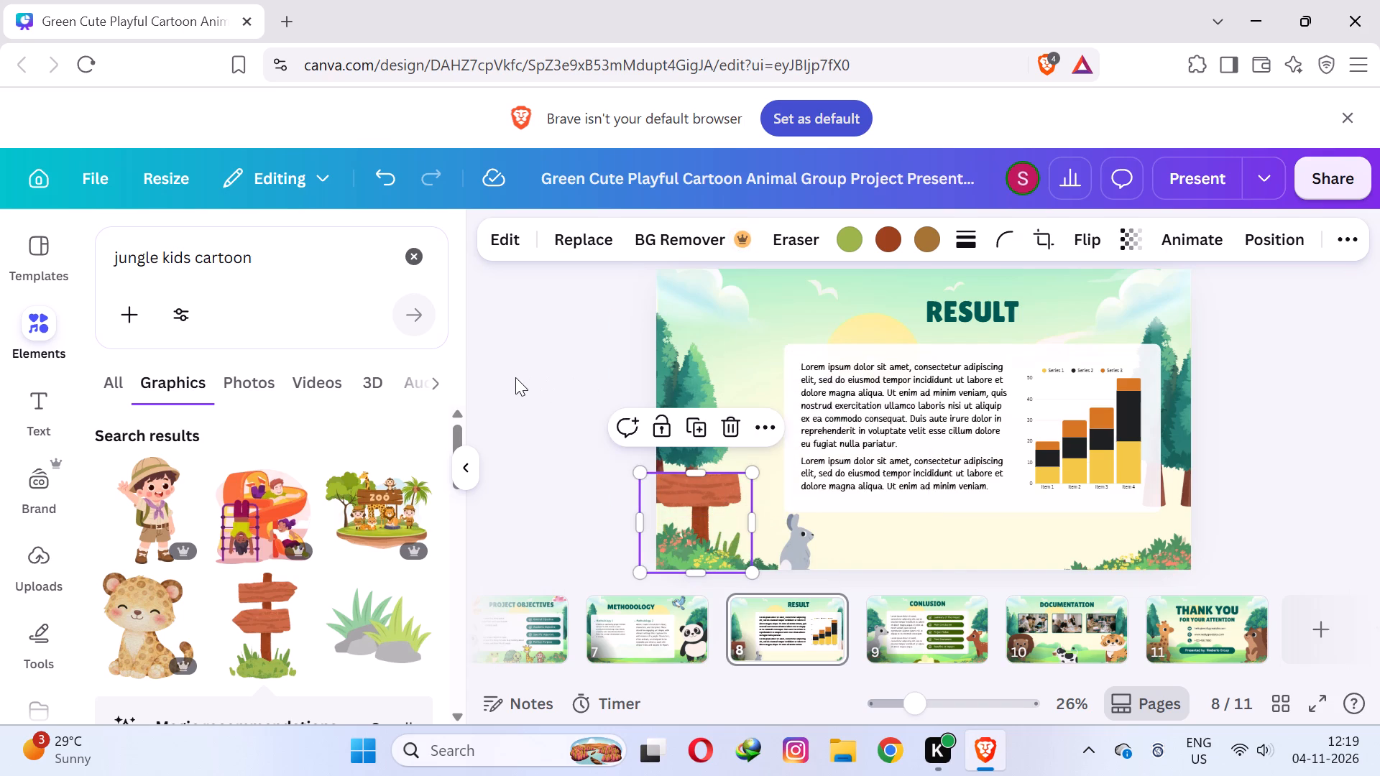
{"action": "left_click_drag", "start_coordinate": [707, 486], "coordinate": [712, 424]}
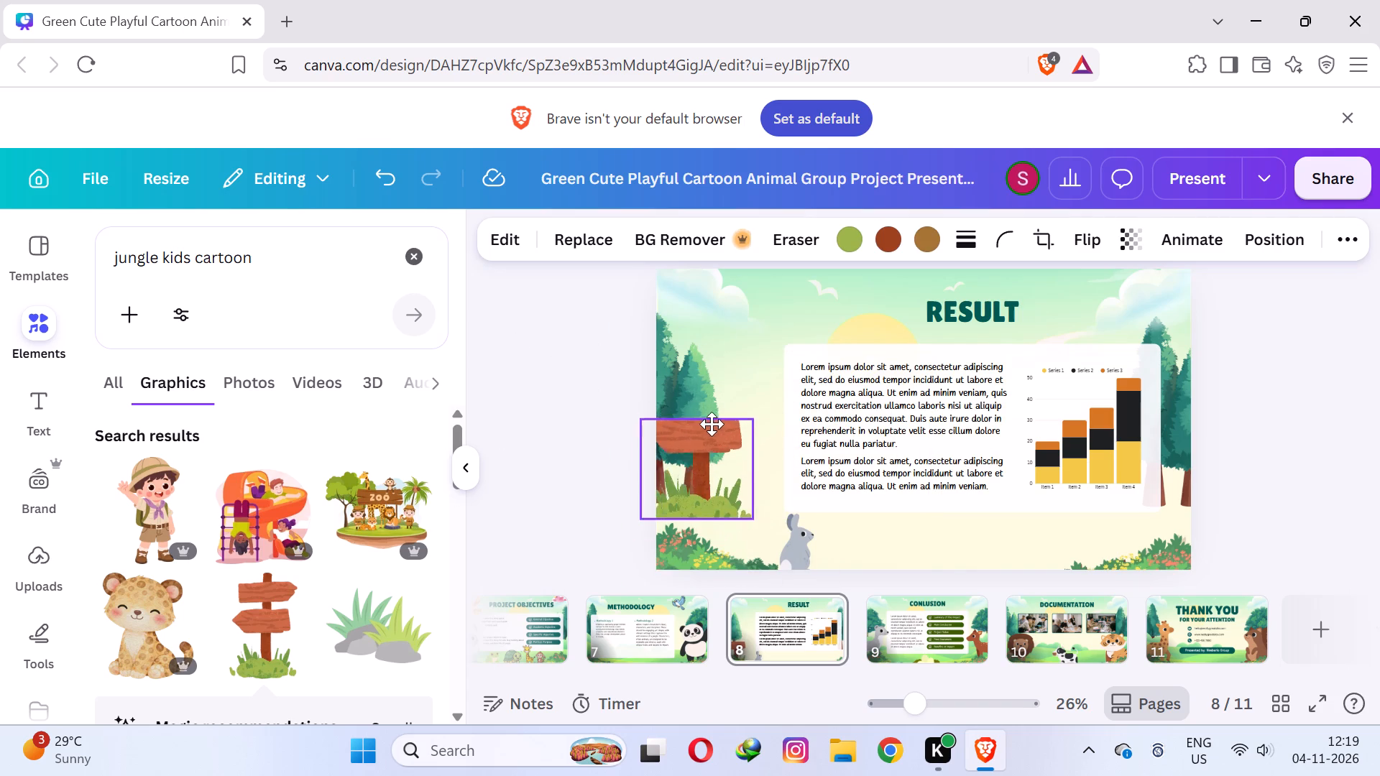
{"action": "left_click_drag", "start_coordinate": [712, 424], "coordinate": [713, 485]}
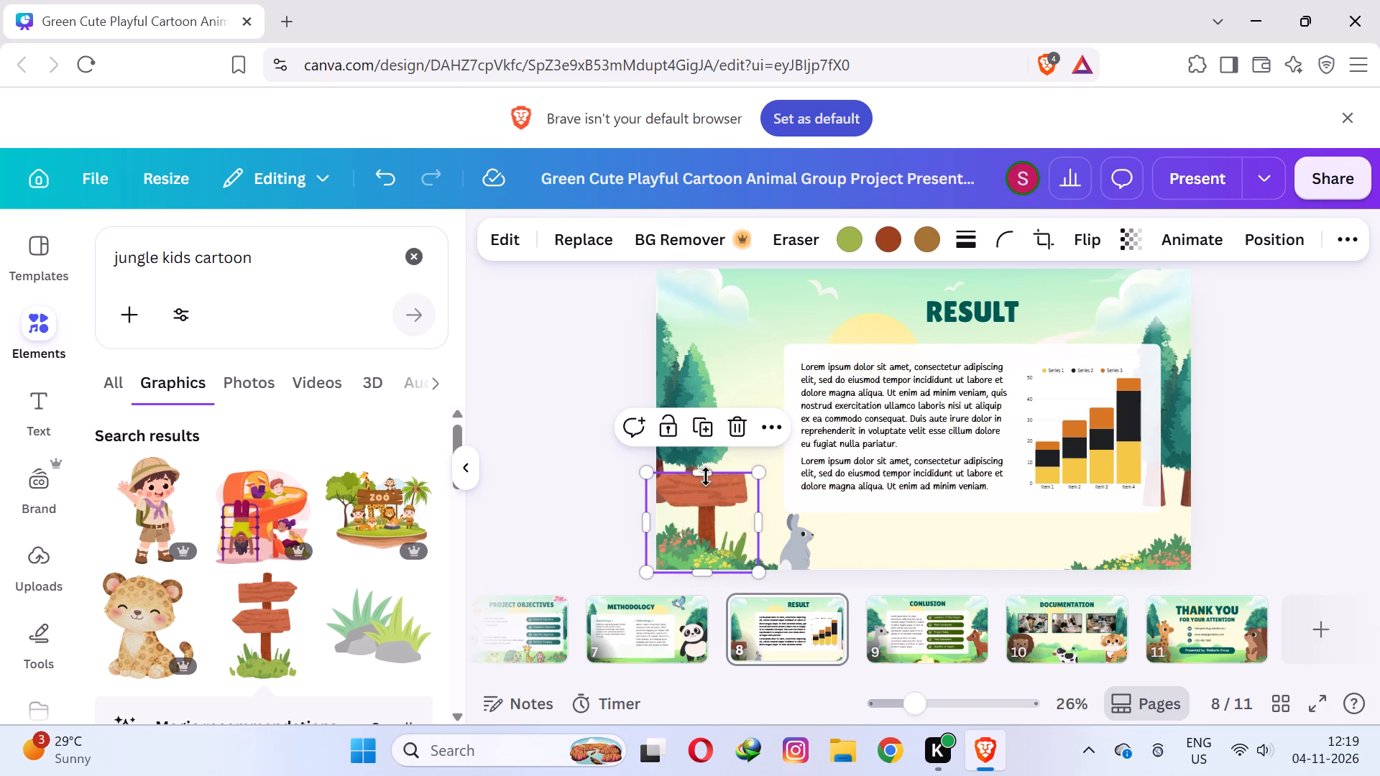
{"action": "left_click_drag", "start_coordinate": [706, 476], "coordinate": [701, 394]}
{"action": "left_click", "coordinate": [530, 371]}
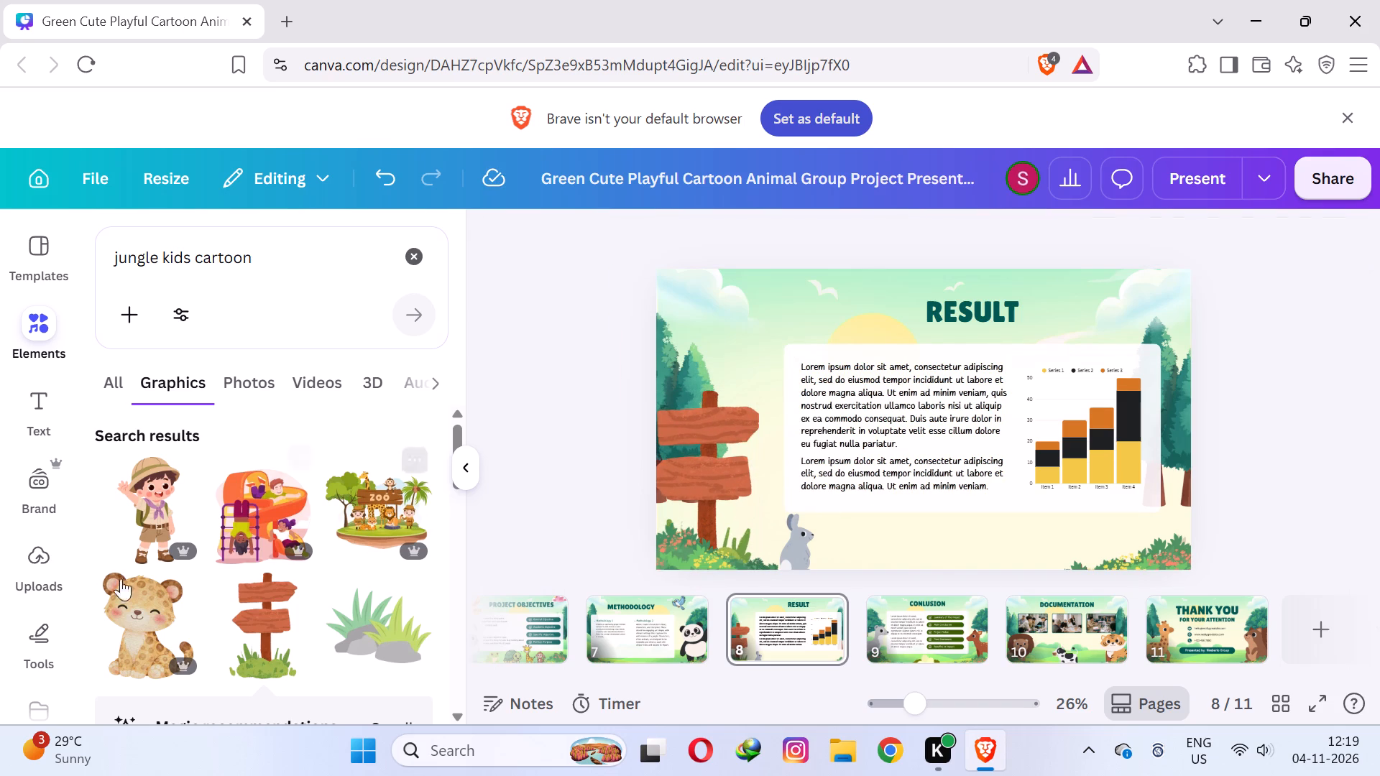
Add the leafy plant with butterflies to the Result slide, shrink it and place it on the ground beneath the chart.
{"action": "scroll", "coordinate": [153, 565], "scroll_direction": "down", "scroll_amount": 2}
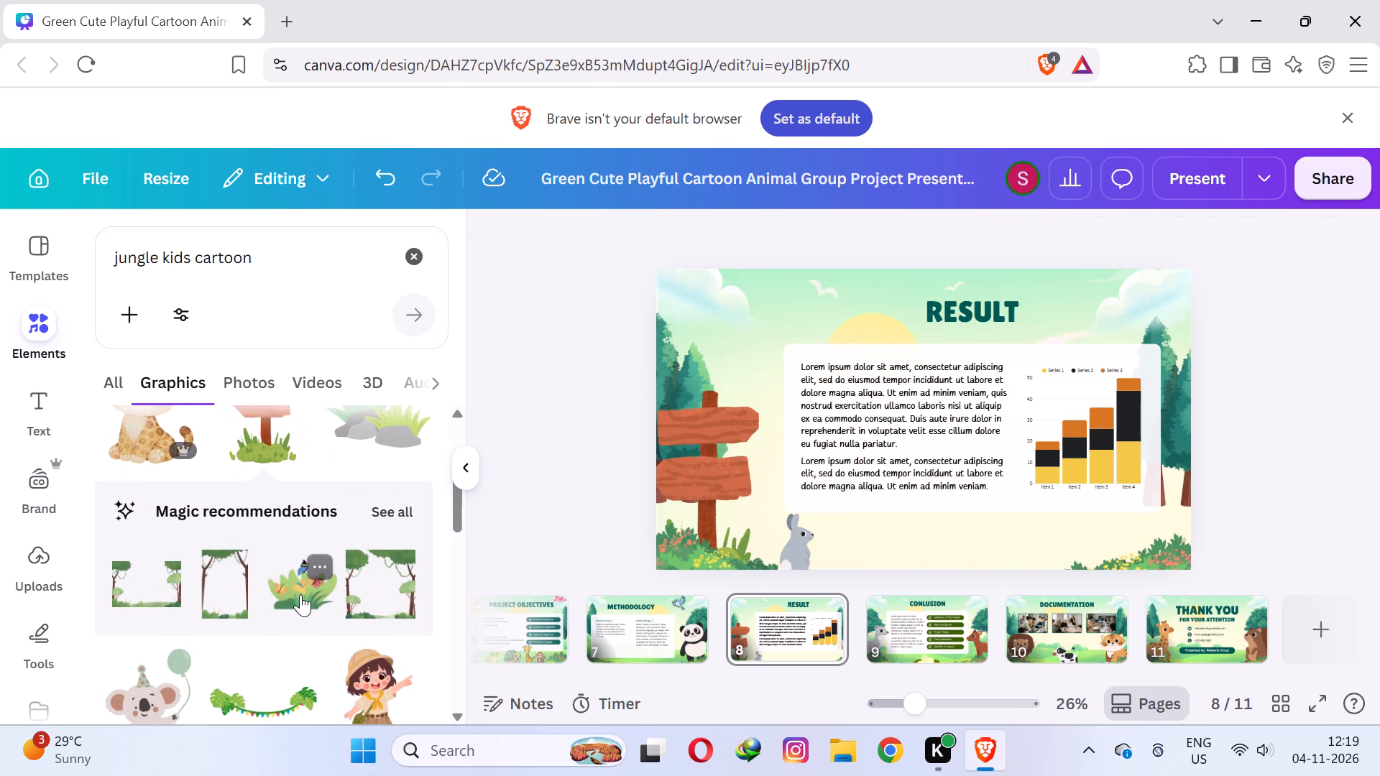
{"action": "left_click_drag", "start_coordinate": [300, 594], "coordinate": [870, 489]}
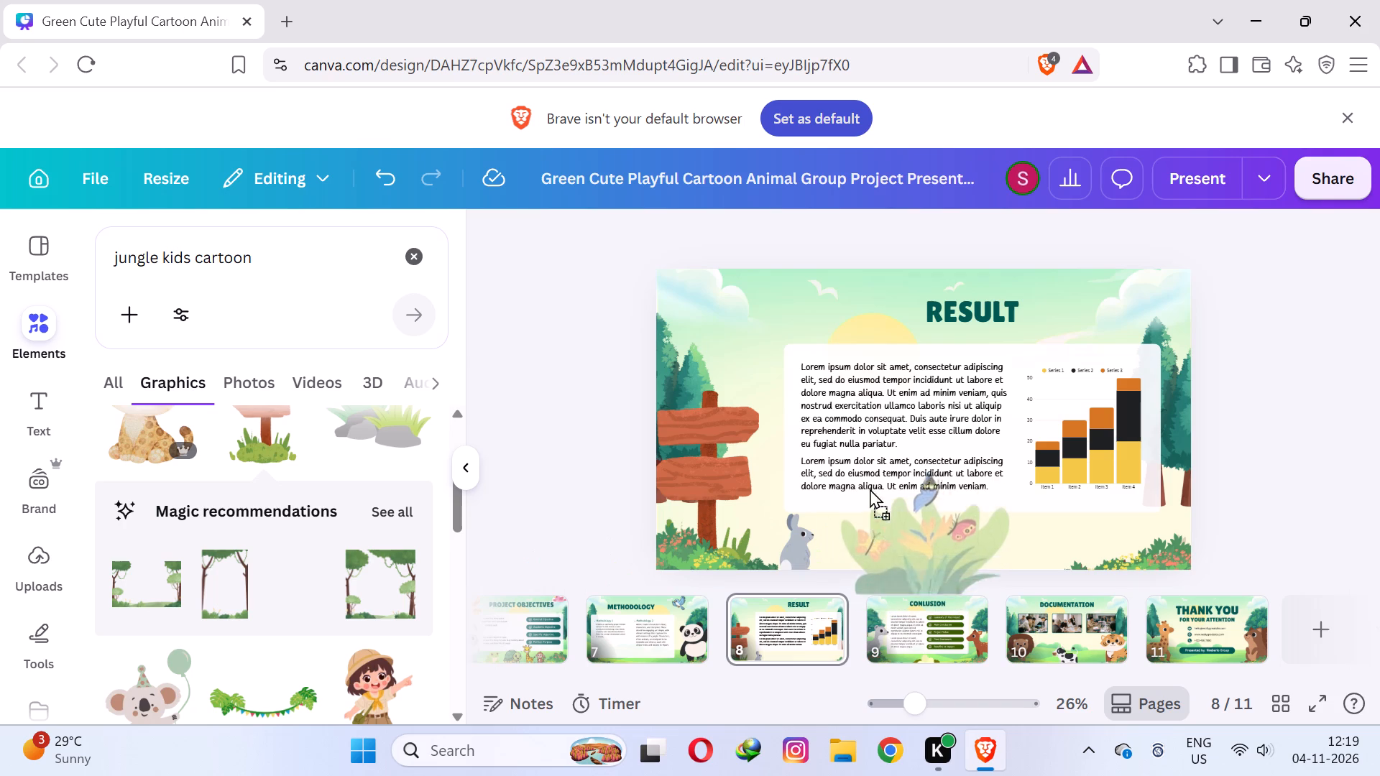
{"action": "left_click_drag", "start_coordinate": [870, 489], "coordinate": [866, 463]}
{"action": "left_click_drag", "start_coordinate": [835, 416], "coordinate": [887, 458]}
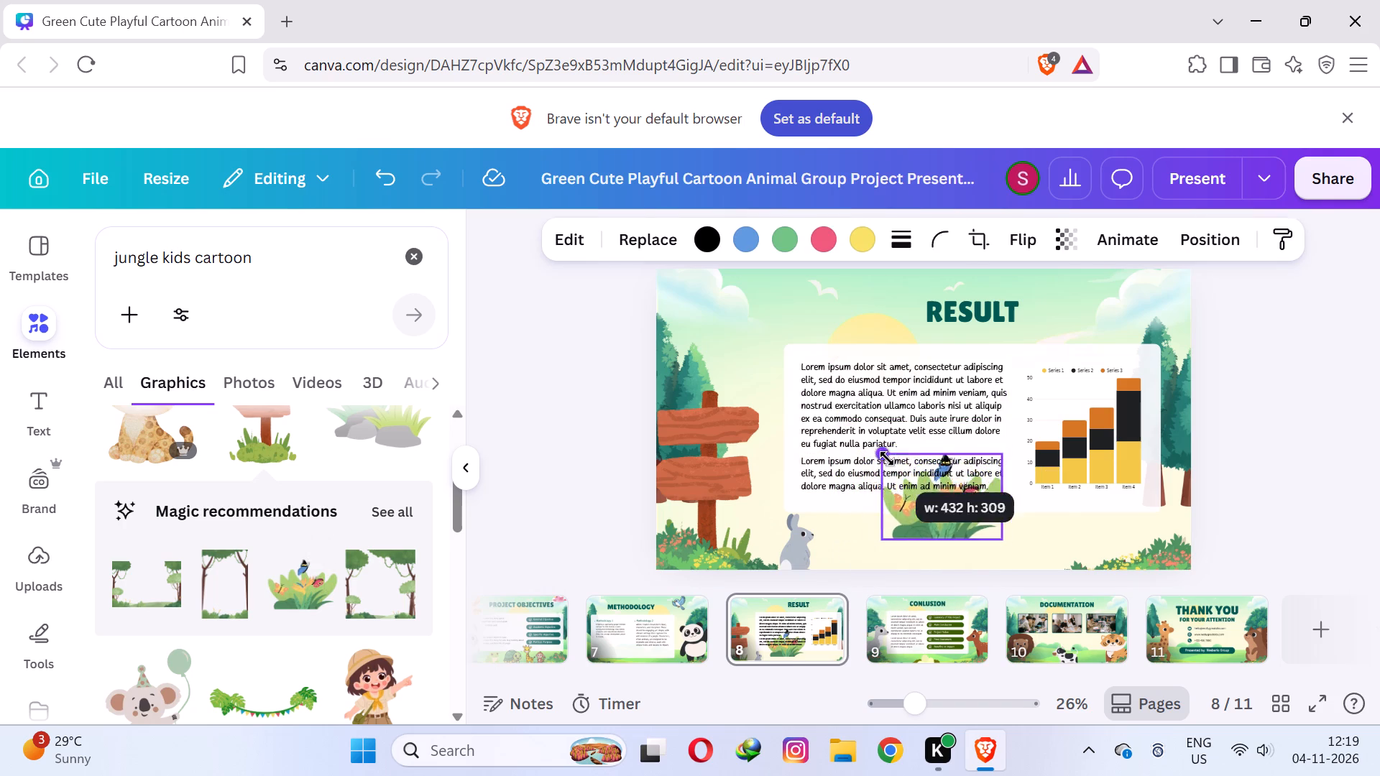
{"action": "left_click_drag", "start_coordinate": [887, 458], "coordinate": [911, 478]}
{"action": "left_click_drag", "start_coordinate": [930, 505], "coordinate": [1010, 533]}
{"action": "left_click_drag", "start_coordinate": [985, 503], "coordinate": [1000, 512]}
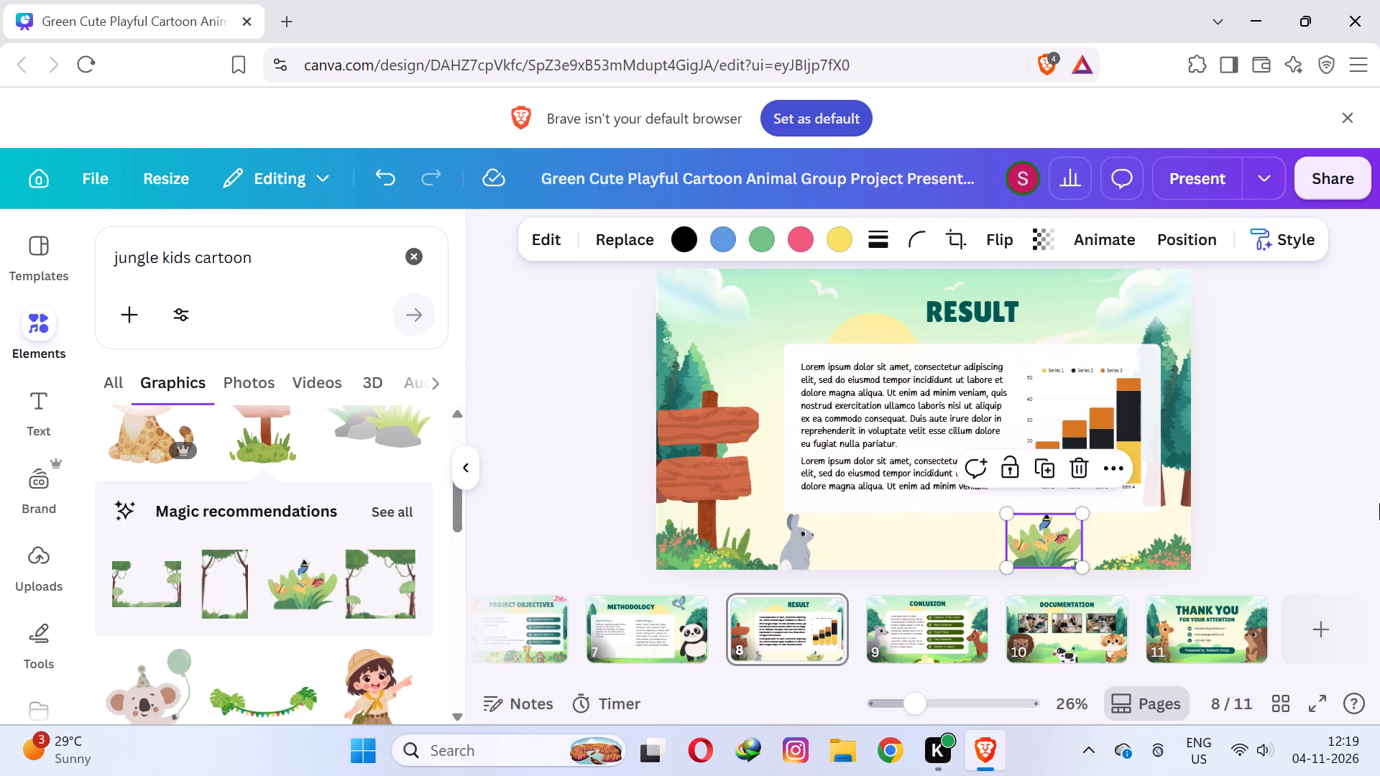
{"action": "left_click", "coordinate": [1379, 499]}
Add the spotted leopard graphic to the Result slide, shrink it to about half size and stand it beside the leafy butterfly plant.
{"action": "scroll", "coordinate": [51, 606], "scroll_direction": "down", "scroll_amount": 2}
{"action": "scroll", "coordinate": [129, 598], "scroll_direction": "down", "scroll_amount": 1}
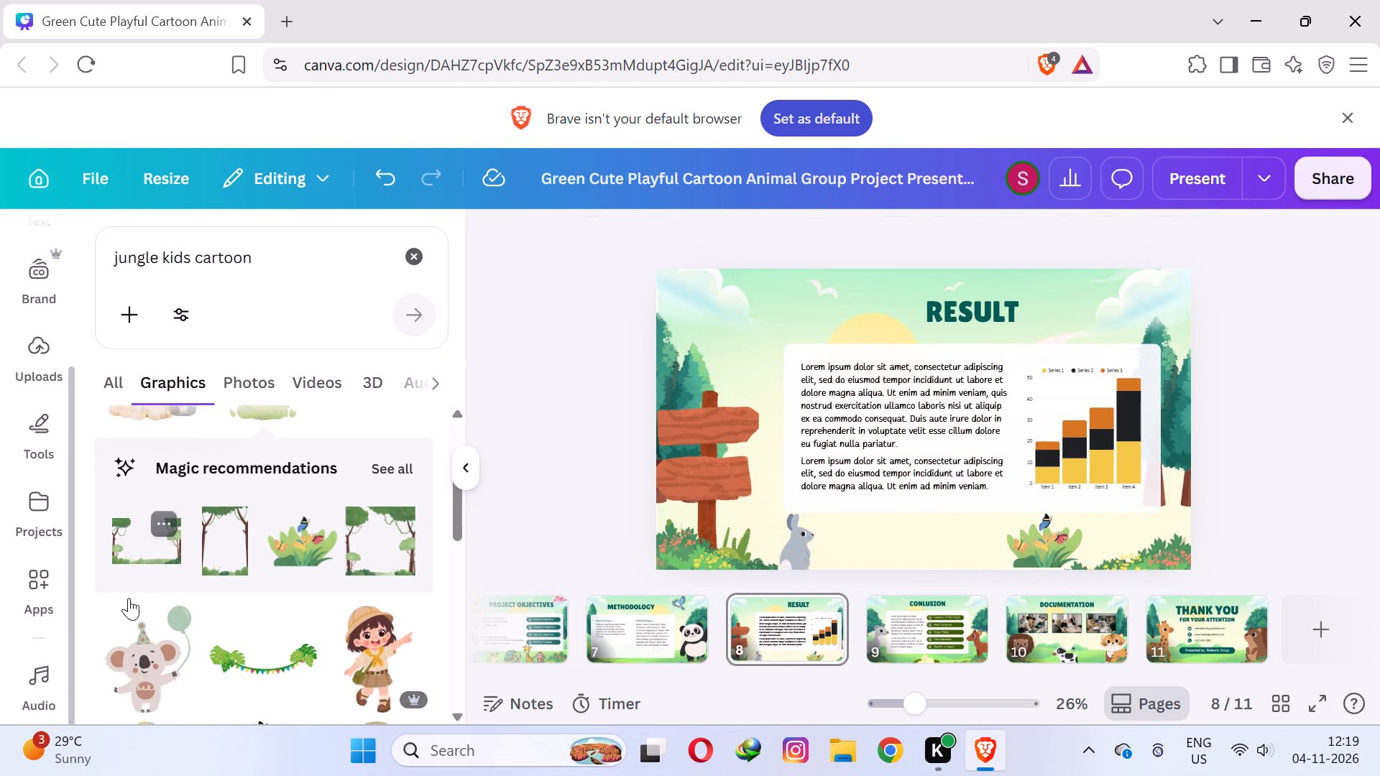
{"action": "scroll", "coordinate": [129, 598], "scroll_direction": "down", "scroll_amount": 2}
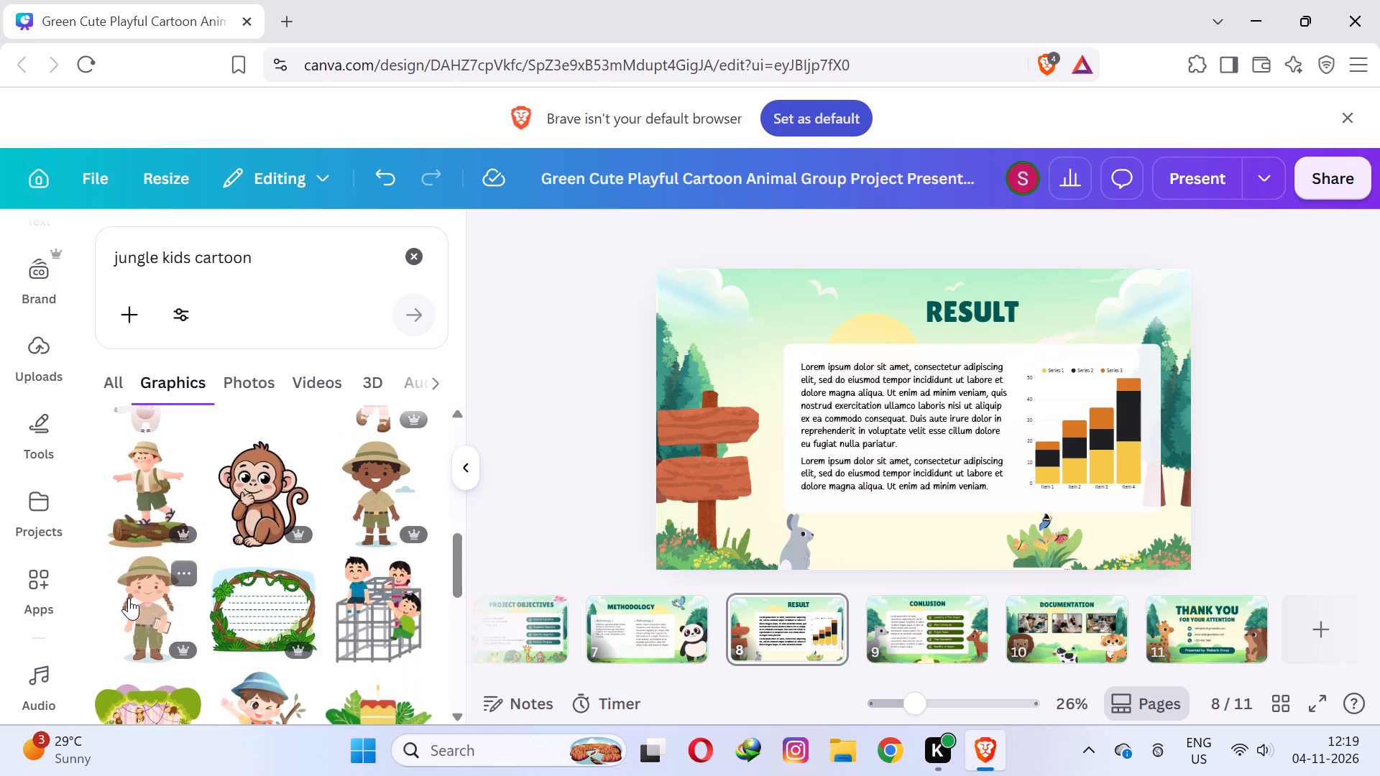
{"action": "scroll", "coordinate": [129, 598], "scroll_direction": "down", "scroll_amount": 1}
{"action": "scroll", "coordinate": [221, 631], "scroll_direction": "down", "scroll_amount": 1}
{"action": "left_click_drag", "start_coordinate": [261, 622], "coordinate": [349, 620]}
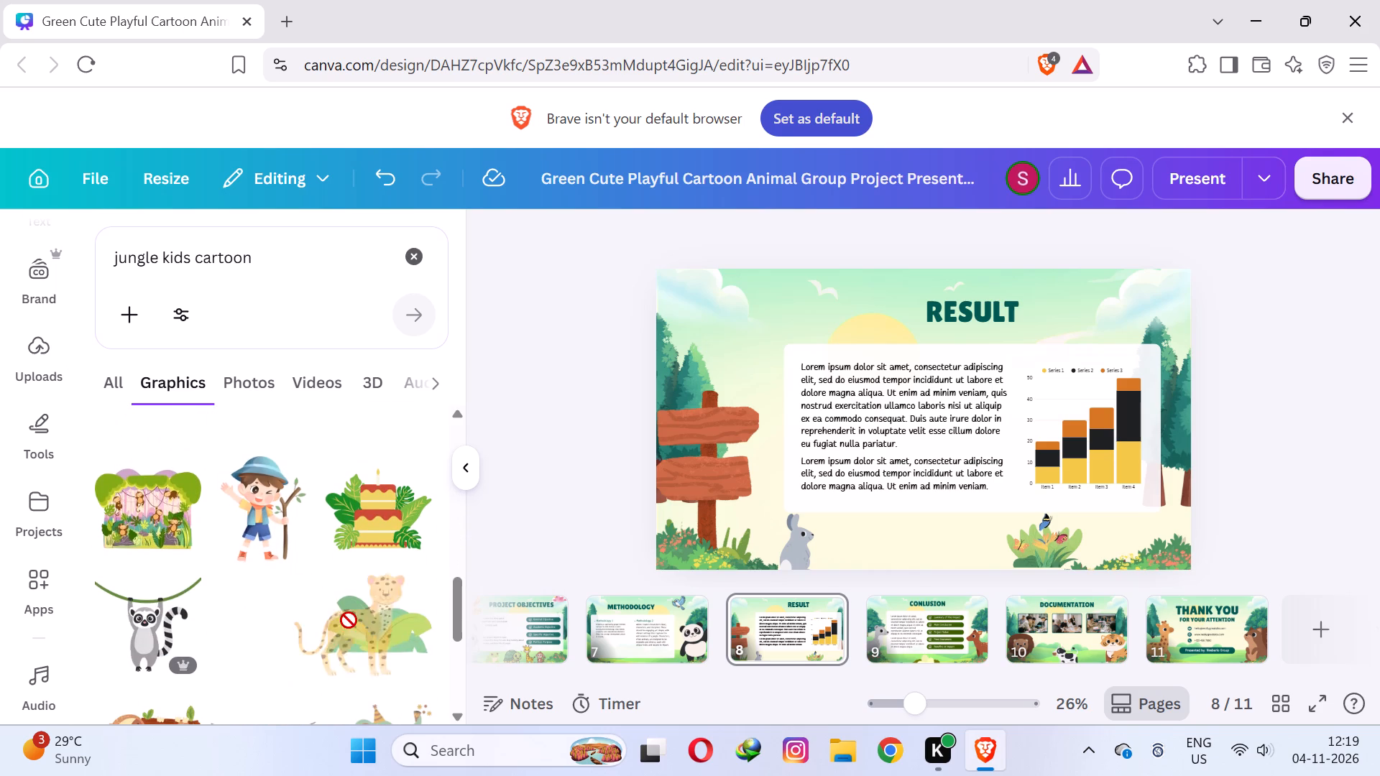
{"action": "left_click_drag", "start_coordinate": [349, 620], "coordinate": [875, 430]}
{"action": "left_click_drag", "start_coordinate": [832, 374], "coordinate": [969, 437]}
{"action": "left_click_drag", "start_coordinate": [1009, 533], "coordinate": [881, 468]}
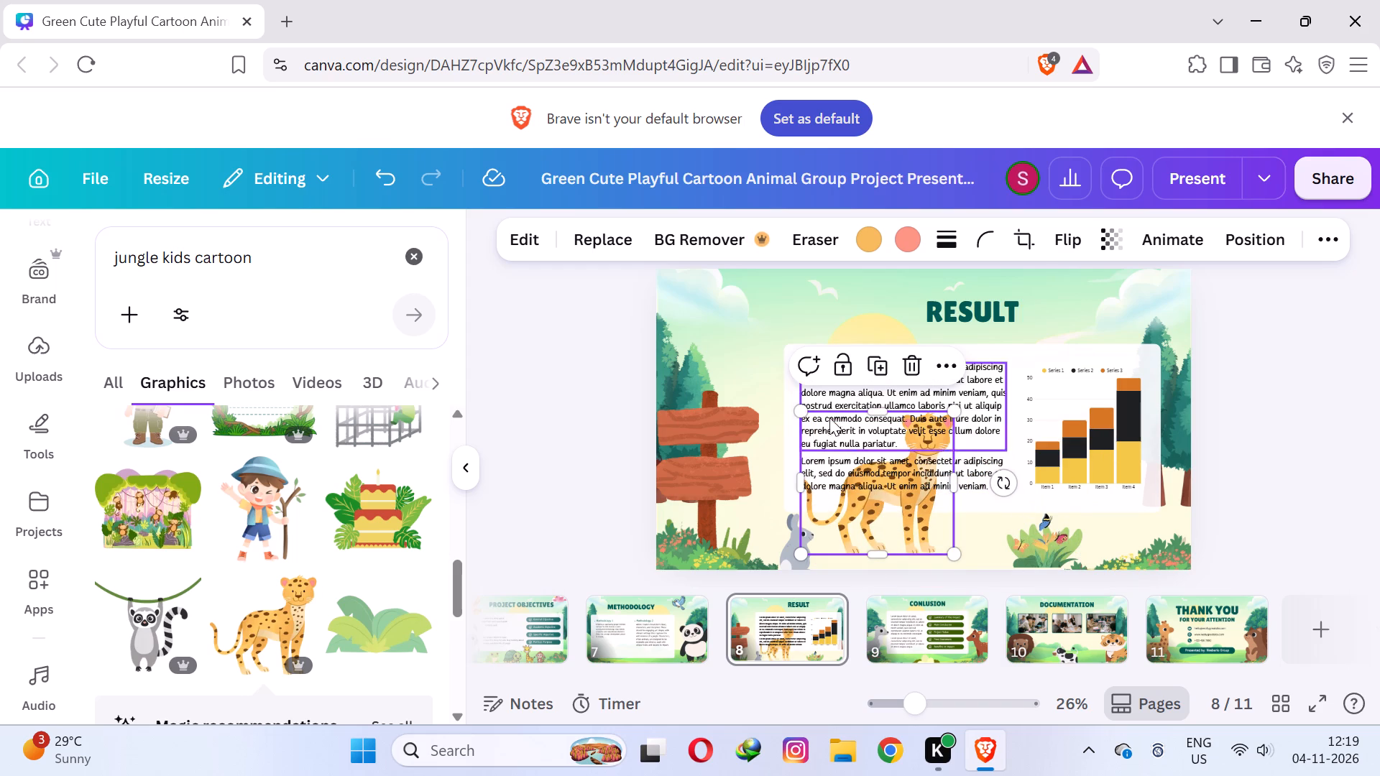
{"action": "left_click_drag", "start_coordinate": [803, 415], "coordinate": [882, 479]}
{"action": "left_click_drag", "start_coordinate": [921, 512], "coordinate": [946, 535]}
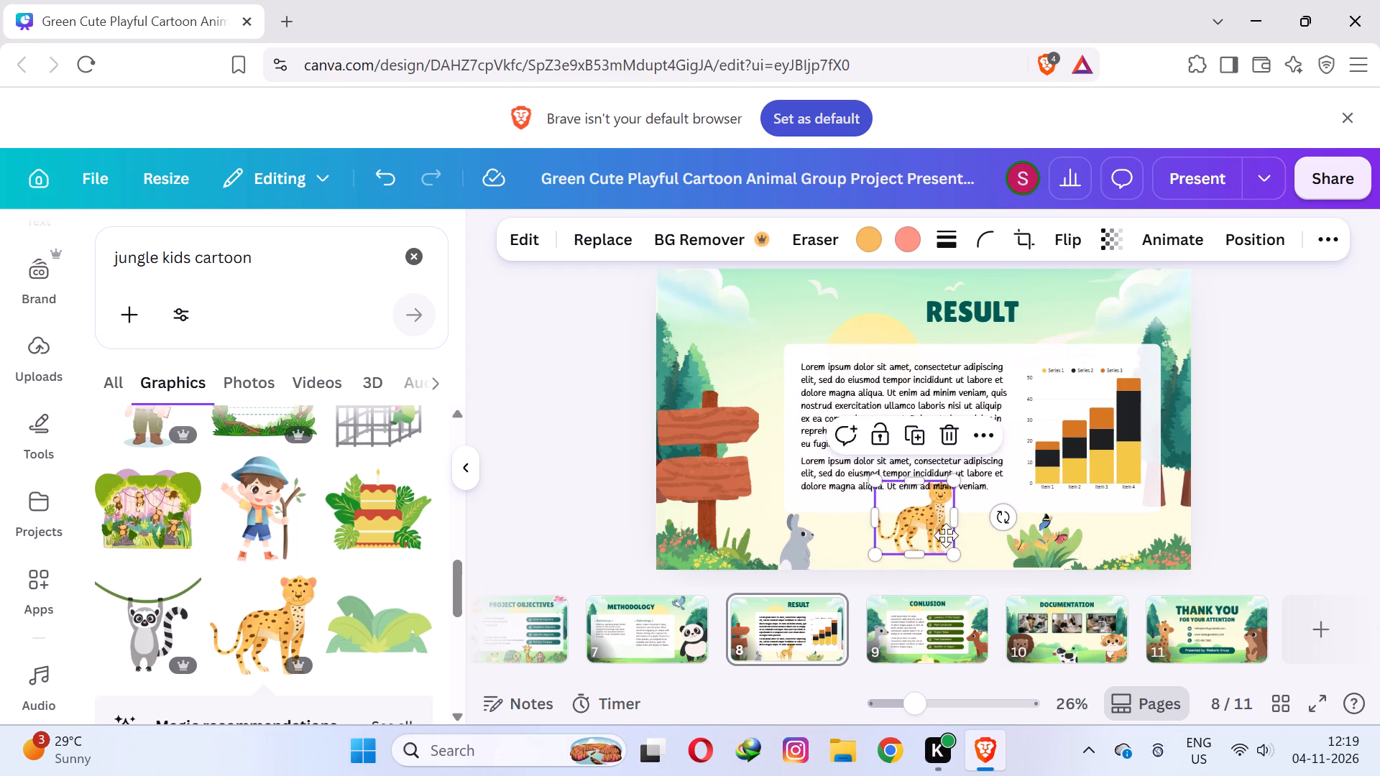
{"action": "left_click_drag", "start_coordinate": [946, 535], "coordinate": [980, 530]}
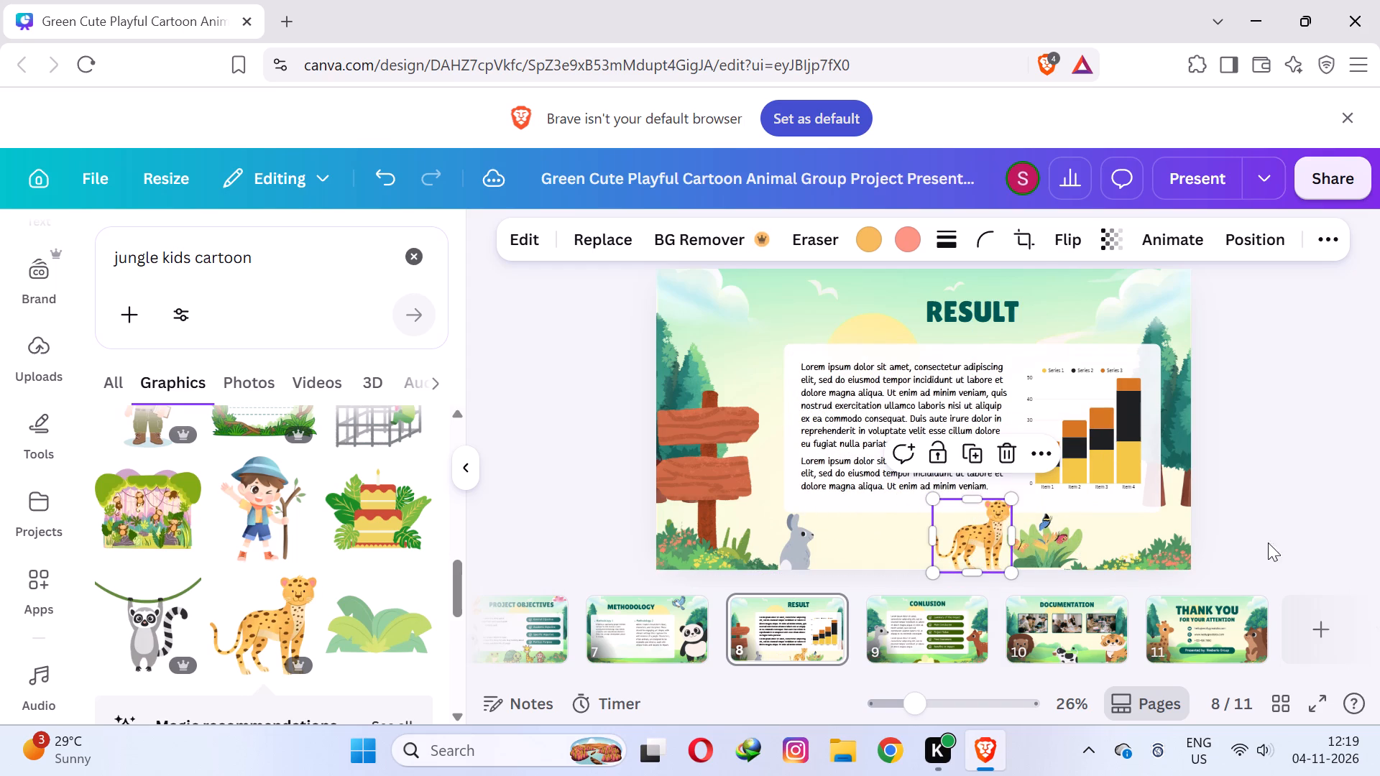
{"action": "left_click", "coordinate": [1293, 509]}
Add the monkey wearing a party hat to the Result slide and shrink it to about half size beside the leopard.
{"action": "scroll", "coordinate": [458, 535], "scroll_direction": "down", "scroll_amount": 1}
{"action": "scroll", "coordinate": [206, 510], "scroll_direction": "down", "scroll_amount": 2}
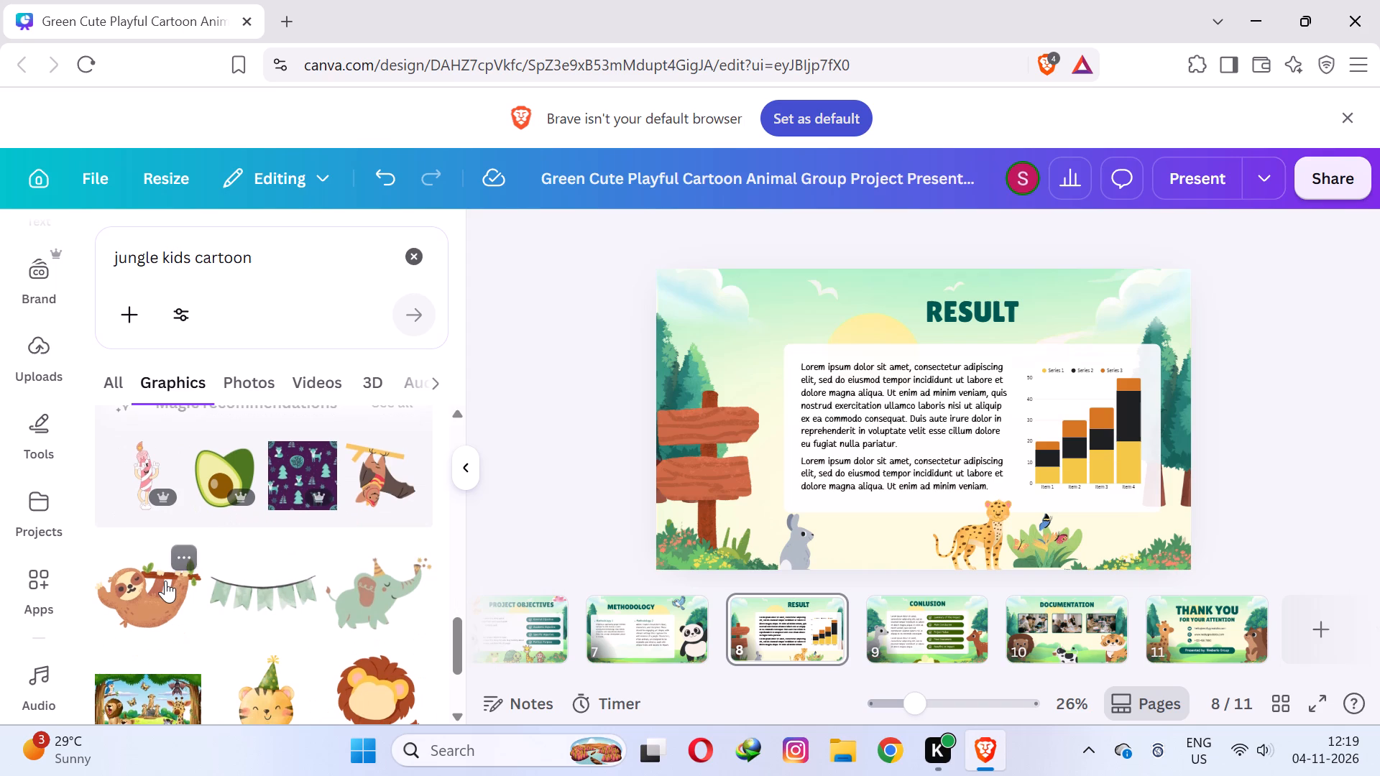
{"action": "scroll", "coordinate": [165, 581], "scroll_direction": "down", "scroll_amount": 2}
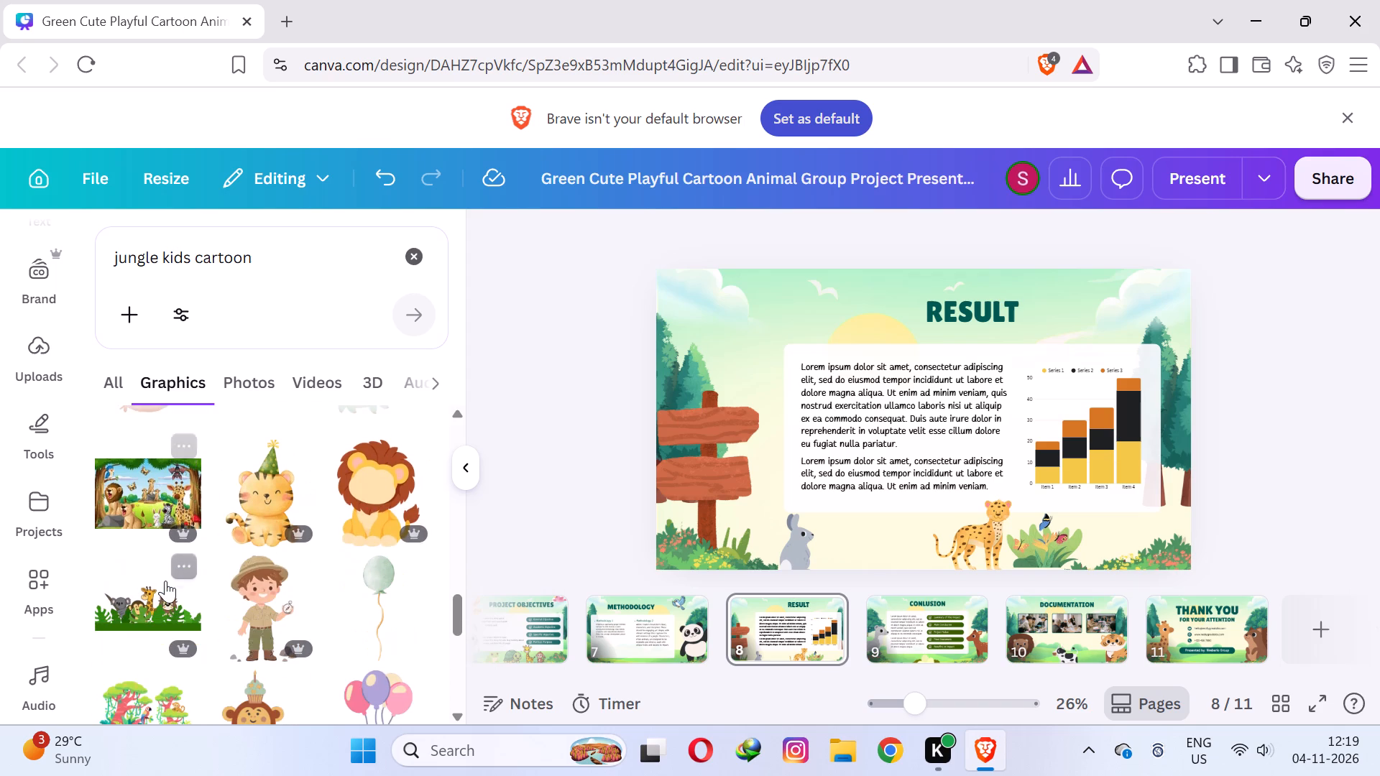
{"action": "scroll", "coordinate": [170, 581], "scroll_direction": "down", "scroll_amount": 2}
{"action": "left_click_drag", "start_coordinate": [250, 520], "coordinate": [441, 535]}
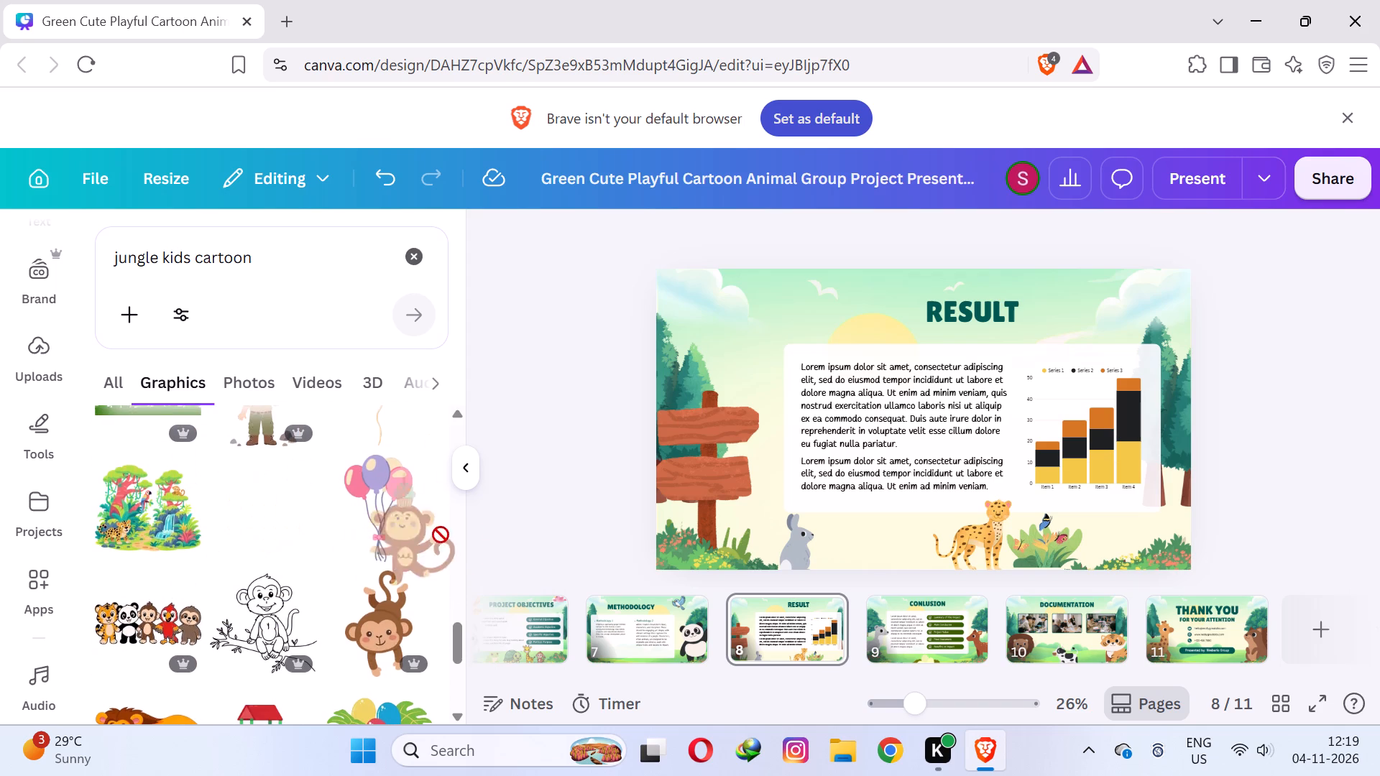
{"action": "left_click_drag", "start_coordinate": [441, 535], "coordinate": [878, 516]}
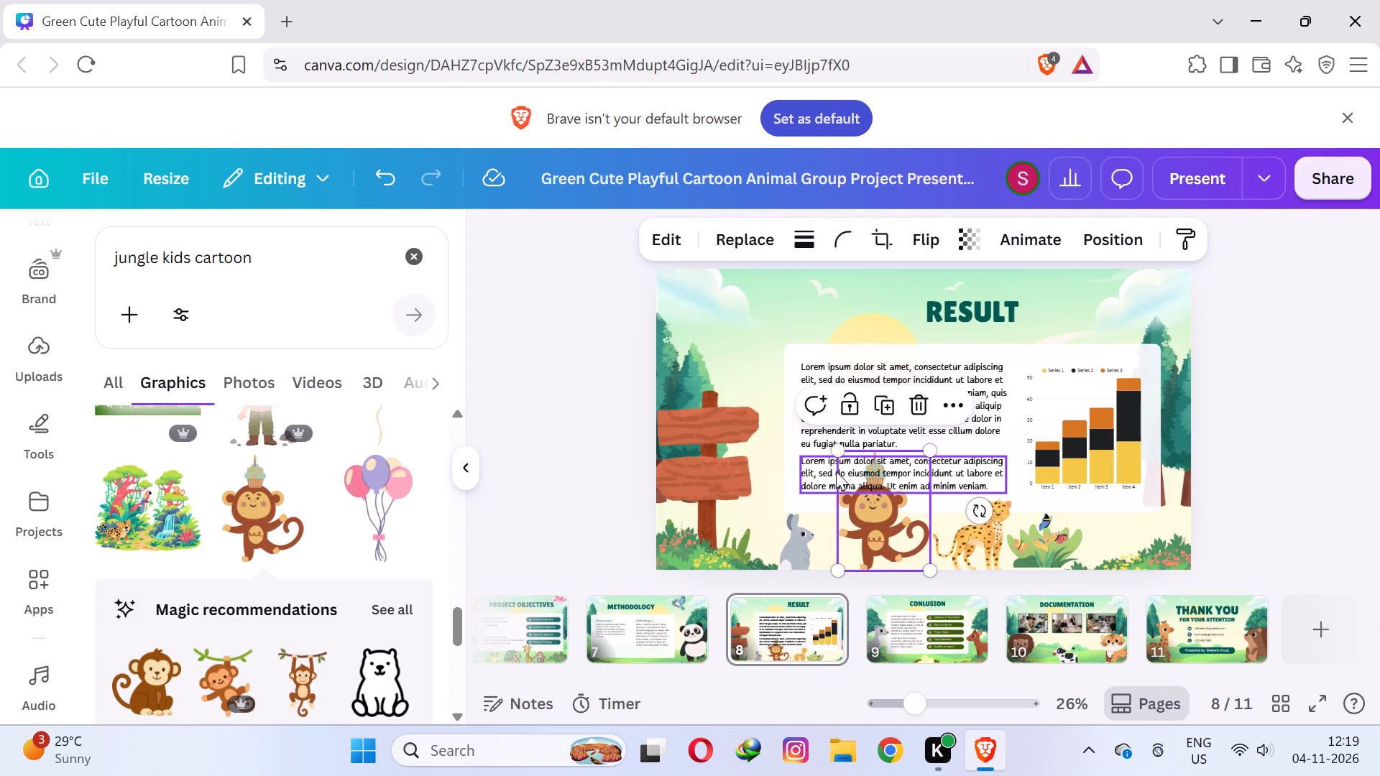
{"action": "left_click_drag", "start_coordinate": [831, 450], "coordinate": [870, 509]}
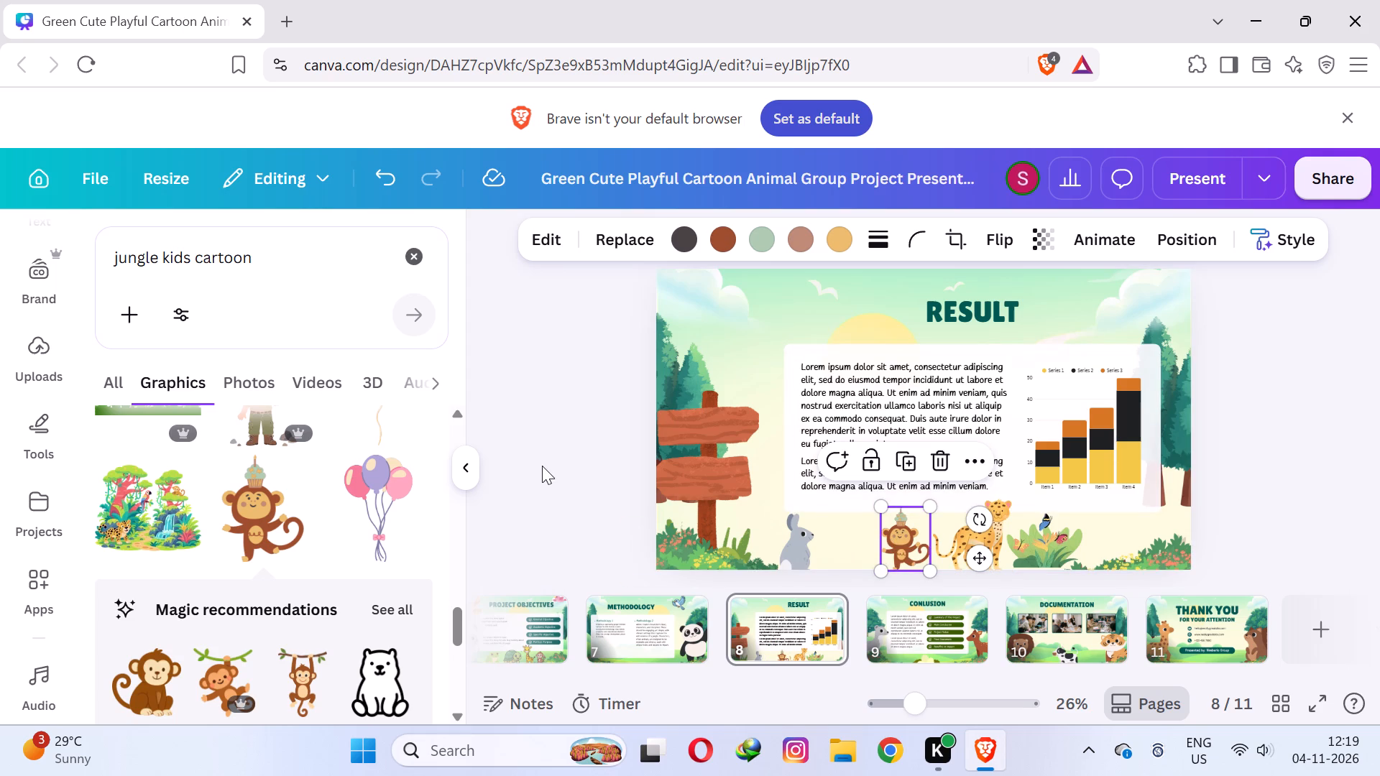
Find the long-tailed monkey without a hat, add it between the rabbit and party-hat monkey, shrink it to about two-thirds and lower it slightly.
{"action": "scroll", "coordinate": [267, 542], "scroll_direction": "down", "scroll_amount": 4}
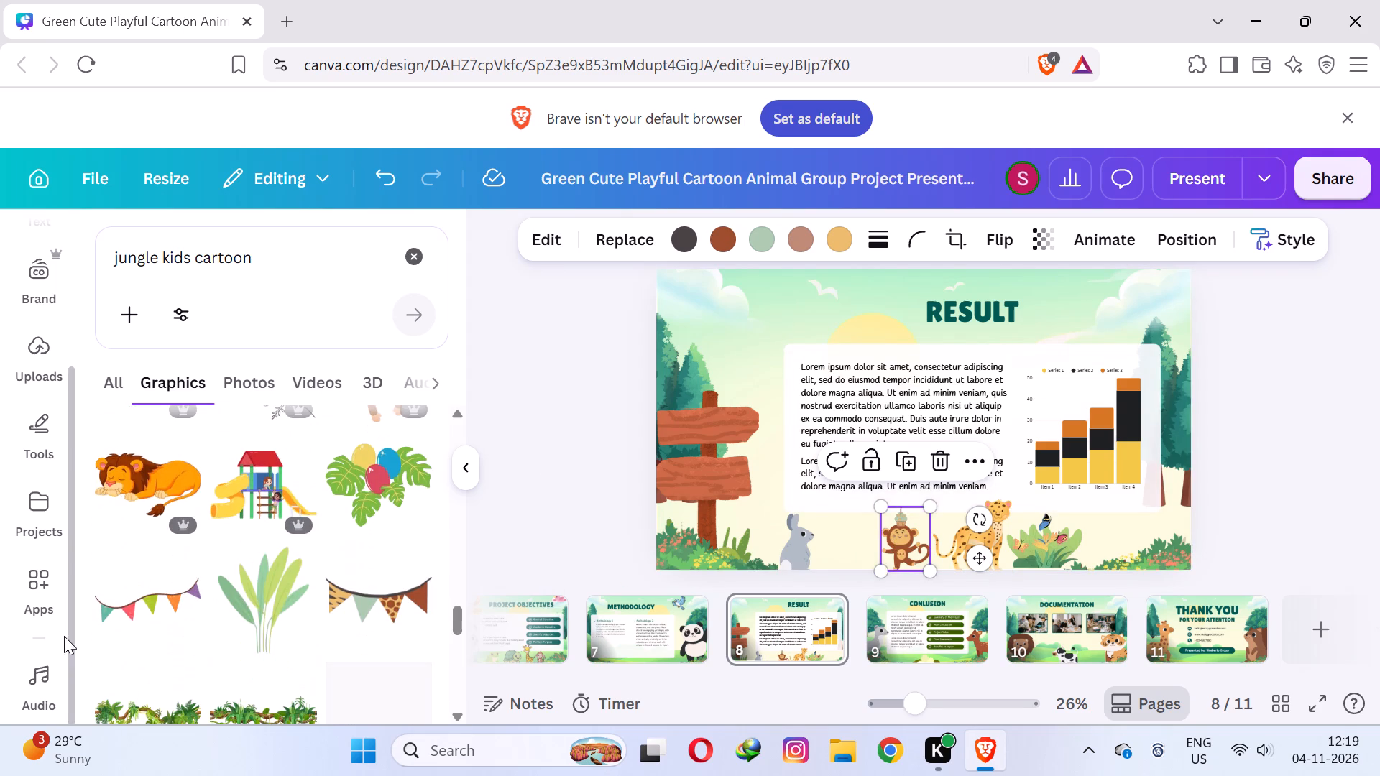
{"action": "scroll", "coordinate": [116, 520], "scroll_direction": "down", "scroll_amount": 1}
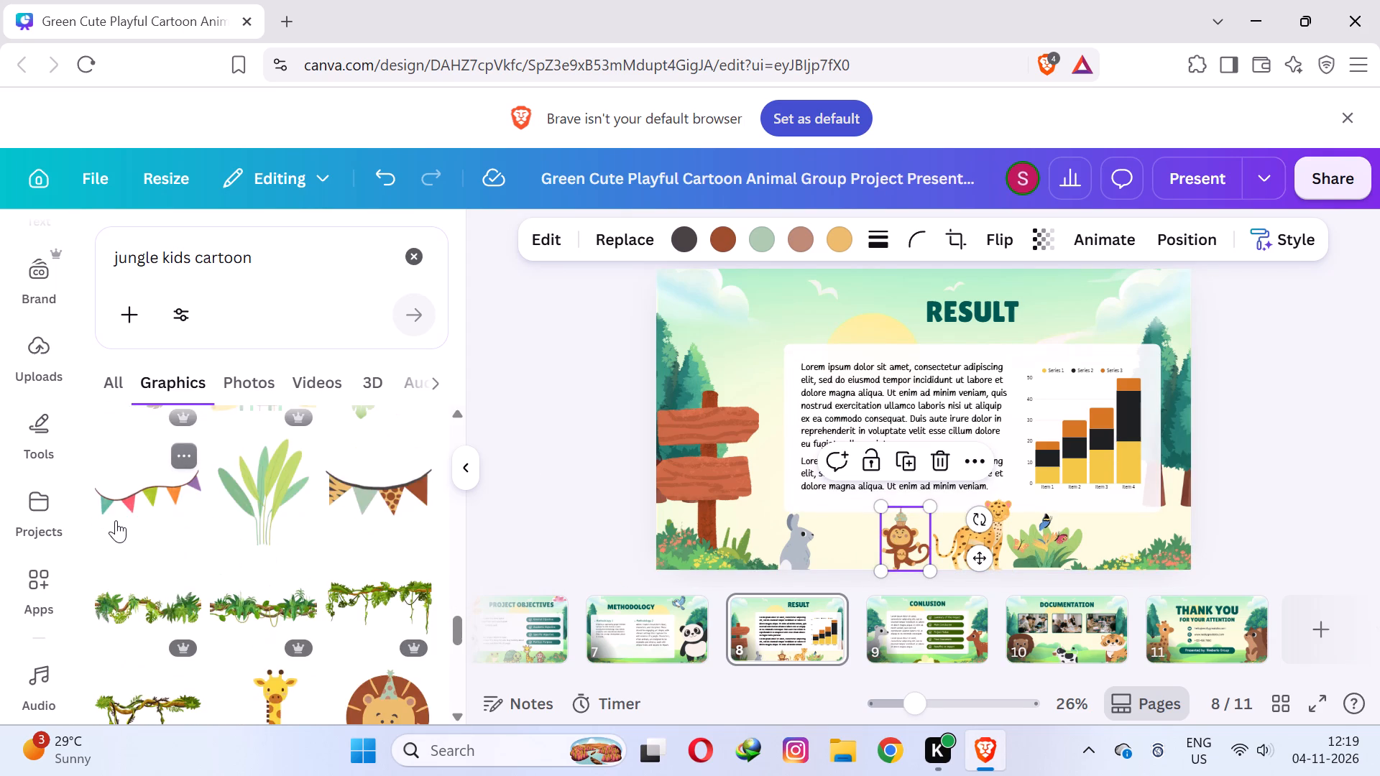
{"action": "scroll", "coordinate": [116, 520], "scroll_direction": "down", "scroll_amount": 3}
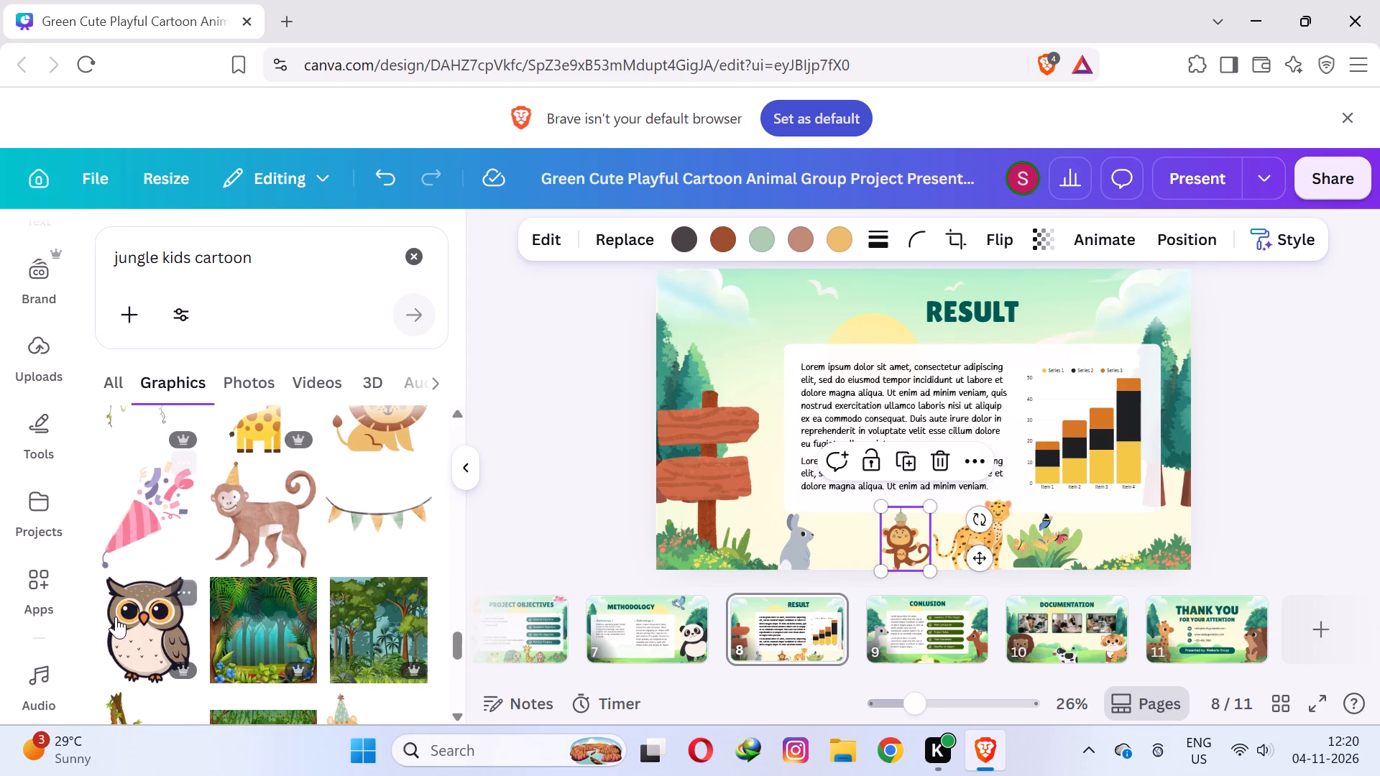
{"action": "scroll", "coordinate": [116, 616], "scroll_direction": "down", "scroll_amount": 2}
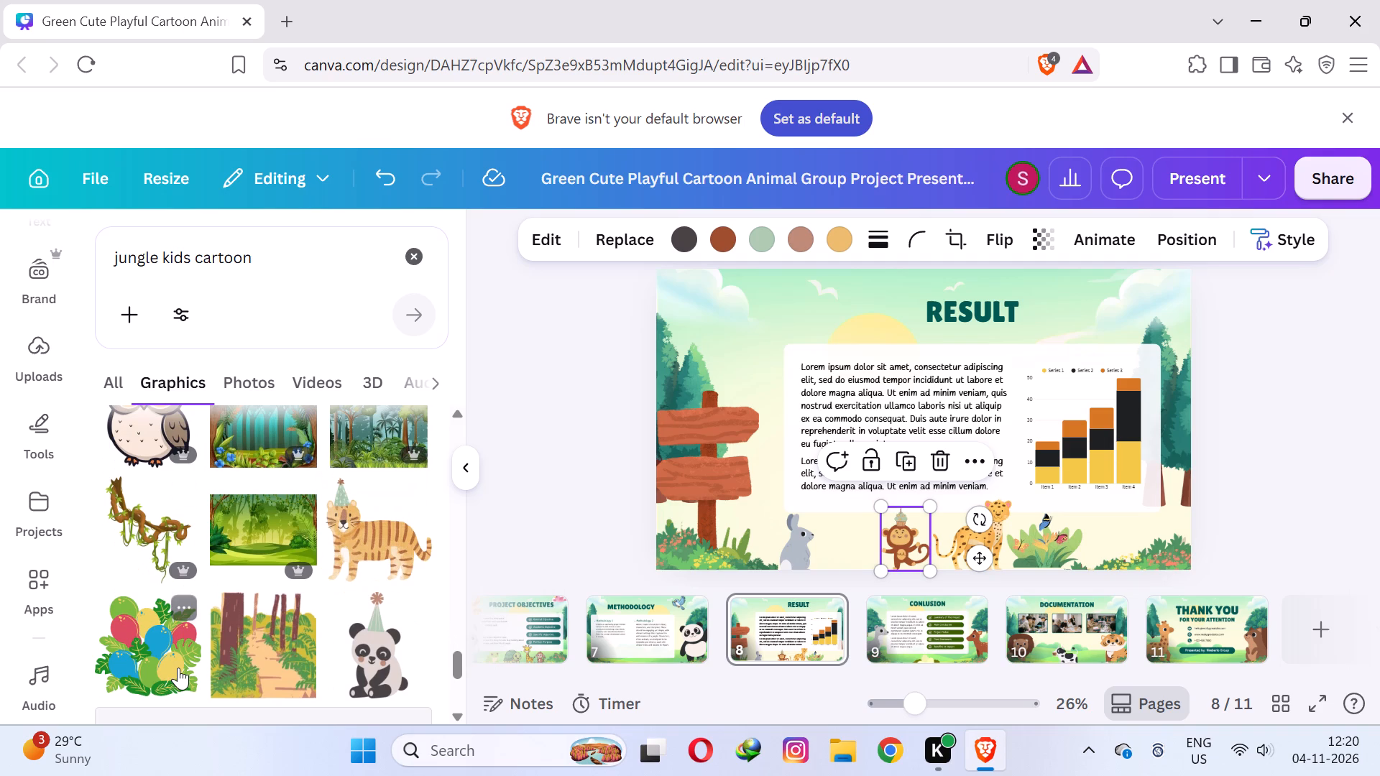
{"action": "scroll", "coordinate": [303, 655], "scroll_direction": "down", "scroll_amount": 1}
{"action": "scroll", "coordinate": [231, 604], "scroll_direction": "down", "scroll_amount": 2}
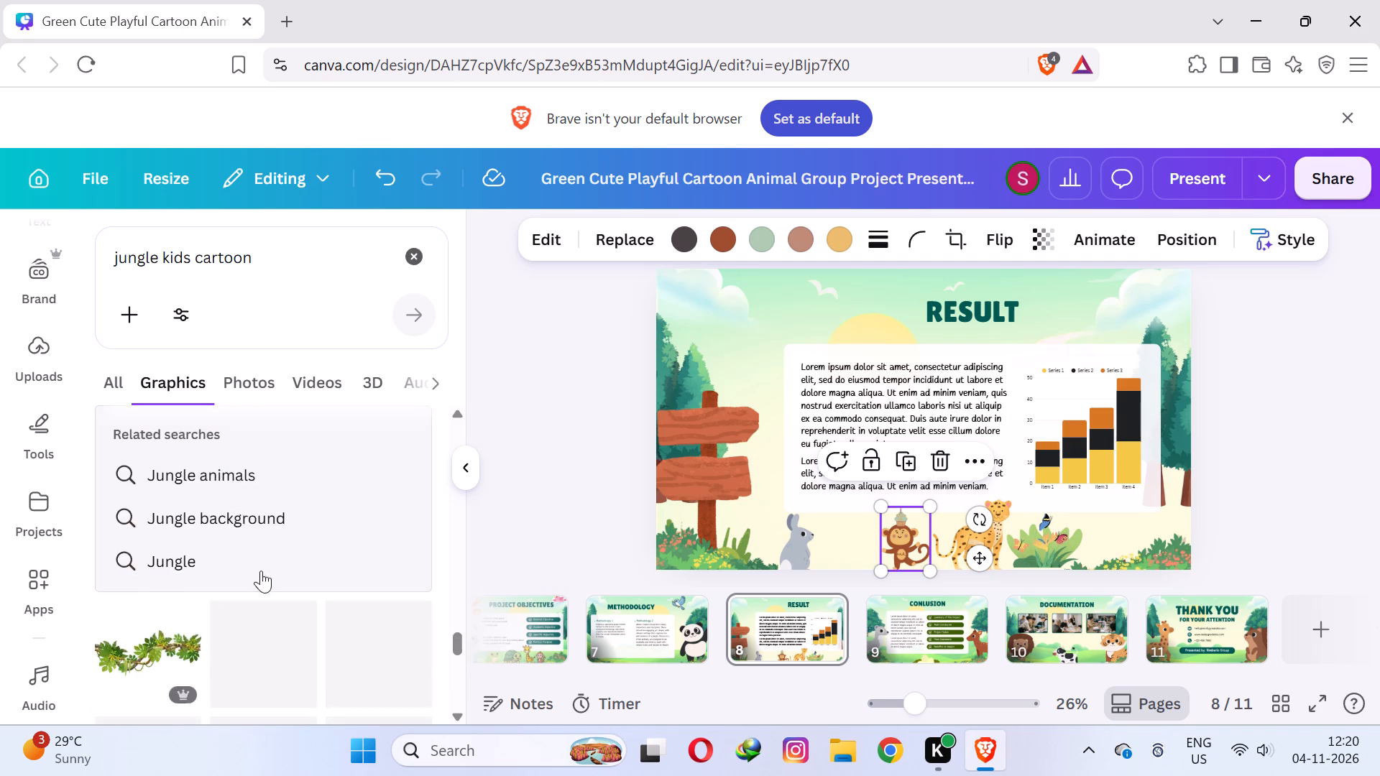
{"action": "scroll", "coordinate": [287, 568], "scroll_direction": "up", "scroll_amount": 2}
{"action": "scroll", "coordinate": [287, 568], "scroll_direction": "down", "scroll_amount": 5}
{"action": "scroll", "coordinate": [287, 568], "scroll_direction": "up", "scroll_amount": 1}
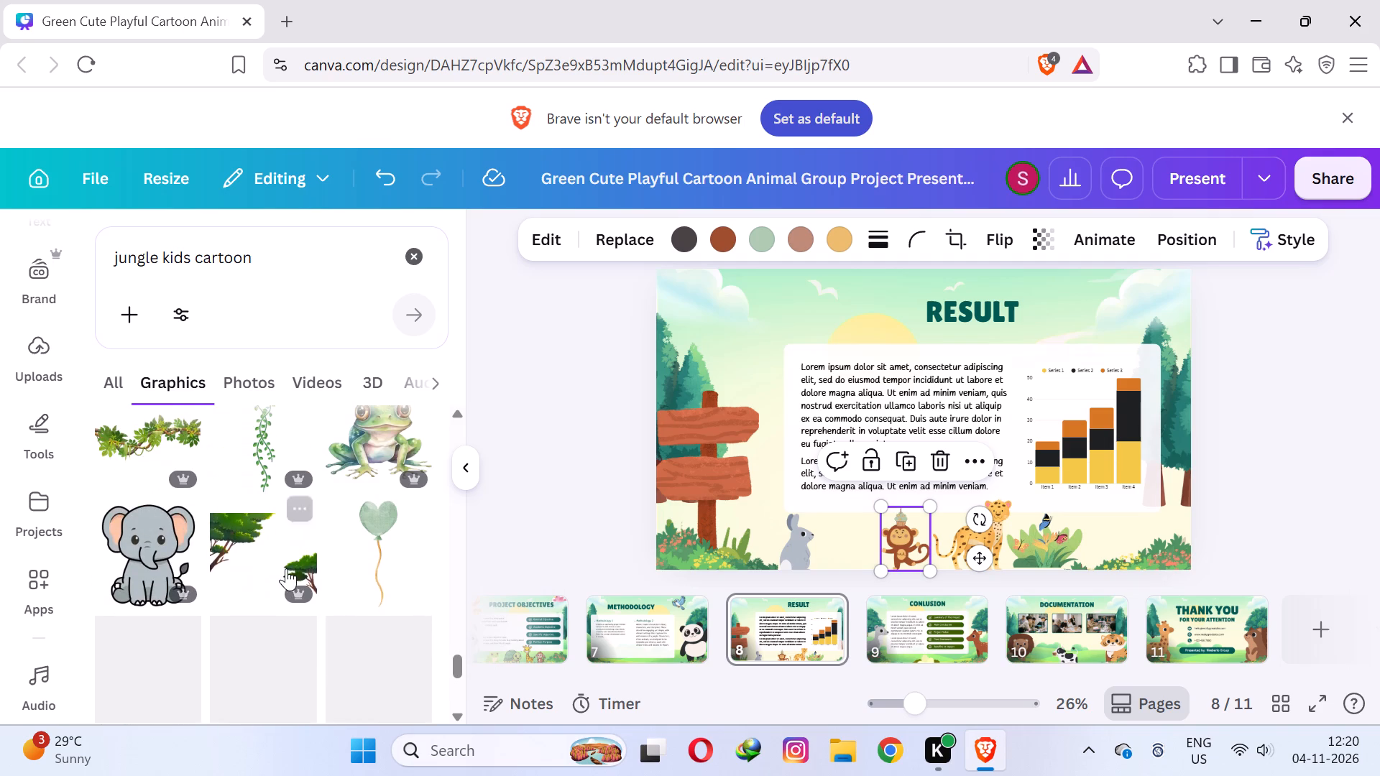
{"action": "scroll", "coordinate": [364, 541], "scroll_direction": "down", "scroll_amount": 2}
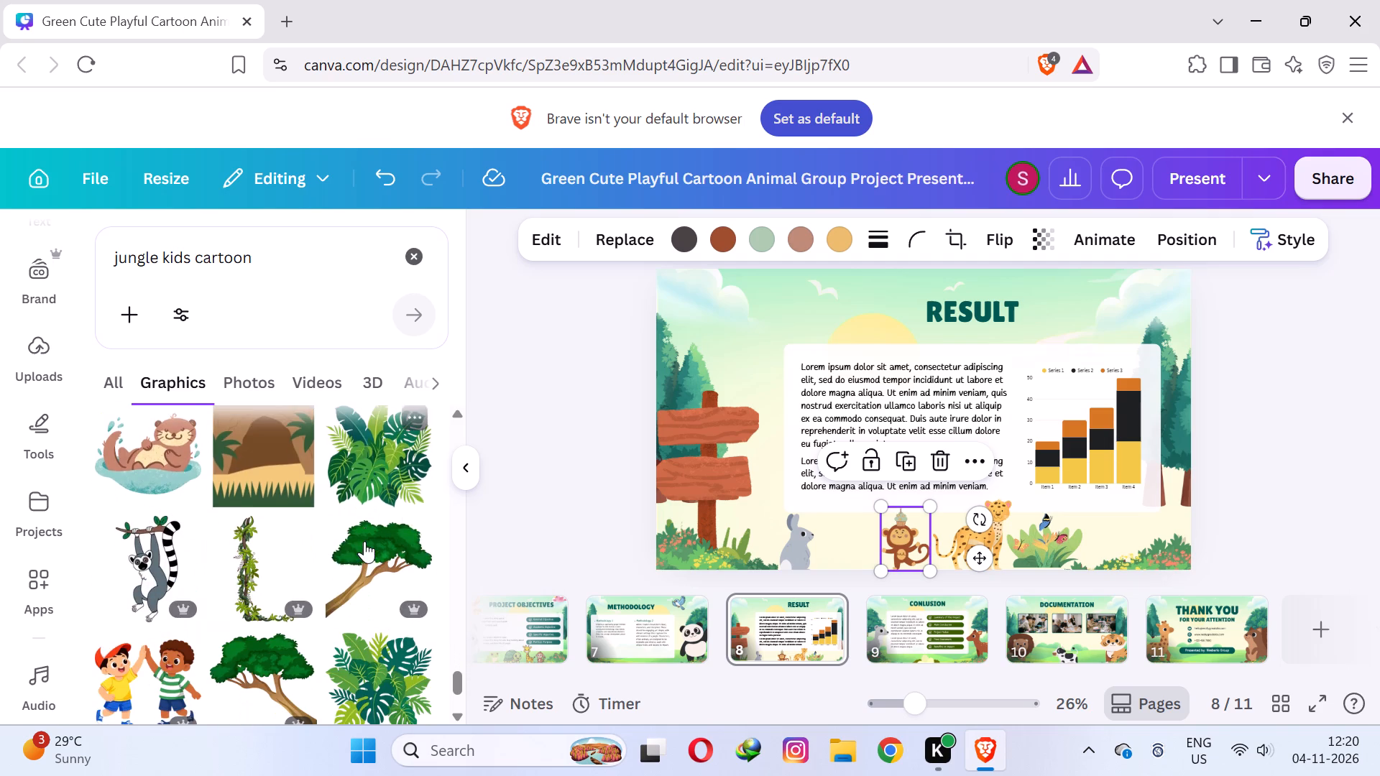
{"action": "scroll", "coordinate": [295, 553], "scroll_direction": "down", "scroll_amount": 3}
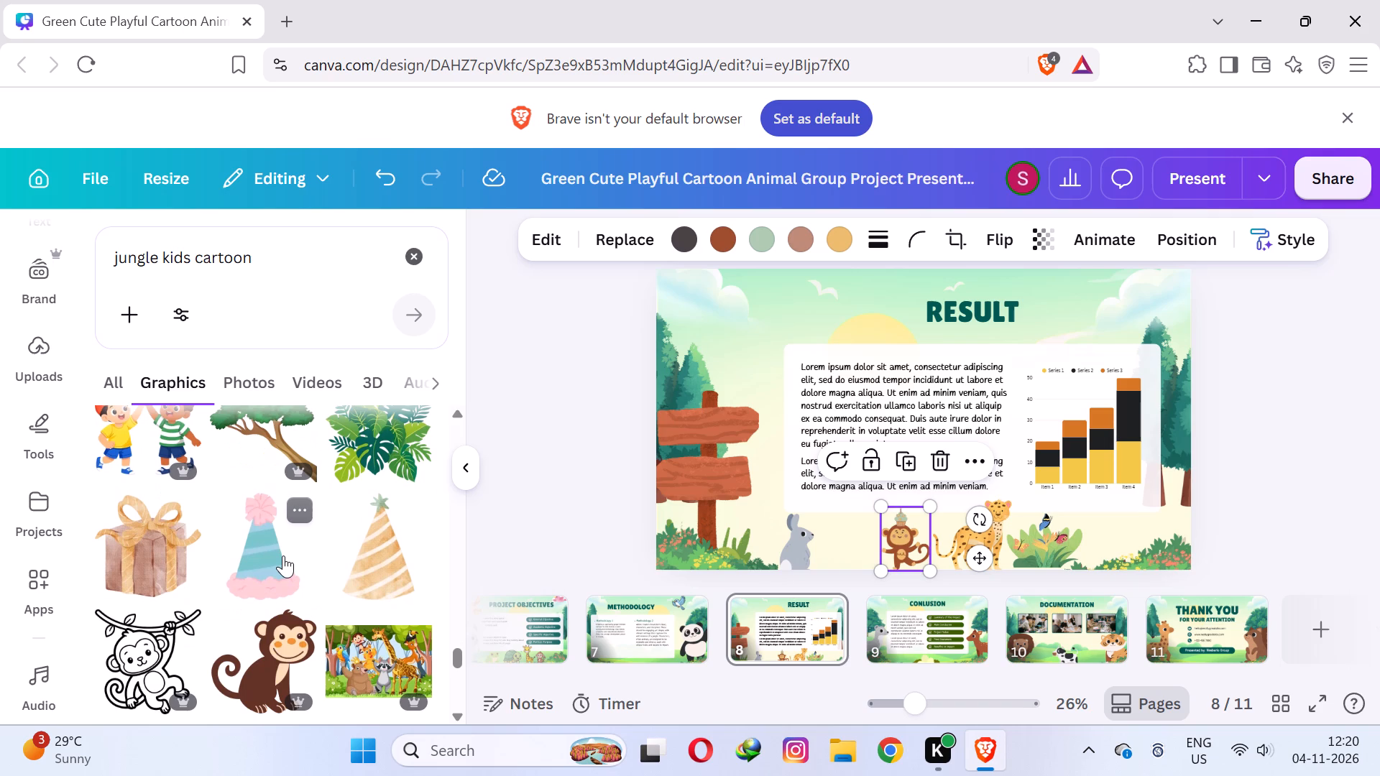
{"action": "scroll", "coordinate": [283, 555], "scroll_direction": "down", "scroll_amount": 3}
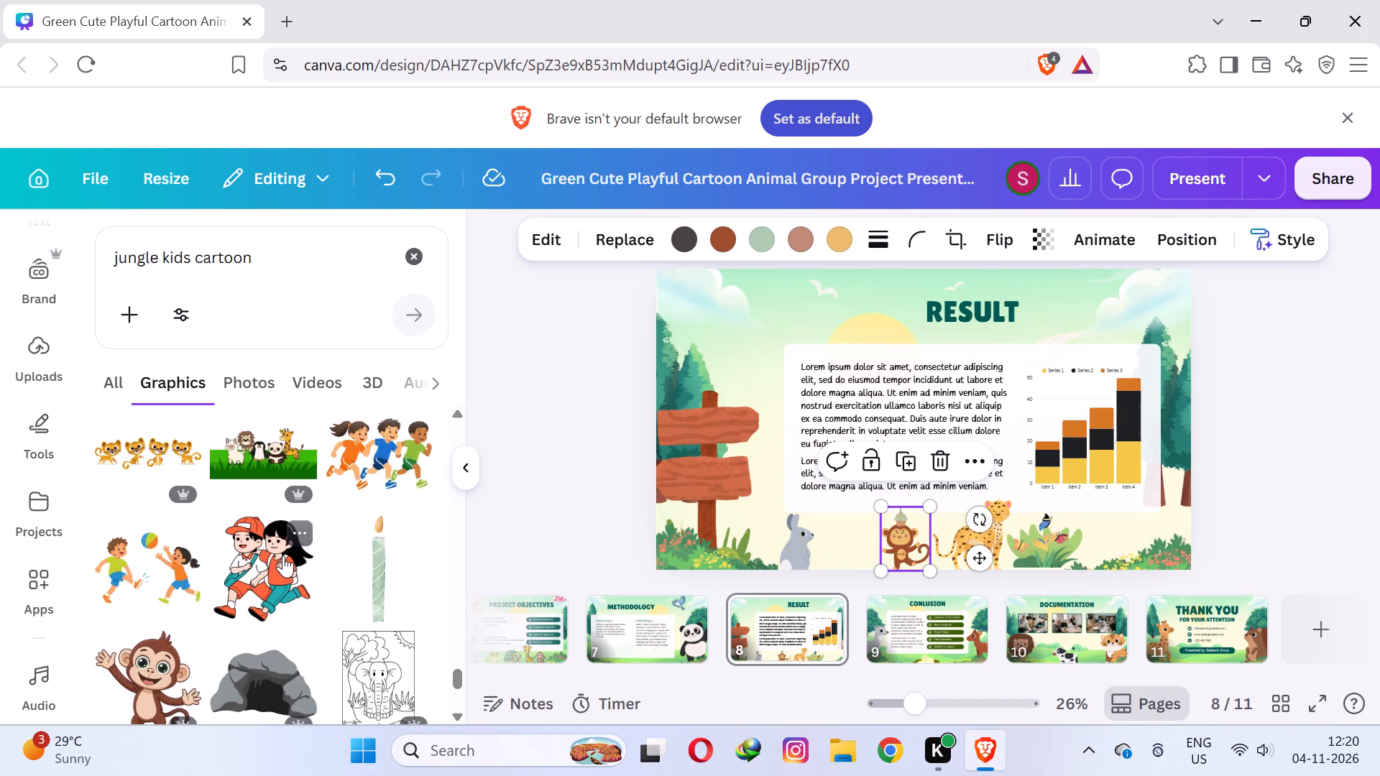
{"action": "scroll", "coordinate": [283, 555], "scroll_direction": "down", "scroll_amount": 5}
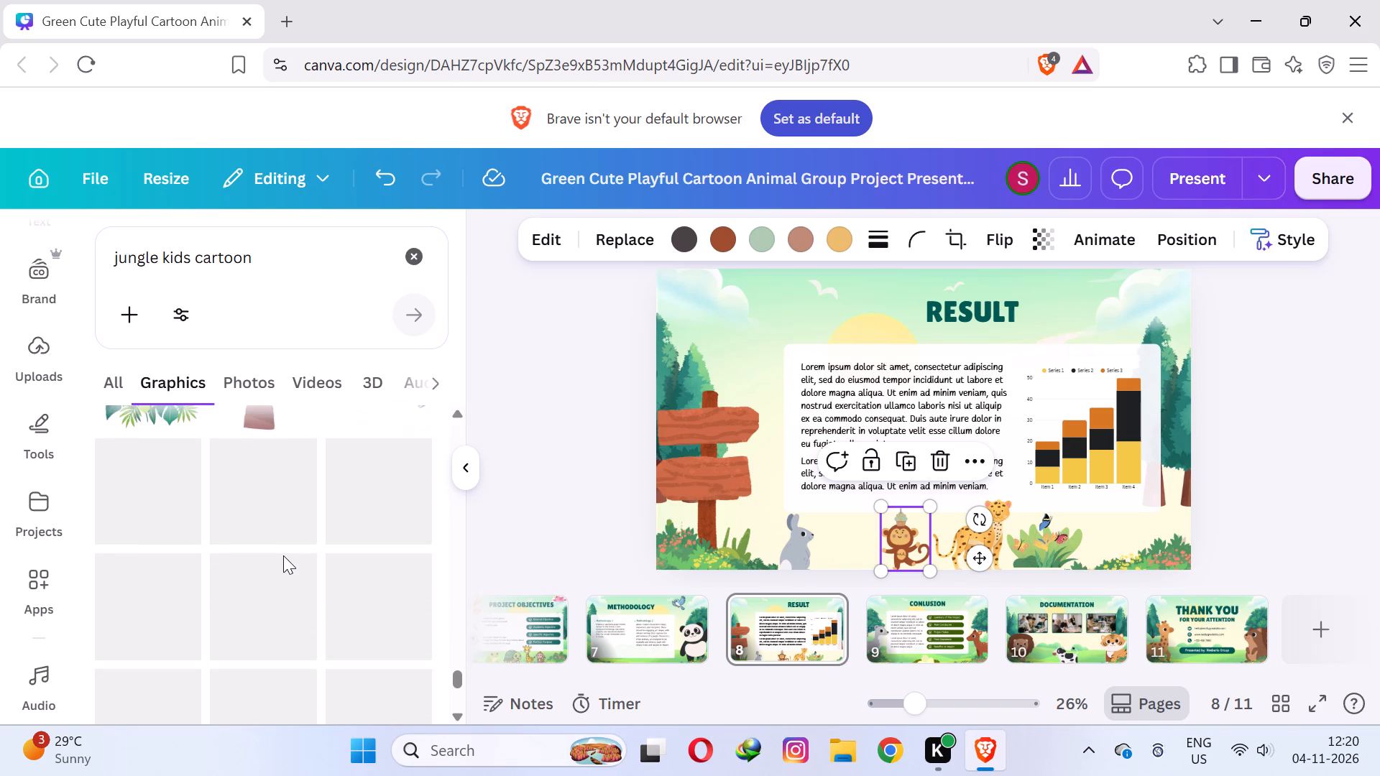
{"action": "scroll", "coordinate": [283, 555], "scroll_direction": "up", "scroll_amount": 2}
{"action": "scroll", "coordinate": [283, 555], "scroll_direction": "down", "scroll_amount": 3}
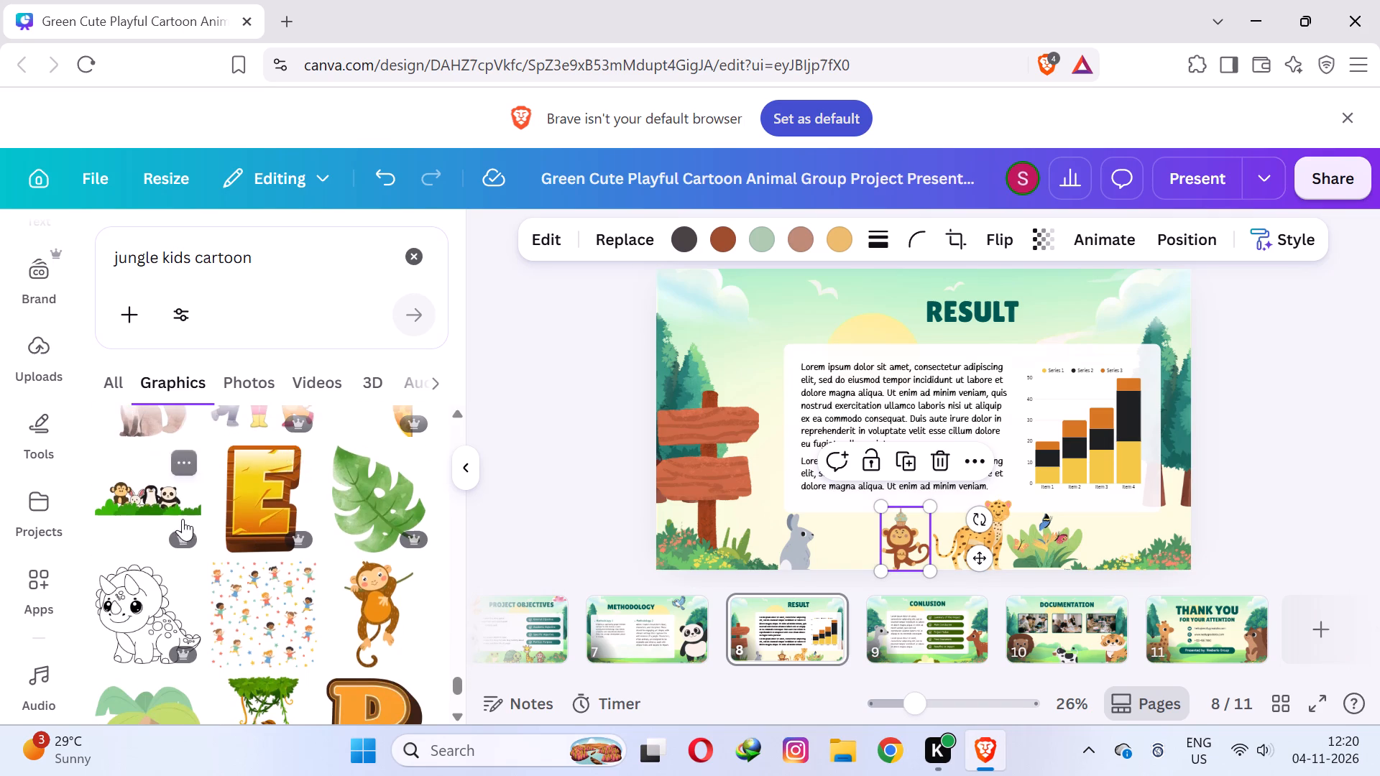
{"action": "left_click_drag", "start_coordinate": [367, 585], "coordinate": [414, 579]}
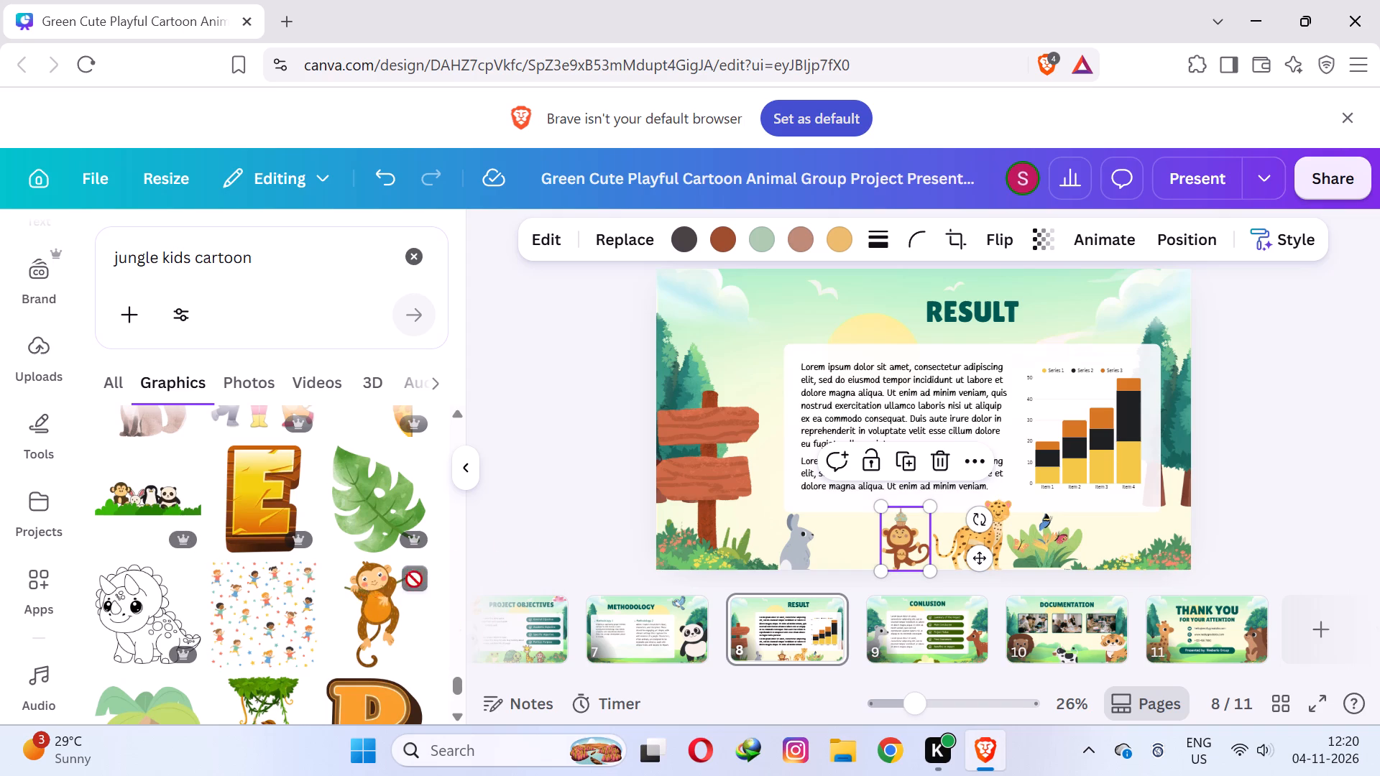
{"action": "left_click_drag", "start_coordinate": [414, 579], "coordinate": [844, 485]}
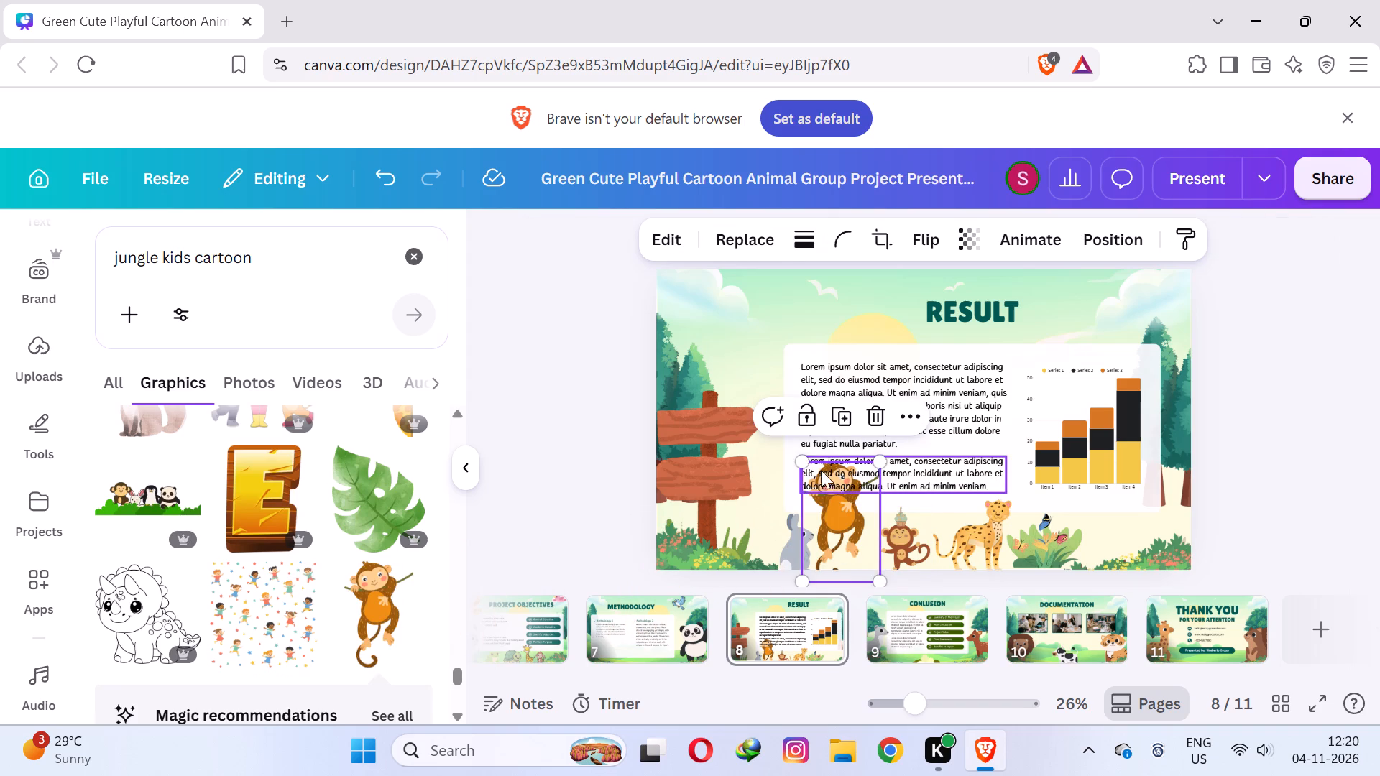
{"action": "left_click_drag", "start_coordinate": [805, 457], "coordinate": [824, 501]}
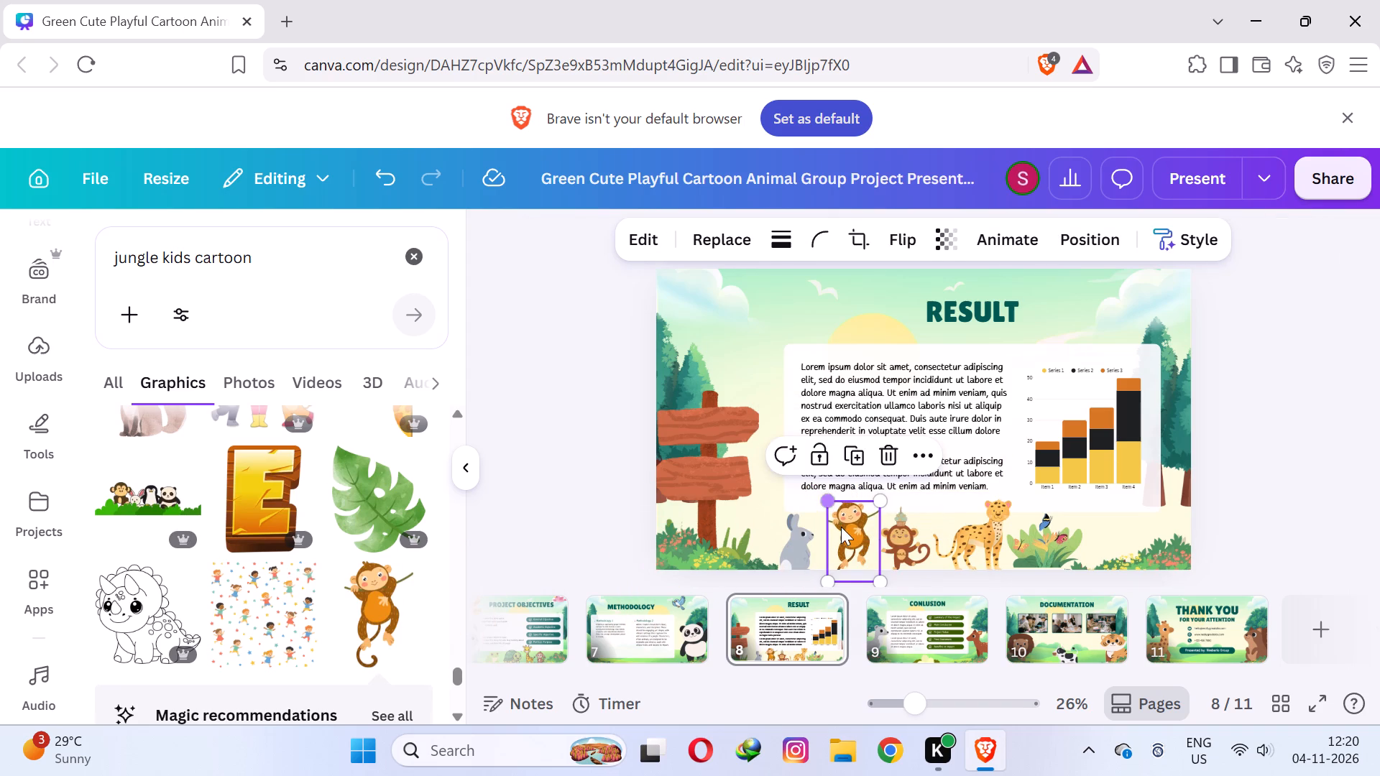
{"action": "left_click_drag", "start_coordinate": [842, 530], "coordinate": [842, 541]}
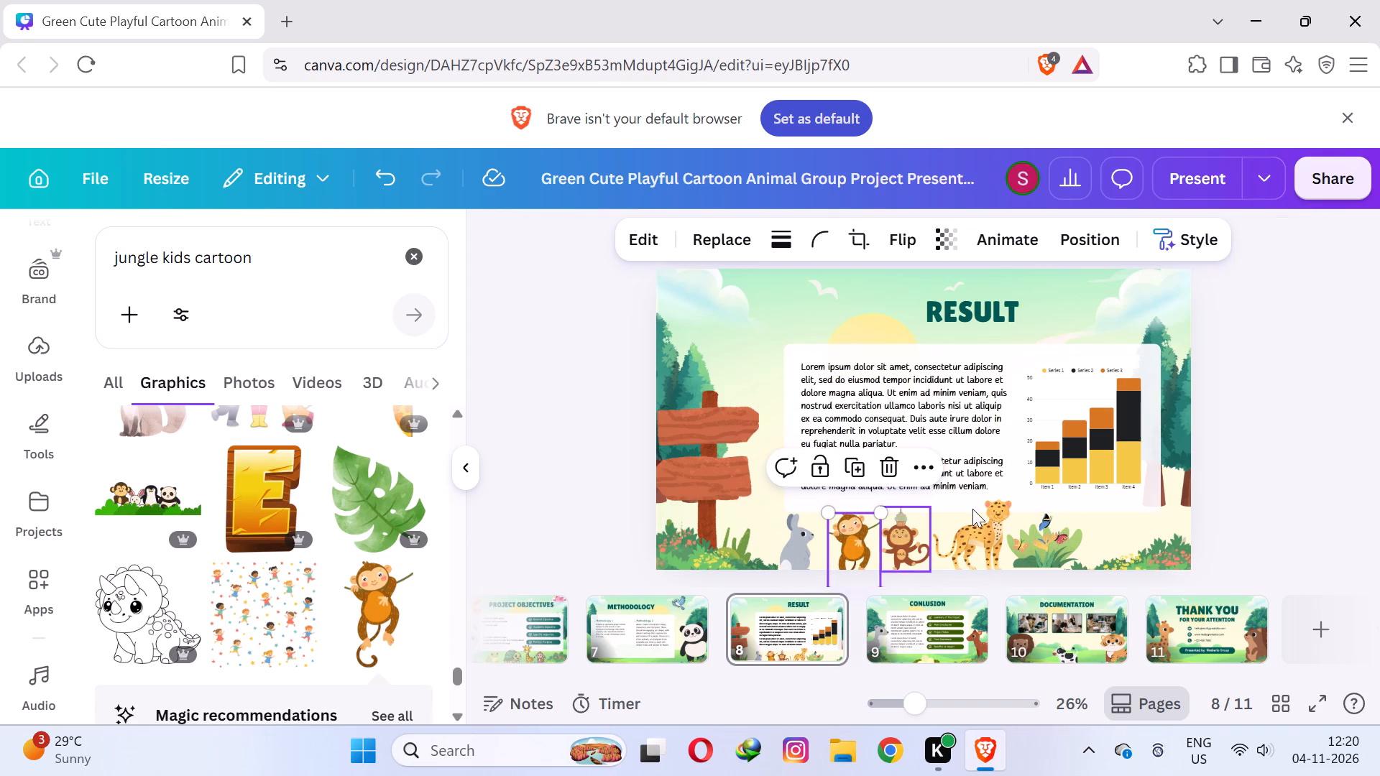
{"action": "left_click", "coordinate": [1354, 419]}
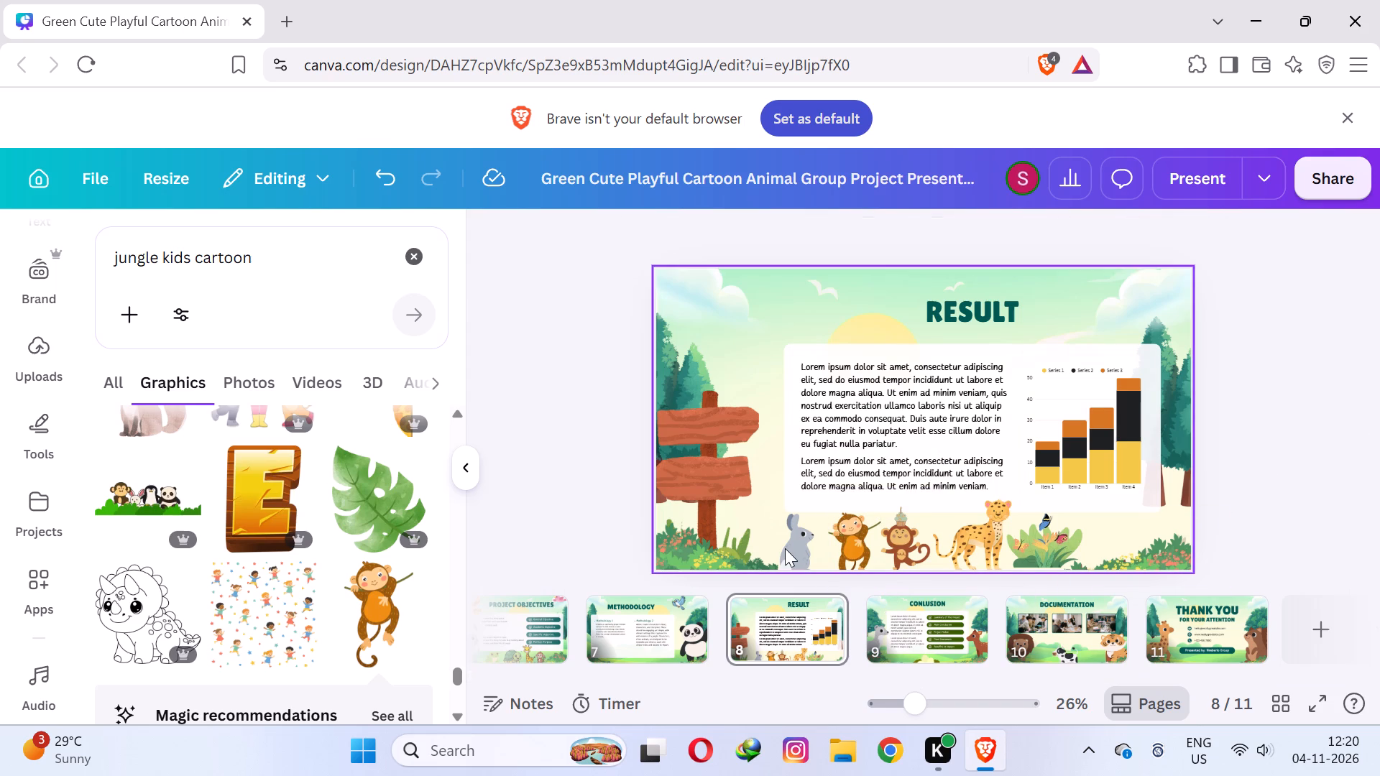
Nudge the grey rabbit on the Result slide slightly closer to the neighbouring monkey.
{"action": "left_click_drag", "start_coordinate": [785, 548], "coordinate": [795, 548]}
{"action": "left_click", "coordinate": [1346, 420]}
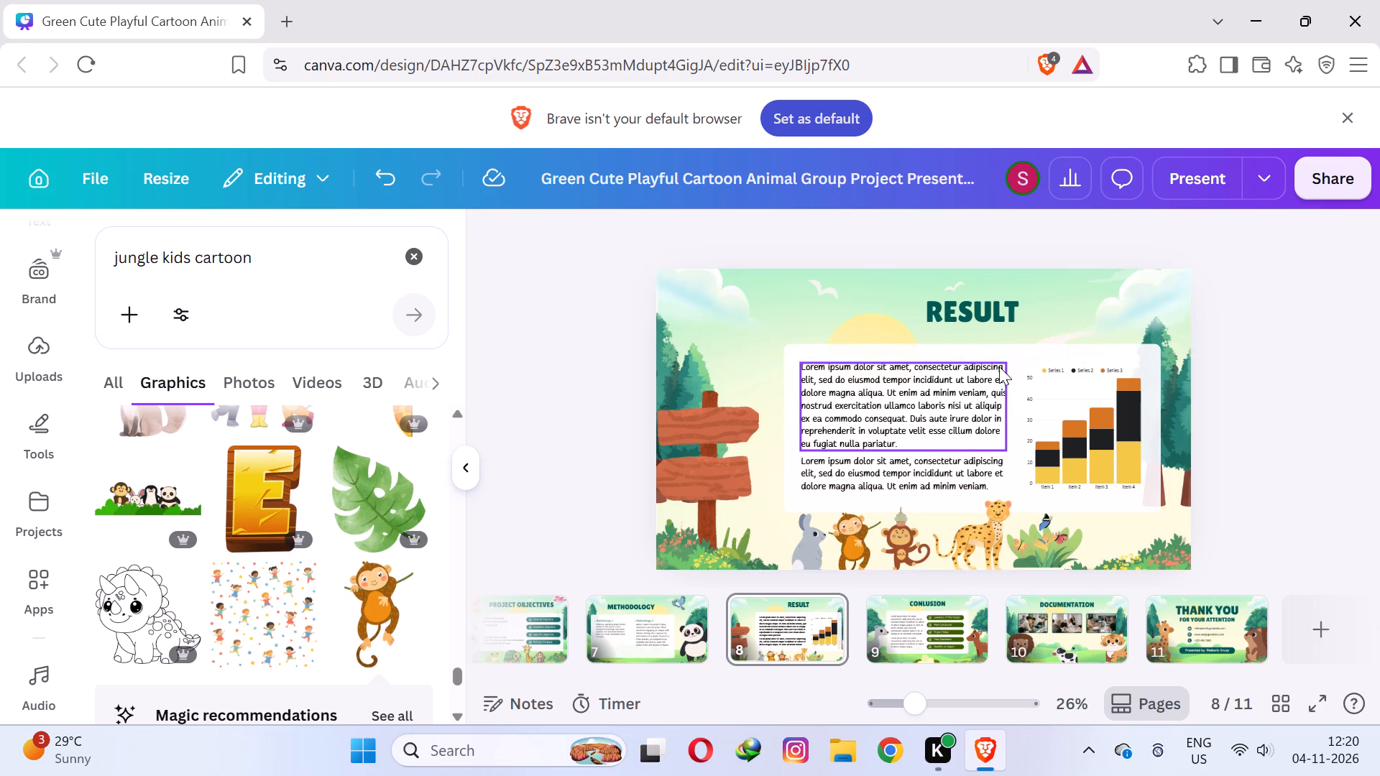
Open slide 9, "Conlusion", and copy its title text box.
{"action": "left_click", "coordinate": [970, 611]}
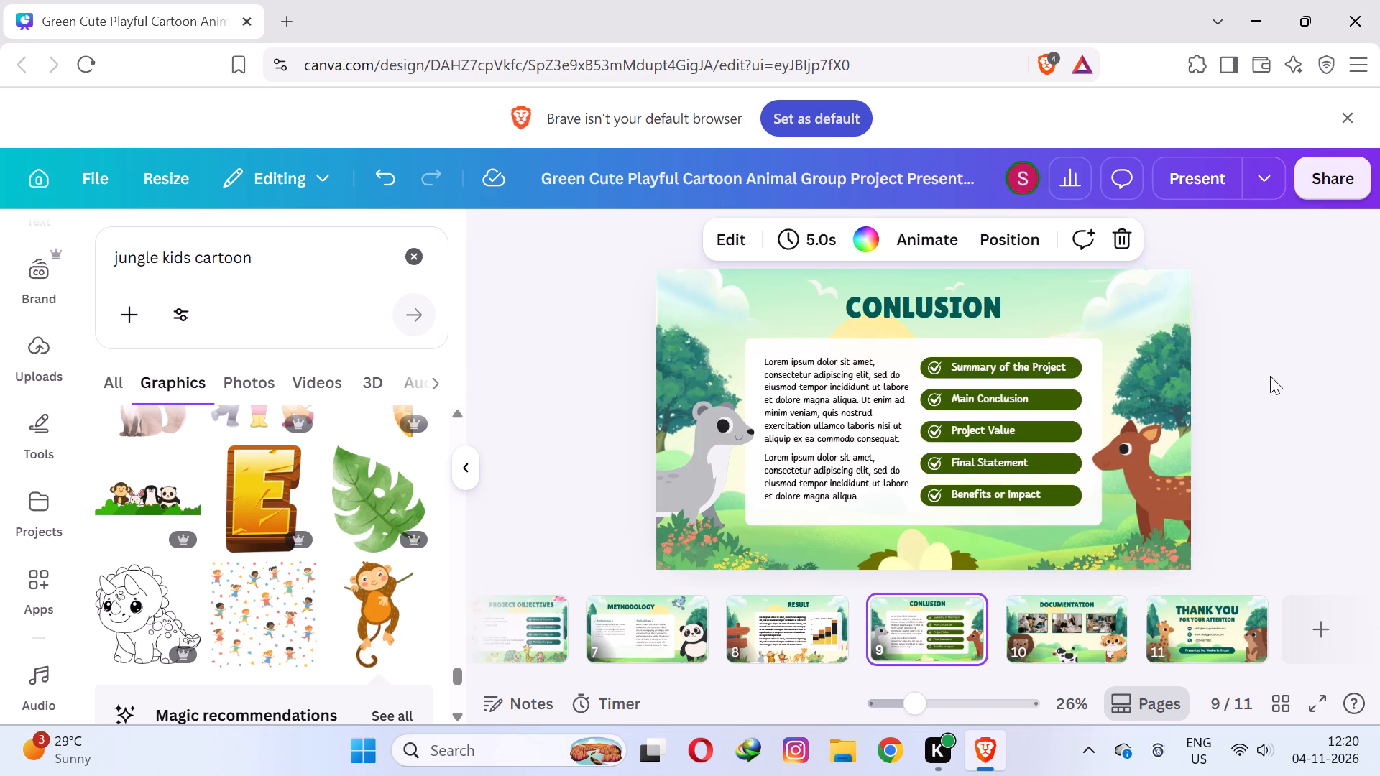
{"action": "left_click", "coordinate": [884, 311]}
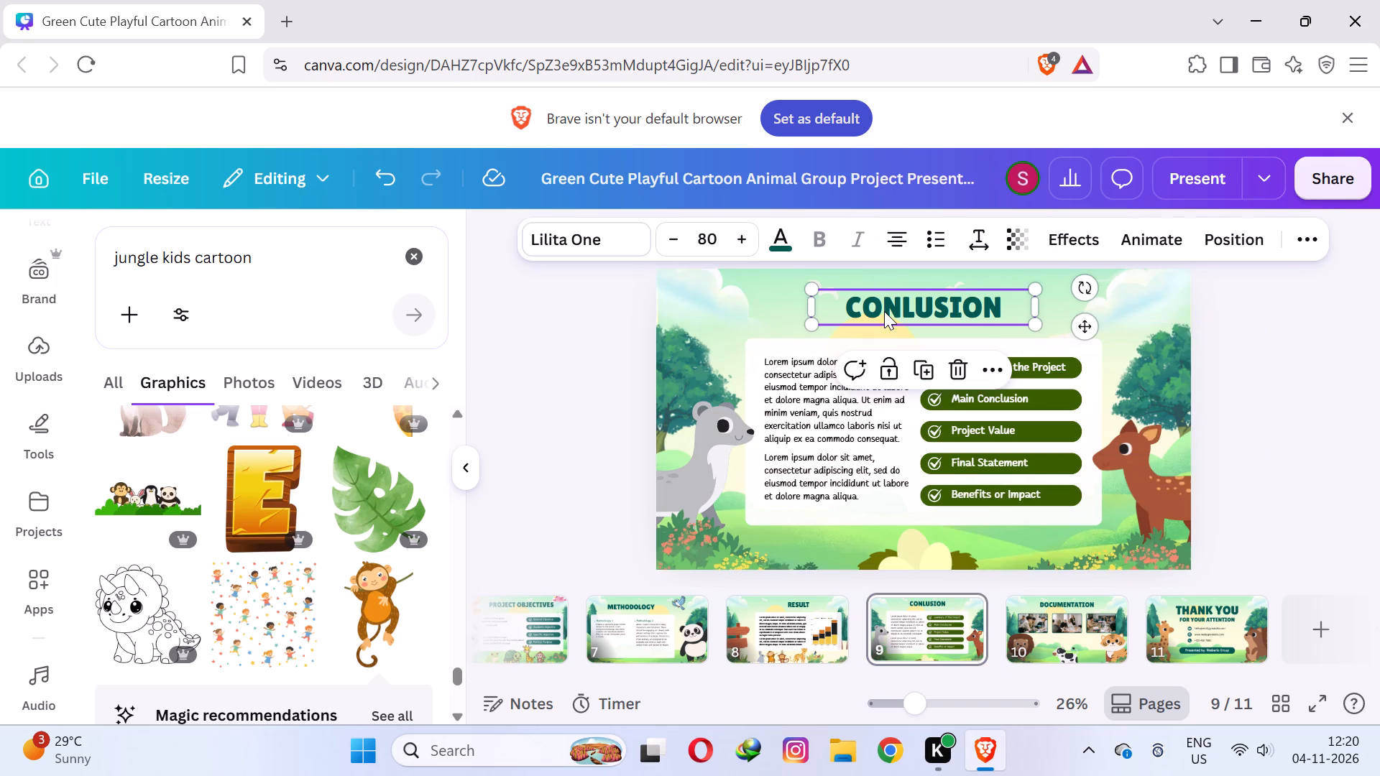
{"action": "key", "text": "ctrl+c"}
{"action": "right_click", "coordinate": [885, 308]}
{"action": "left_click", "coordinate": [963, 191]}
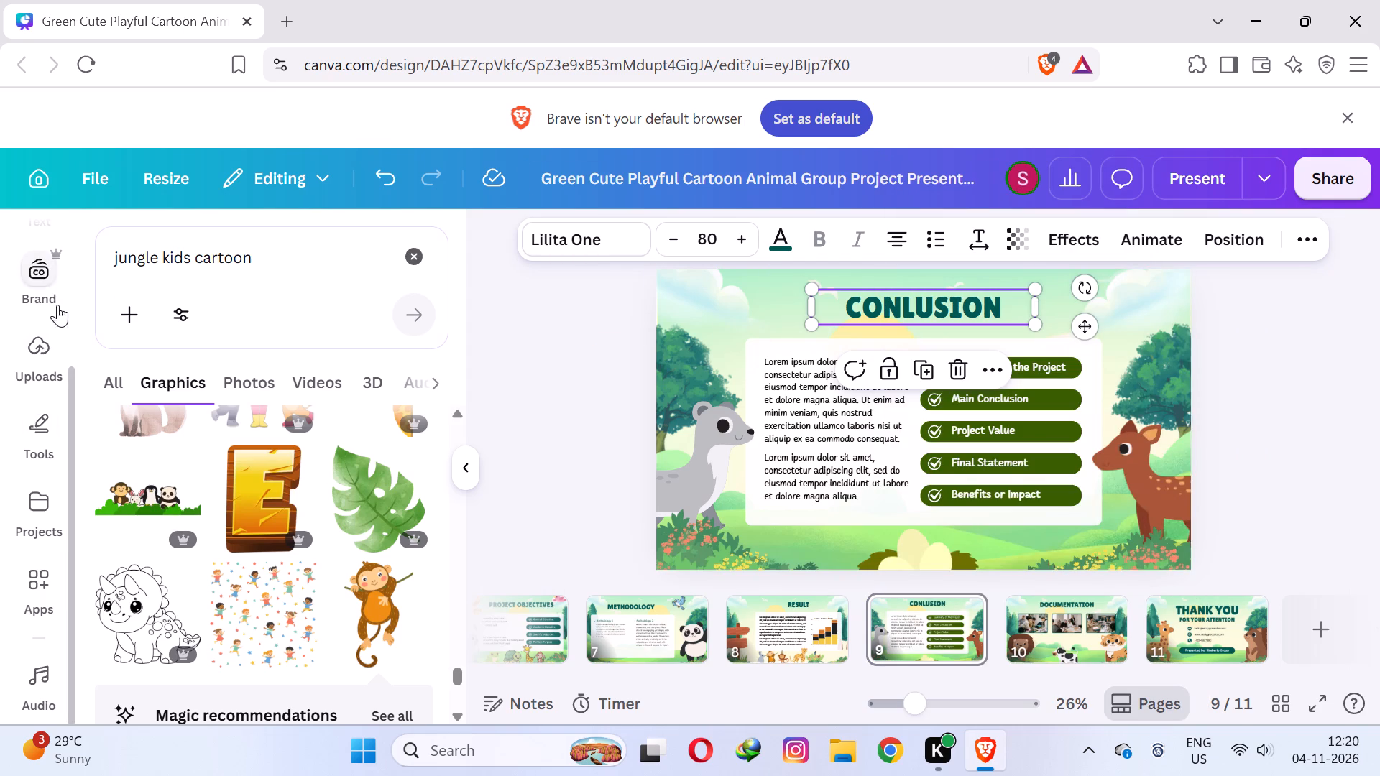
{"action": "left_click", "coordinate": [1328, 325]}
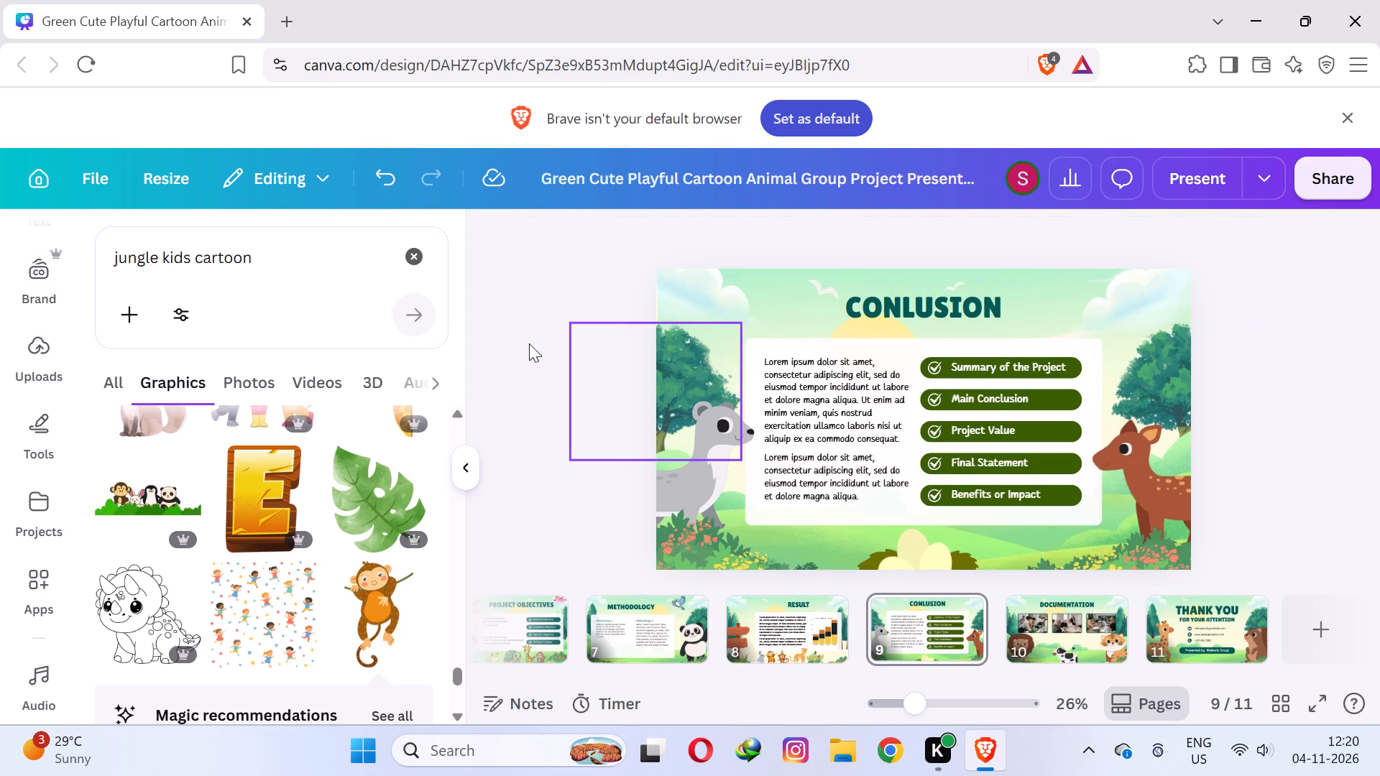
{"action": "left_click", "coordinate": [421, 259]}
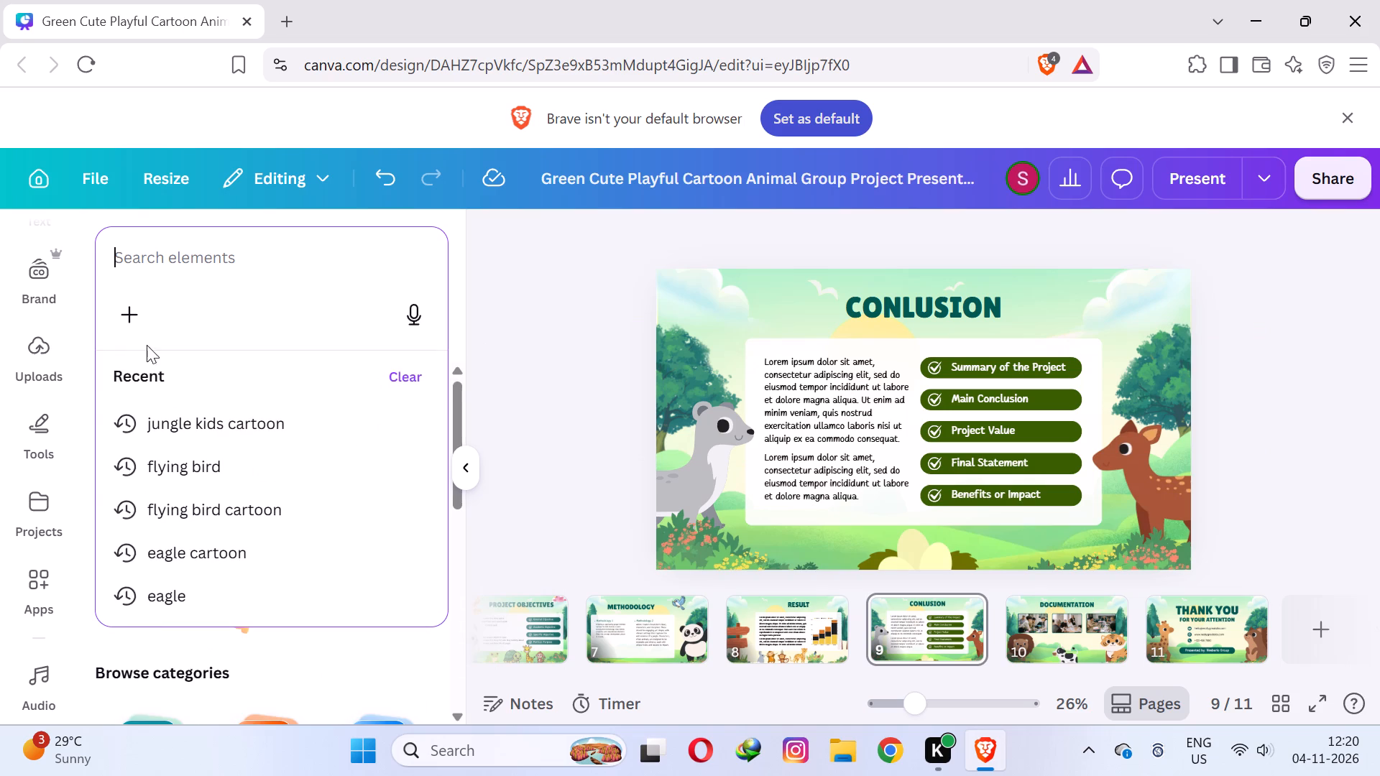
{"action": "left_click", "coordinate": [536, 312]}
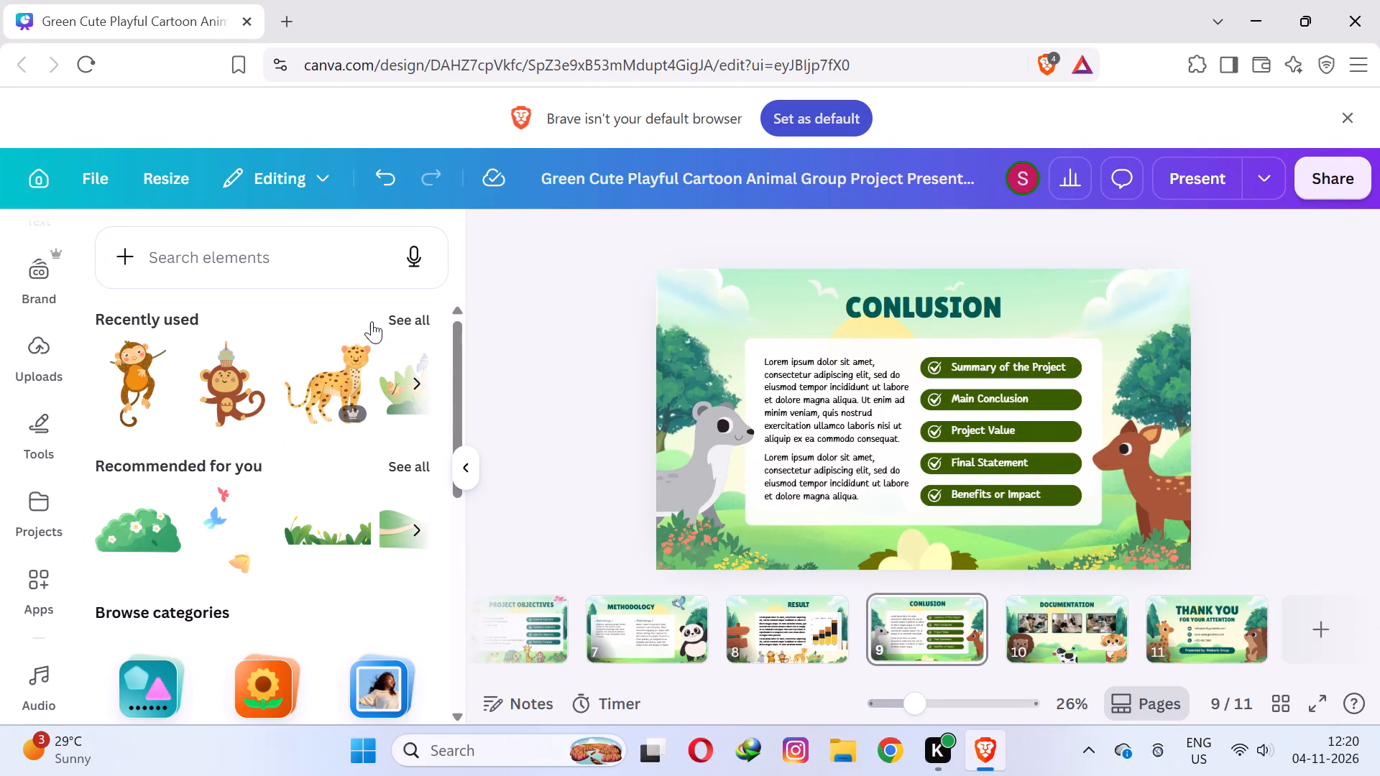
{"action": "left_click", "coordinate": [917, 298]}
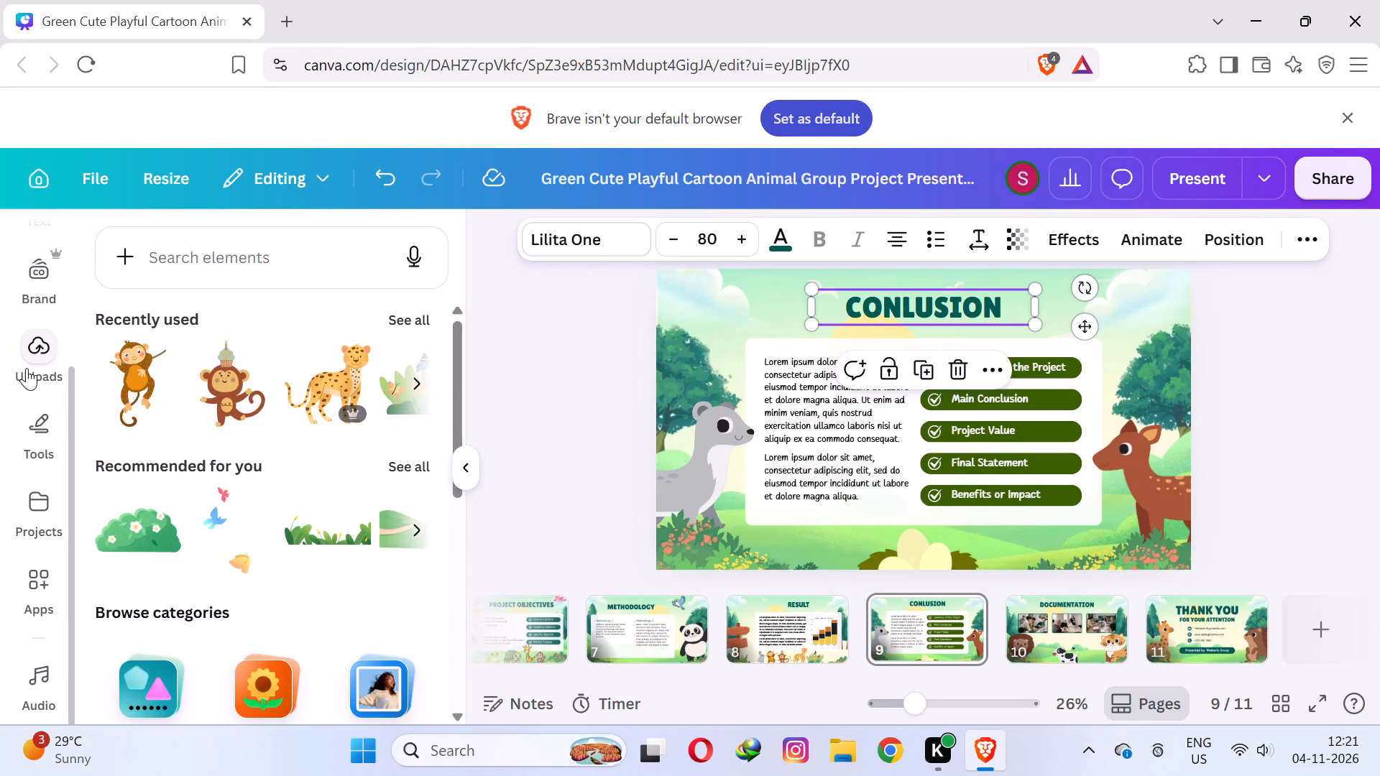
{"action": "scroll", "coordinate": [50, 267], "scroll_direction": "up", "scroll_amount": 3}
{"action": "left_click", "coordinate": [45, 392]}
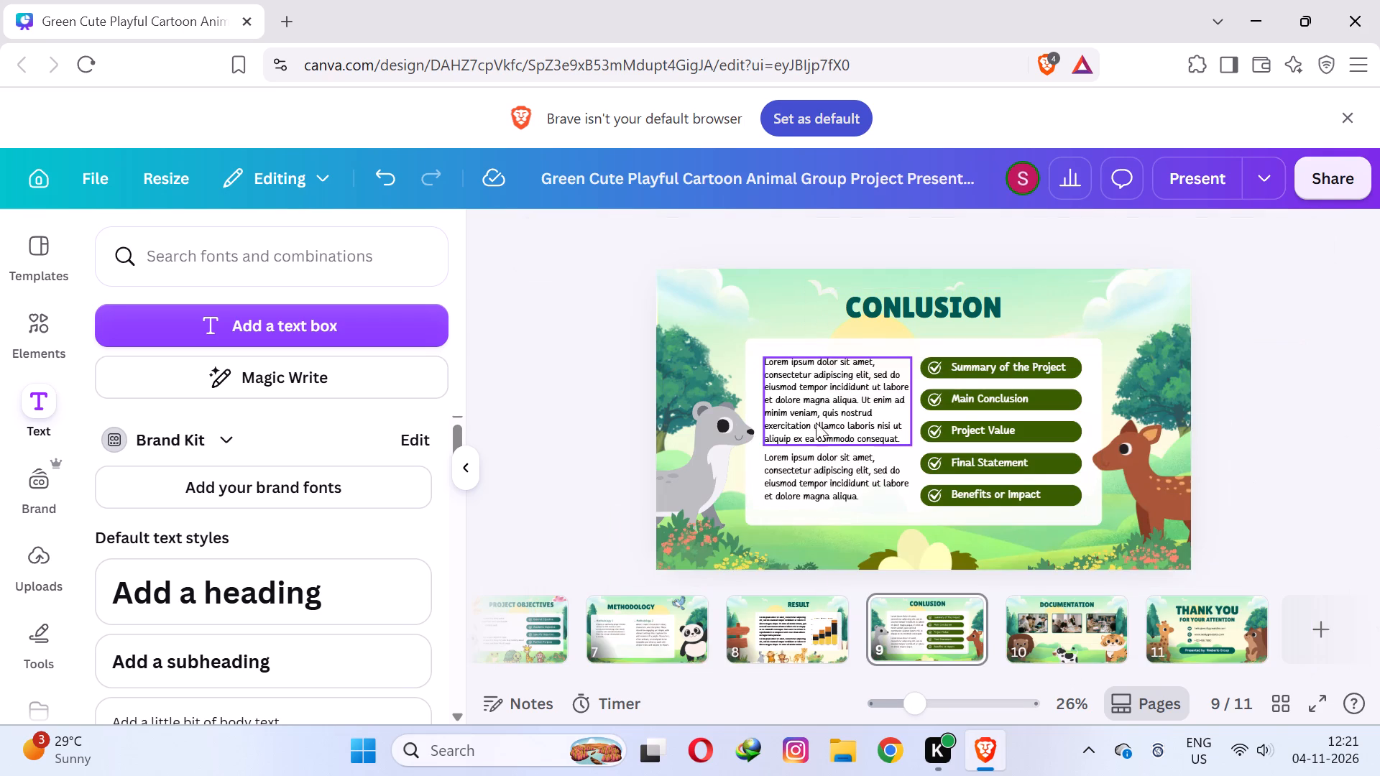
Replace the first placeholder paragraph on slide 9 with the copied text and delete the second placeholder paragraph.
{"action": "triple_click", "coordinate": [812, 416]}
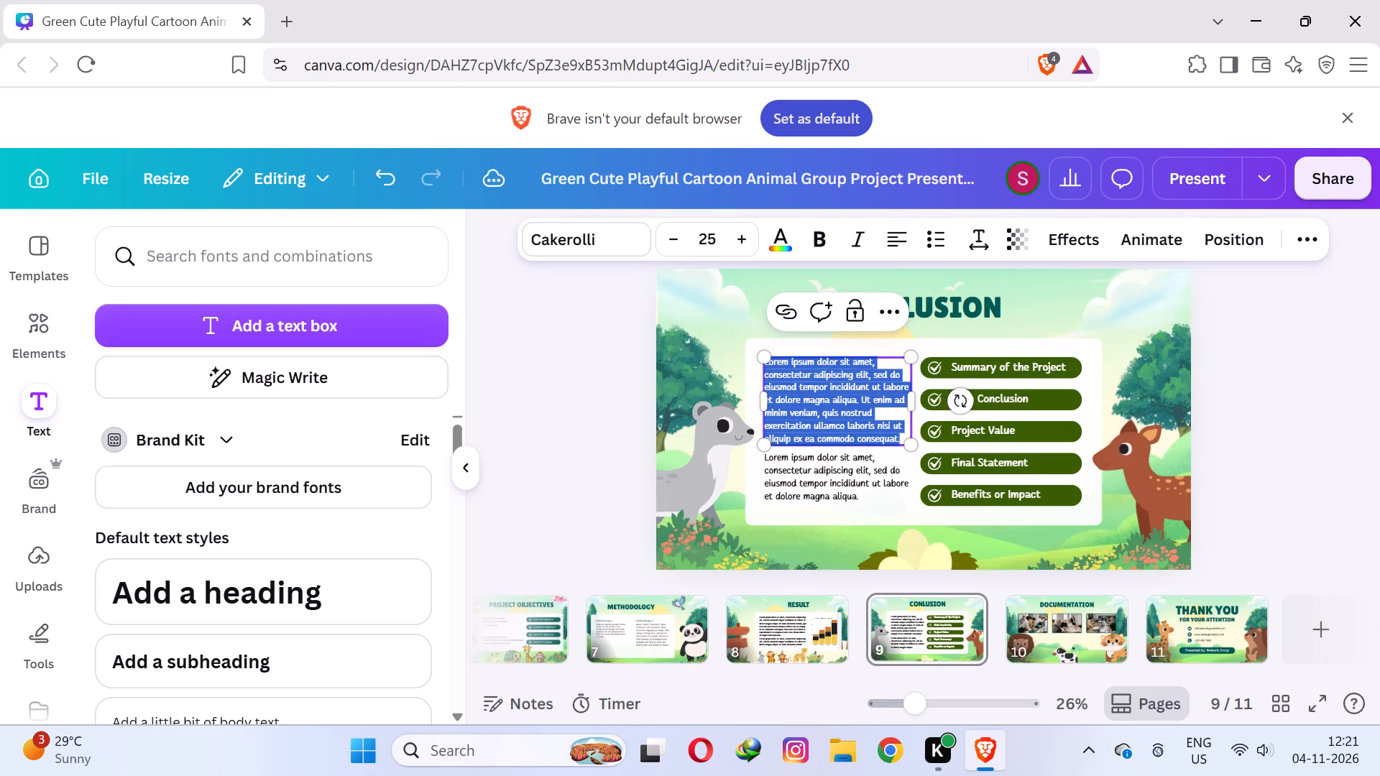
{"action": "key", "text": "ctrl+v"}
{"action": "left_click", "coordinate": [812, 484]}
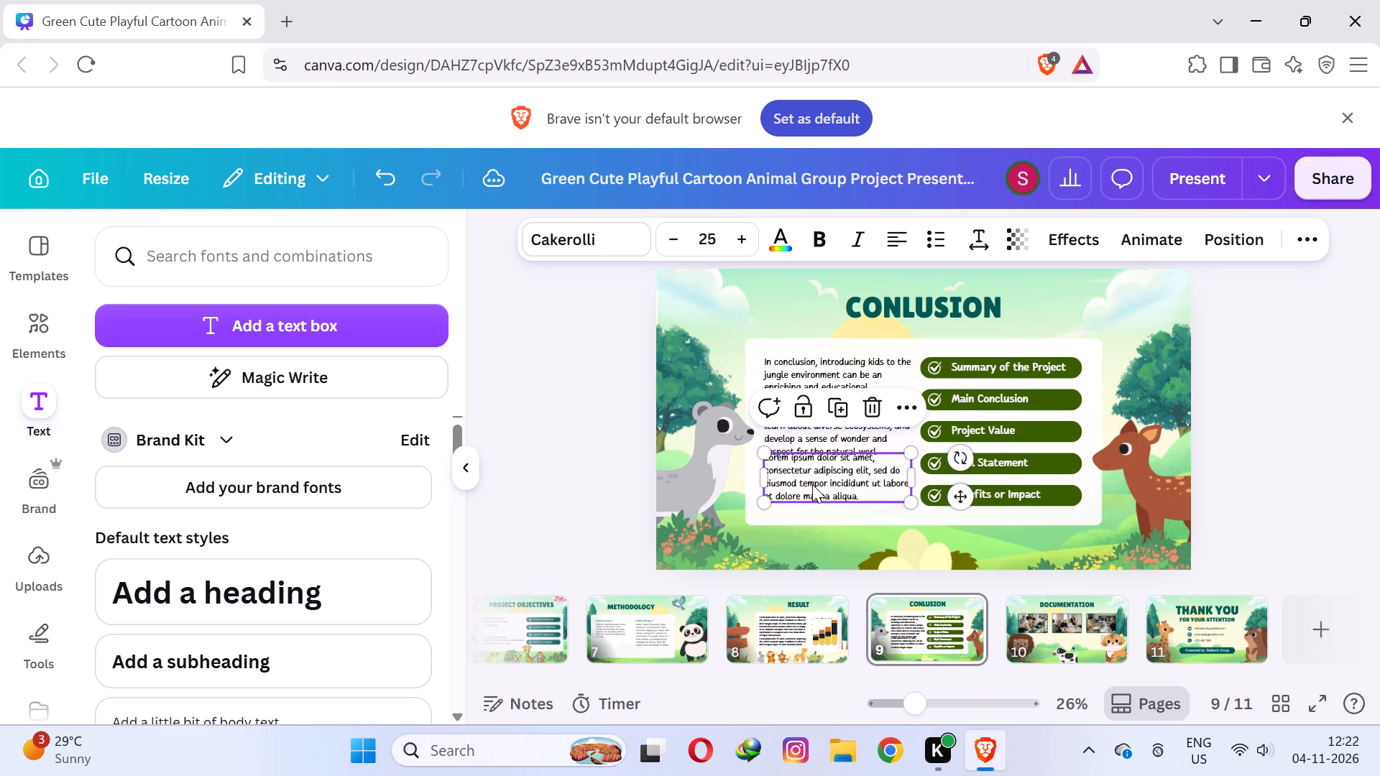
{"action": "key", "text": "Delete"}
Enlarge the conclusion paragraph slightly and centre it vertically in the space beside the green label list.
{"action": "left_click", "coordinate": [841, 445]}
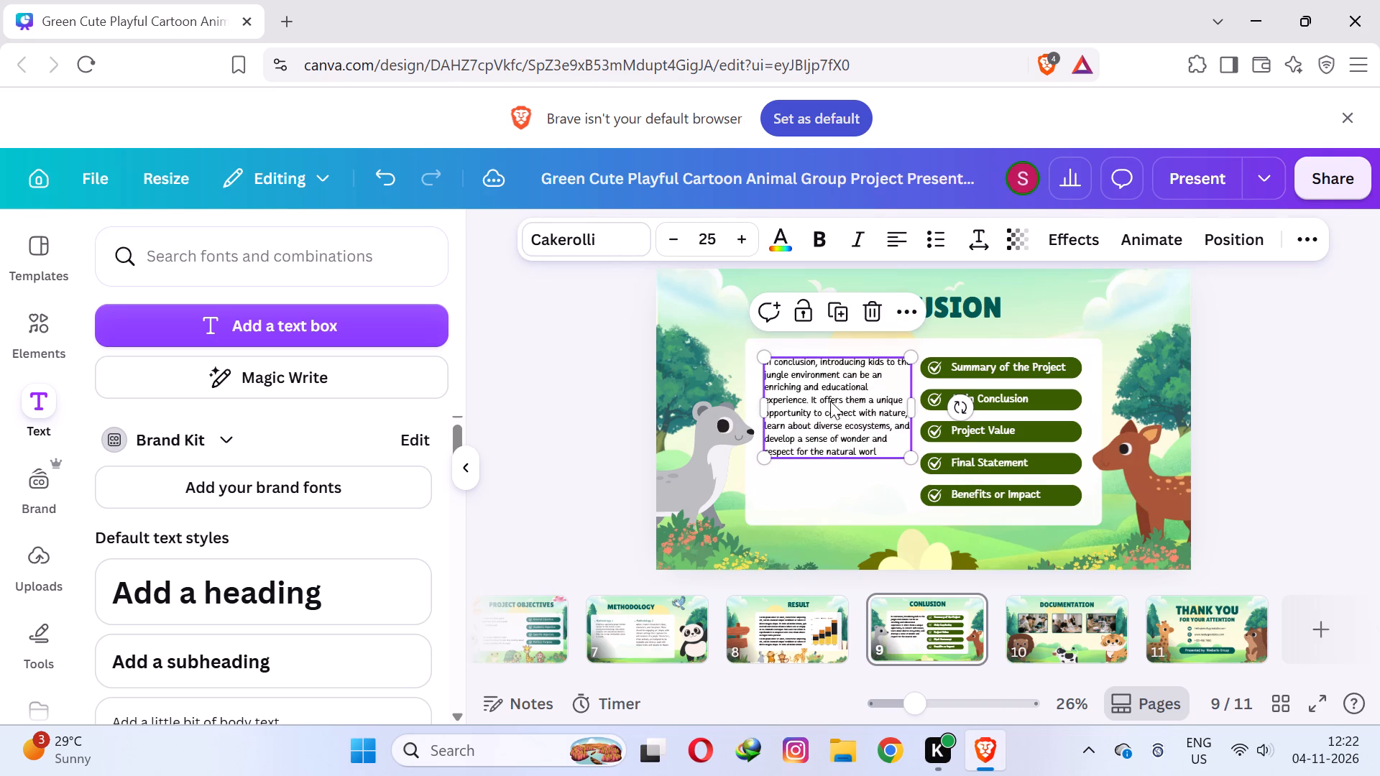
{"action": "left_click_drag", "start_coordinate": [829, 392], "coordinate": [816, 392]}
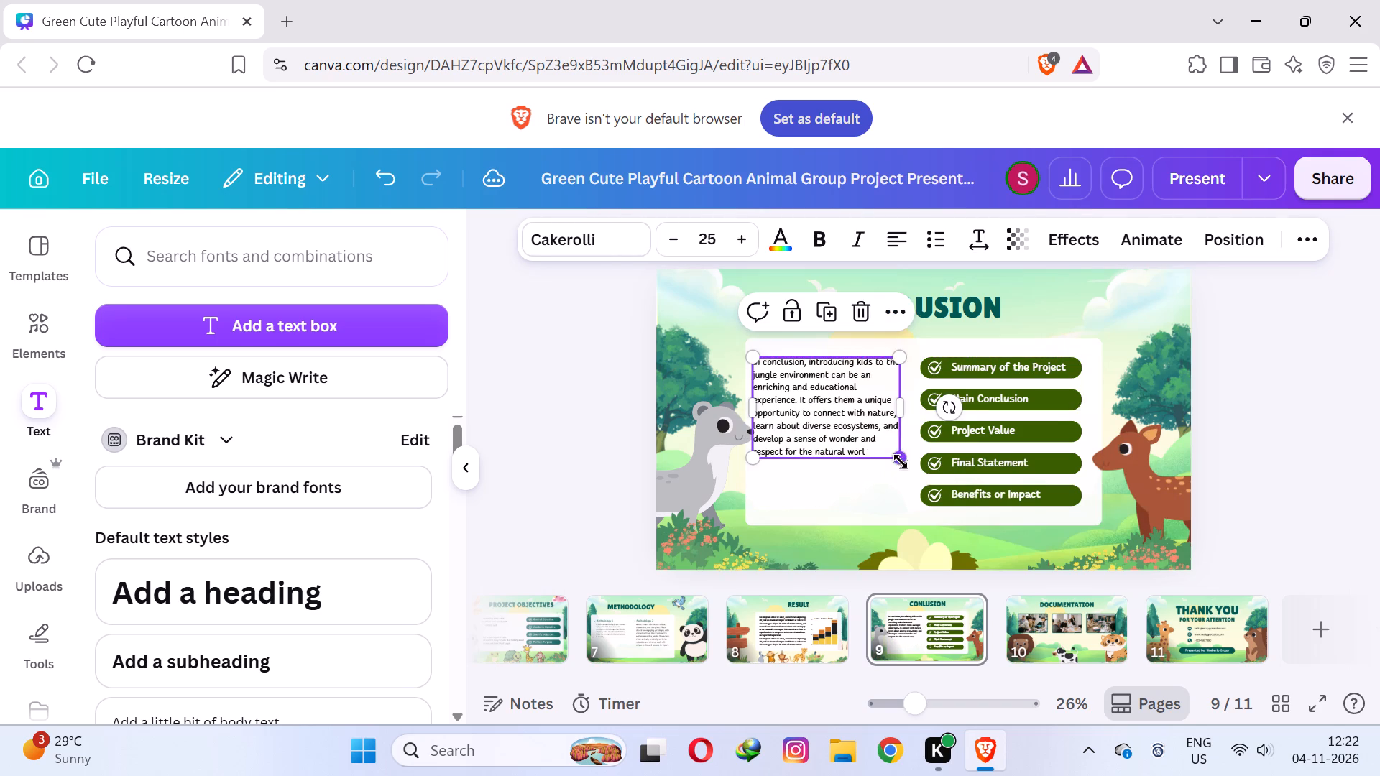
{"action": "left_click_drag", "start_coordinate": [901, 461], "coordinate": [907, 478]}
{"action": "left_click_drag", "start_coordinate": [819, 397], "coordinate": [821, 421]}
{"action": "left_click", "coordinate": [589, 355]}
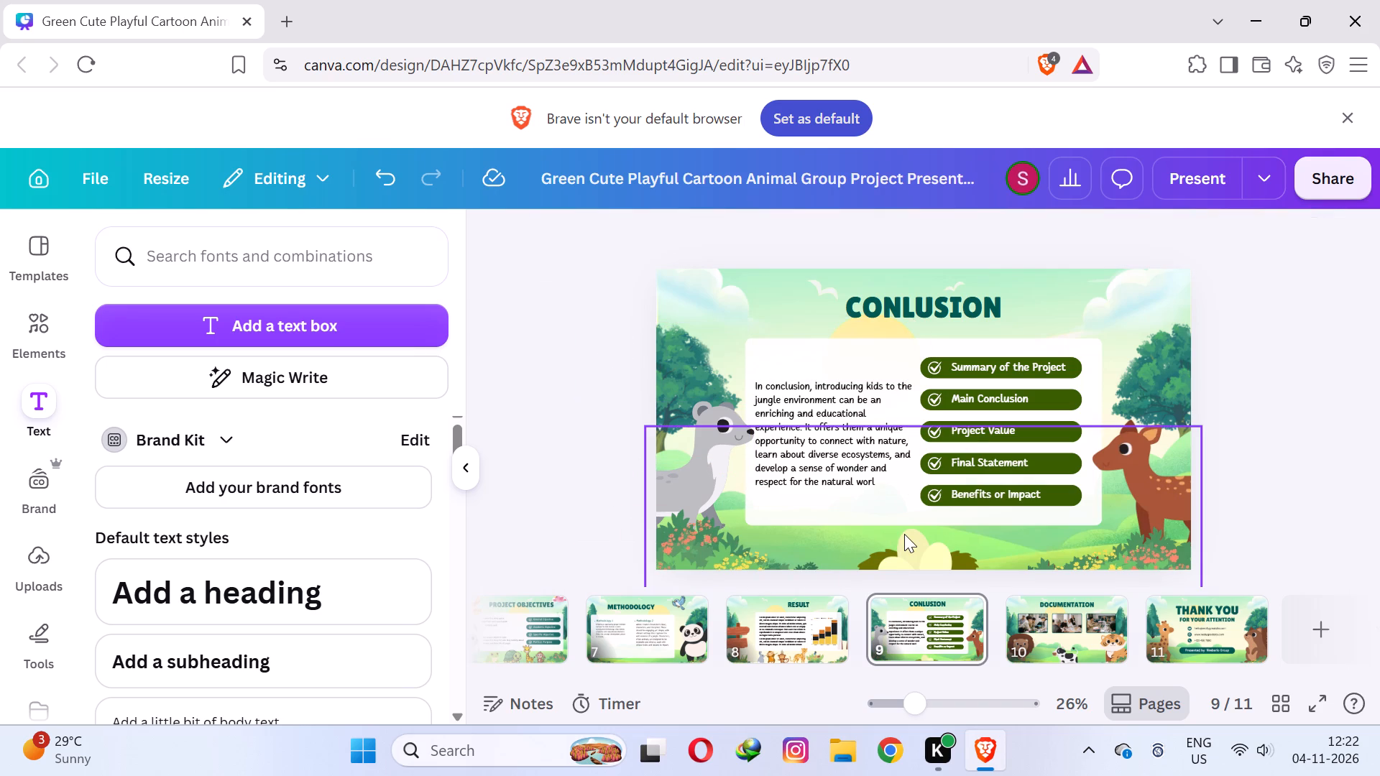
Search the elements library for "duck kids carron giving egg".
{"action": "left_click", "coordinate": [274, 266]}
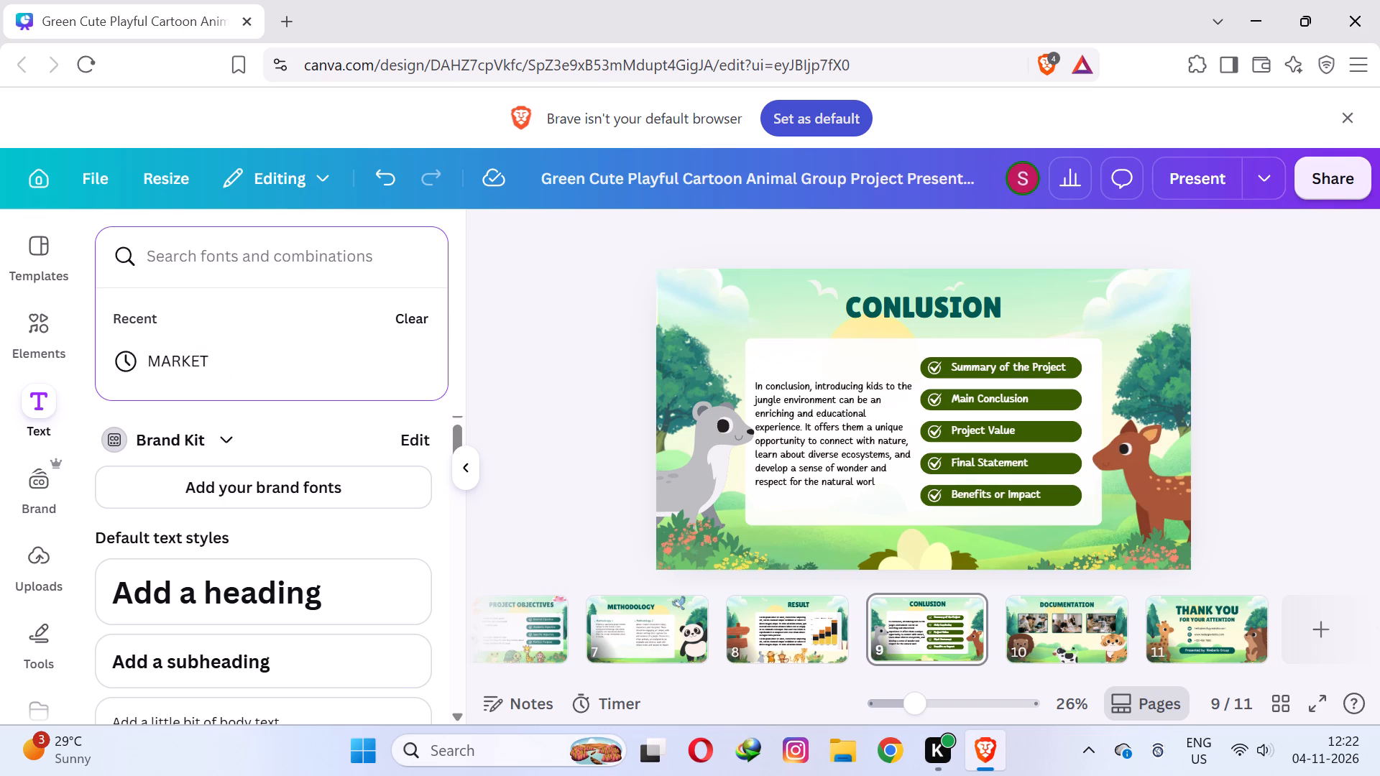
{"action": "left_click", "coordinate": [15, 335]}
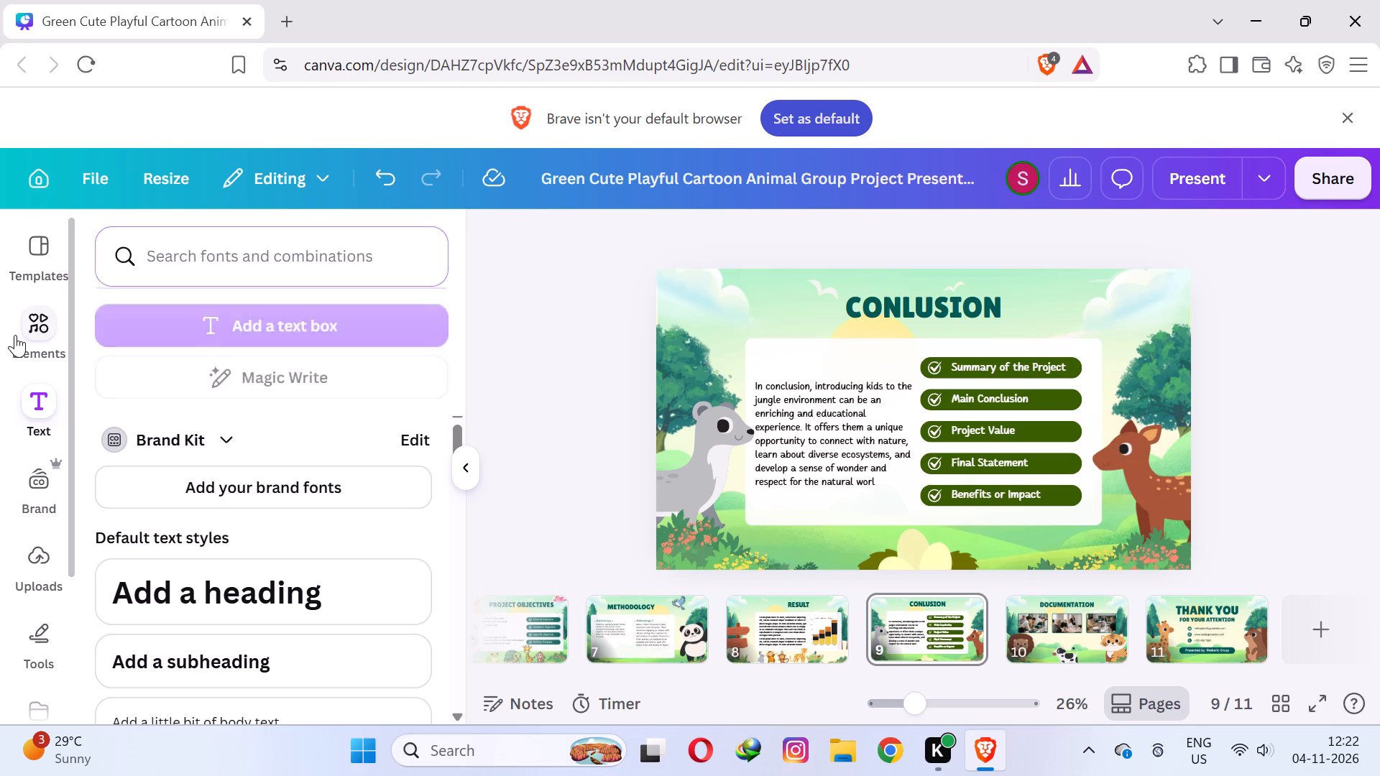
{"action": "left_click", "coordinate": [198, 254]}
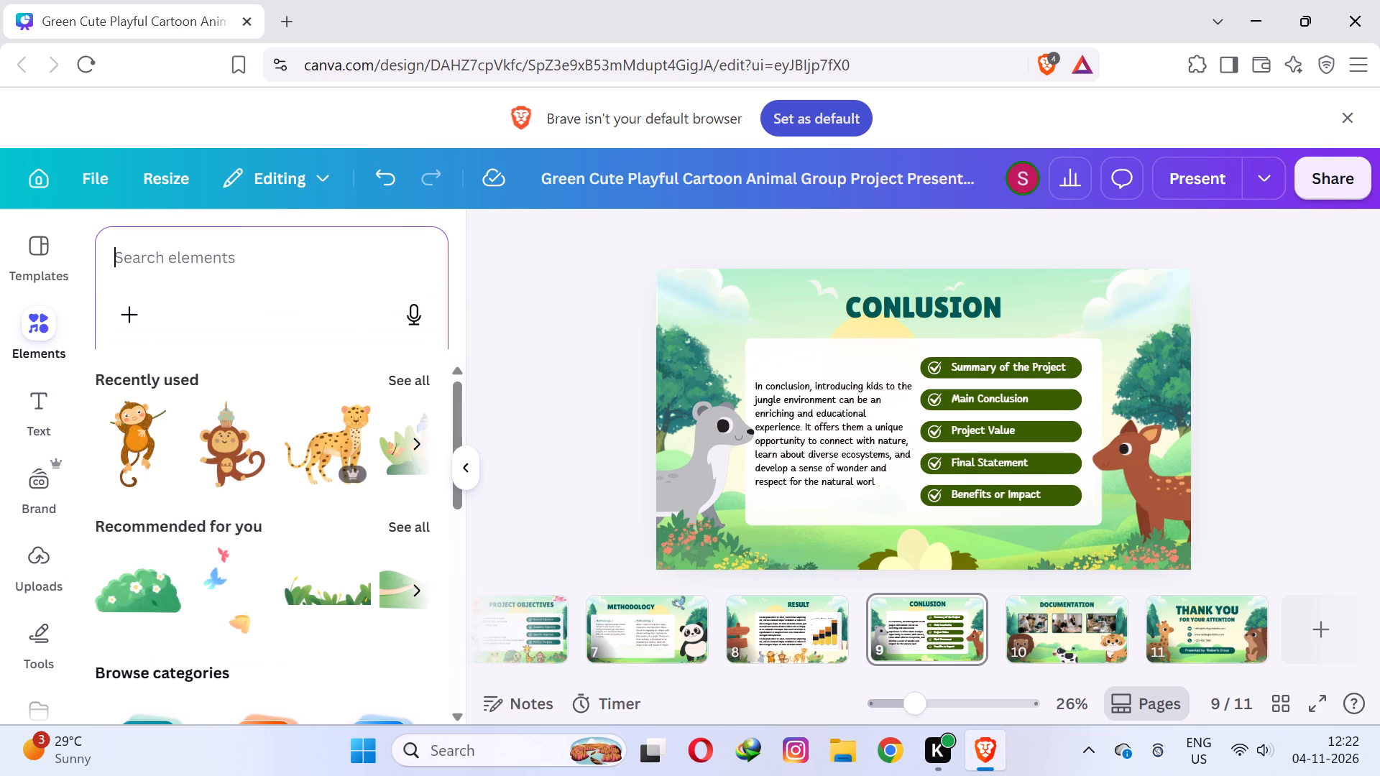
{"action": "left_click", "coordinate": [198, 259]}
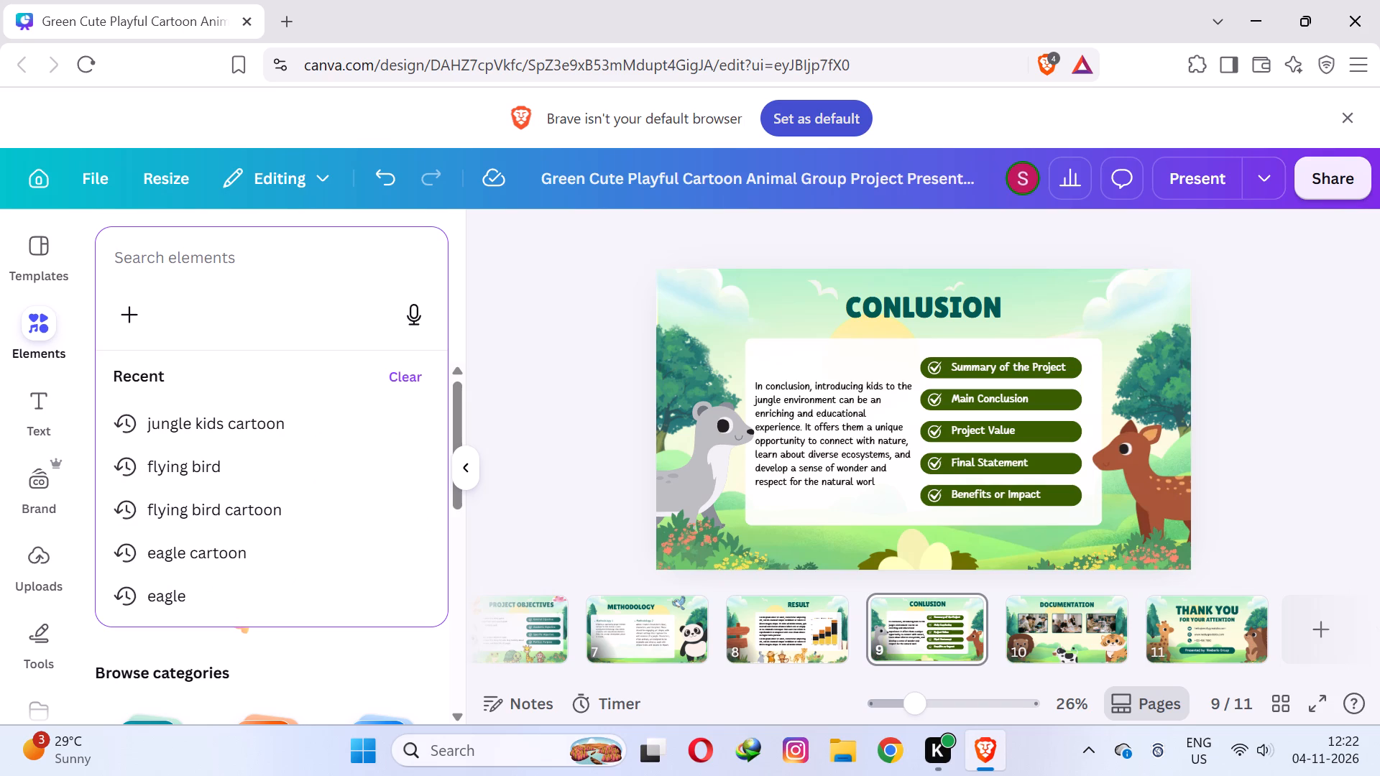
{"action": "type", "text": "duck kids carron"}
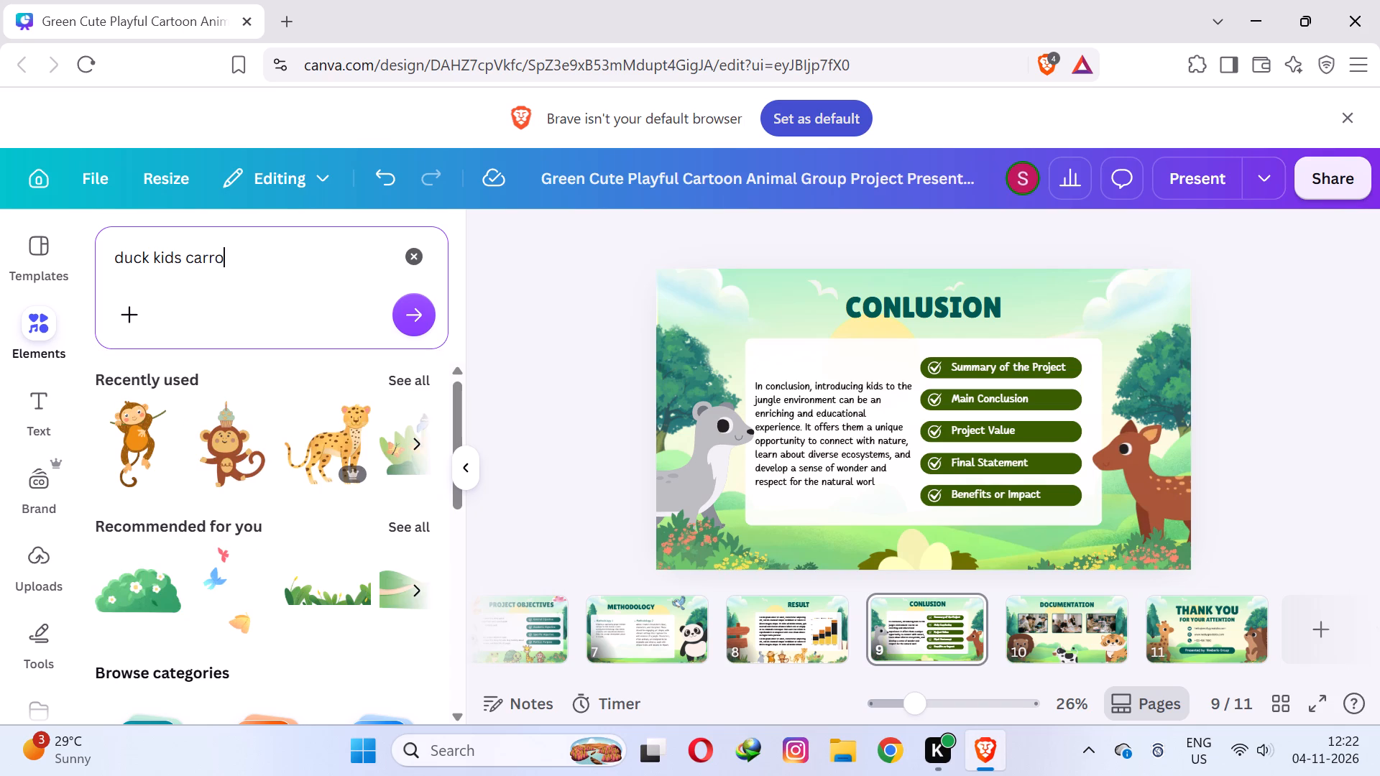
{"action": "key", "text": "space"}
{"action": "type", "text": "giv"}
{"action": "type", "text": "ing ef"}
{"action": "key", "text": "BackSpace"}
{"action": "type", "text": "gg"}
{"action": "key", "text": "Return"}
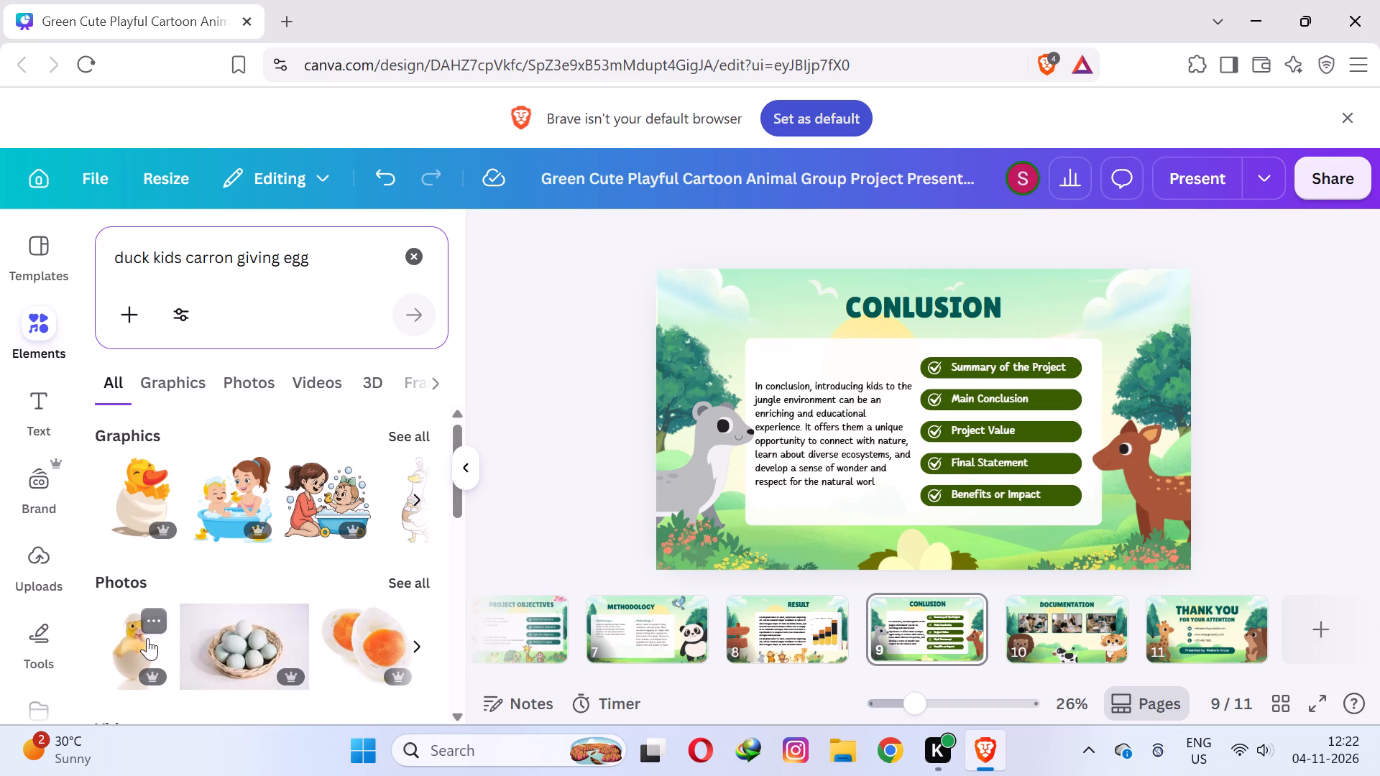
Add the photo of a duckling in an eggshell, shrink it to about a third and place it beside the slide's egg nest.
{"action": "left_click_drag", "start_coordinate": [147, 638], "coordinate": [846, 497]}
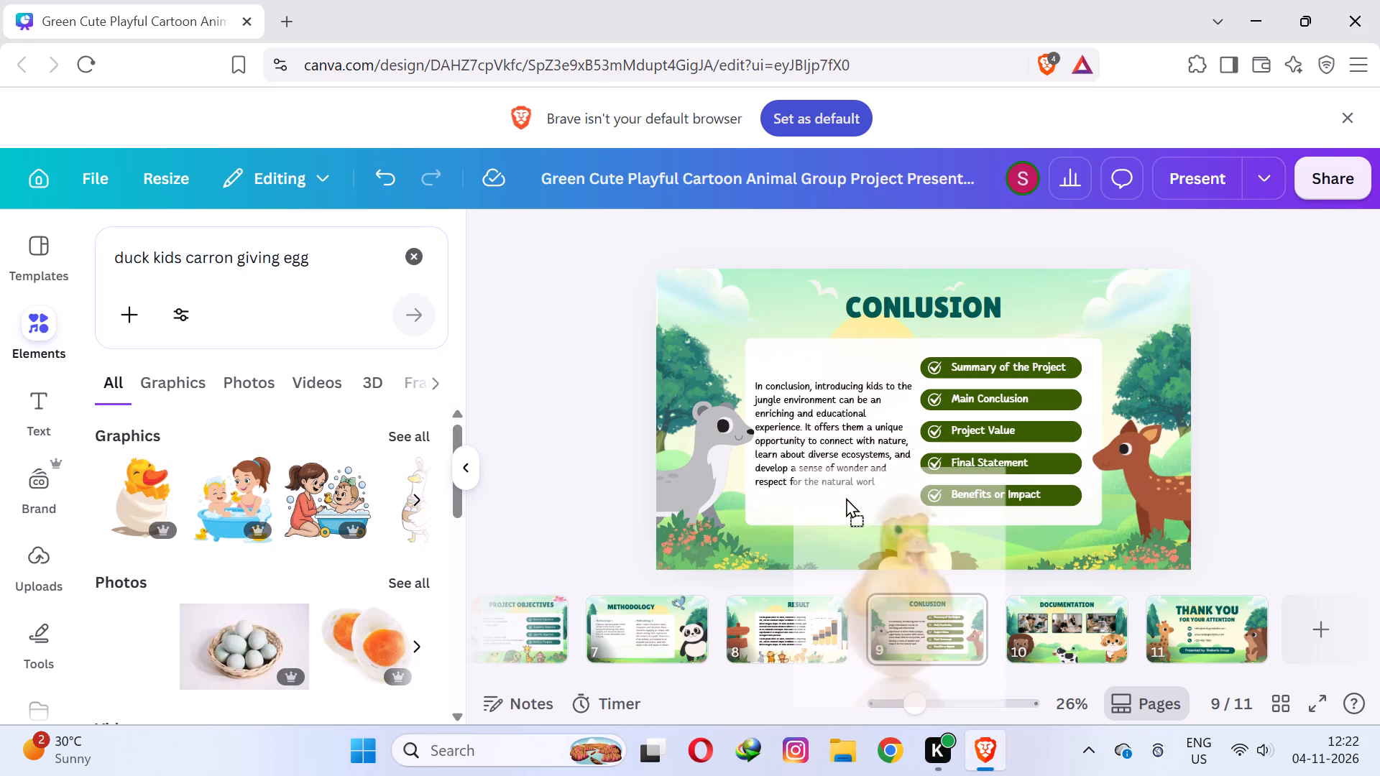
{"action": "left_click_drag", "start_coordinate": [846, 497], "coordinate": [799, 384]}
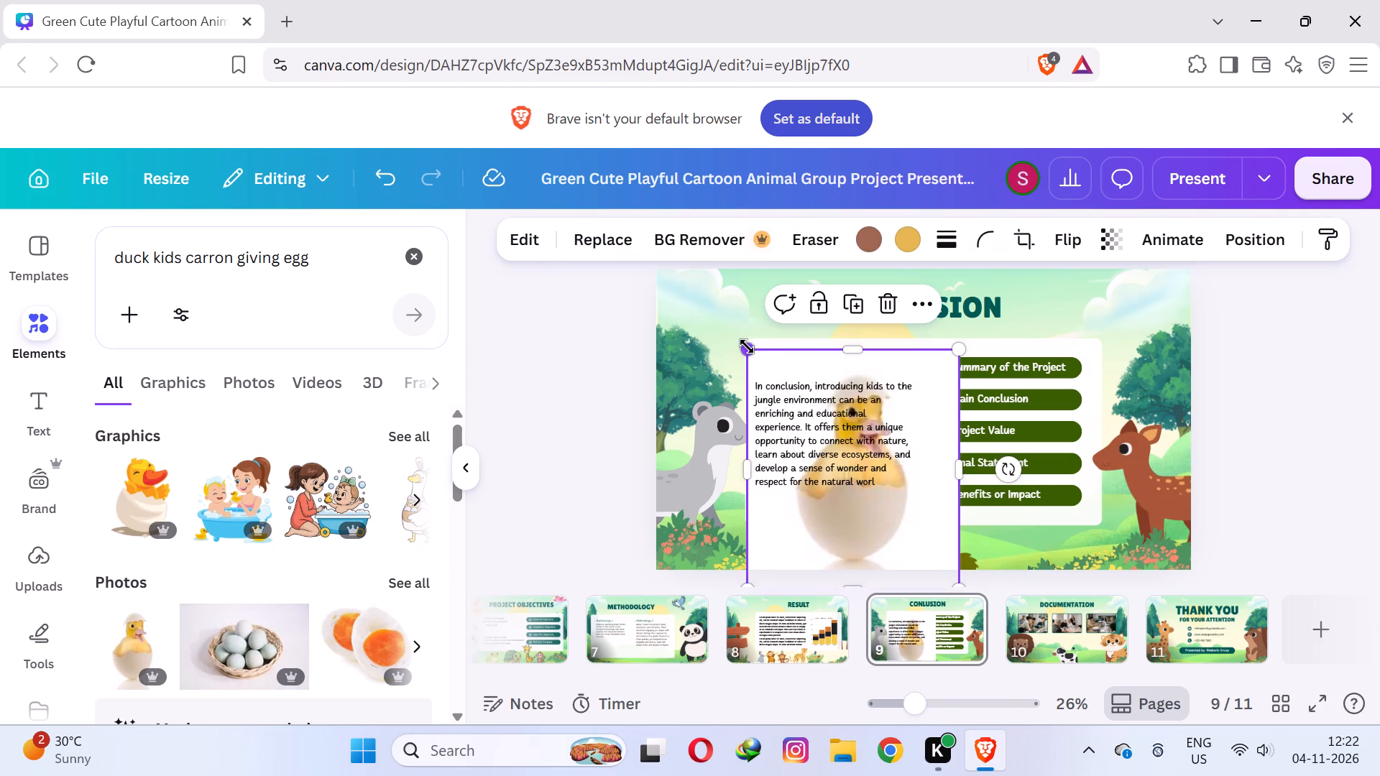
{"action": "left_click_drag", "start_coordinate": [747, 346], "coordinate": [891, 515]}
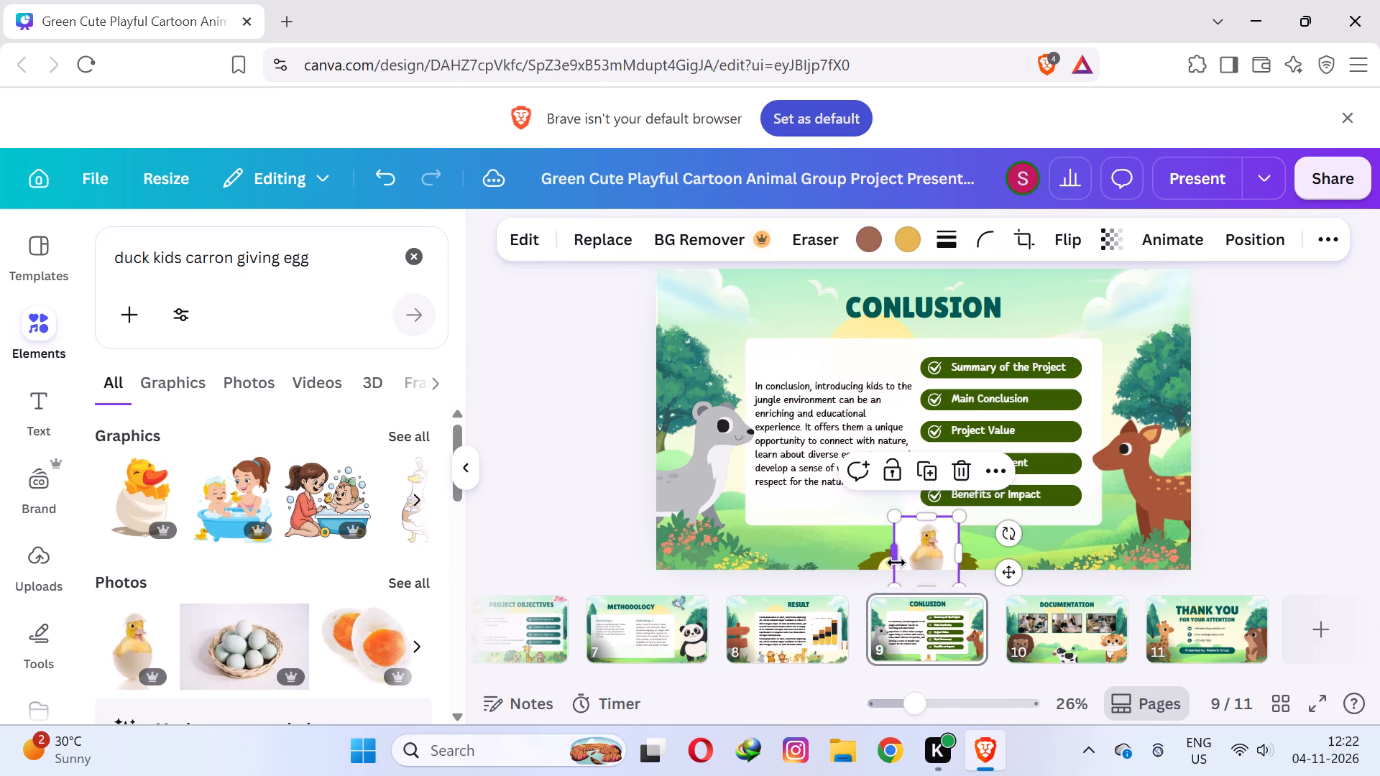
{"action": "left_click_drag", "start_coordinate": [906, 563], "coordinate": [989, 542]}
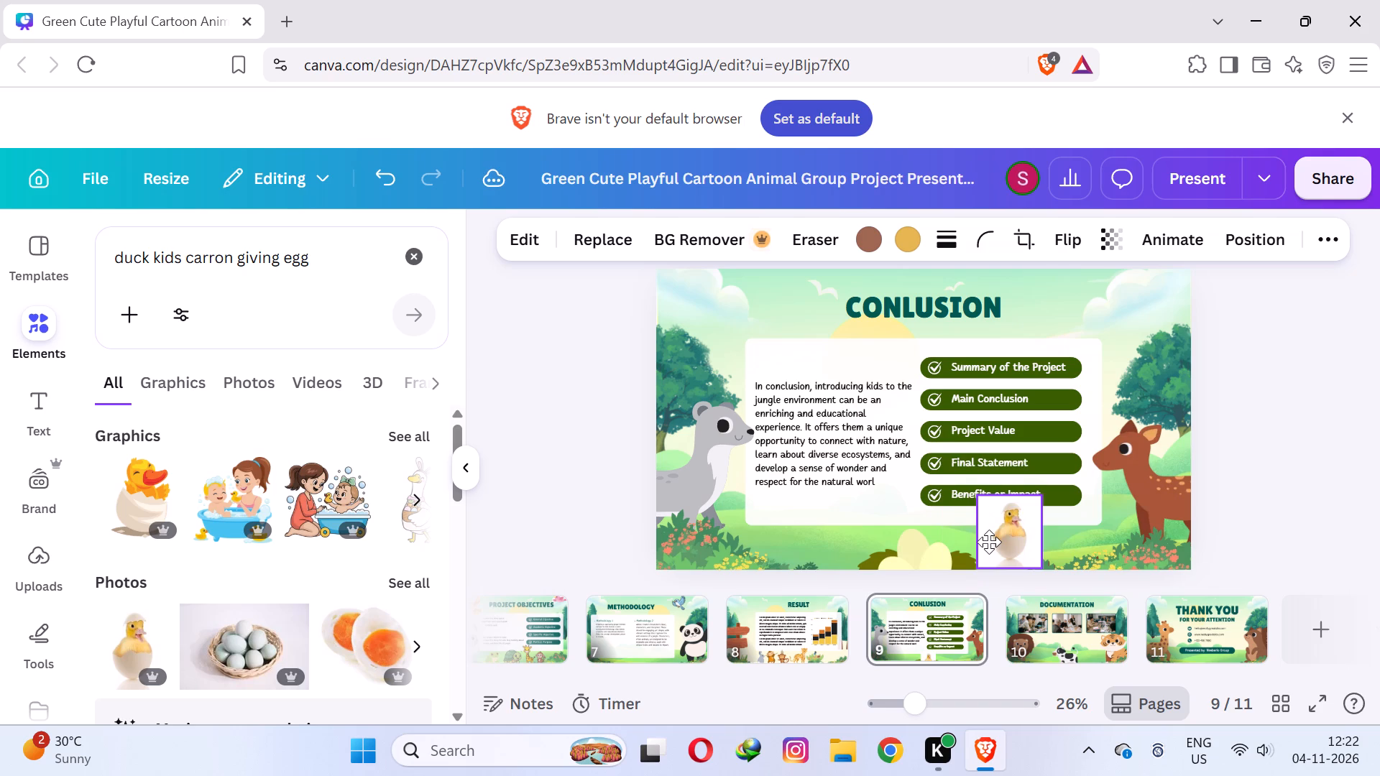
Add a recommended photo of a duckling in a white eggshell to slide 9, shrink it and place it right beside the first duckling.
{"action": "scroll", "coordinate": [412, 490], "scroll_direction": "down", "scroll_amount": 2}
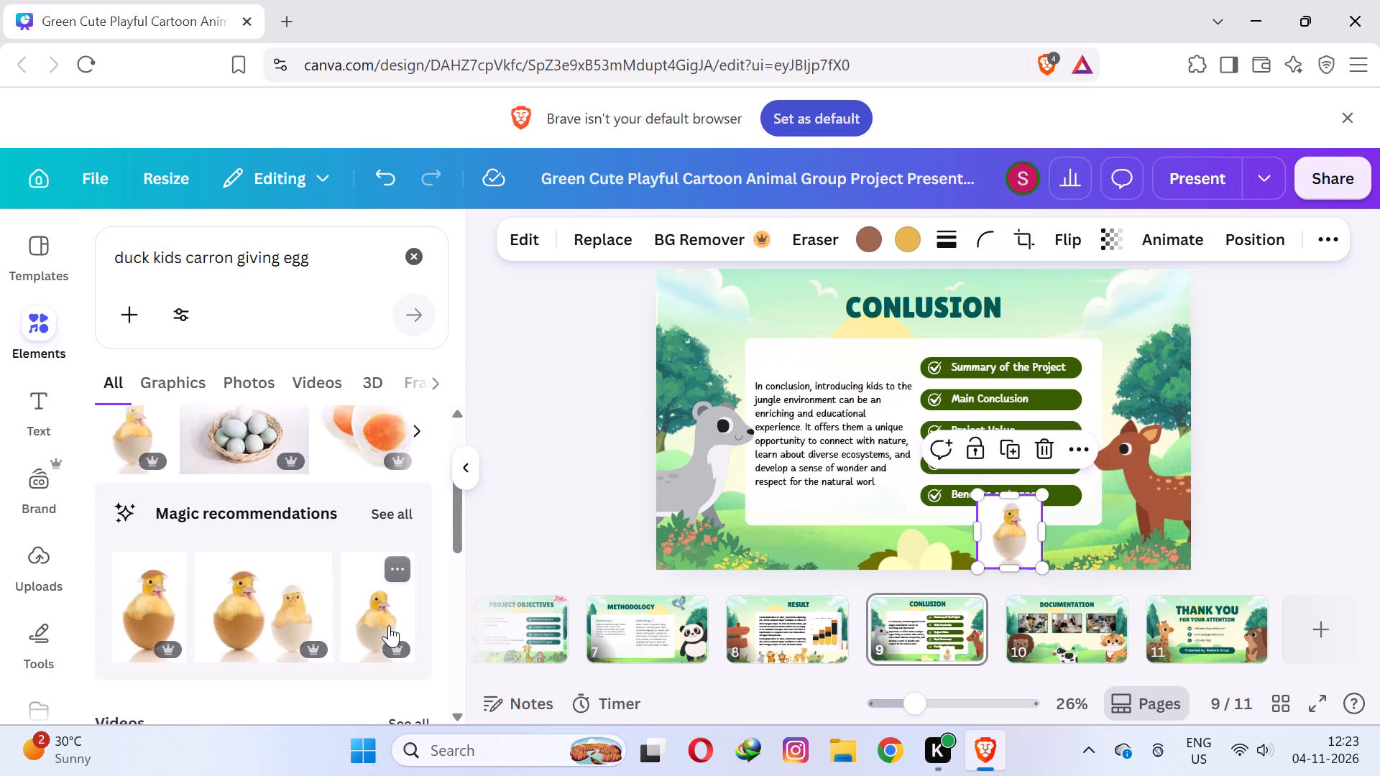
{"action": "scroll", "coordinate": [272, 547], "scroll_direction": "up", "scroll_amount": 1}
{"action": "scroll", "coordinate": [269, 547], "scroll_direction": "down", "scroll_amount": 1}
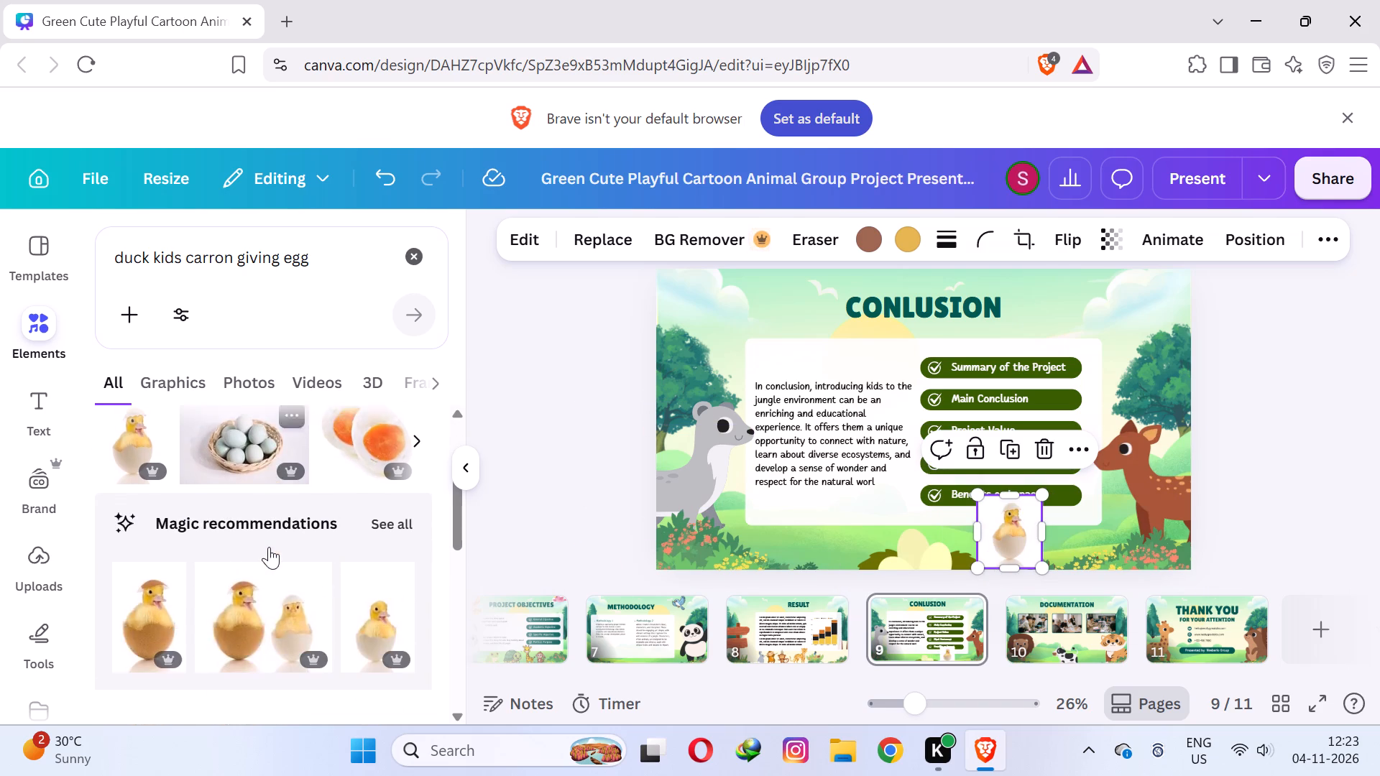
{"action": "scroll", "coordinate": [269, 547], "scroll_direction": "down", "scroll_amount": 2}
{"action": "scroll", "coordinate": [269, 547], "scroll_direction": "up", "scroll_amount": 3}
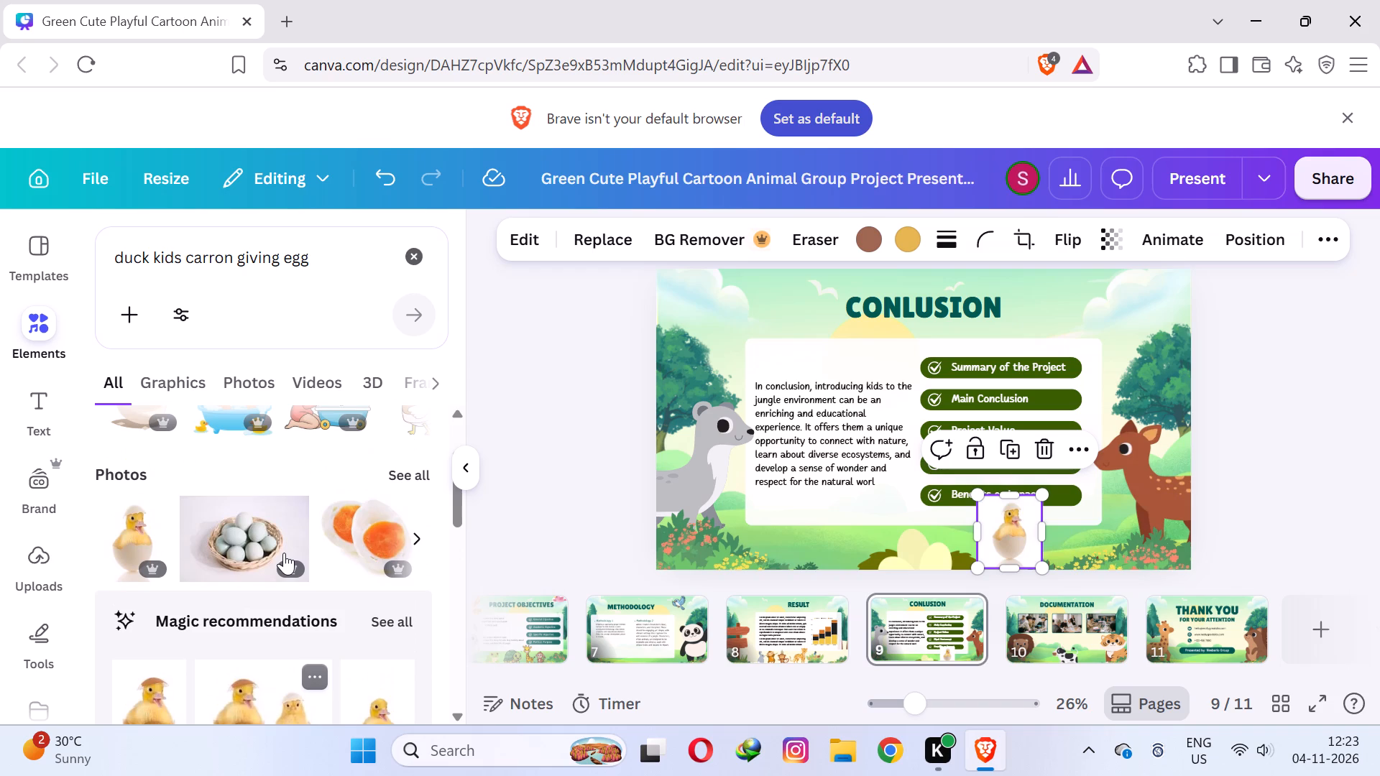
{"action": "scroll", "coordinate": [284, 553], "scroll_direction": "down", "scroll_amount": 1}
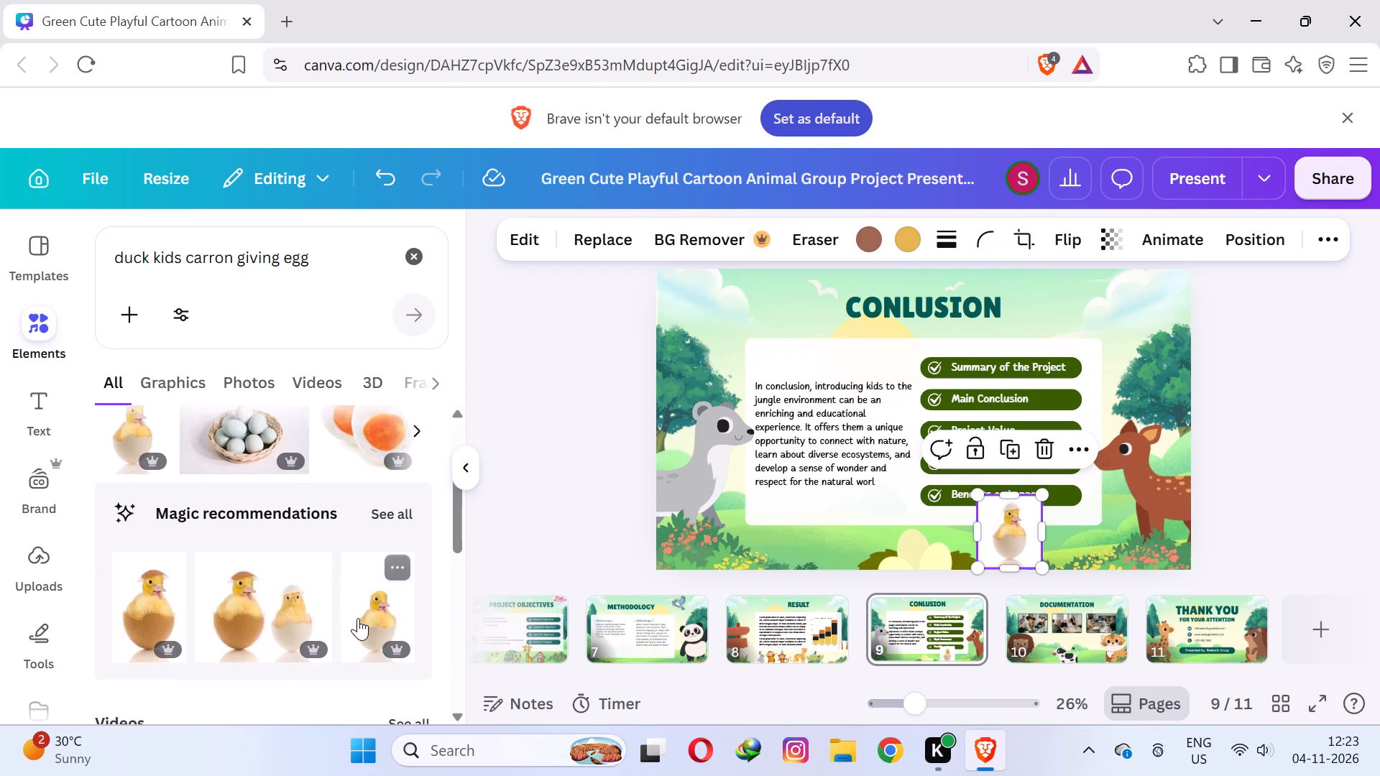
{"action": "left_click_drag", "start_coordinate": [358, 618], "coordinate": [1031, 428]}
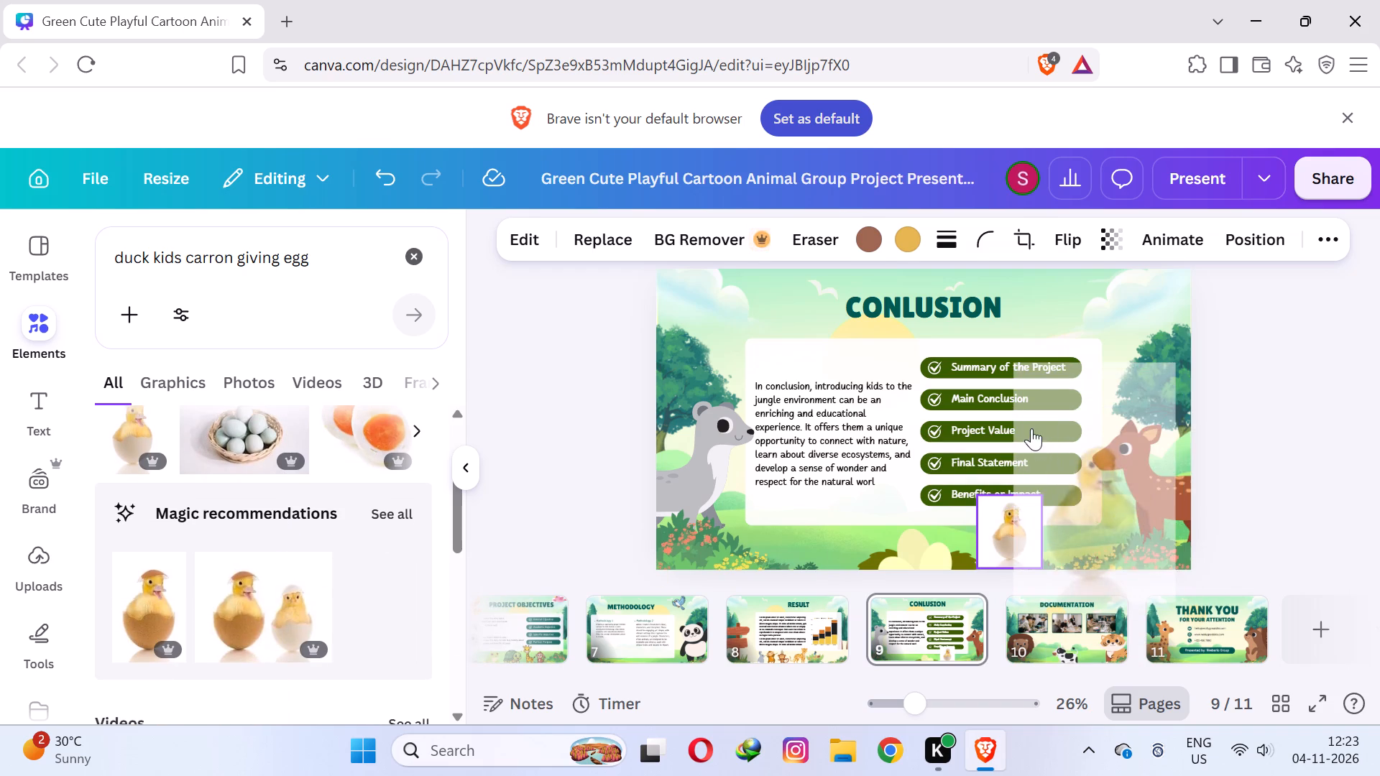
{"action": "left_click_drag", "start_coordinate": [1007, 369], "coordinate": [1074, 474]}
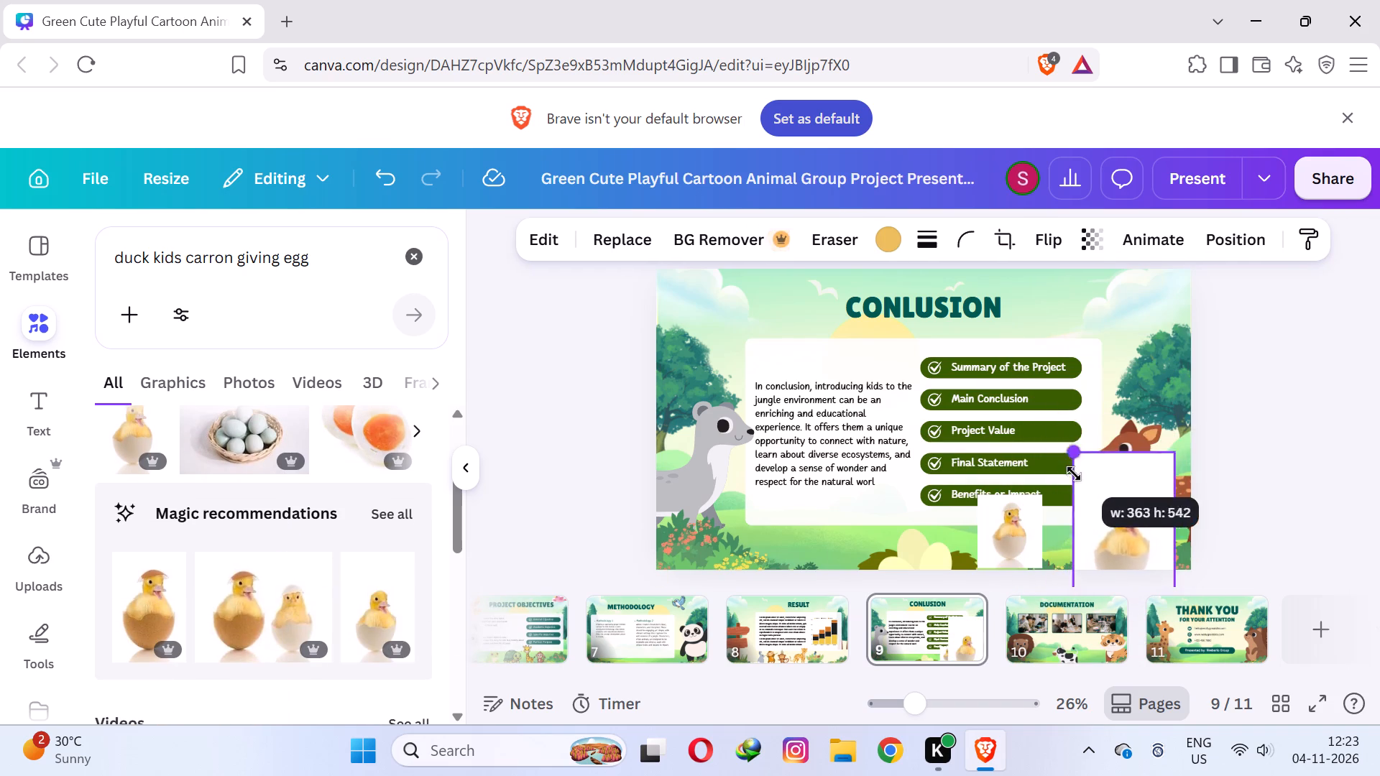
{"action": "left_click_drag", "start_coordinate": [1074, 474], "coordinate": [1085, 496]}
{"action": "left_click_drag", "start_coordinate": [1112, 527], "coordinate": [1064, 504]}
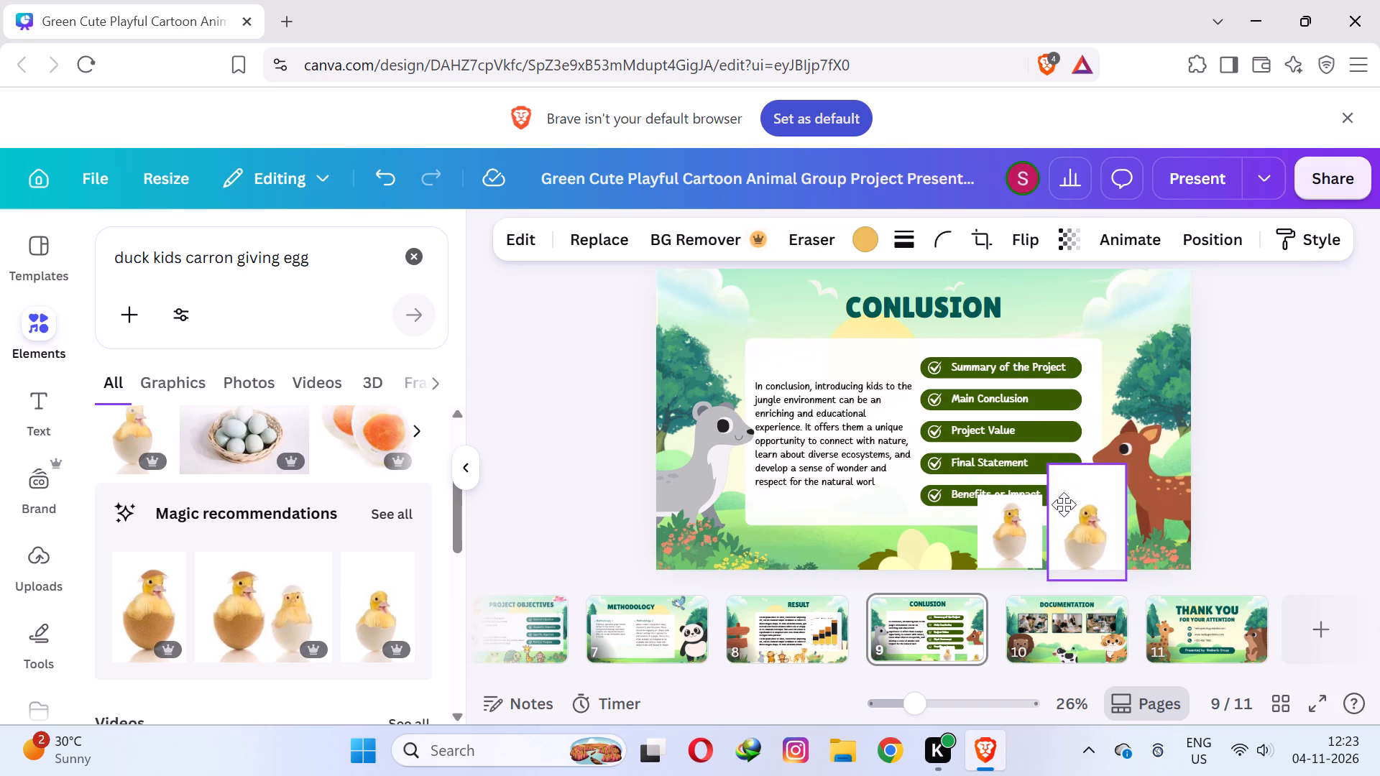
{"action": "left_click_drag", "start_coordinate": [1064, 504], "coordinate": [1064, 492]}
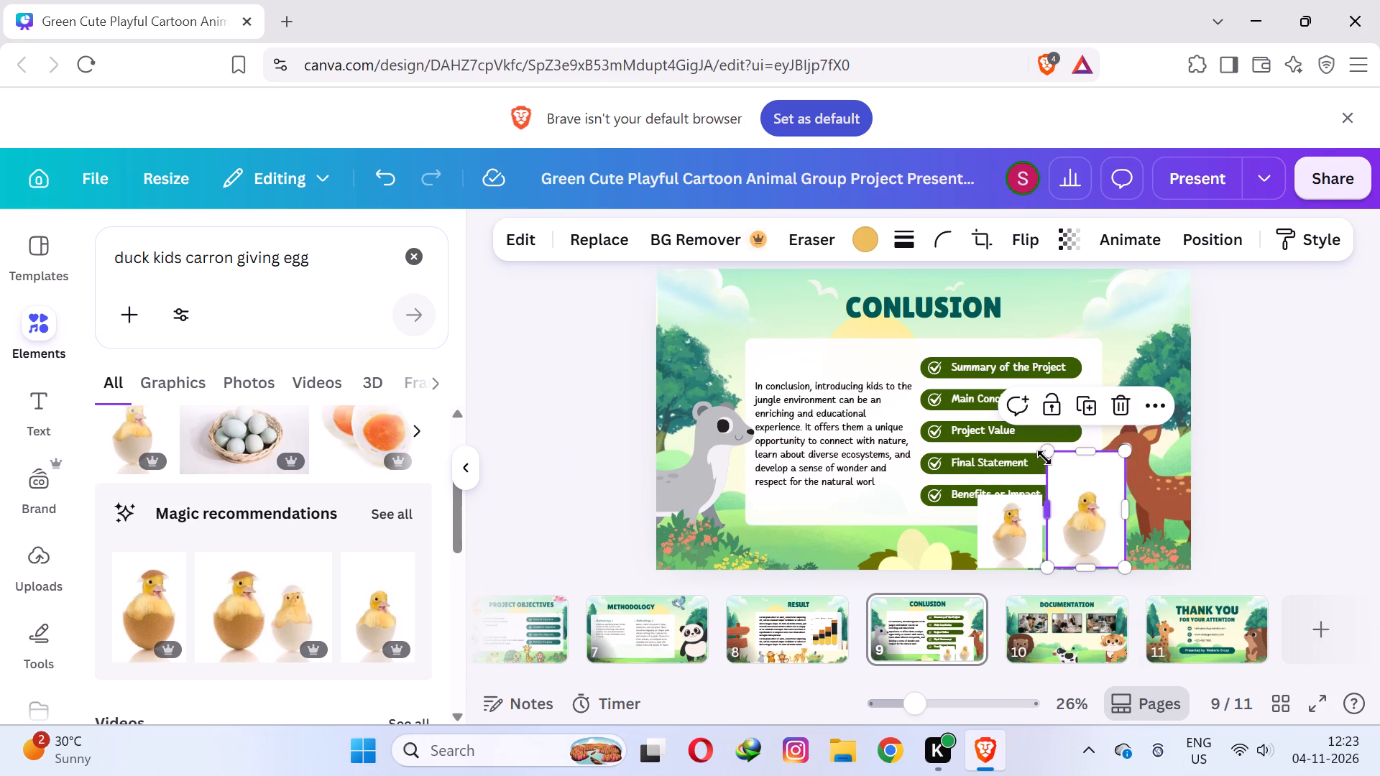
{"action": "left_click_drag", "start_coordinate": [1044, 453], "coordinate": [1067, 486]}
{"action": "left_click_drag", "start_coordinate": [1086, 516], "coordinate": [1077, 515]}
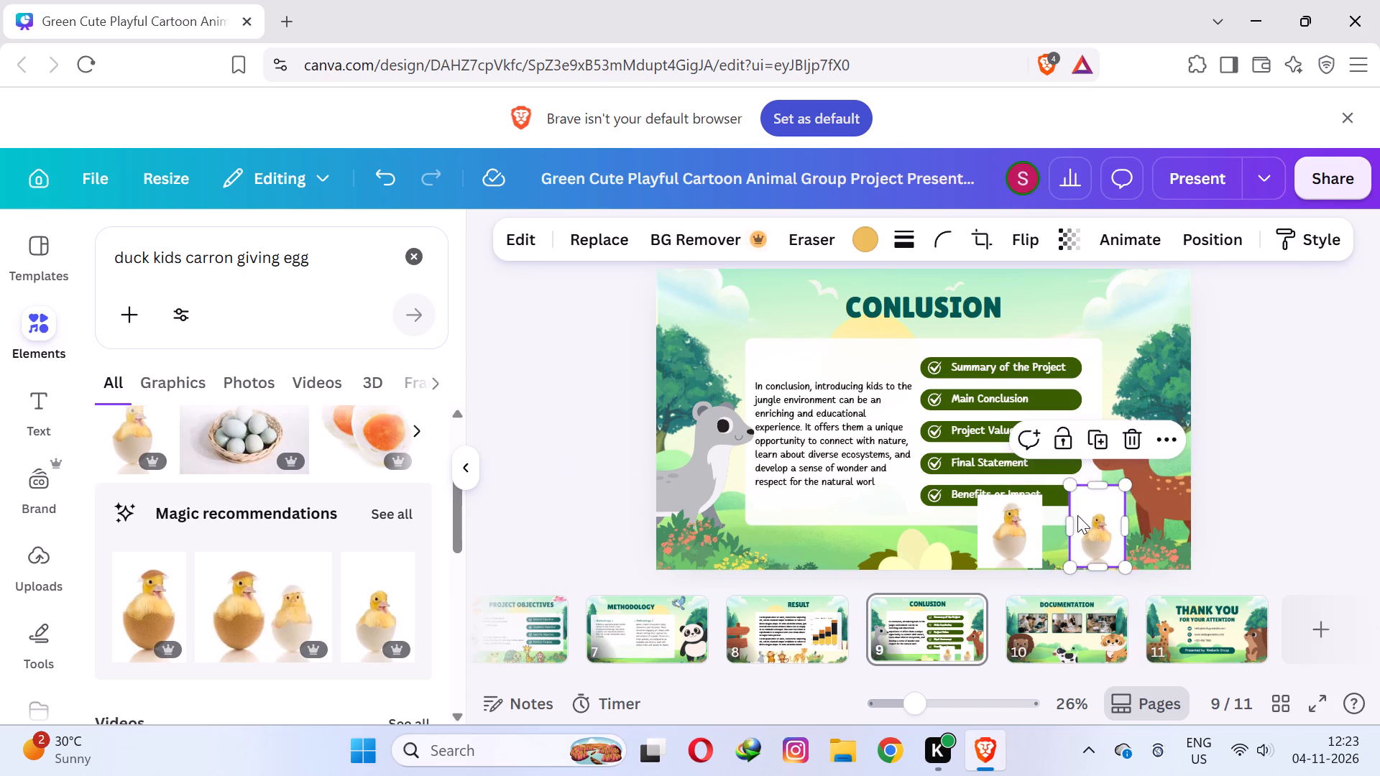
{"action": "left_click_drag", "start_coordinate": [1077, 515], "coordinate": [1058, 514]}
{"action": "left_click", "coordinate": [1294, 489]}
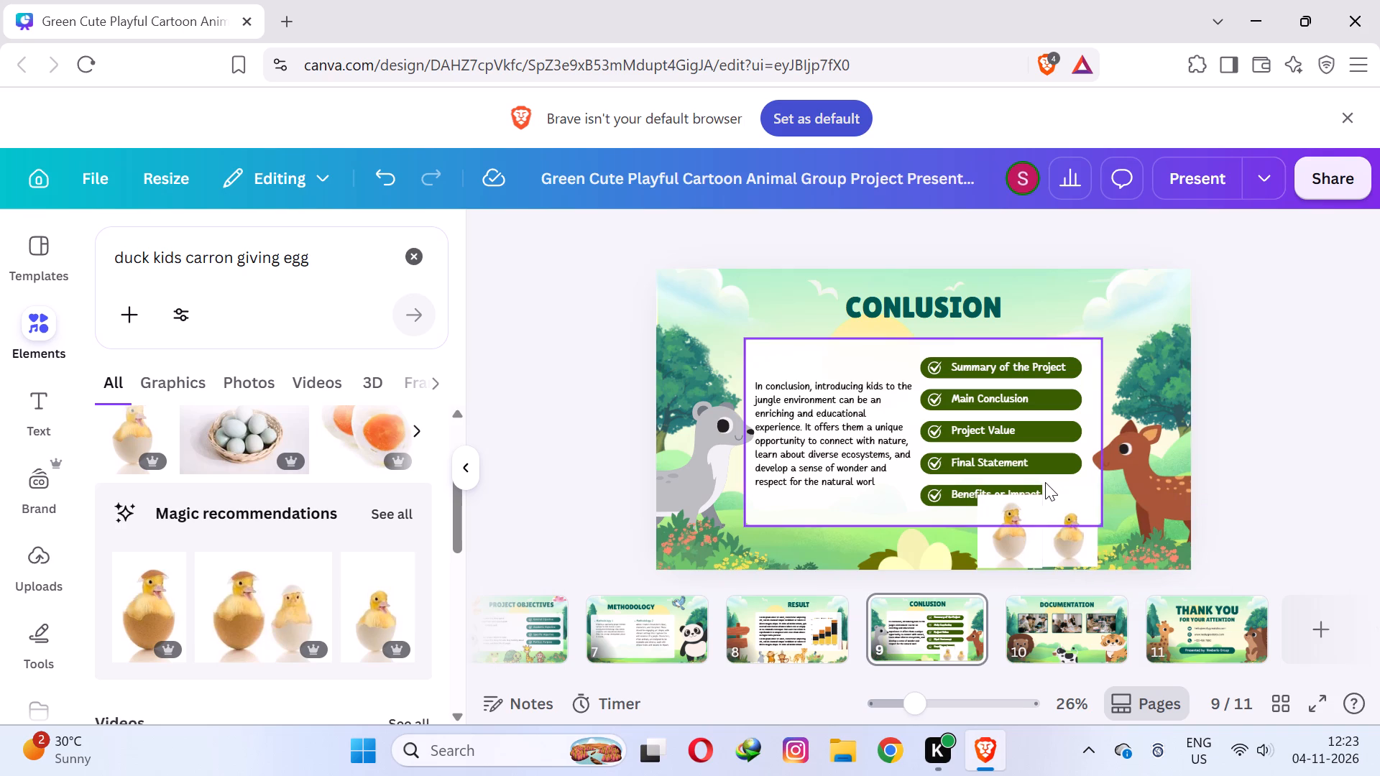
Shrink both duckling photos further so they sit side by side below the green label list, the second slightly smaller.
{"action": "left_click", "coordinate": [1061, 509]}
{"action": "left_click_drag", "start_coordinate": [1046, 489], "coordinate": [1053, 494]}
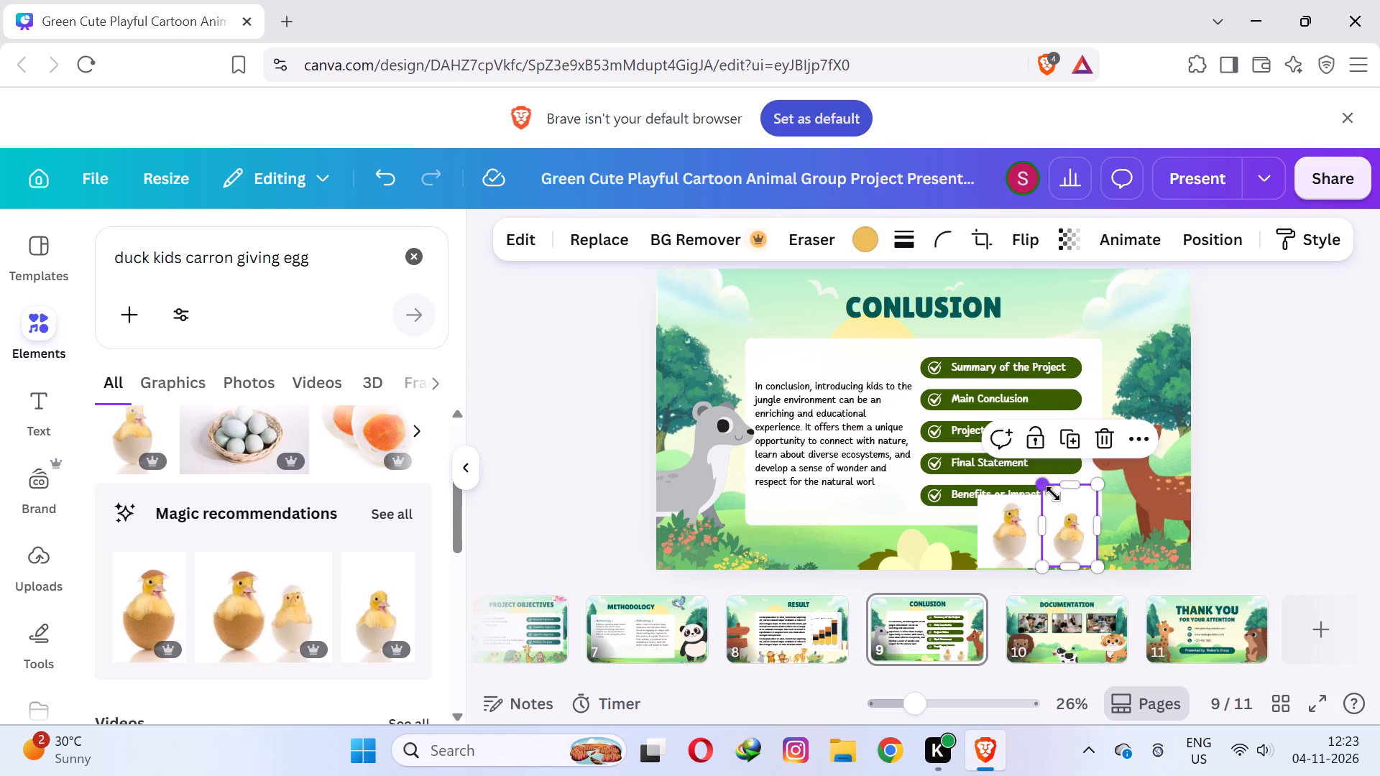
{"action": "left_click_drag", "start_coordinate": [1053, 494], "coordinate": [1062, 510]}
{"action": "left_click", "coordinate": [1029, 497]}
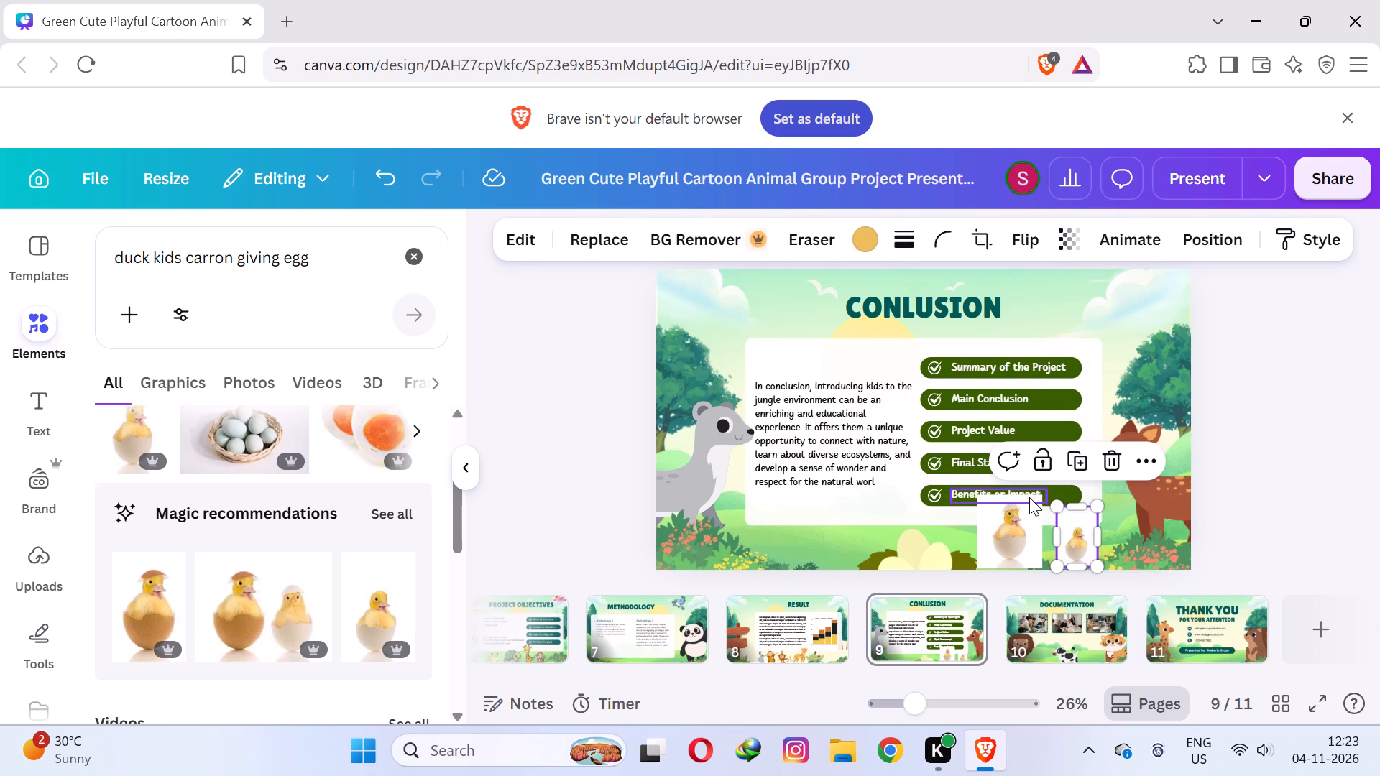
{"action": "left_click", "coordinate": [1016, 538]}
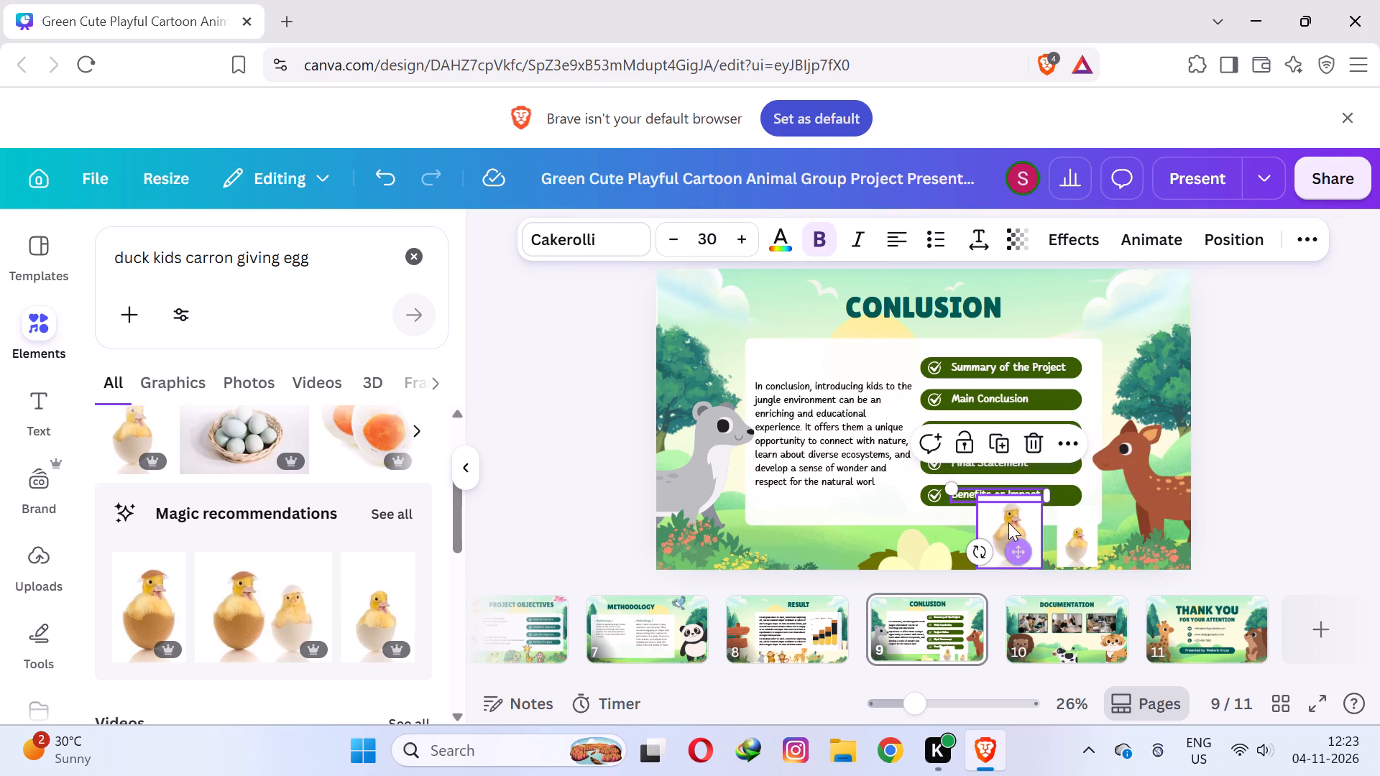
{"action": "left_click", "coordinate": [984, 507]}
{"action": "left_click_drag", "start_coordinate": [979, 499], "coordinate": [1003, 519]}
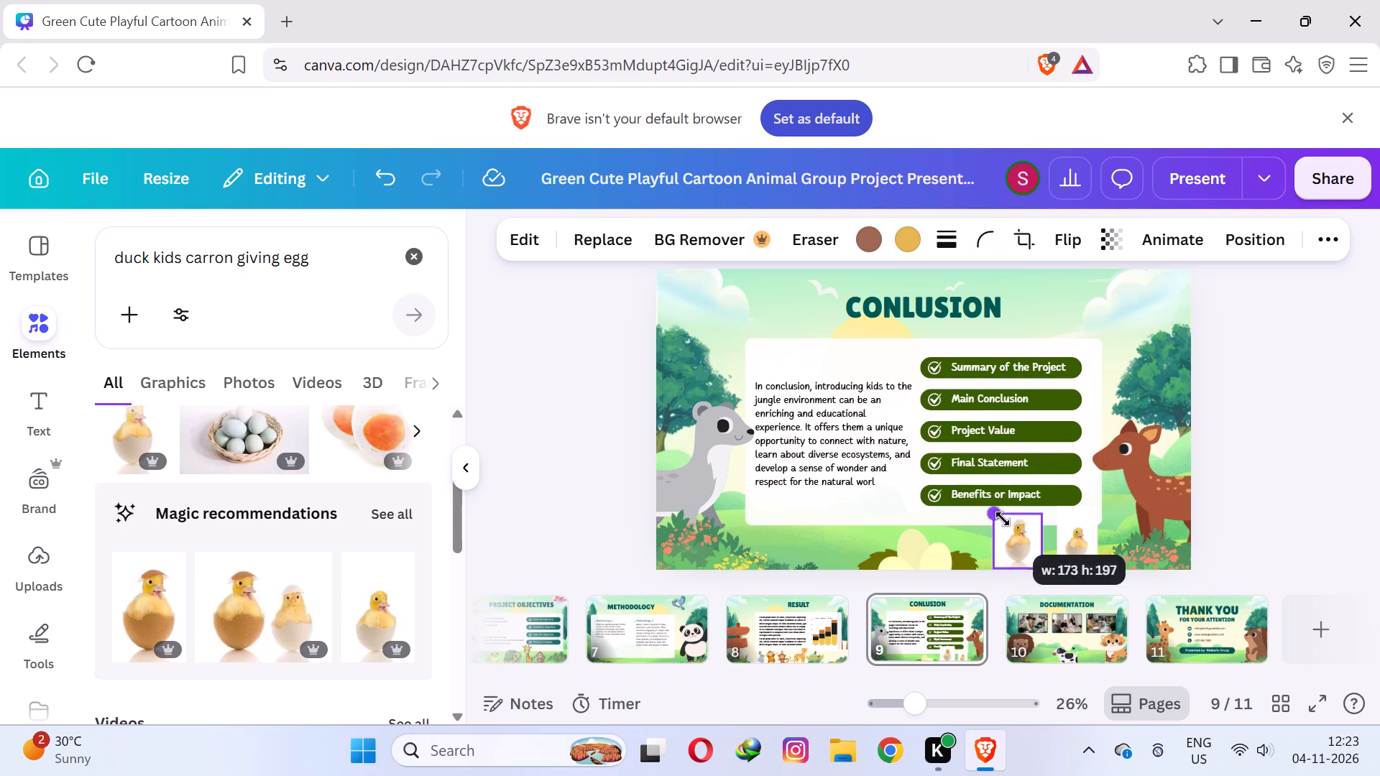
{"action": "left_click_drag", "start_coordinate": [1003, 519], "coordinate": [1011, 526]}
{"action": "left_click_drag", "start_coordinate": [1080, 541], "coordinate": [1073, 544]}
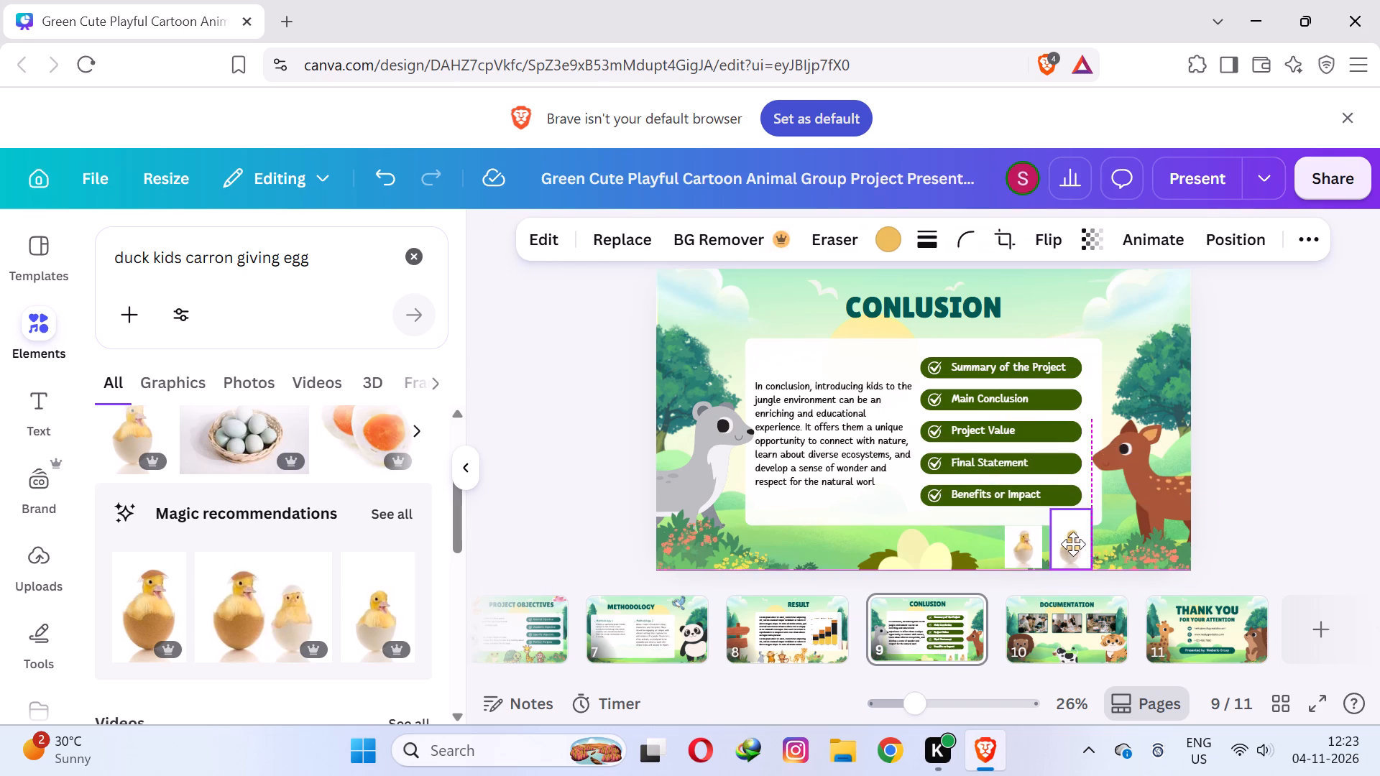
{"action": "left_click_drag", "start_coordinate": [1073, 544], "coordinate": [1071, 544]}
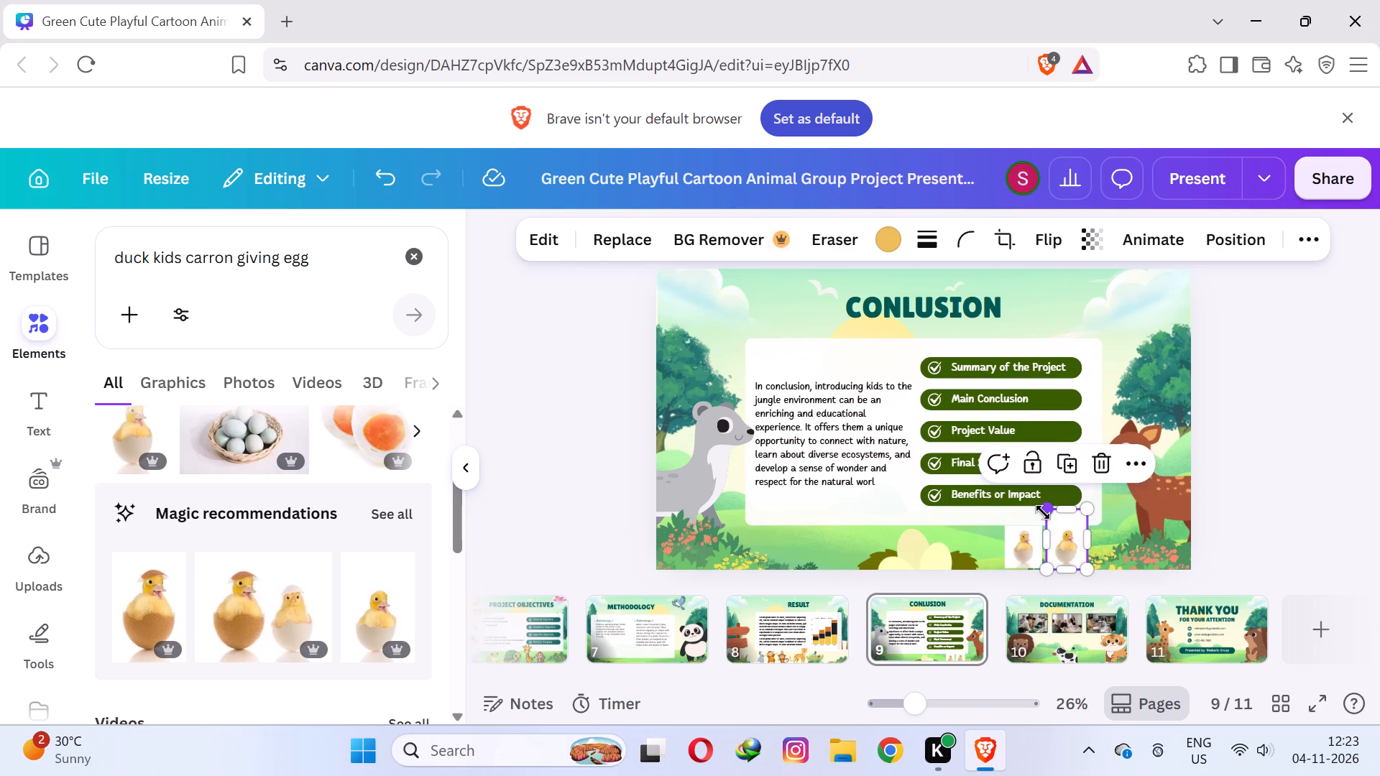
{"action": "left_click_drag", "start_coordinate": [1044, 512], "coordinate": [1054, 523]}
{"action": "left_click_drag", "start_coordinate": [1067, 543], "coordinate": [1057, 545]}
{"action": "left_click", "coordinate": [1258, 471]}
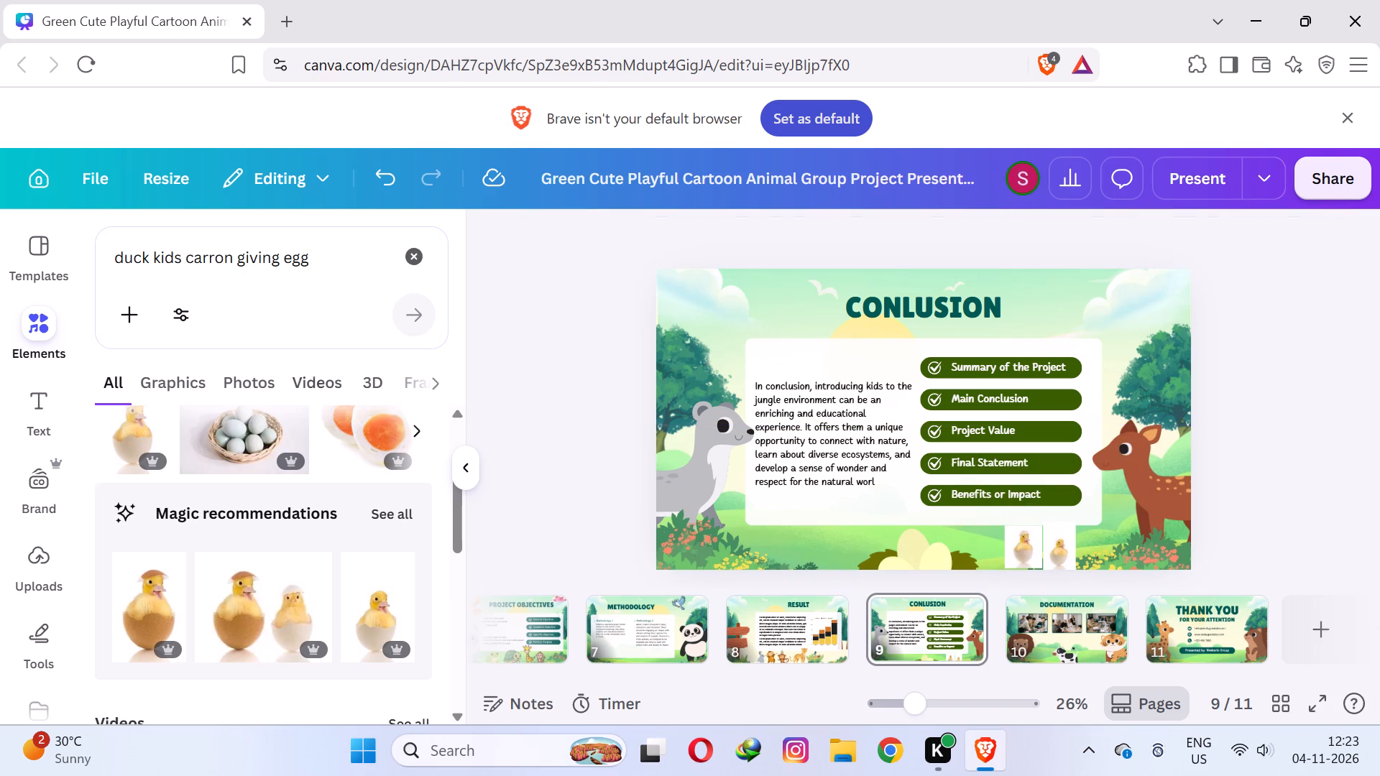
Search the elements library for "mother and father duck" and show all matching graphics.
{"action": "left_click_drag", "start_coordinate": [310, 259], "coordinate": [0, 277]}
{"action": "type", "text": "mothrt"}
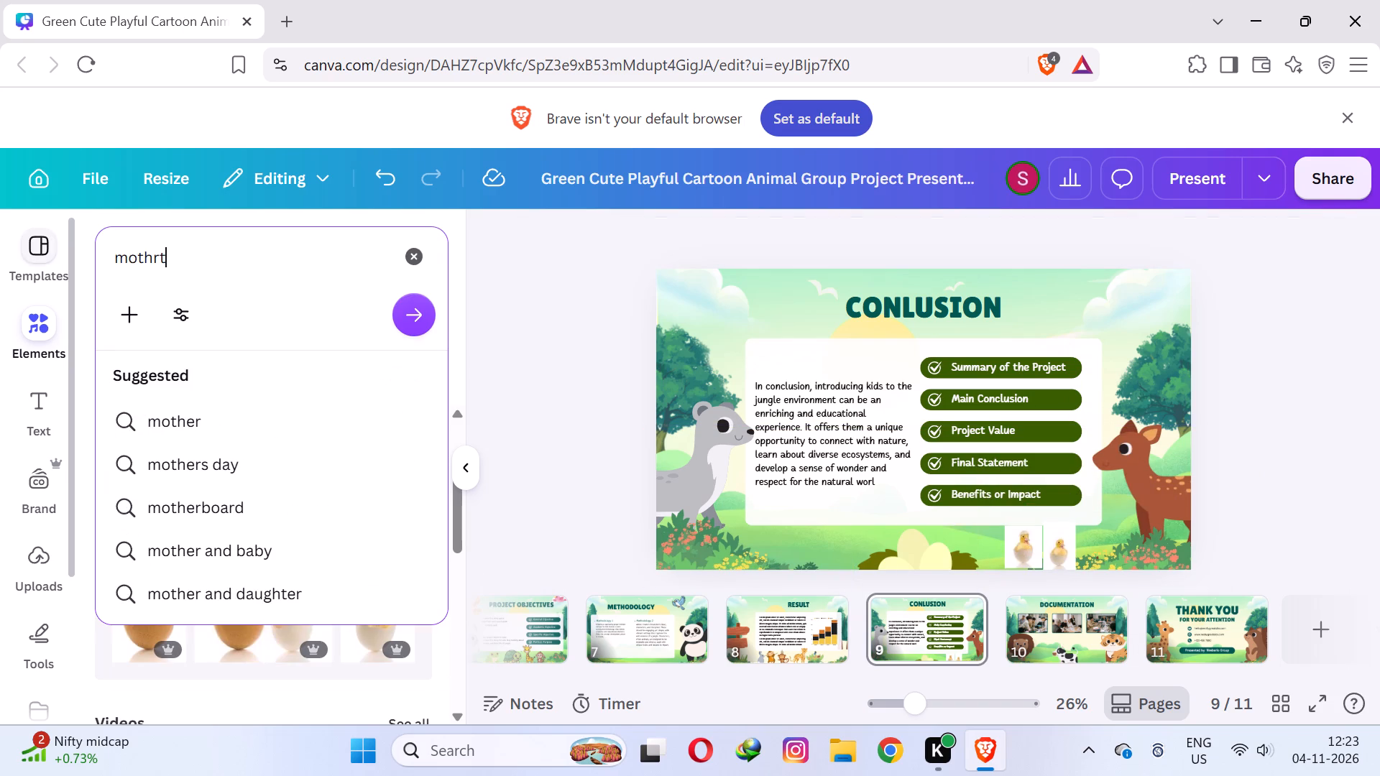
{"action": "key", "text": "BackSpace"}
{"action": "key", "text": "BackSpace"}
{"action": "type", "text": "er and father duck"}
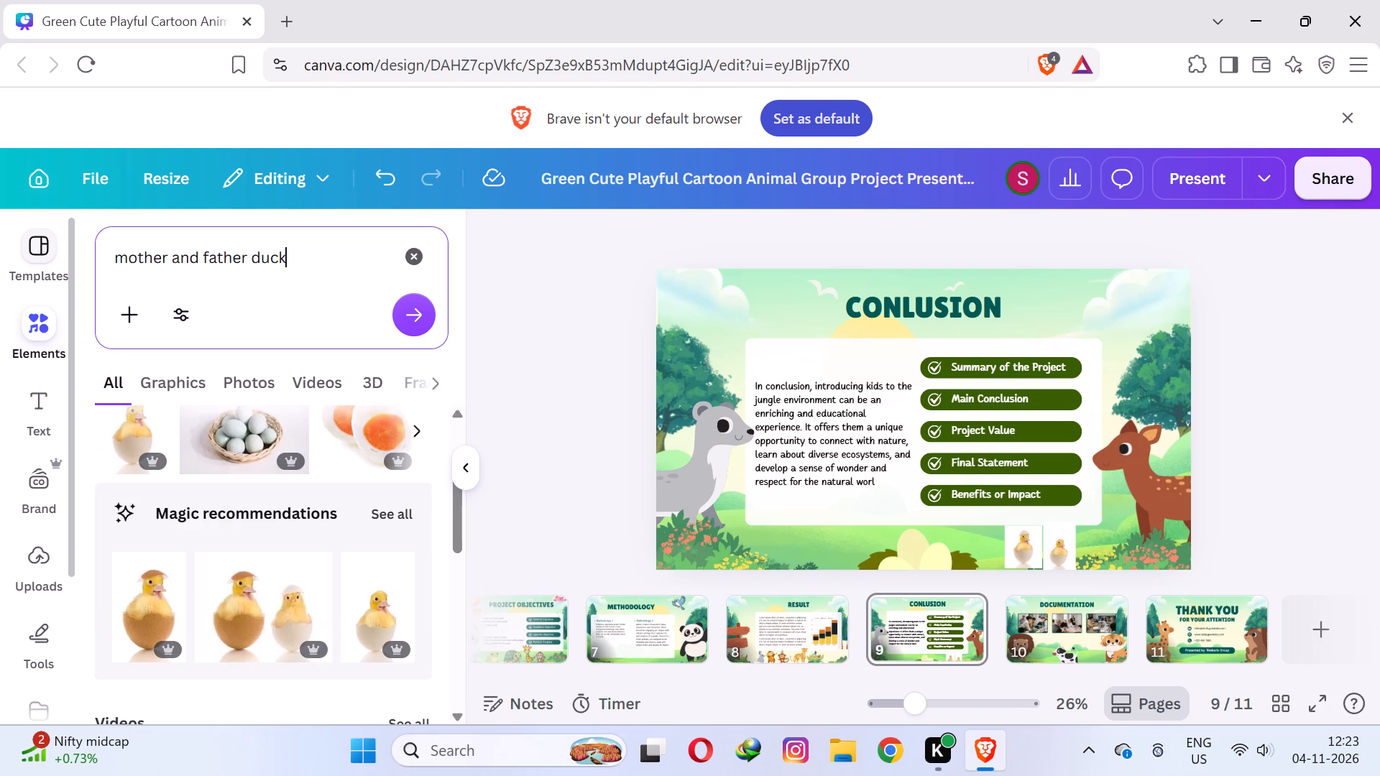
{"action": "key", "text": "Return"}
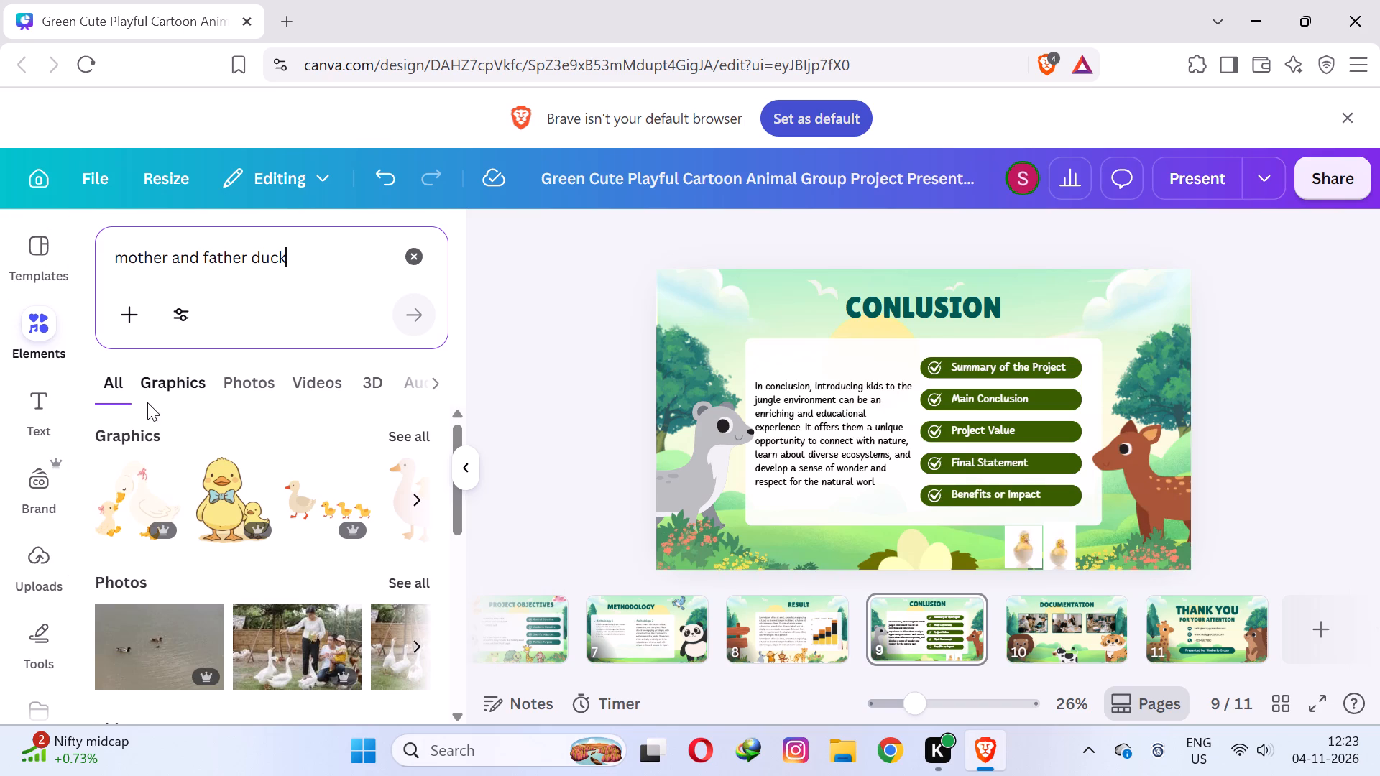
{"action": "left_click", "coordinate": [408, 435]}
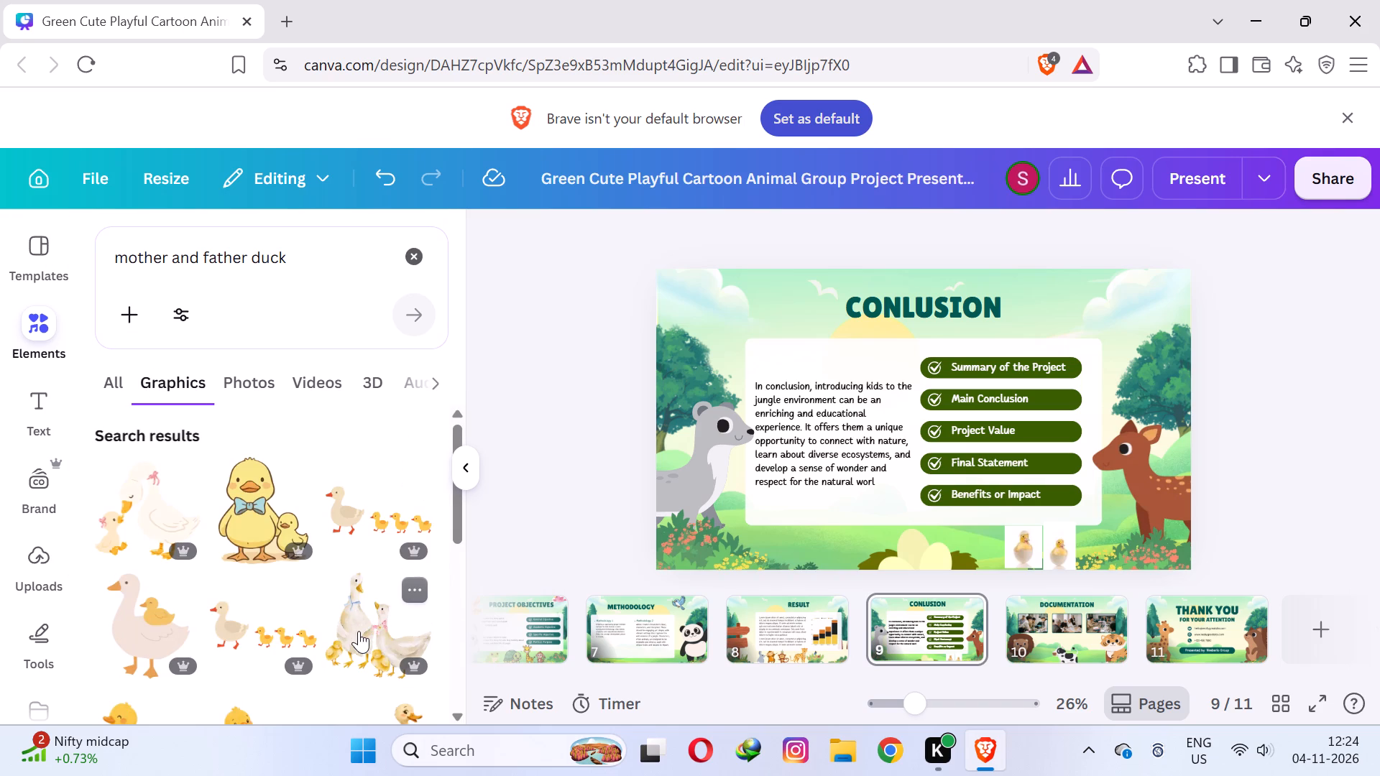
Add the graphic of two parent ducks with ducklings, shrink it and place it along the slide's bottom edge, left of the egg nest.
{"action": "left_click_drag", "start_coordinate": [359, 631], "coordinate": [722, 481]}
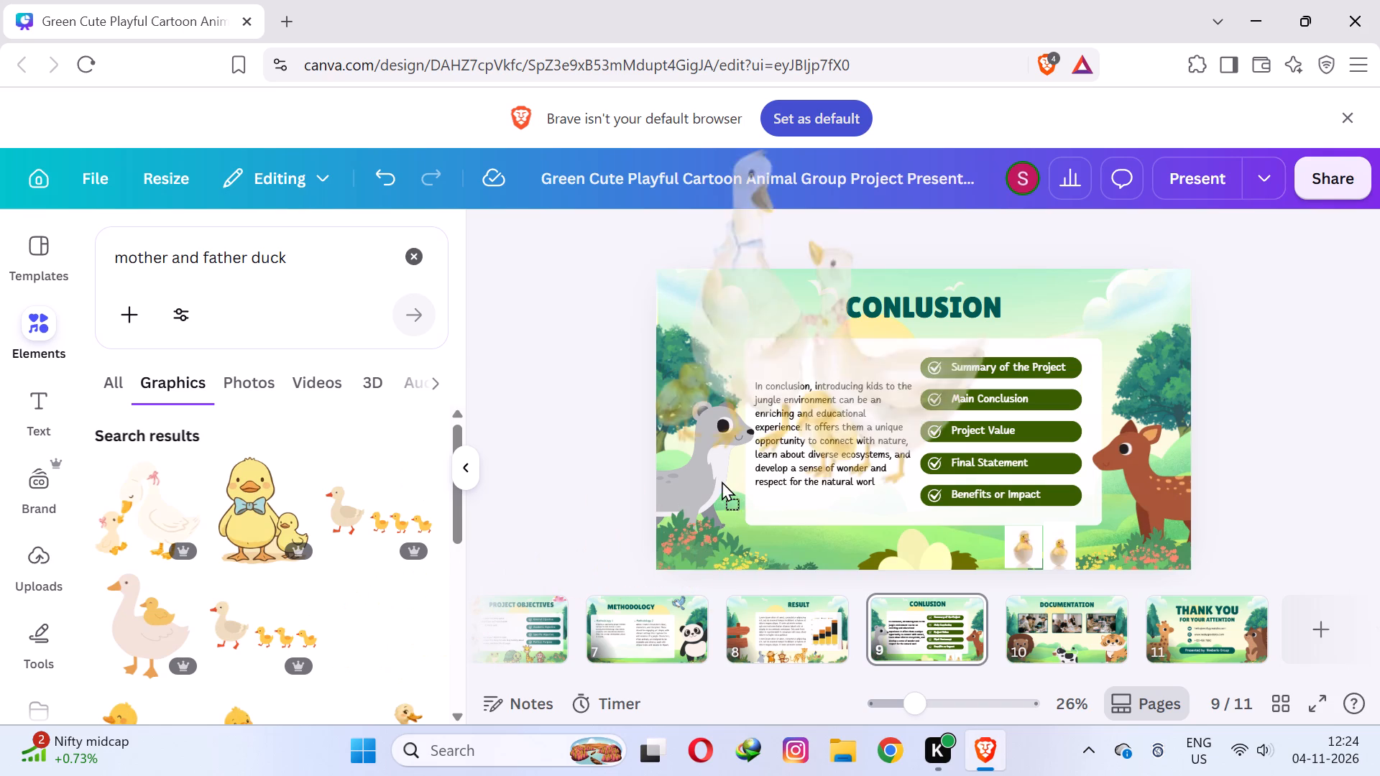
{"action": "left_click_drag", "start_coordinate": [722, 481], "coordinate": [712, 395]}
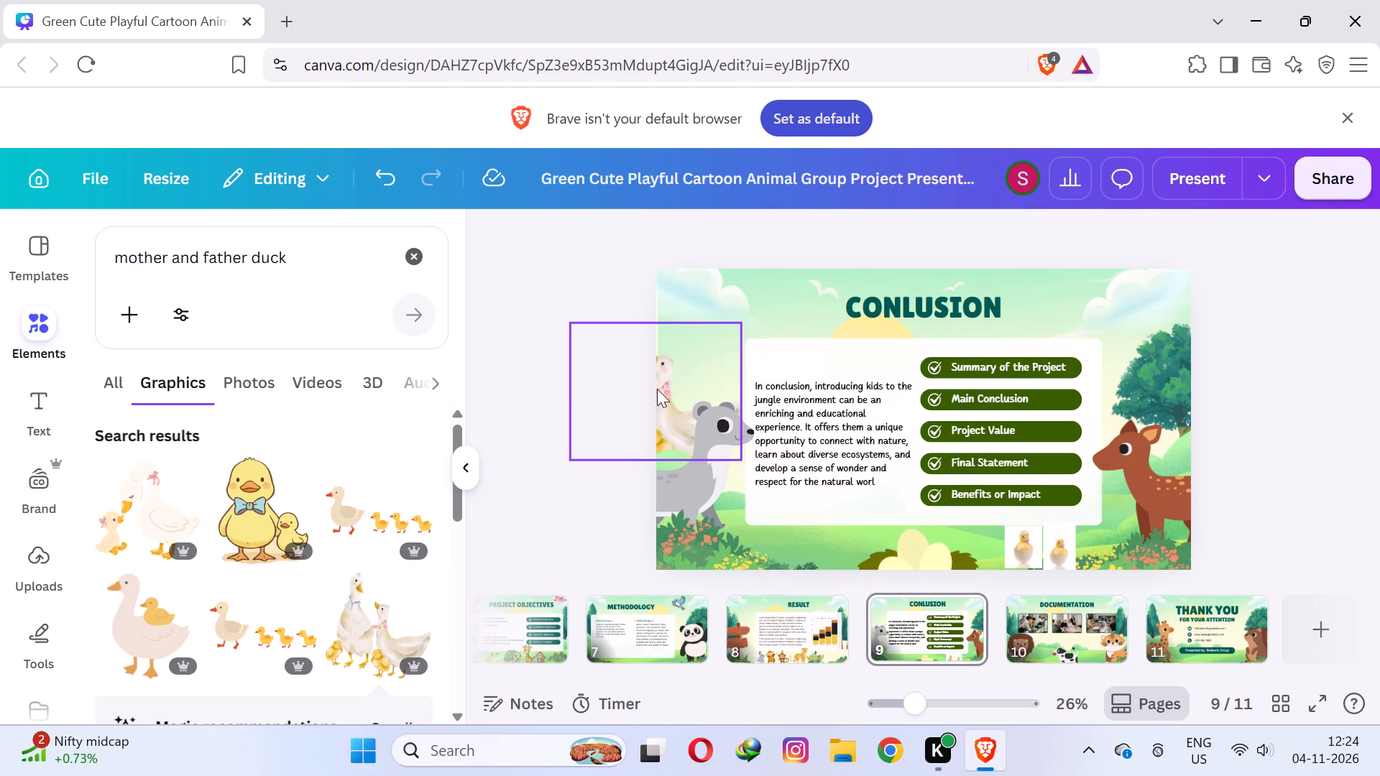
{"action": "left_click_drag", "start_coordinate": [660, 390], "coordinate": [778, 367]}
{"action": "left_click_drag", "start_coordinate": [719, 353], "coordinate": [660, 359]}
{"action": "left_click_drag", "start_coordinate": [799, 308], "coordinate": [723, 348]}
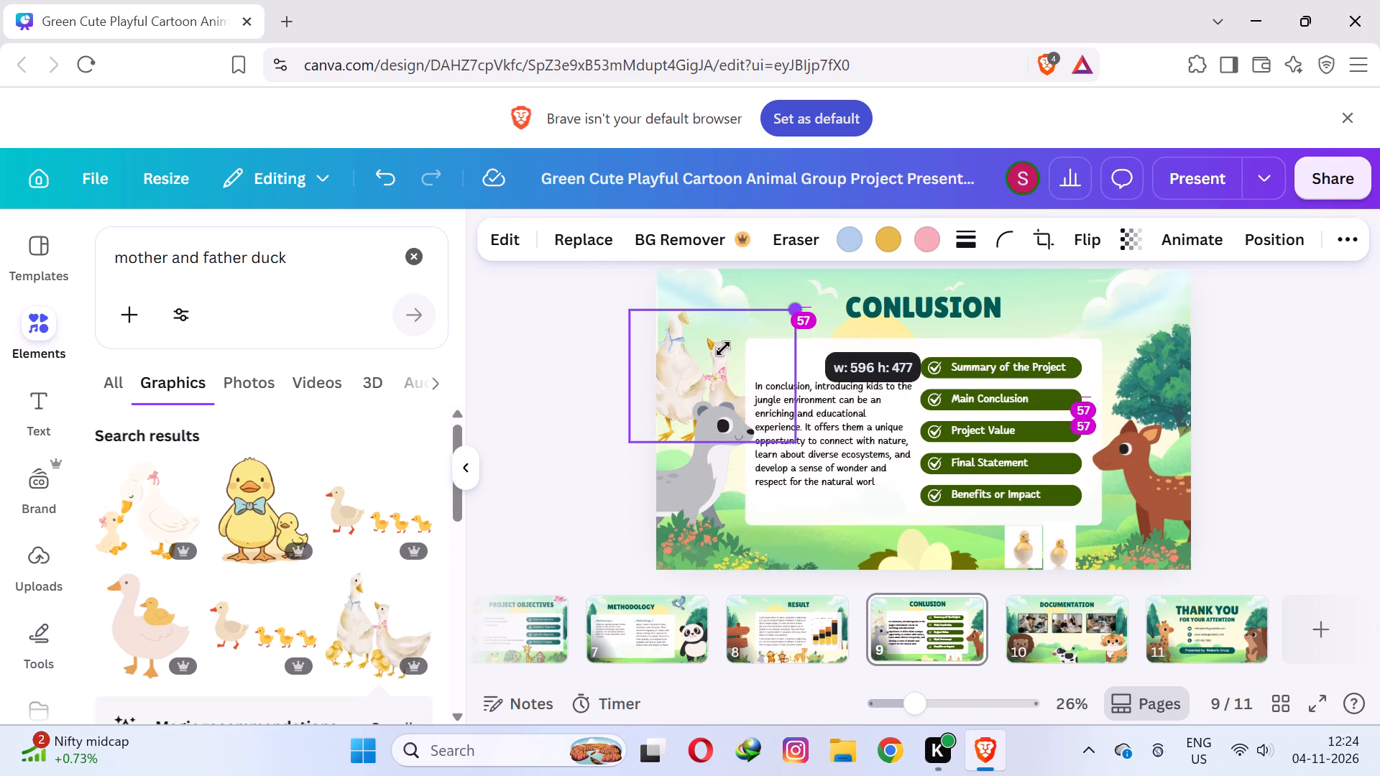
{"action": "left_click_drag", "start_coordinate": [723, 348], "coordinate": [702, 358]}
{"action": "left_click_drag", "start_coordinate": [656, 398], "coordinate": [786, 525]}
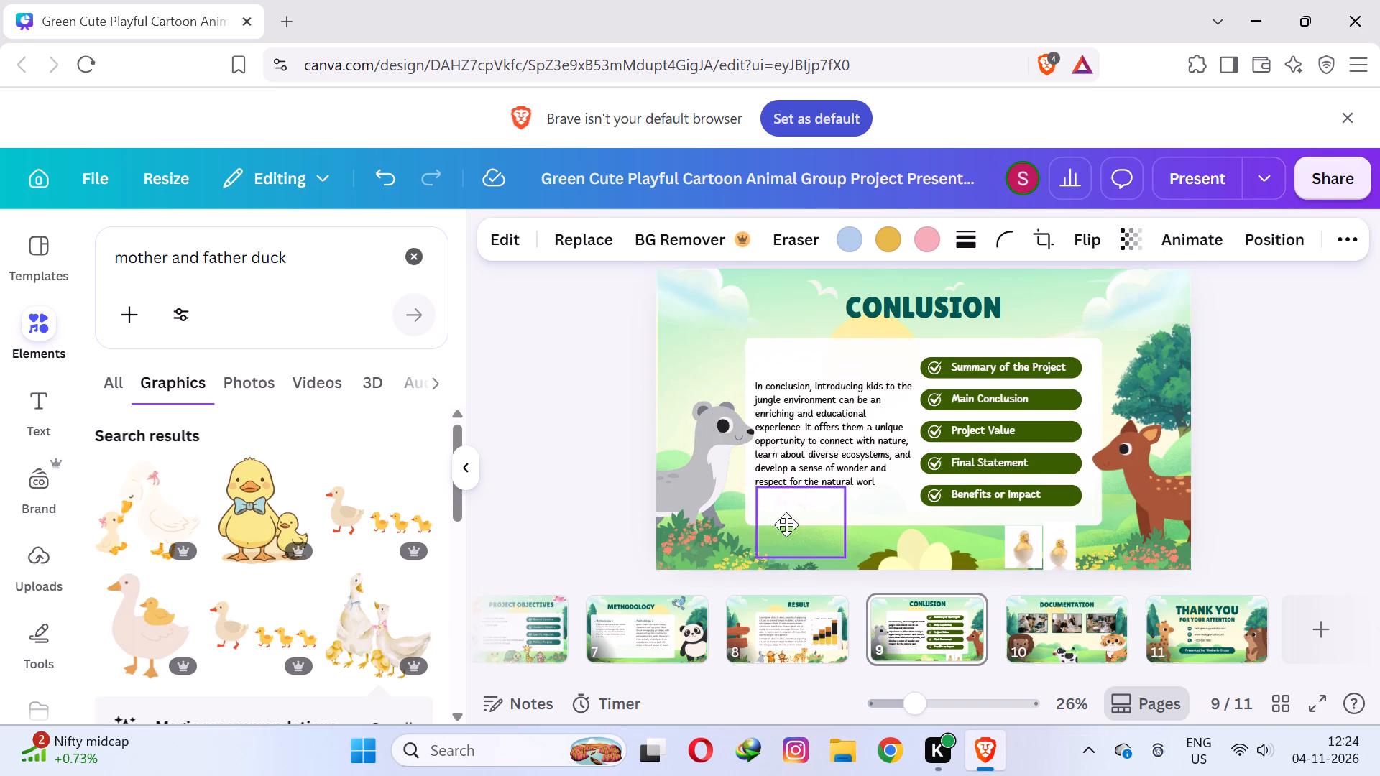
{"action": "left_click_drag", "start_coordinate": [786, 525], "coordinate": [809, 600]}
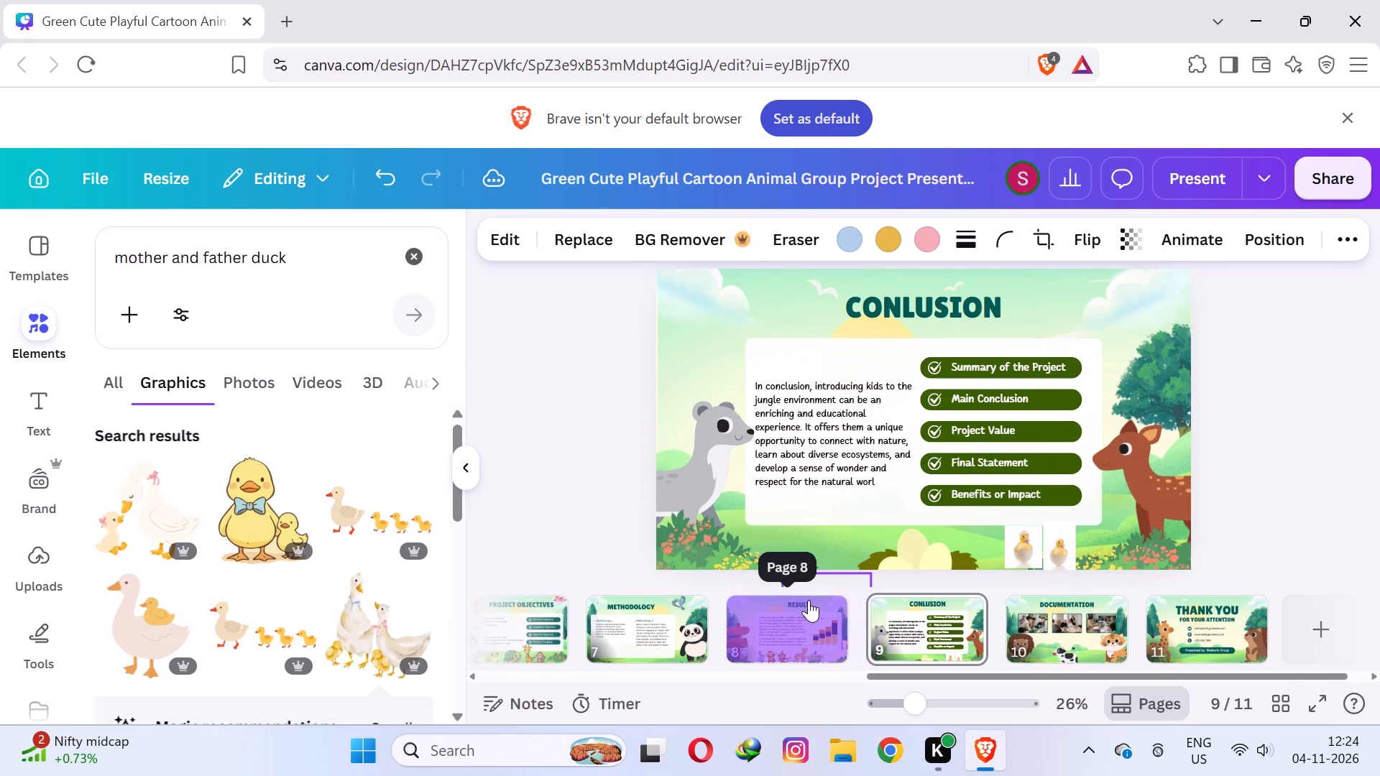
{"action": "left_click_drag", "start_coordinate": [809, 600], "coordinate": [721, 536]}
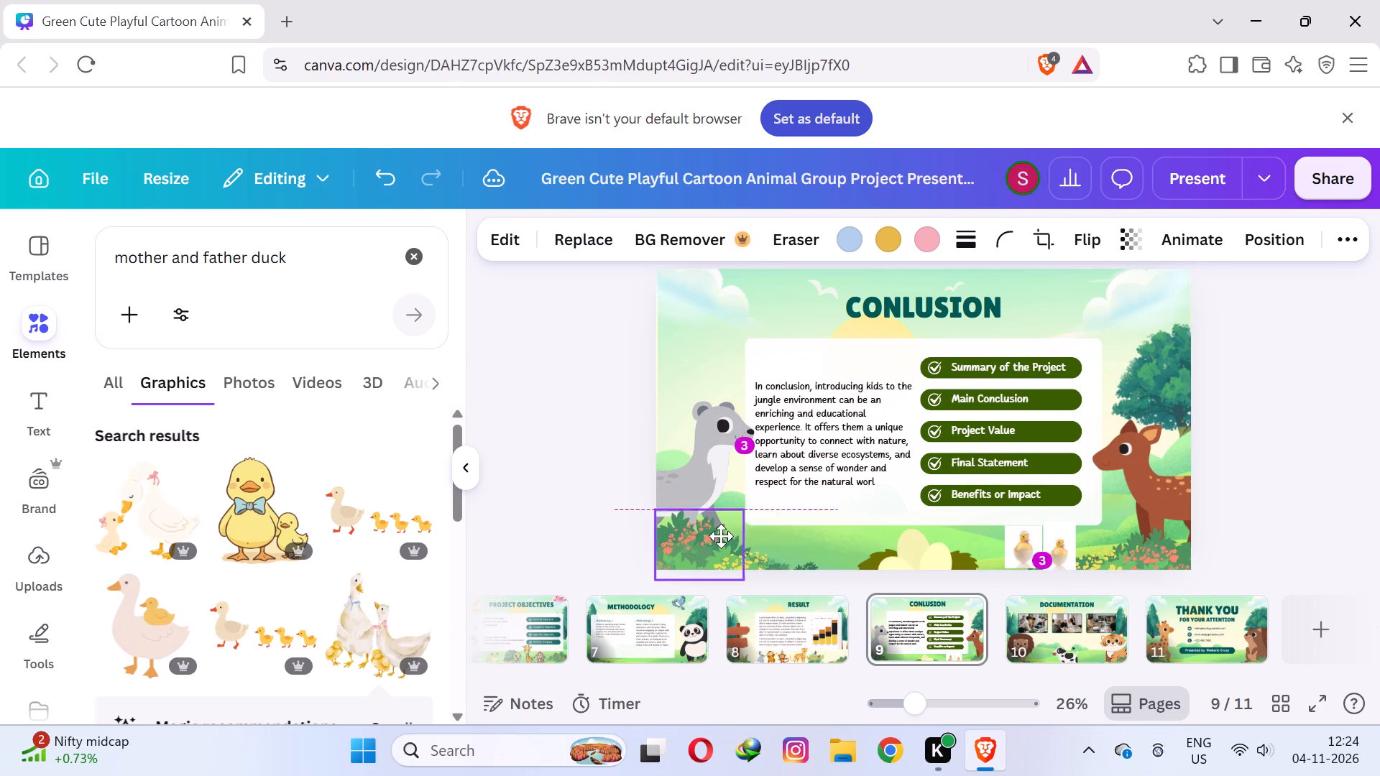
{"action": "left_click_drag", "start_coordinate": [721, 536], "coordinate": [829, 543]}
{"action": "left_click_drag", "start_coordinate": [829, 543], "coordinate": [714, 393]}
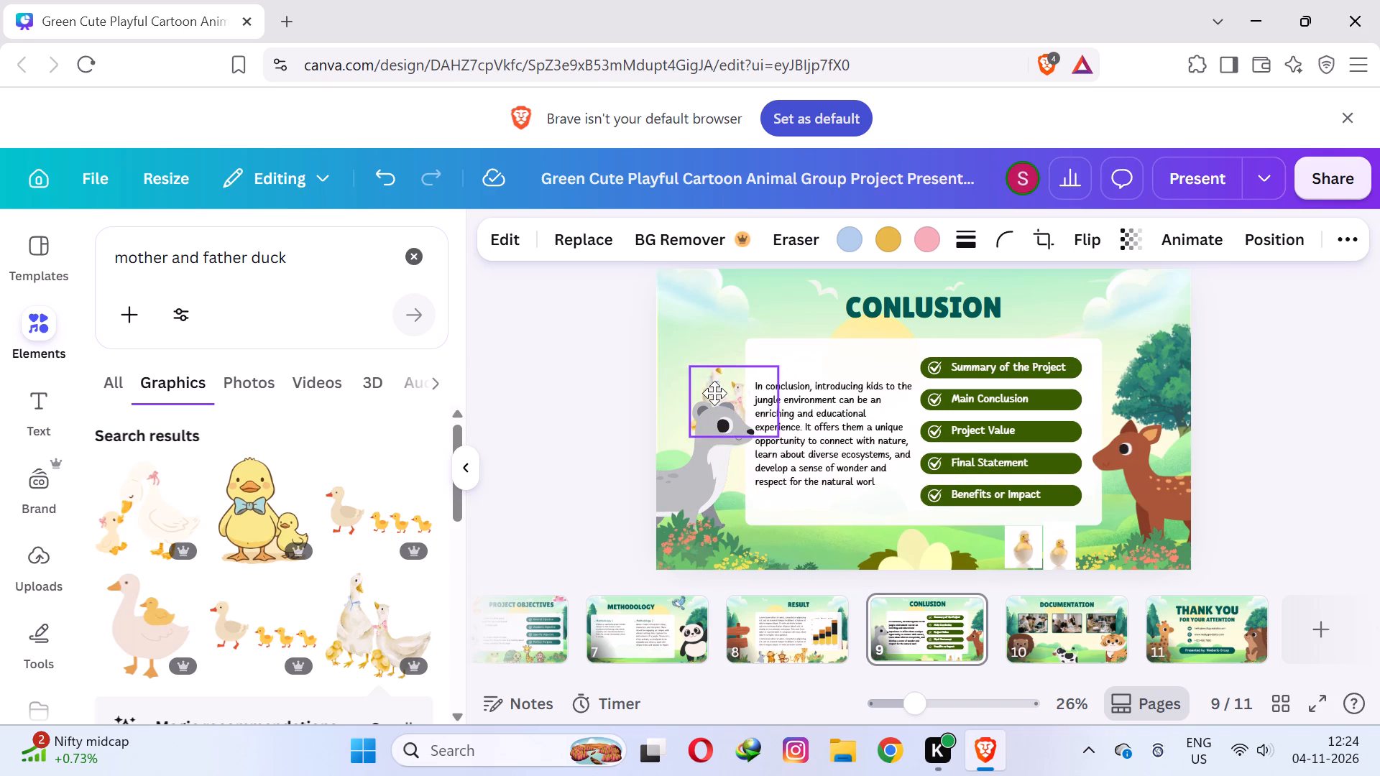
{"action": "left_click_drag", "start_coordinate": [714, 393], "coordinate": [781, 525]}
Bring the duck family graphic to the front of all other elements on the slide.
{"action": "left_click", "coordinate": [1255, 243]}
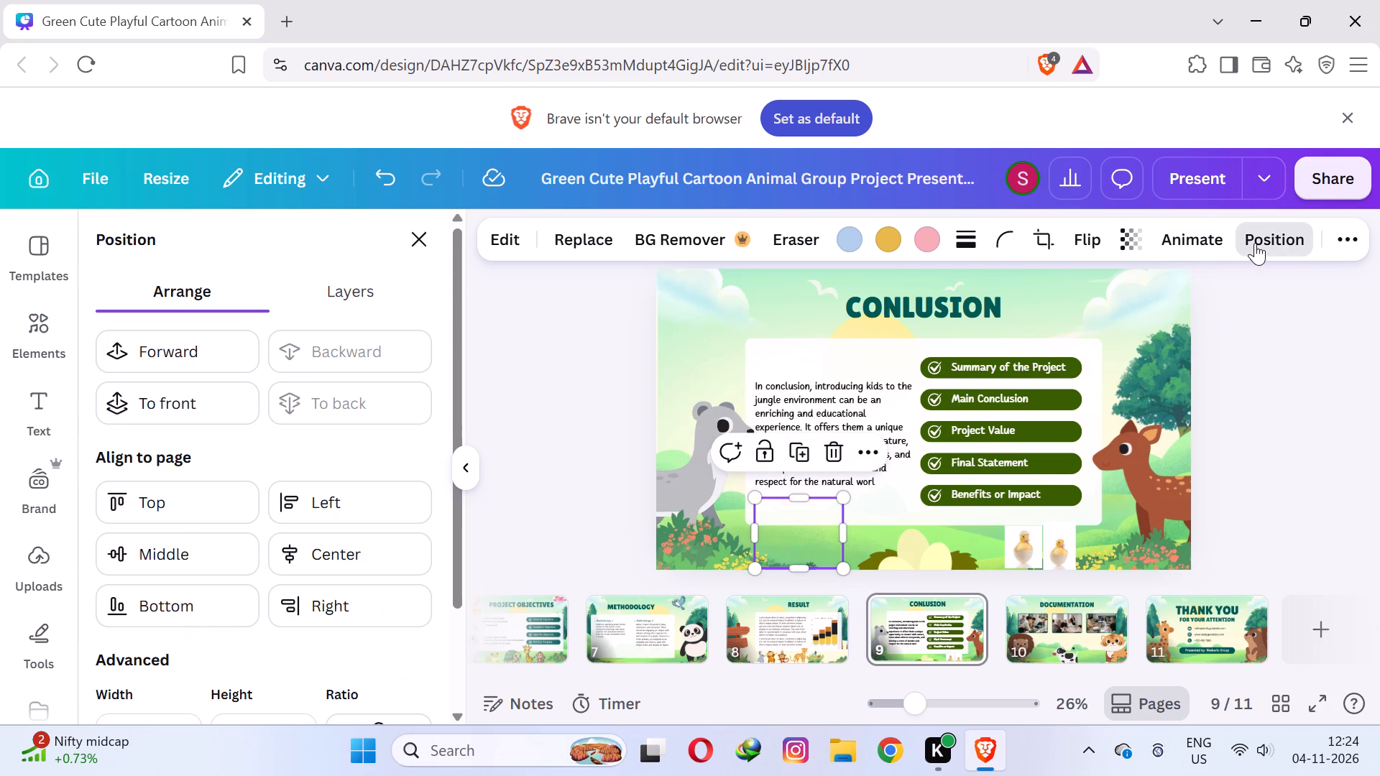
{"action": "left_click", "coordinate": [172, 359]}
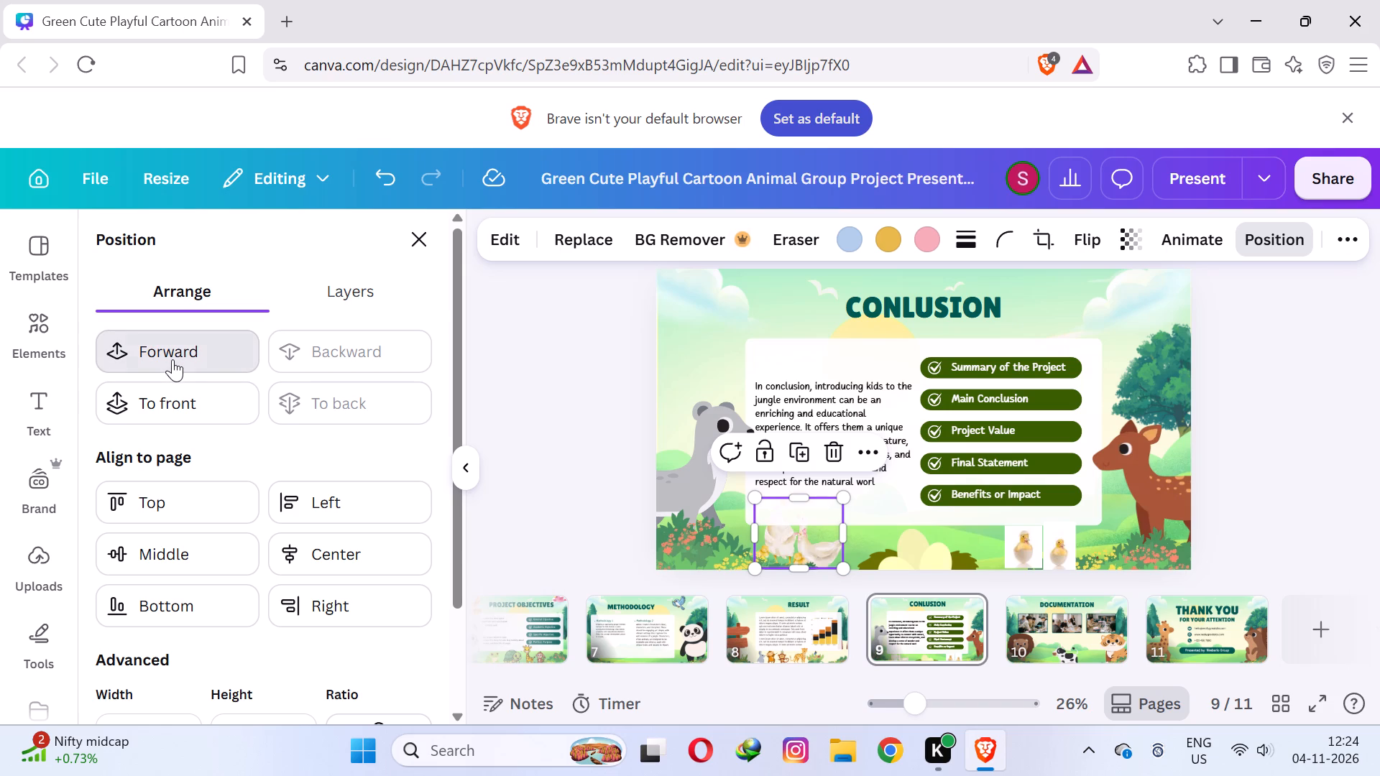
{"action": "left_click", "coordinate": [172, 405]}
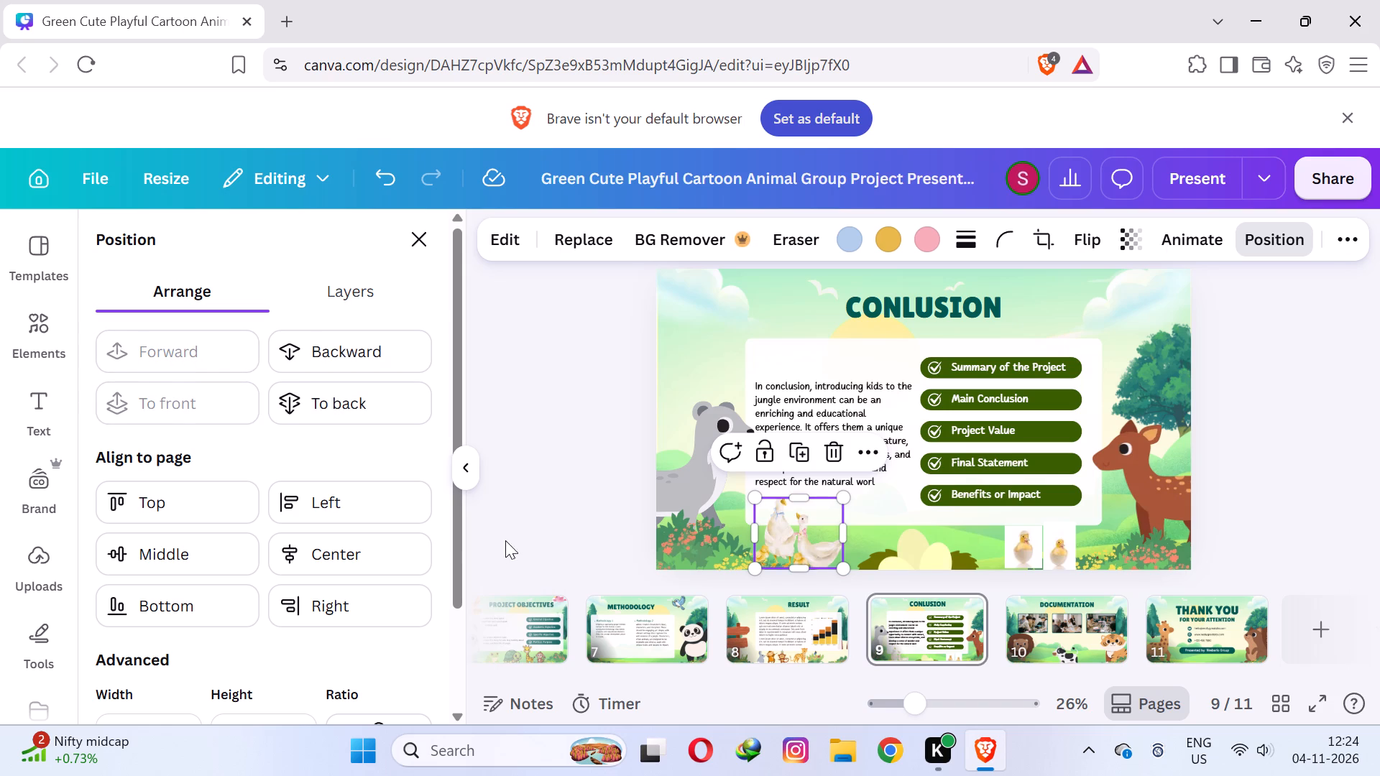
{"action": "left_click", "coordinate": [1296, 440]}
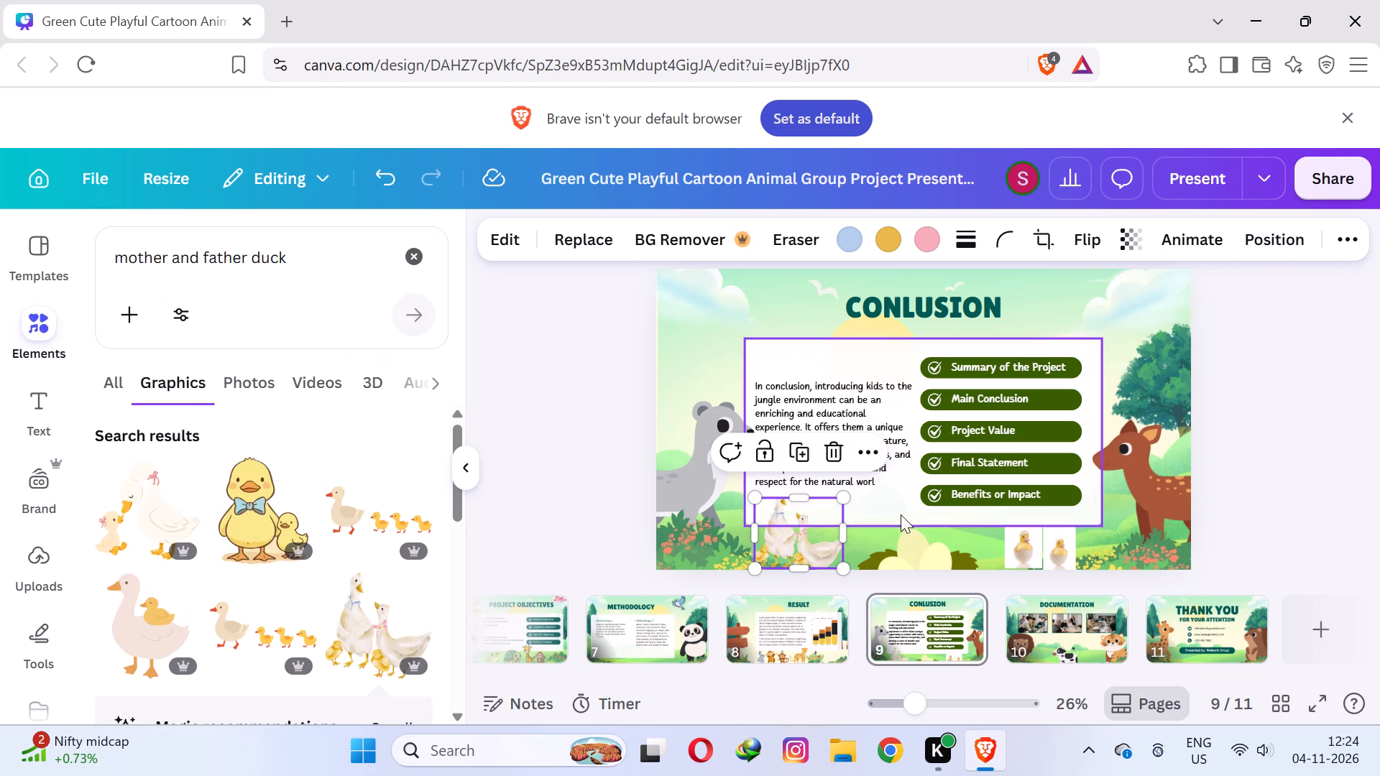
{"action": "left_click", "coordinate": [896, 507]}
{"action": "left_click", "coordinate": [1269, 392]}
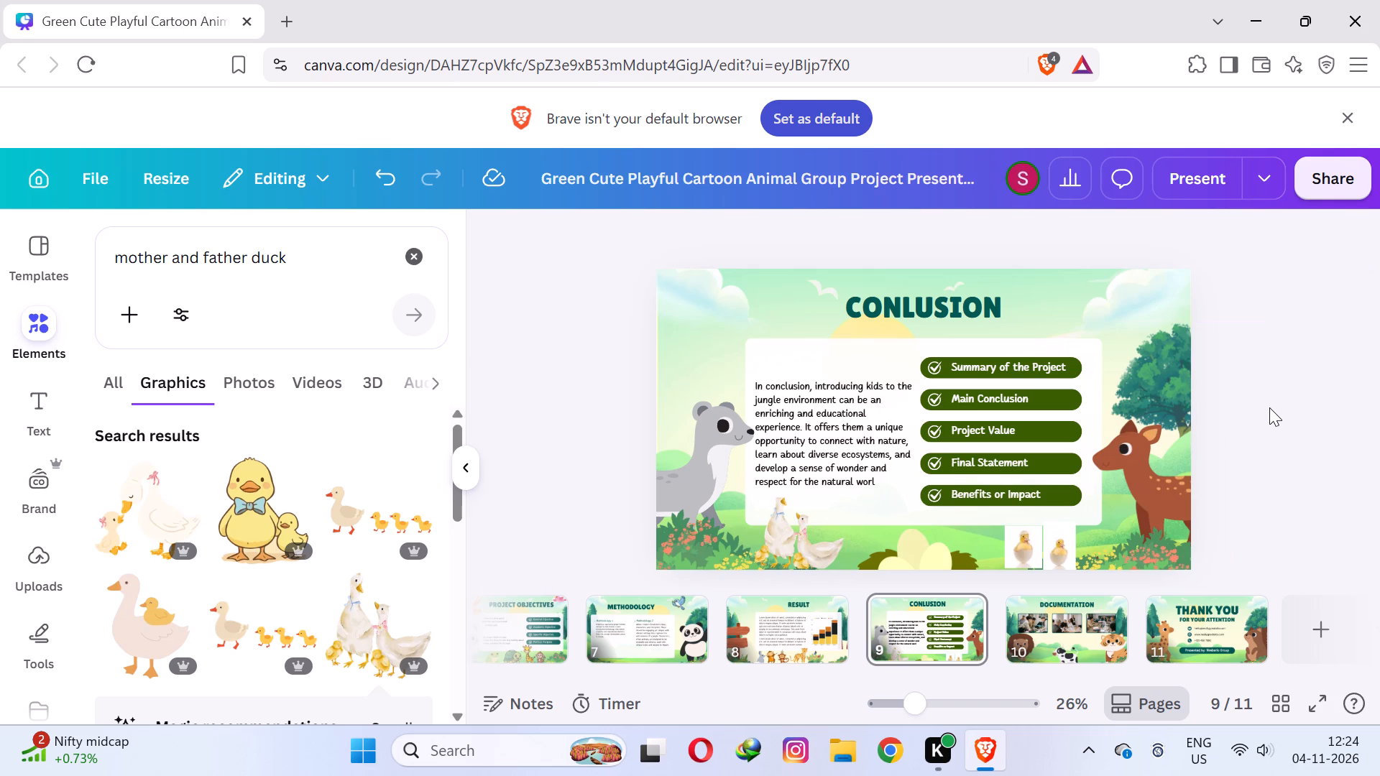
Open the Documentation slide, page 10.
{"action": "left_click", "coordinate": [1056, 634]}
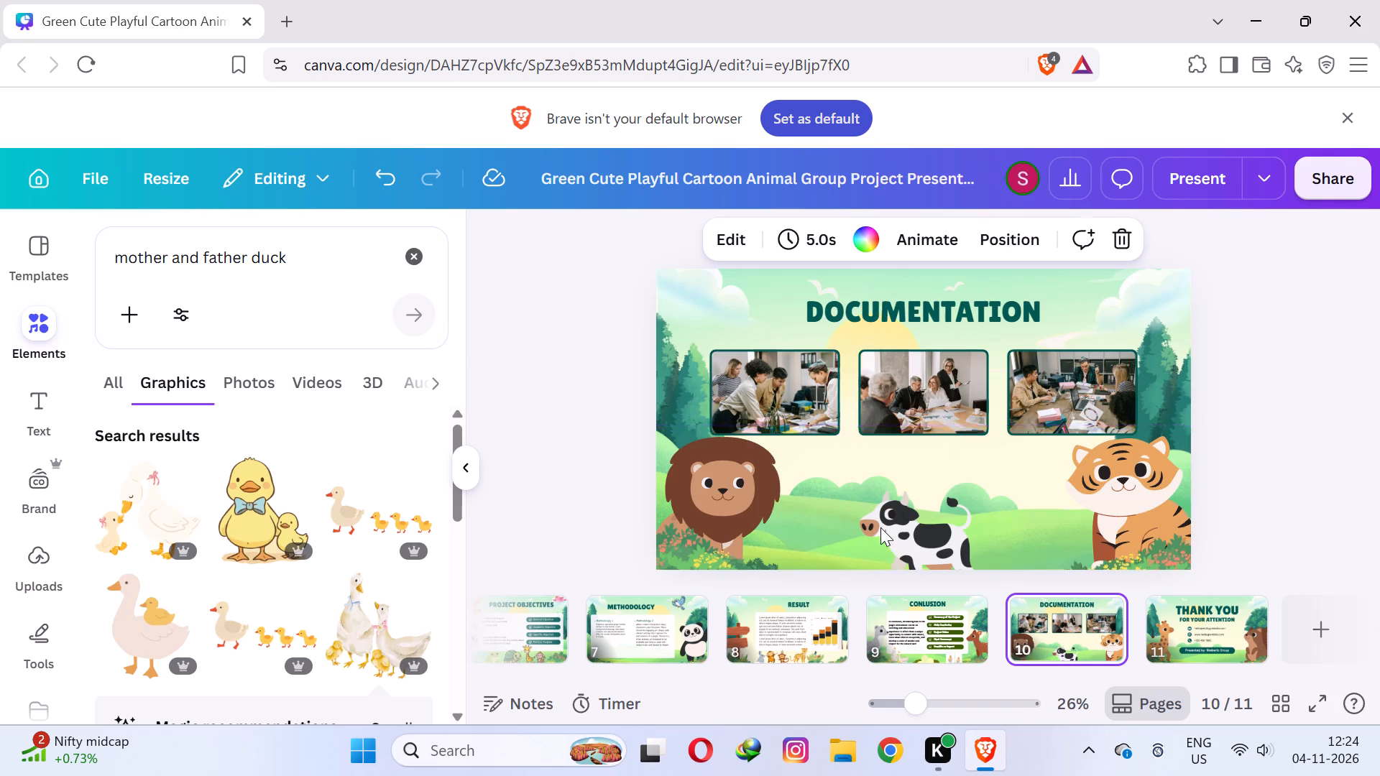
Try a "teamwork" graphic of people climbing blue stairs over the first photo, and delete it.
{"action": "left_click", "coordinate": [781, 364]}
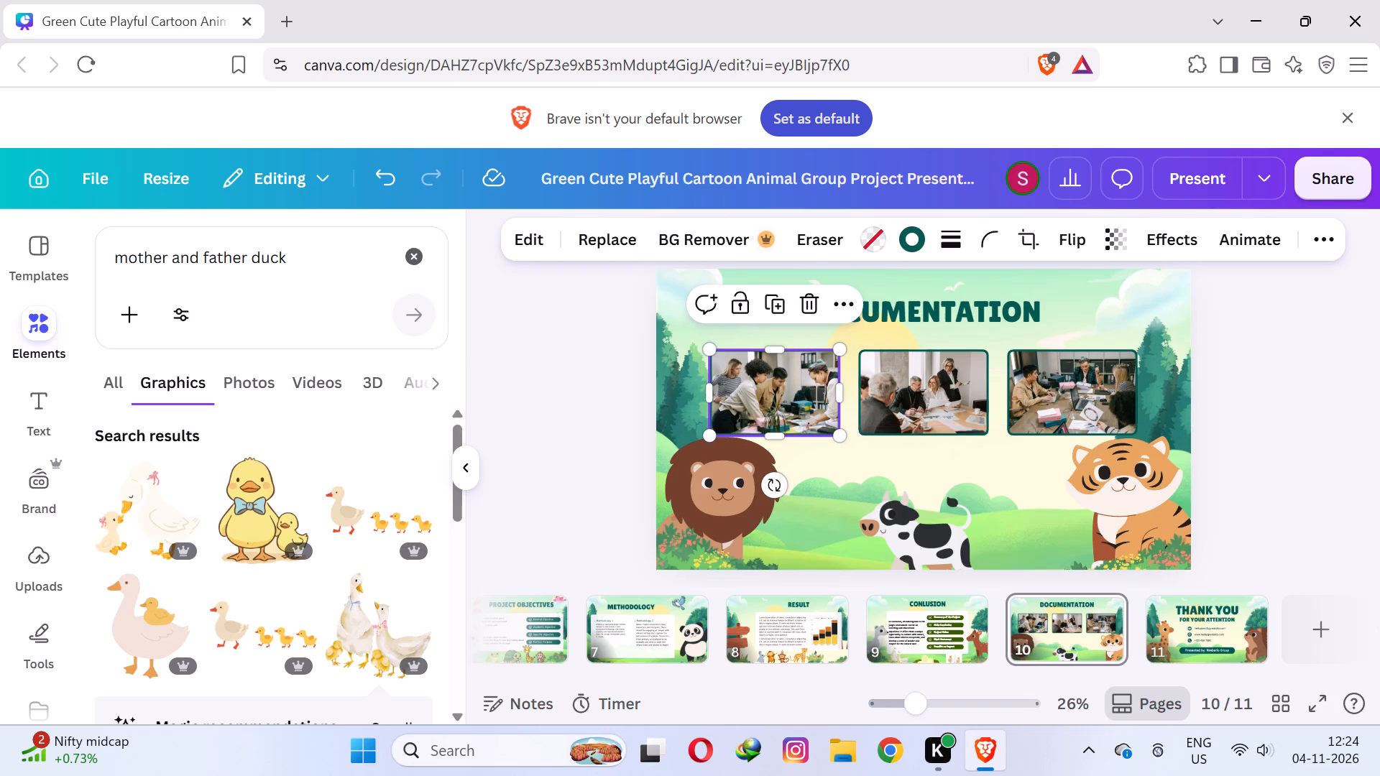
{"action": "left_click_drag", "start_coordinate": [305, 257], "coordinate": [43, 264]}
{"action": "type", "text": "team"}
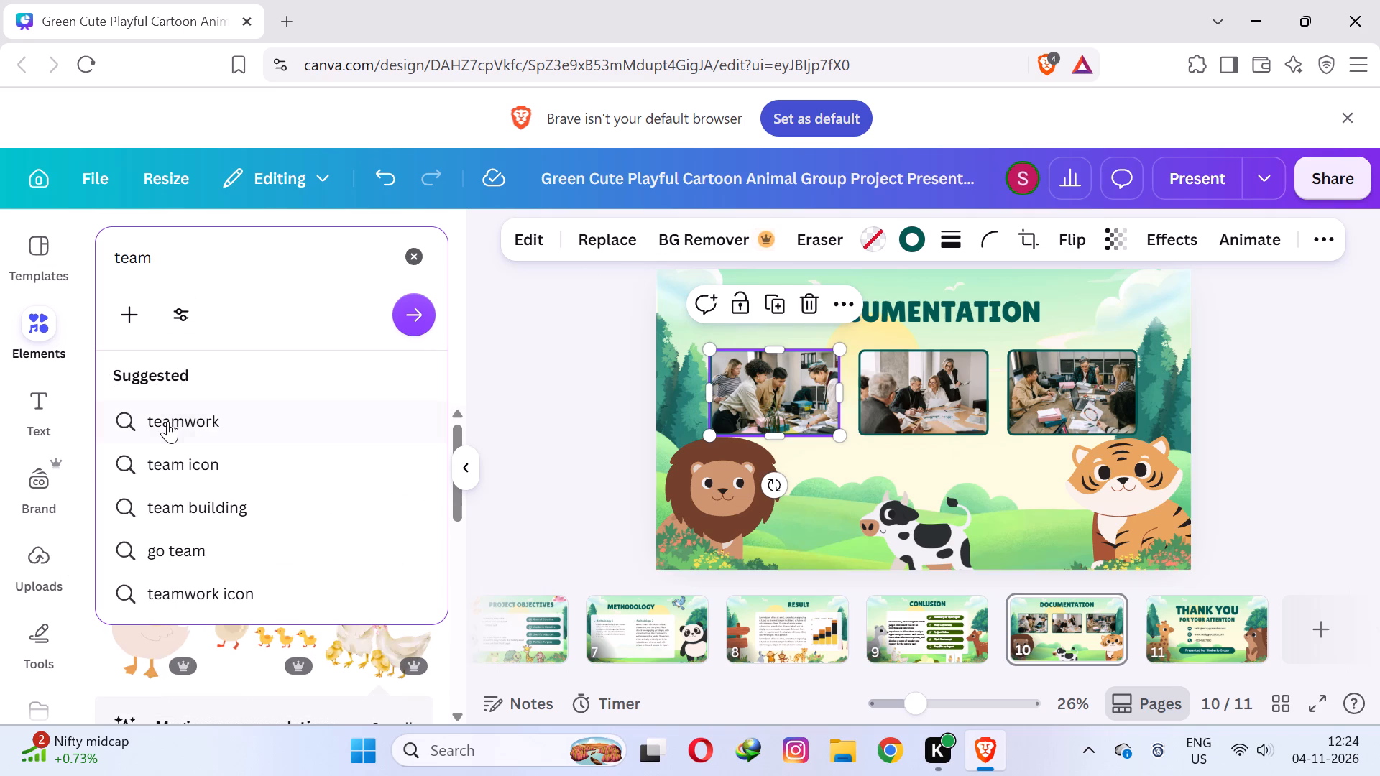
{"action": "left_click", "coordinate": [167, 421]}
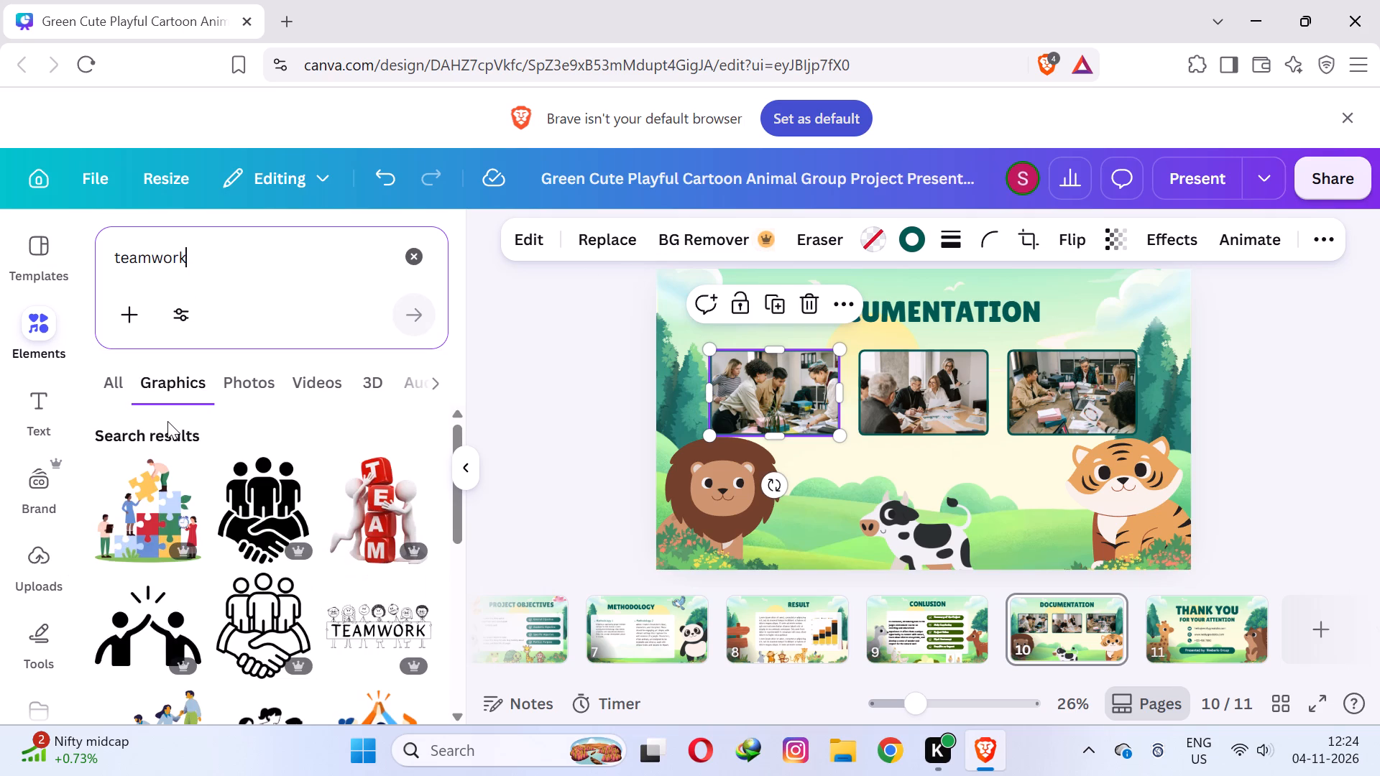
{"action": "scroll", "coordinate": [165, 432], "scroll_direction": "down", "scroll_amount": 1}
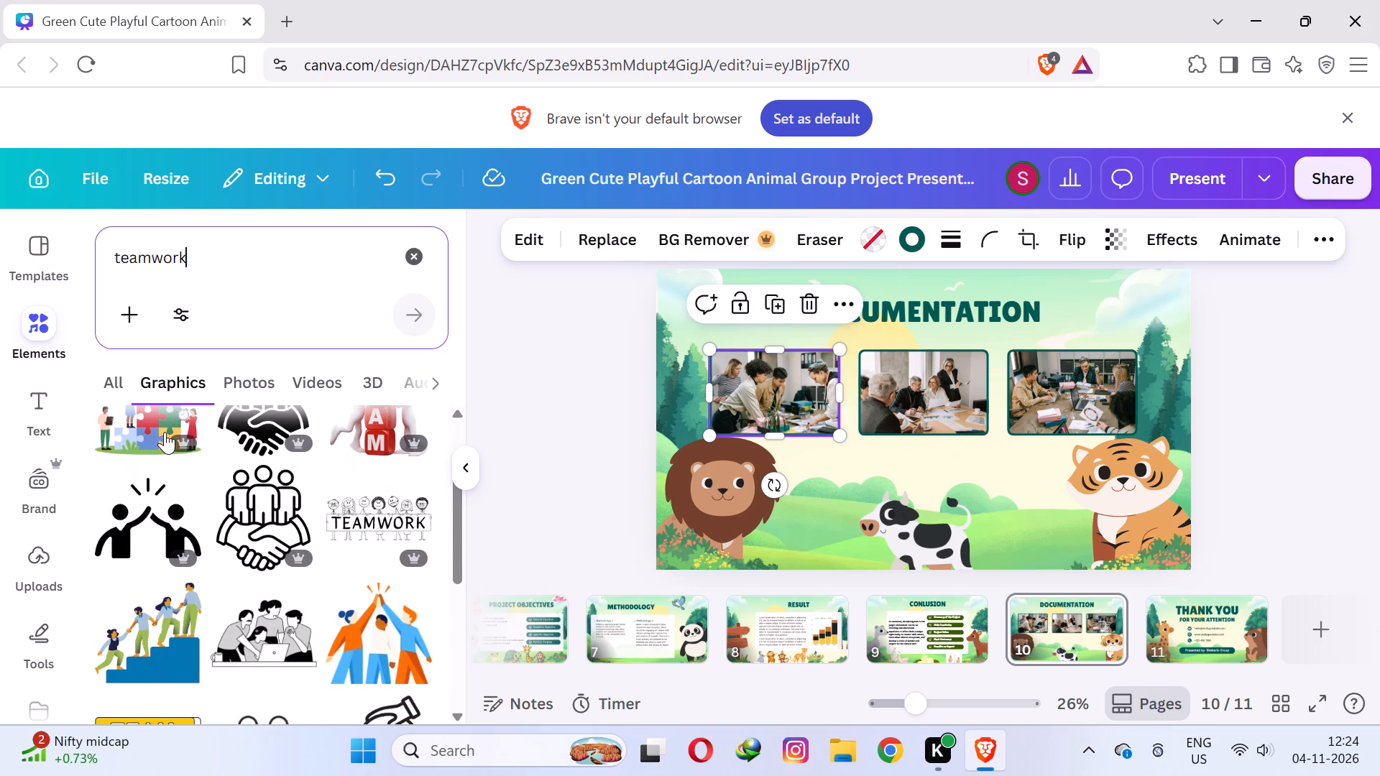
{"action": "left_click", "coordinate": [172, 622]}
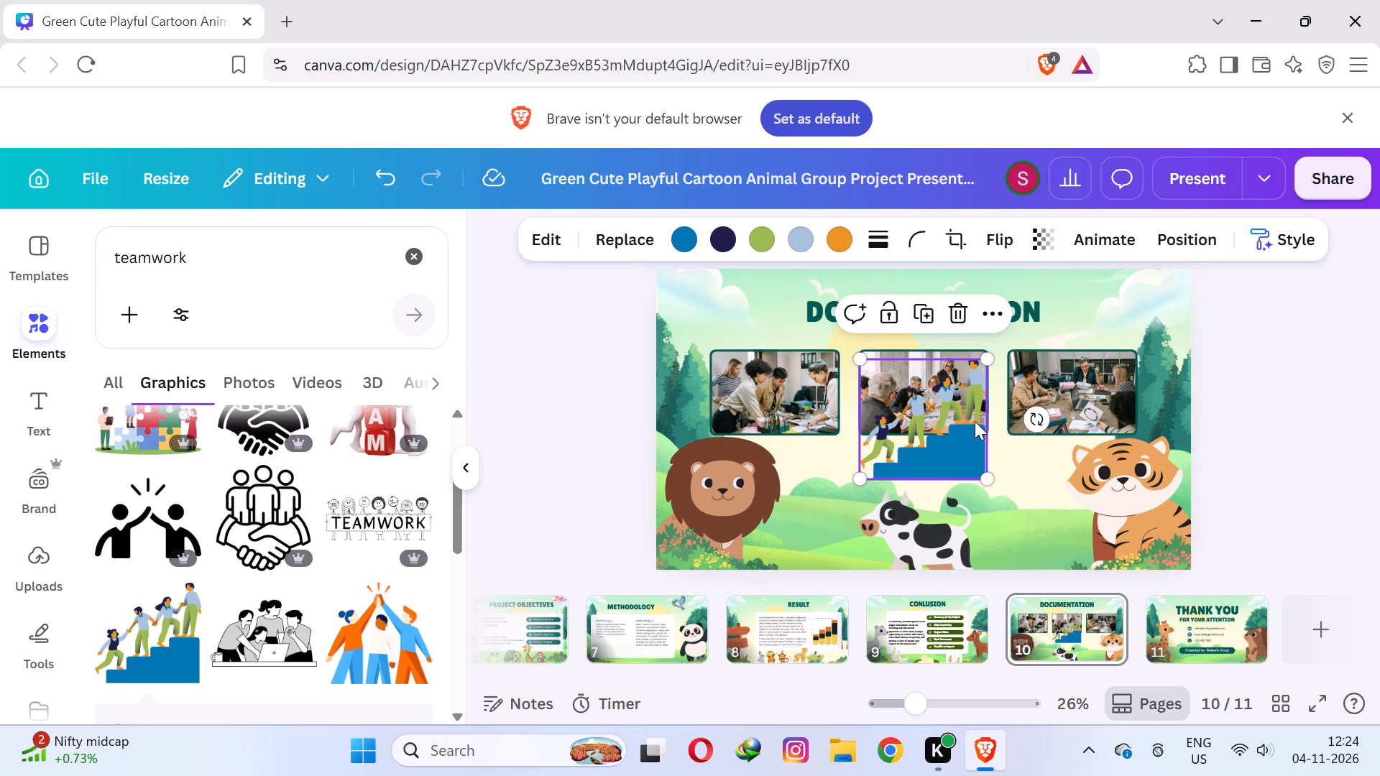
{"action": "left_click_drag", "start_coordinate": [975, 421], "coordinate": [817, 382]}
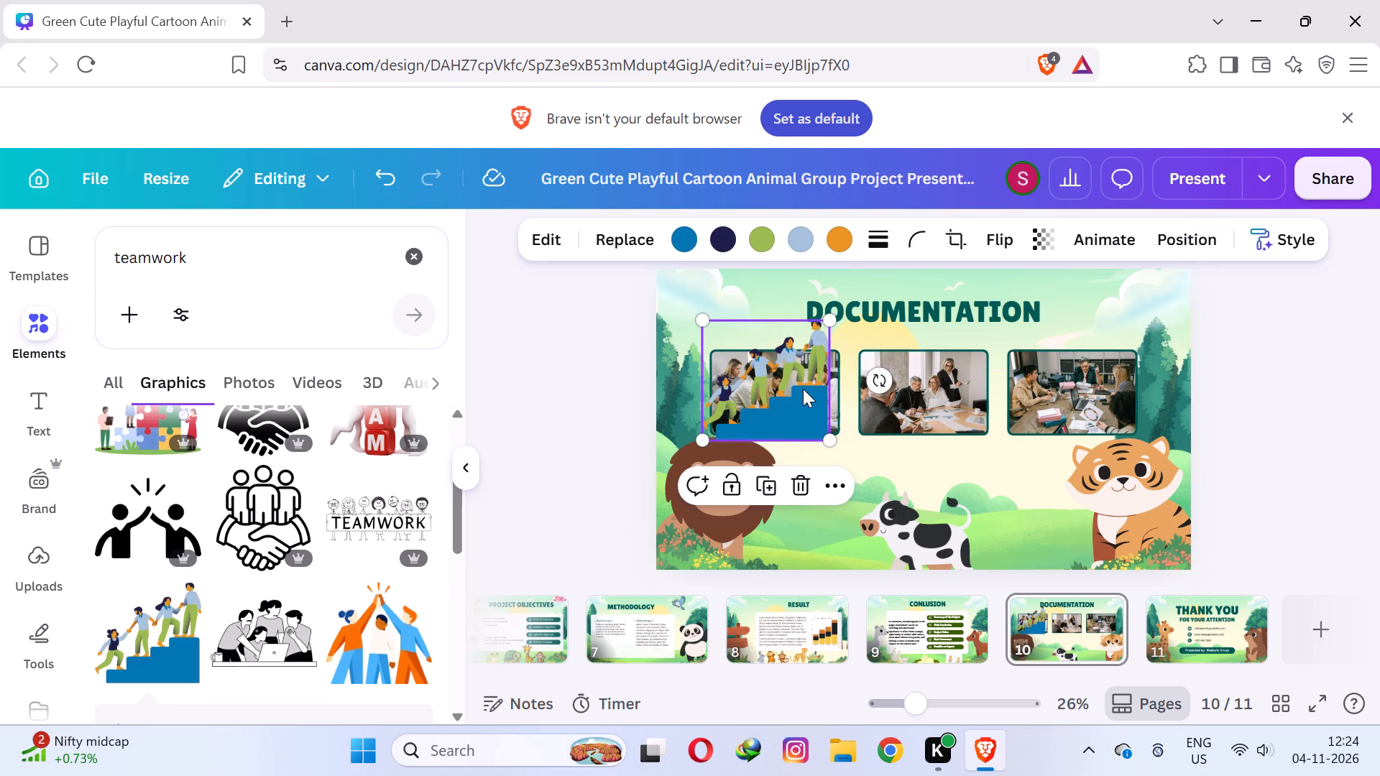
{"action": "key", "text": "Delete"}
Search for a replacement for the first Documentation photo with "team kids cartoon" and browse the photos.
{"action": "left_click", "coordinate": [773, 397]}
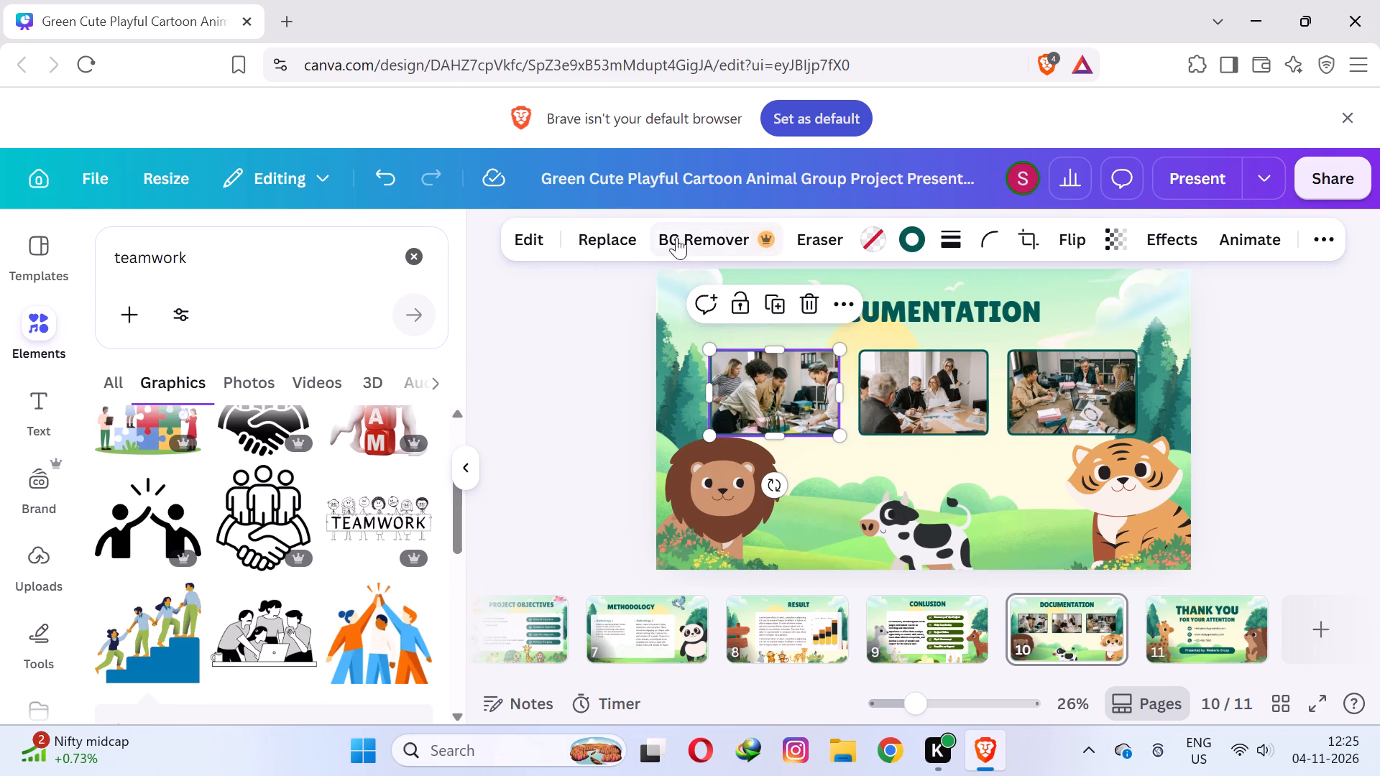
{"action": "left_click", "coordinate": [613, 233]}
{"action": "left_click_drag", "start_coordinate": [262, 280], "coordinate": [106, 320]}
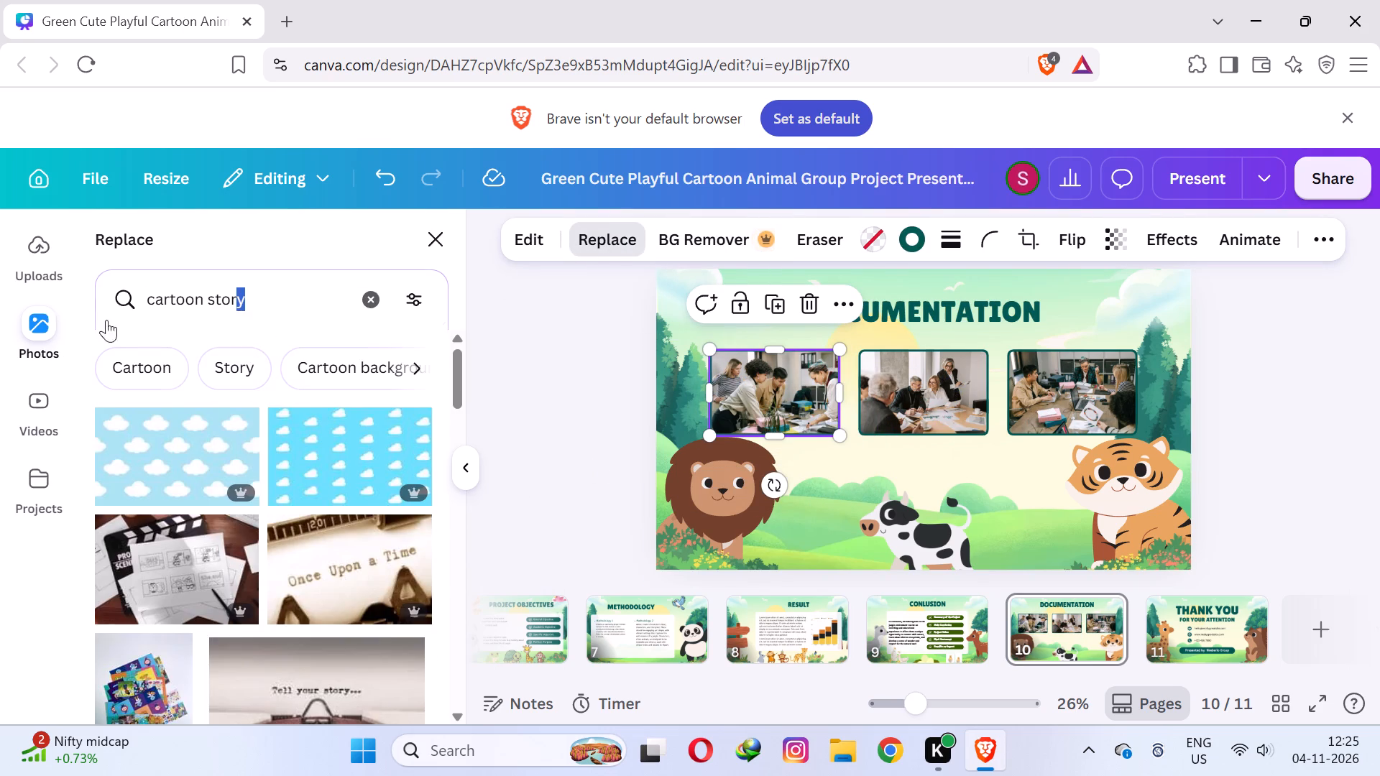
{"action": "left_click_drag", "start_coordinate": [106, 320], "coordinate": [0, 336]}
{"action": "type", "text": "team"}
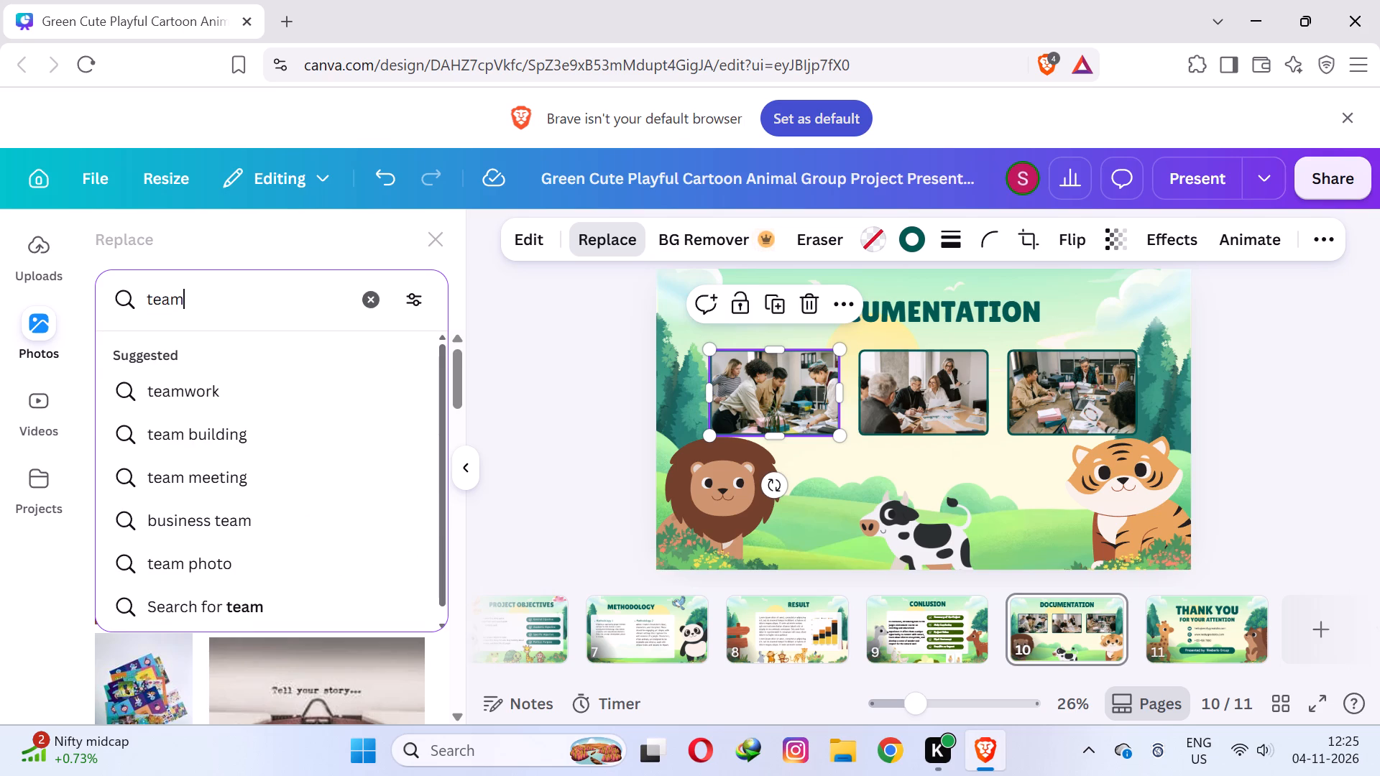
{"action": "key", "text": "space"}
{"action": "key", "text": "space"}
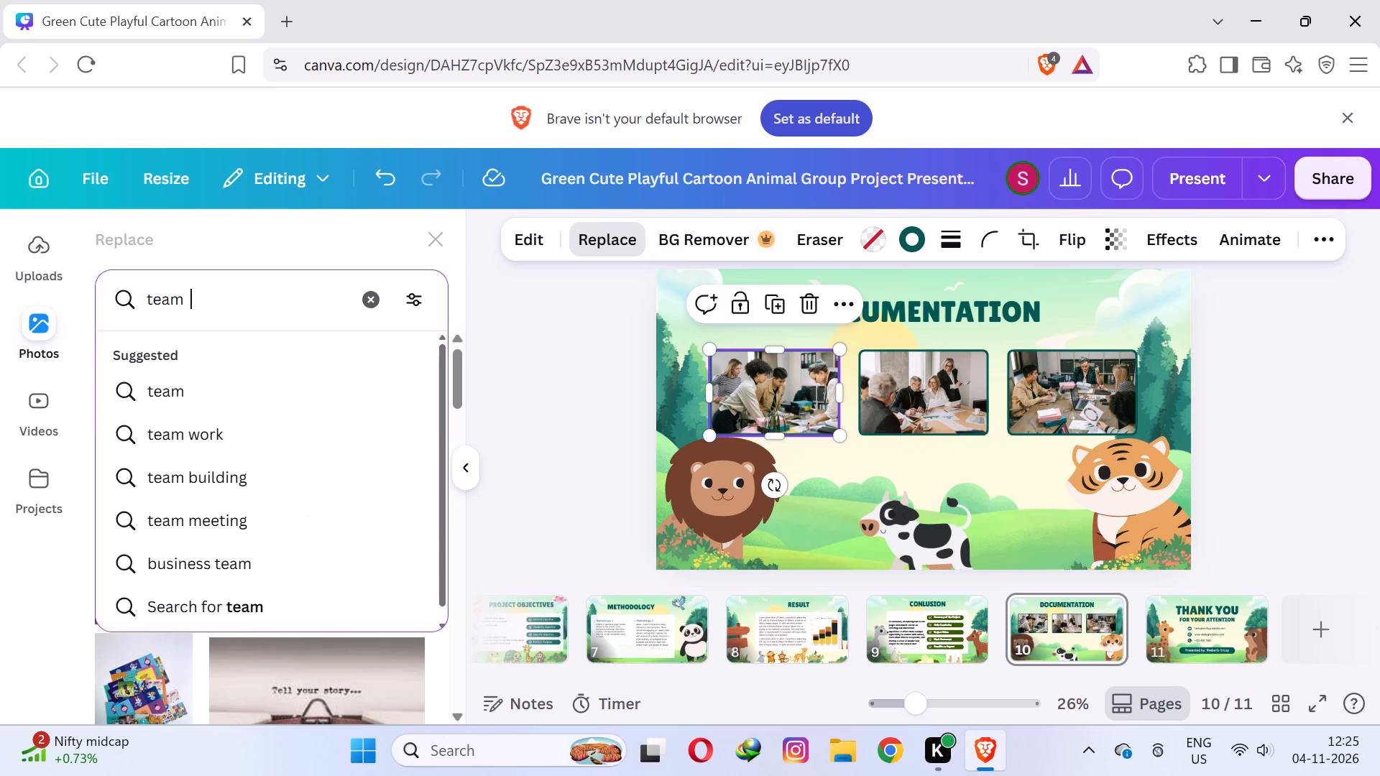
{"action": "type", "text": "kids cartoon"}
{"action": "key", "text": "Return"}
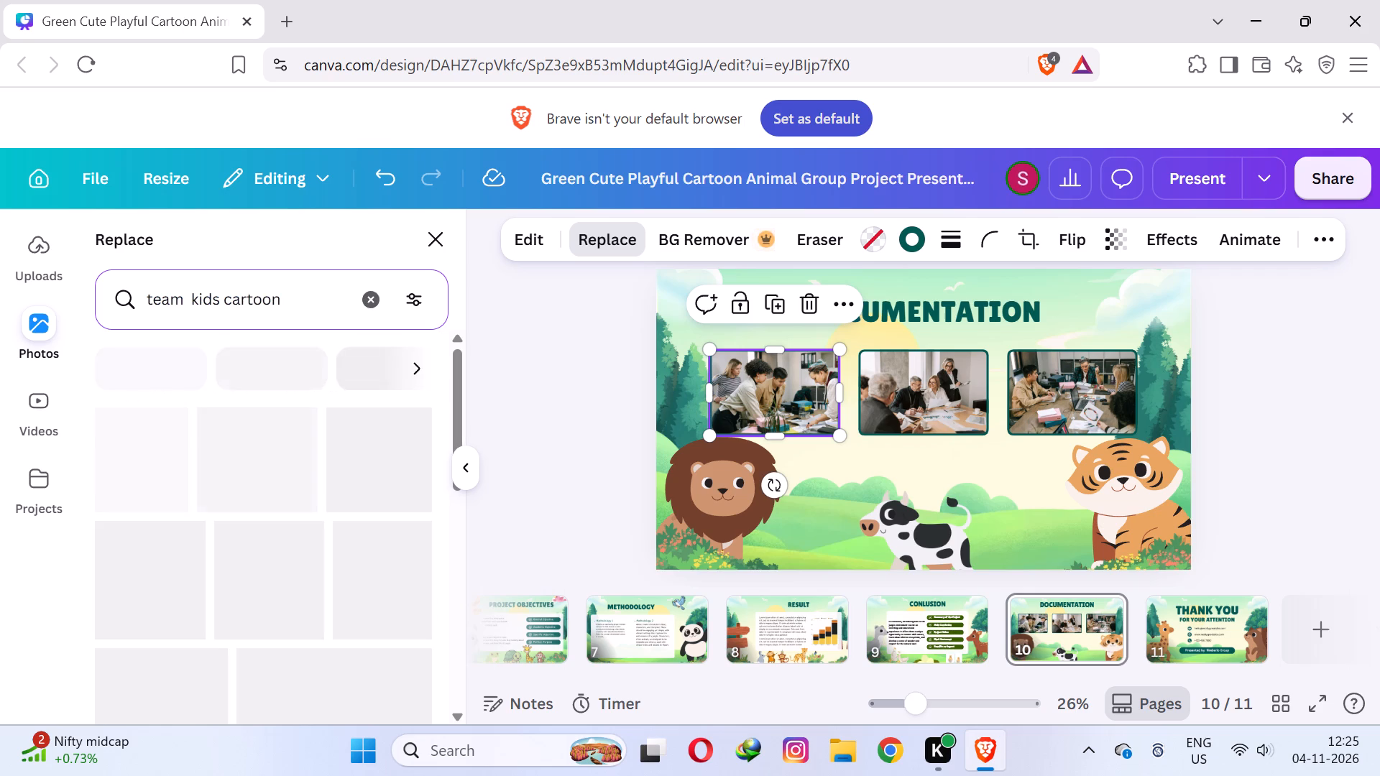
{"action": "scroll", "coordinate": [185, 456], "scroll_direction": "down", "scroll_amount": 1}
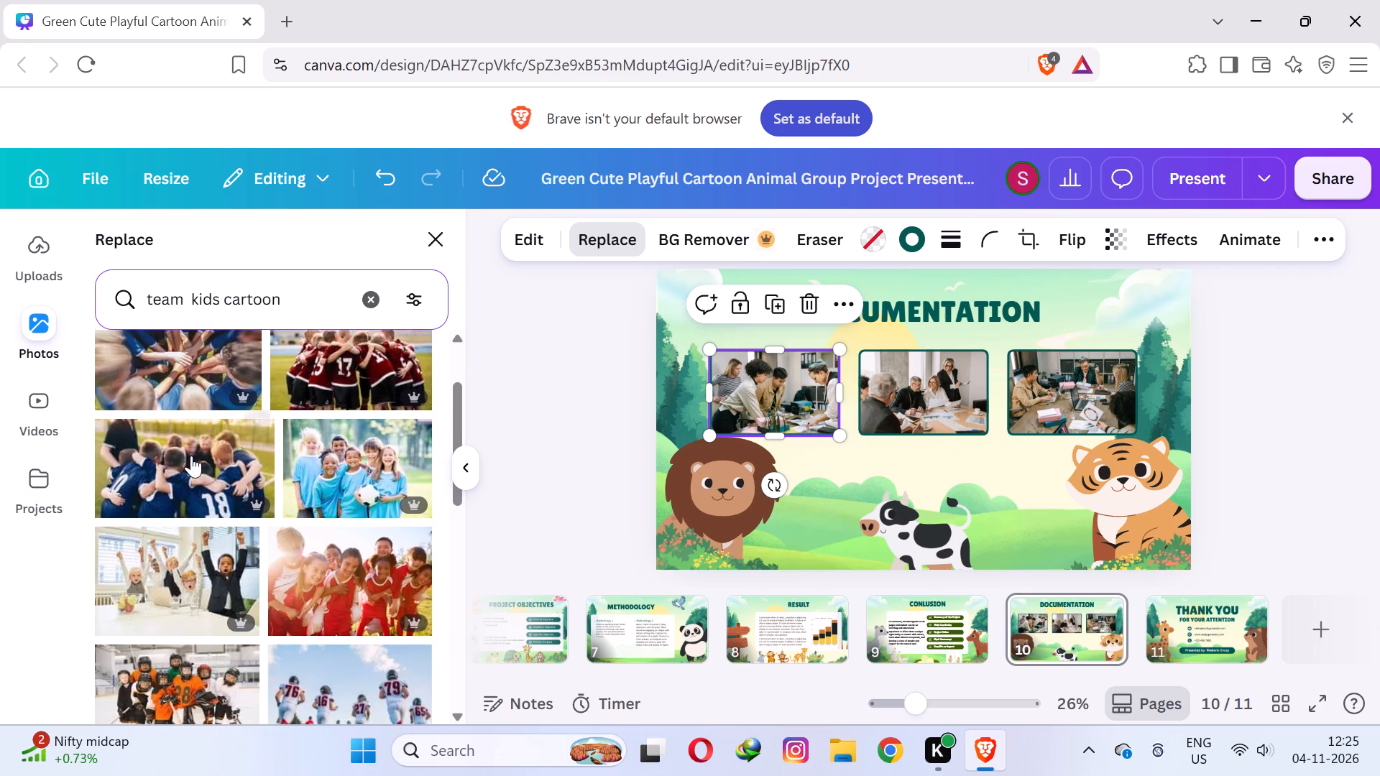
{"action": "scroll", "coordinate": [191, 456], "scroll_direction": "down", "scroll_amount": 4}
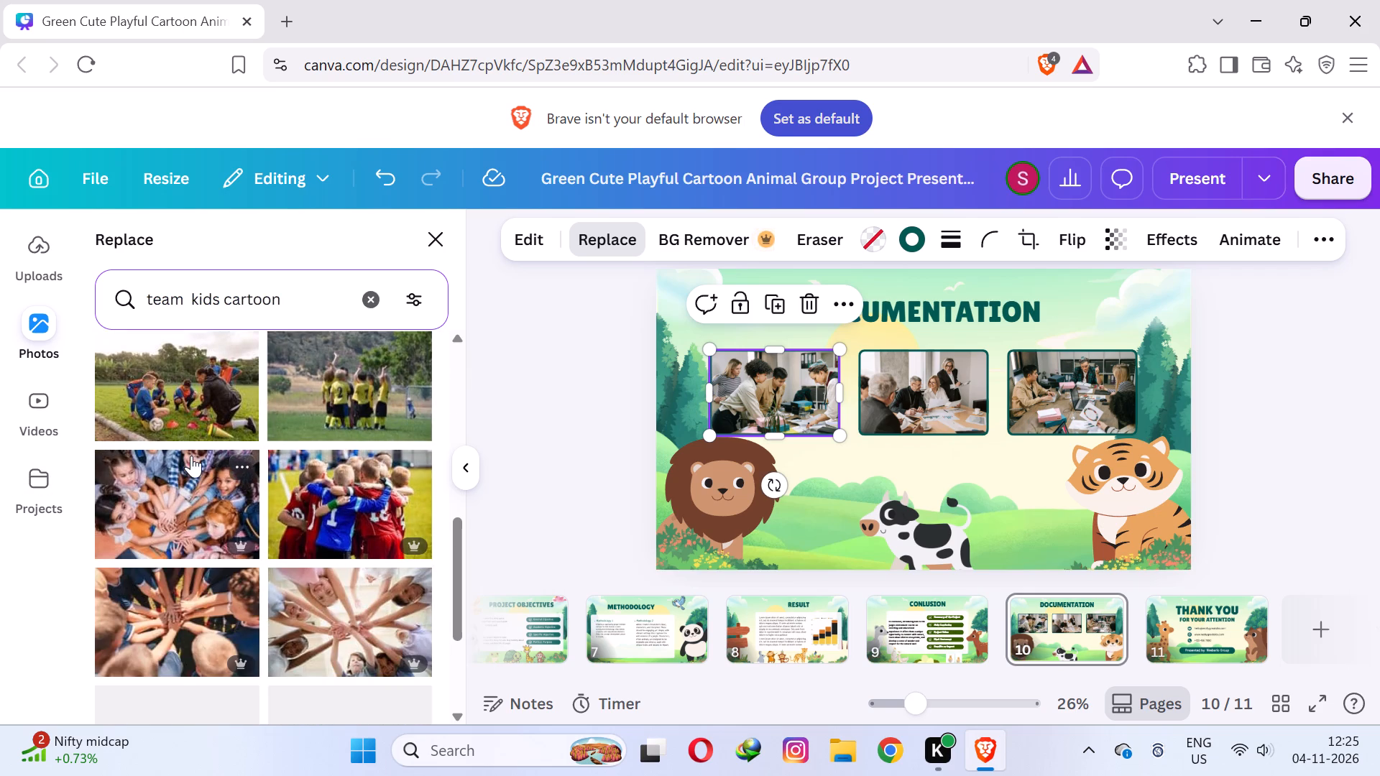
Change the replacement photo search to "team cartoon" and replace the first photo with the man leaning over a laptop at a meeting table.
{"action": "left_click_drag", "start_coordinate": [319, 303], "coordinate": [285, 305]}
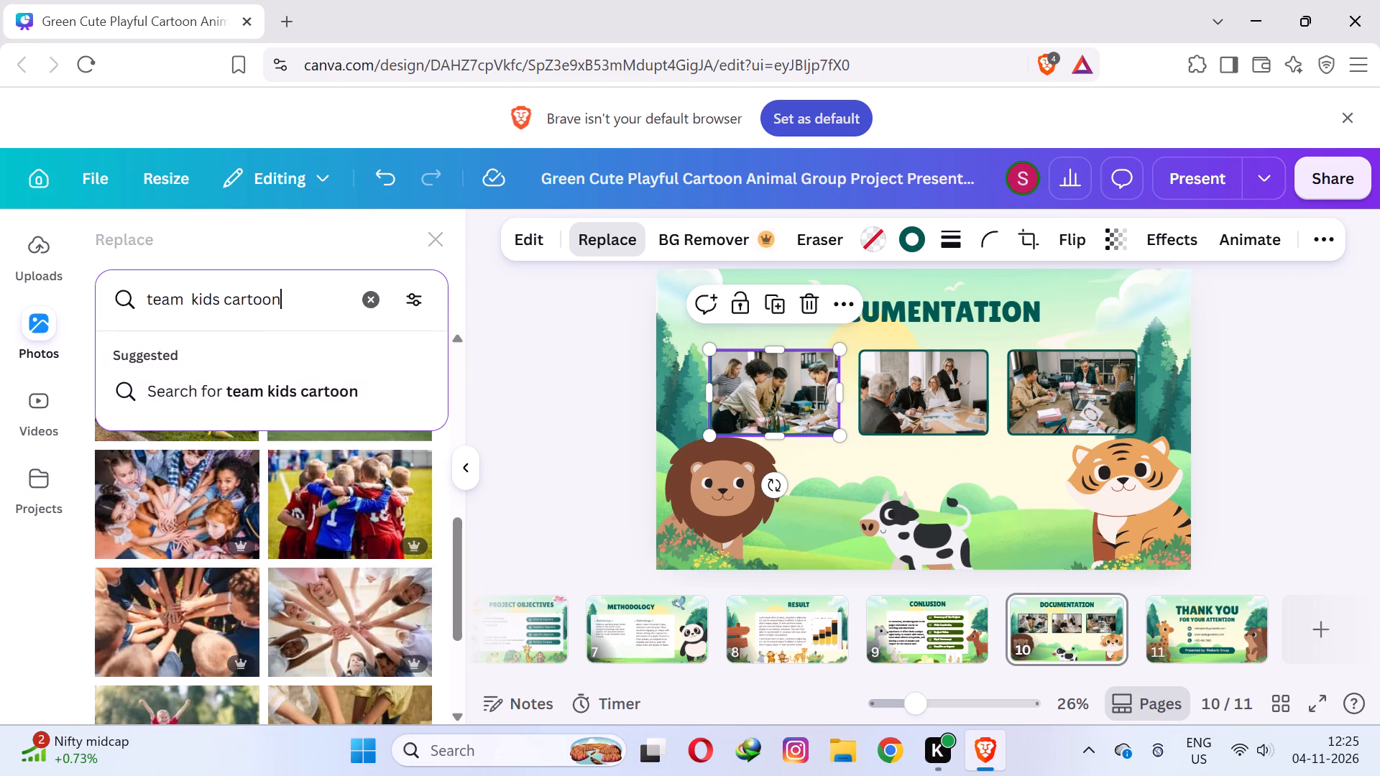
{"action": "left_click_drag", "start_coordinate": [217, 299], "coordinate": [165, 300]}
{"action": "left_click", "coordinate": [204, 300]}
{"action": "left_click_drag", "start_coordinate": [225, 300], "coordinate": [194, 300]}
{"action": "key", "text": "BackSpace"}
{"action": "key", "text": "Return"}
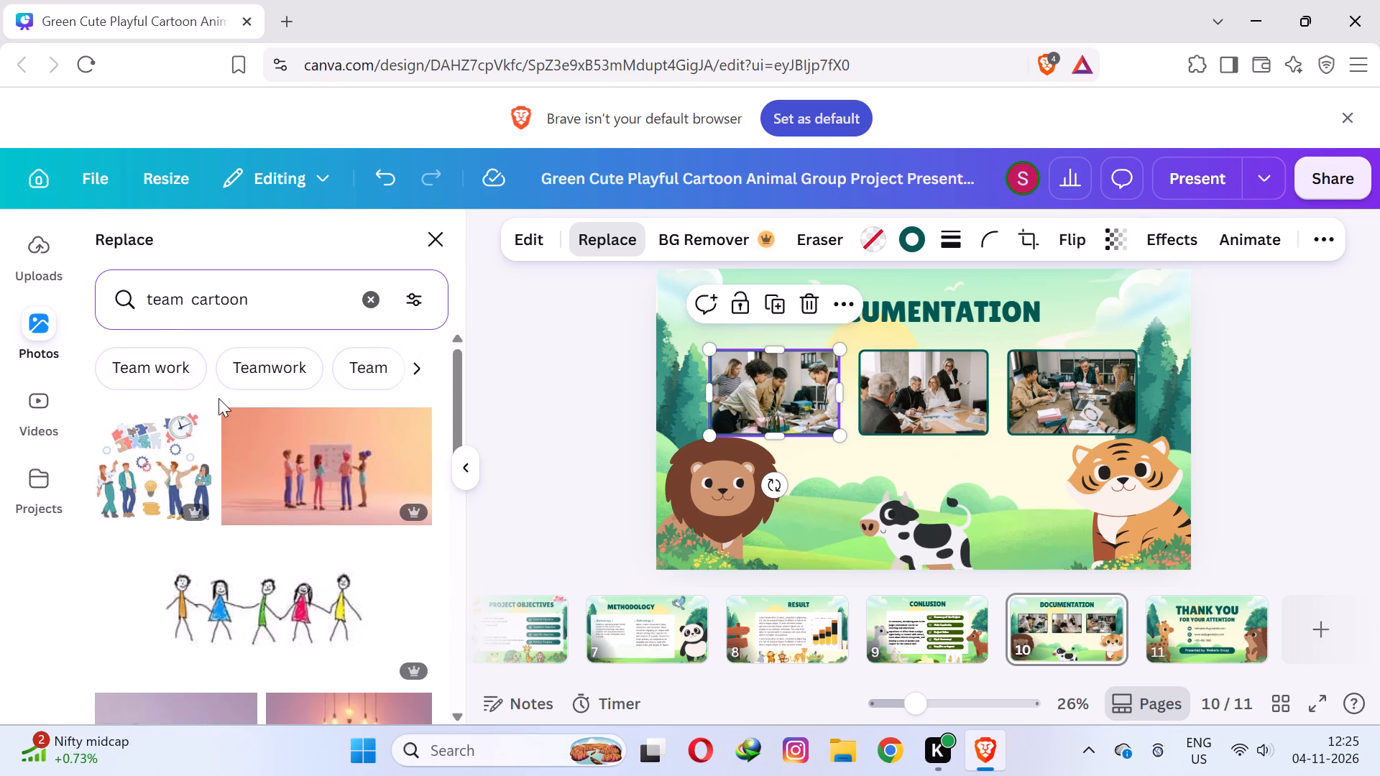
{"action": "scroll", "coordinate": [218, 401], "scroll_direction": "down", "scroll_amount": 3}
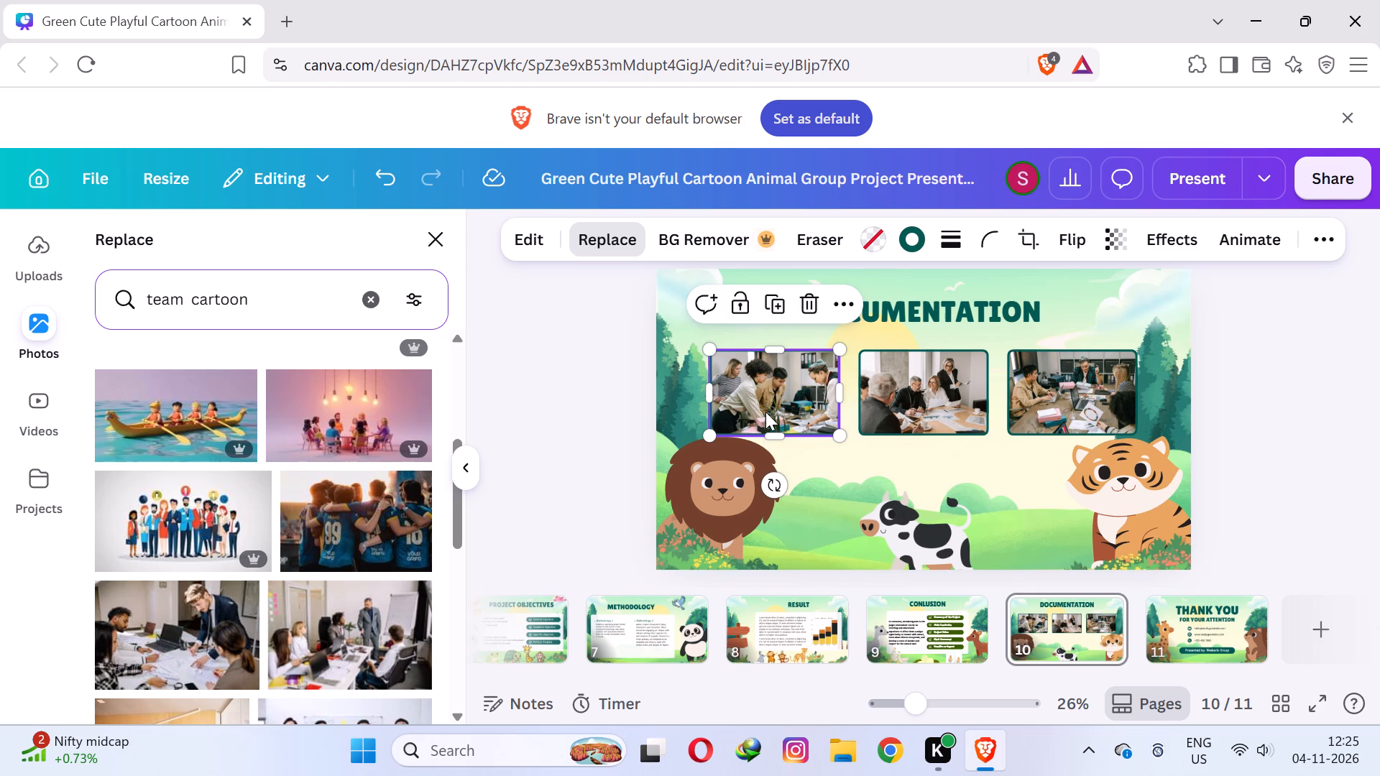
{"action": "left_click", "coordinate": [200, 615]}
Look through the "teamwork" graphics for a possible substitute for the middle photo.
{"action": "left_click", "coordinate": [929, 402]}
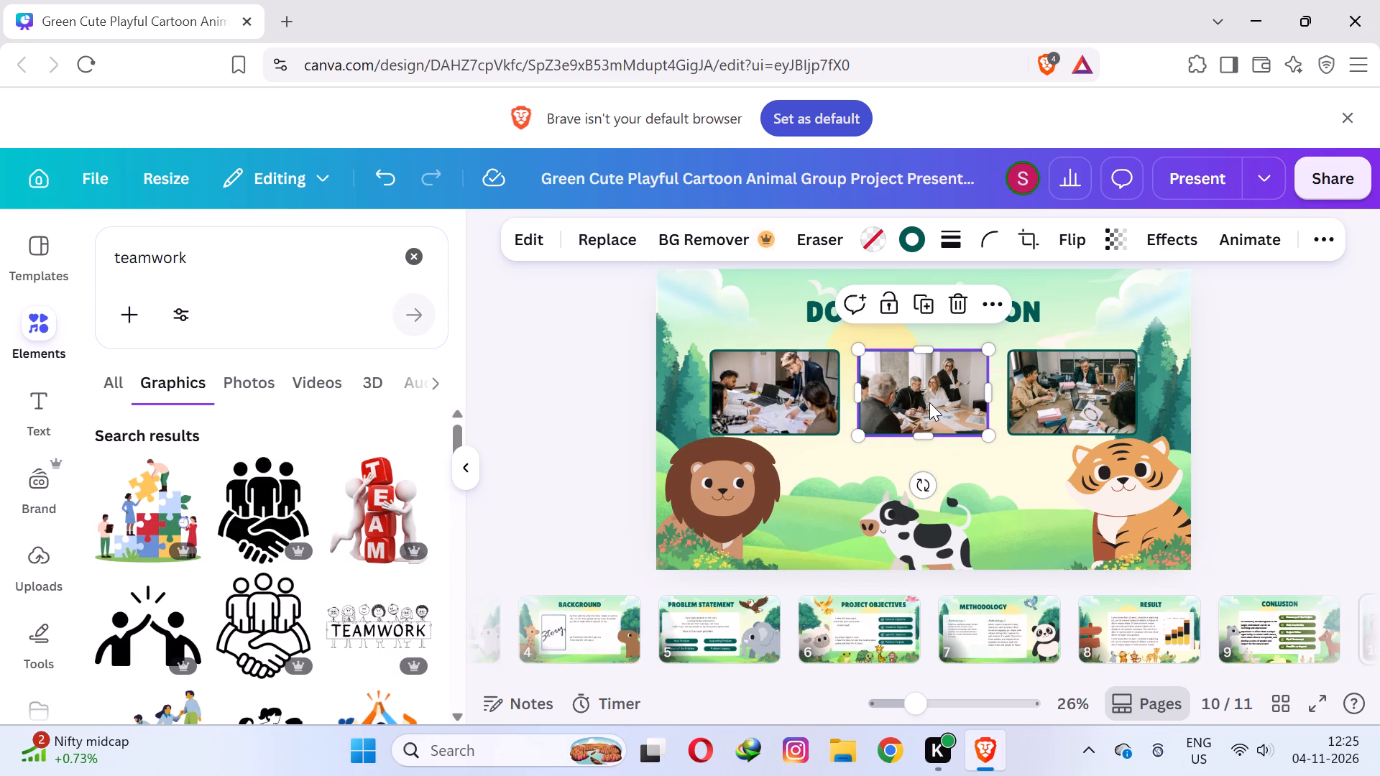
{"action": "scroll", "coordinate": [241, 437], "scroll_direction": "down", "scroll_amount": 2}
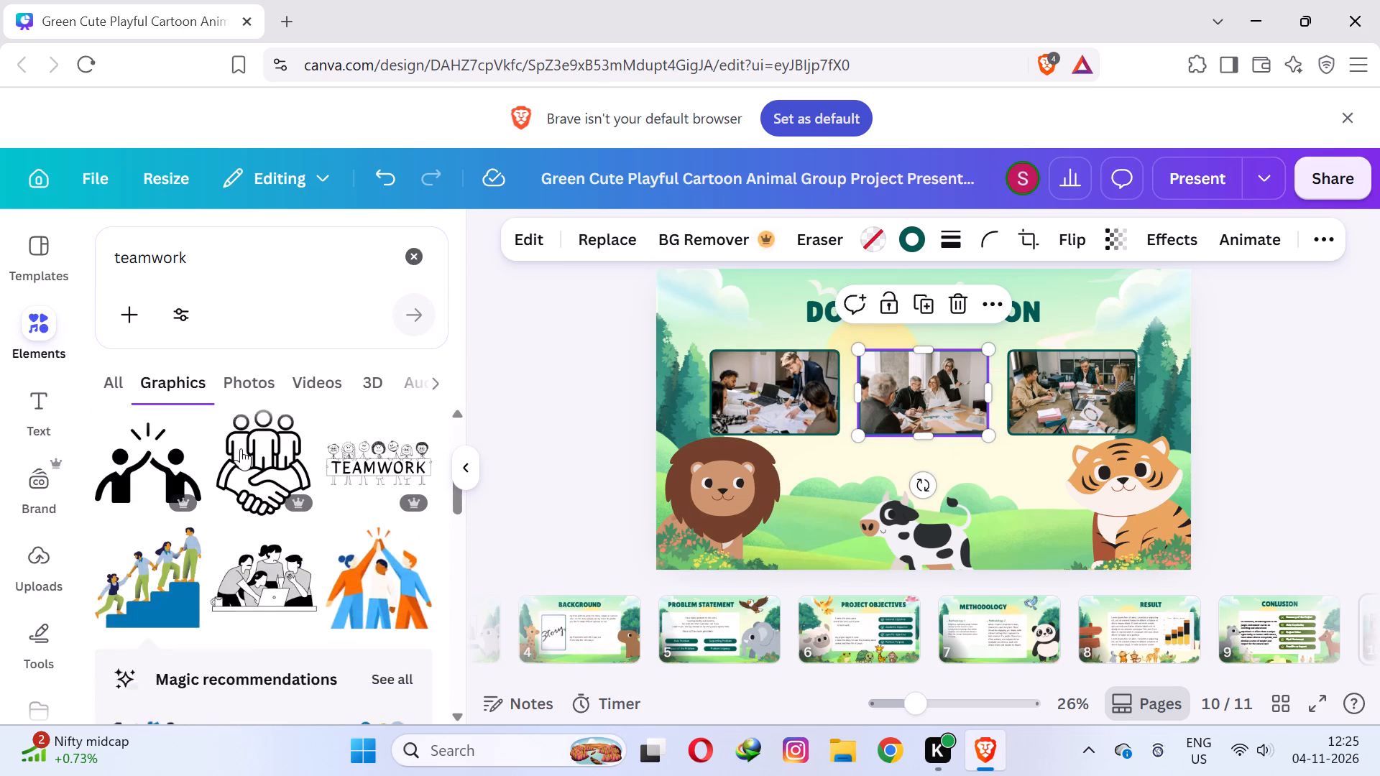
{"action": "scroll", "coordinate": [241, 448], "scroll_direction": "down", "scroll_amount": 3}
{"action": "left_click", "coordinate": [243, 260]}
{"action": "scroll", "coordinate": [281, 335], "scroll_direction": "down", "scroll_amount": 2}
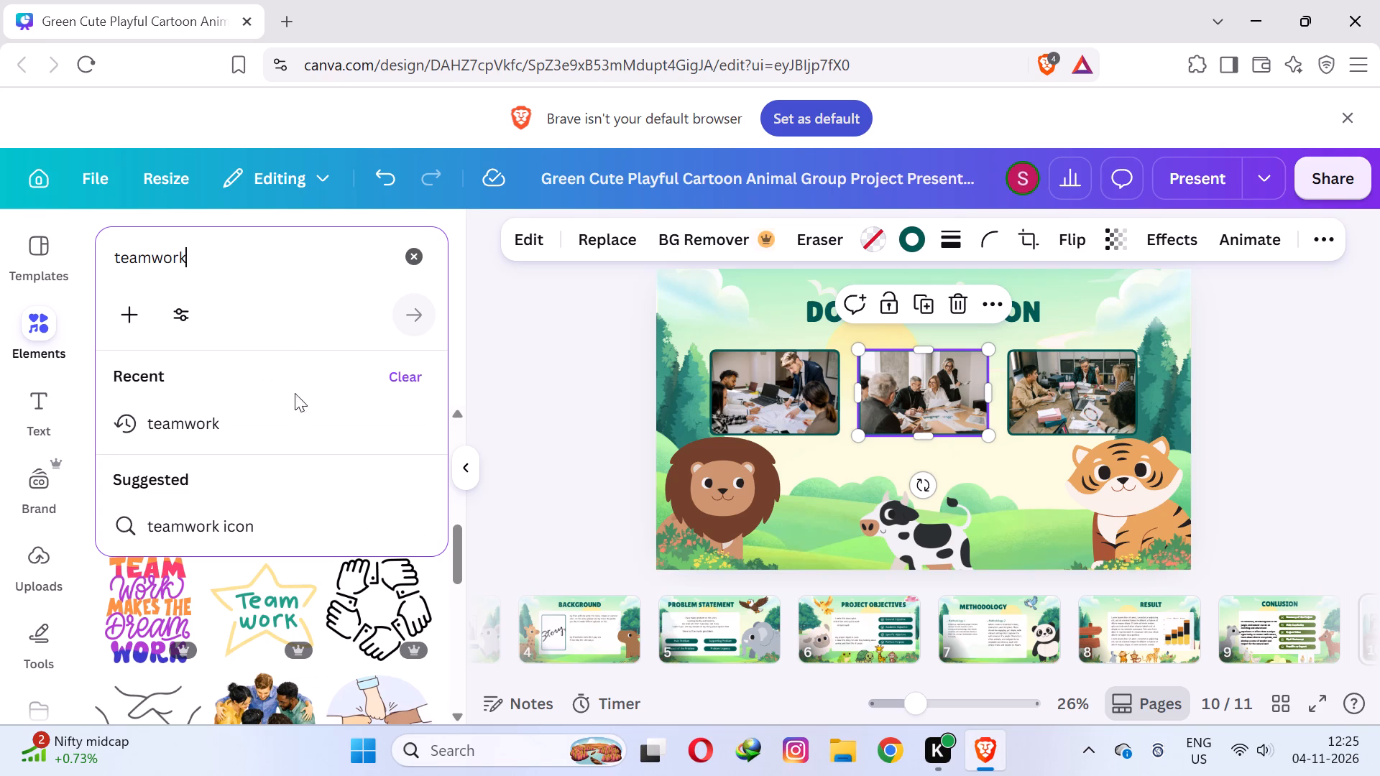
{"action": "scroll", "coordinate": [295, 393], "scroll_direction": "down", "scroll_amount": 1}
{"action": "scroll", "coordinate": [303, 540], "scroll_direction": "down", "scroll_amount": 1}
{"action": "scroll", "coordinate": [215, 613], "scroll_direction": "down", "scroll_amount": 1}
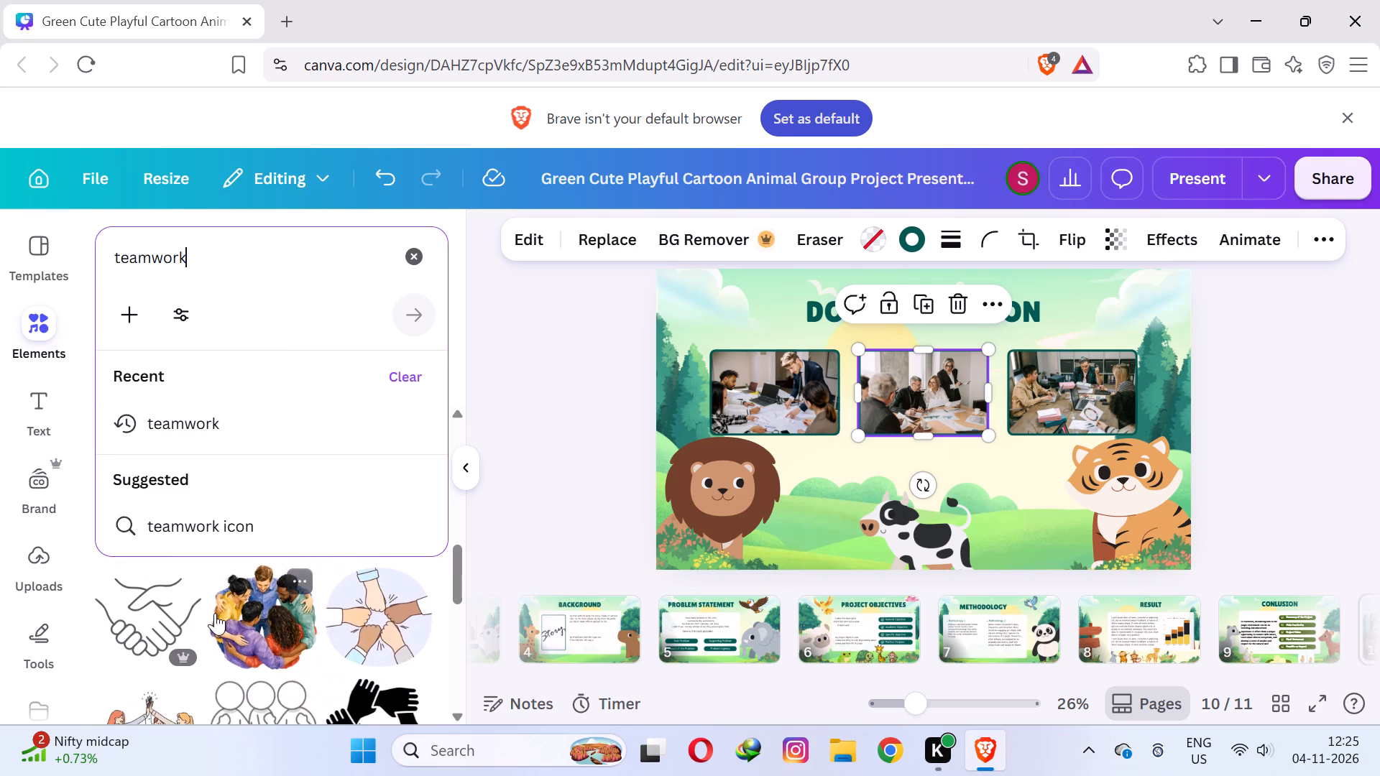
{"action": "scroll", "coordinate": [215, 613], "scroll_direction": "down", "scroll_amount": 3}
{"action": "left_click", "coordinate": [1289, 380]}
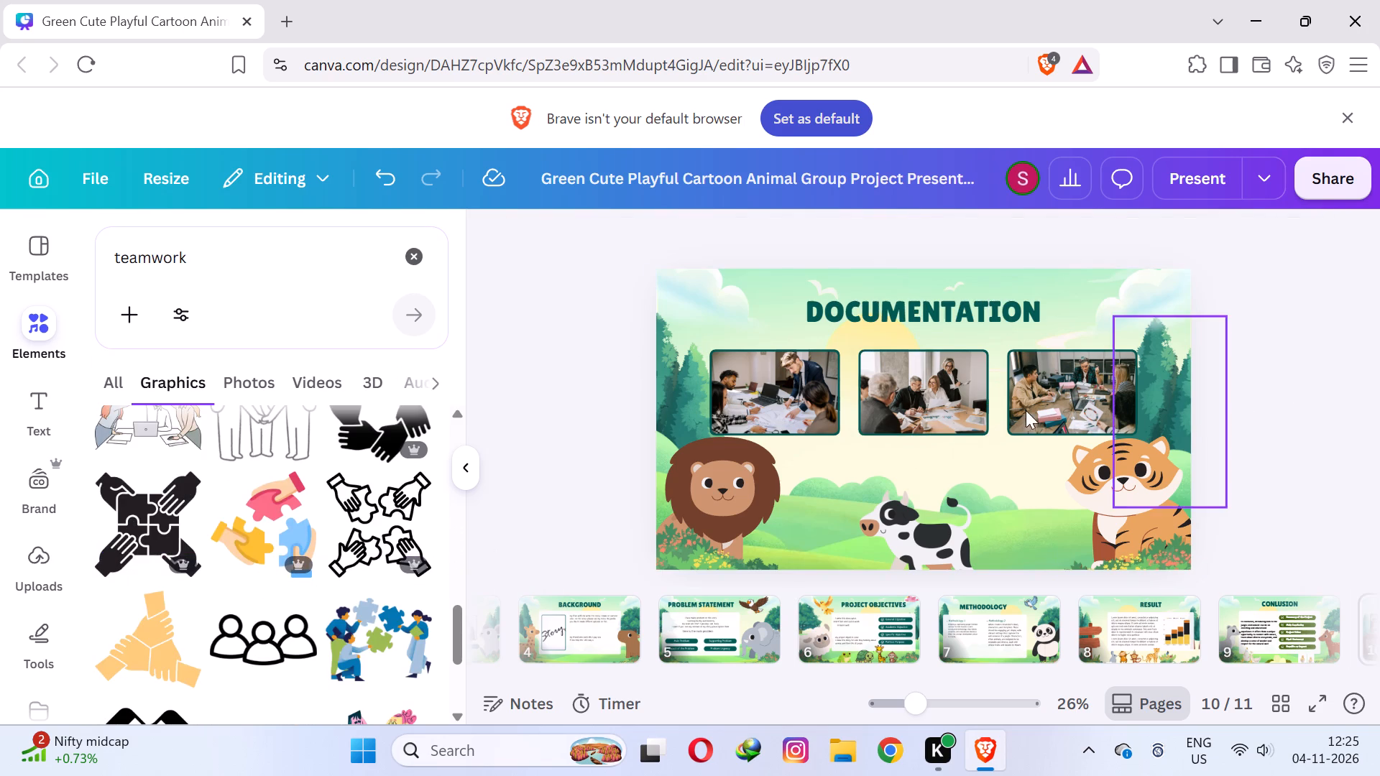
Replace the middle photo with the "team cartoon" result of four men in suits with crossed arms.
{"action": "left_click", "coordinate": [931, 394]}
{"action": "left_click", "coordinate": [602, 234]}
{"action": "scroll", "coordinate": [186, 428], "scroll_direction": "down", "scroll_amount": 5}
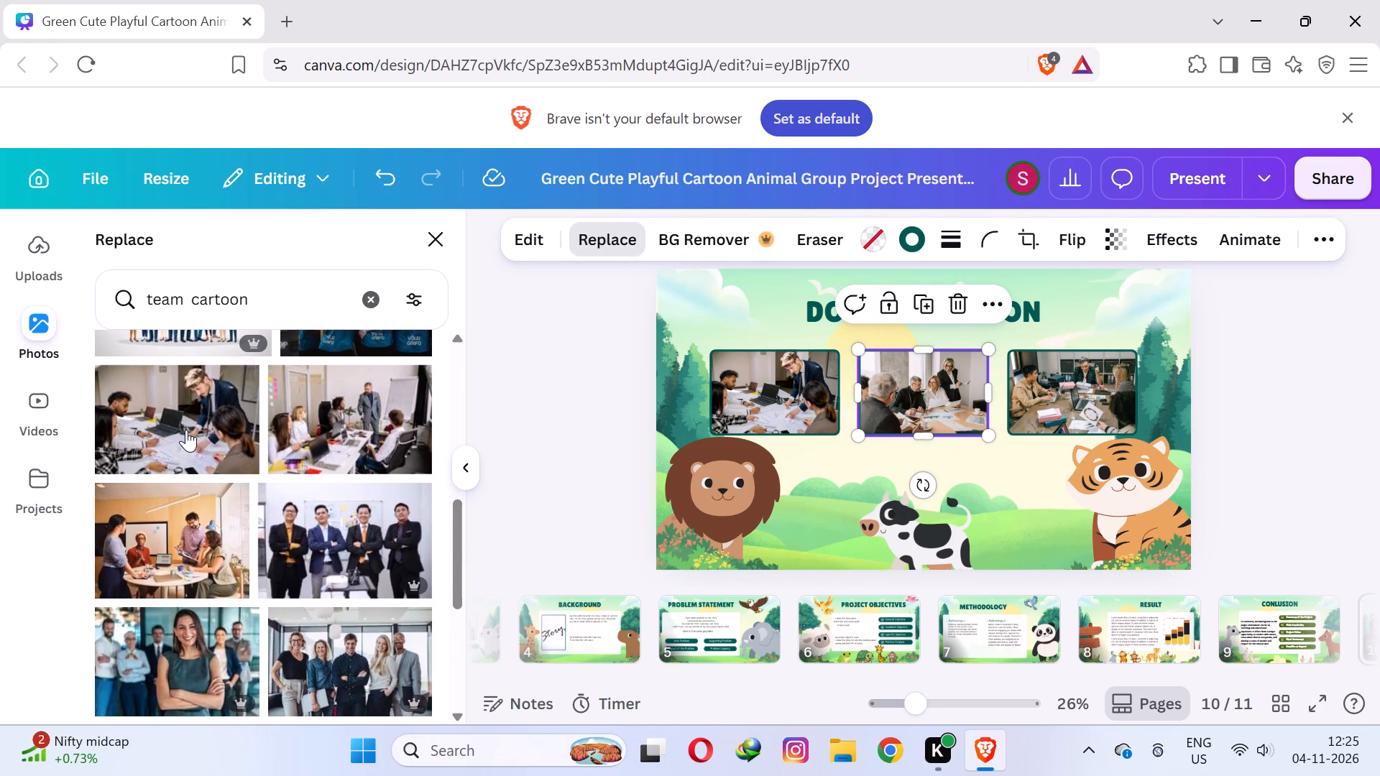
{"action": "left_click", "coordinate": [290, 530]}
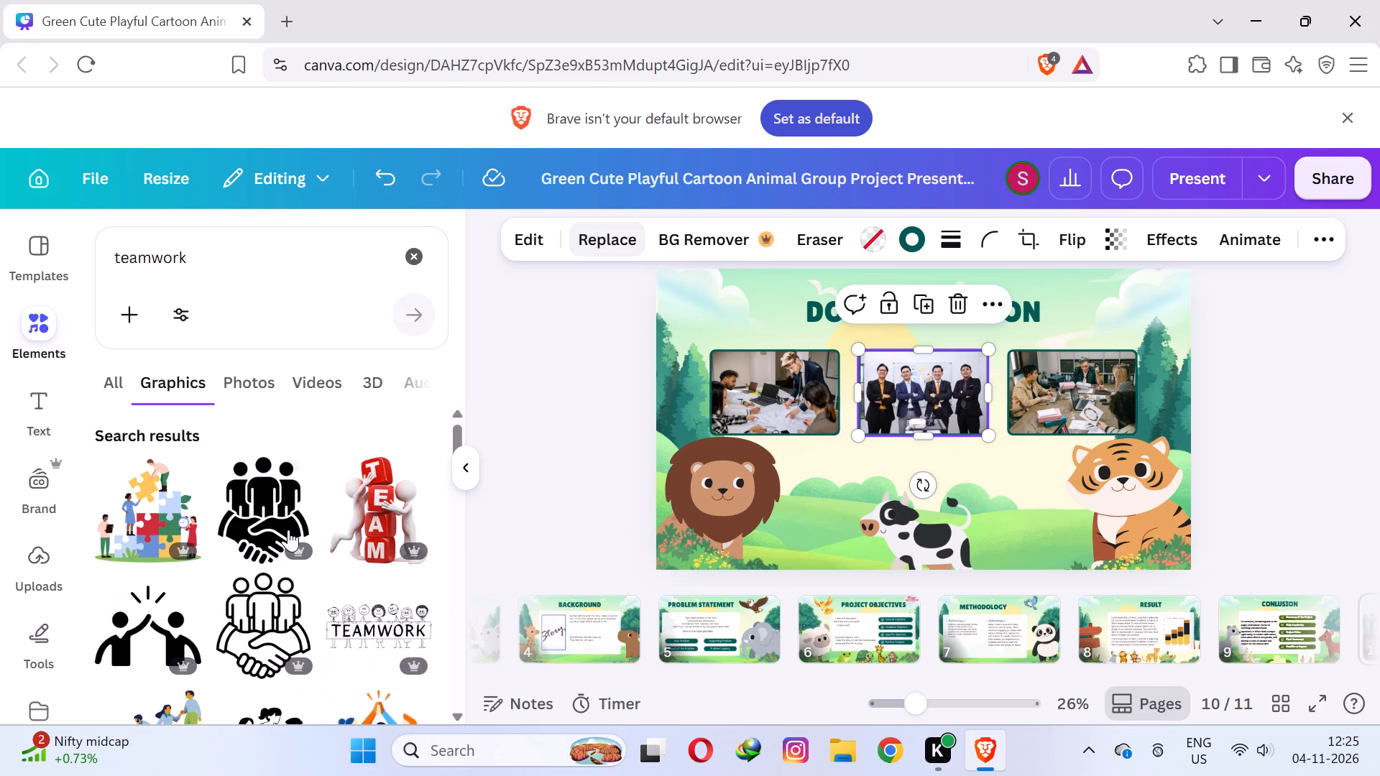
Replace the third photo with the "team cartoon" result of a bearded man gesturing in front of his team.
{"action": "left_click", "coordinate": [1051, 419]}
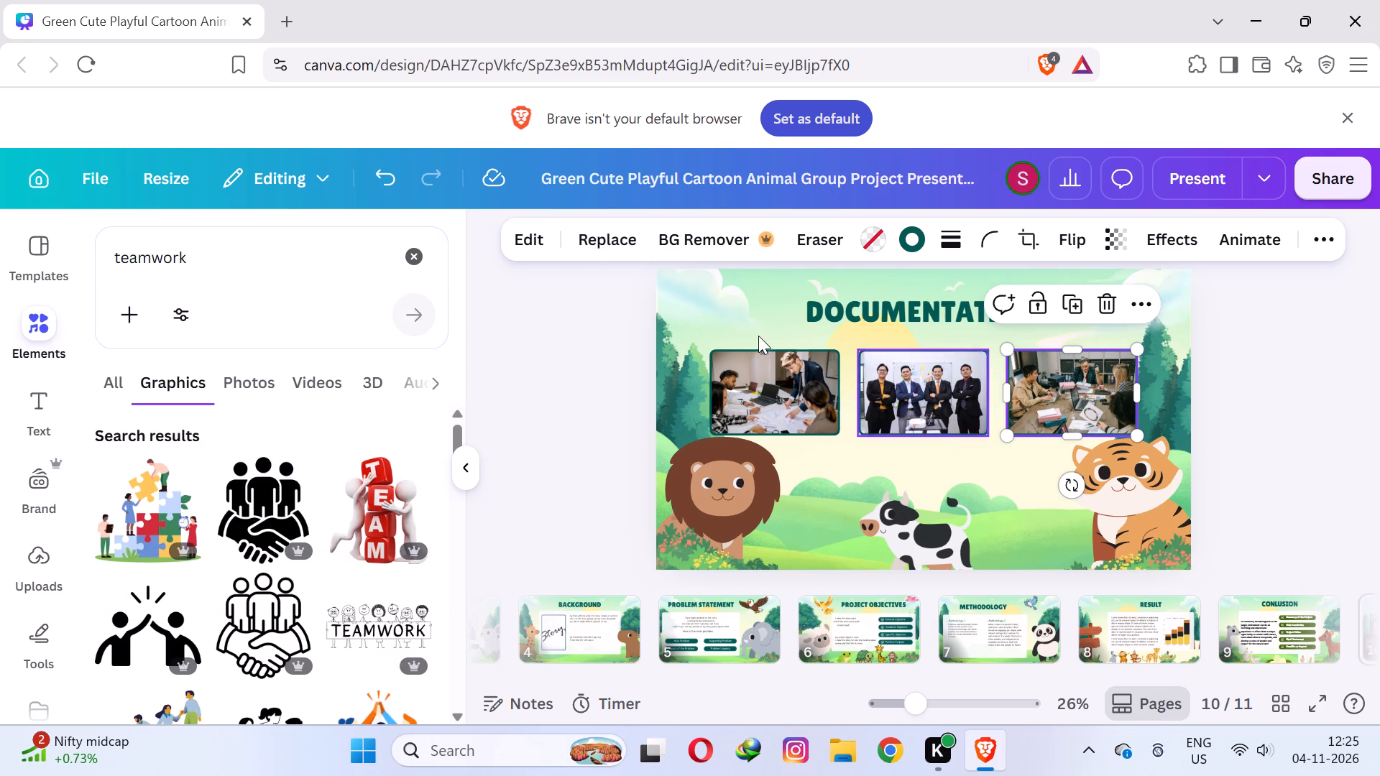
{"action": "left_click", "coordinate": [613, 231]}
{"action": "scroll", "coordinate": [308, 379], "scroll_direction": "down", "scroll_amount": 3}
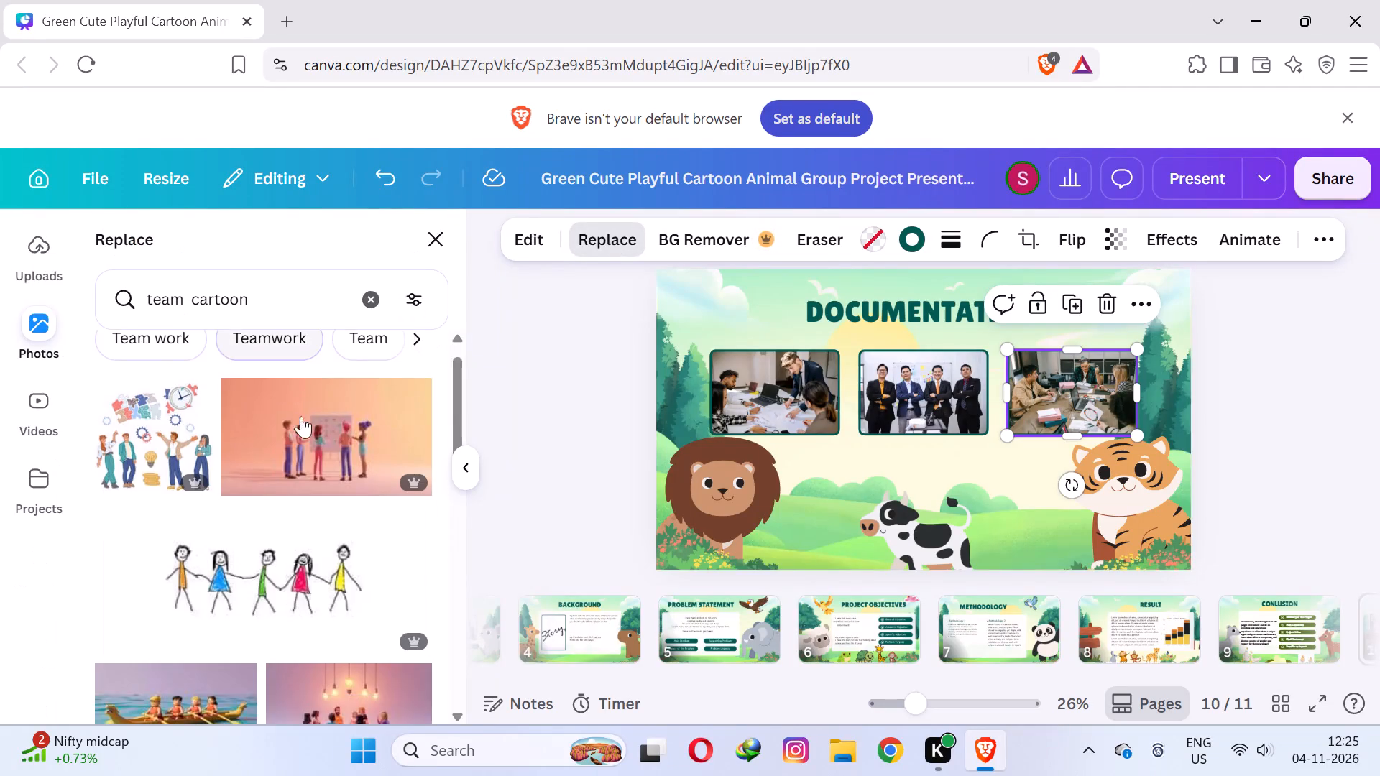
{"action": "scroll", "coordinate": [301, 416], "scroll_direction": "down", "scroll_amount": 4}
{"action": "scroll", "coordinate": [301, 464], "scroll_direction": "up", "scroll_amount": 2}
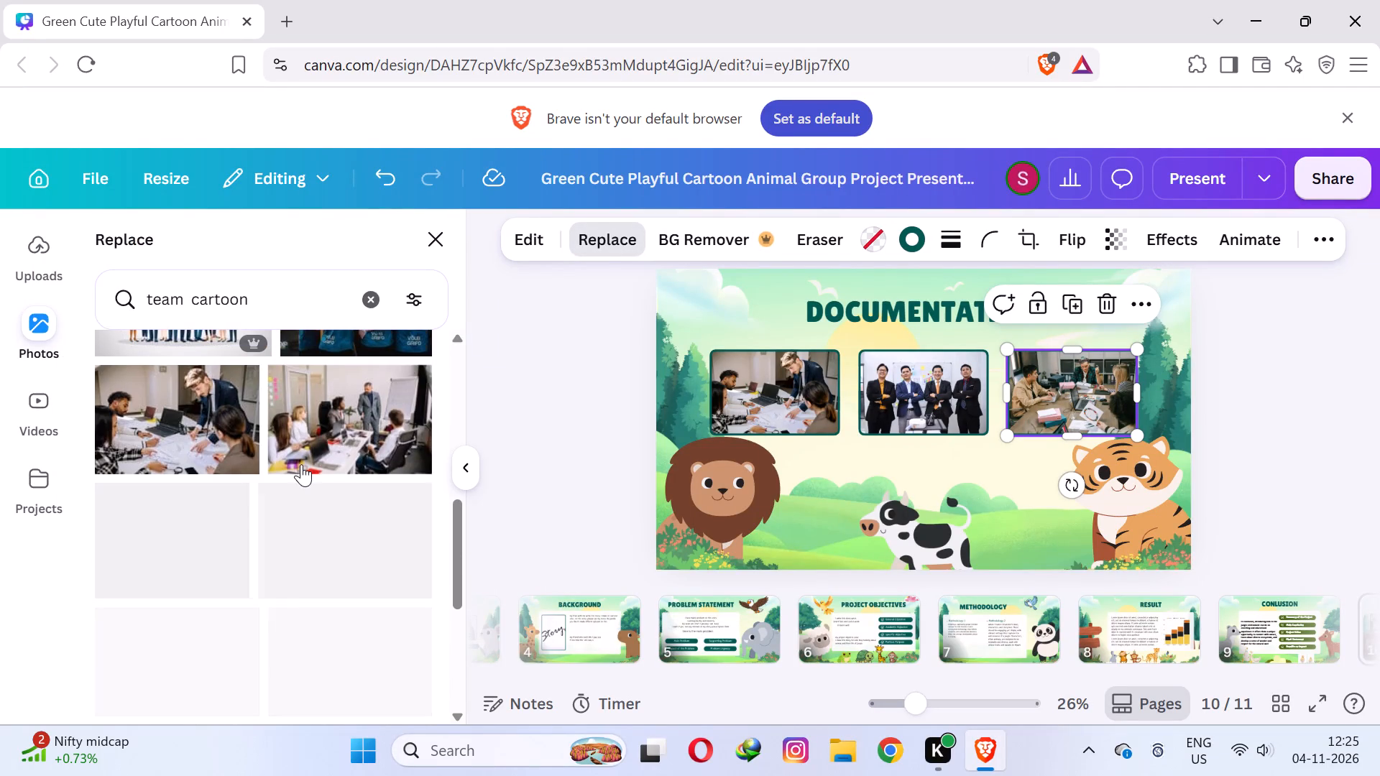
{"action": "scroll", "coordinate": [301, 464], "scroll_direction": "down", "scroll_amount": 1}
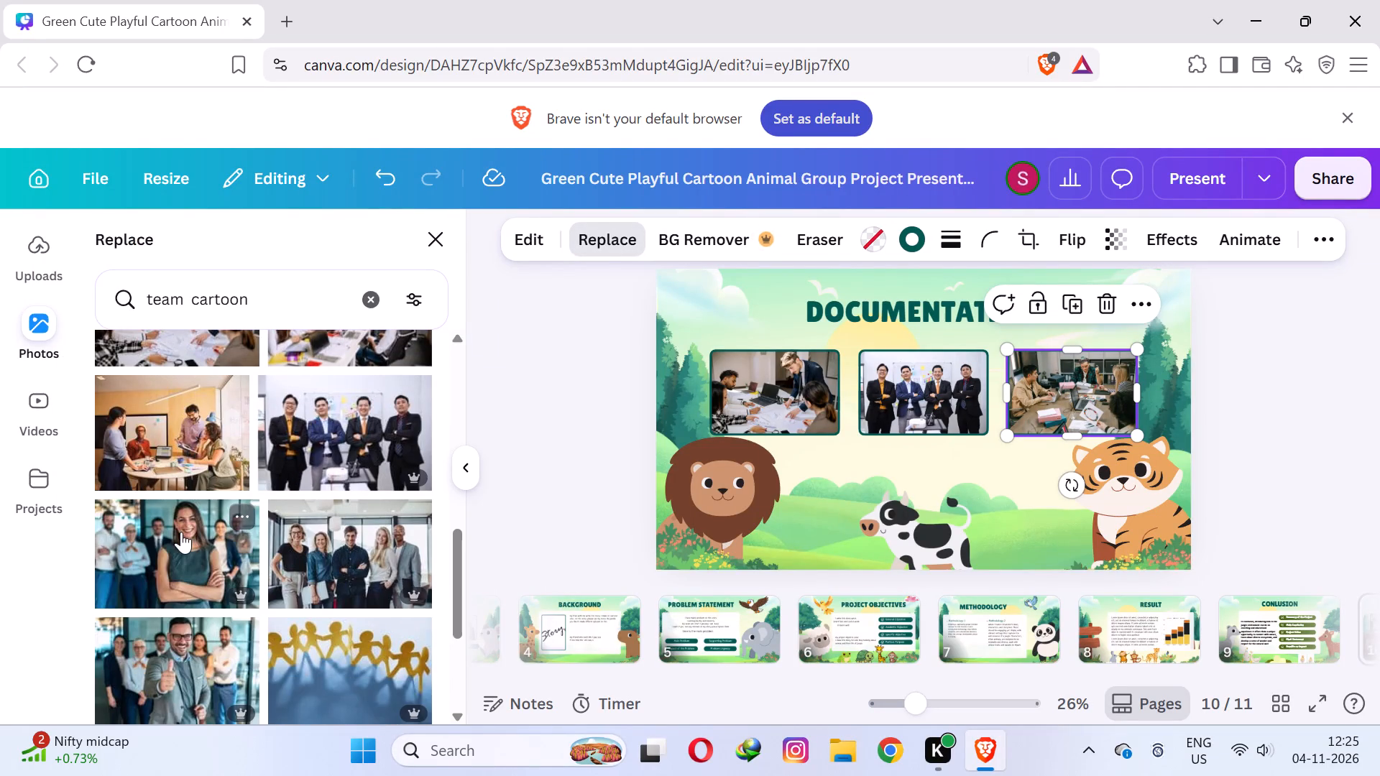
{"action": "left_click", "coordinate": [171, 641]}
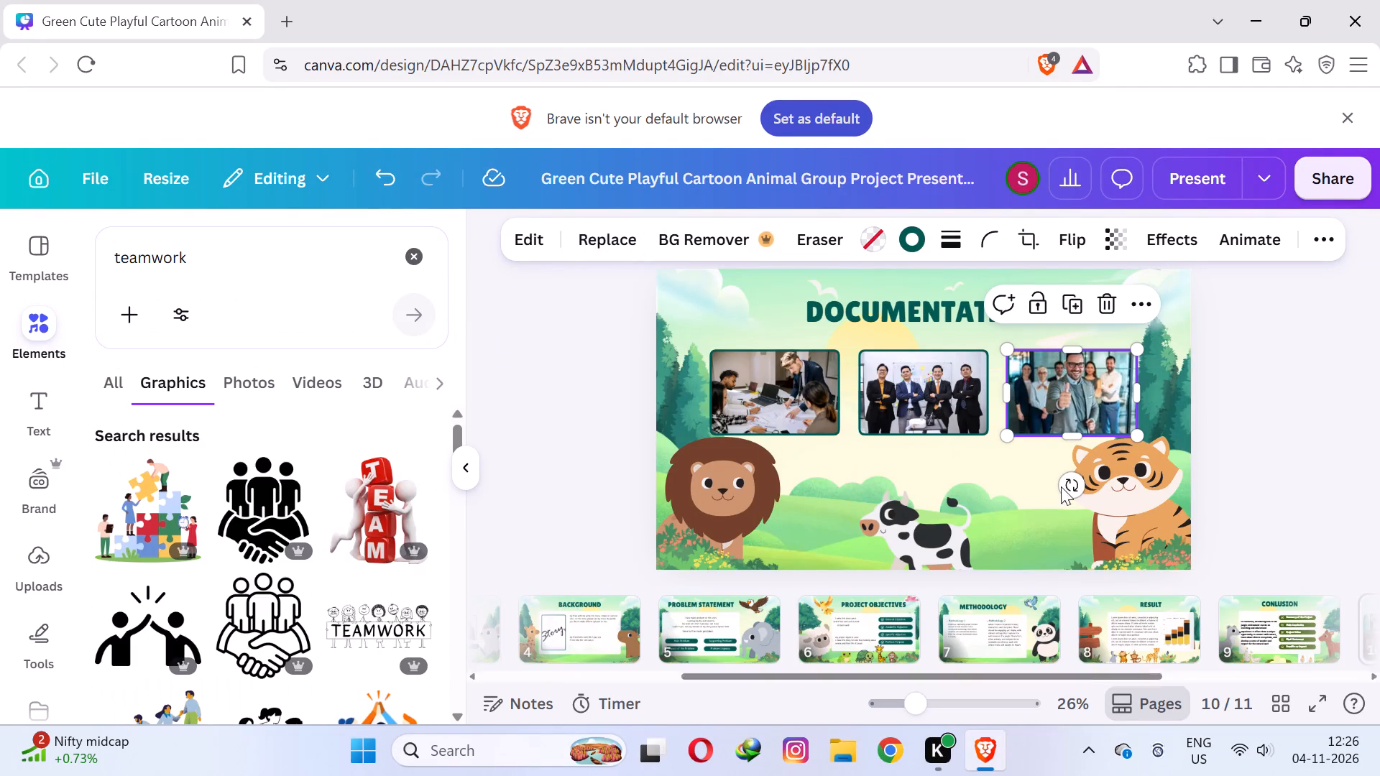
{"action": "left_click", "coordinate": [1345, 391]}
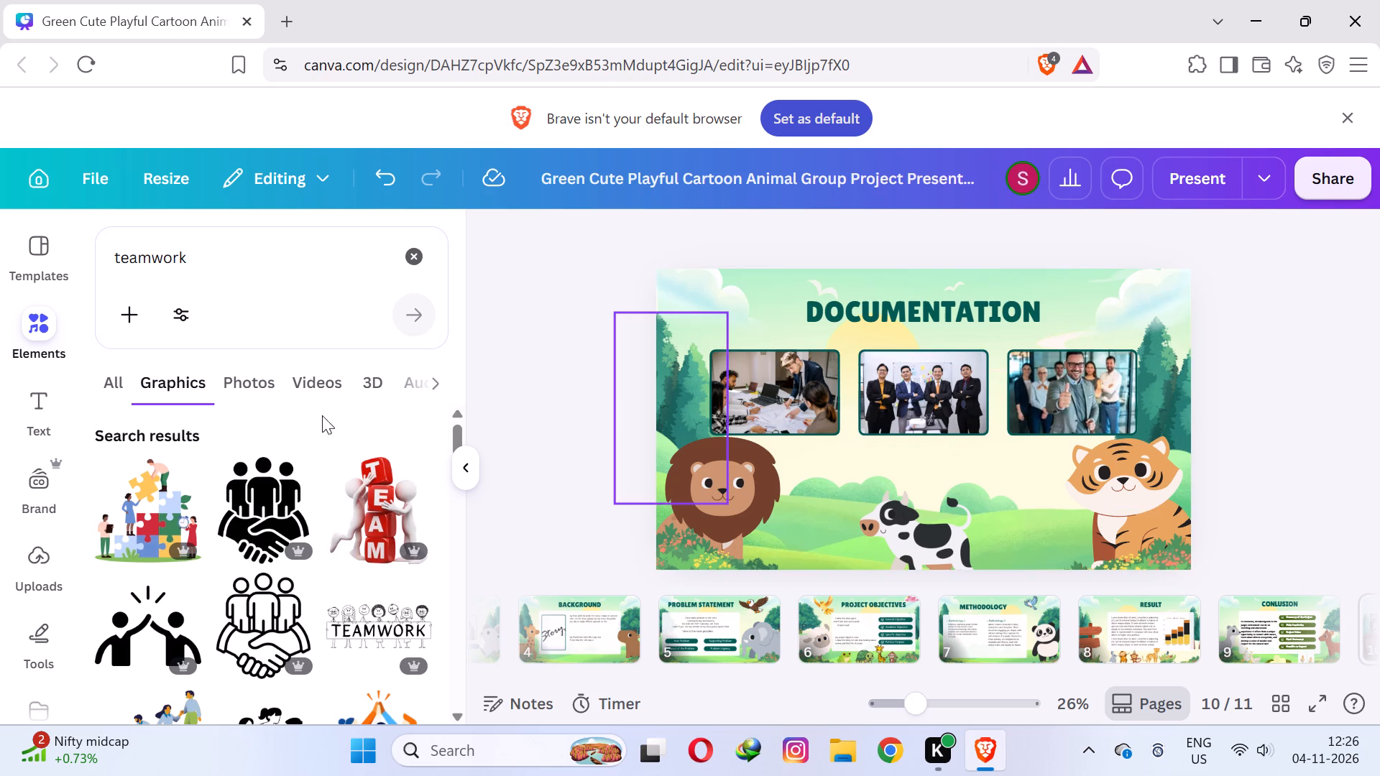
Search graphics for "cartoon buffalo" and place the dark grey buffalo, scaled down, between the lion and the cow, shifting the cow toward the tiger.
{"action": "left_click", "coordinate": [35, 315]}
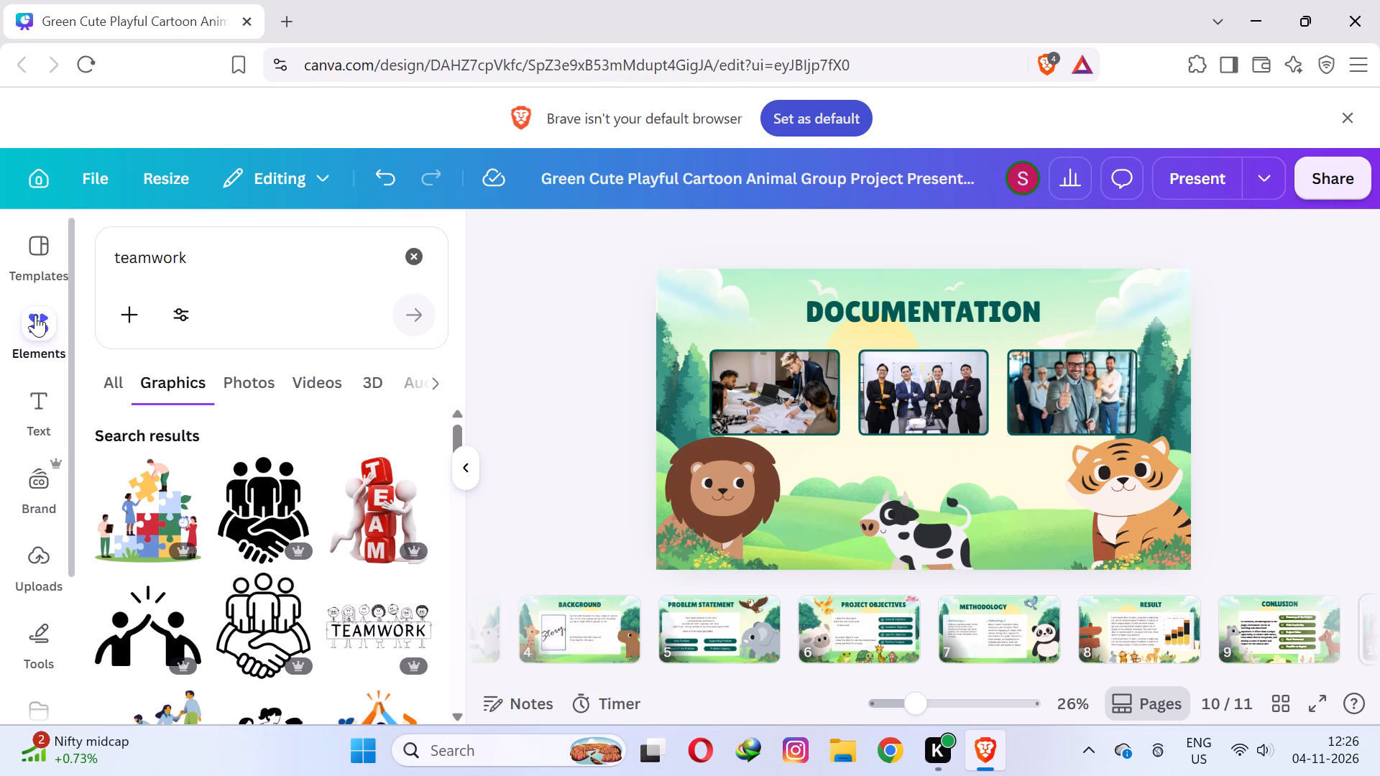
{"action": "left_click", "coordinate": [24, 331]}
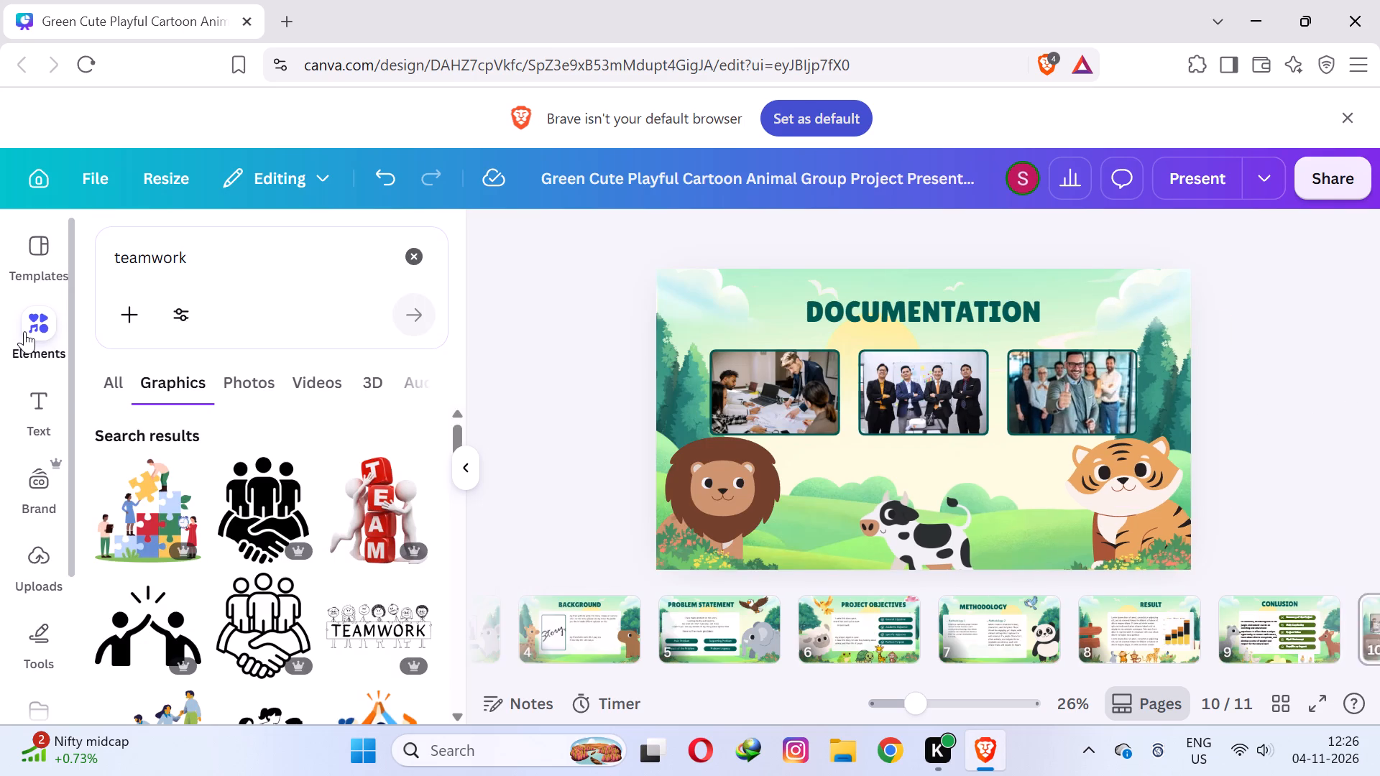
{"action": "left_click_drag", "start_coordinate": [274, 258], "coordinate": [0, 292]}
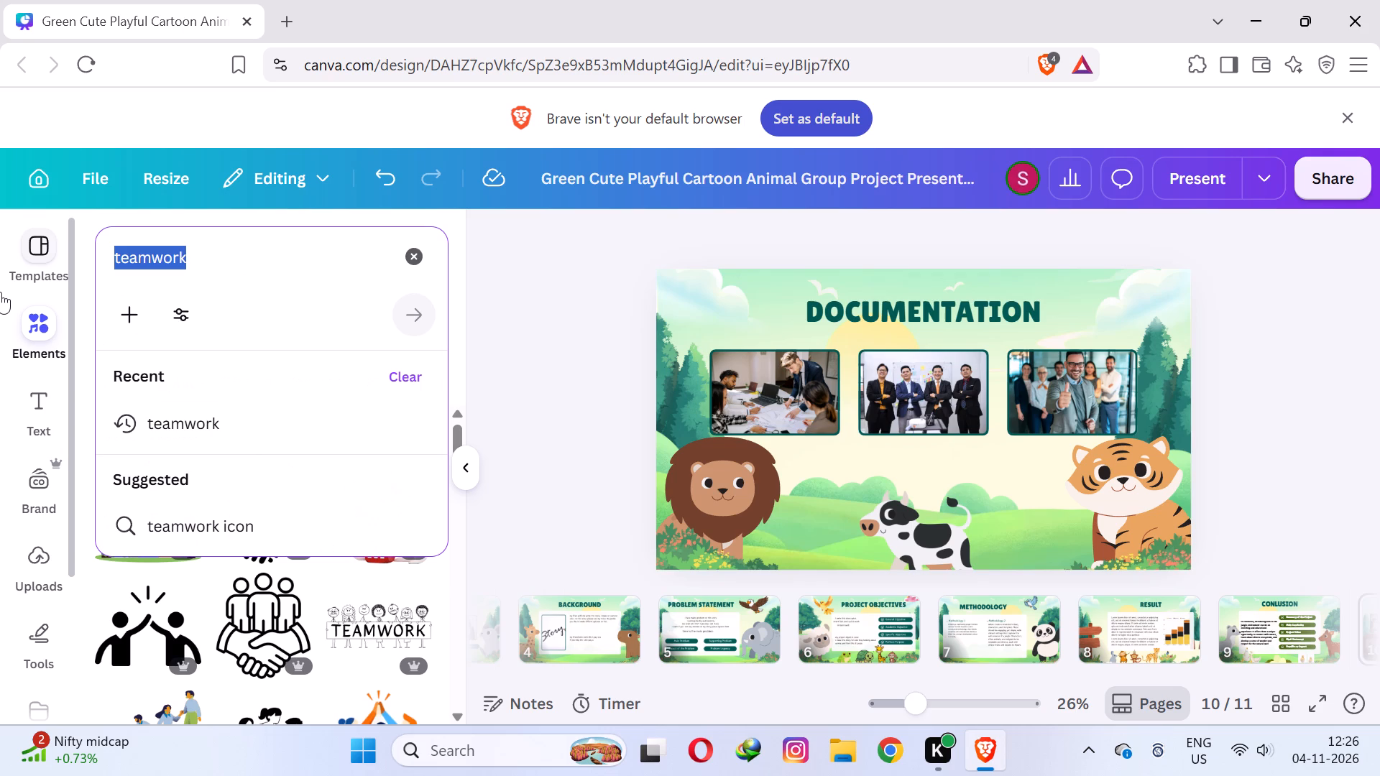
{"action": "type", "text": "cartoon"}
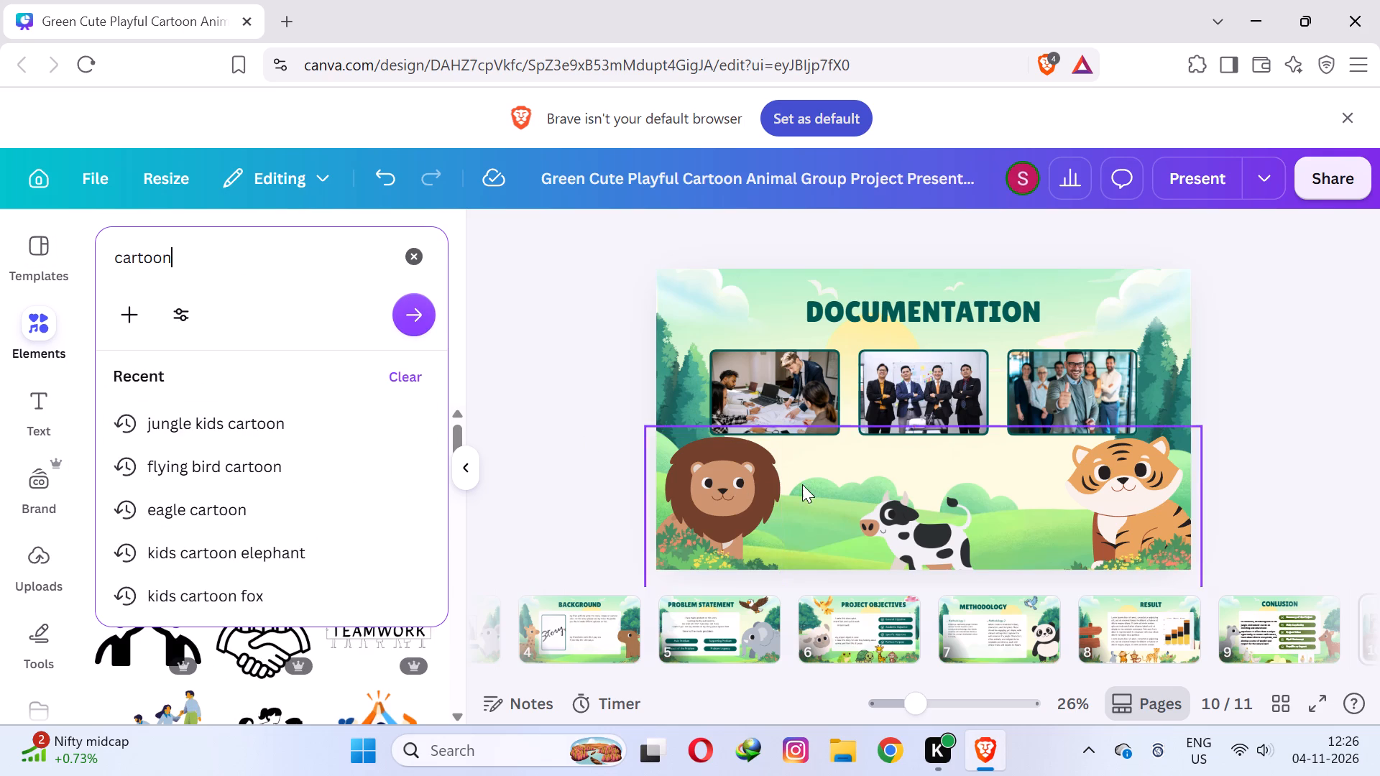
{"action": "left_click_drag", "start_coordinate": [906, 512], "coordinate": [980, 512]}
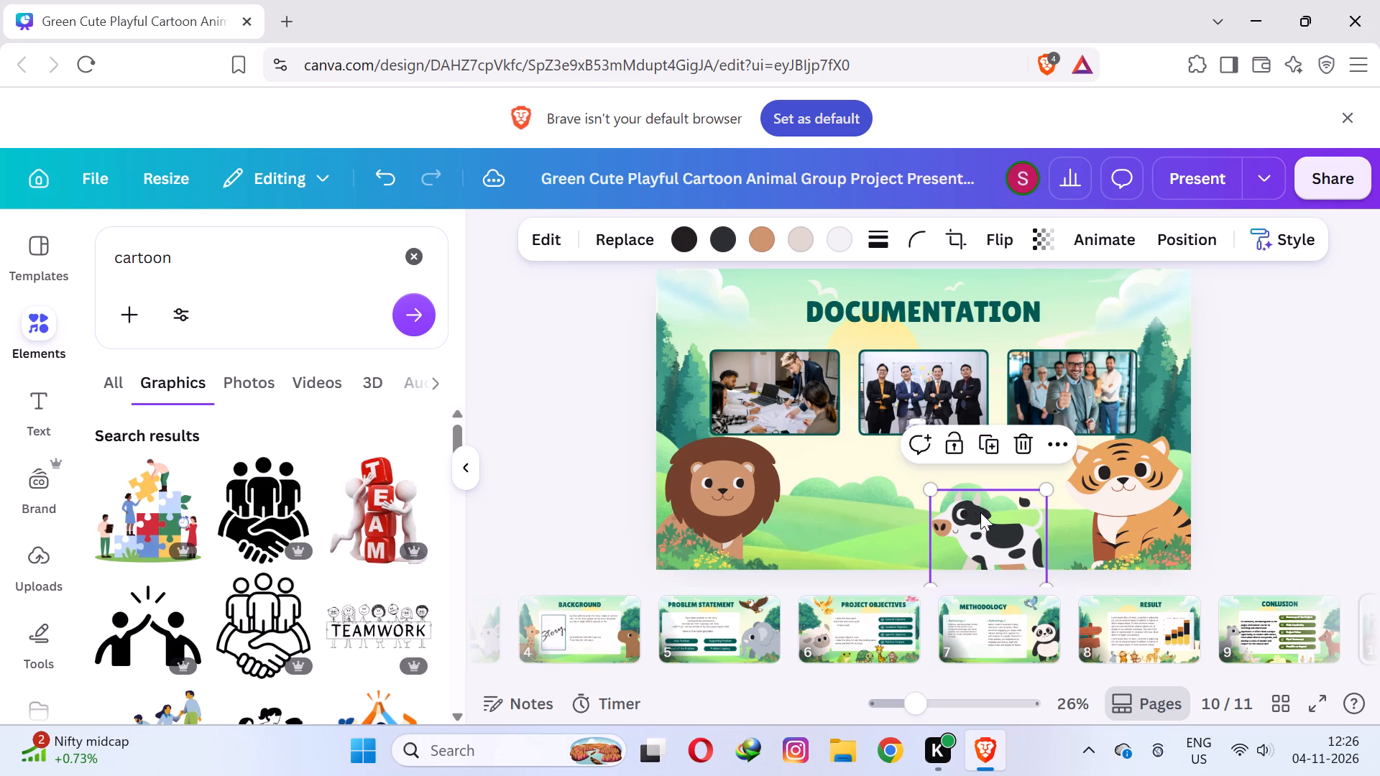
{"action": "left_click", "coordinate": [198, 263]}
{"action": "key", "text": "space"}
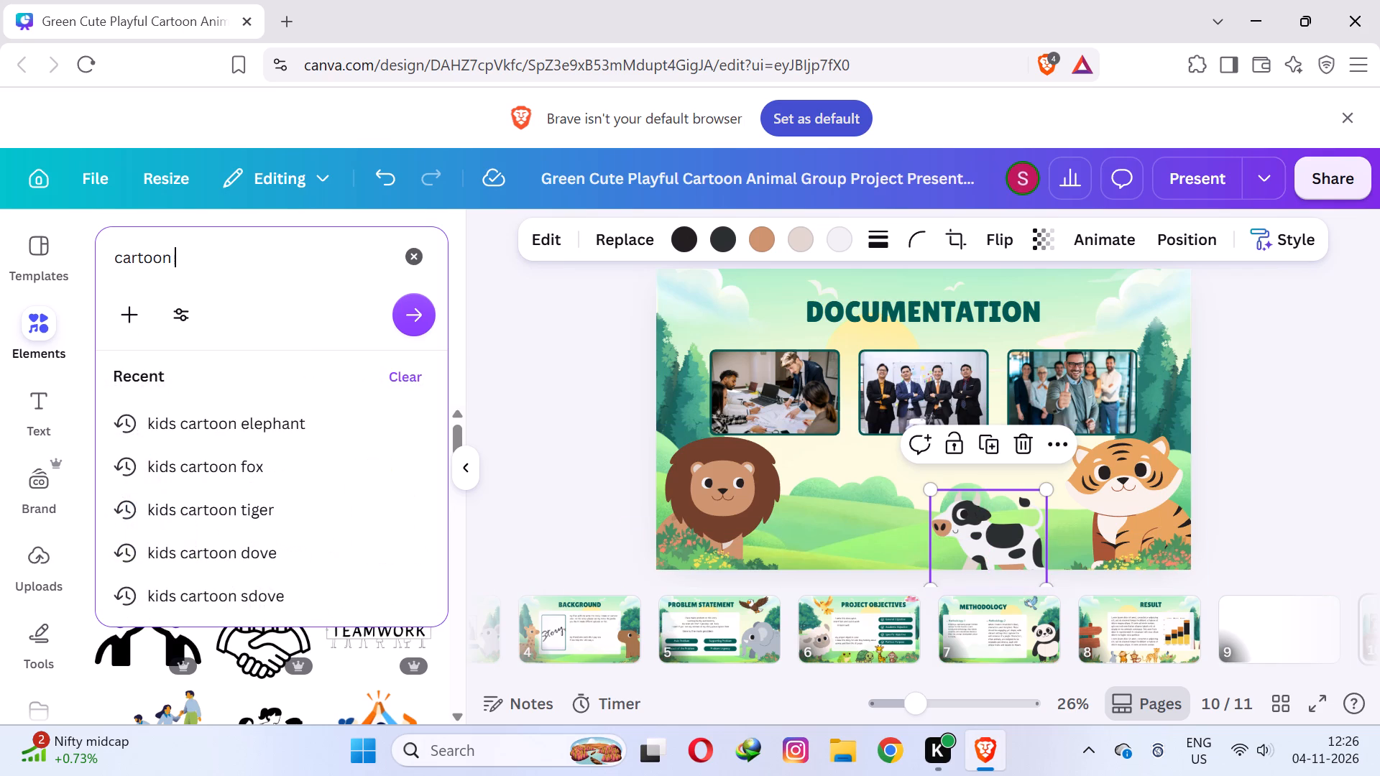
{"action": "type", "text": "buffalo"}
{"action": "key", "text": "Return"}
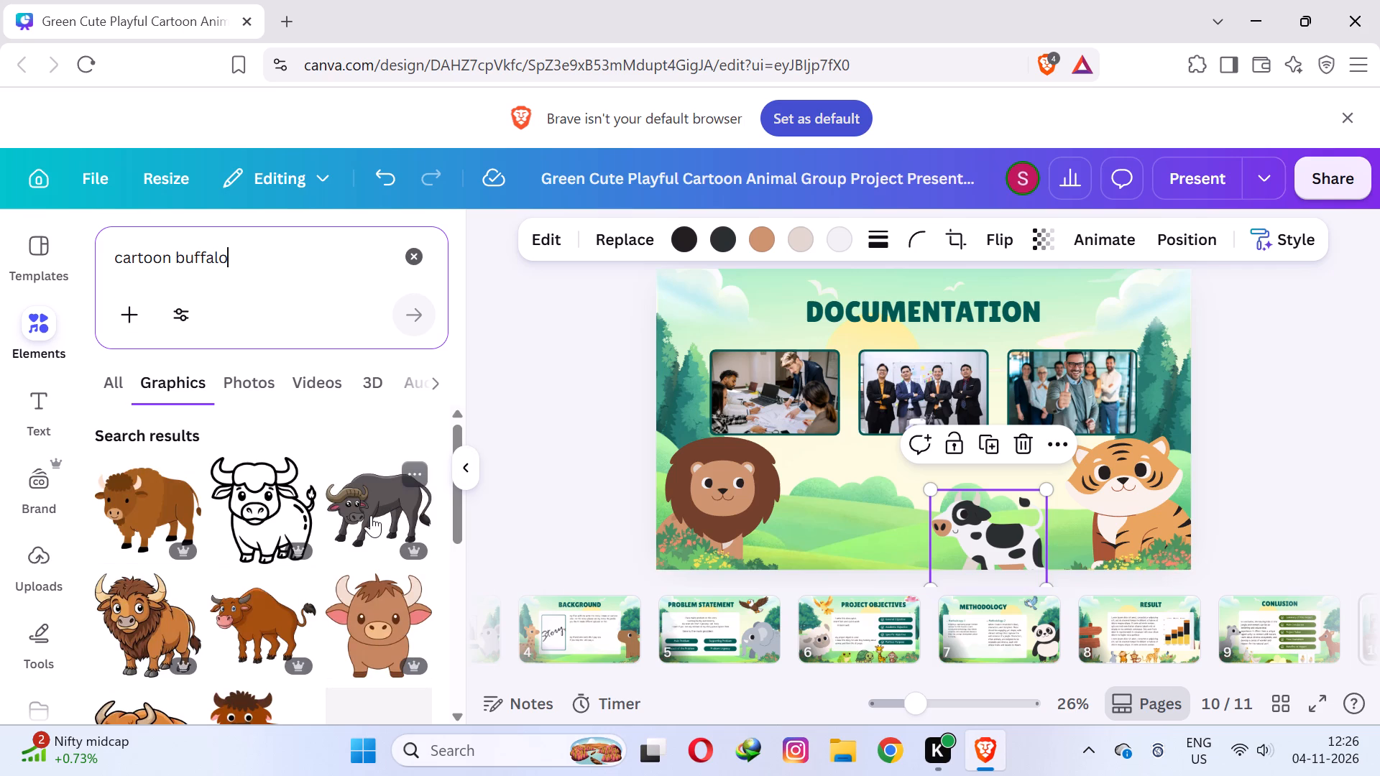
{"action": "left_click_drag", "start_coordinate": [359, 517], "coordinate": [758, 522]}
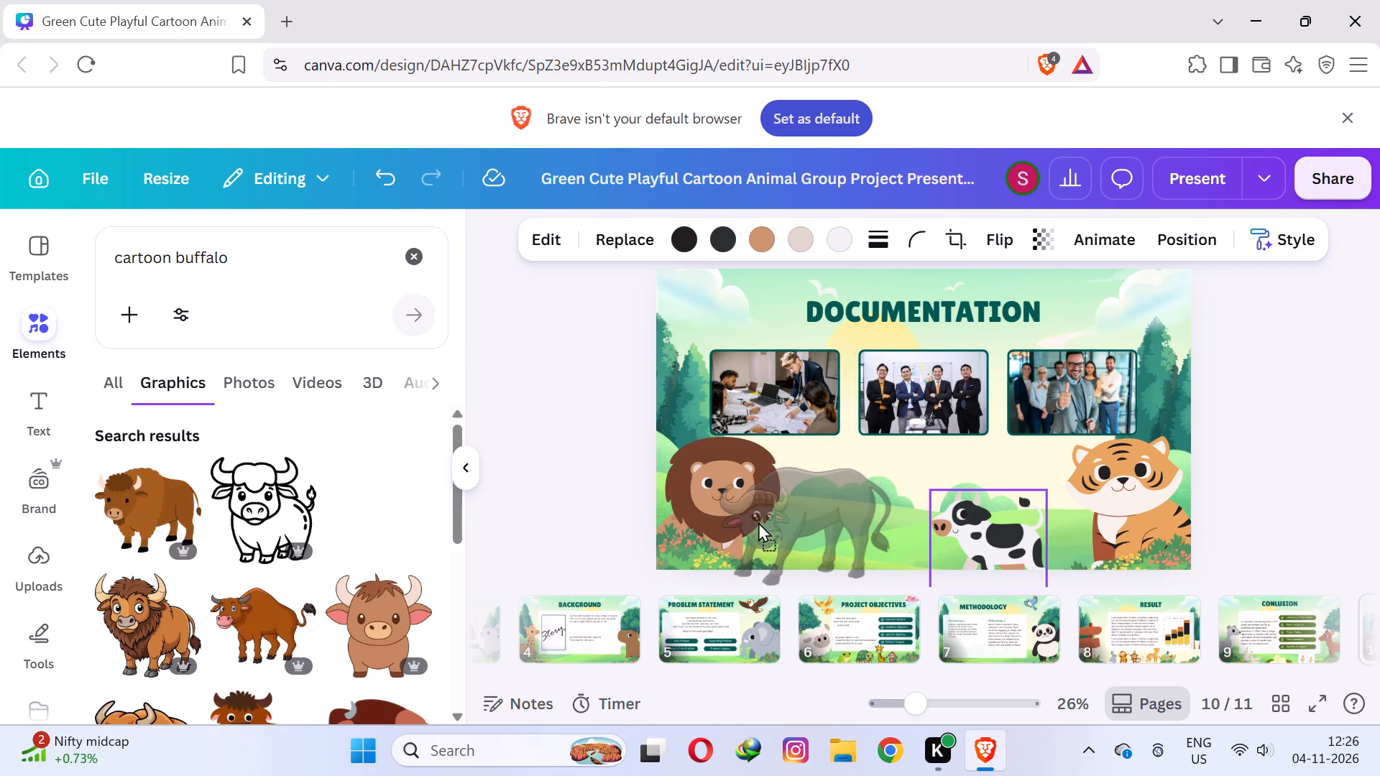
{"action": "left_click_drag", "start_coordinate": [758, 522], "coordinate": [788, 517]}
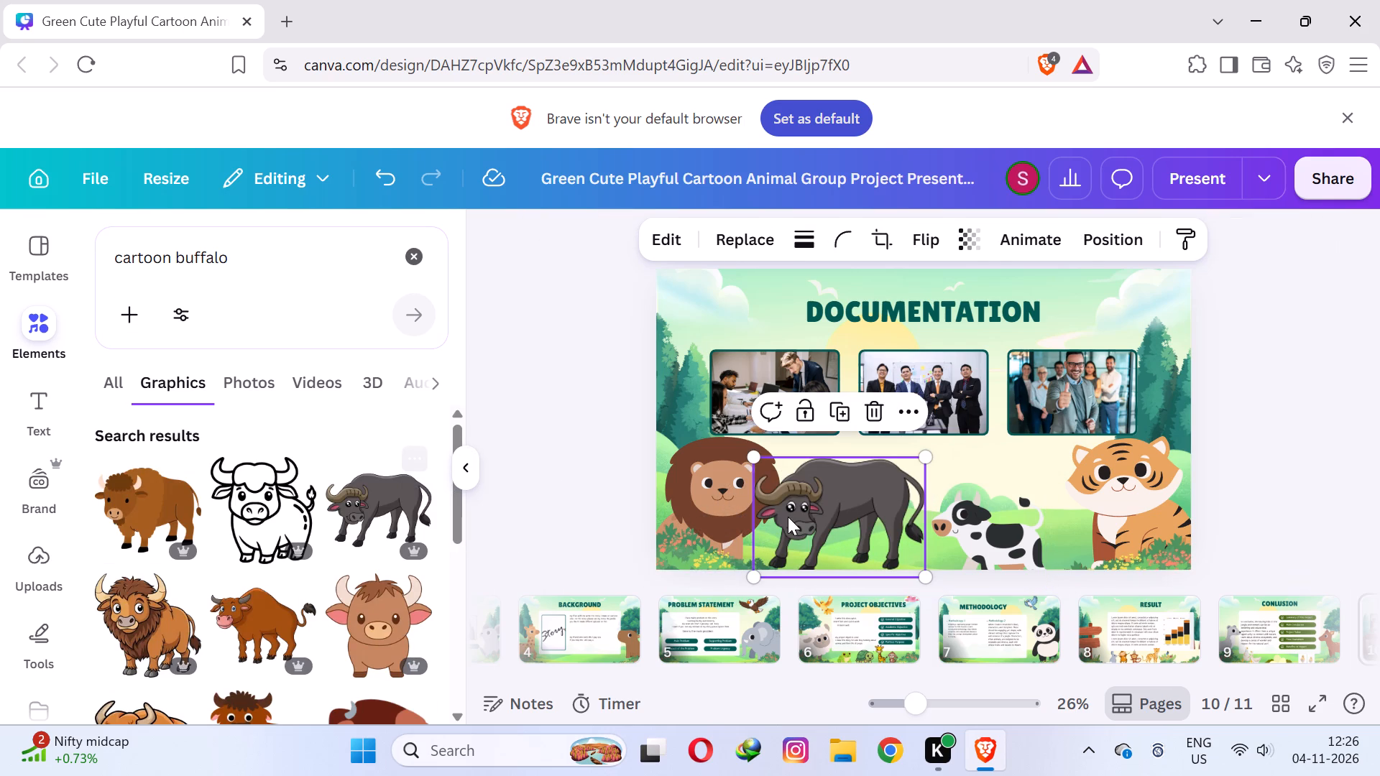
{"action": "left_click_drag", "start_coordinate": [758, 453], "coordinate": [799, 491]}
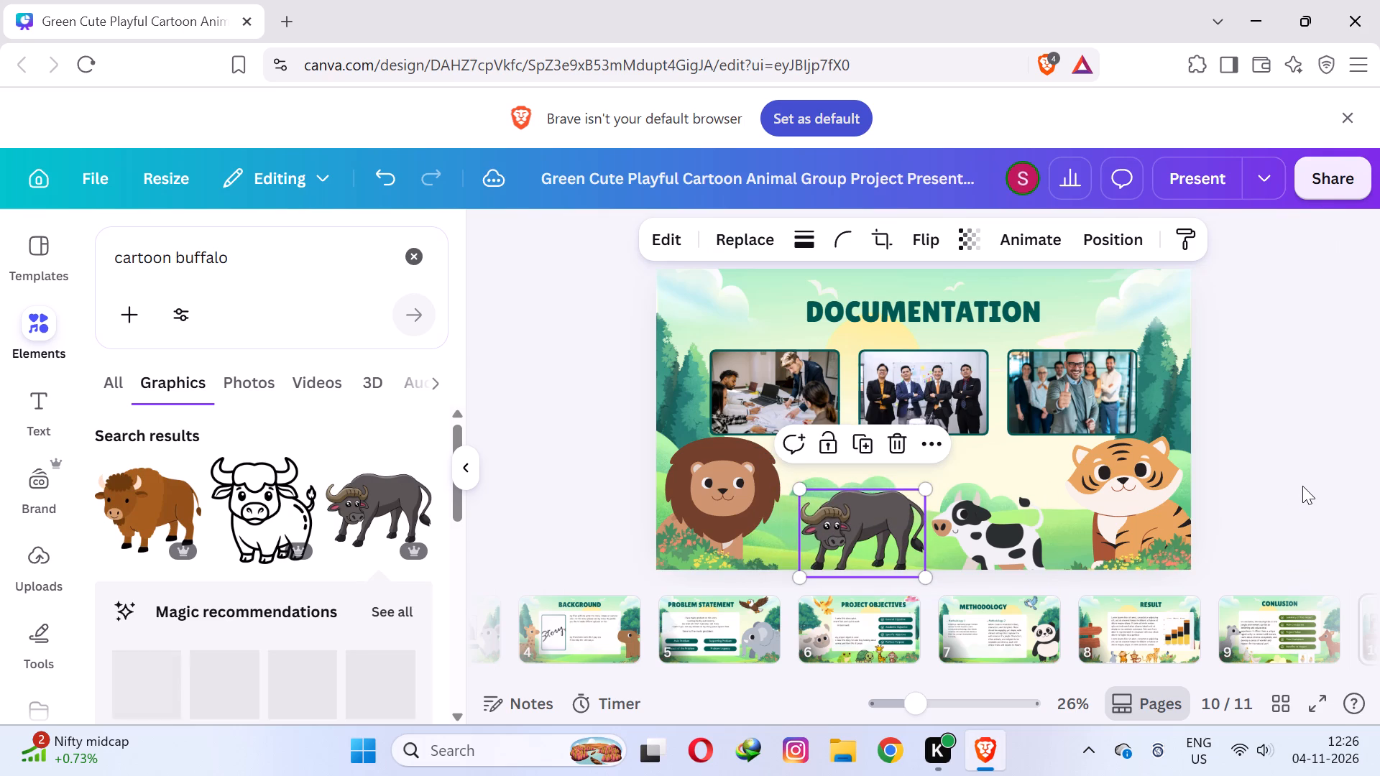
{"action": "left_click", "coordinate": [1303, 482]}
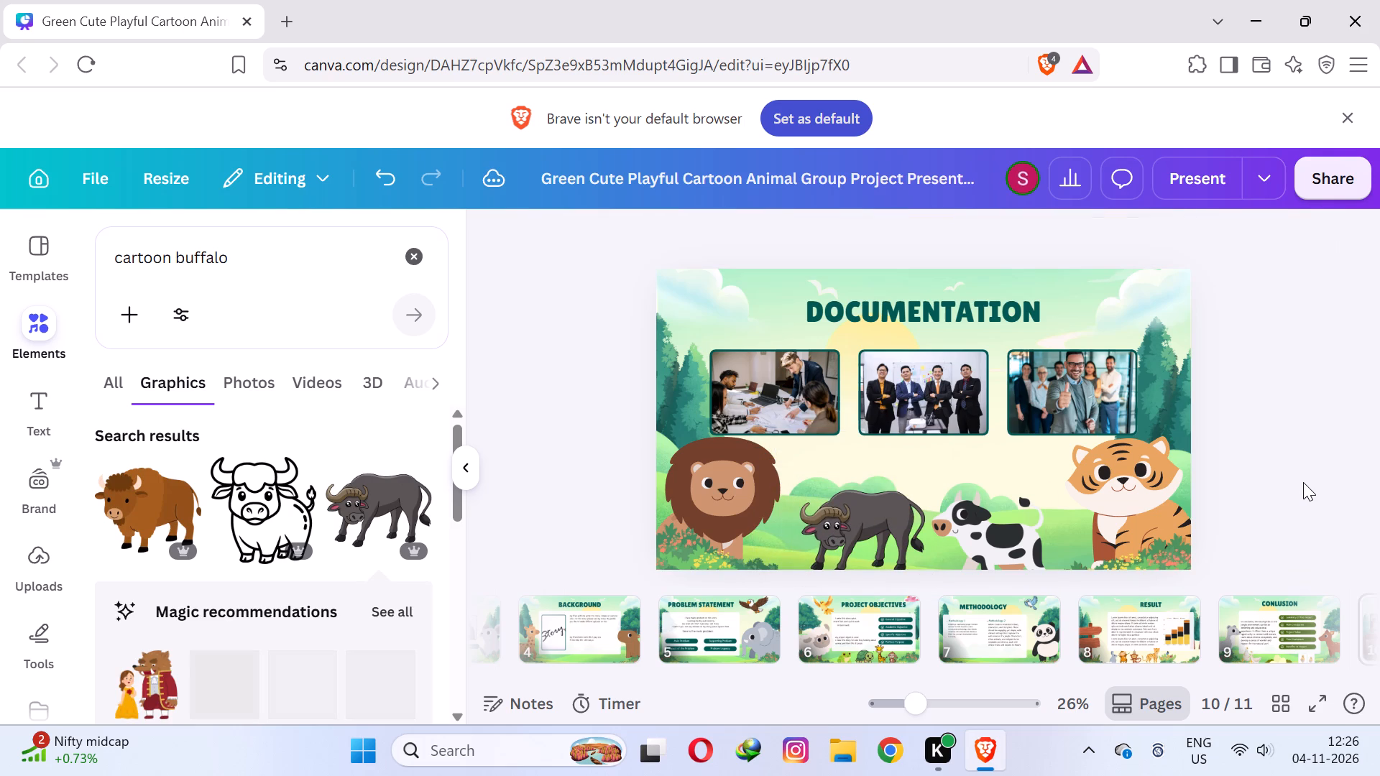
Apply the Skate text animation to the DOCUMENTATION title.
{"action": "left_click", "coordinate": [961, 326]}
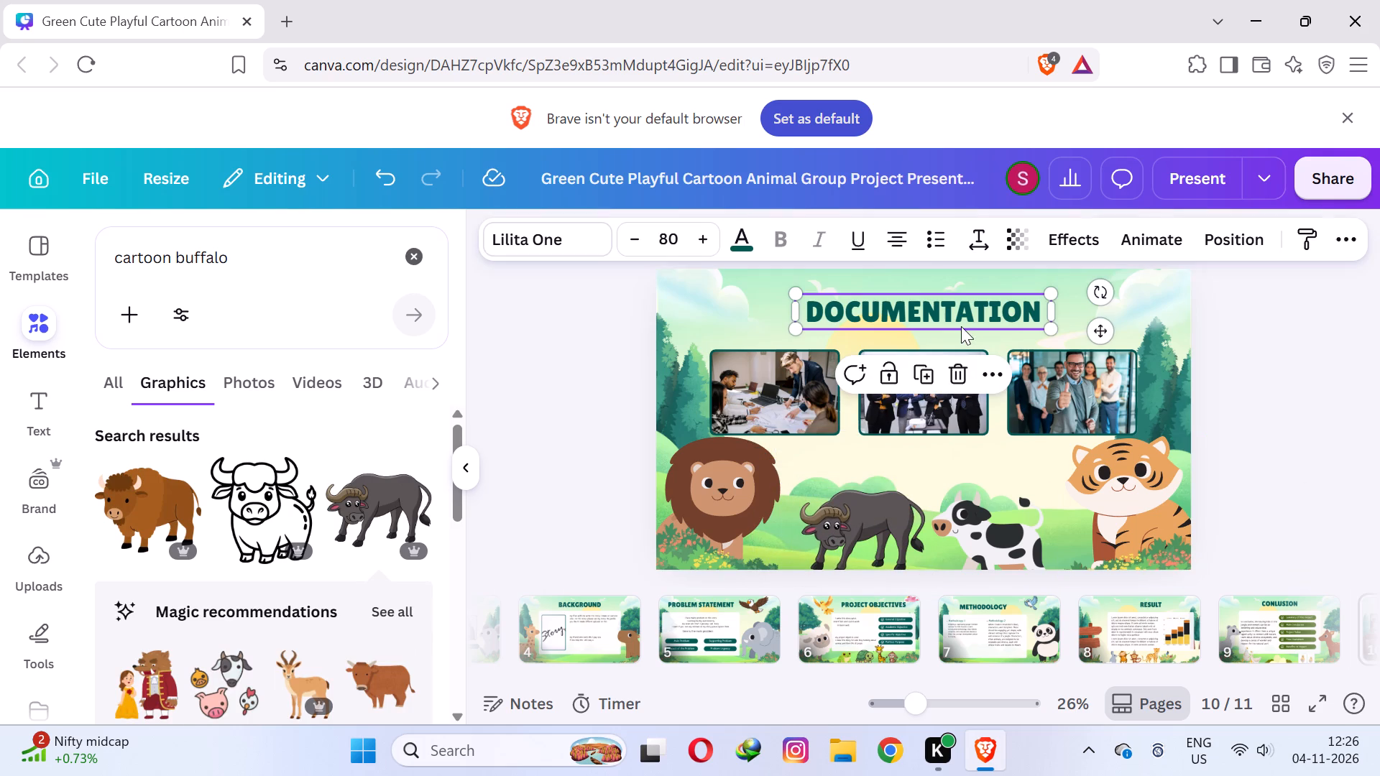
{"action": "left_click", "coordinate": [1146, 244]}
{"action": "scroll", "coordinate": [318, 527], "scroll_direction": "down", "scroll_amount": 4}
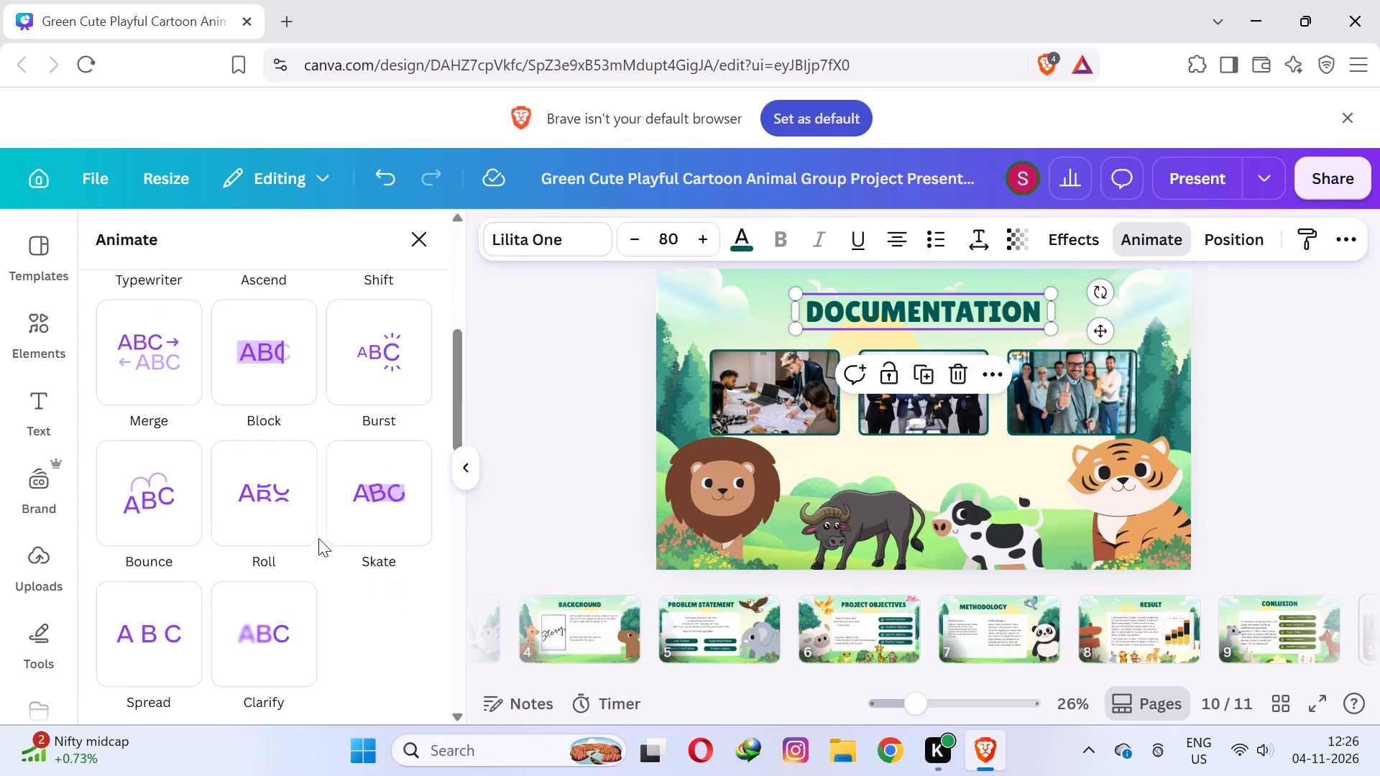
{"action": "left_click", "coordinate": [405, 504]}
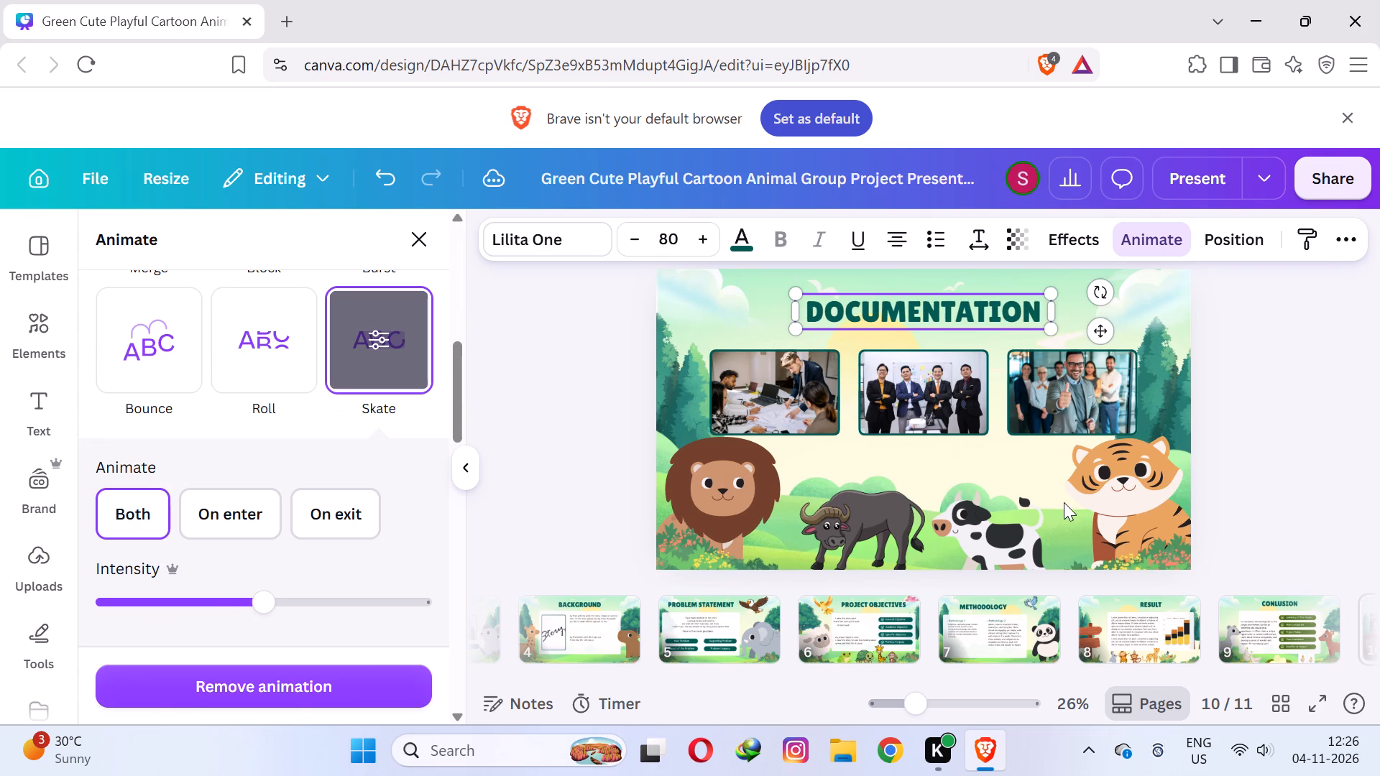
{"action": "left_click", "coordinate": [1317, 410]}
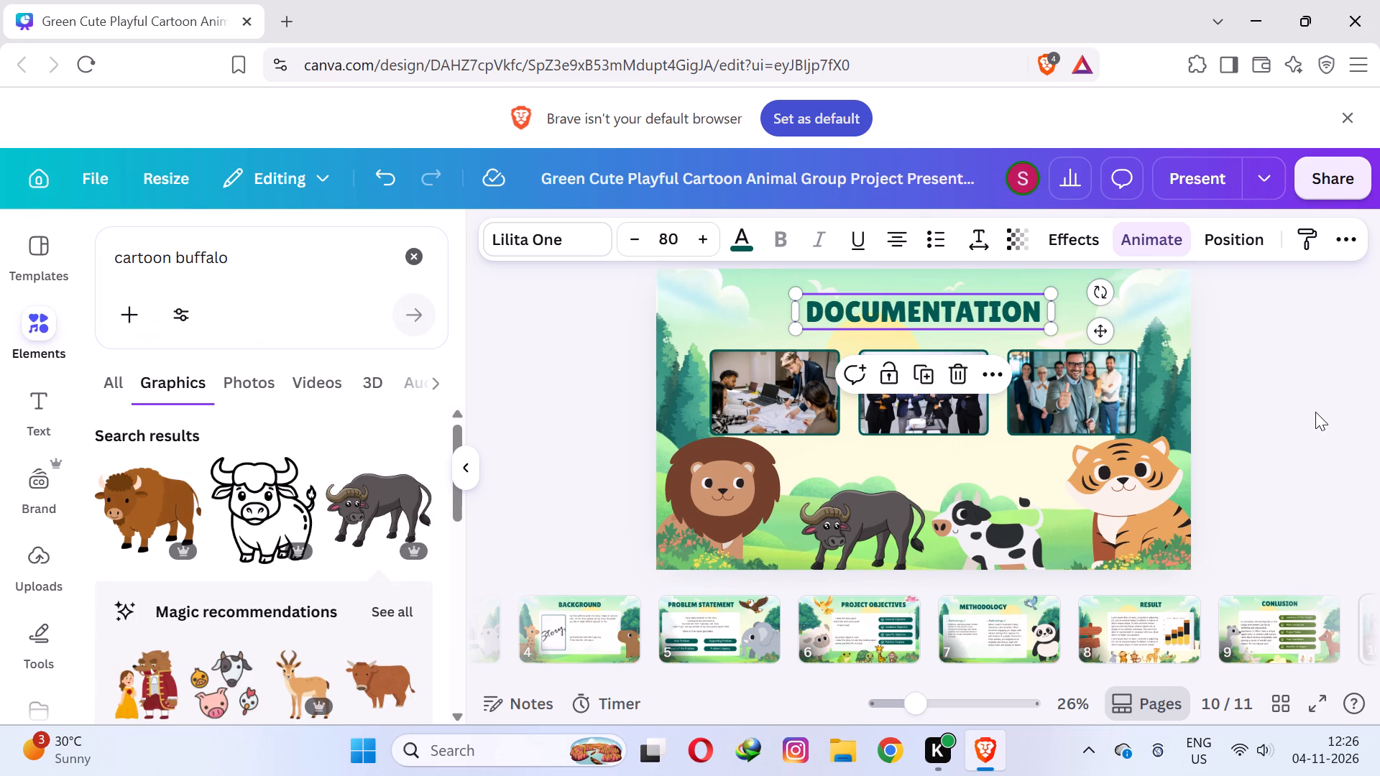
{"action": "left_click", "coordinate": [1259, 435]}
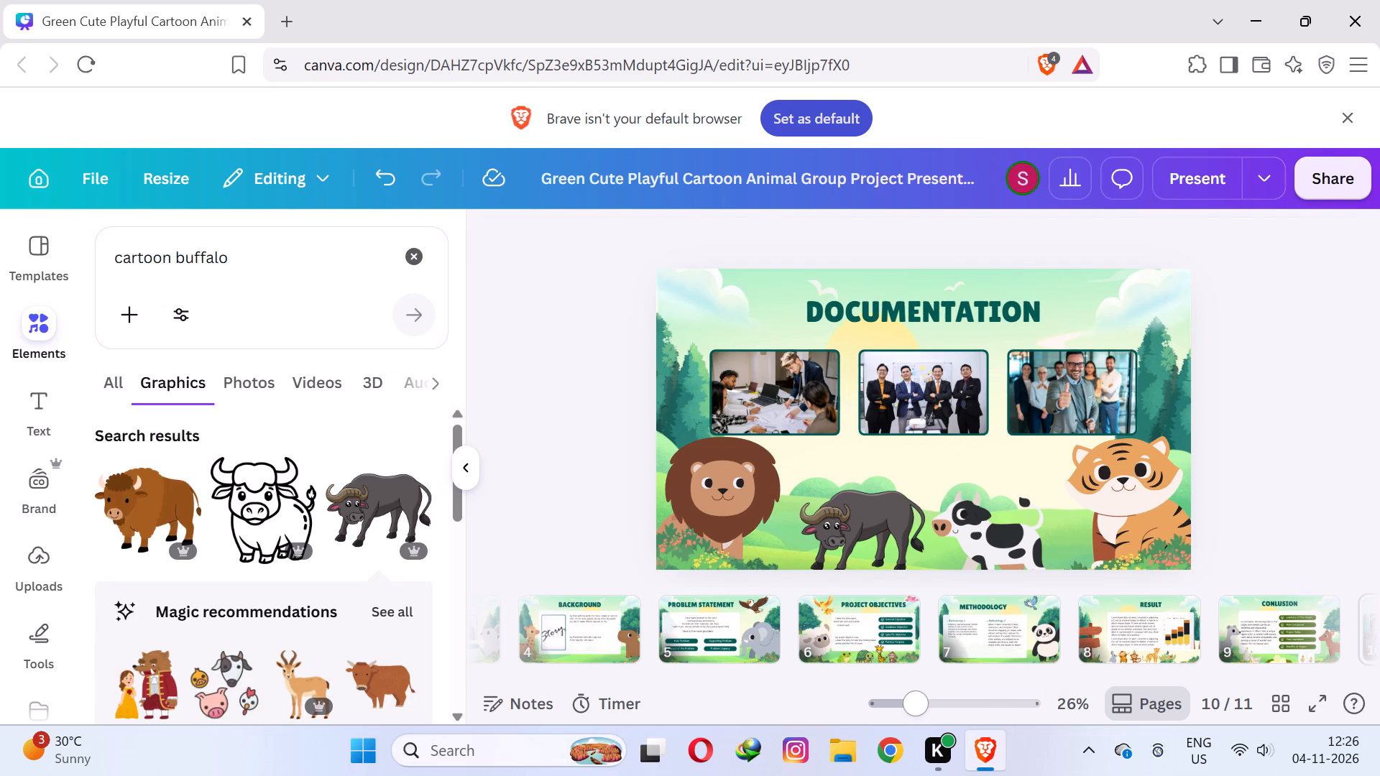
Apply the Slow Wave animation to the full-width green hills graphic at the base of the Documentation slide.
{"action": "left_click_drag", "start_coordinate": [931, 672], "coordinate": [1179, 660]}
{"action": "left_click", "coordinate": [1259, 430]}
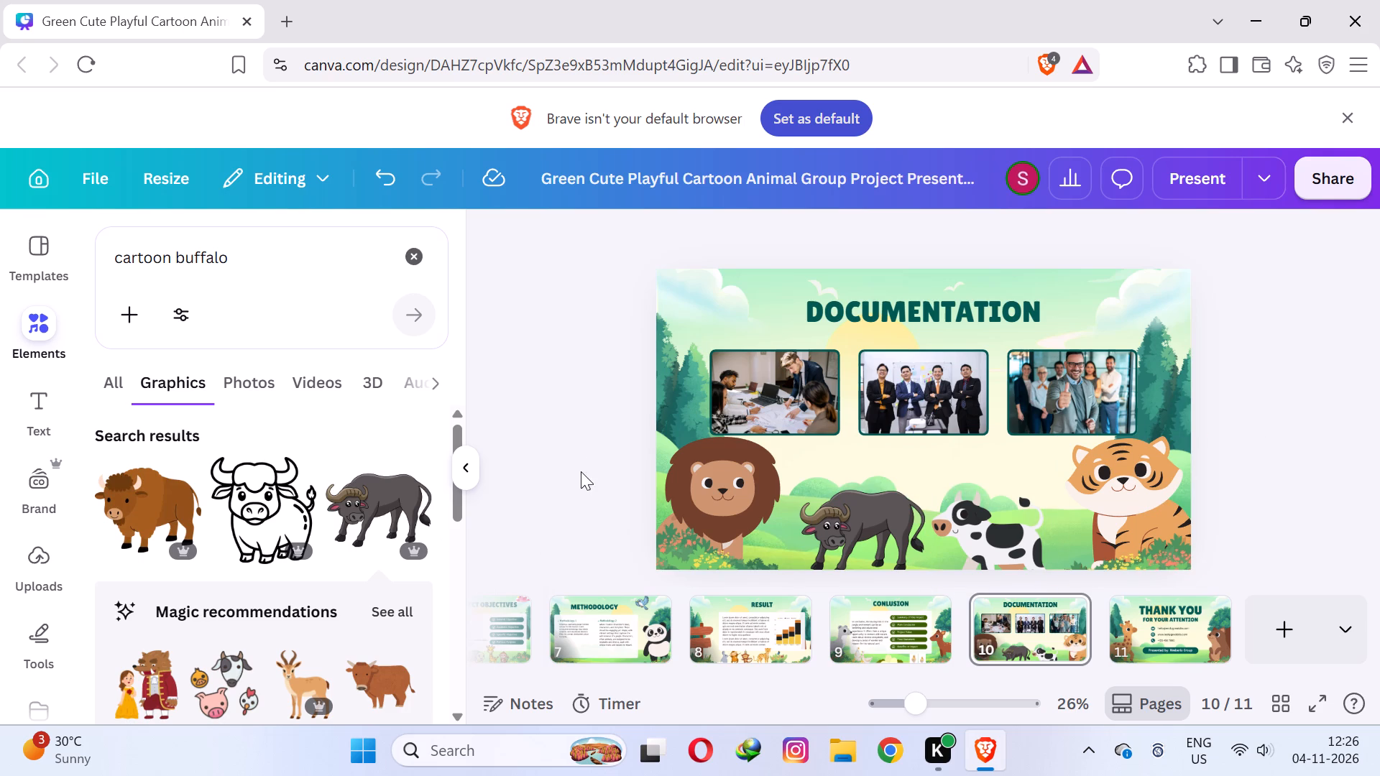
{"action": "left_click", "coordinate": [663, 425]}
{"action": "left_click", "coordinate": [1204, 235]}
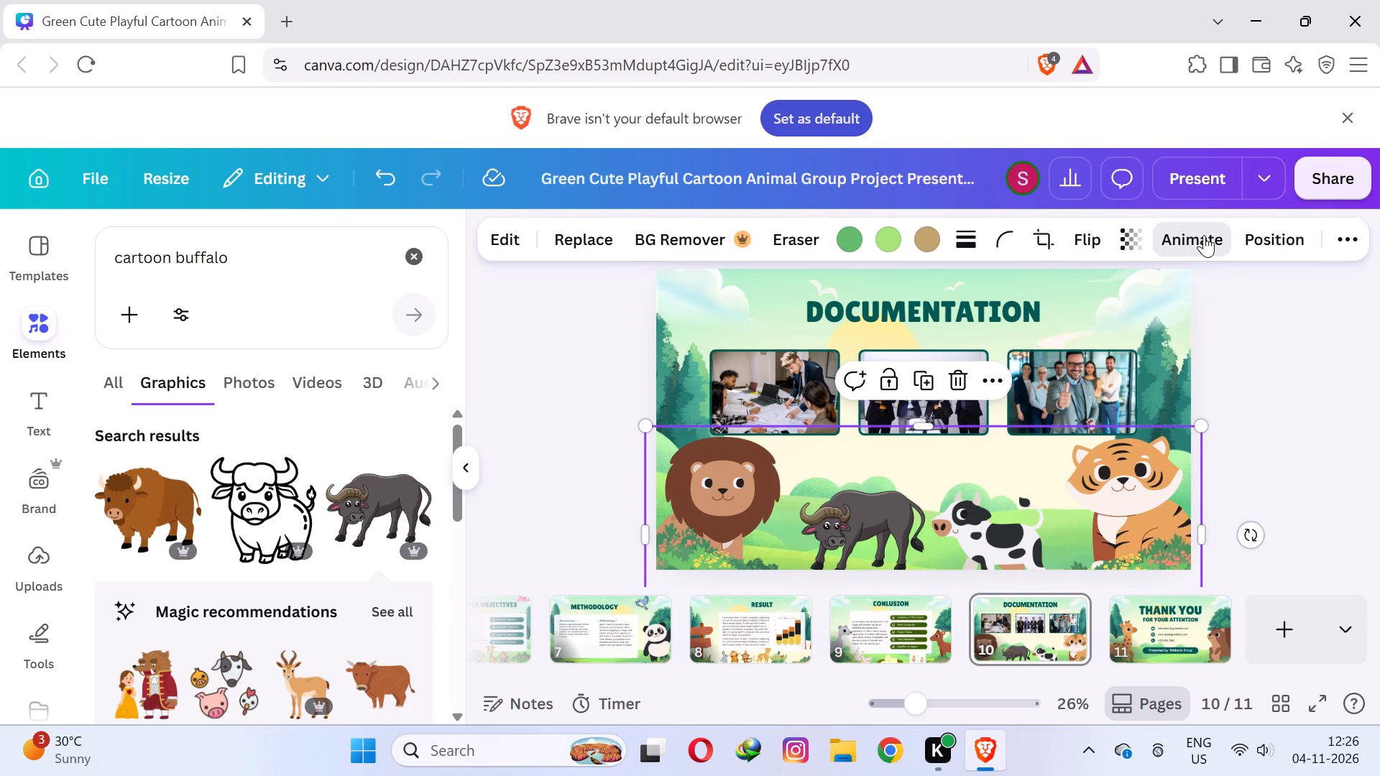
{"action": "scroll", "coordinate": [277, 517], "scroll_direction": "down", "scroll_amount": 3}
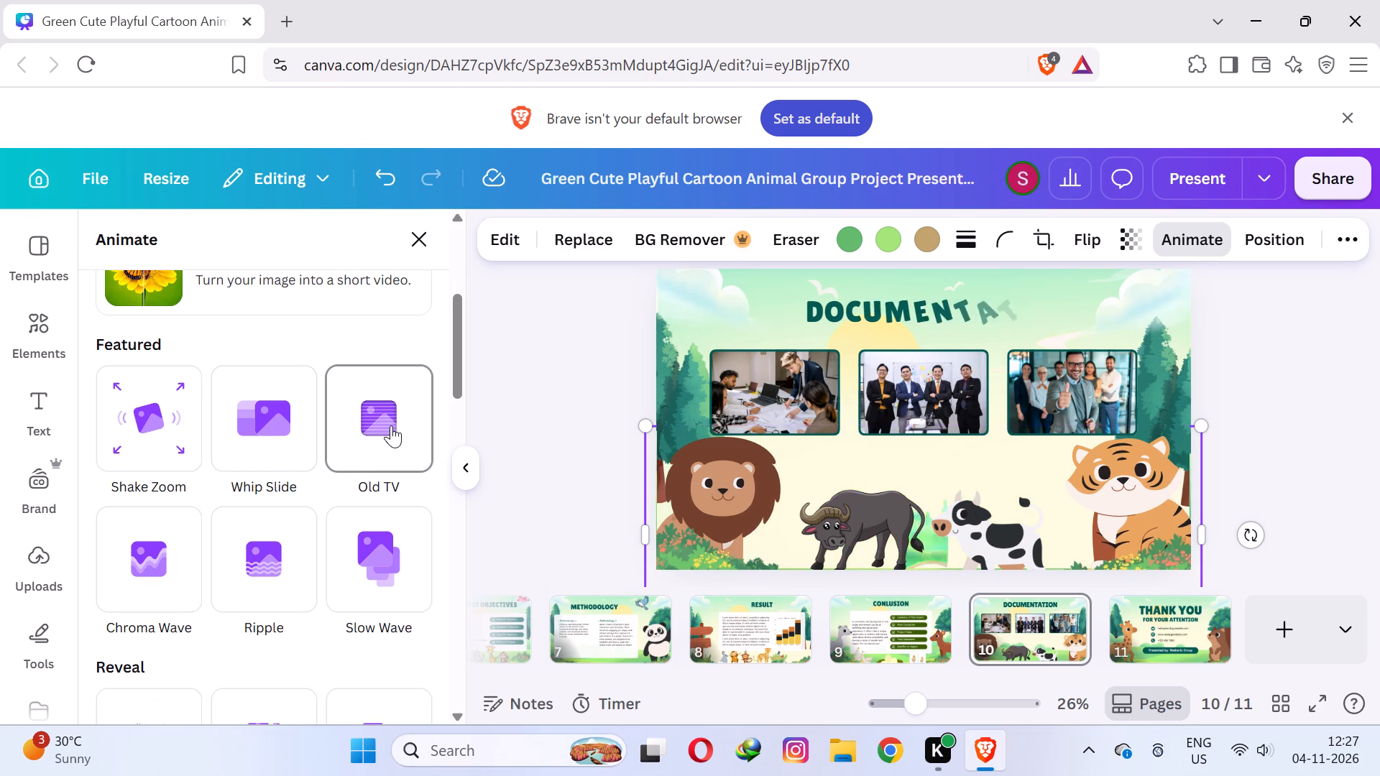
{"action": "left_click", "coordinate": [362, 573]}
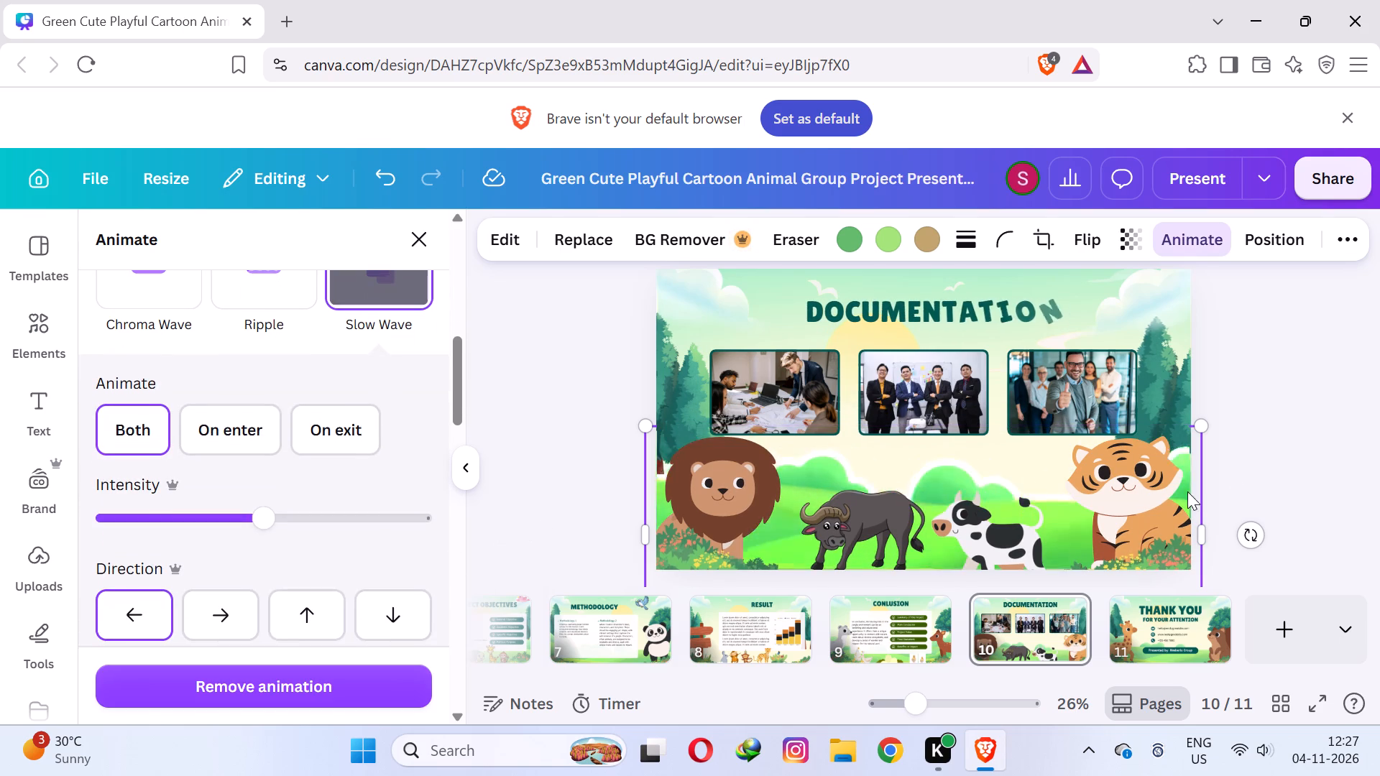
{"action": "left_click", "coordinate": [1379, 408]}
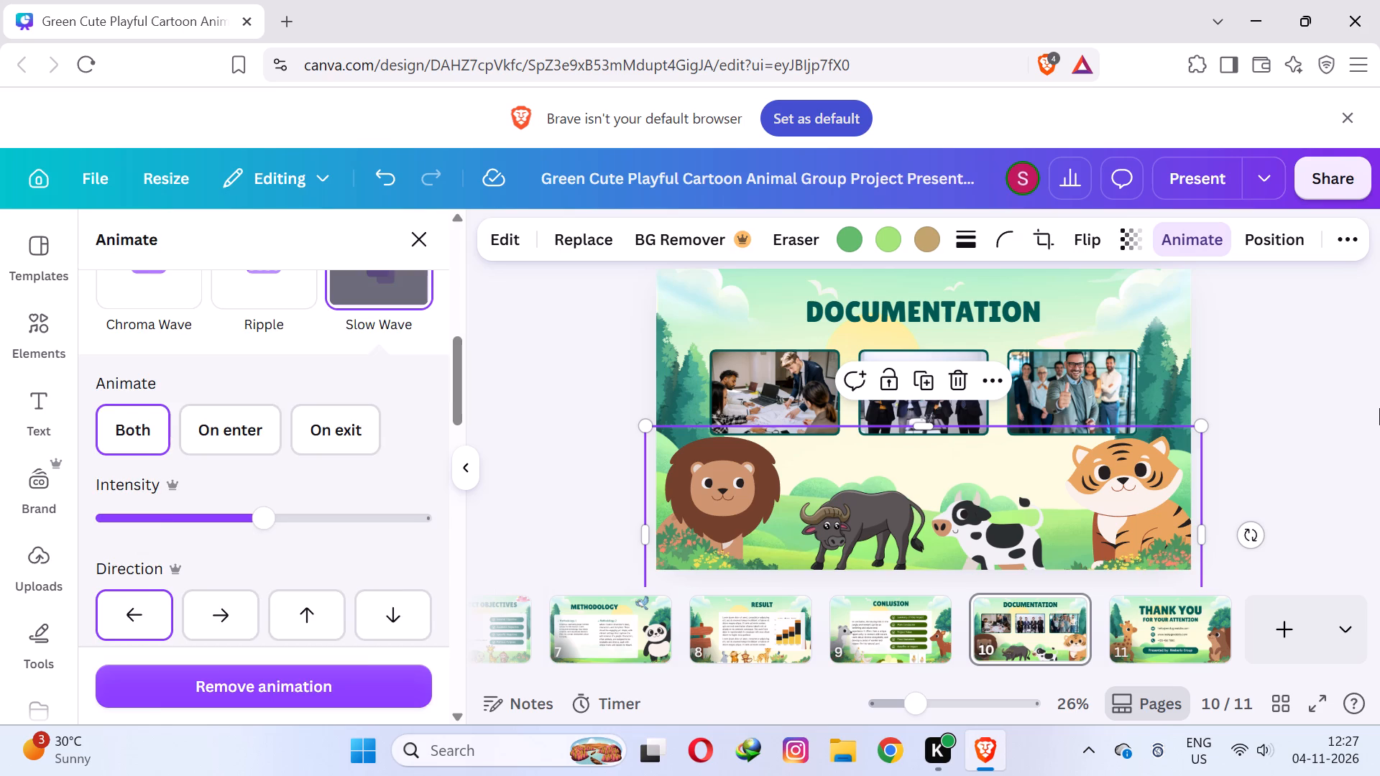
{"action": "left_click", "coordinate": [1320, 399]}
On the Thank You slide, replace the placeholder domain name in the email contact line with the presenter's own domain name.
{"action": "left_click", "coordinate": [1154, 645]}
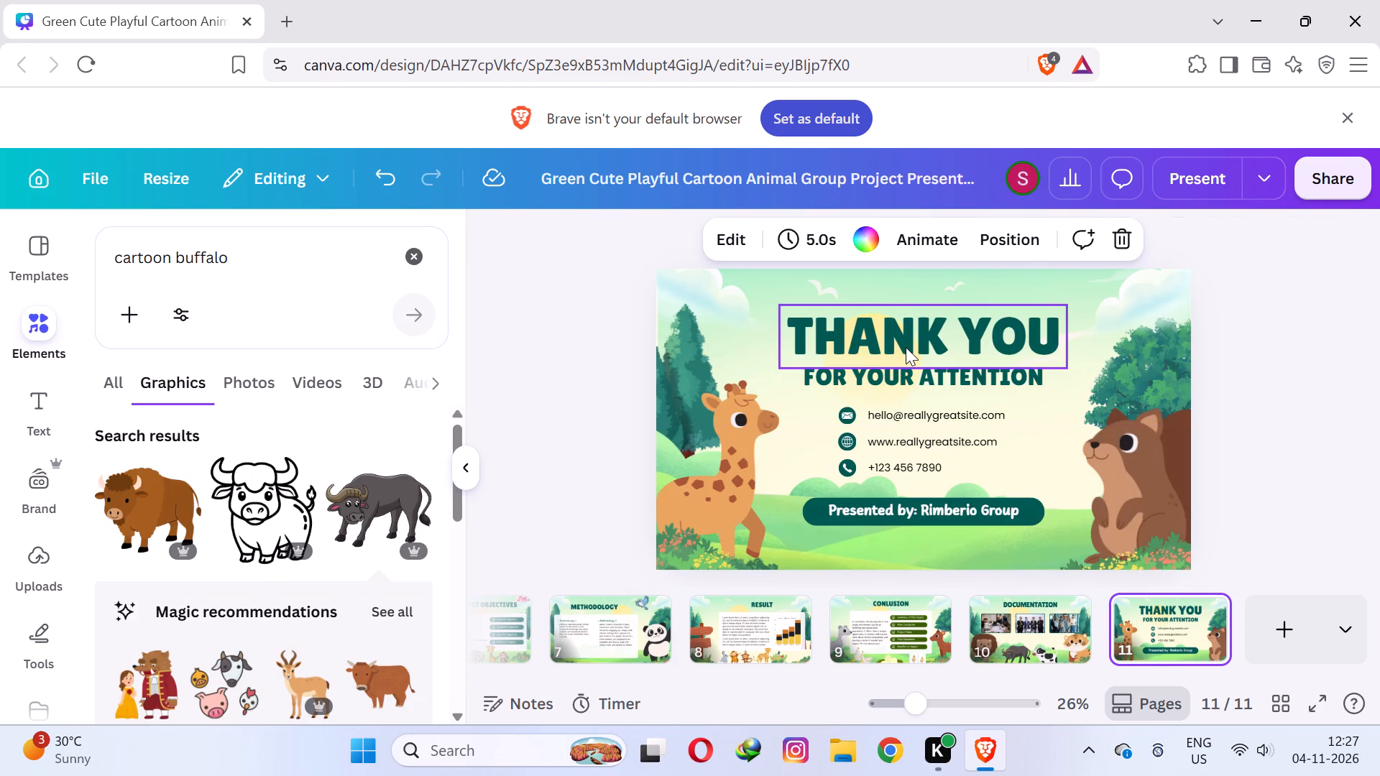
{"action": "triple_click", "coordinate": [907, 415]}
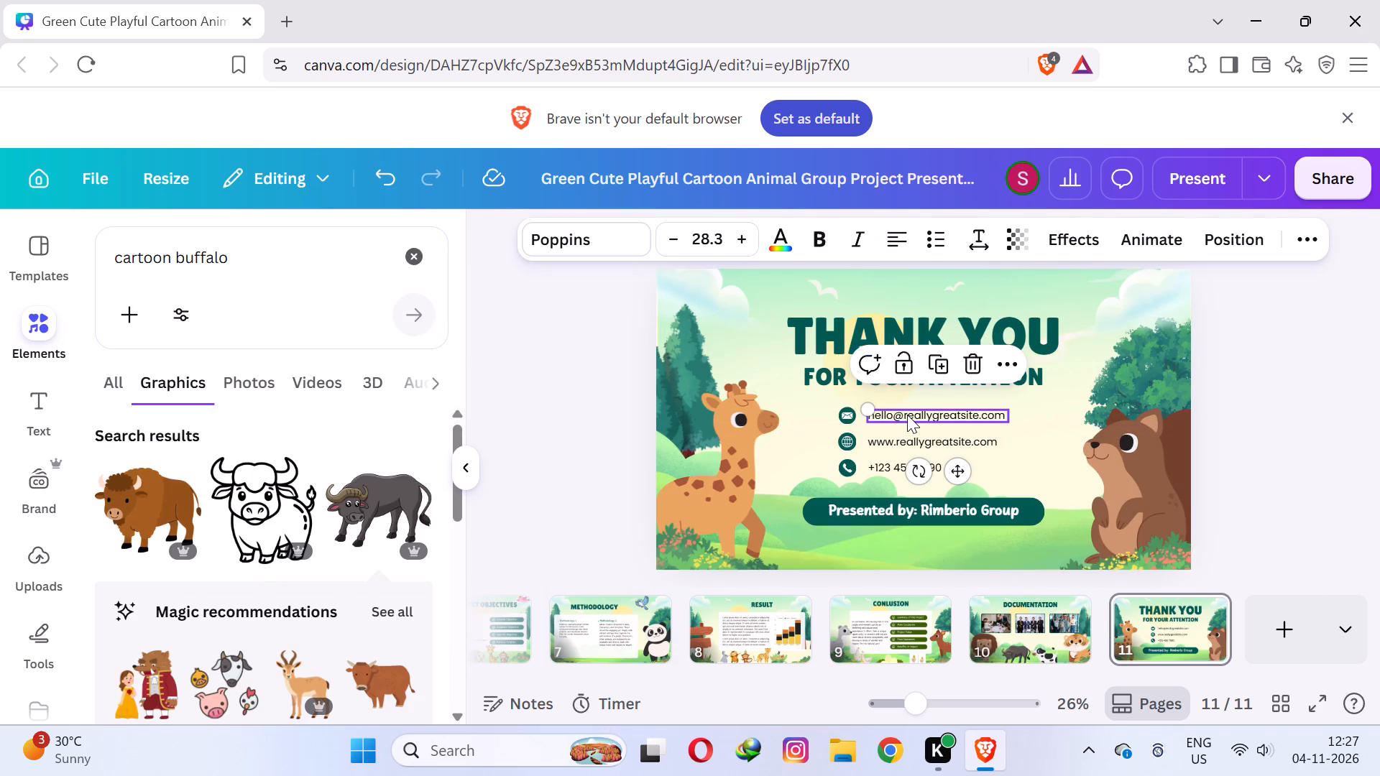
{"action": "left_click_drag", "start_coordinate": [981, 415], "coordinate": [903, 418]}
{"action": "double_click", "coordinate": [938, 413]}
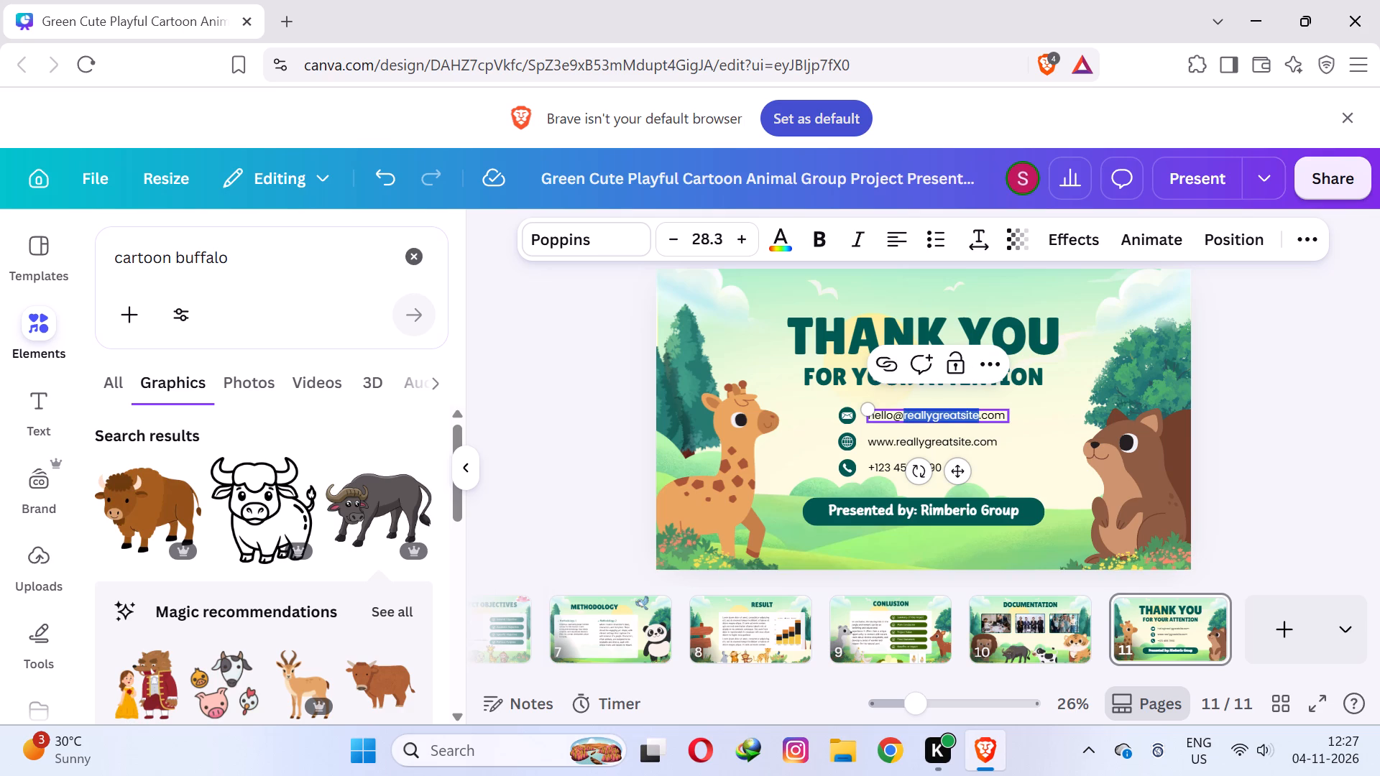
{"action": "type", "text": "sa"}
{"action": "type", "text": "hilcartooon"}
{"action": "left_click", "coordinate": [1379, 423]}
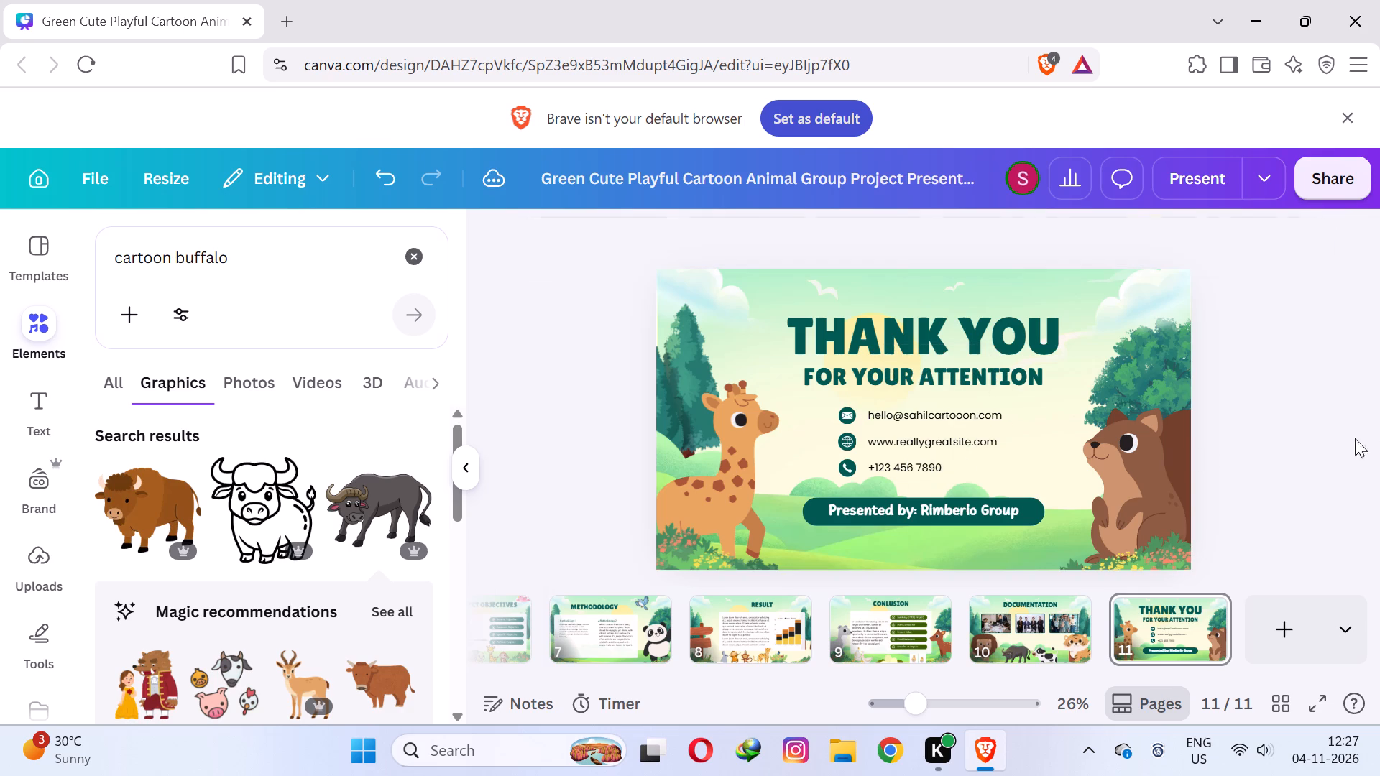
{"action": "triple_click", "coordinate": [956, 445]}
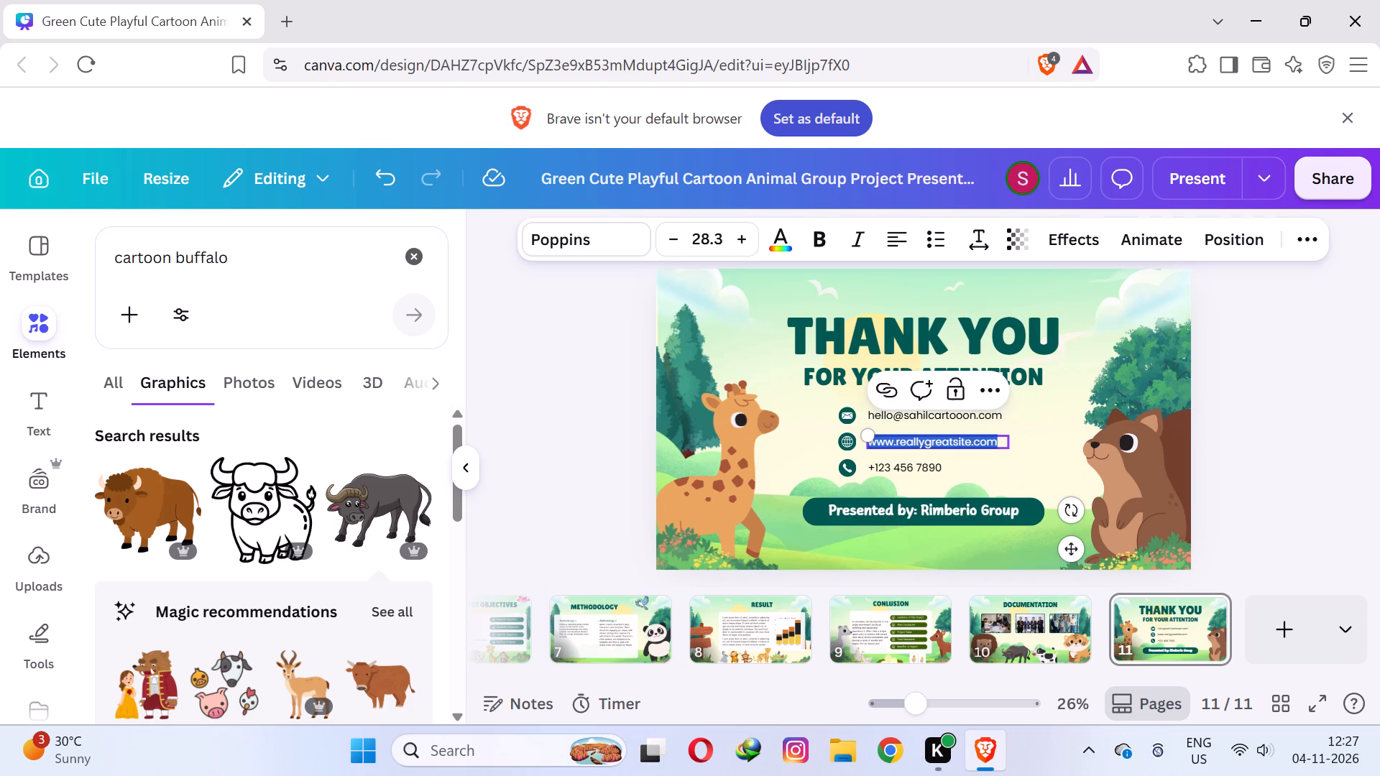
{"action": "left_click_drag", "start_coordinate": [968, 441], "coordinate": [918, 441]}
{"action": "left_click_drag", "start_coordinate": [970, 442], "coordinate": [907, 445]}
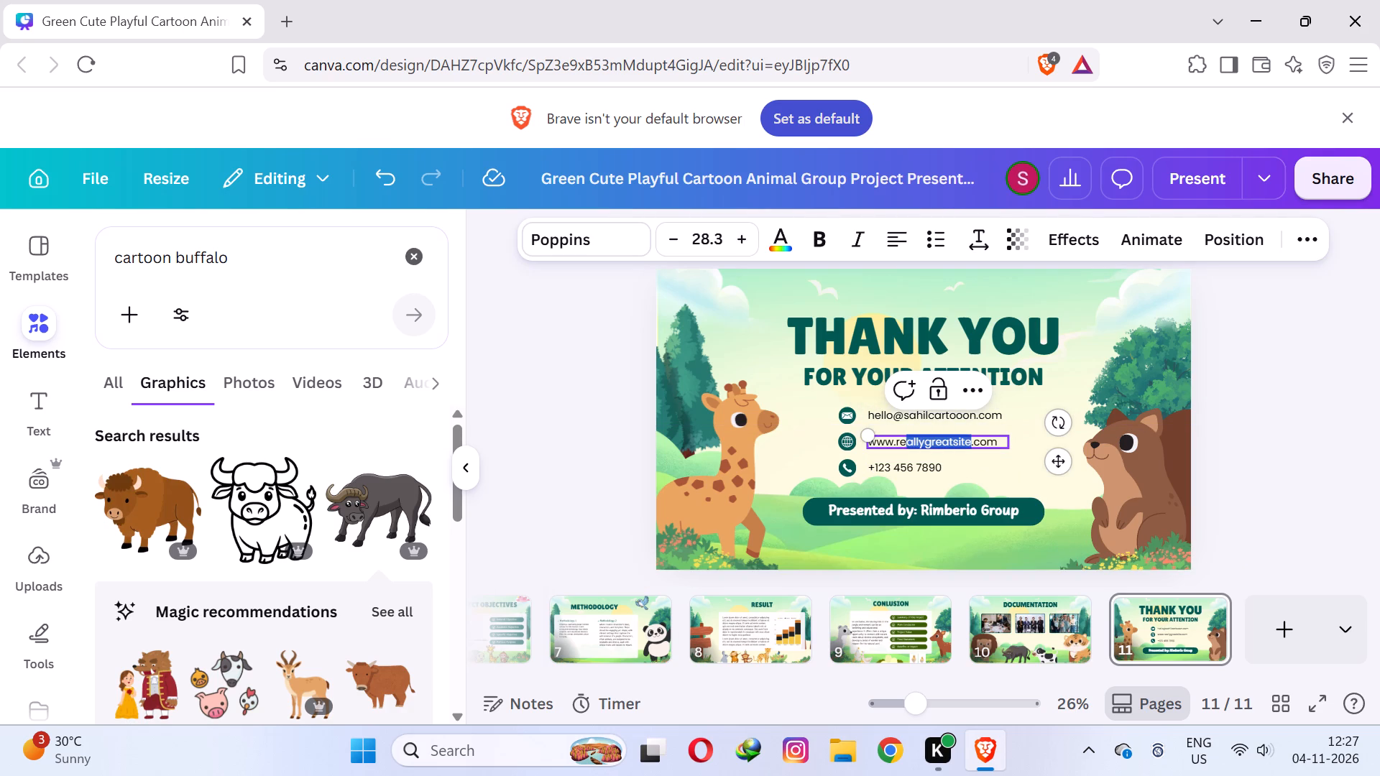
{"action": "left_click_drag", "start_coordinate": [907, 445], "coordinate": [901, 445]}
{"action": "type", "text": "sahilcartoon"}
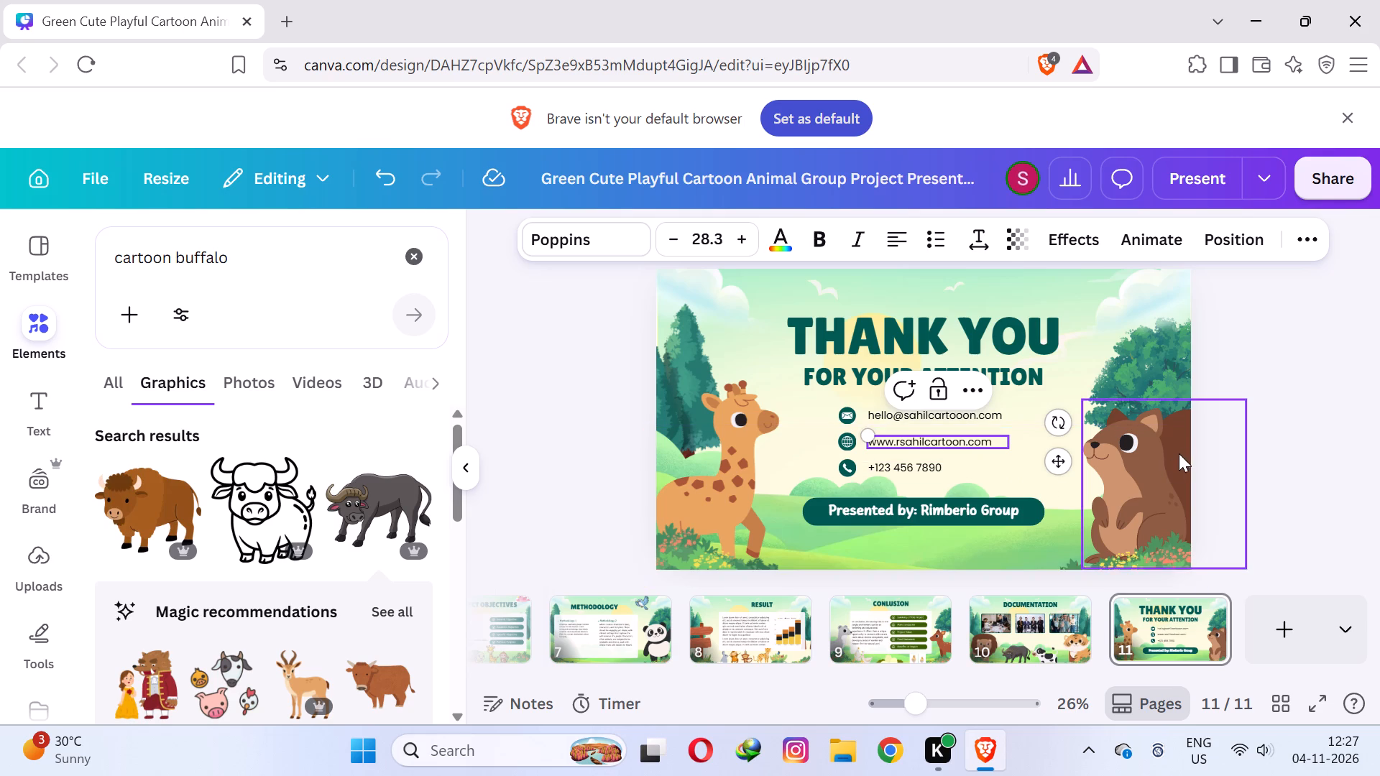
{"action": "left_click", "coordinate": [1181, 448]}
{"action": "left_click", "coordinate": [1292, 452]}
Replace the placeholder phone number on the Thank You slide with the presenter's contact number.
{"action": "triple_click", "coordinate": [883, 466]}
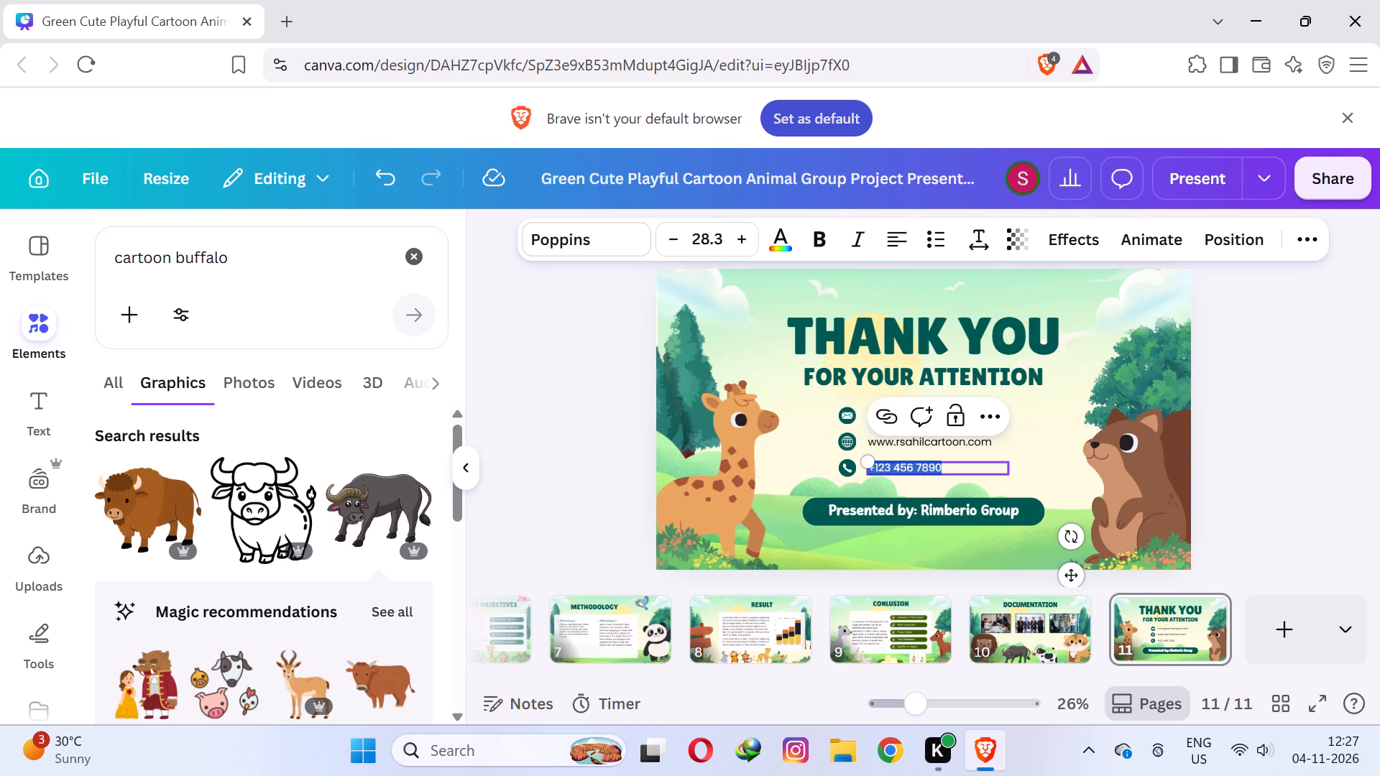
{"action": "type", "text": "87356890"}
{"action": "left_click", "coordinate": [1289, 445]}
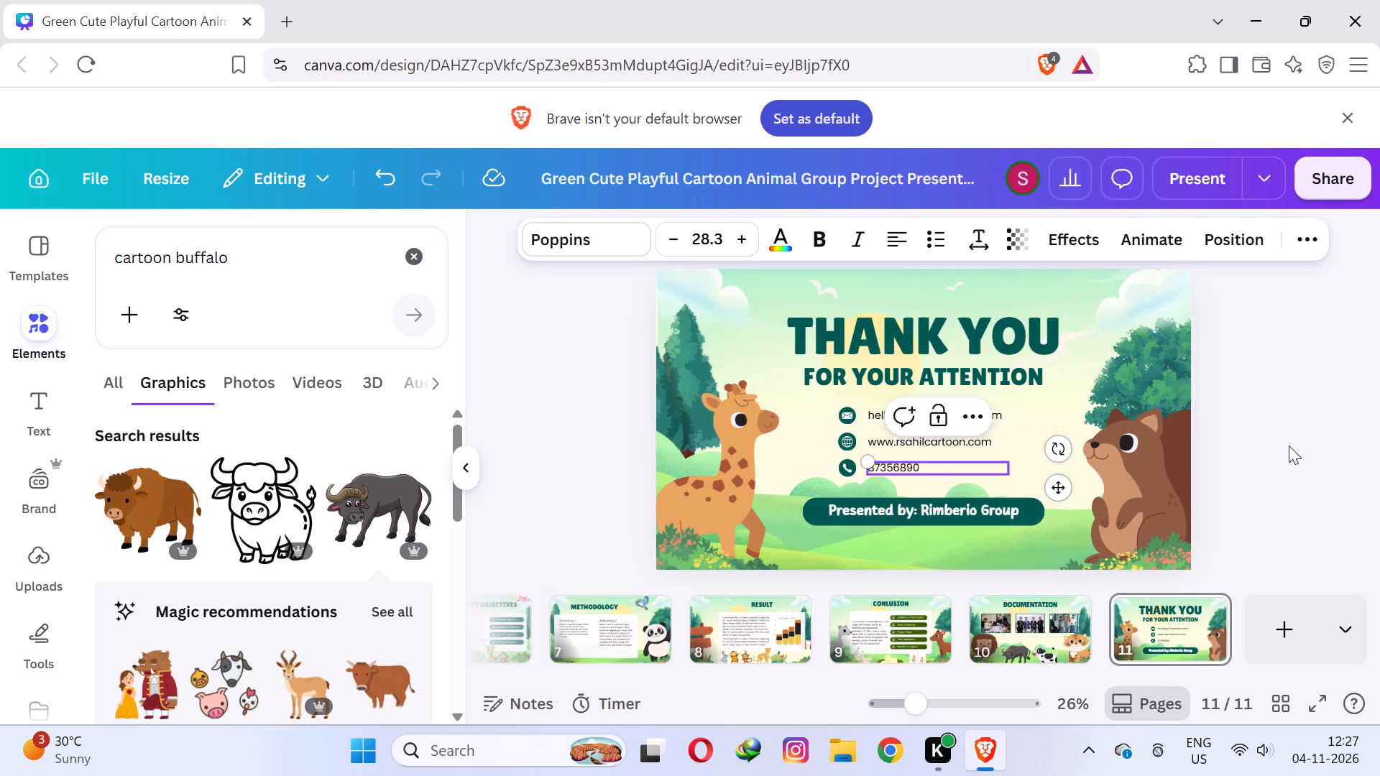
Replace "Rimberio" with "sahil" in the Thank You slide's "Presented by" line.
{"action": "triple_click", "coordinate": [980, 518]}
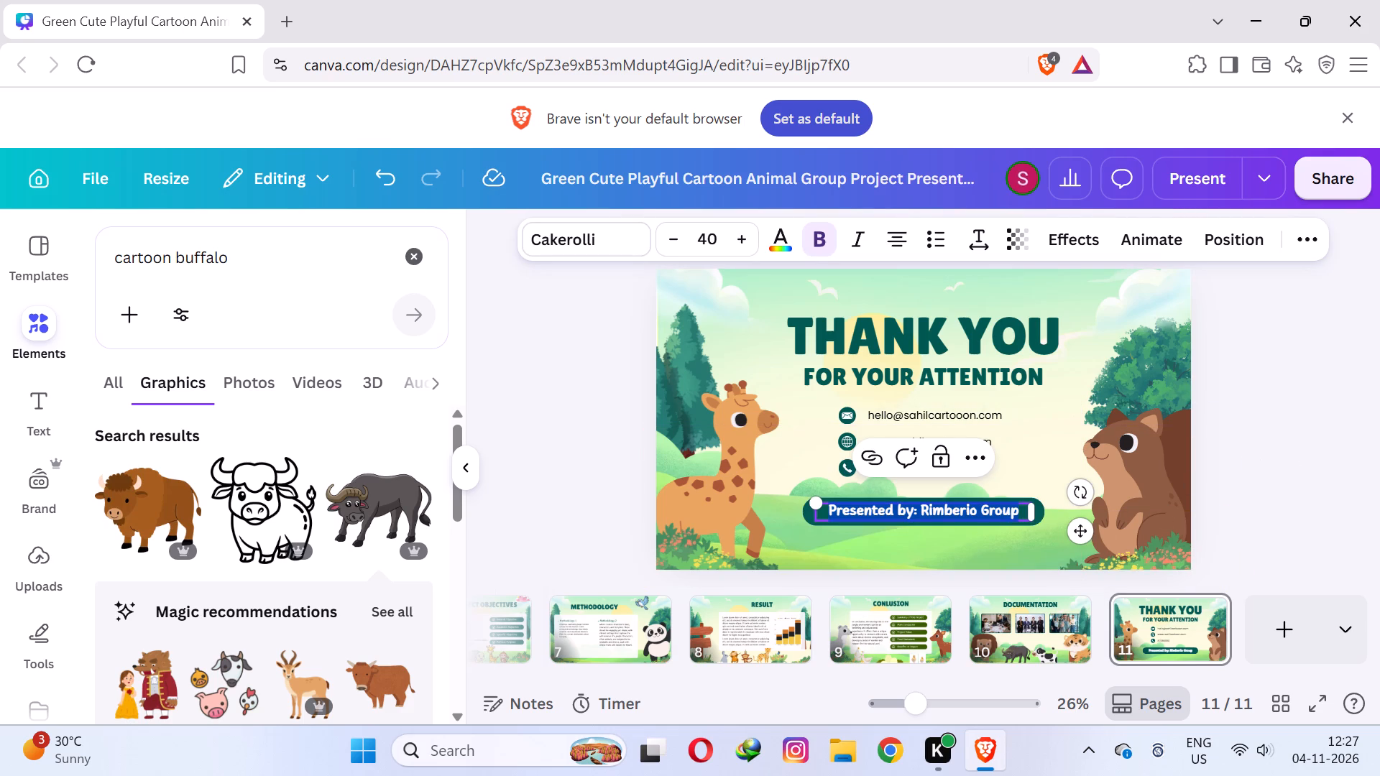
{"action": "left_click_drag", "start_coordinate": [983, 513], "coordinate": [975, 513]}
{"action": "double_click", "coordinate": [947, 513]}
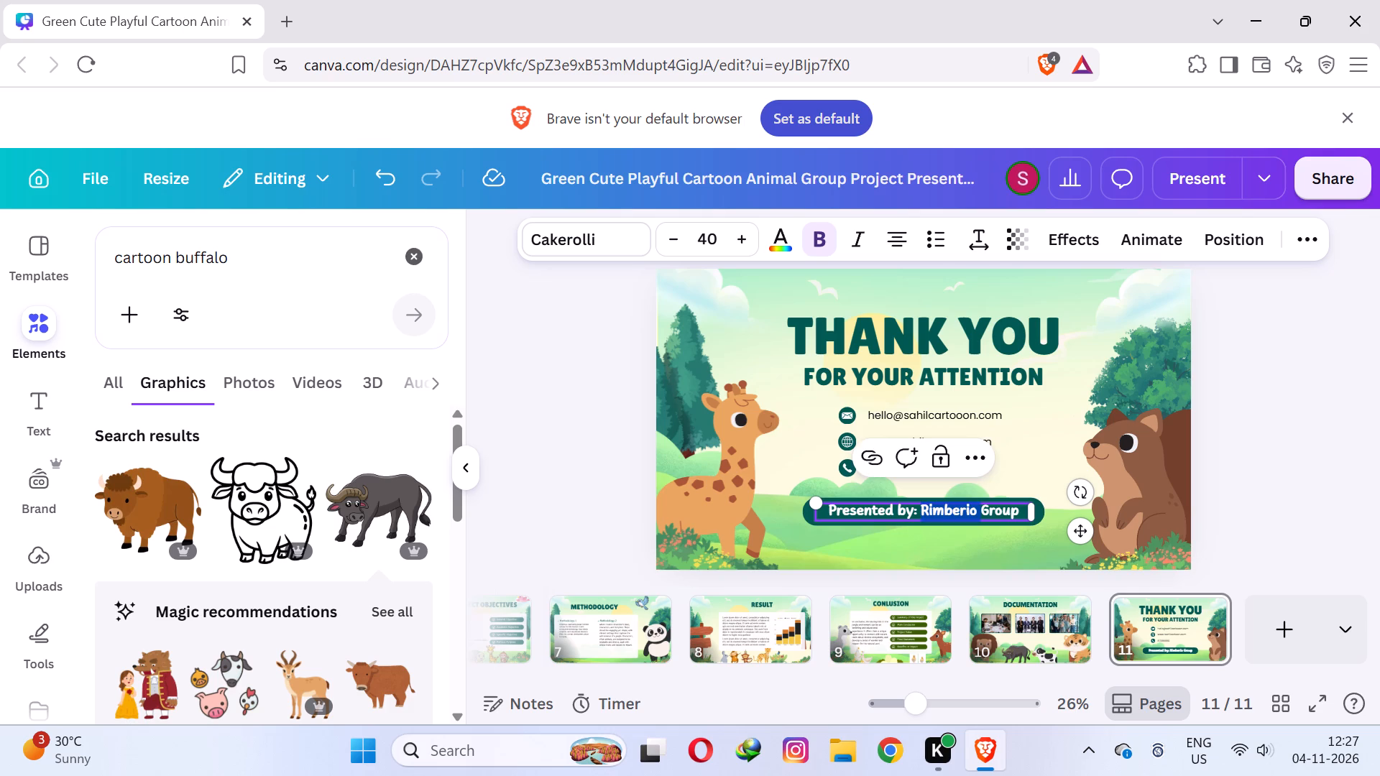
{"action": "type", "text": "sahil"}
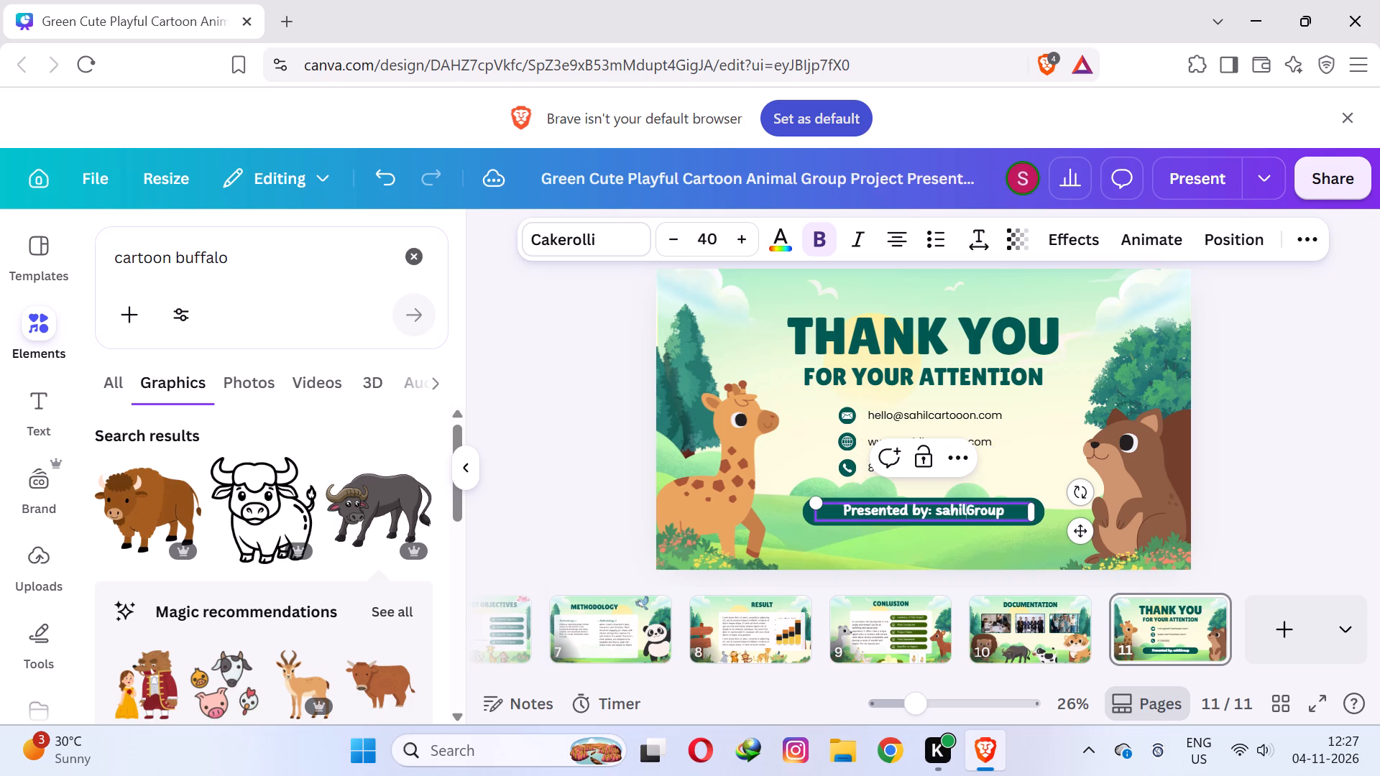
{"action": "left_click", "coordinate": [1379, 407]}
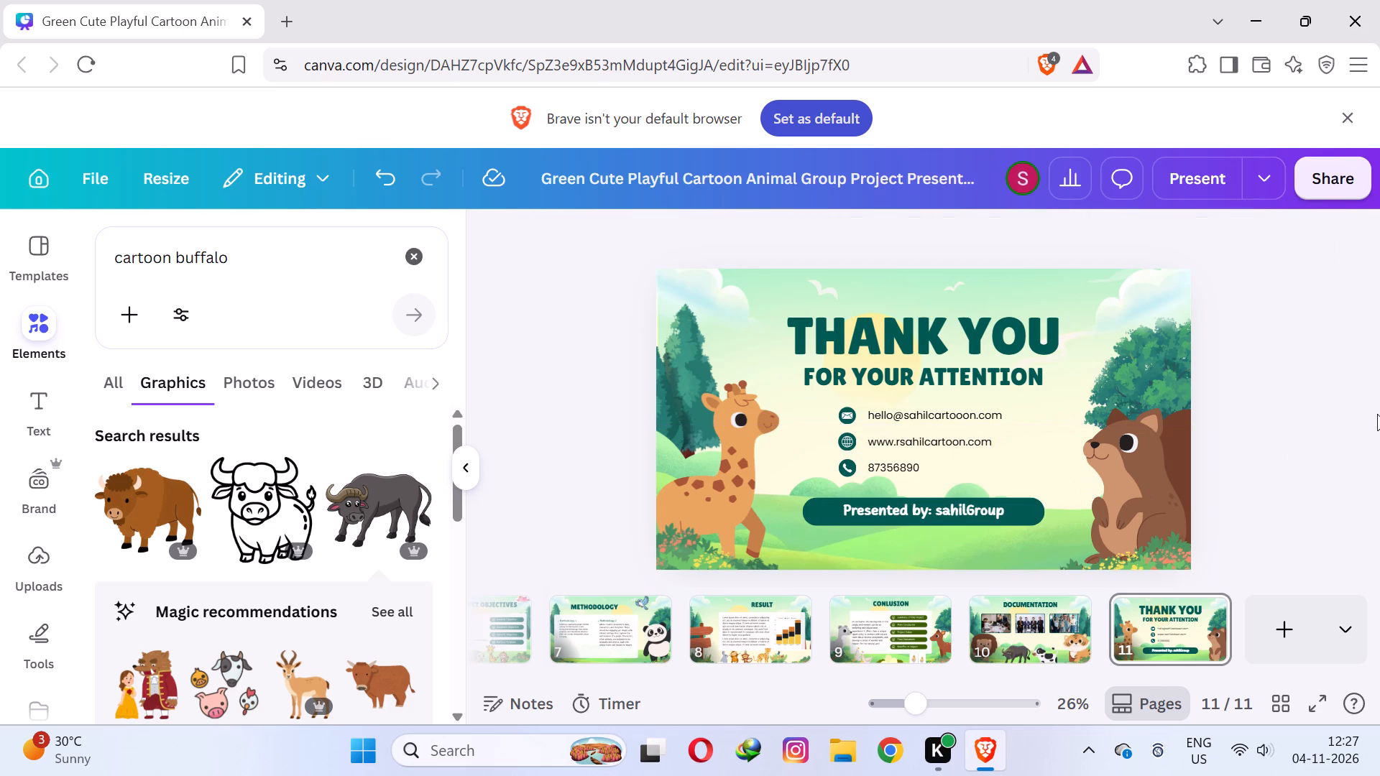